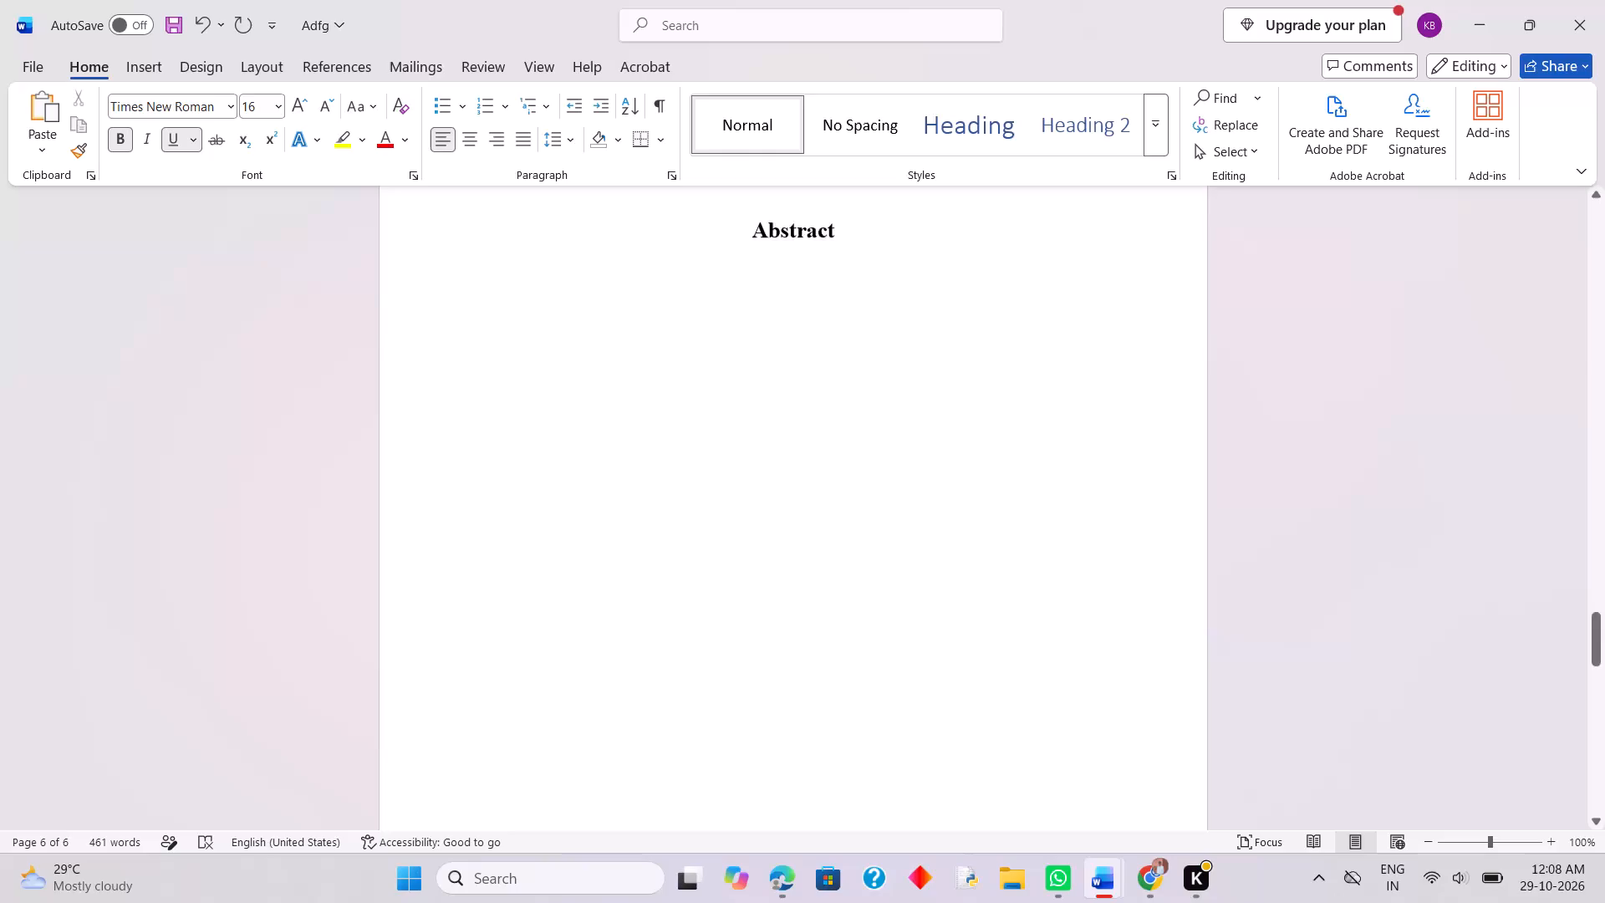
Paste the copied electric vehicle abstract text beneath the Abstract heading.
left_click(904, 532)
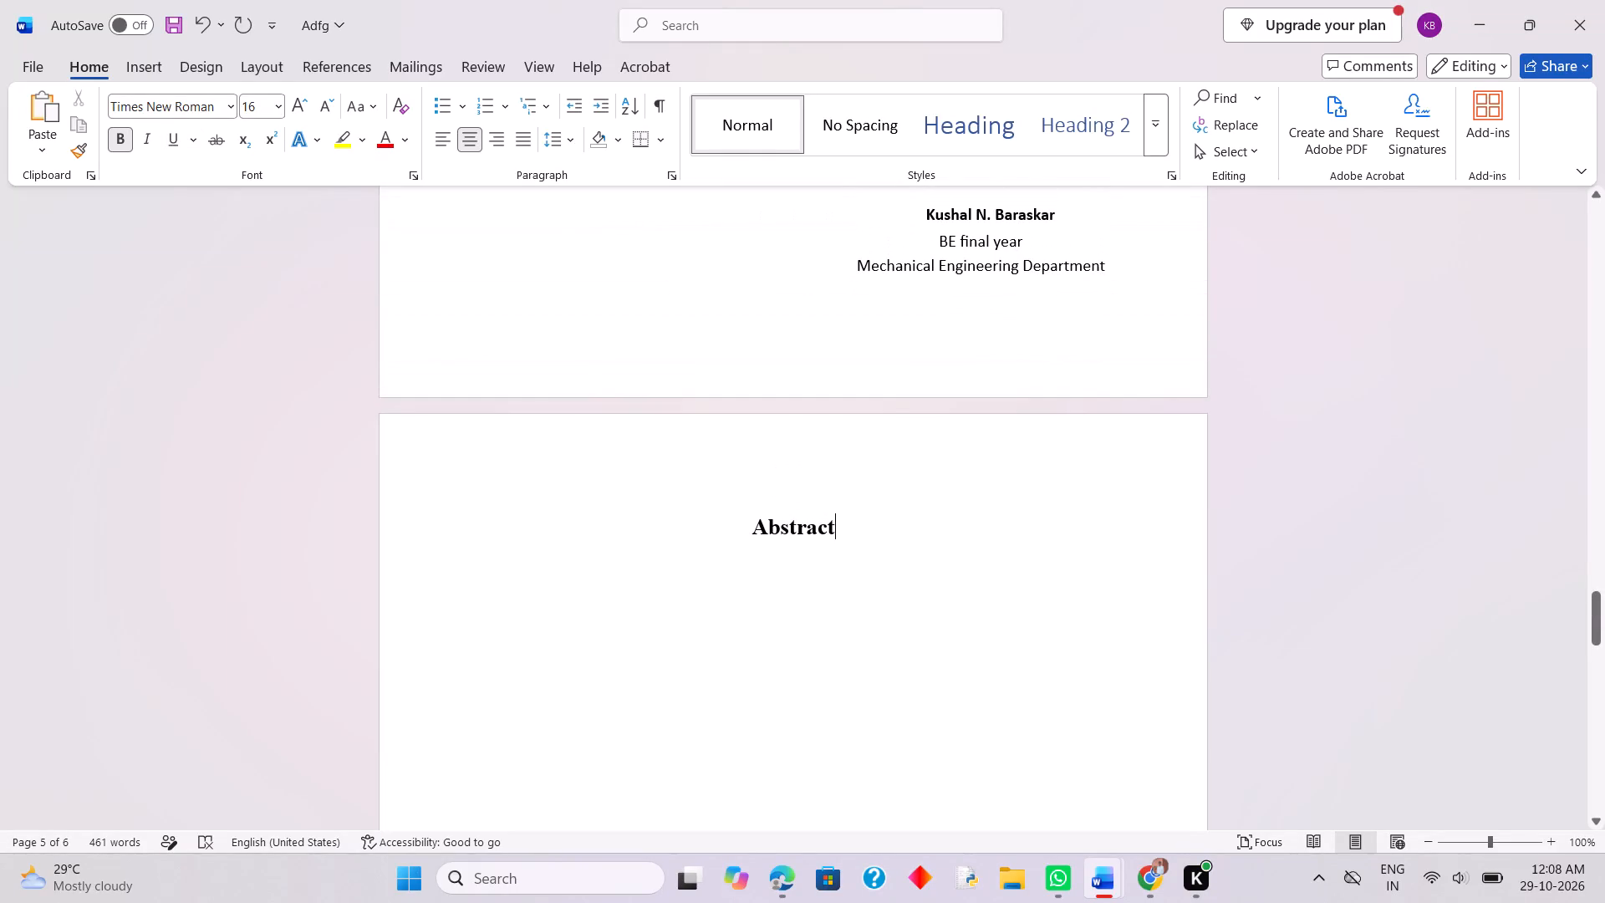
key("Return")
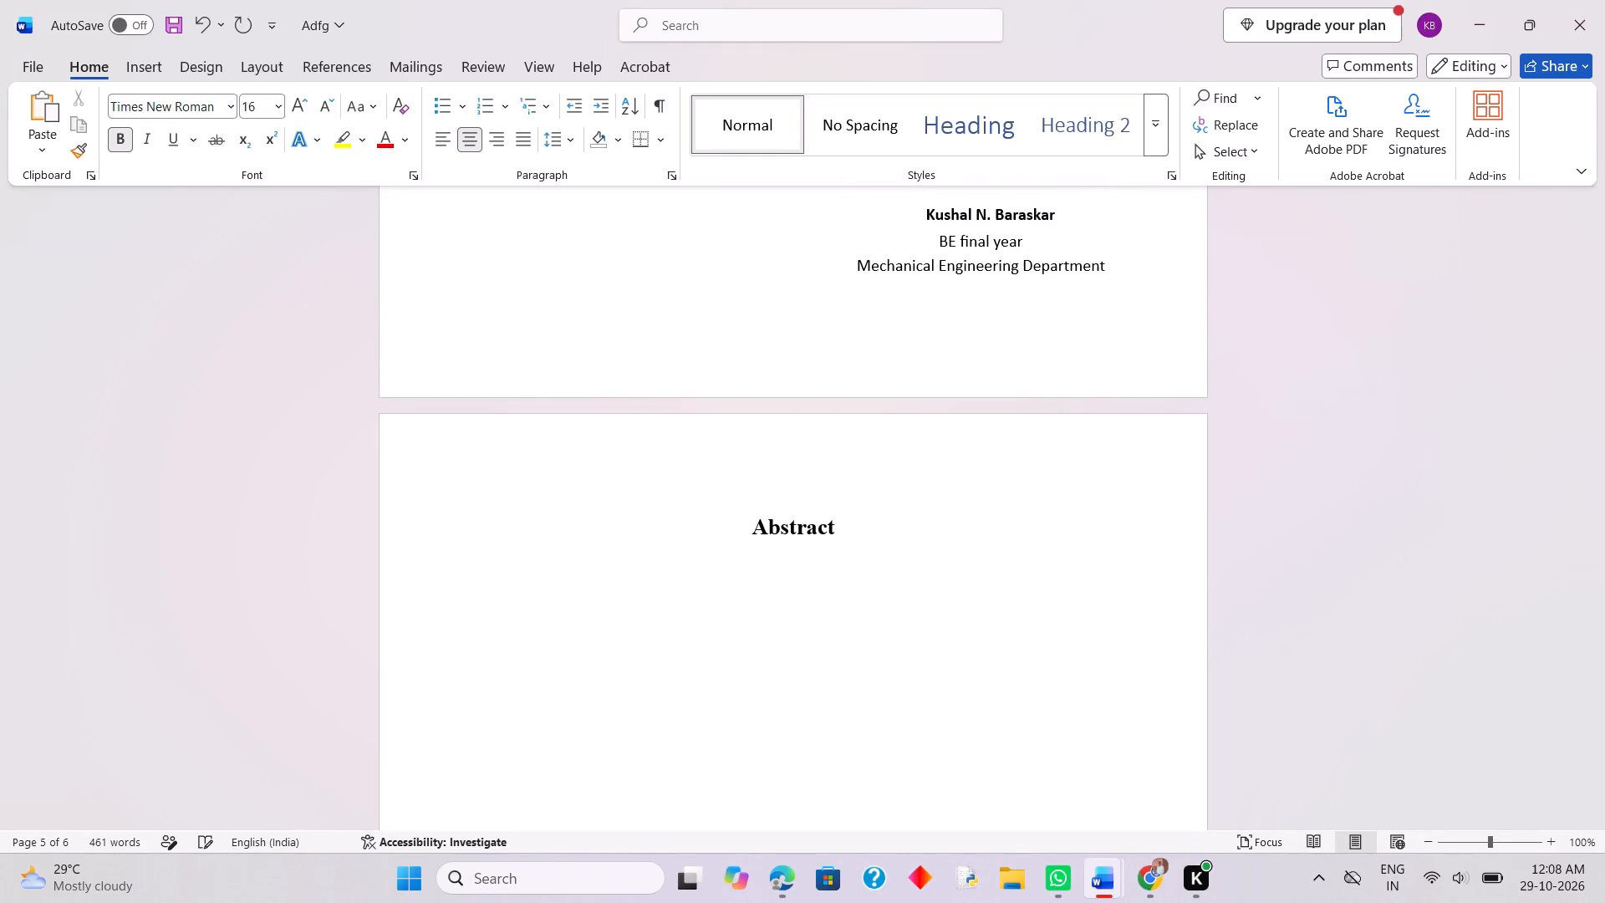
key("BackSpace")
key("ctrl+v")
scroll(904, 532, "up", 2)
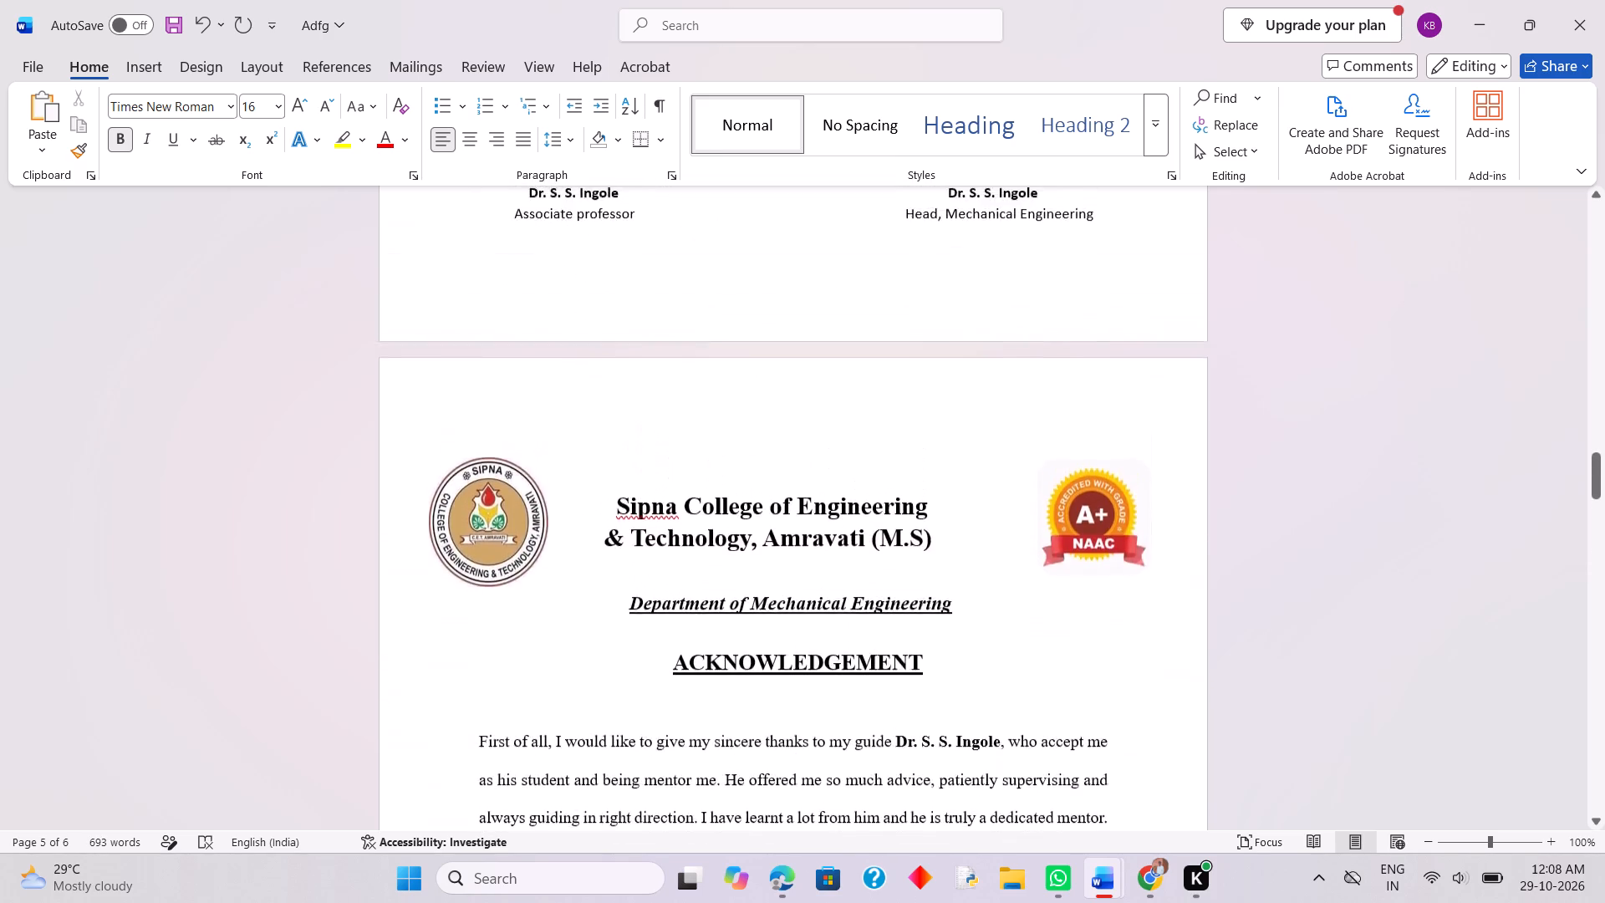
scroll(904, 532, "down", 1)
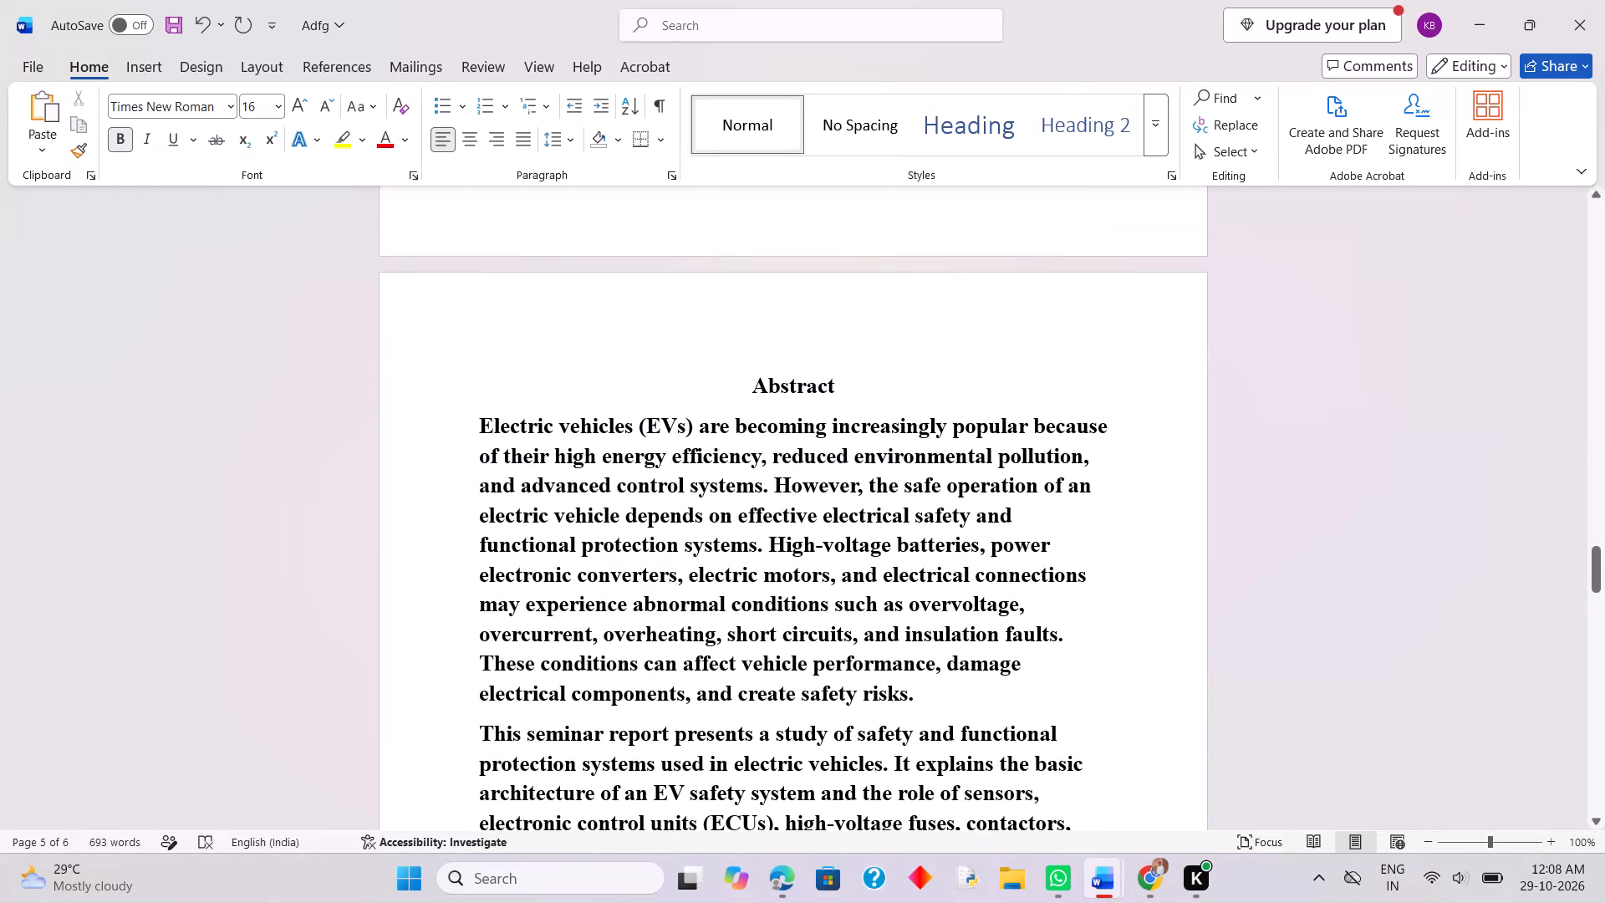
Remove bold from all the pasted abstract paragraphs and set their font size to 12.
left_click_drag(476, 416, 814, 750)
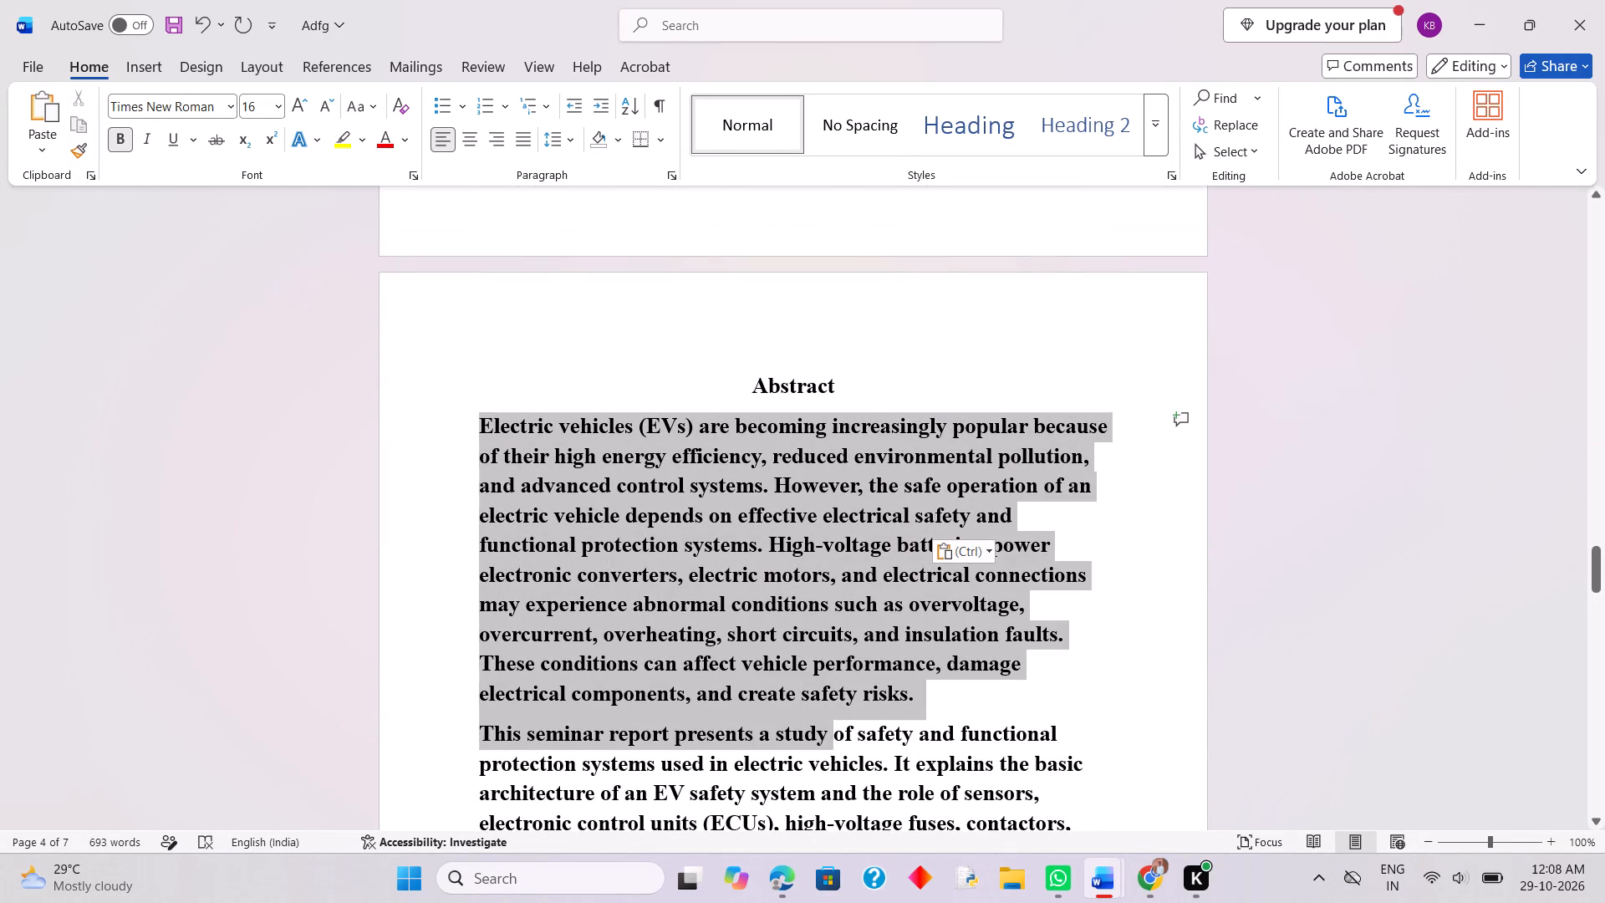
left_click_drag(814, 750, 940, 819)
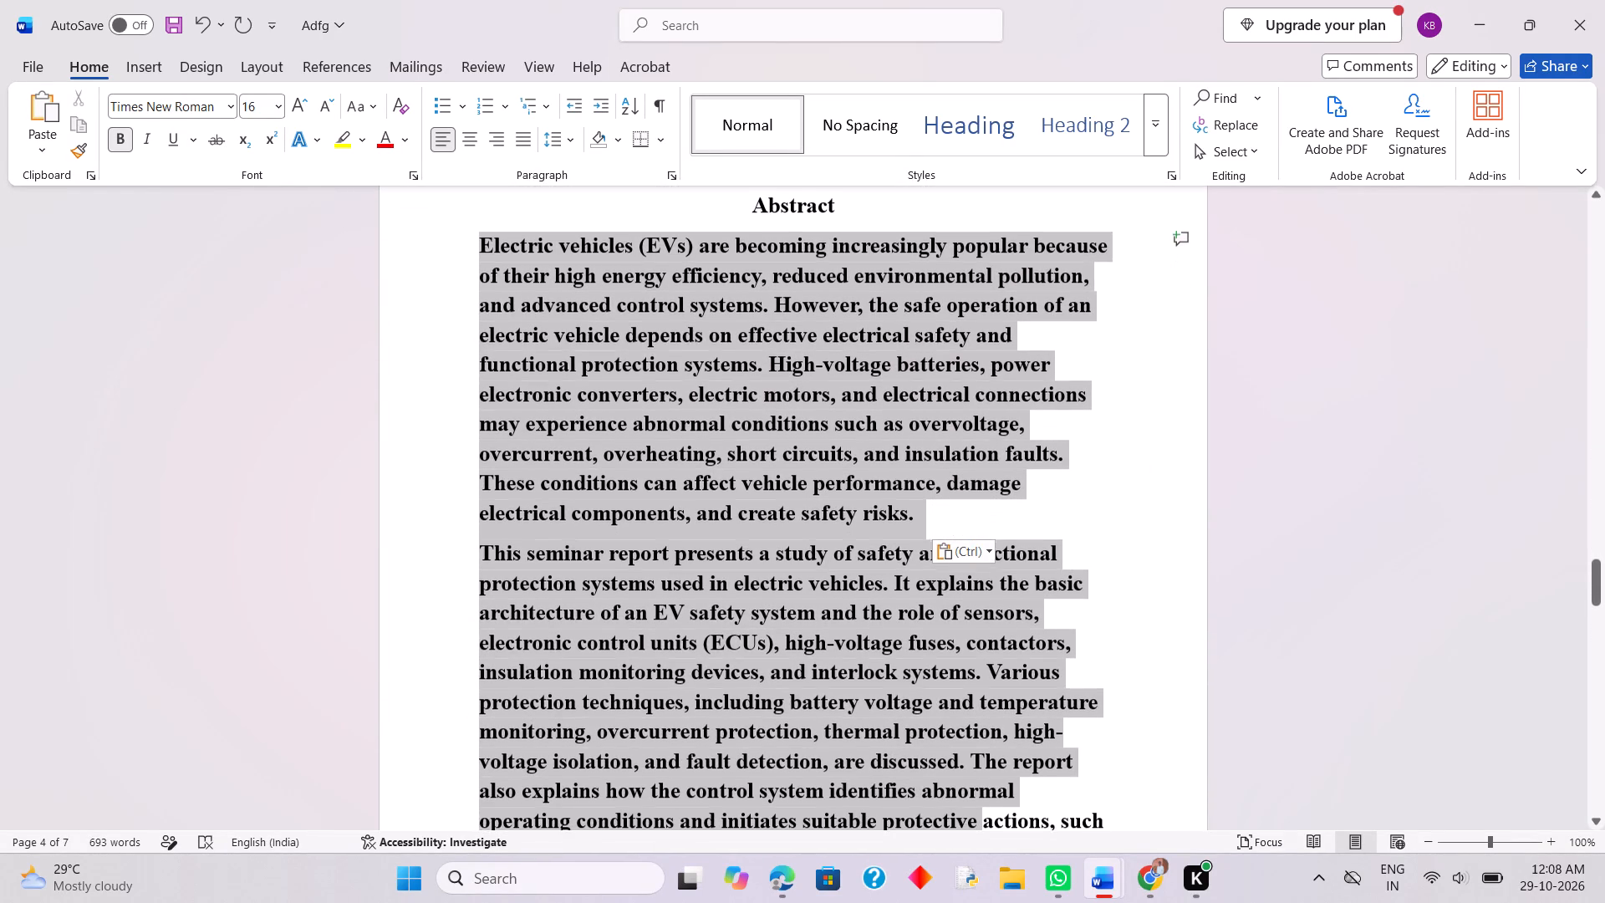
left_click_drag(940, 819, 982, 845)
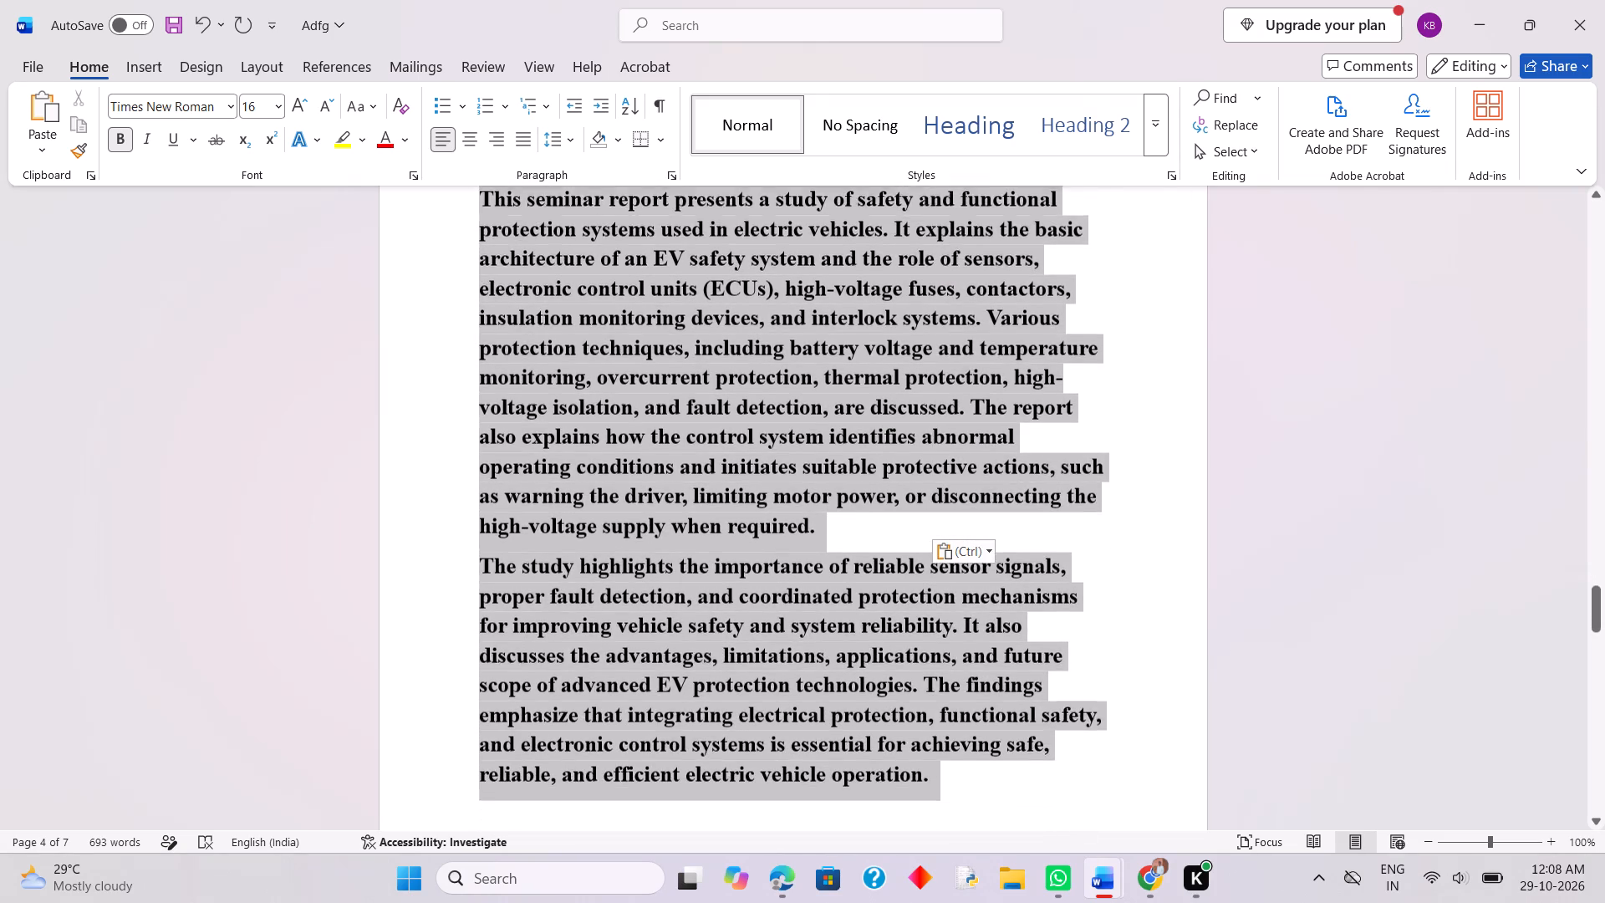
left_click_drag(982, 845, 936, 716)
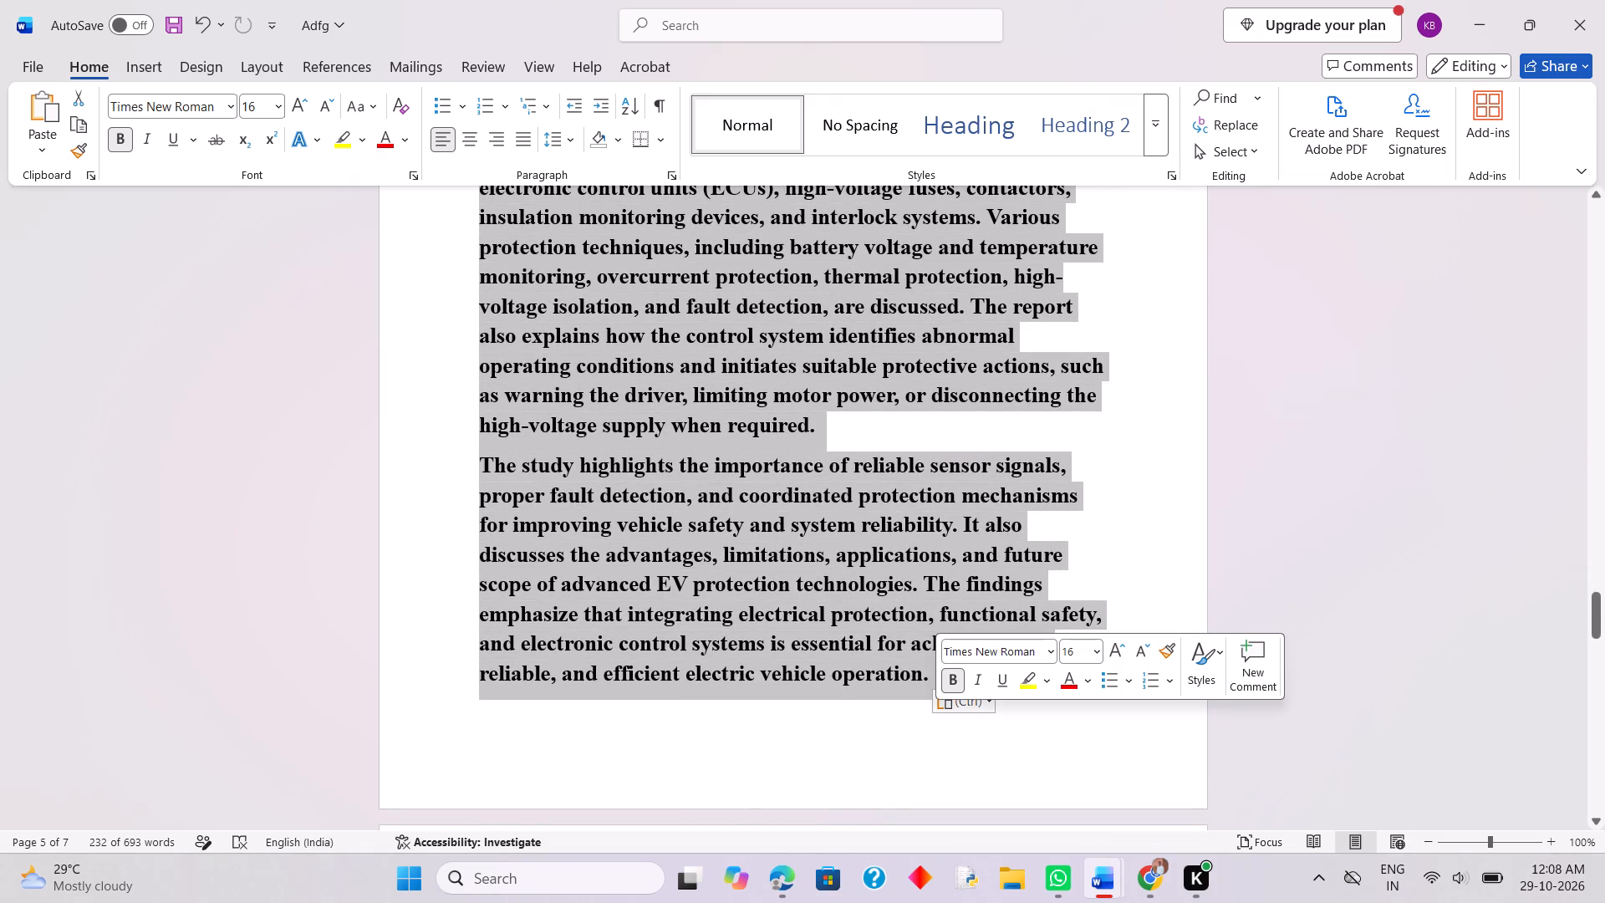
left_click(952, 679)
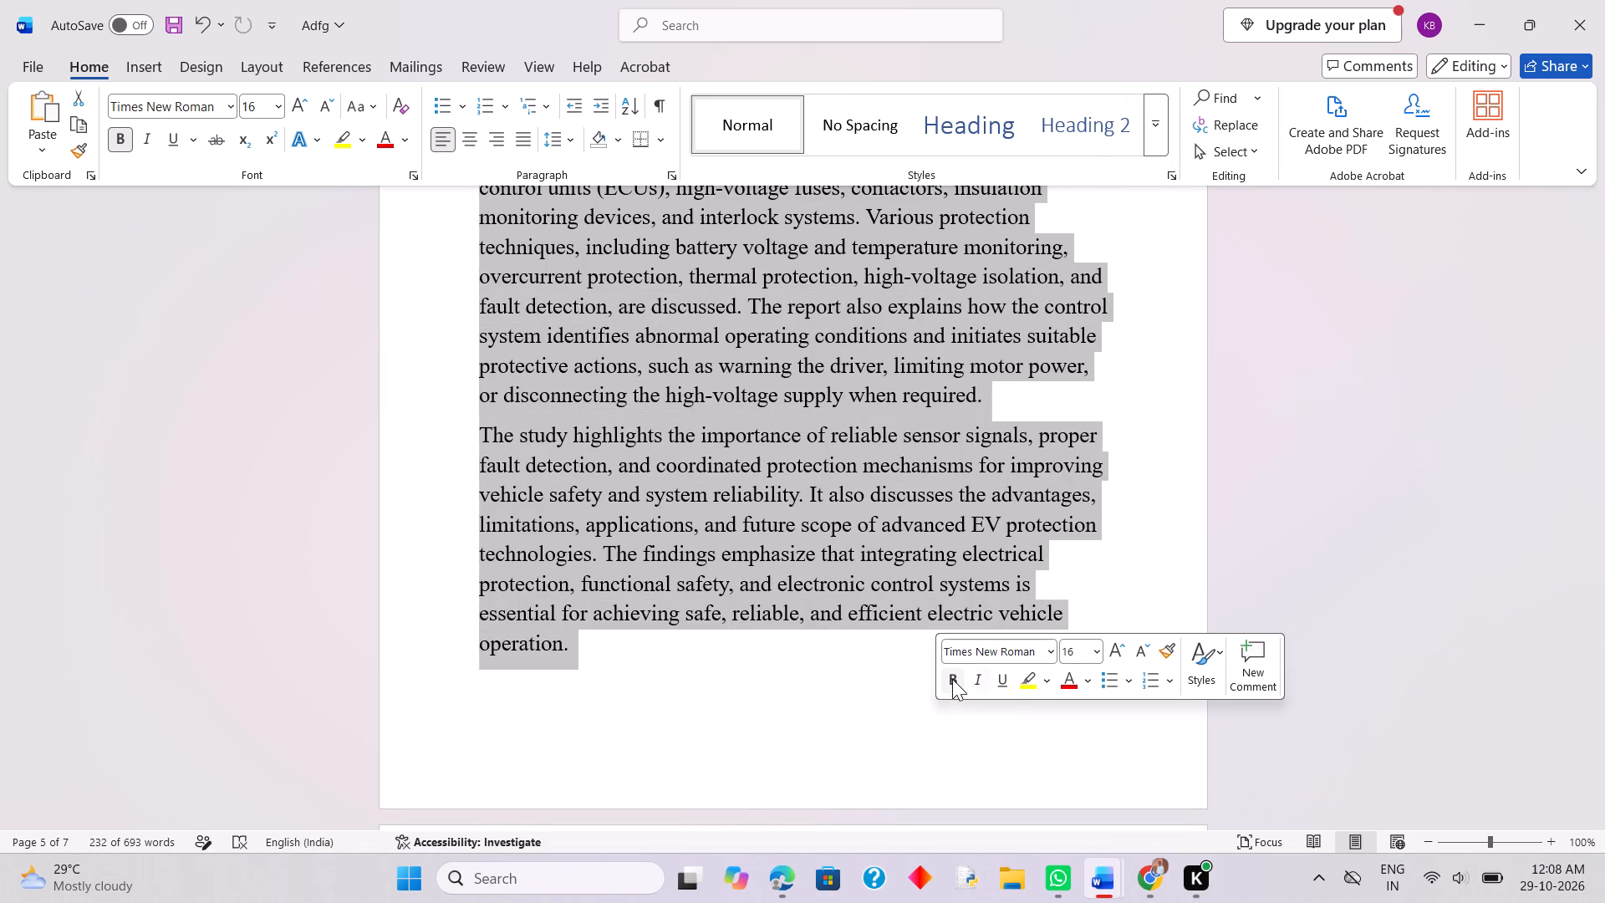
left_click(1087, 651)
key("BackSpace")
type("12")
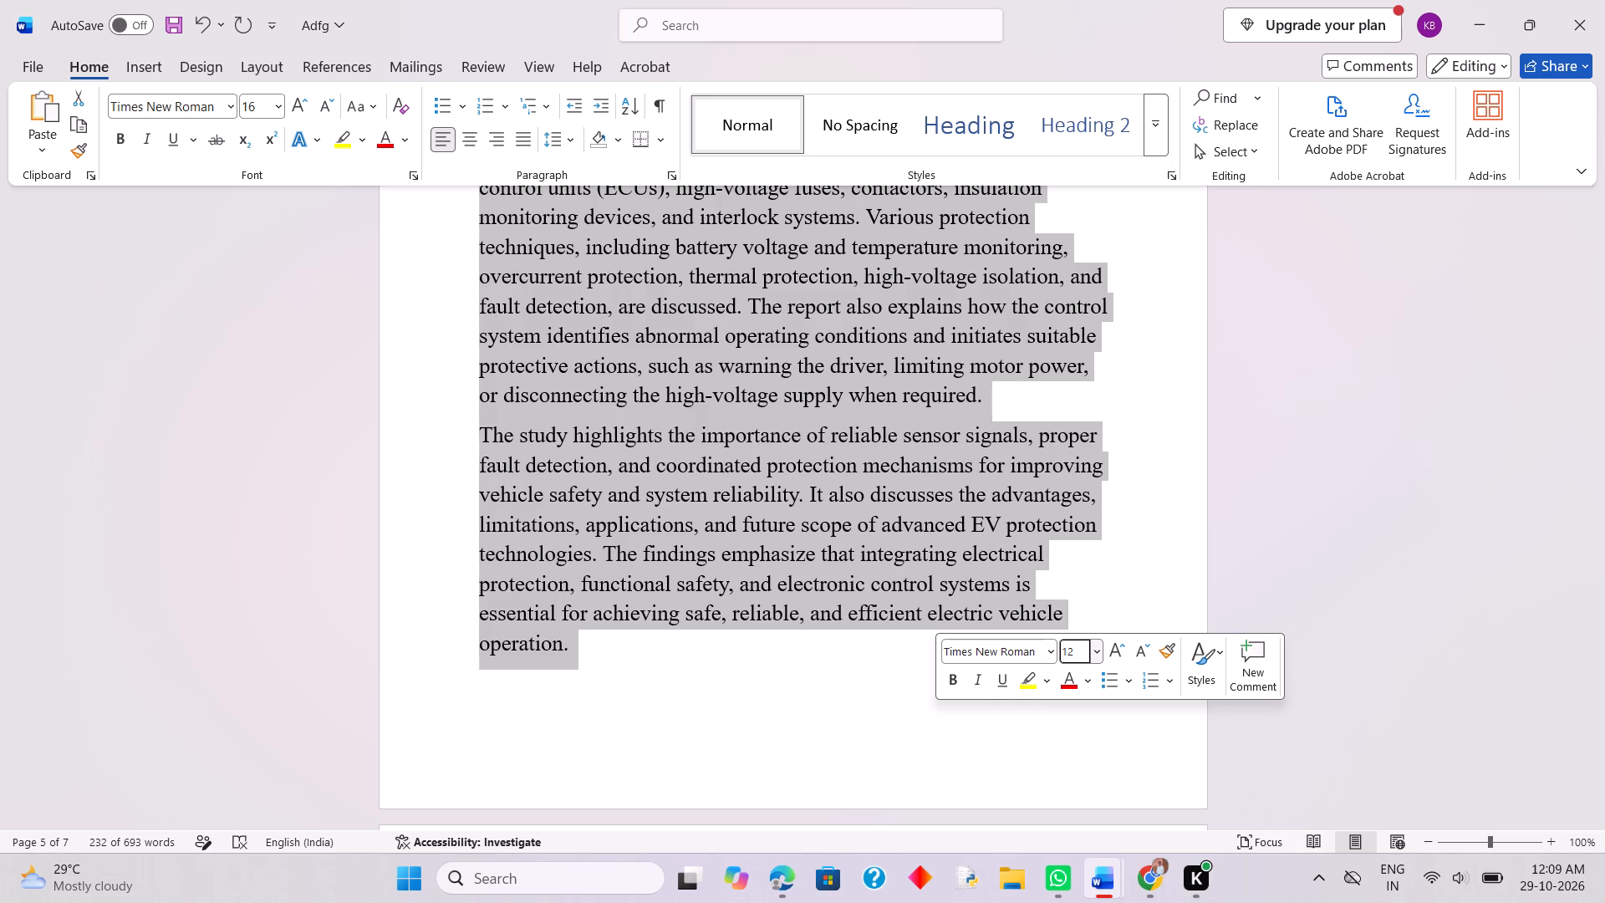
key("Return")
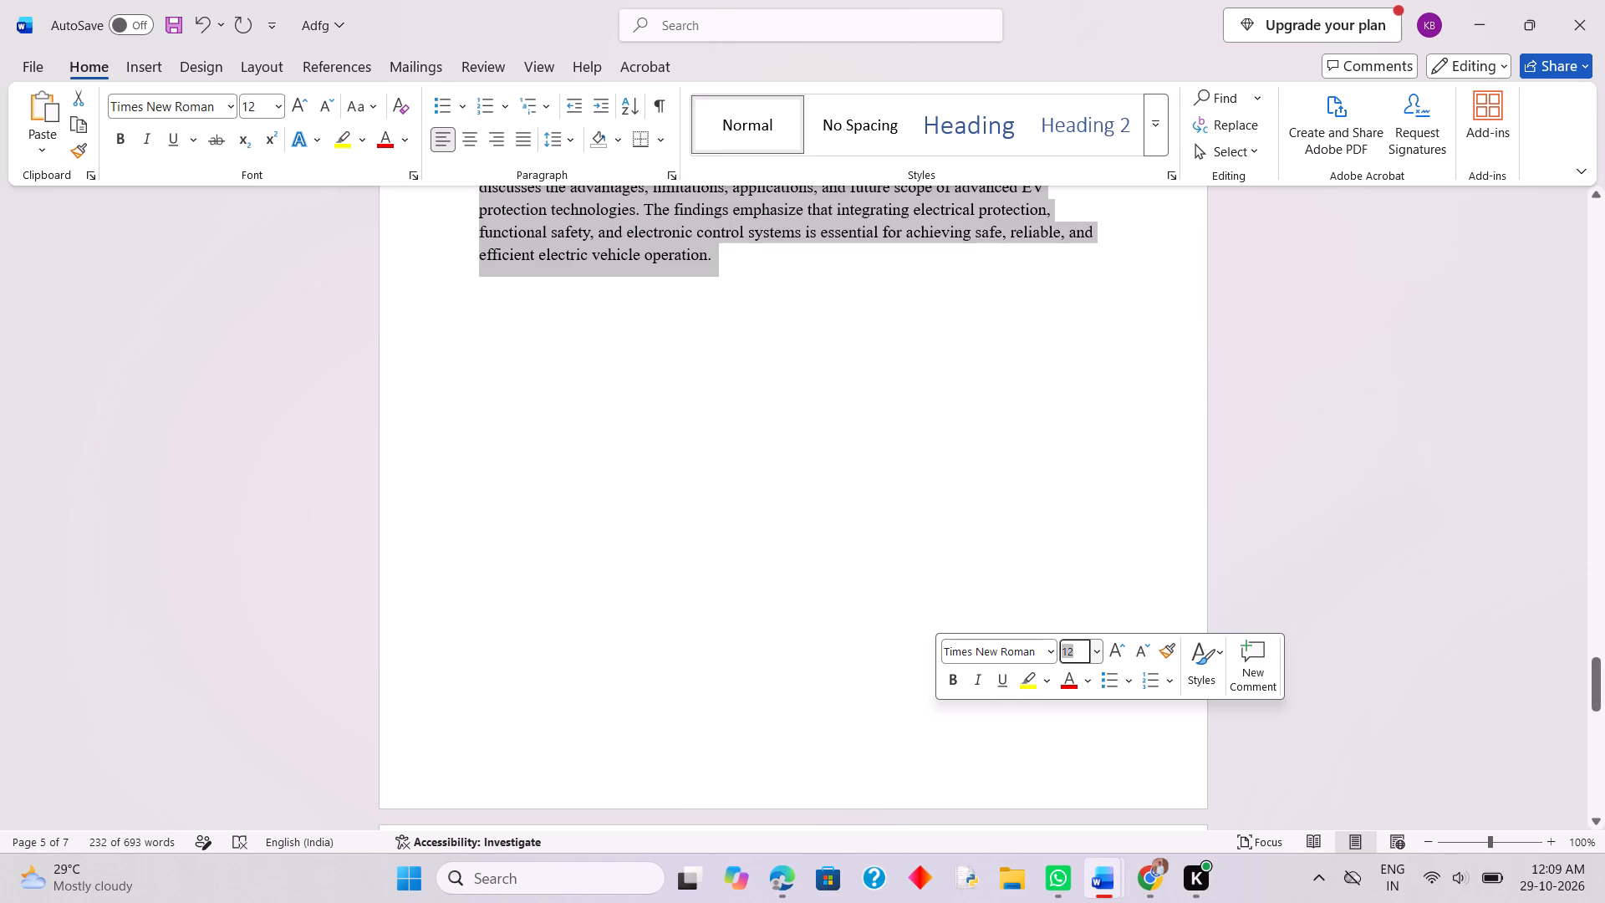
Justify the abstract paragraphs and set their line spacing to 1.5.
scroll(1078, 569, "up", 1)
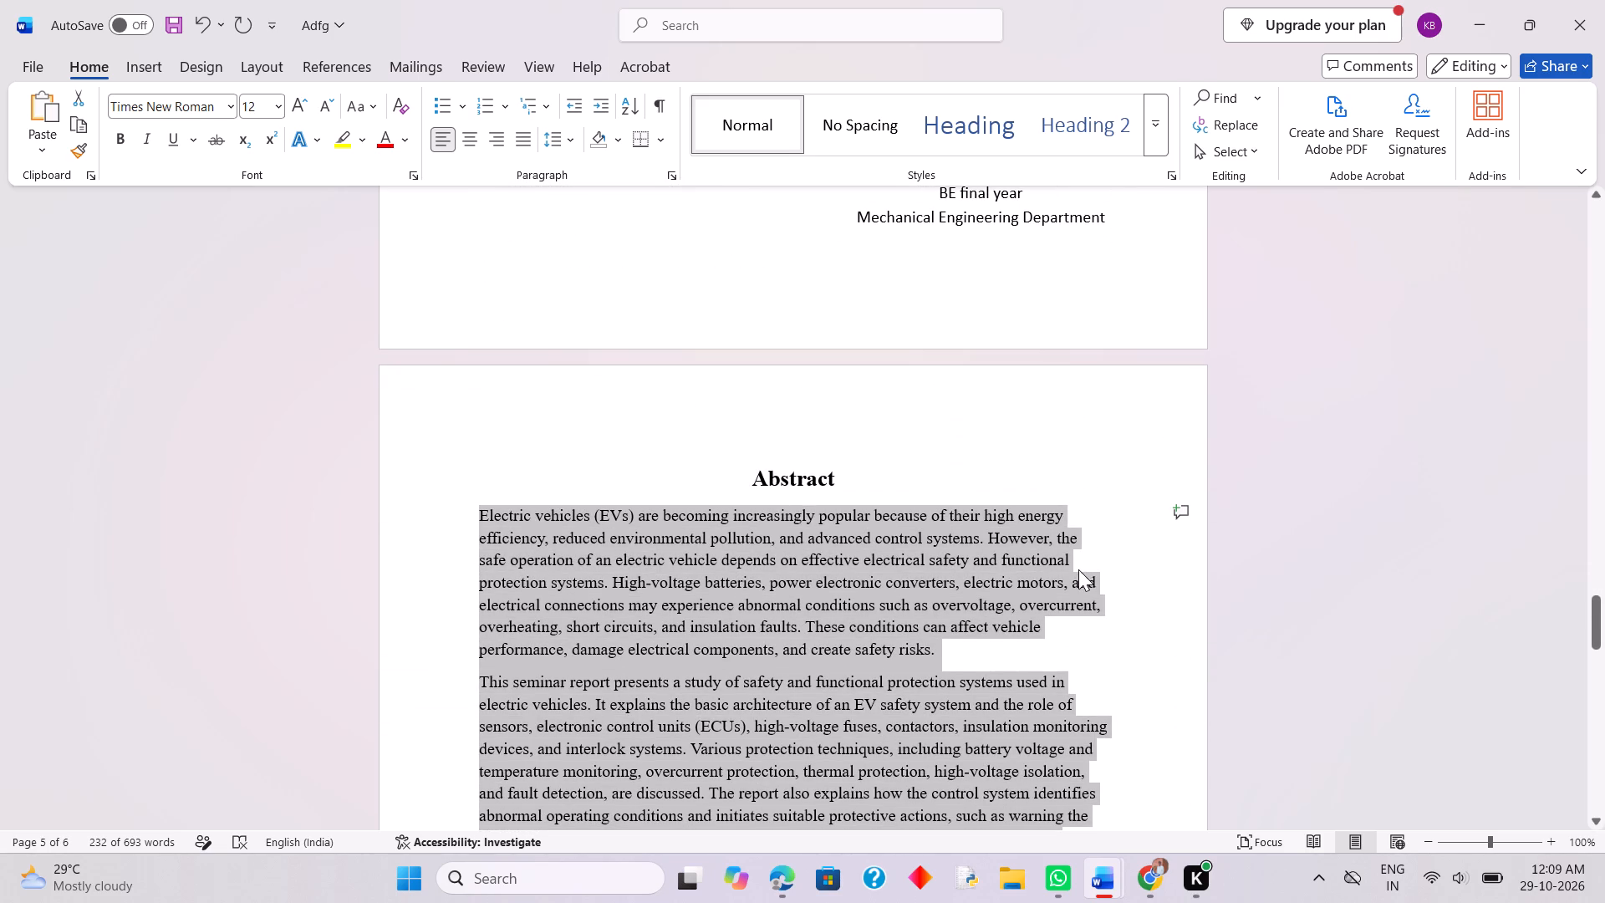
left_click(520, 134)
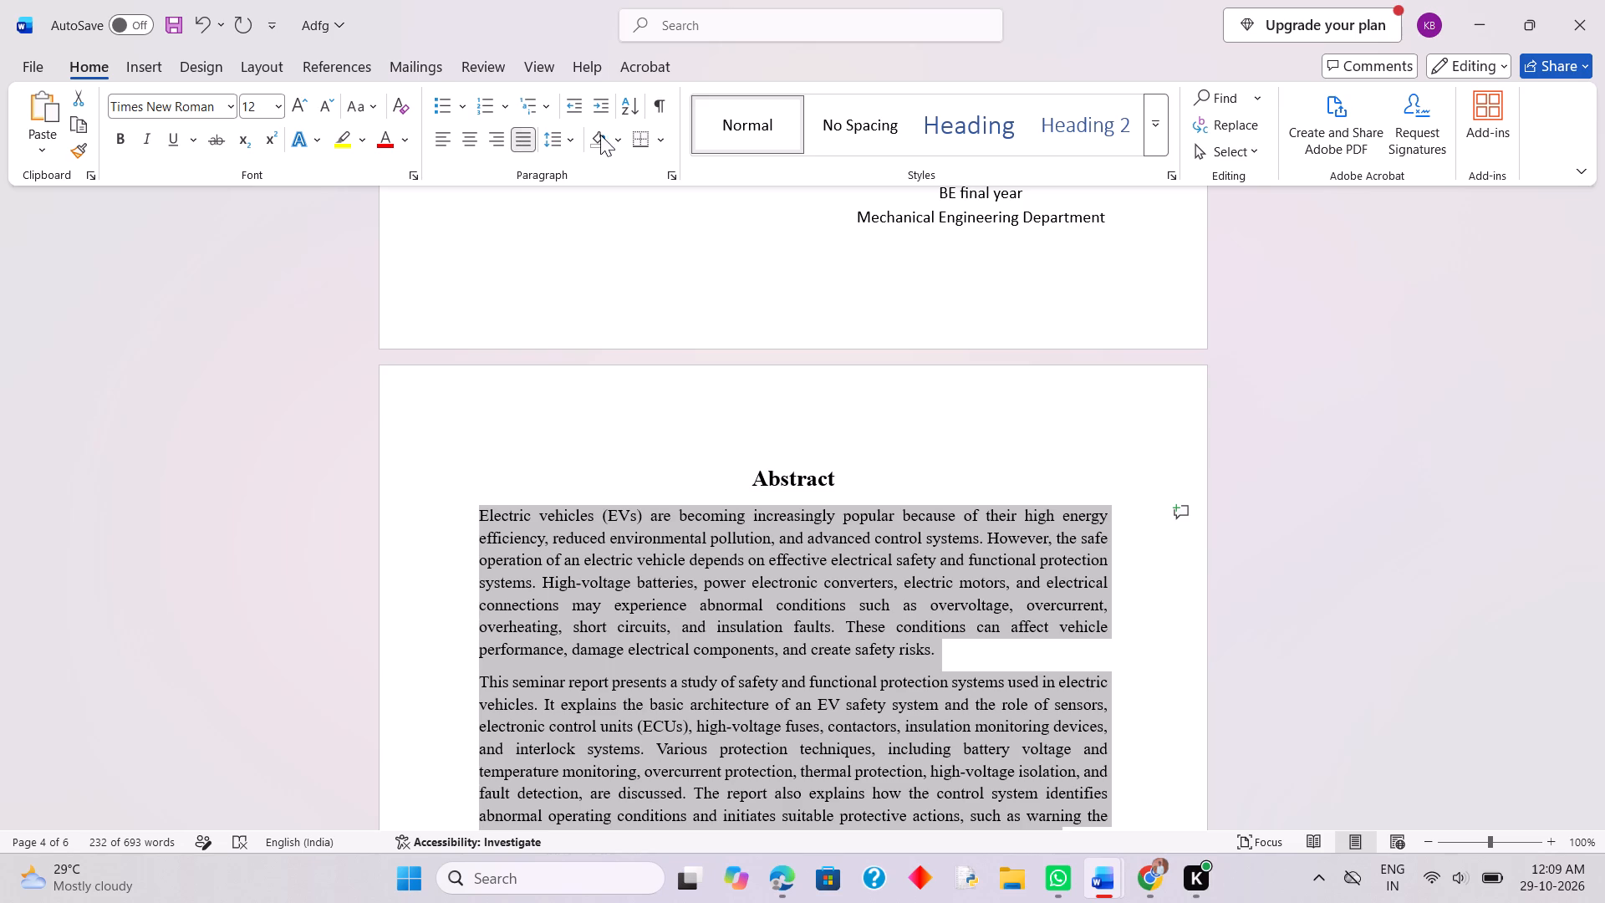
left_click(570, 134)
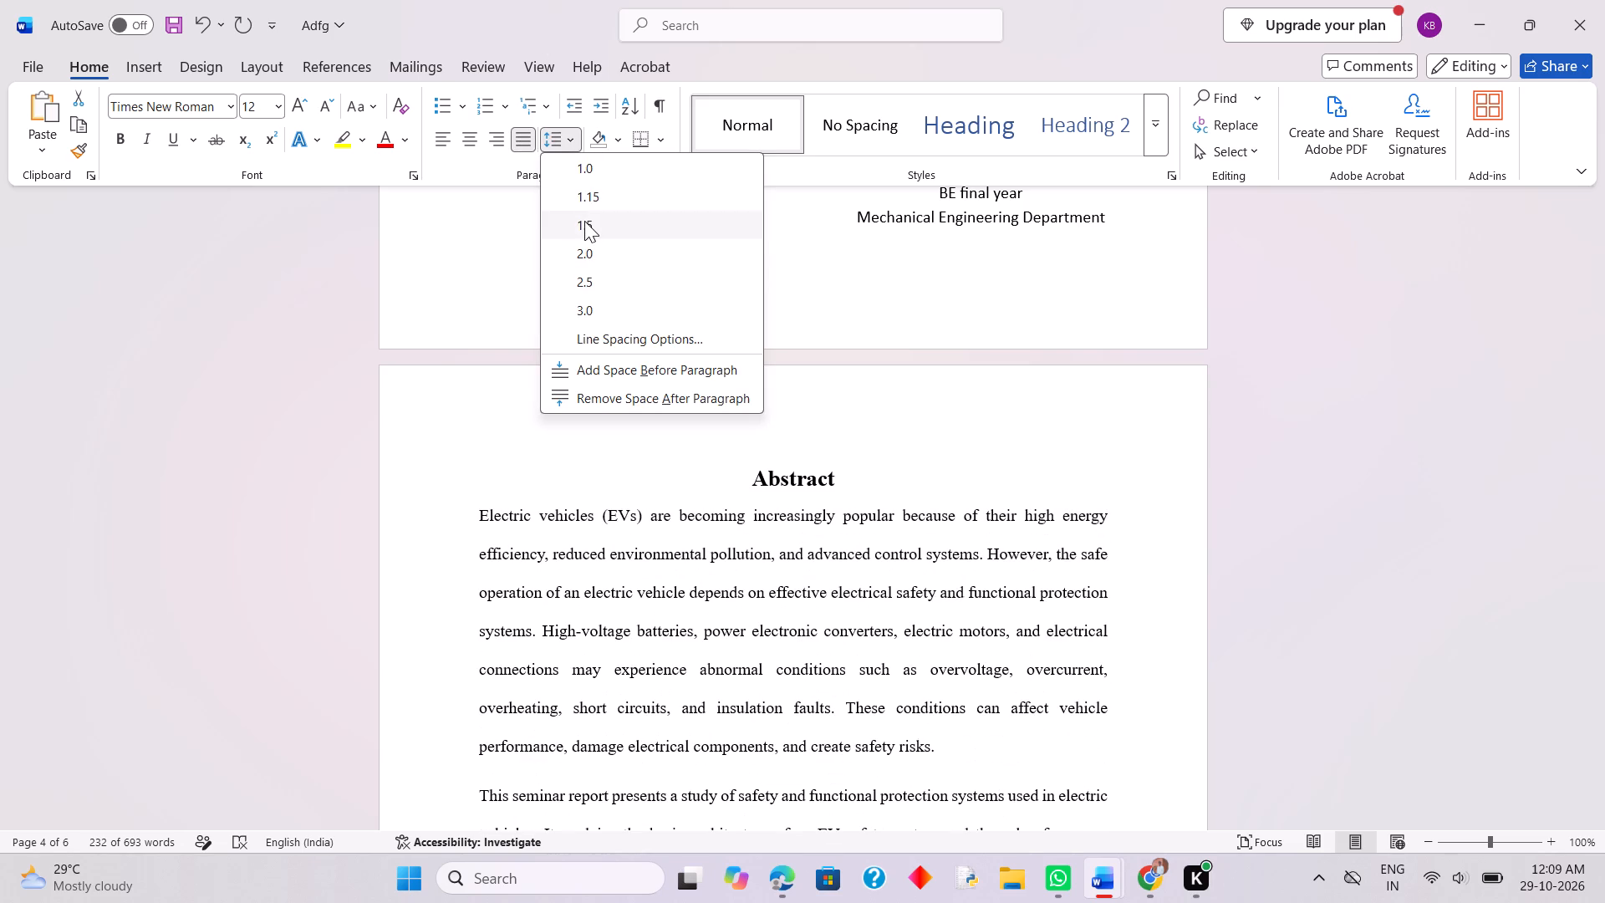
left_click(584, 221)
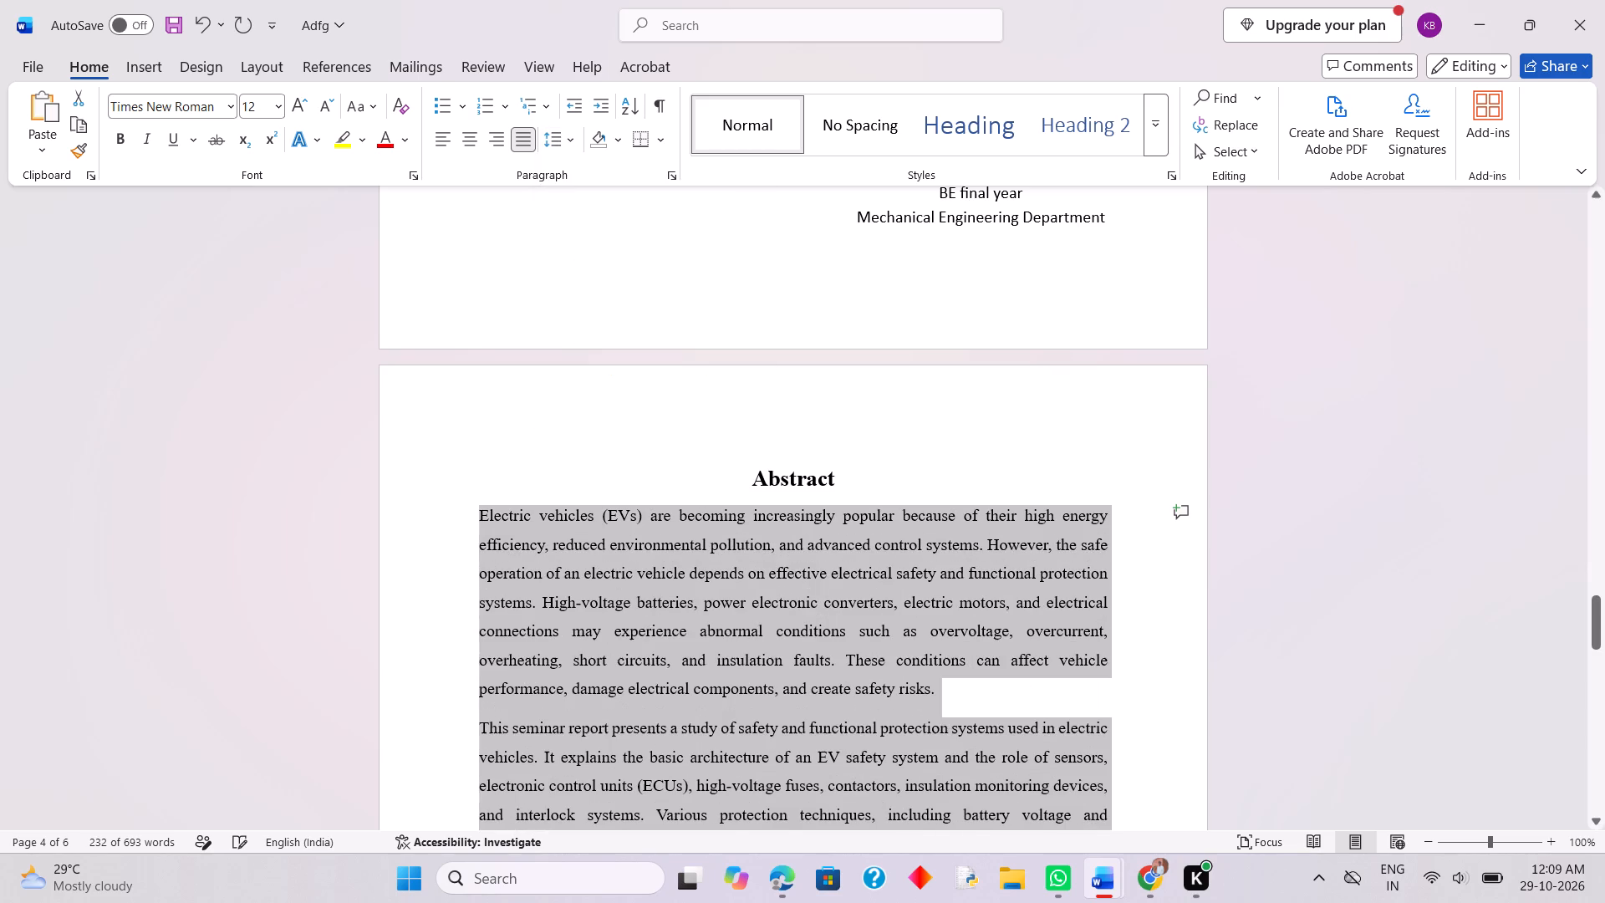
Insert a blank line between the Abstract heading and the first body paragraph.
left_click(944, 415)
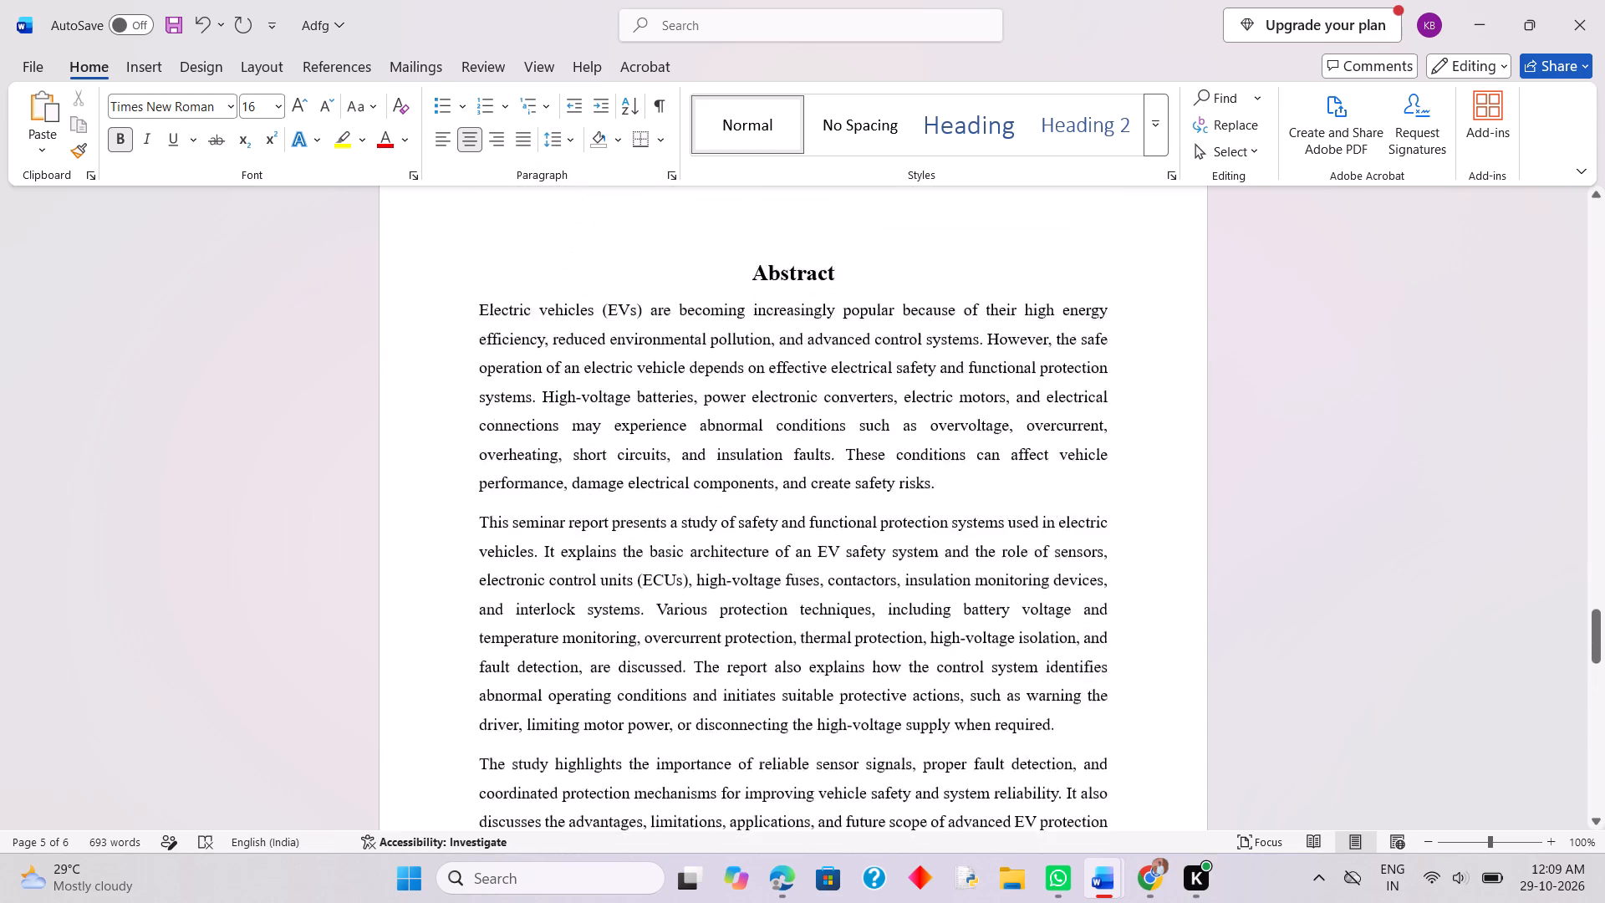
key("Return")
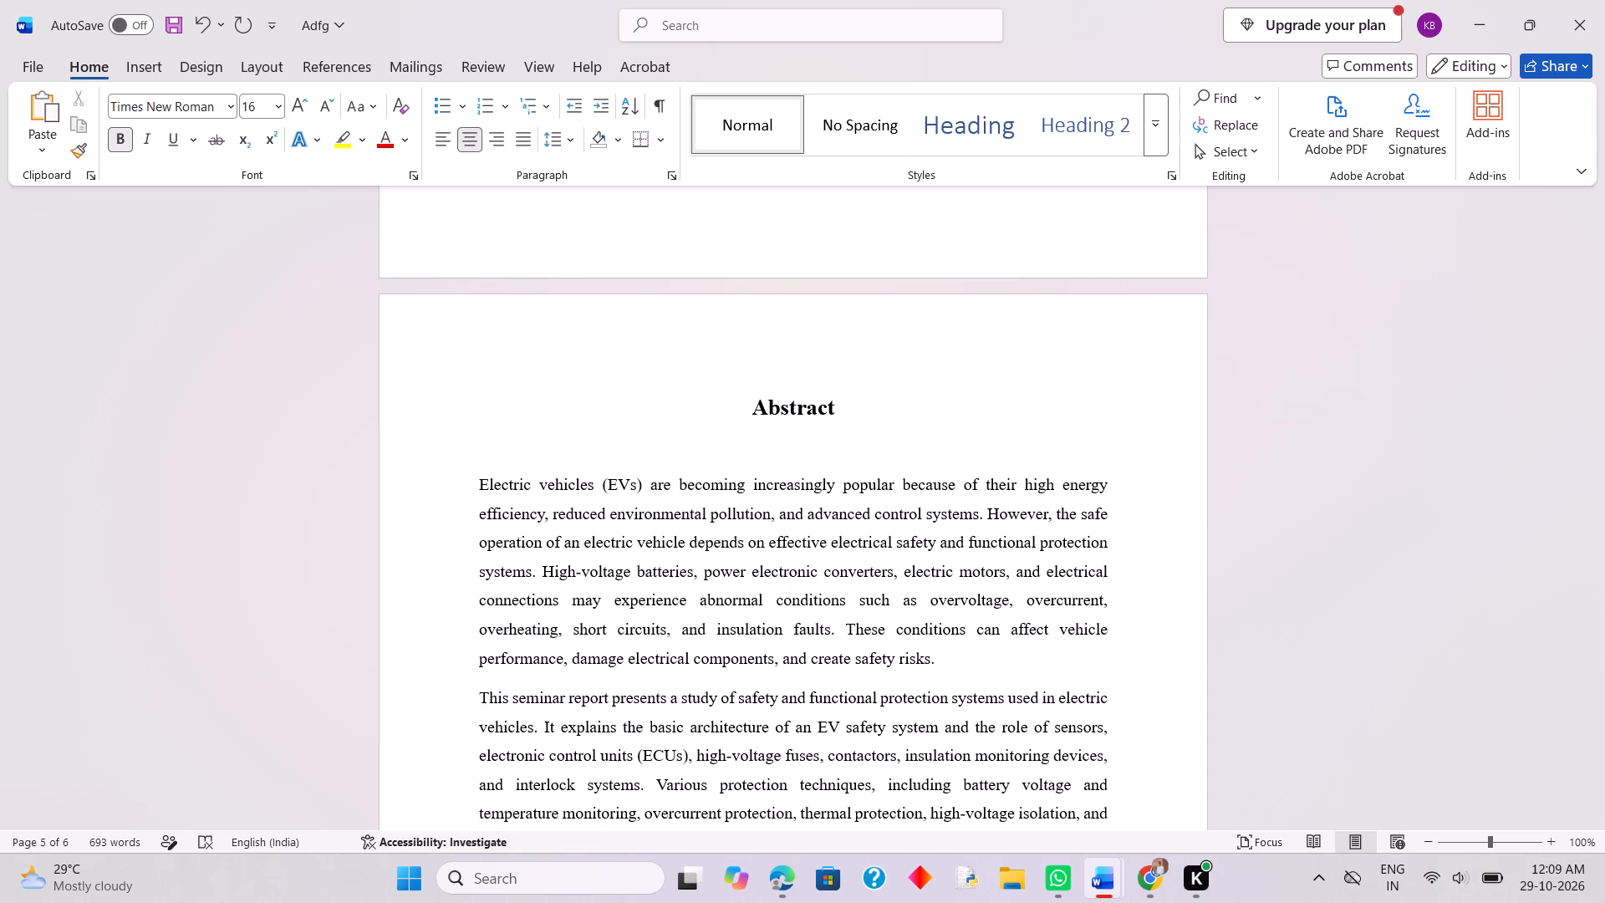
Review the report's pages from the end of the abstract back to the title page, and return to the abstract.
scroll(944, 415, "down", 1)
scroll(944, 415, "up", 1)
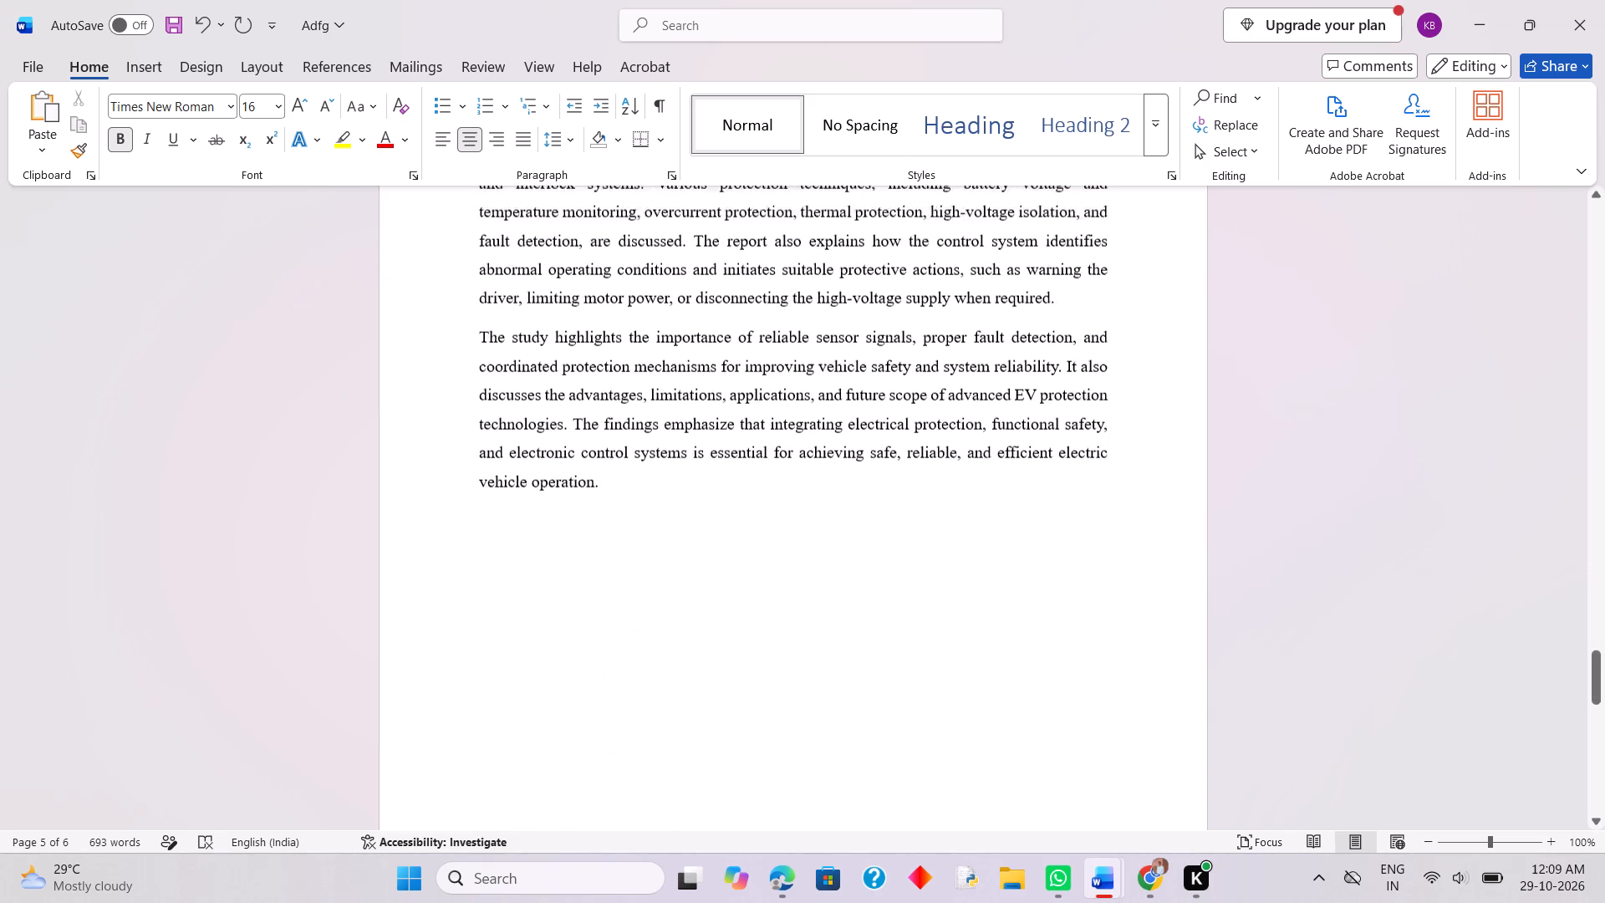
scroll(944, 415, "up", 1)
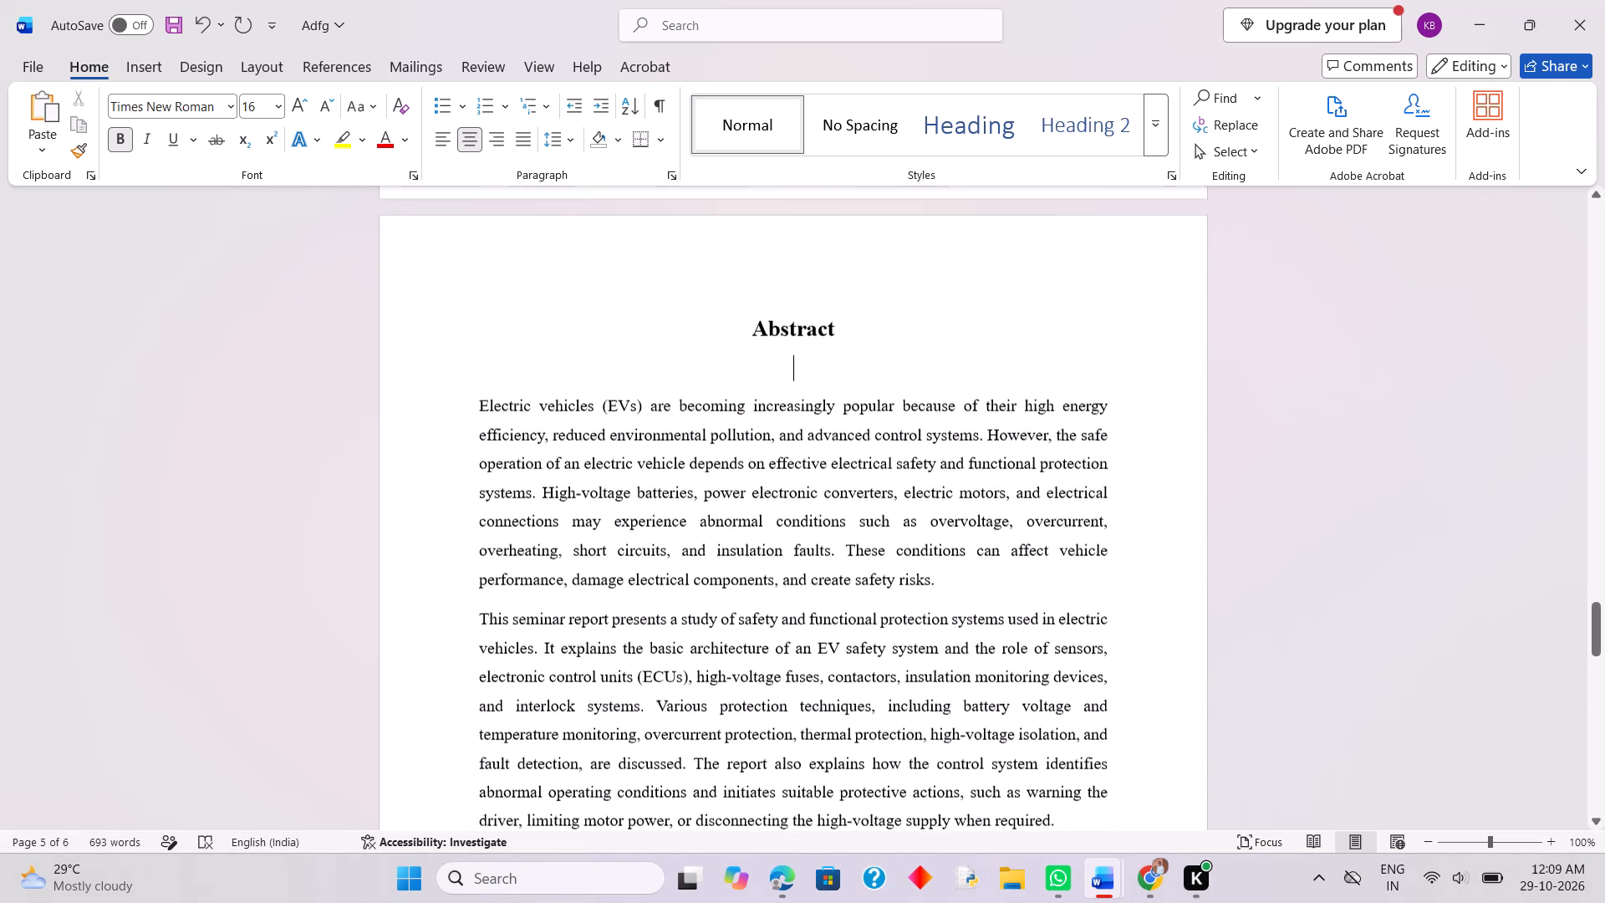
scroll(944, 415, "up", 2)
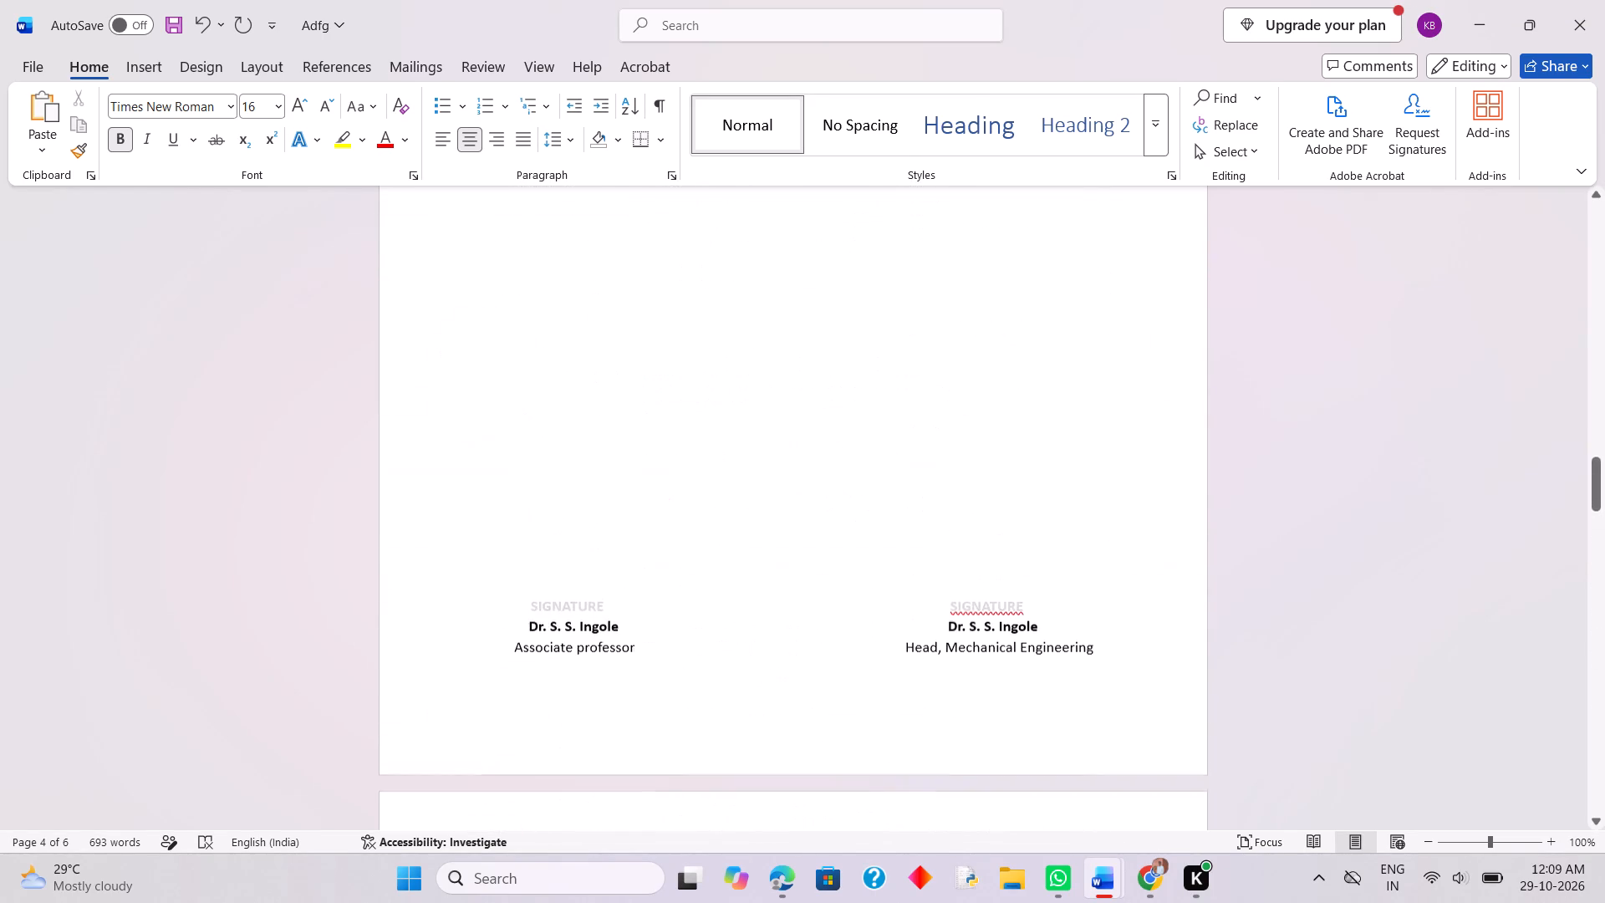
scroll(944, 415, "up", 2)
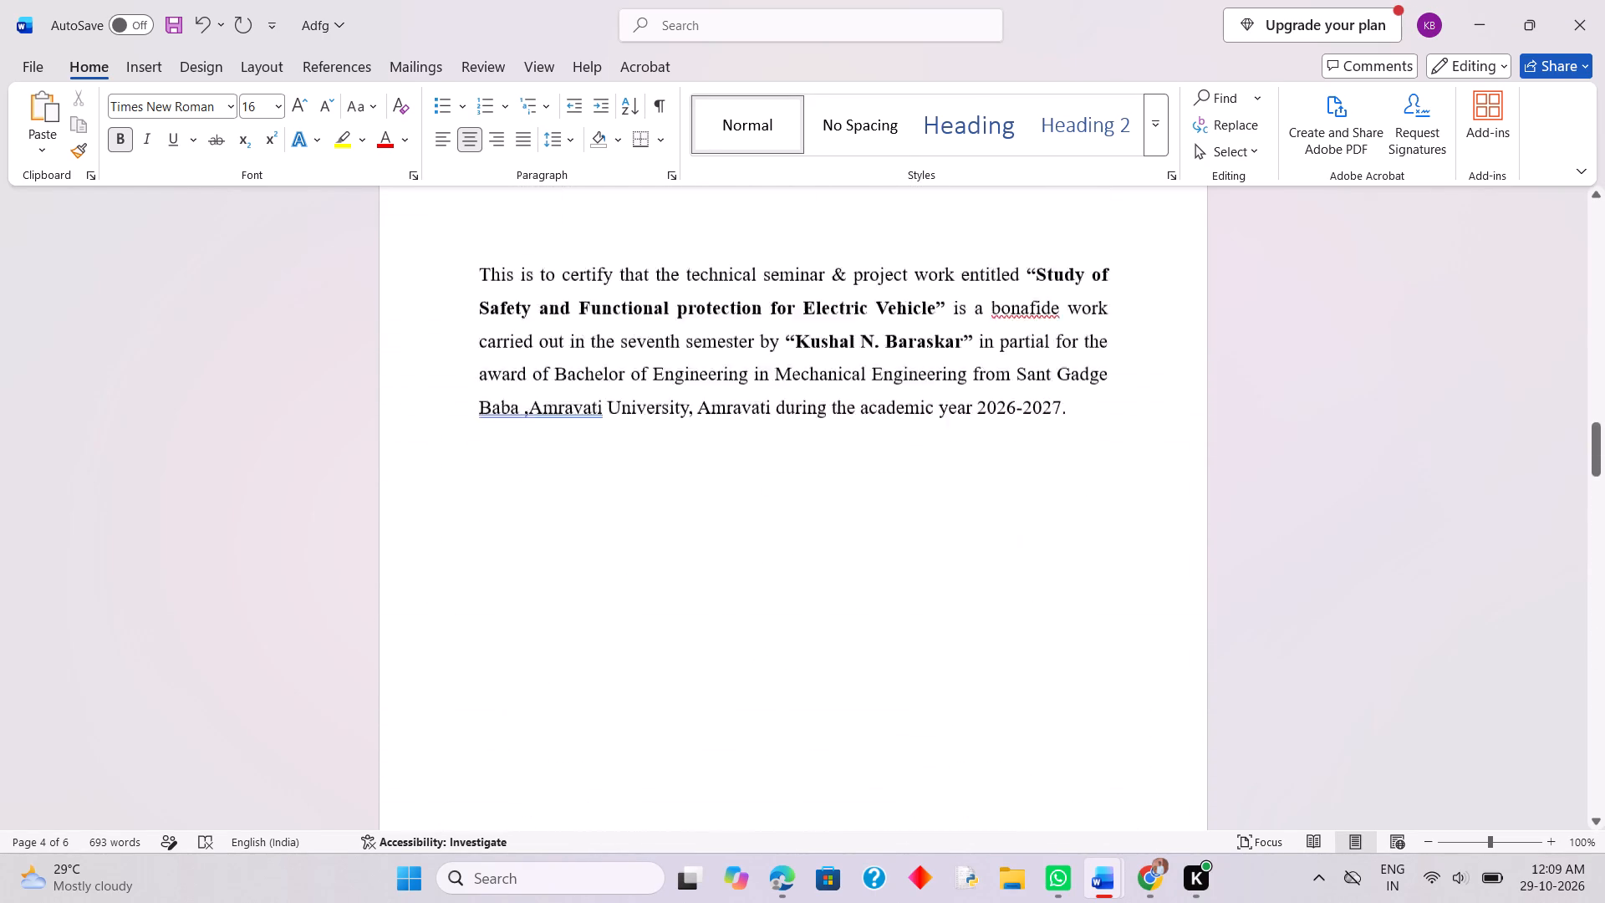
scroll(944, 415, "up", 2)
scroll(944, 415, "right", 1)
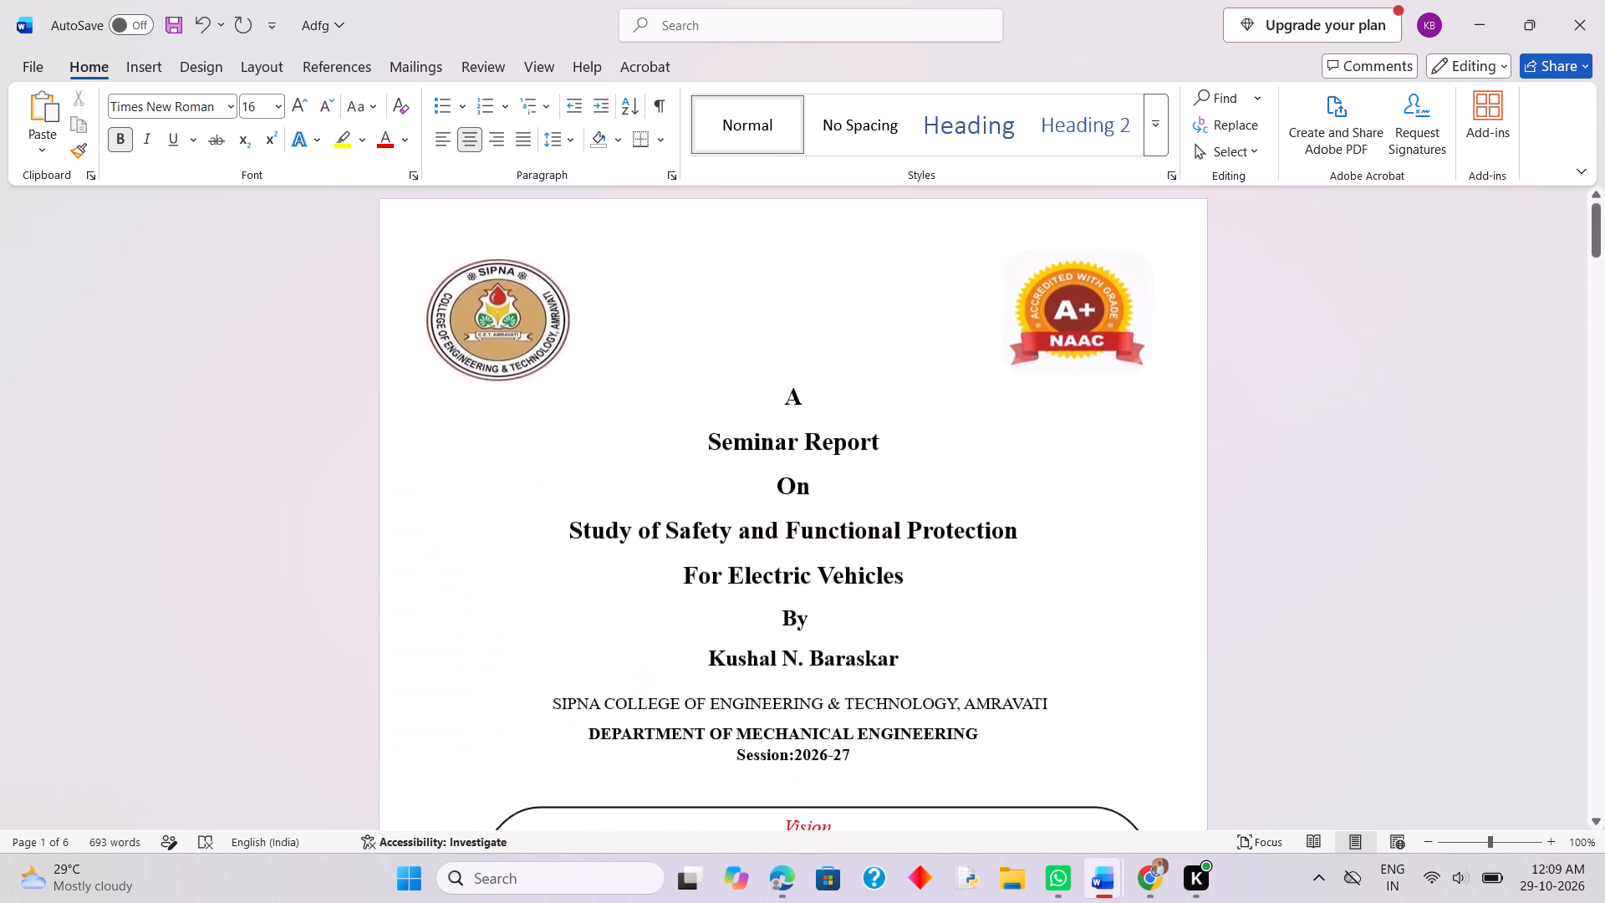
scroll(944, 415, "right", 1)
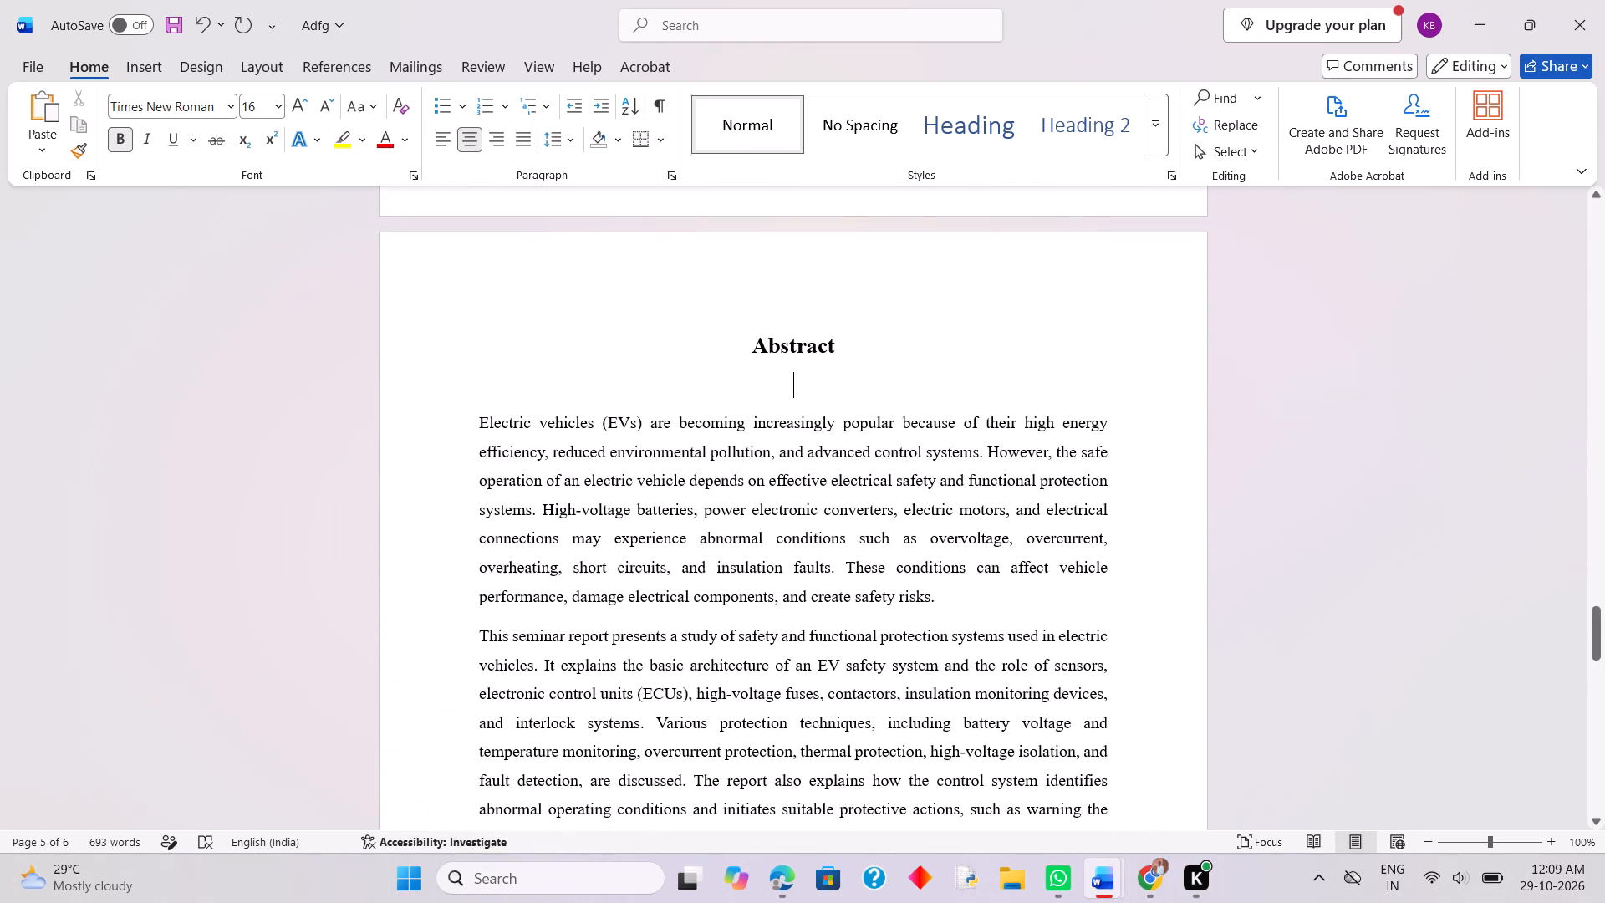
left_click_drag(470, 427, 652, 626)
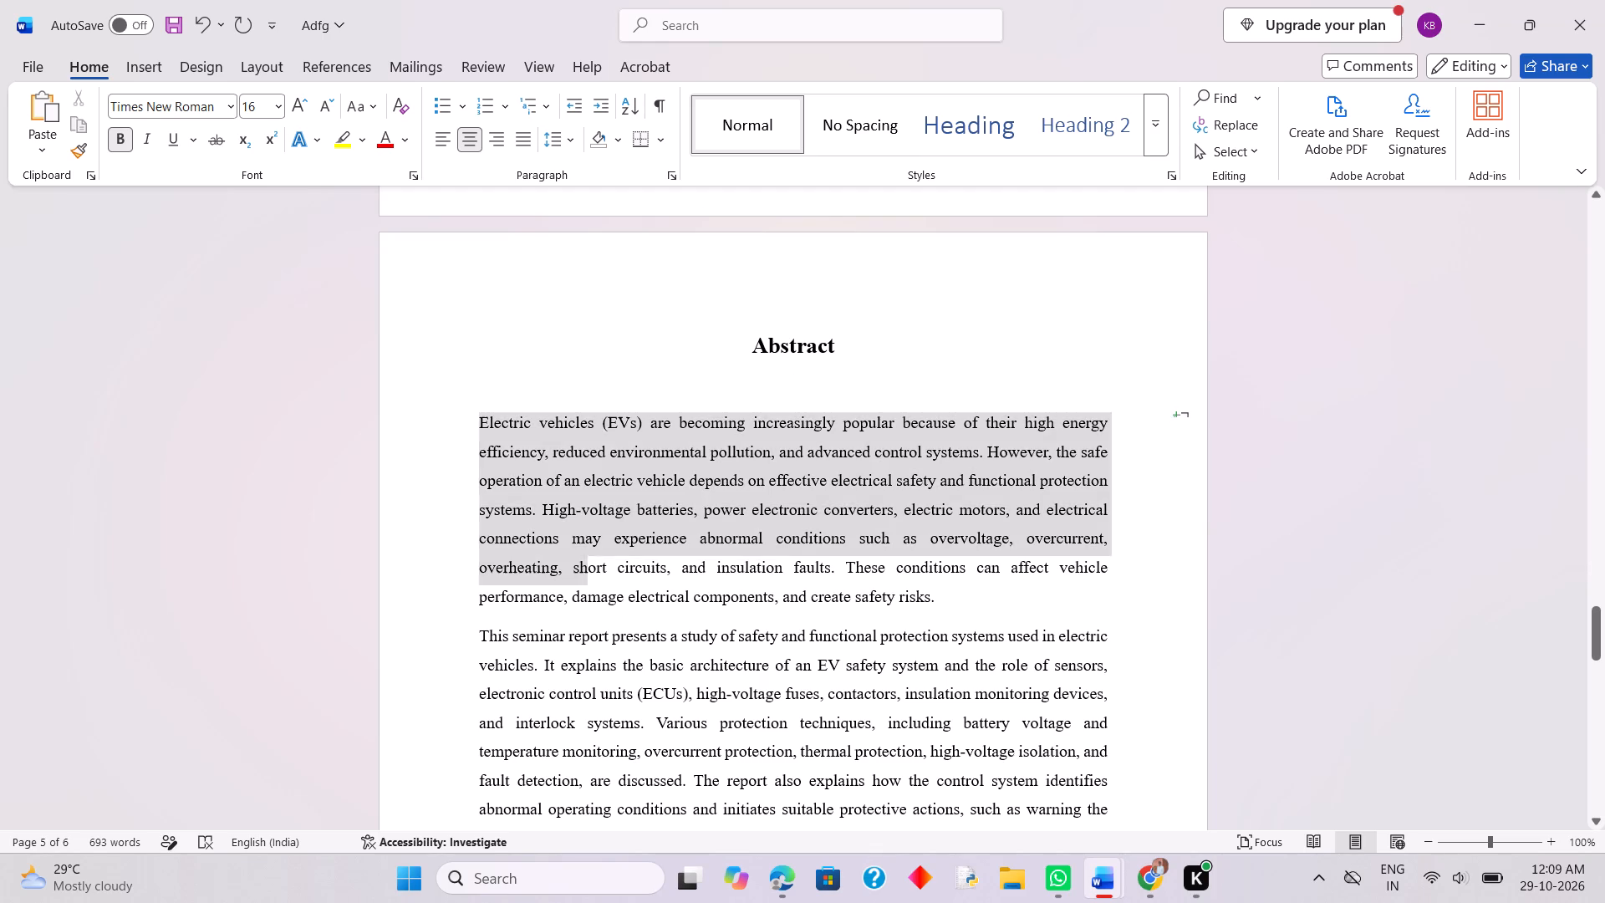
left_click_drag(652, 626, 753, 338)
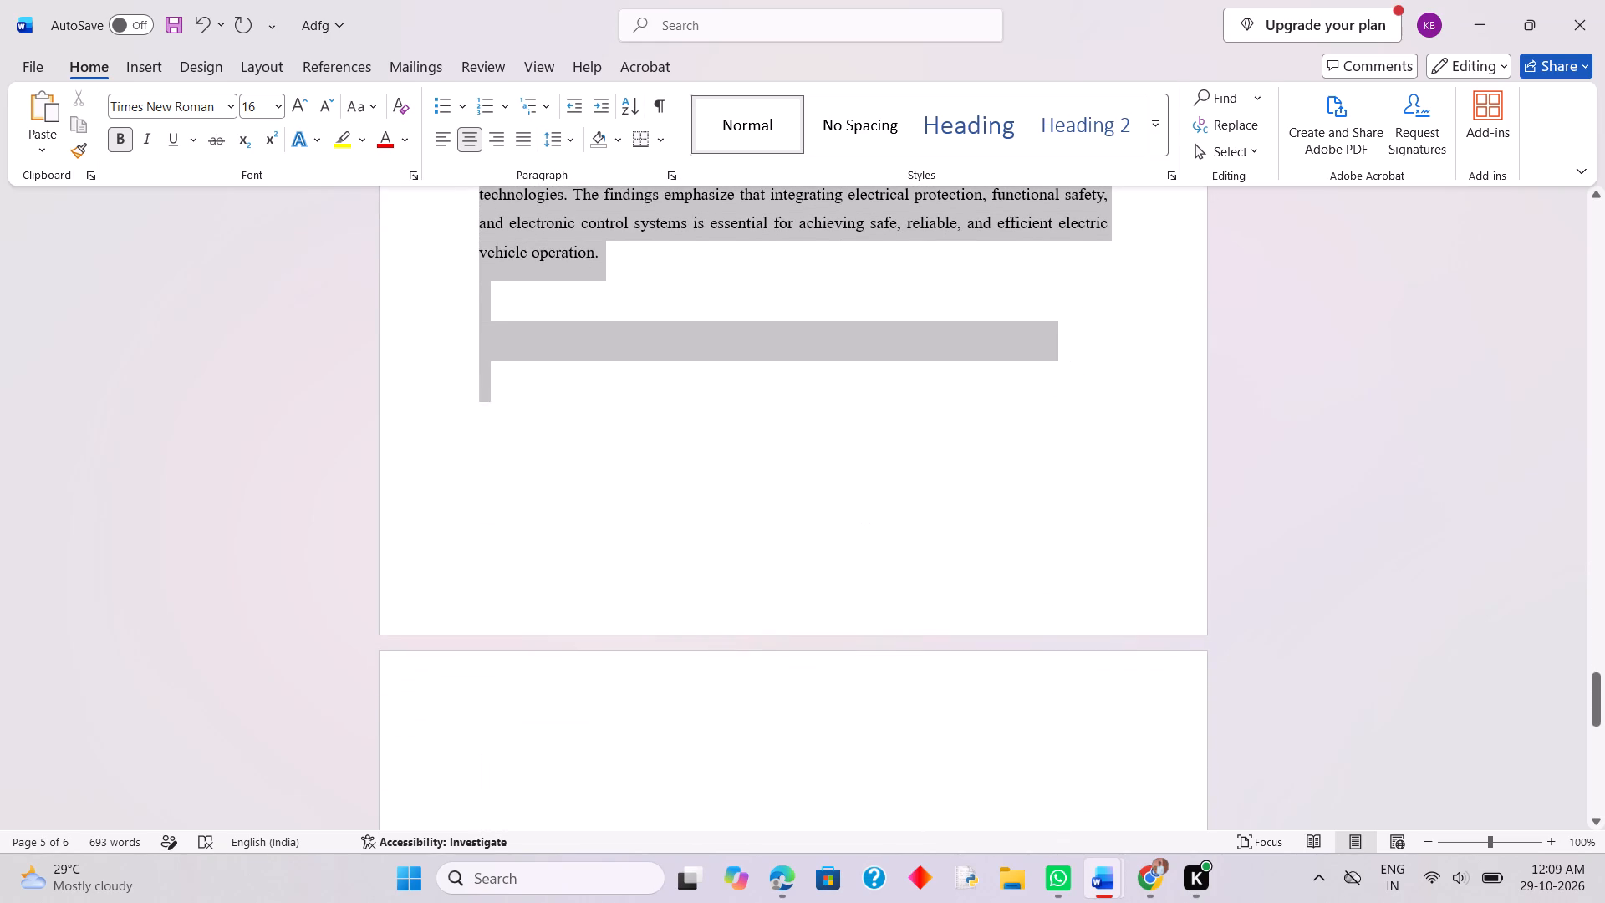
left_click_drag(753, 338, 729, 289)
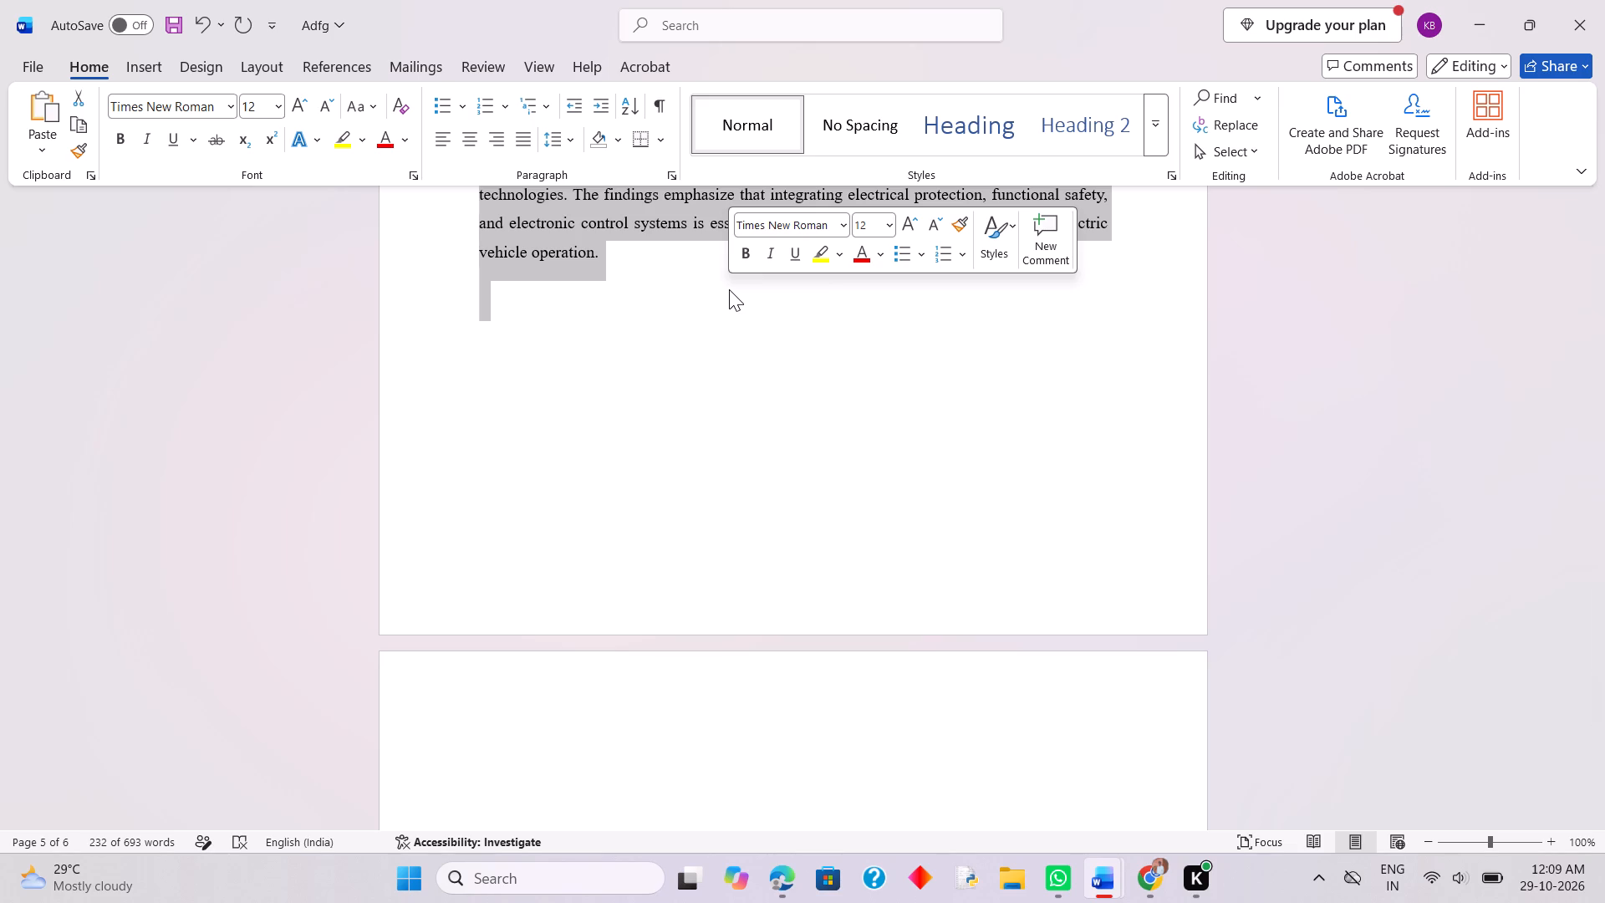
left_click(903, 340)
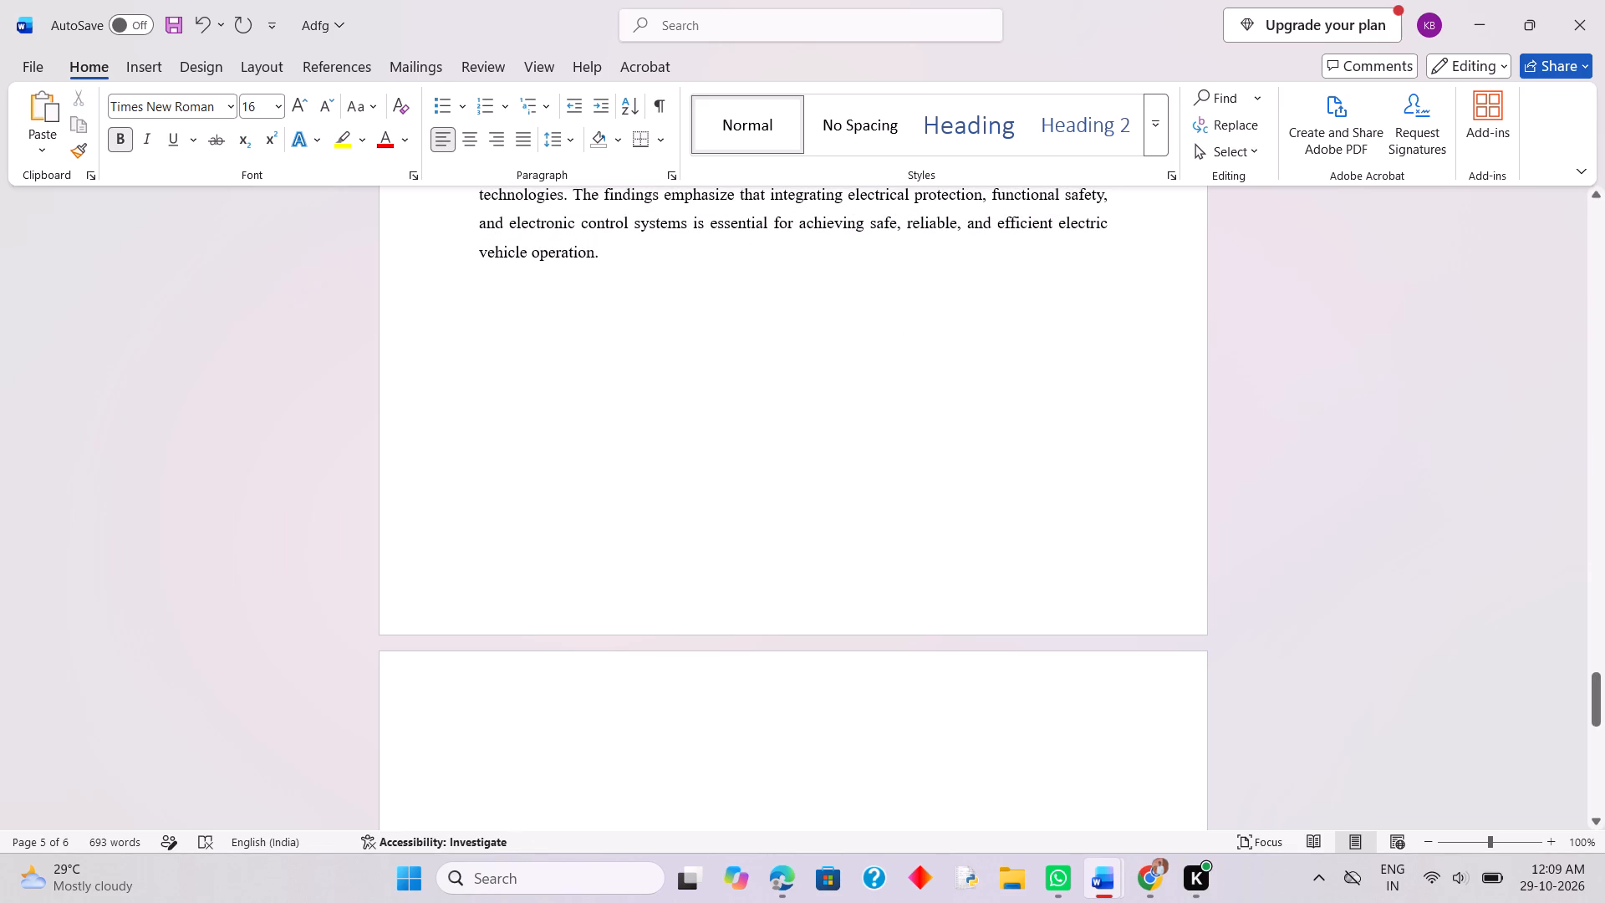
Place the insertion point at the end of the abstract's last paragraph.
left_click(655, 258)
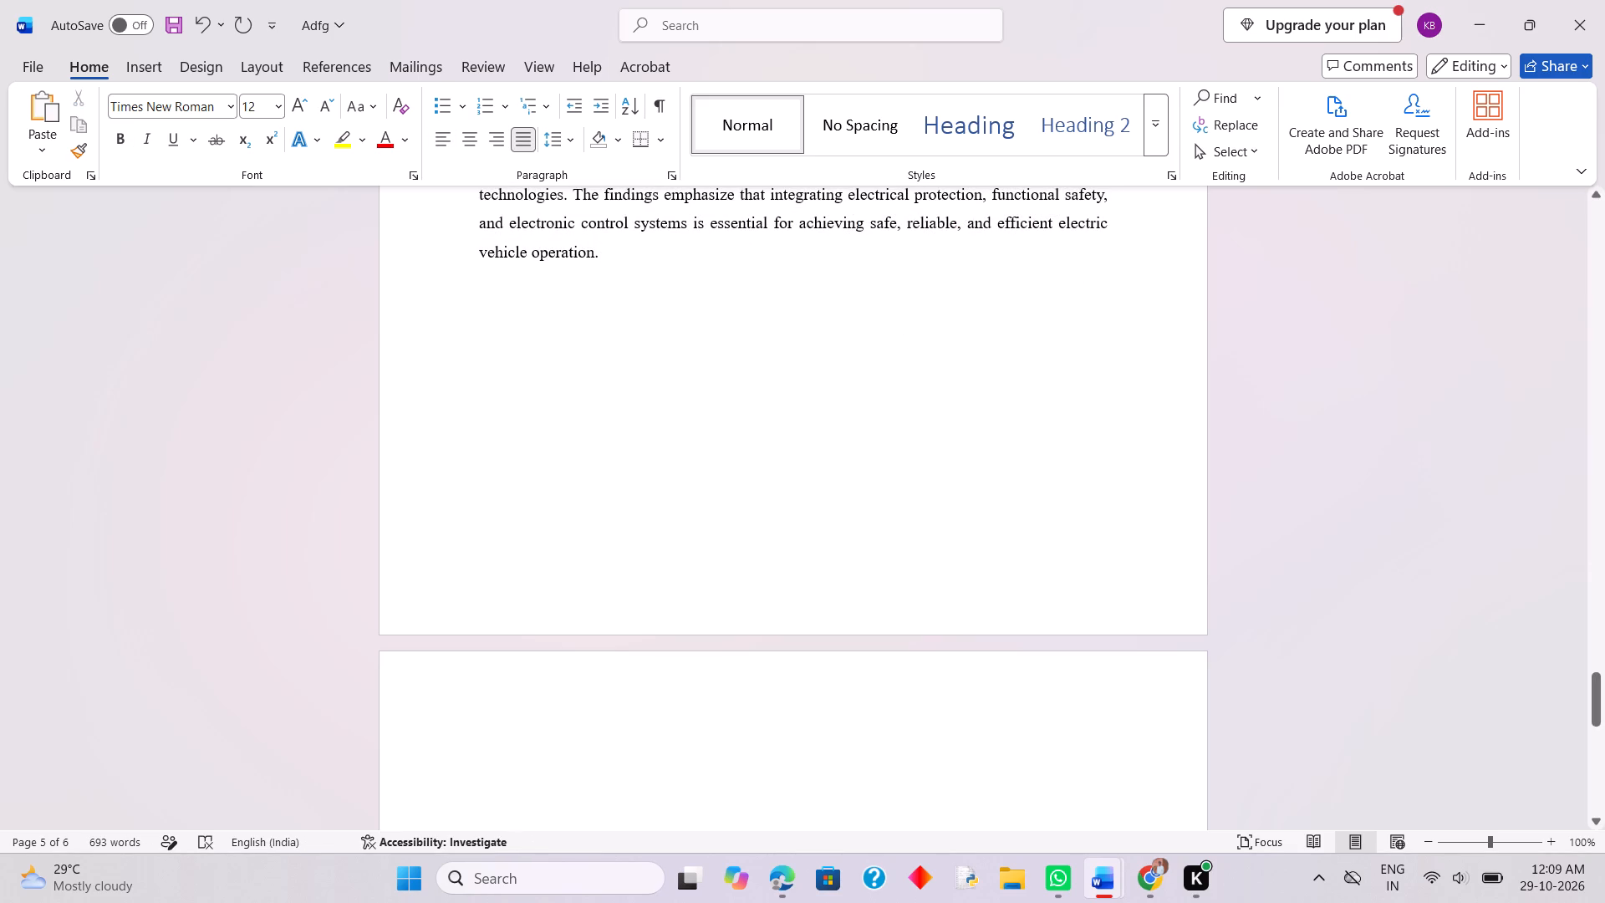
left_click(655, 258)
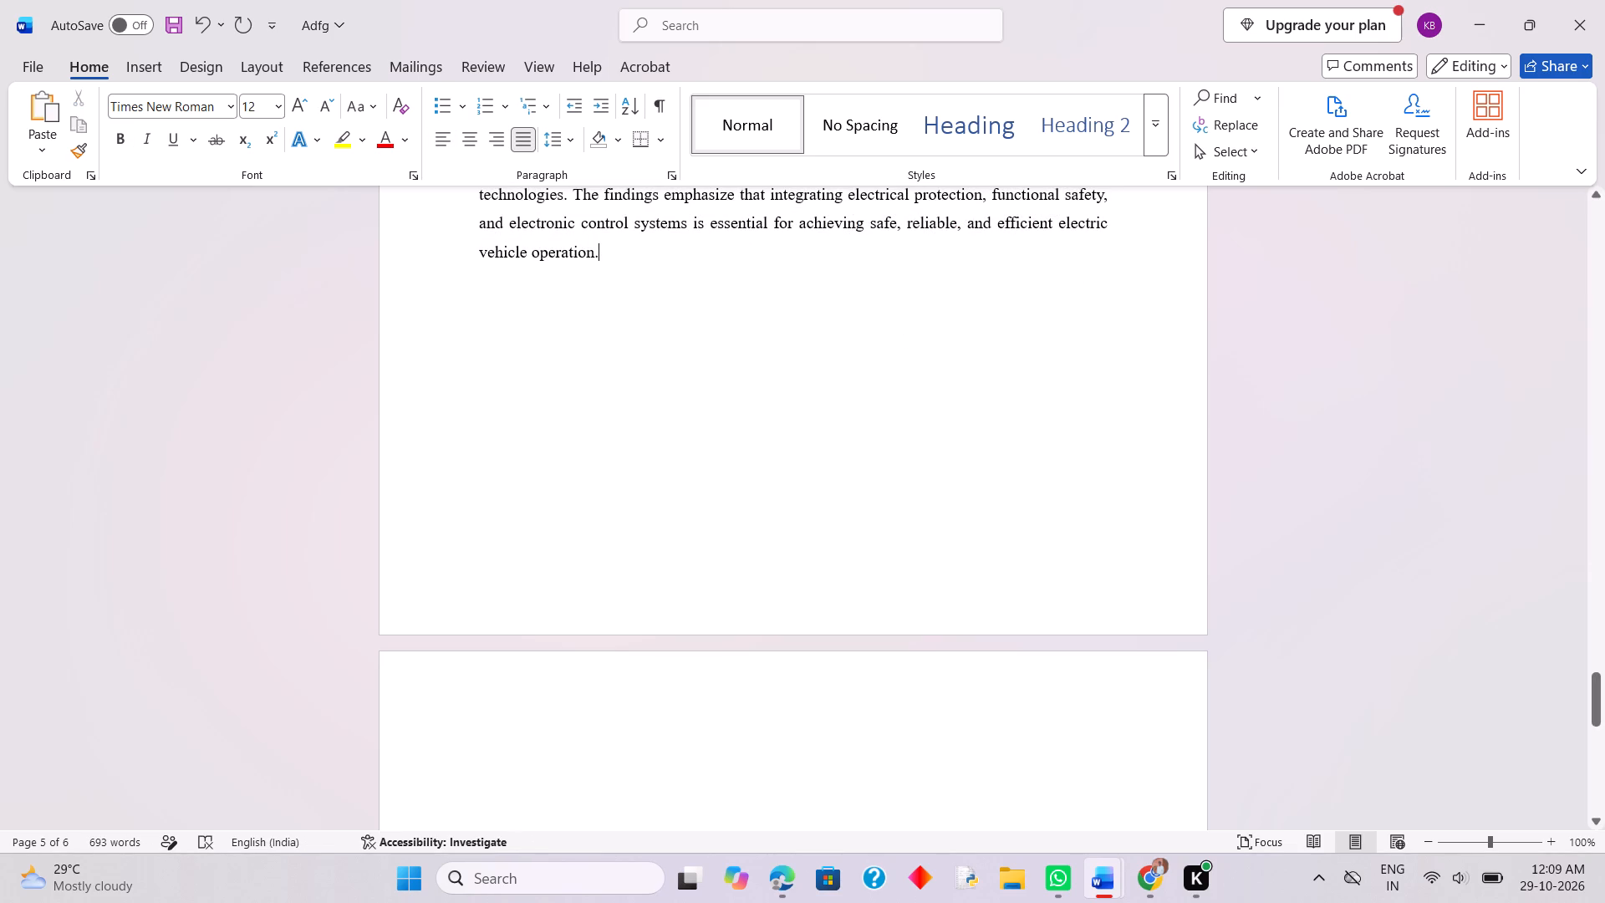
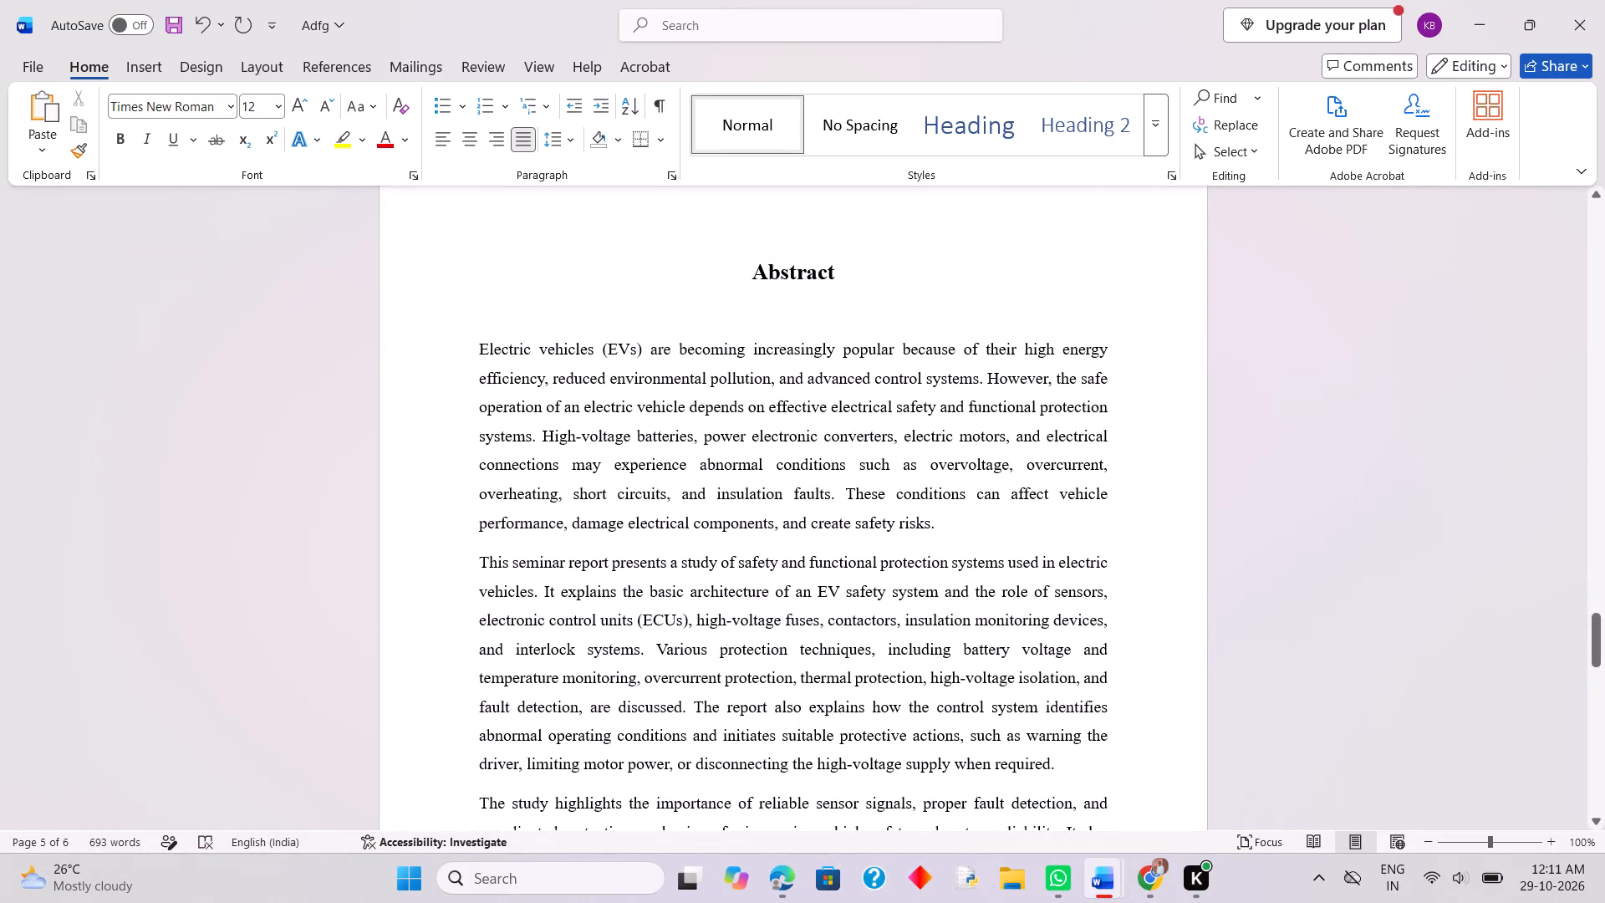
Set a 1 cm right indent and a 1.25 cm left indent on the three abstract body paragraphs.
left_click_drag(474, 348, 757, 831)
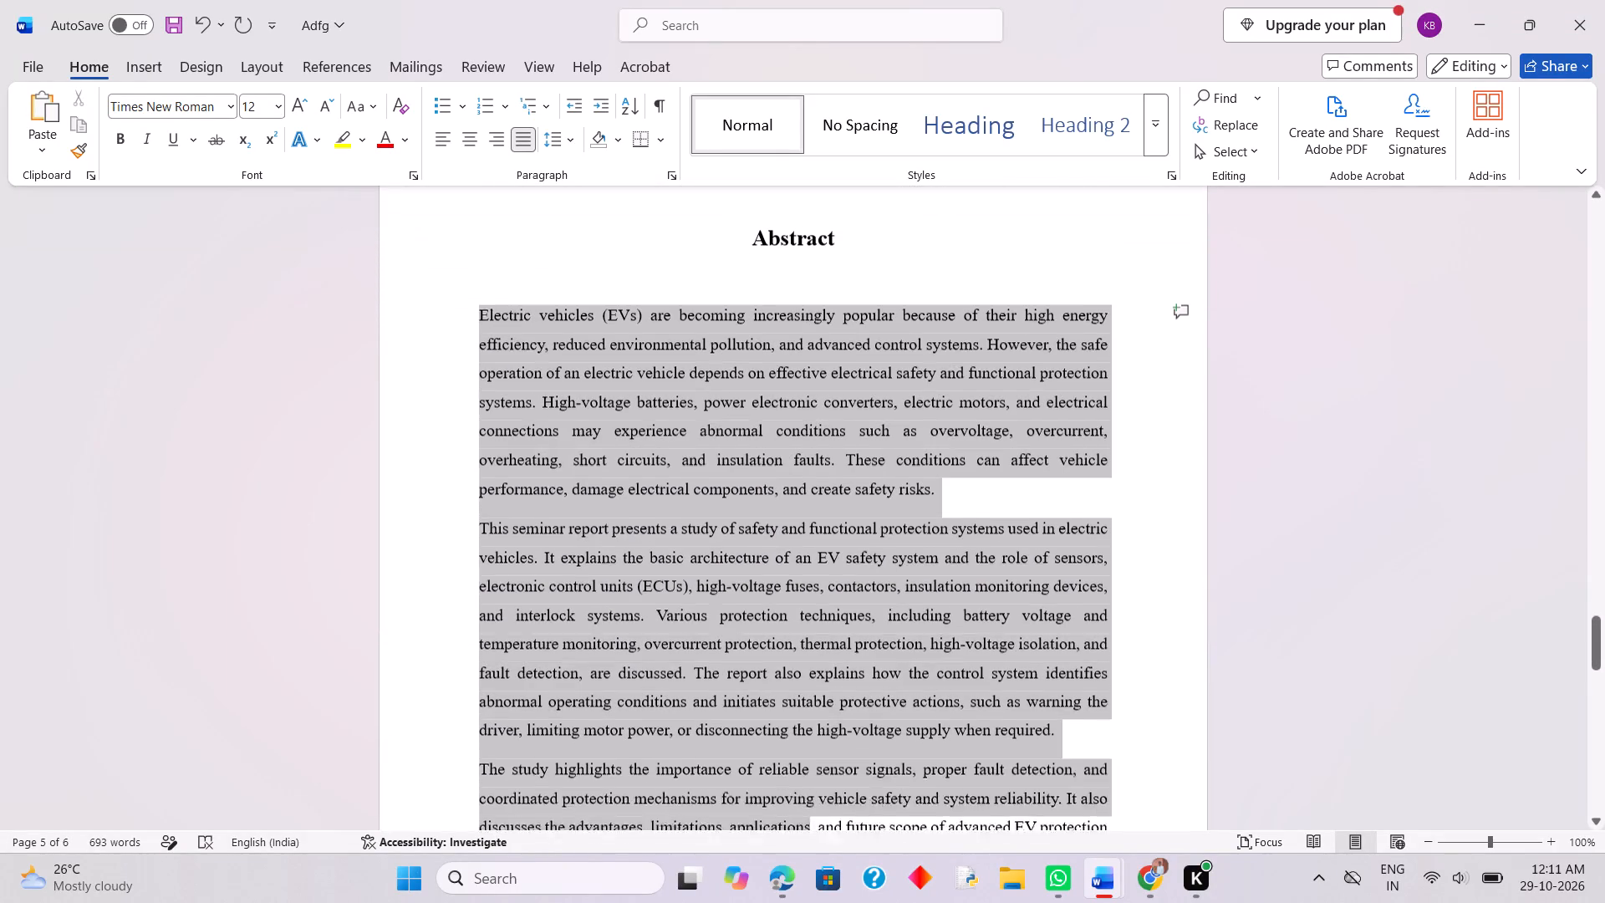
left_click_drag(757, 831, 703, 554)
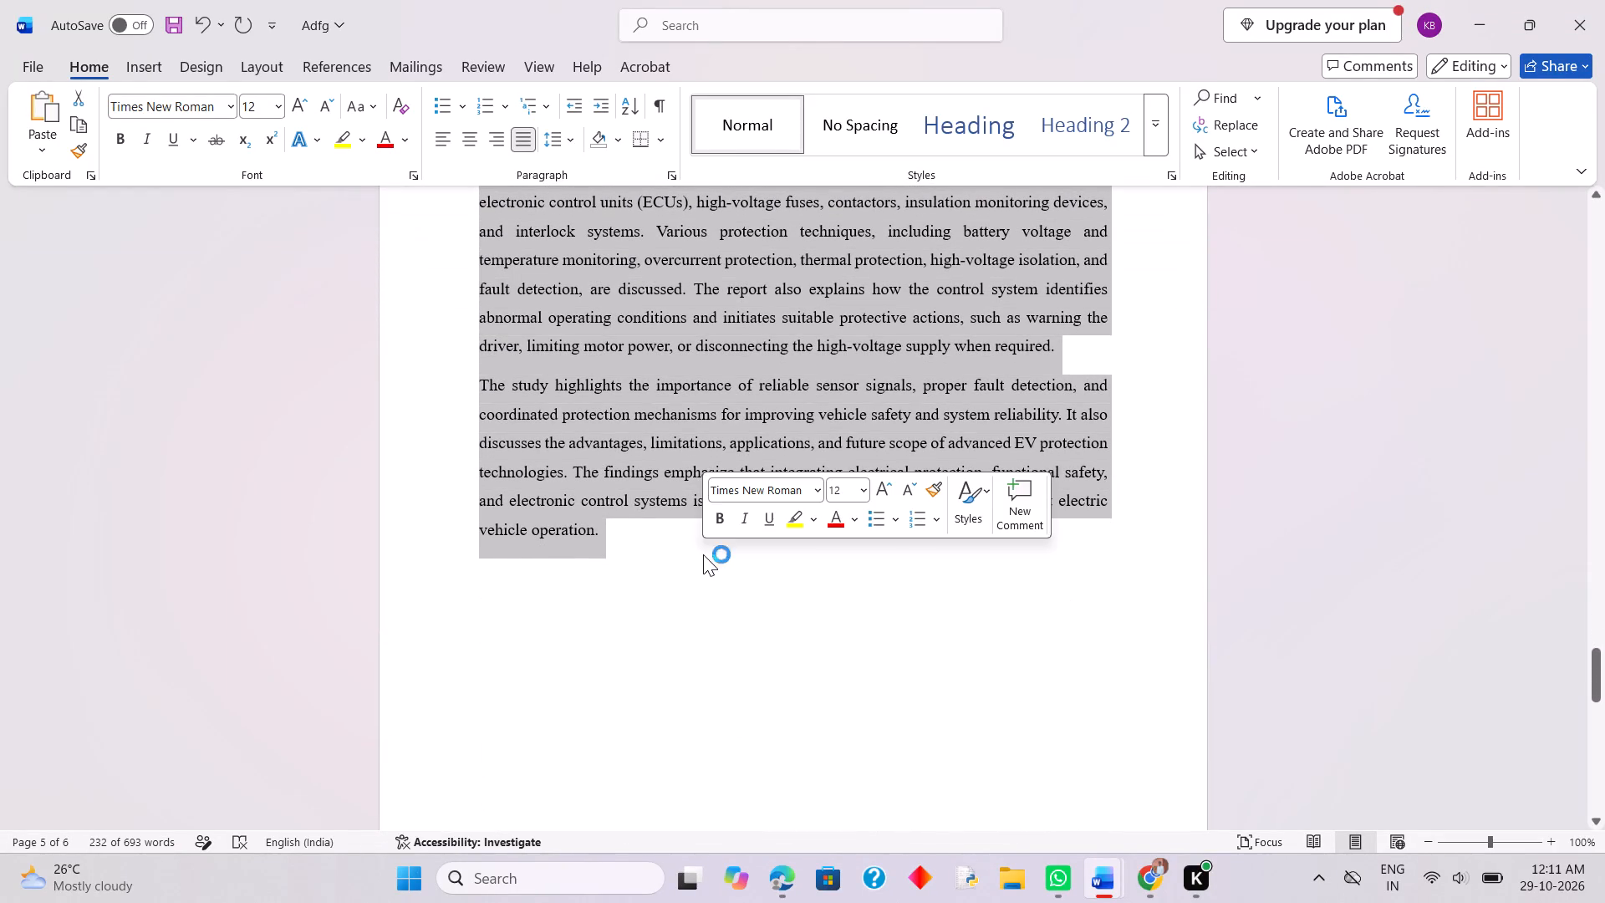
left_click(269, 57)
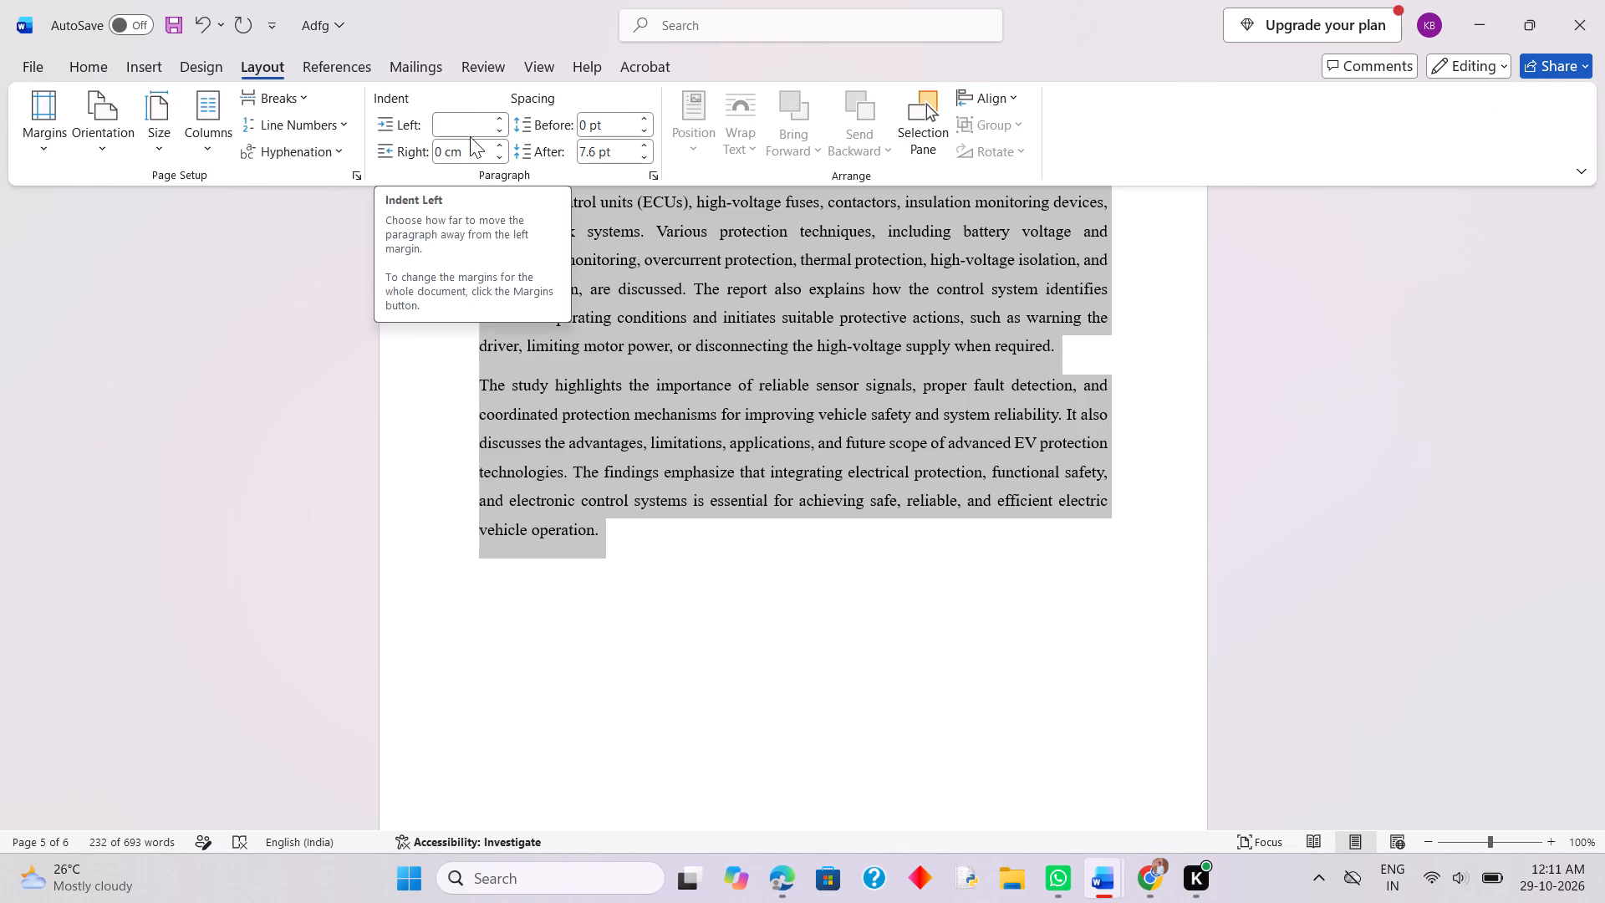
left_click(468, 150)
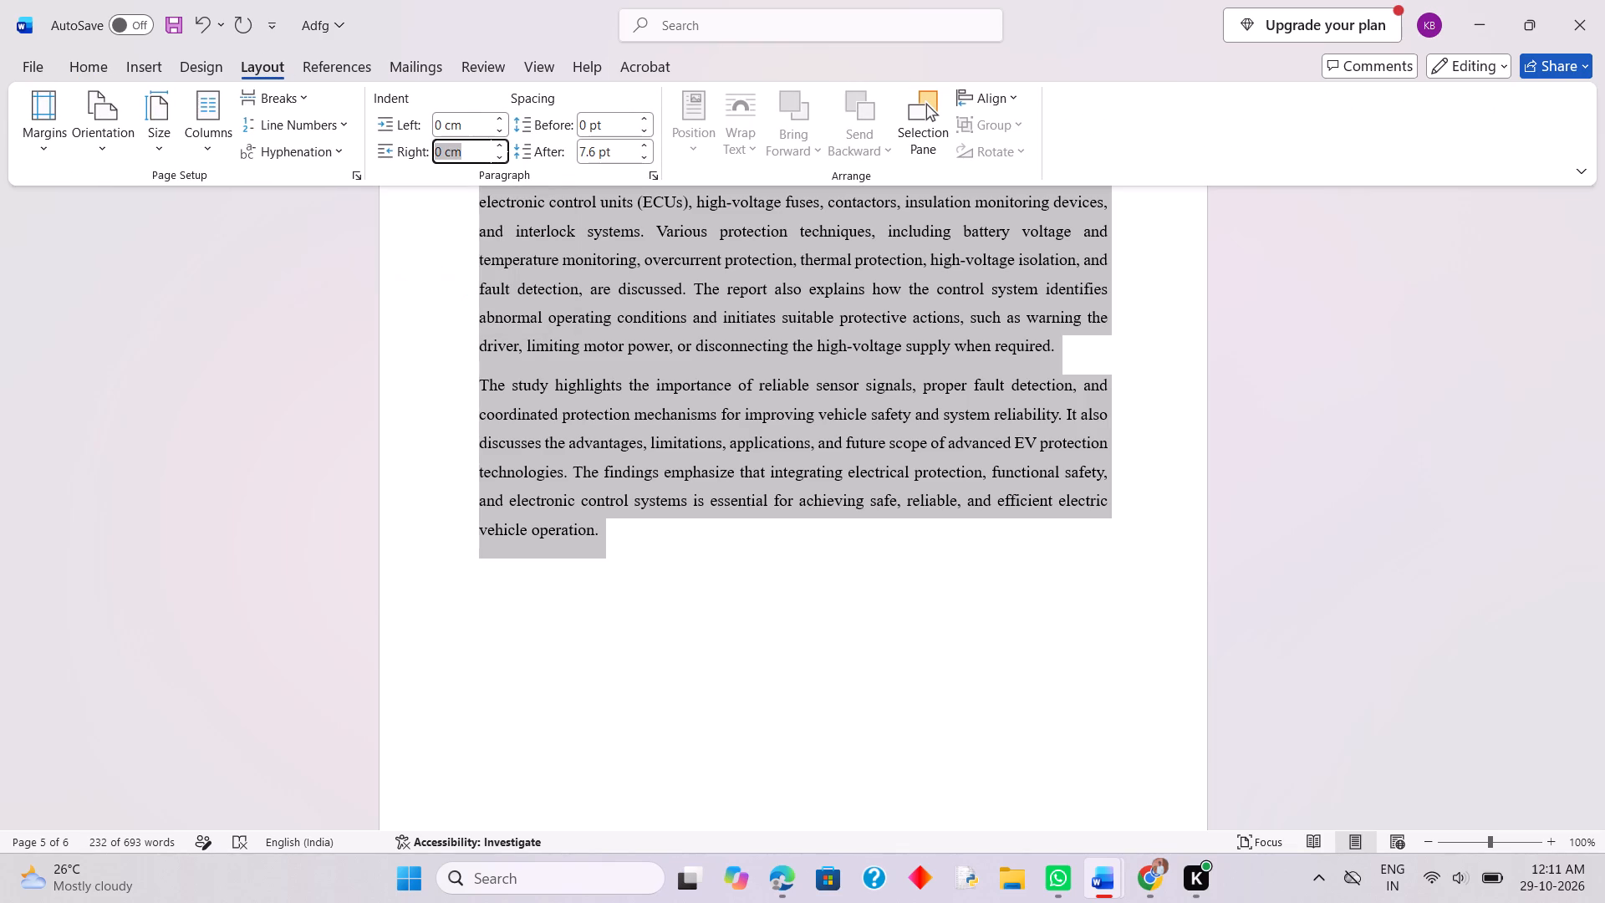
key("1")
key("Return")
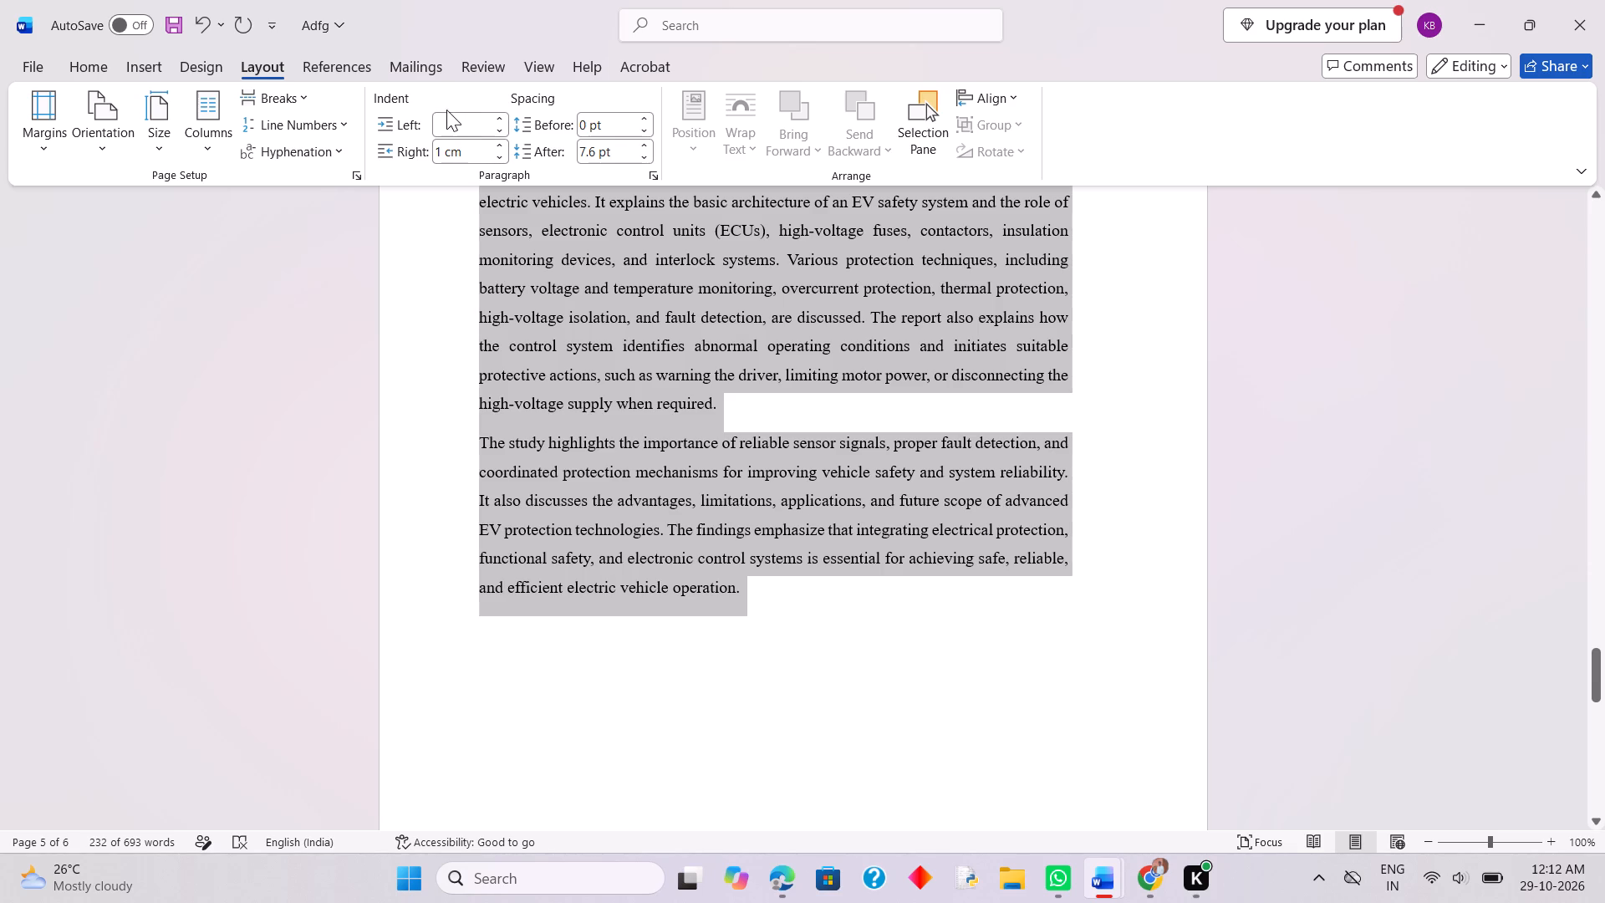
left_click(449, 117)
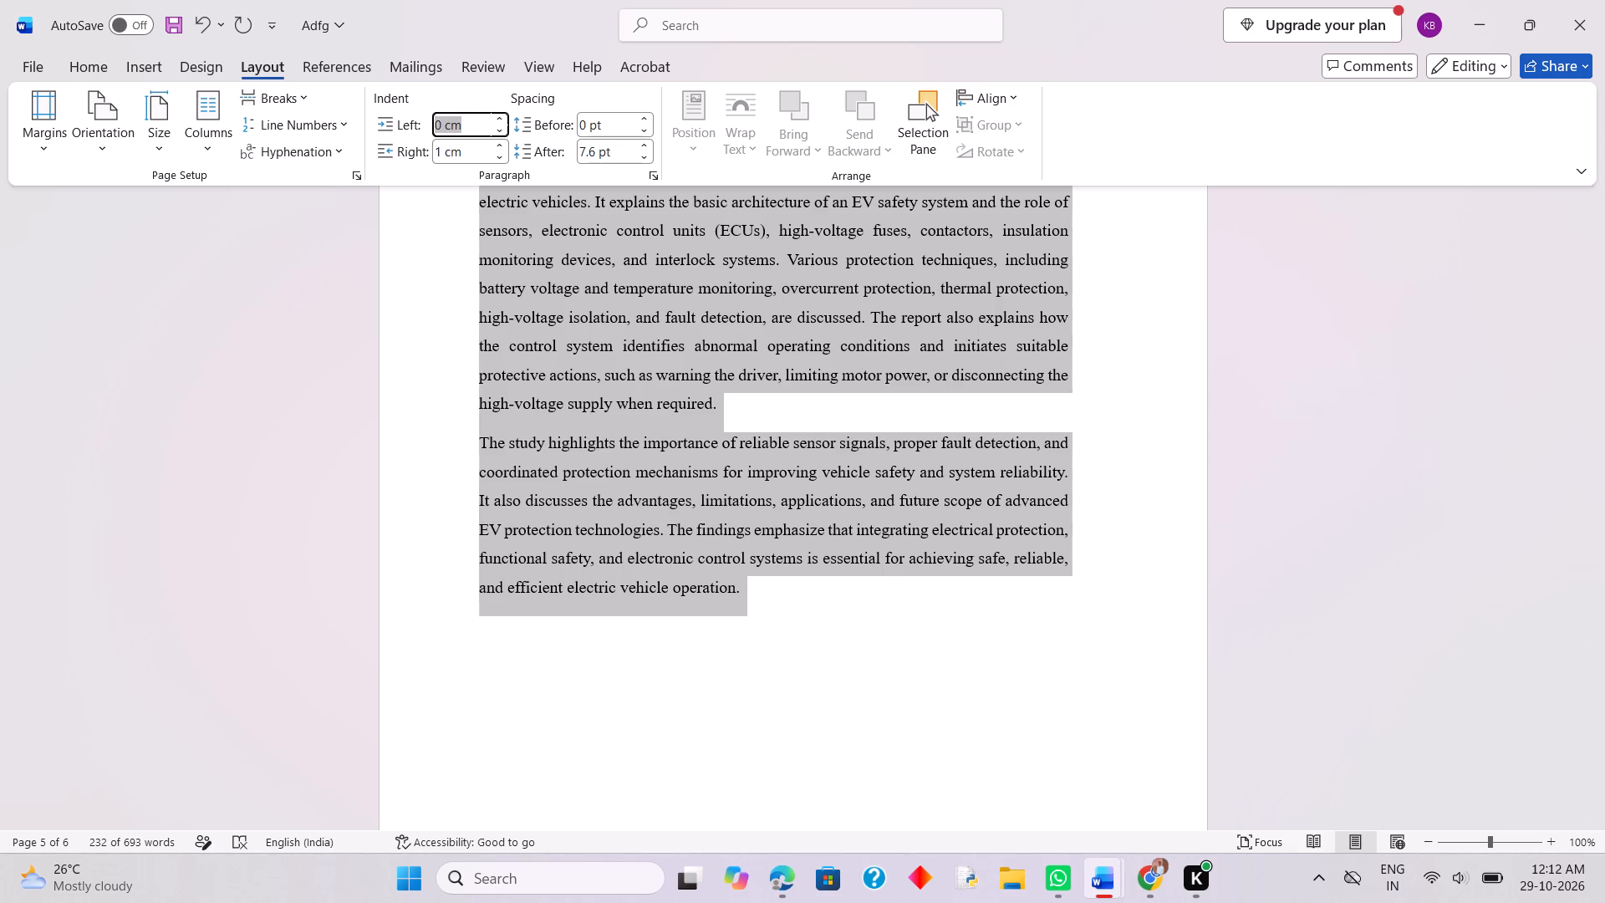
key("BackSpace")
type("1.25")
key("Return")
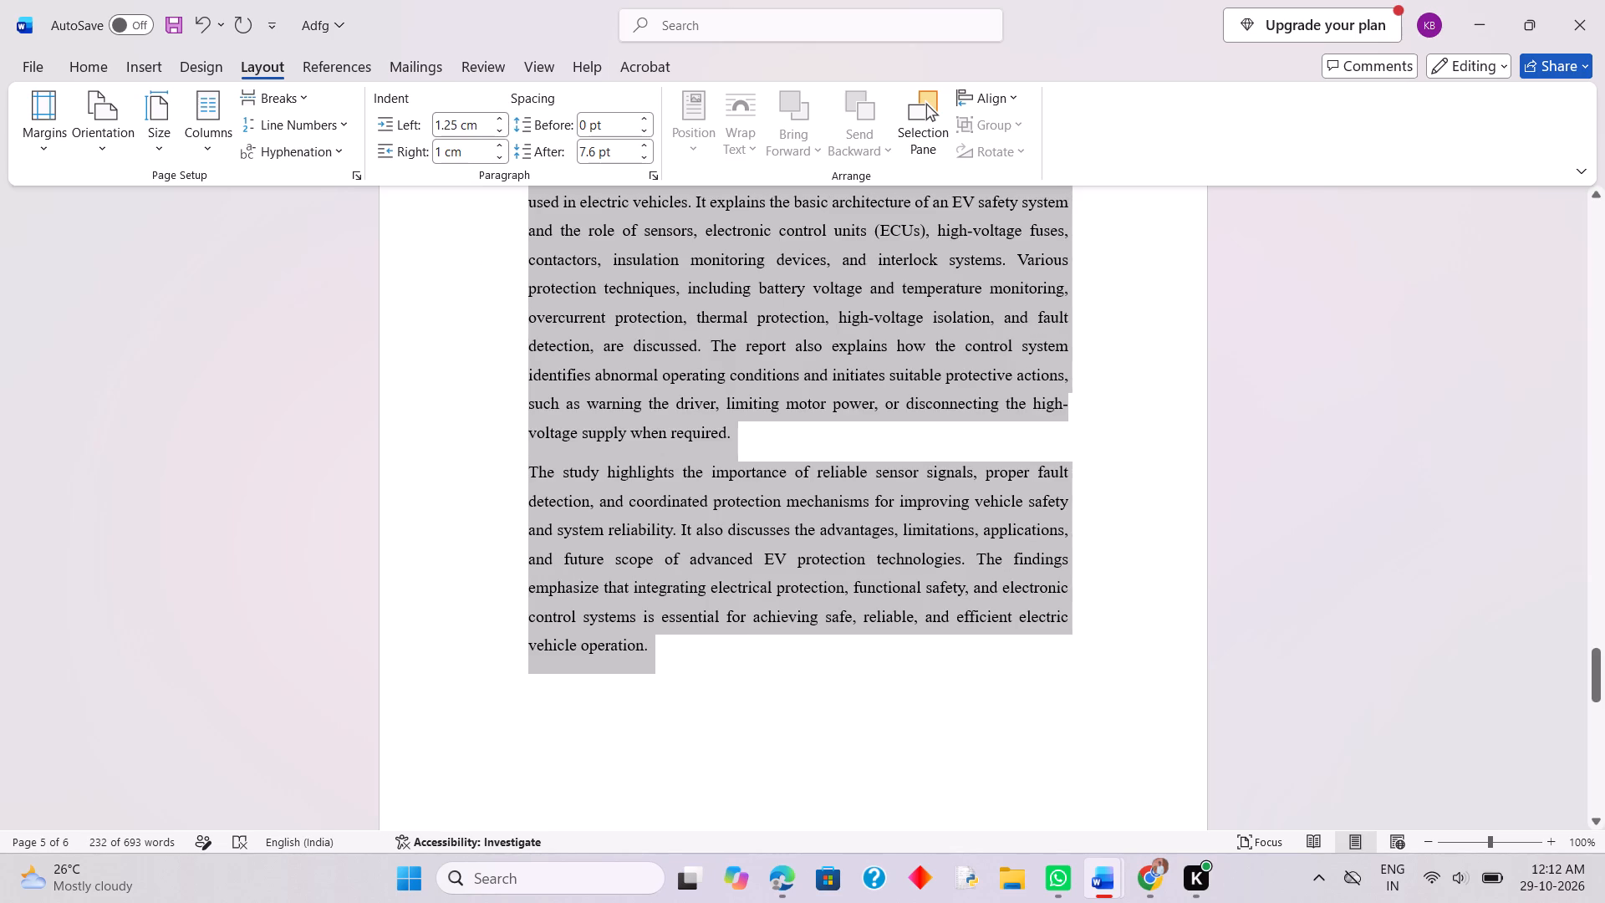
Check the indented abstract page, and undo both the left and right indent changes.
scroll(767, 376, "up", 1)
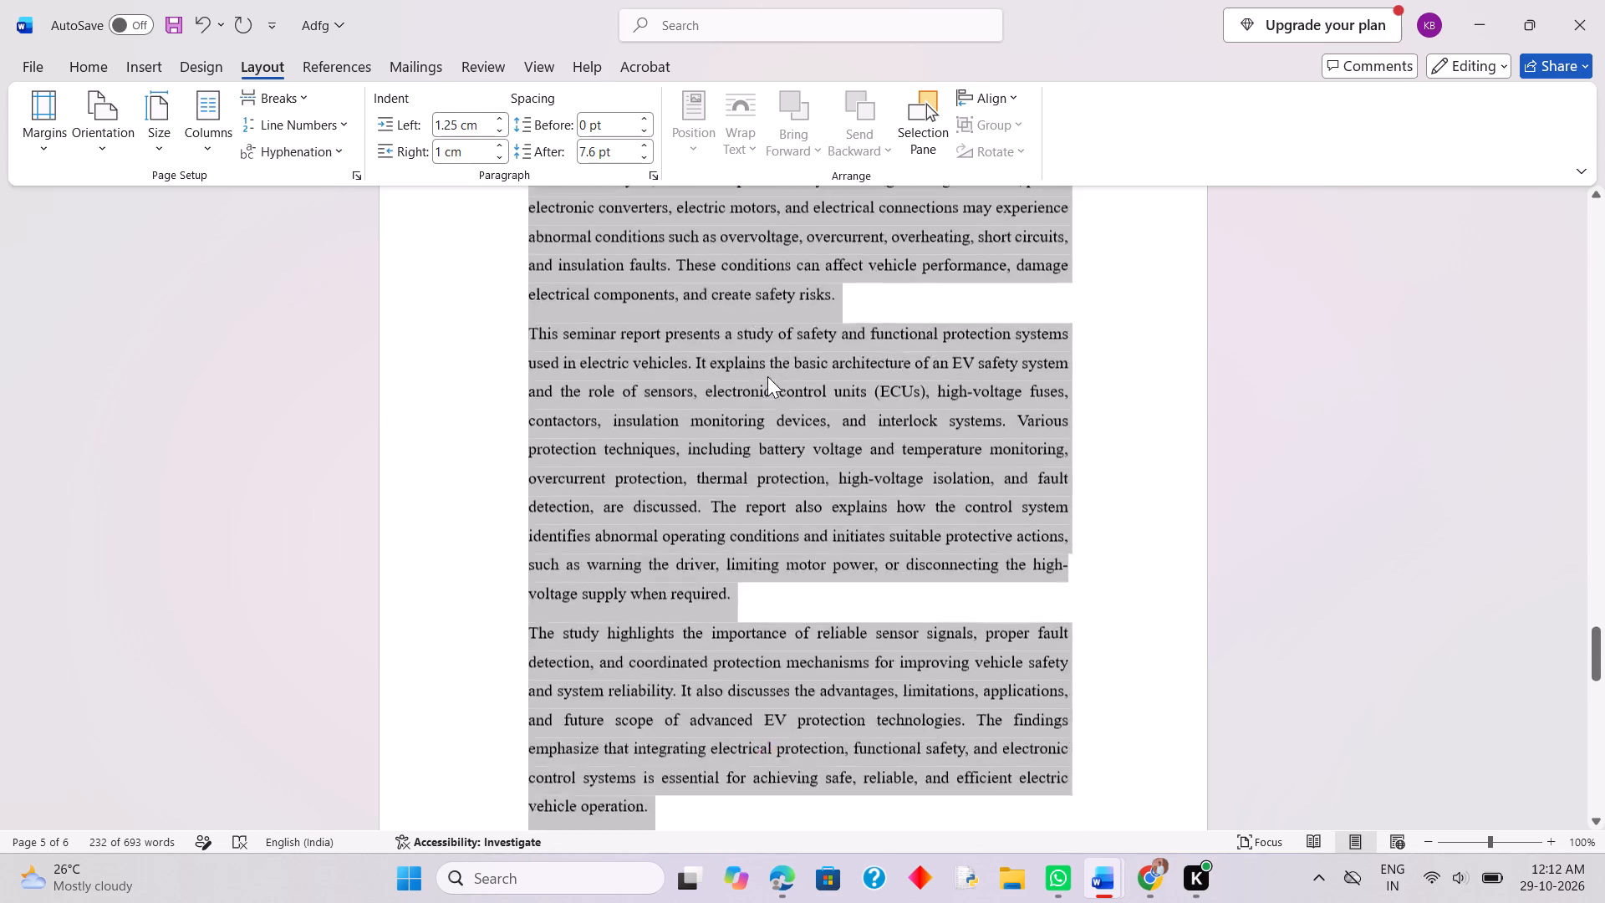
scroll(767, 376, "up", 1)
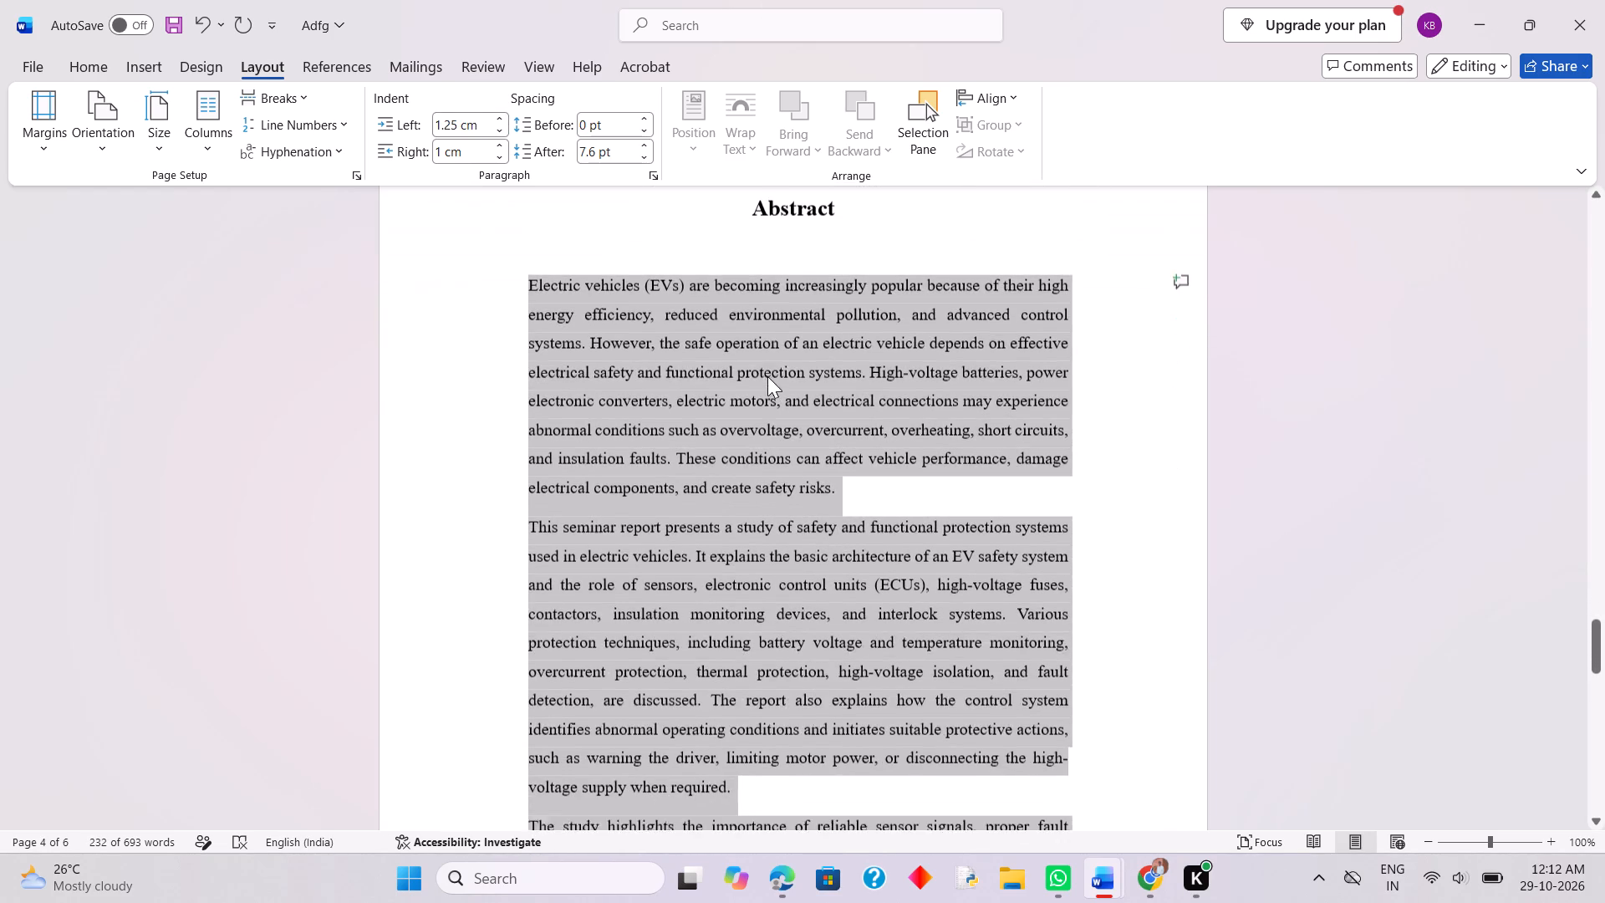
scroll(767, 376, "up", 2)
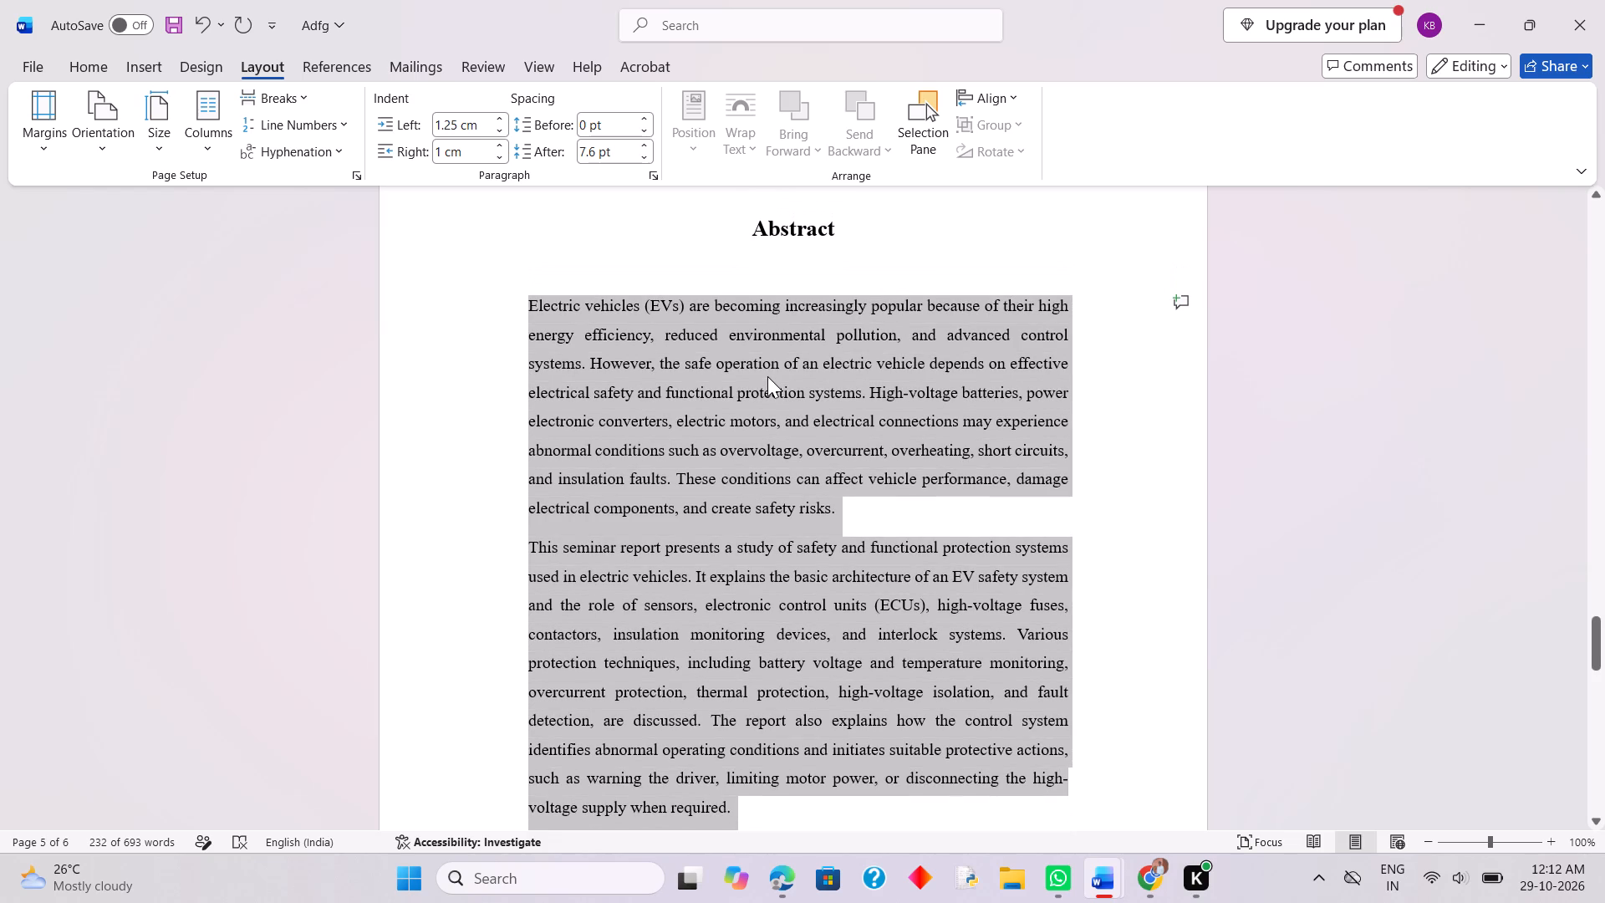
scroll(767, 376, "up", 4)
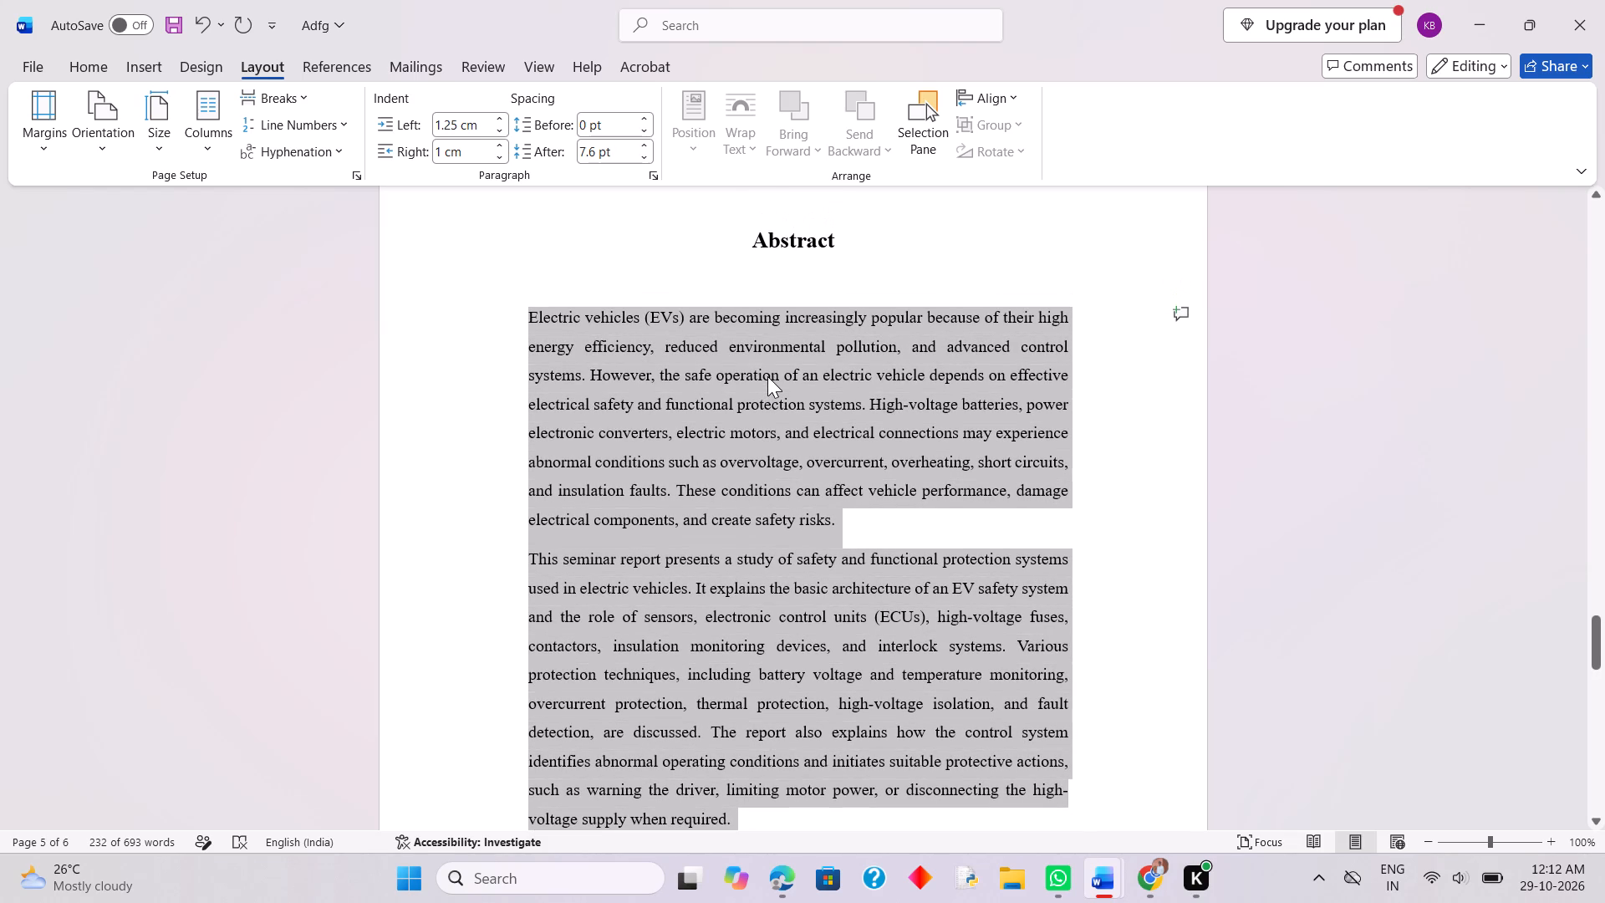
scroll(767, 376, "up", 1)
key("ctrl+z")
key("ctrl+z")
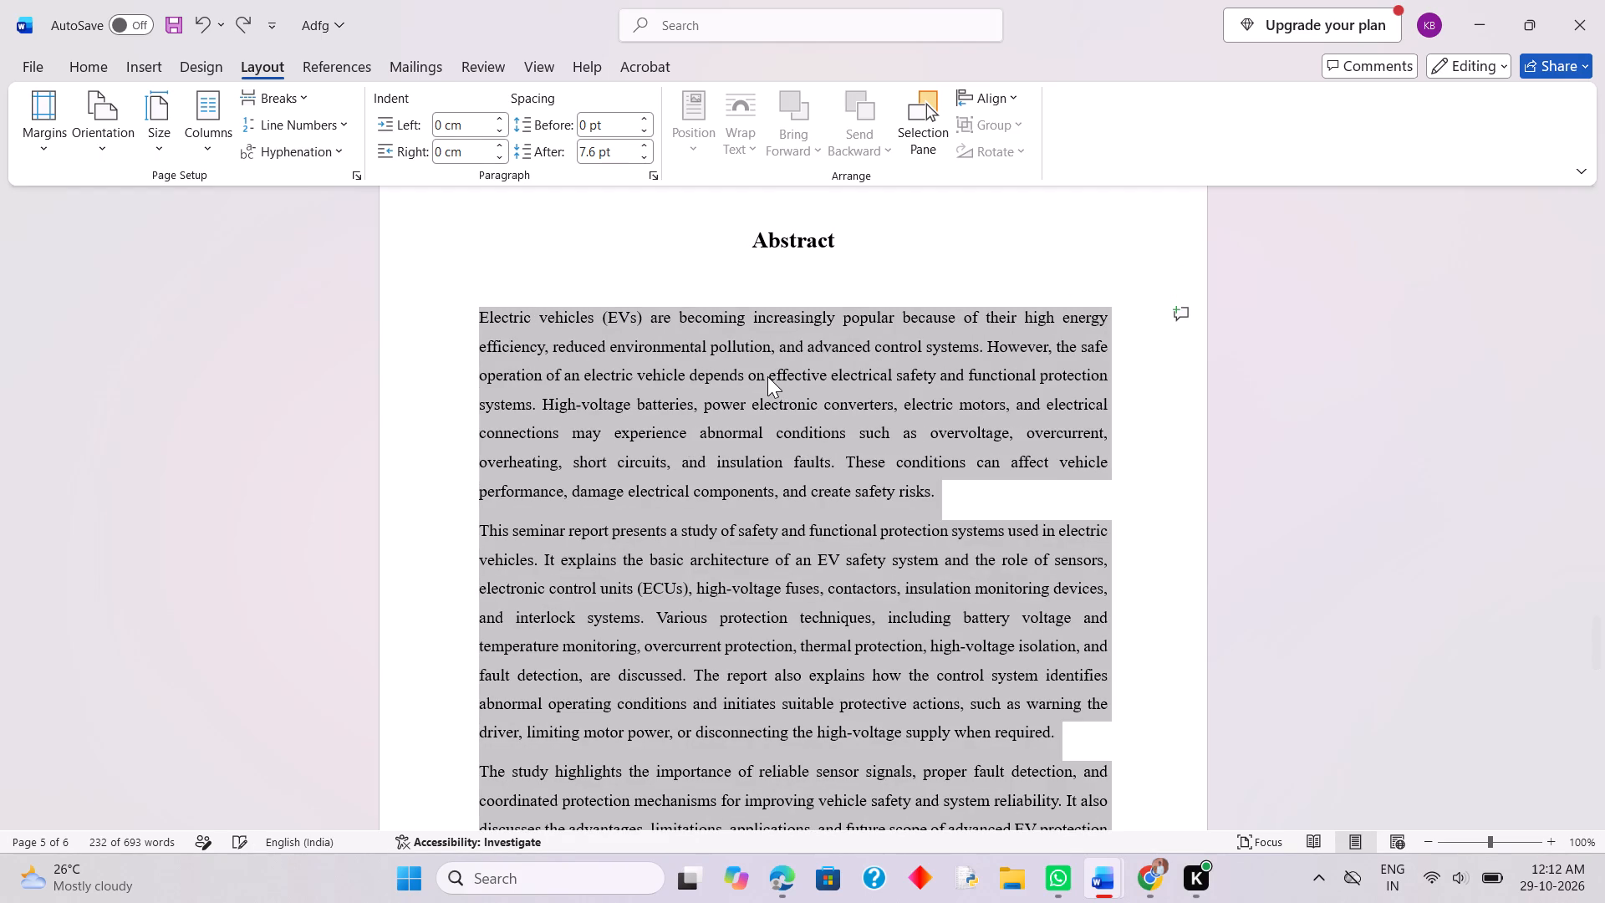
Undo the blank line inserted between the Abstract heading and the first body paragraph.
key("ctrl+z")
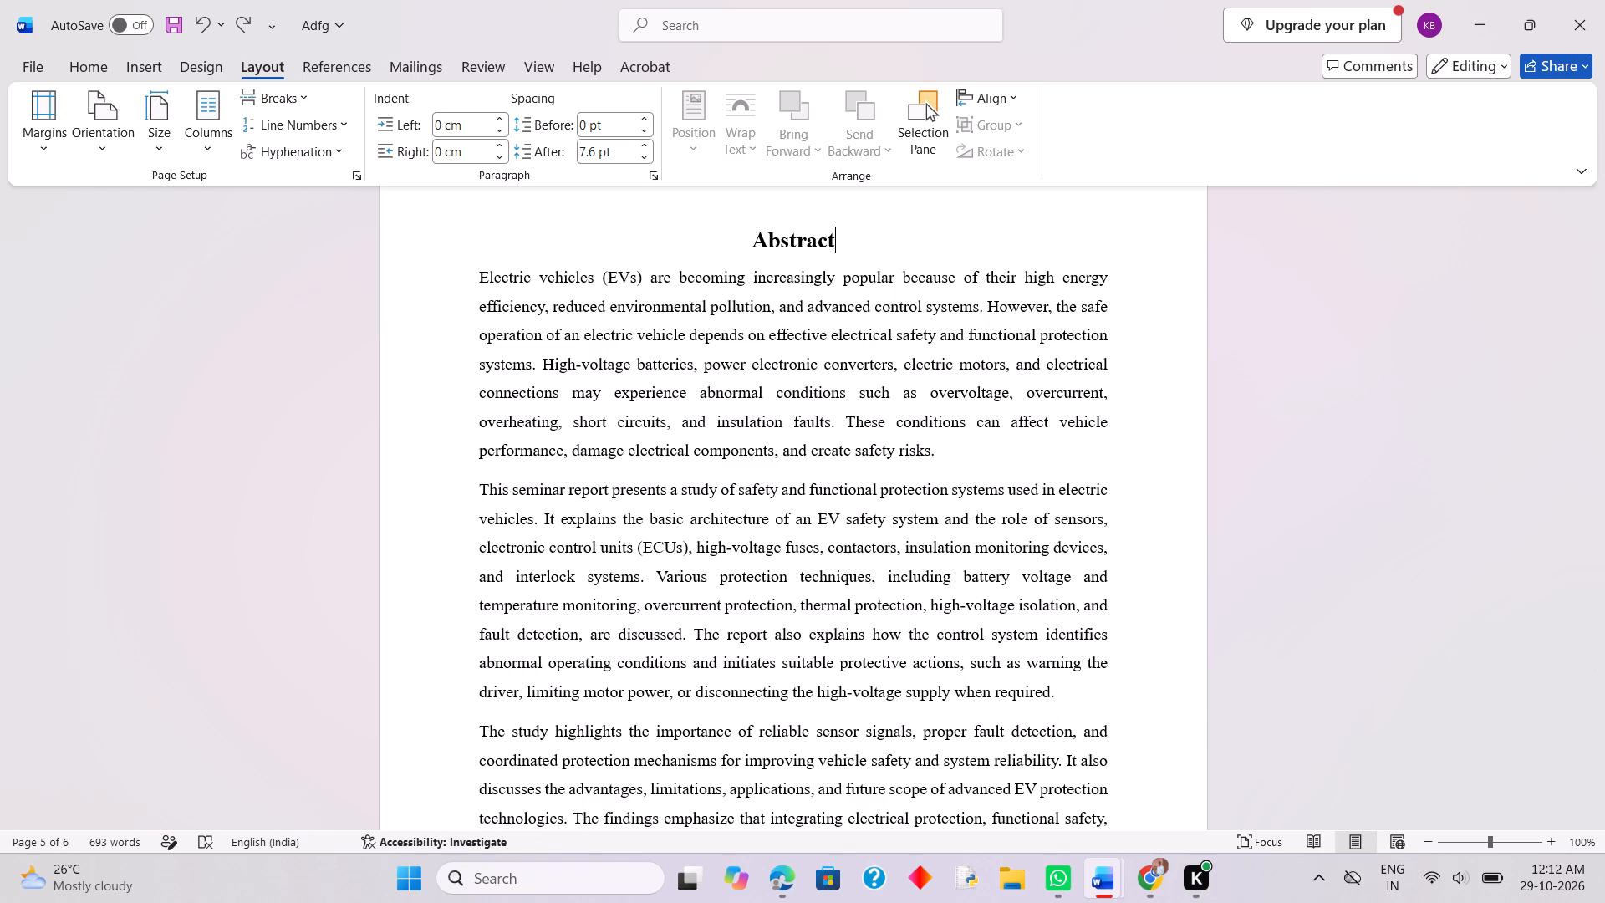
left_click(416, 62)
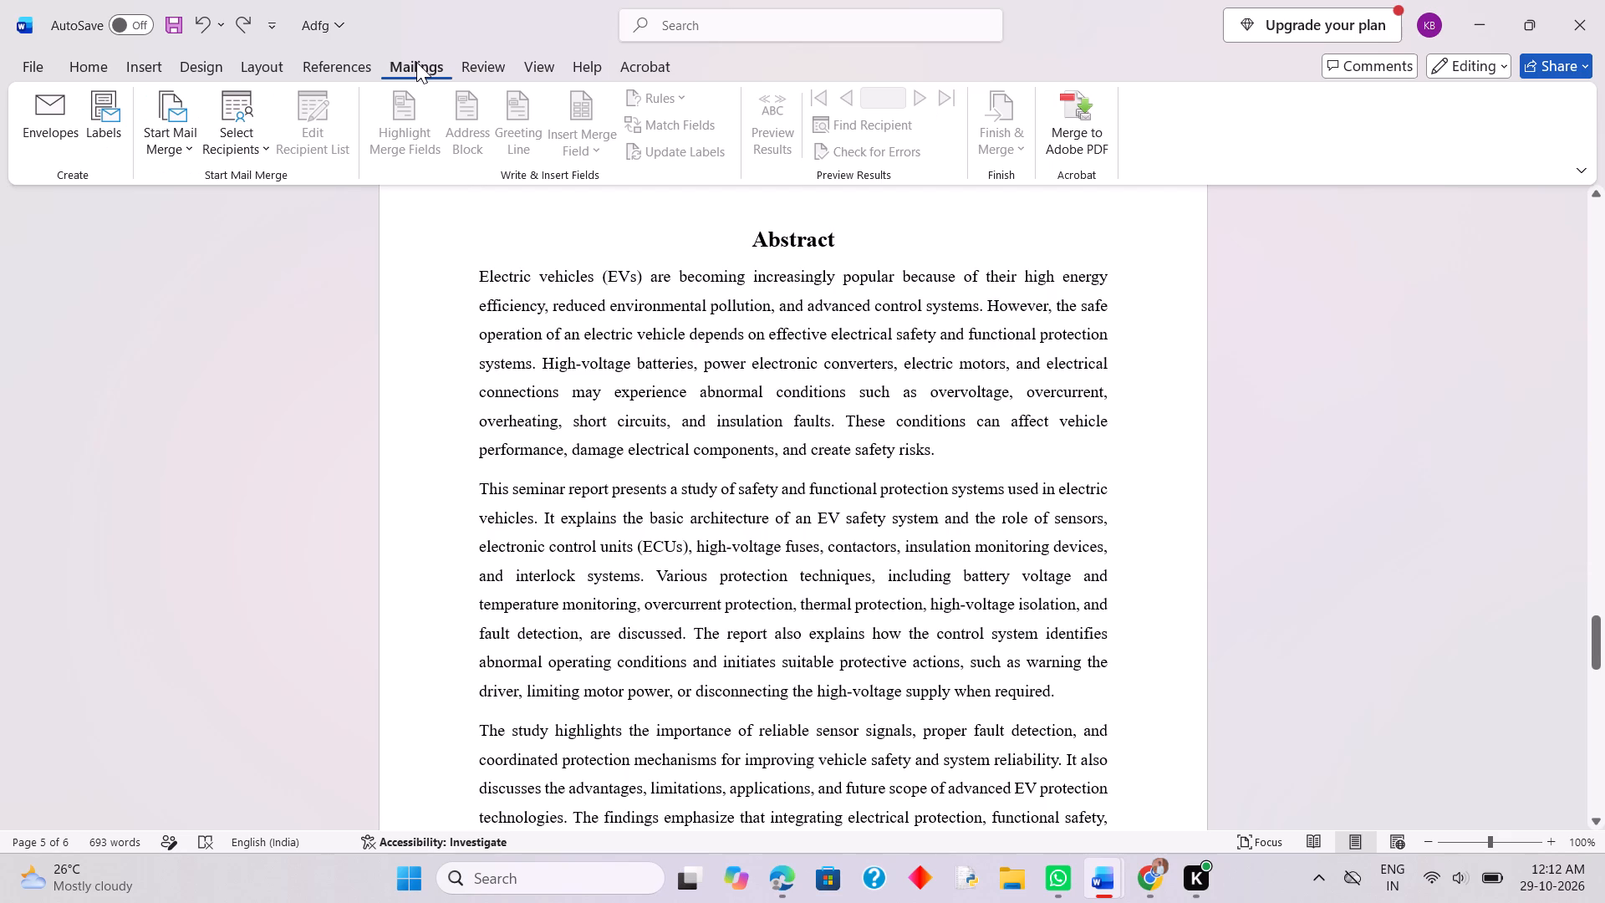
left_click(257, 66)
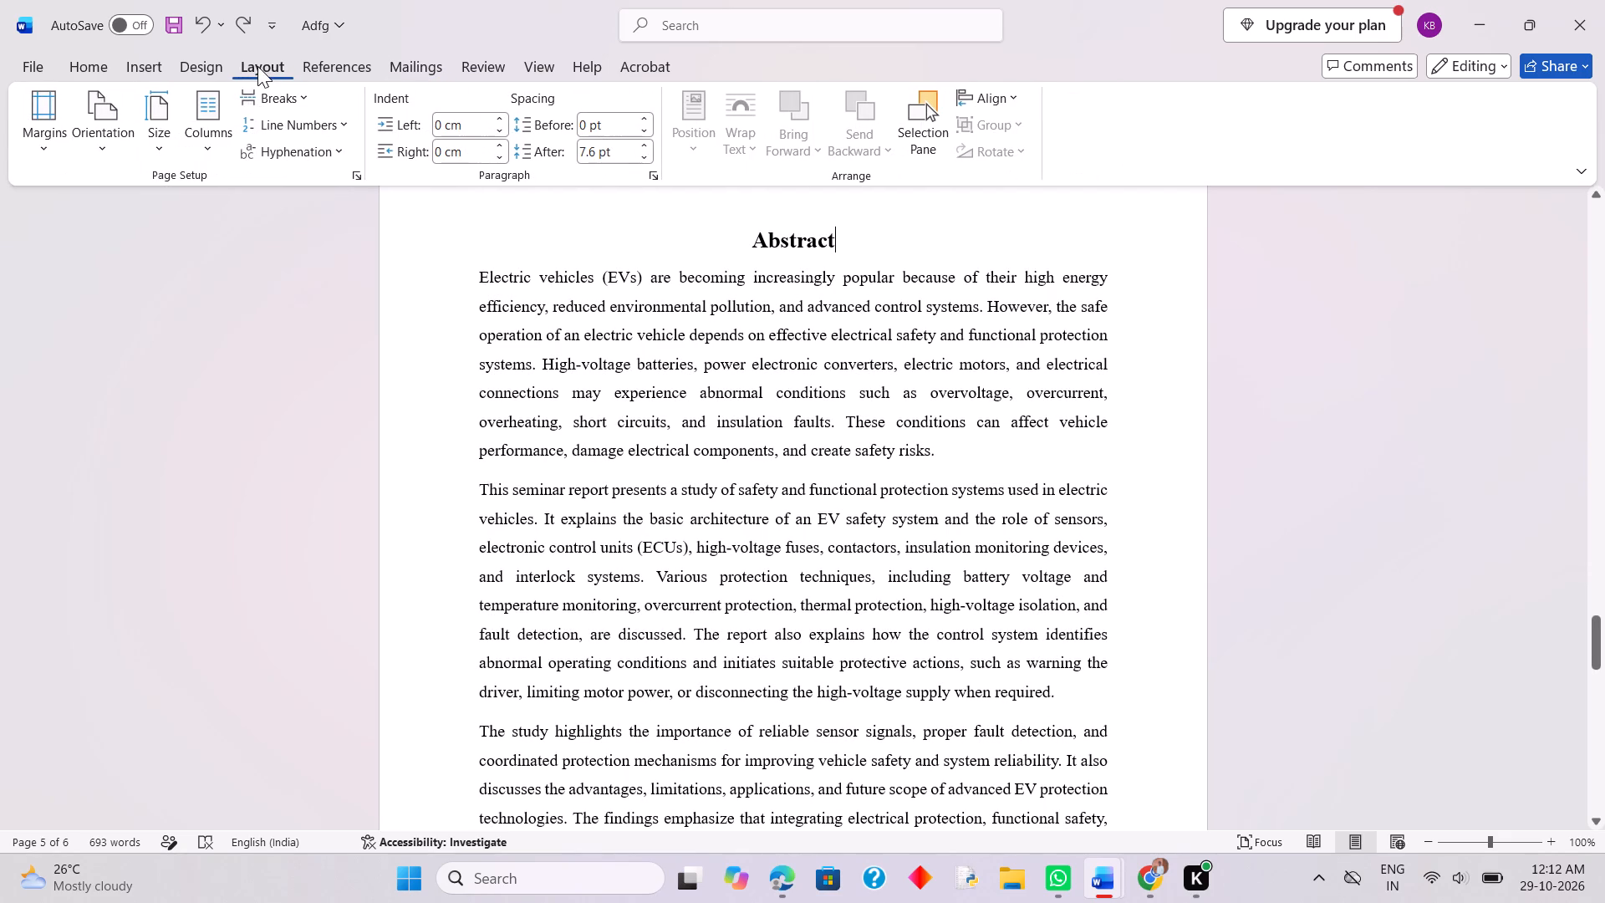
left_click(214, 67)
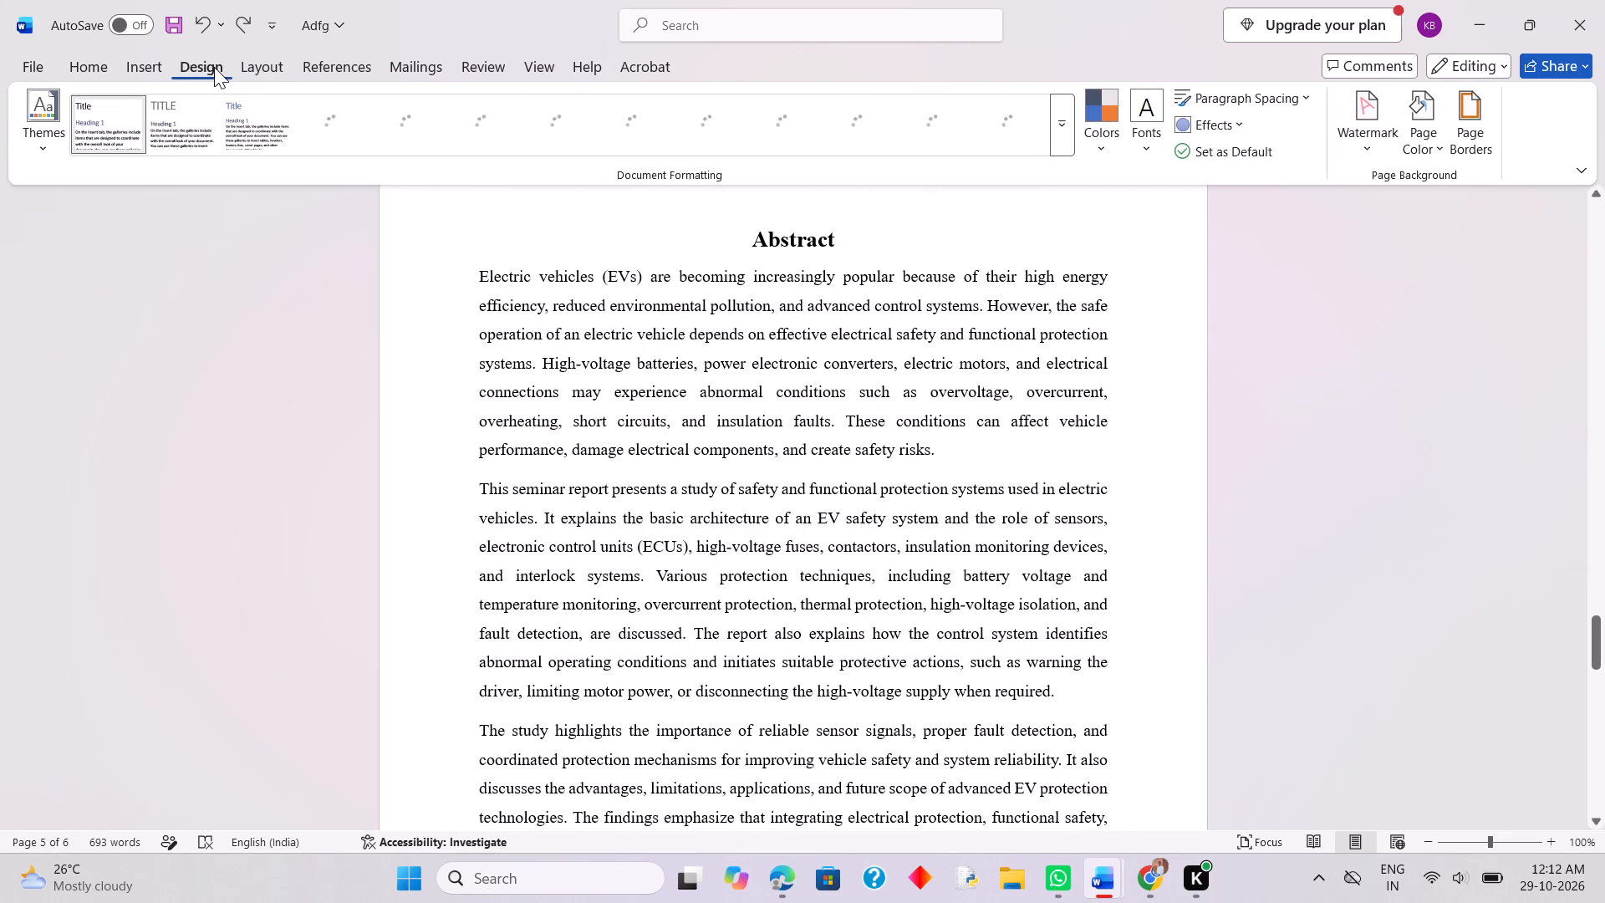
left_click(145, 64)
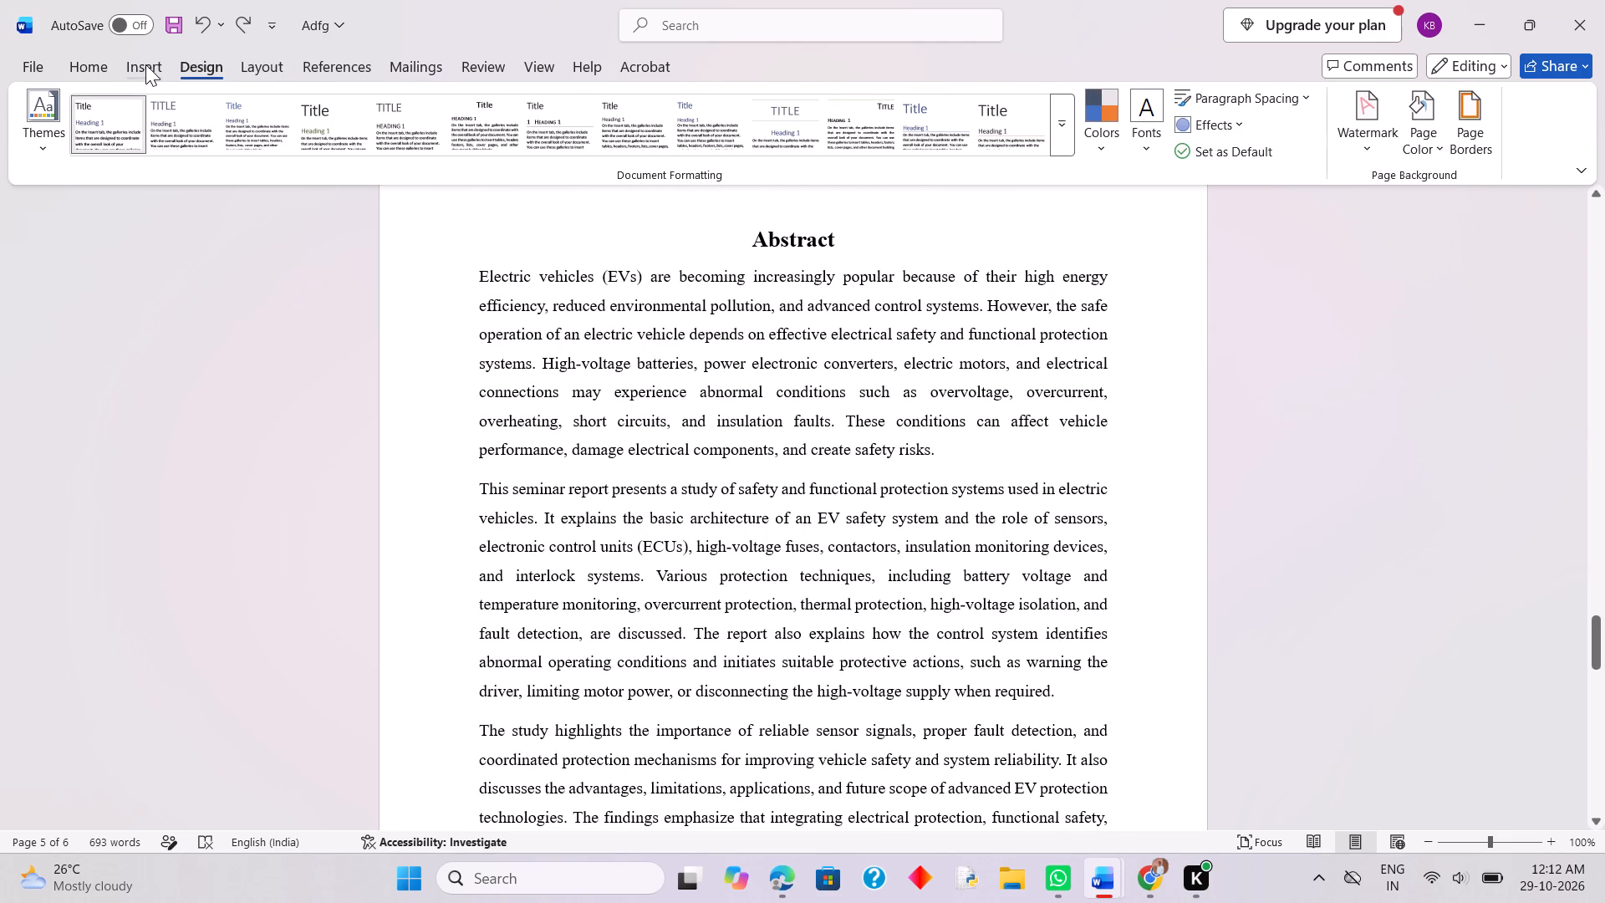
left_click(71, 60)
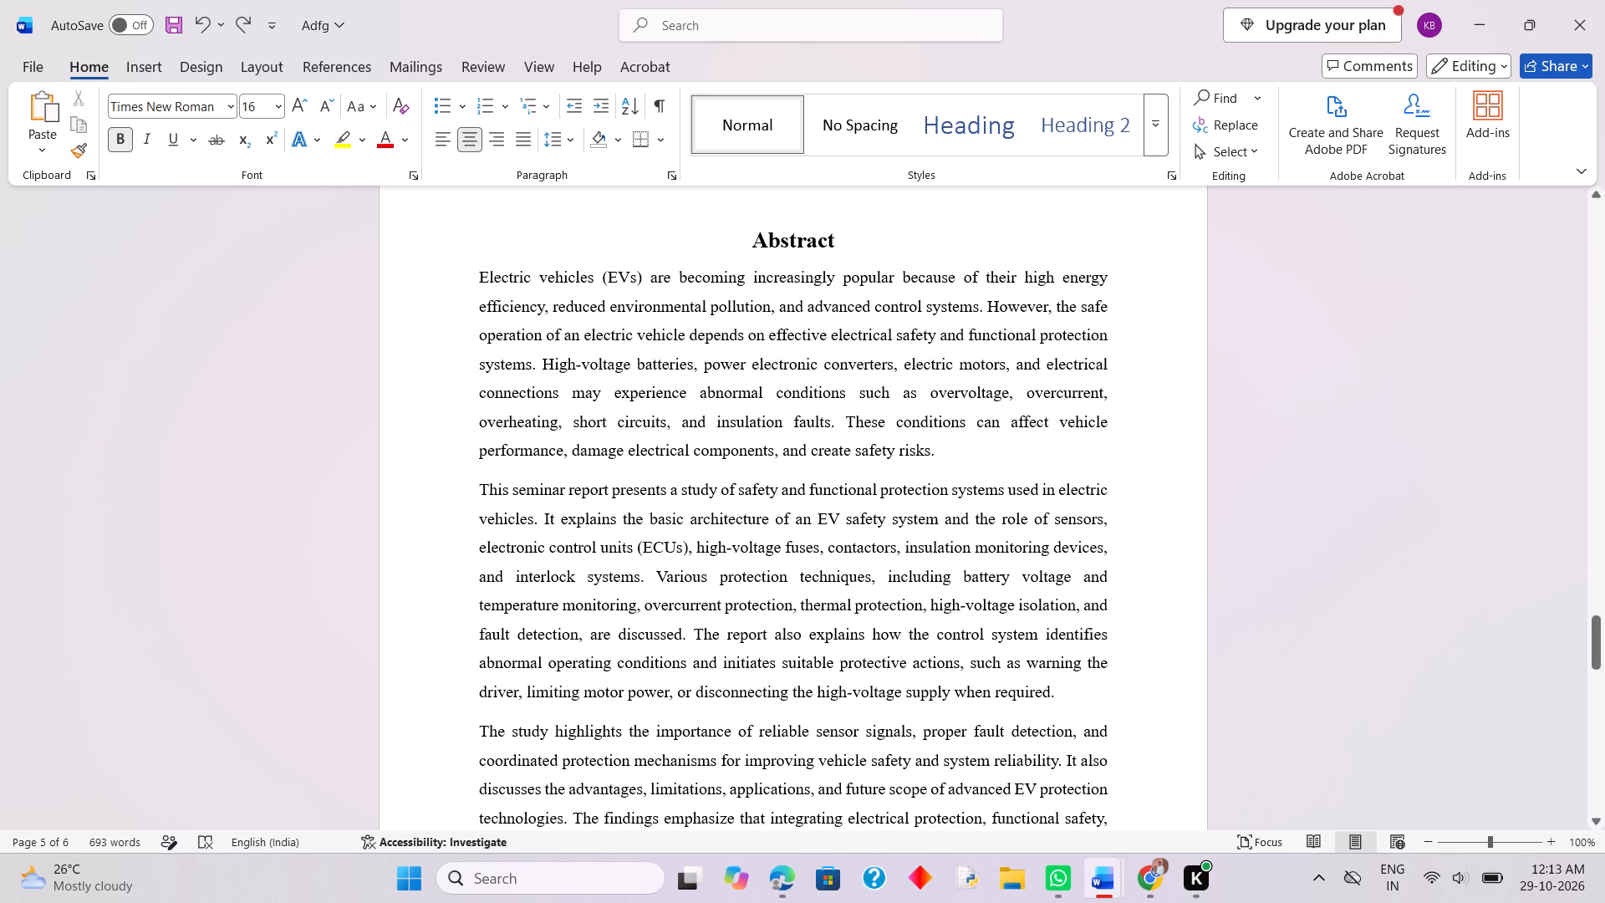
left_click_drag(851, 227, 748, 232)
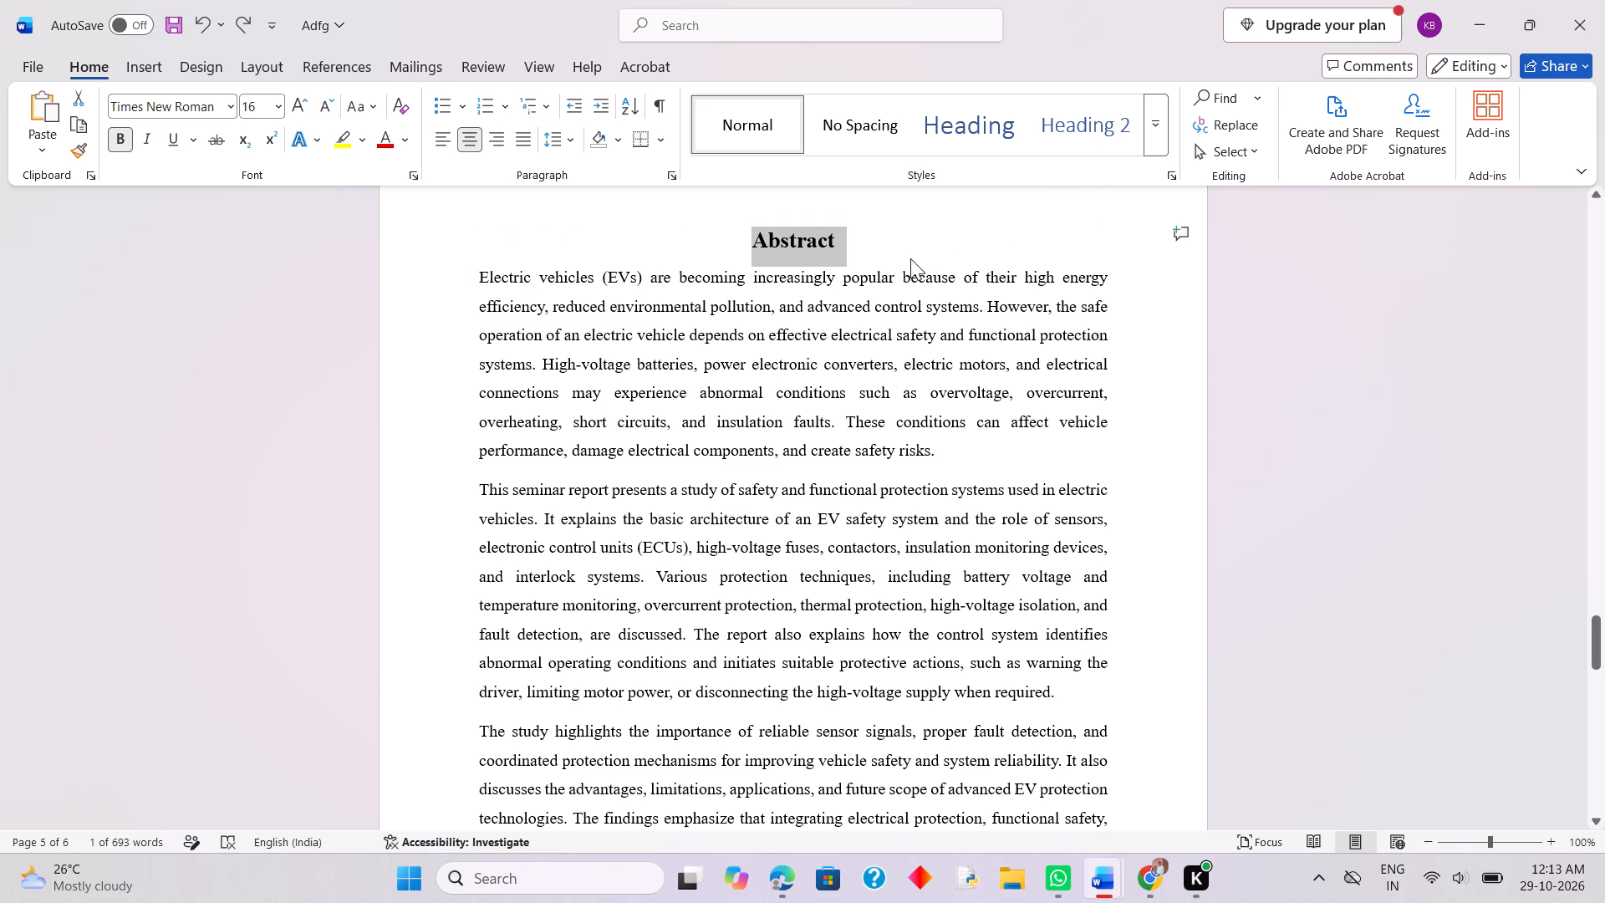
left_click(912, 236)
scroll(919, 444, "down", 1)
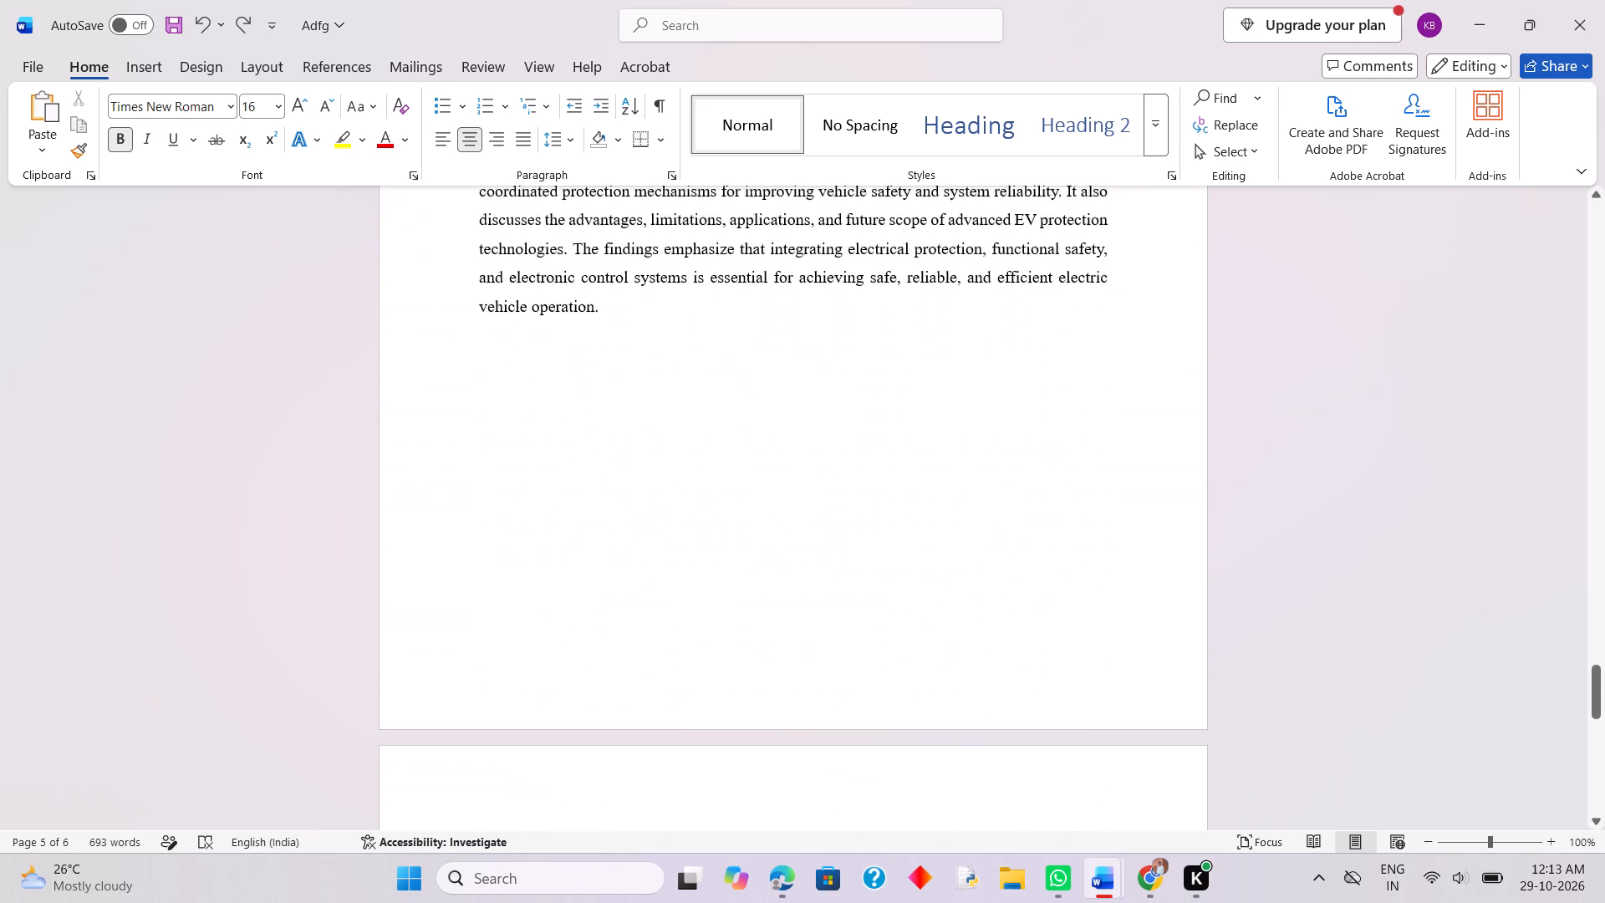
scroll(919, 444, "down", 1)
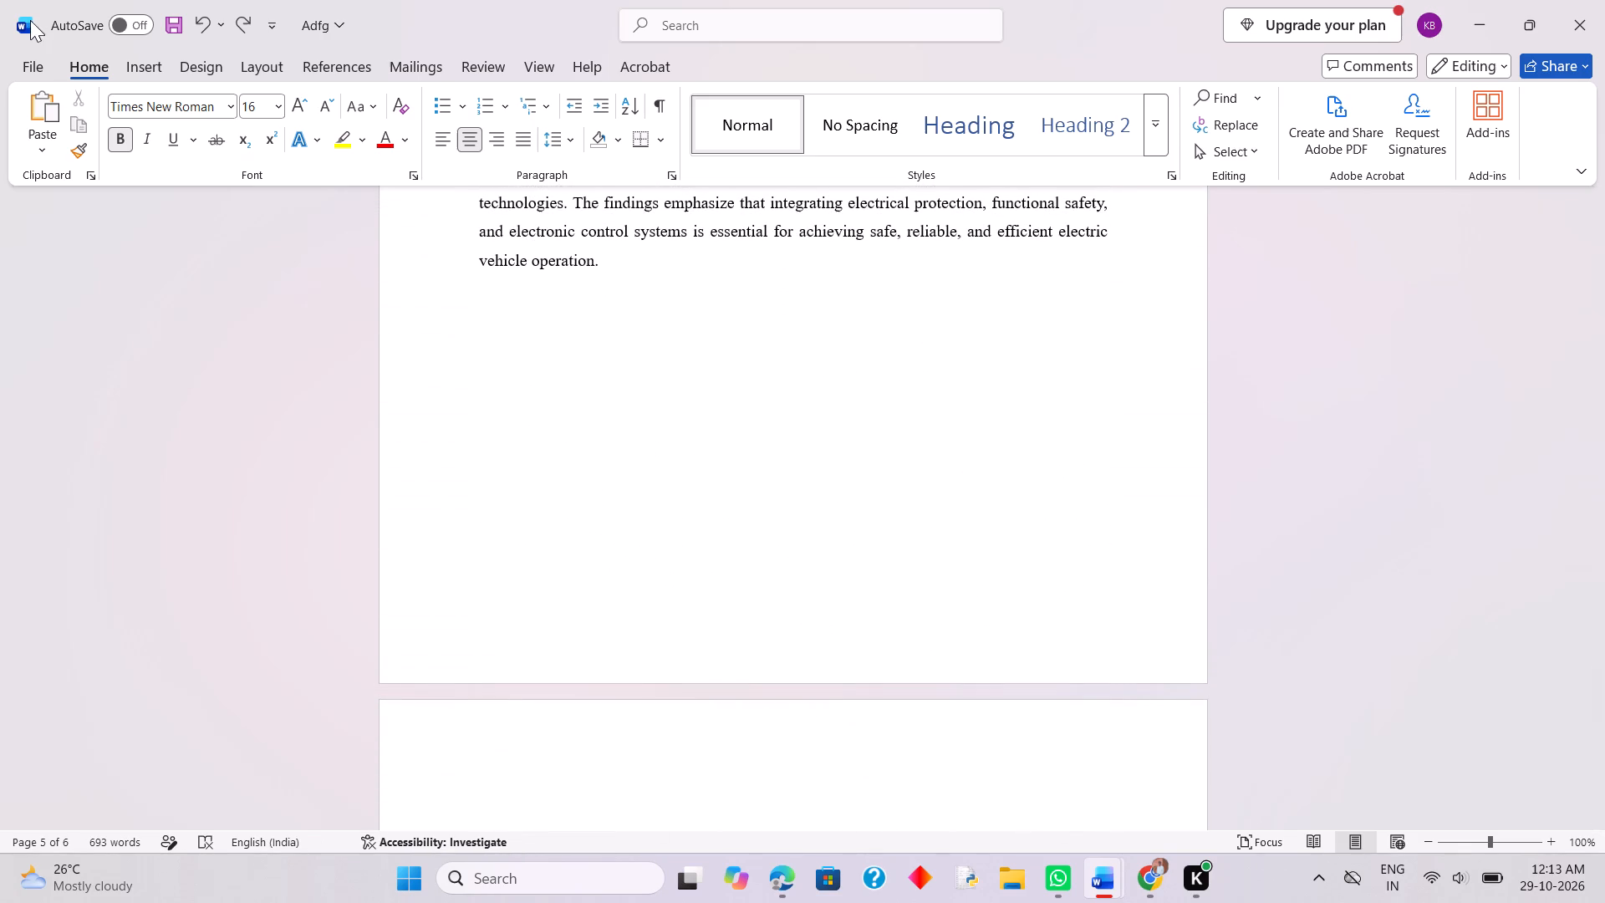
Open the PDF "krushna certificate report" from the Downloads folder as a document.
left_click(36, 69)
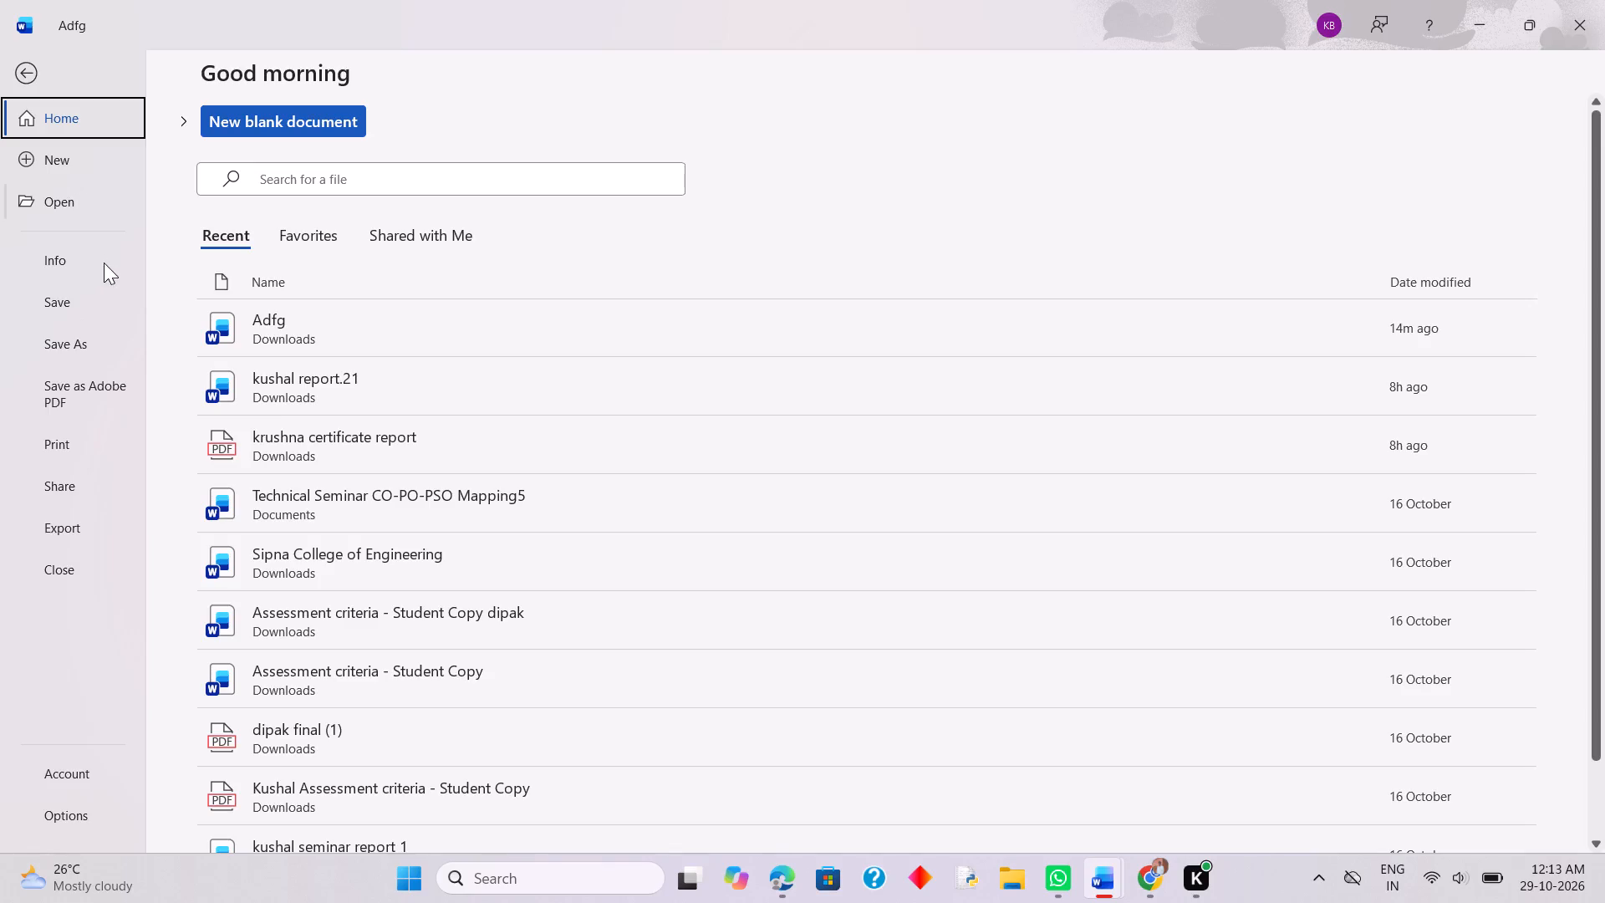
left_click(63, 202)
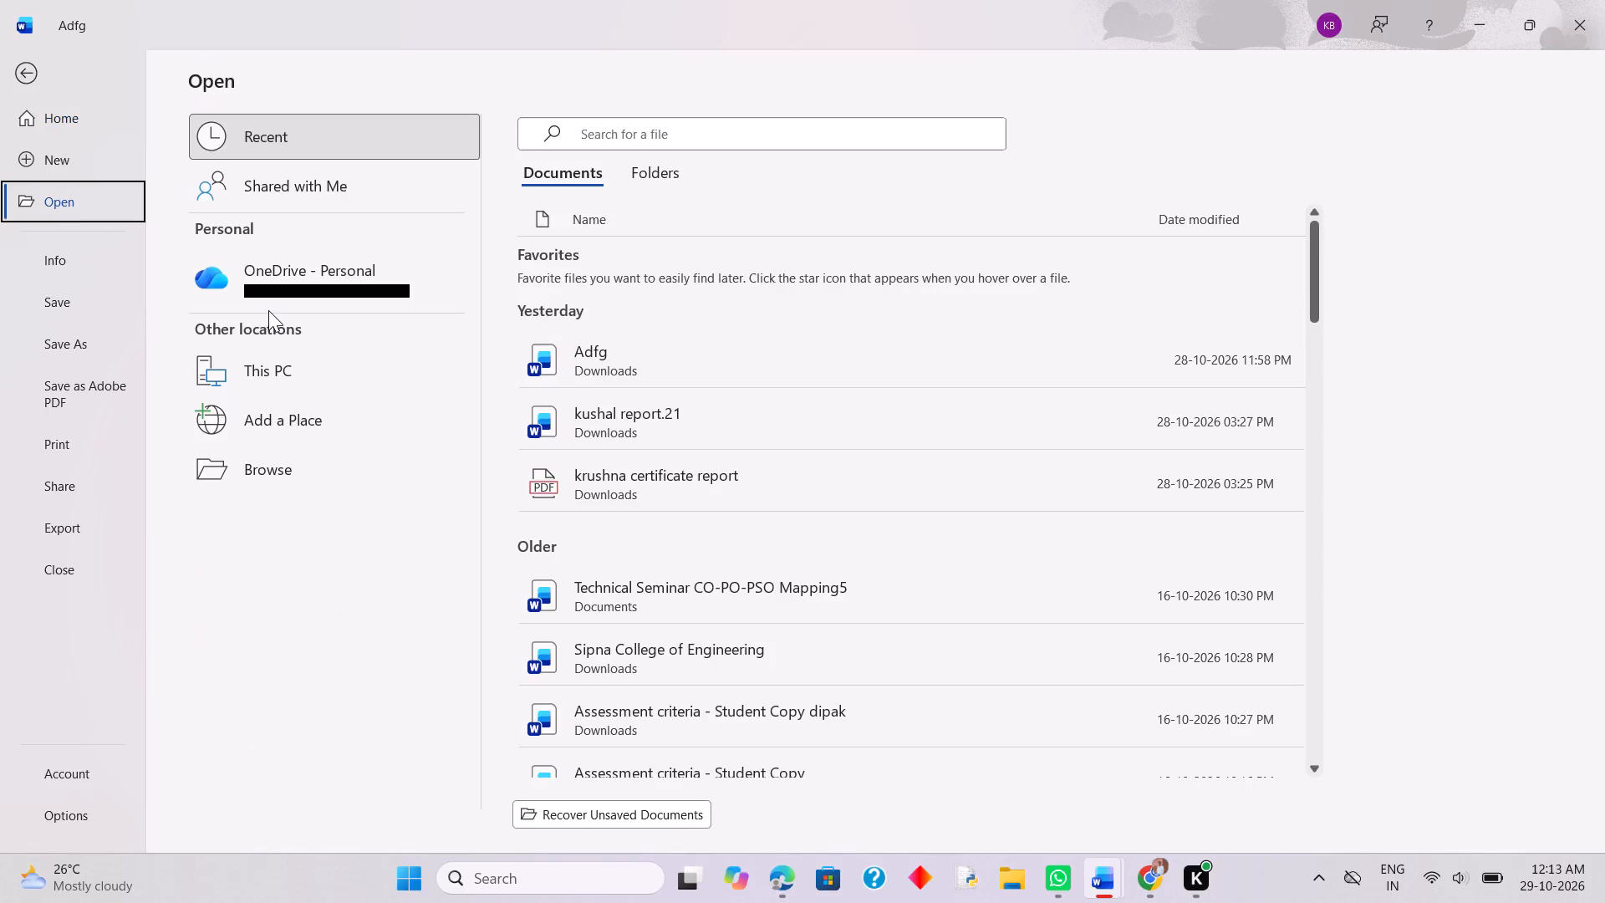
left_click(286, 372)
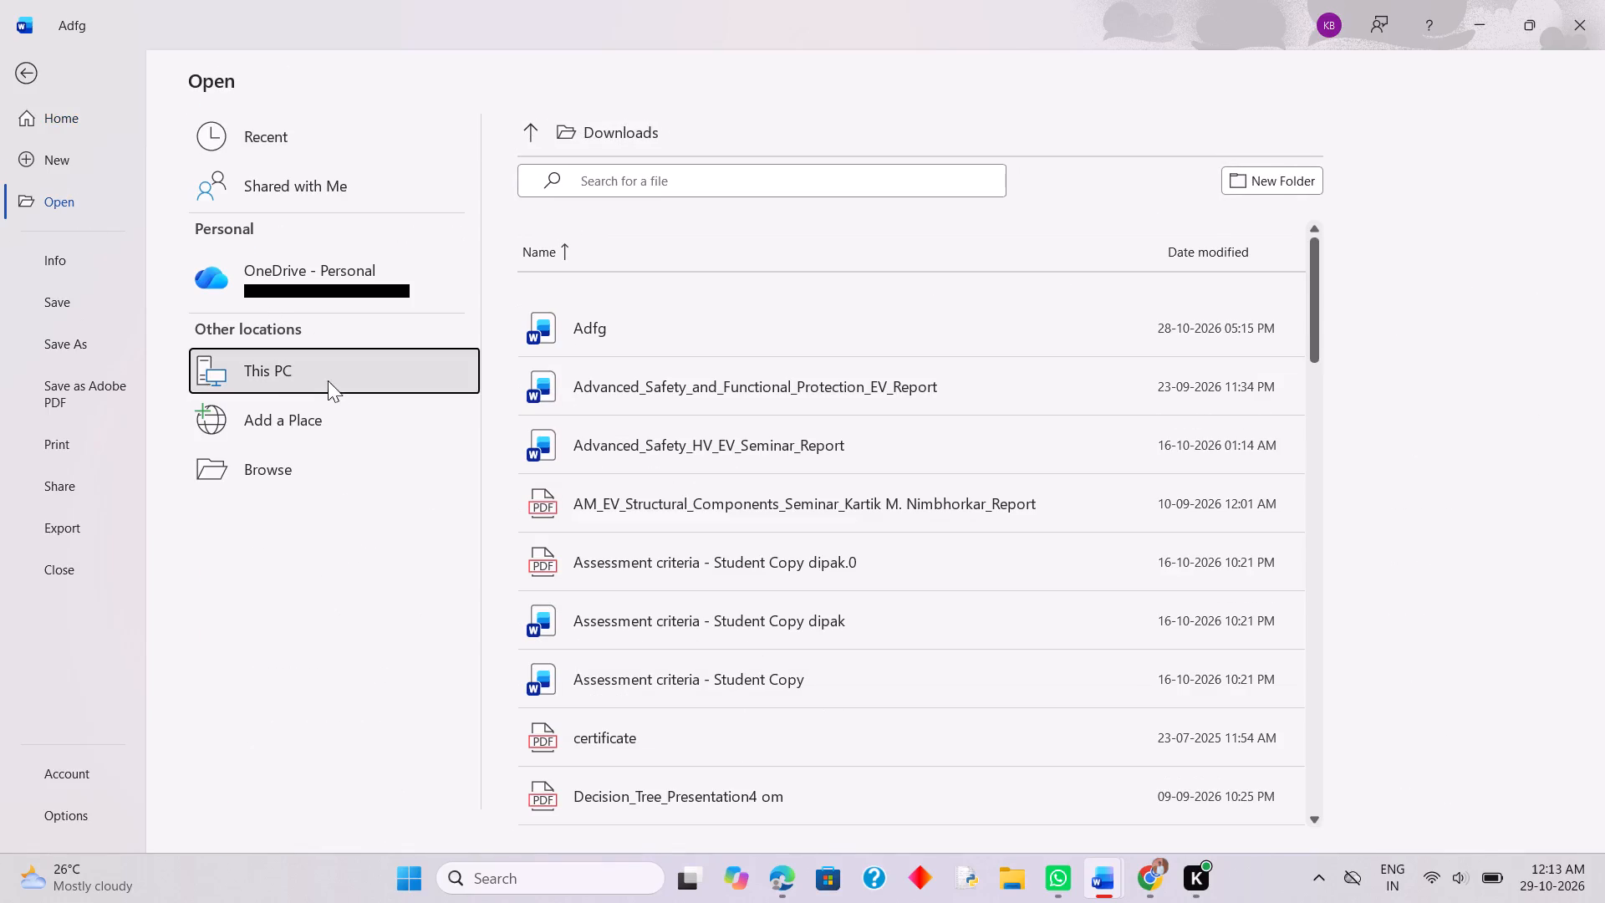
left_click(306, 474)
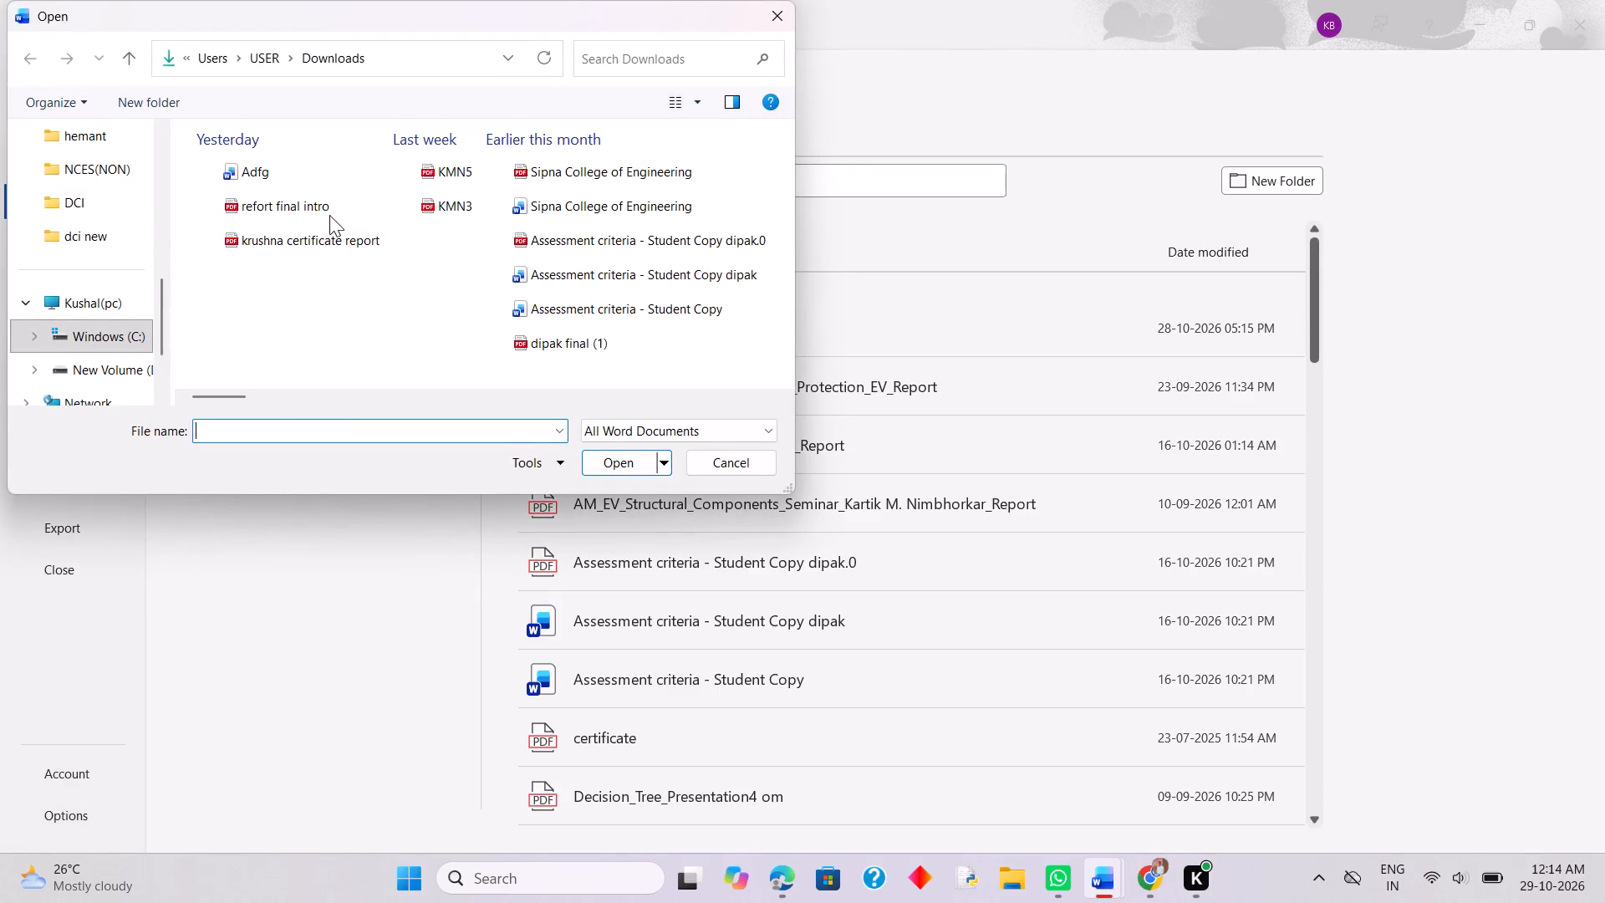
left_click(334, 236)
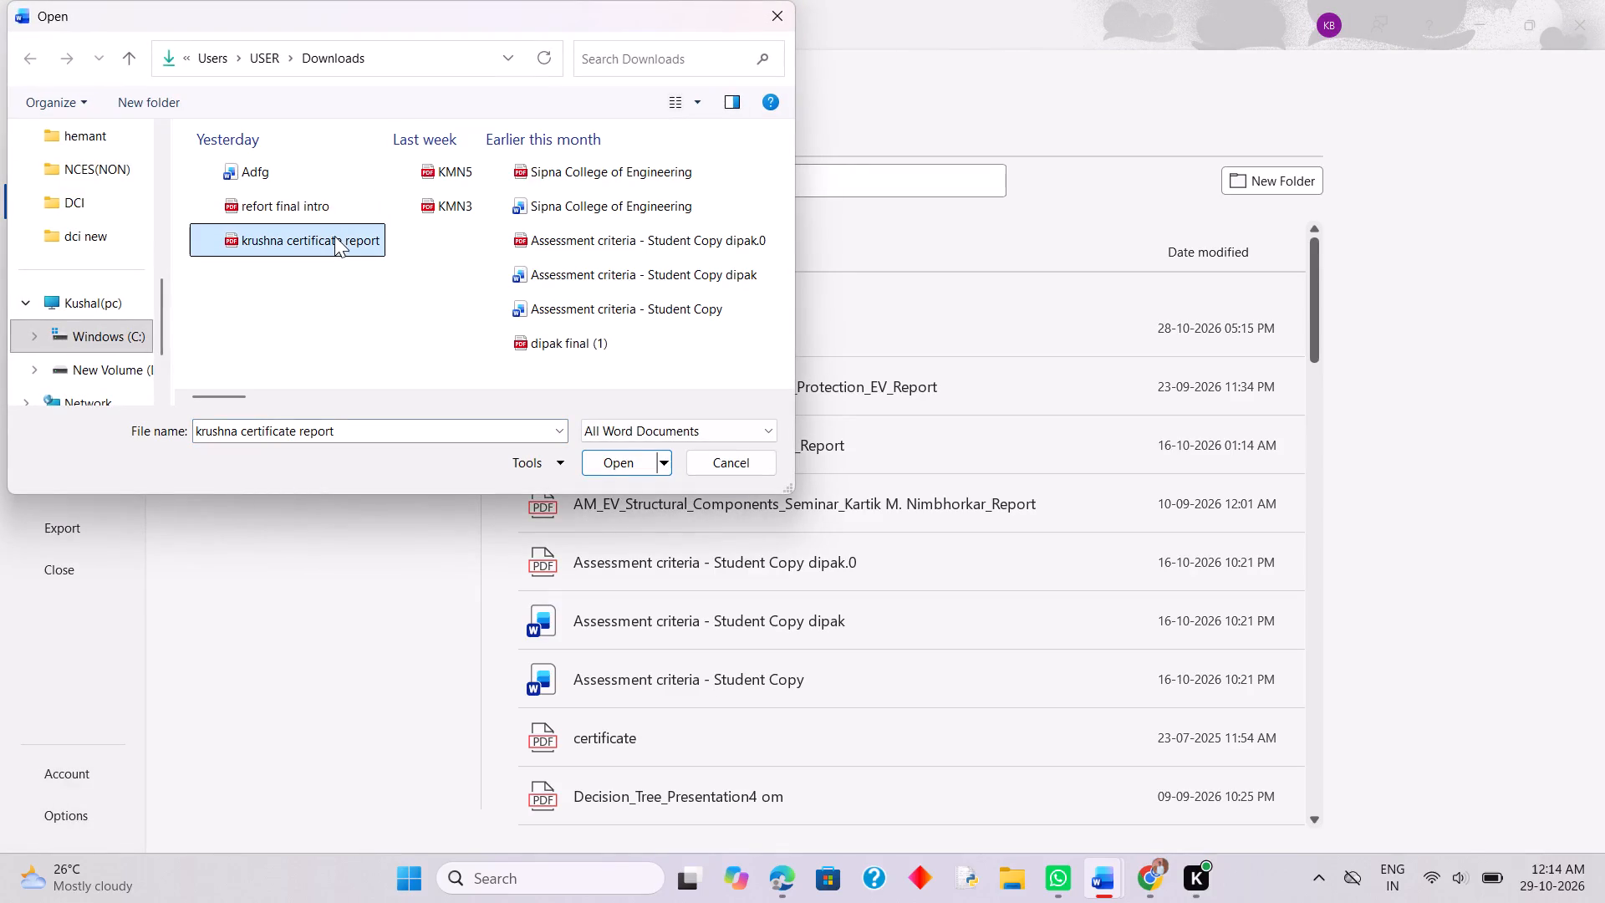
left_click(334, 236)
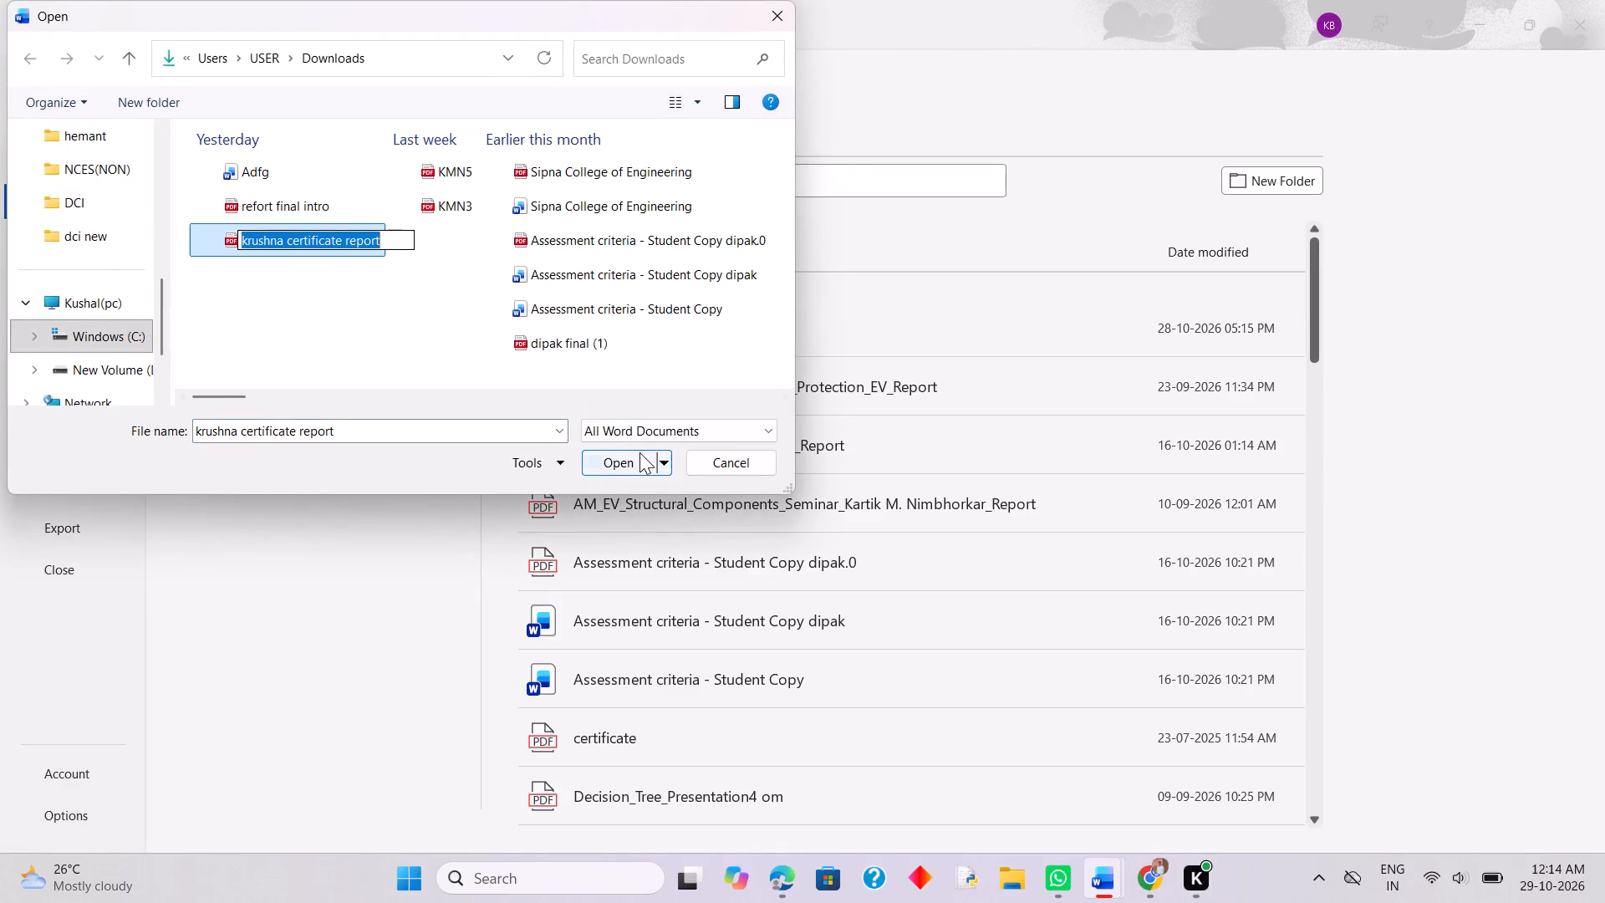
left_click(622, 464)
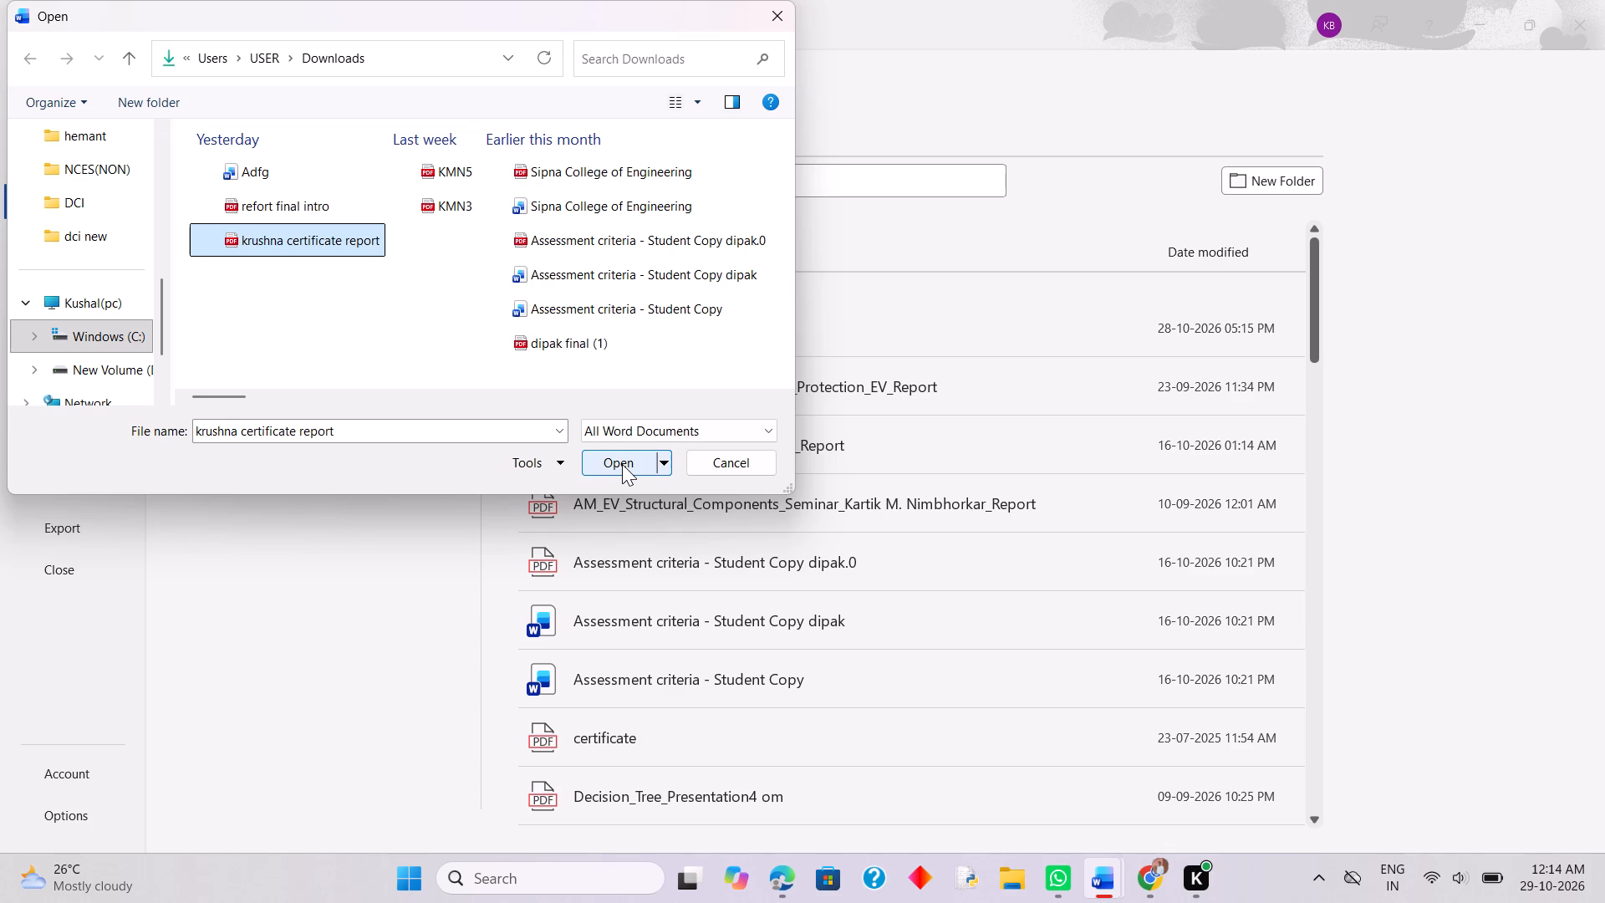
left_click(622, 464)
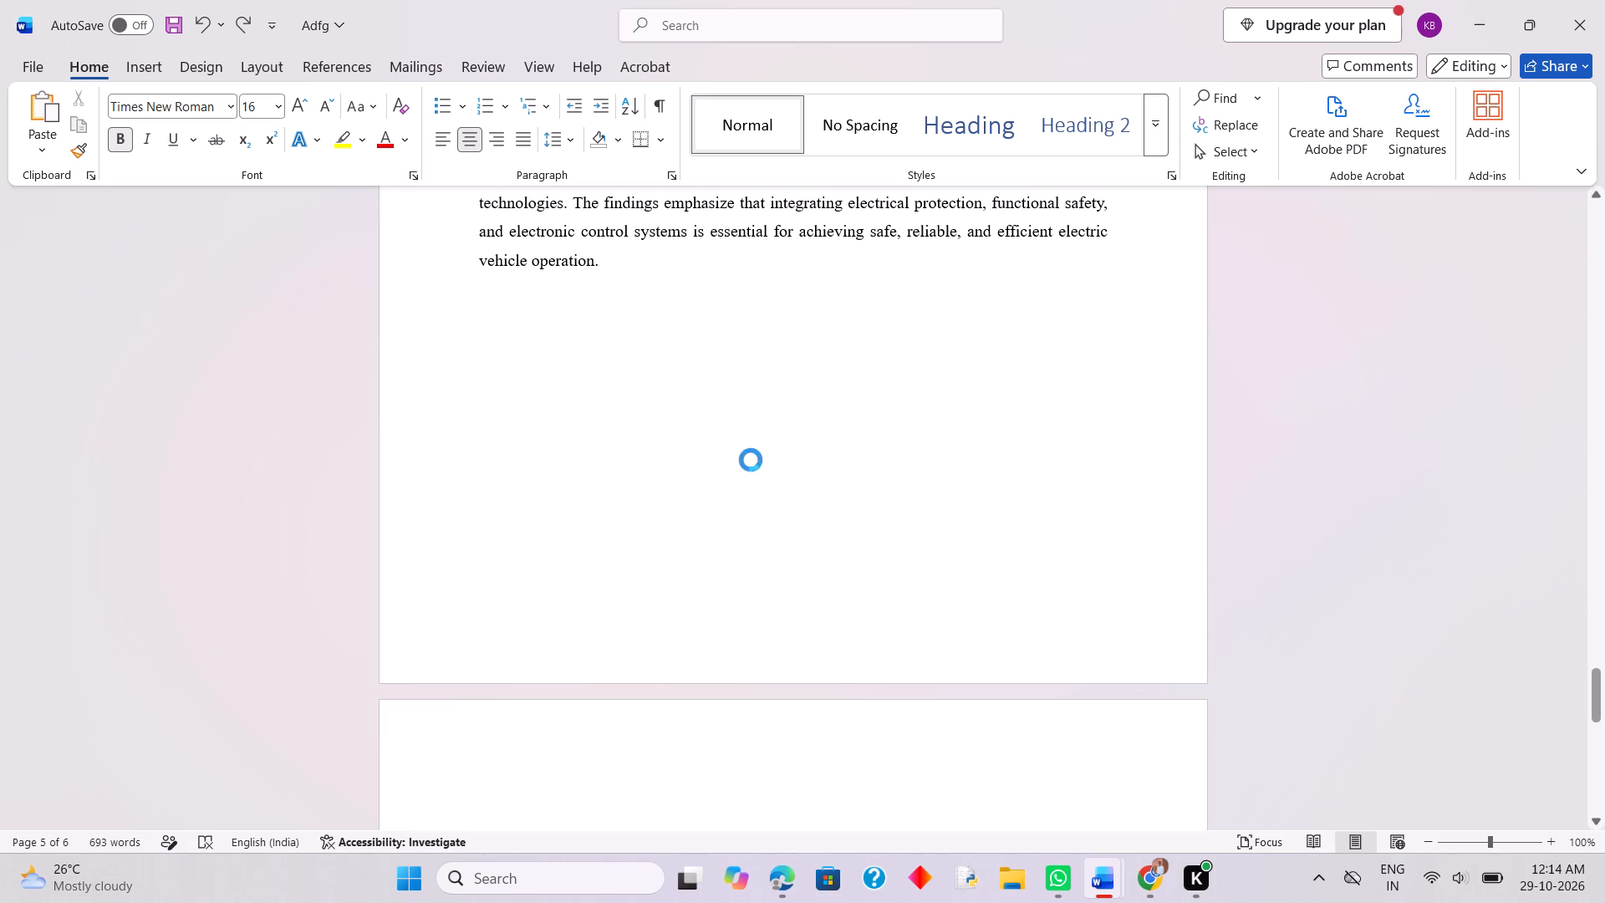
Examine the cover, certificate and Abstract pages of the krushna certificate report for their layout.
scroll(890, 464, "down", 1)
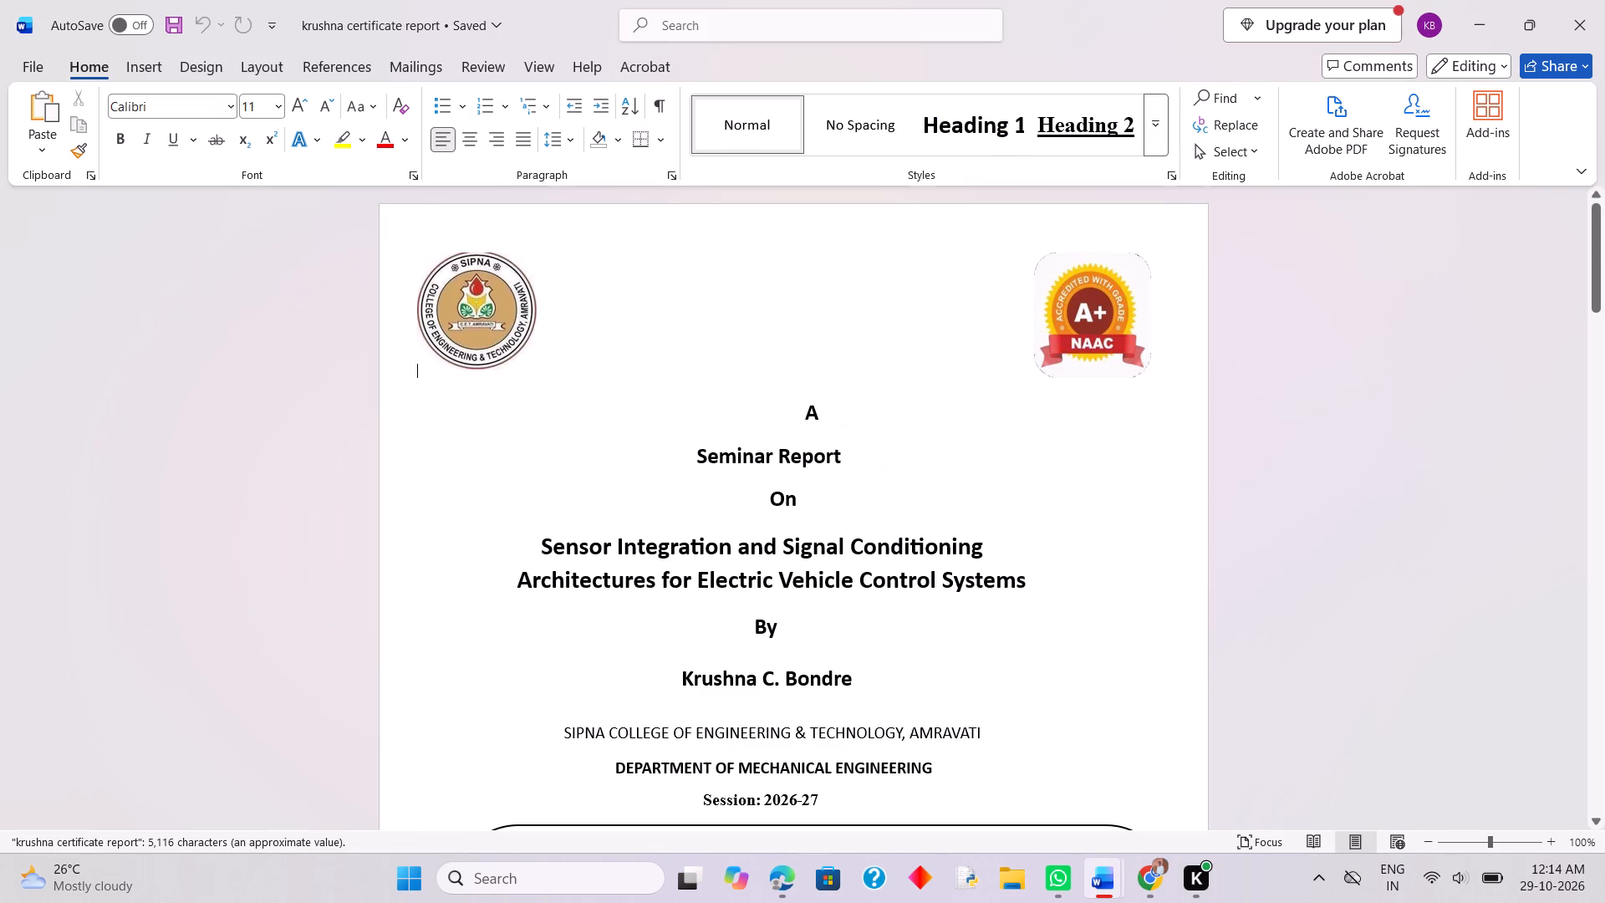
scroll(890, 464, "down", 2)
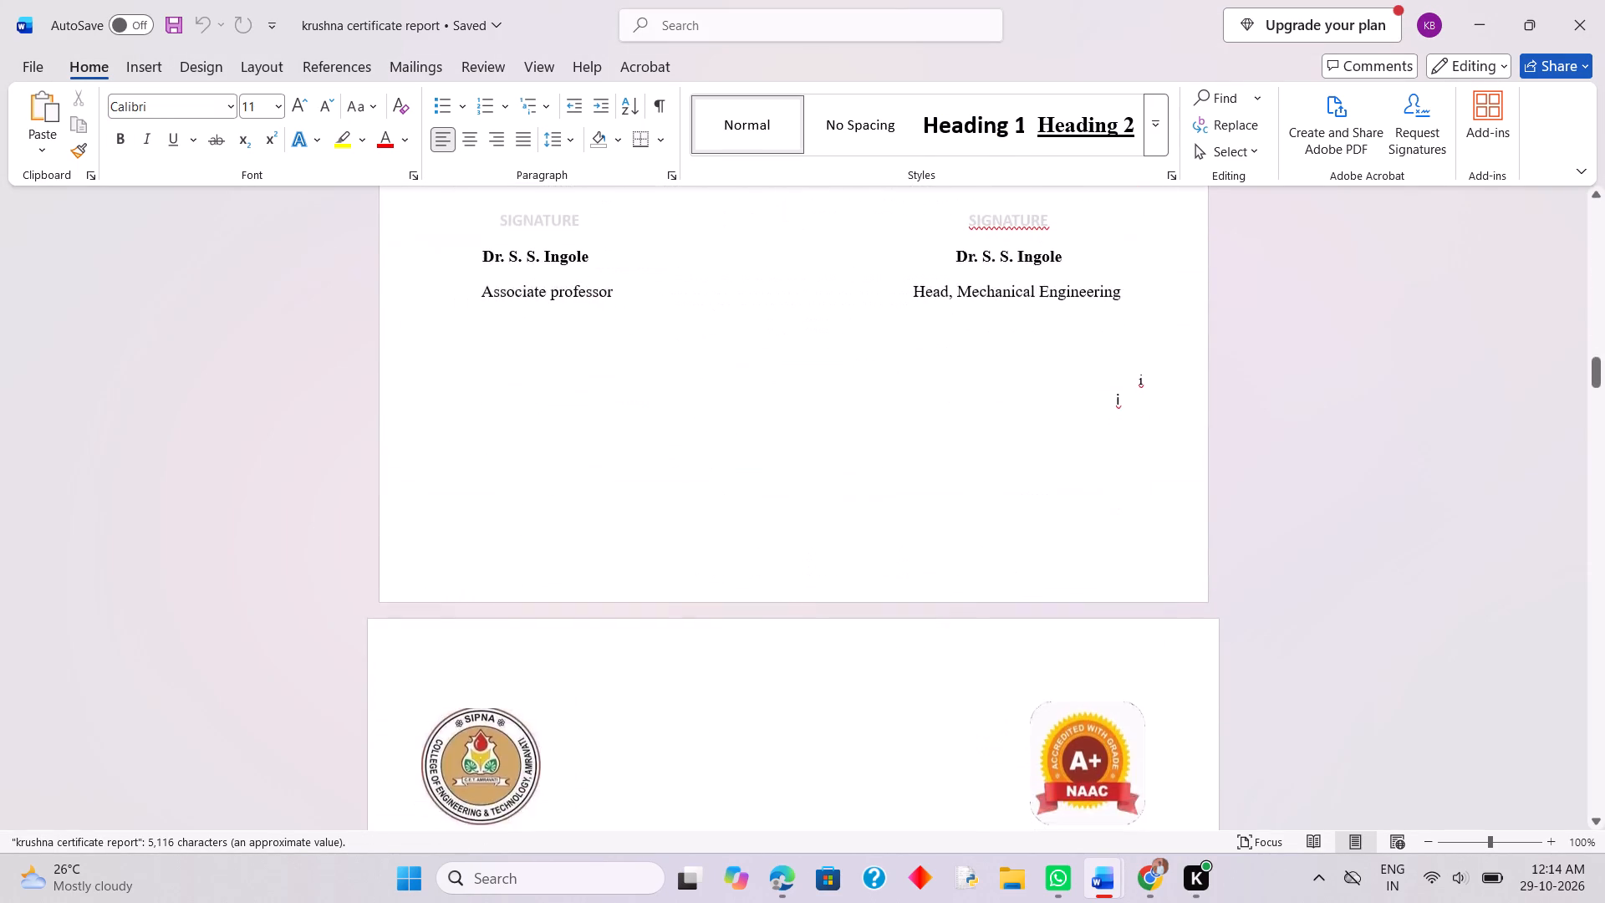
scroll(890, 464, "down", 2)
scroll(890, 464, "right", 1)
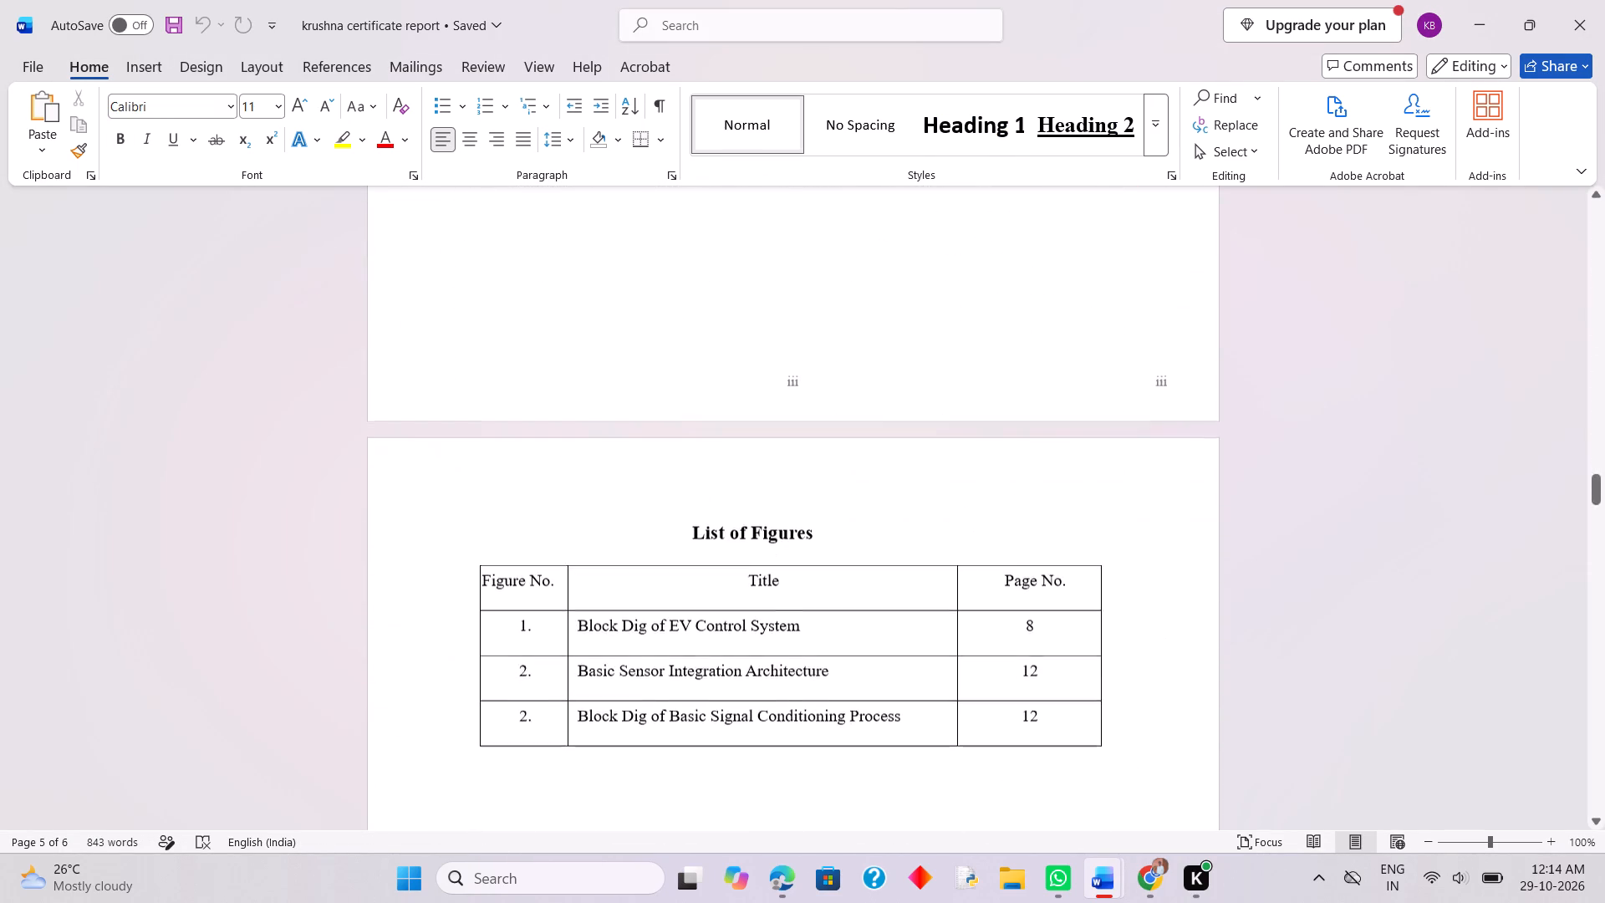
scroll(890, 464, "right", 1)
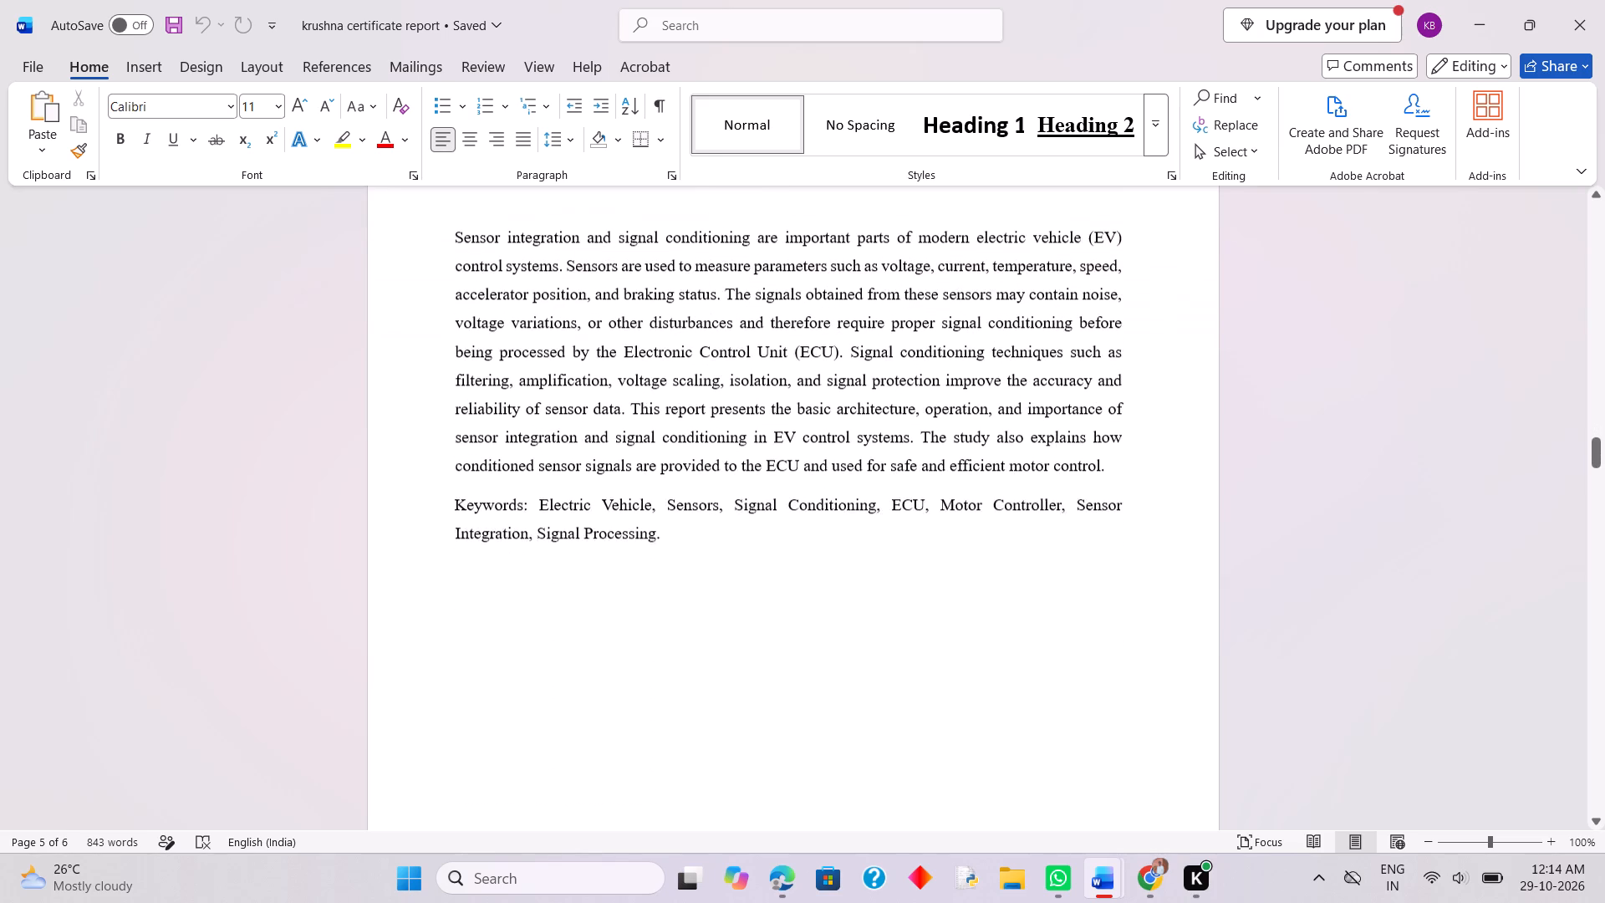
scroll(890, 464, "right", 3)
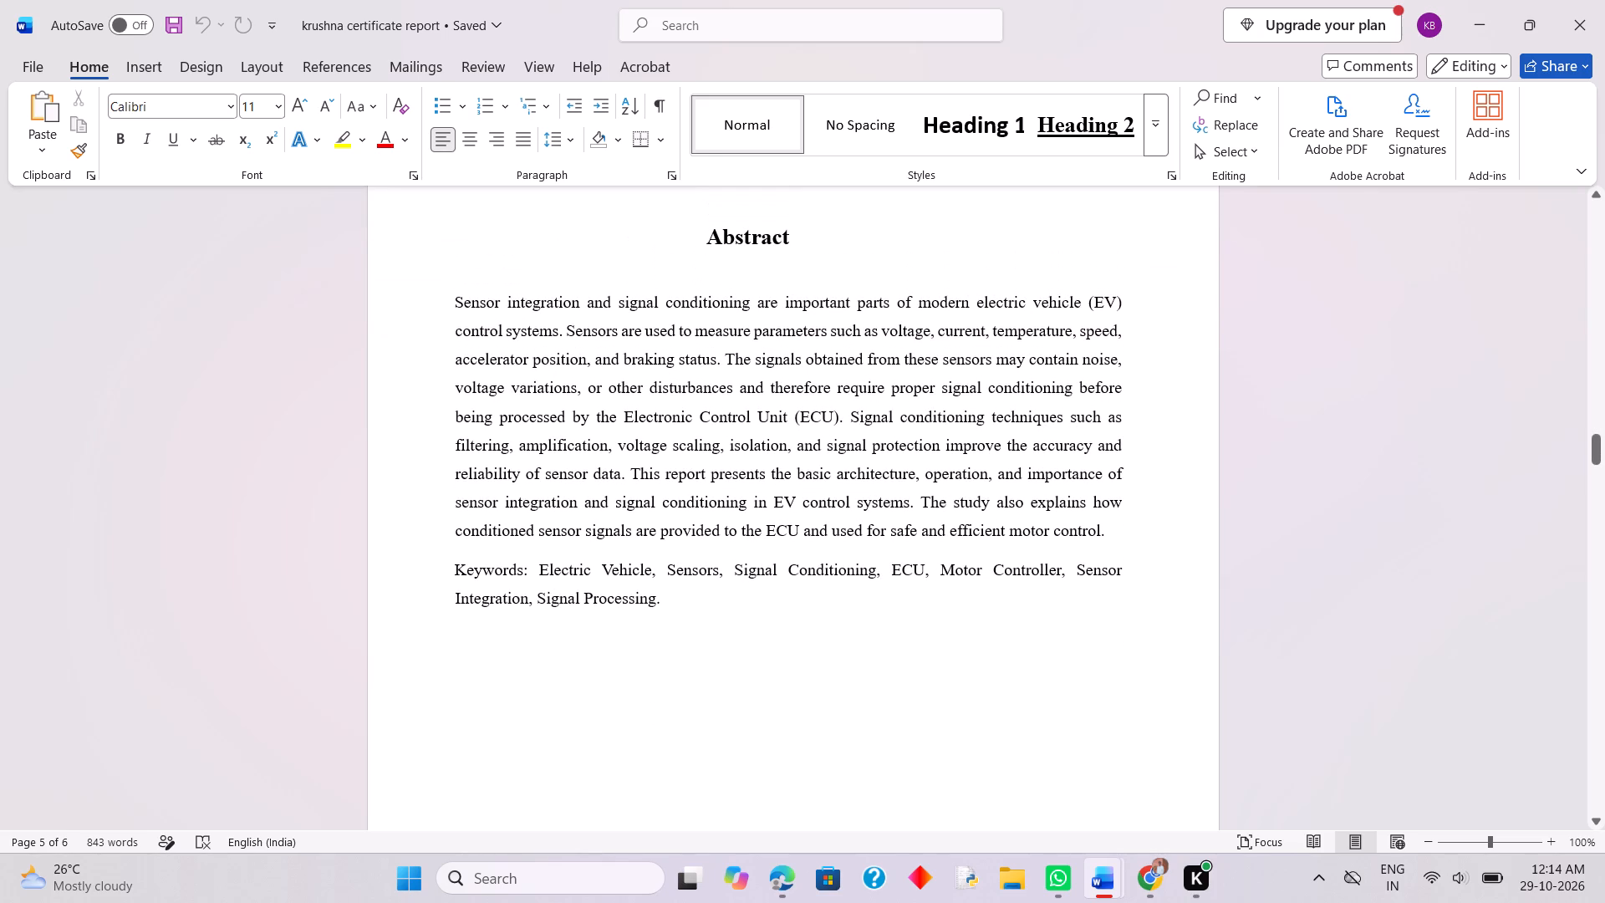
scroll(890, 464, "right", 2)
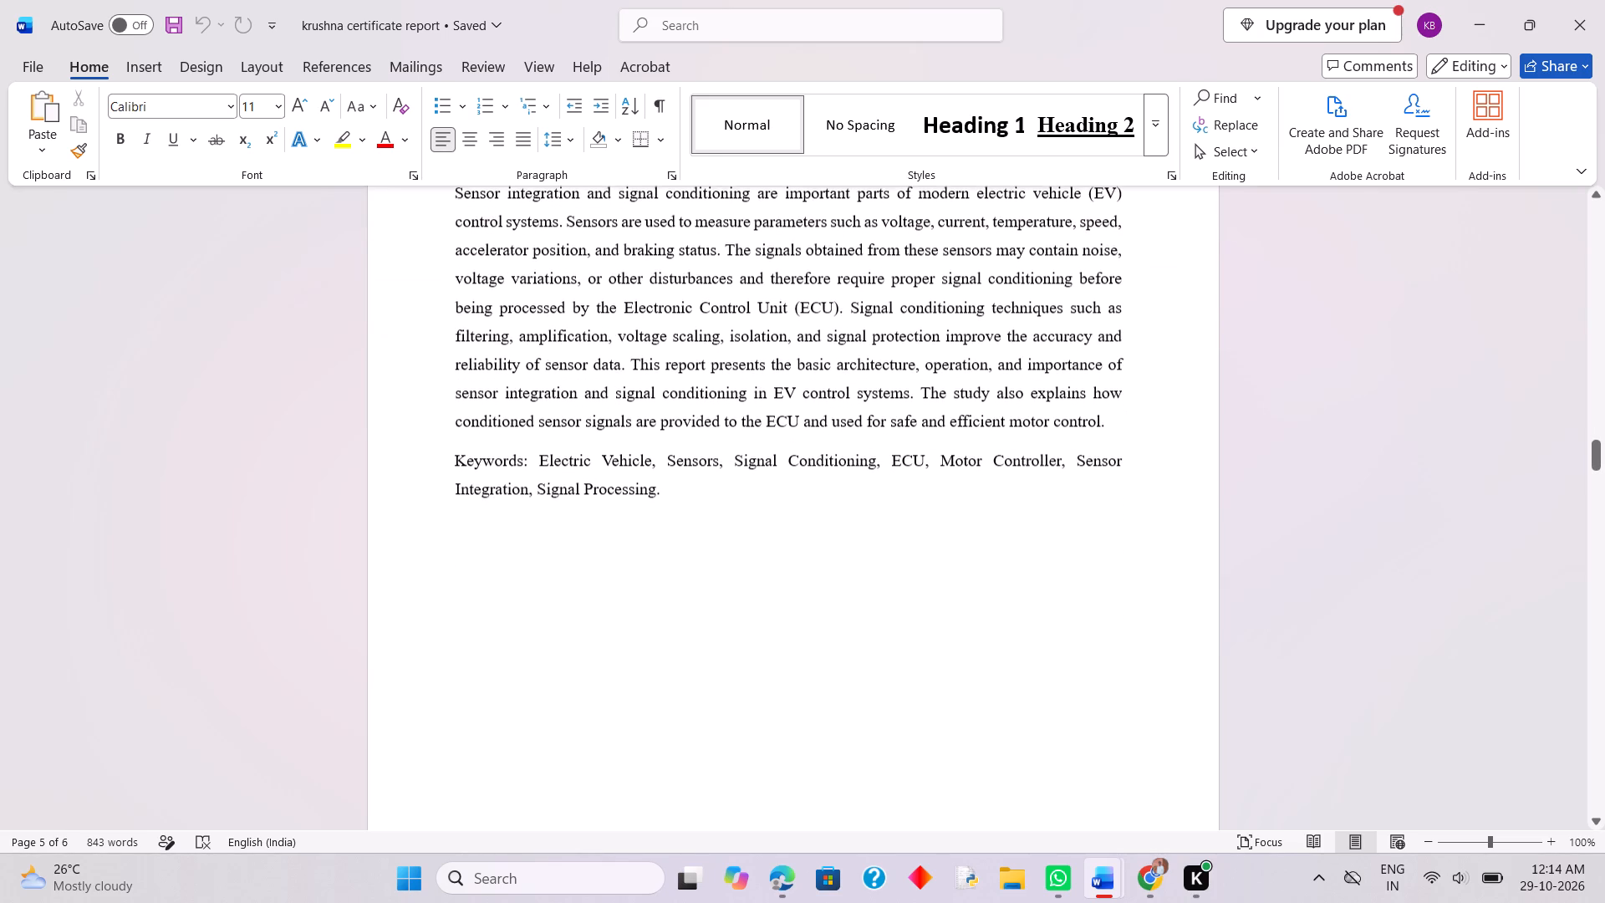
scroll(890, 464, "right", 1)
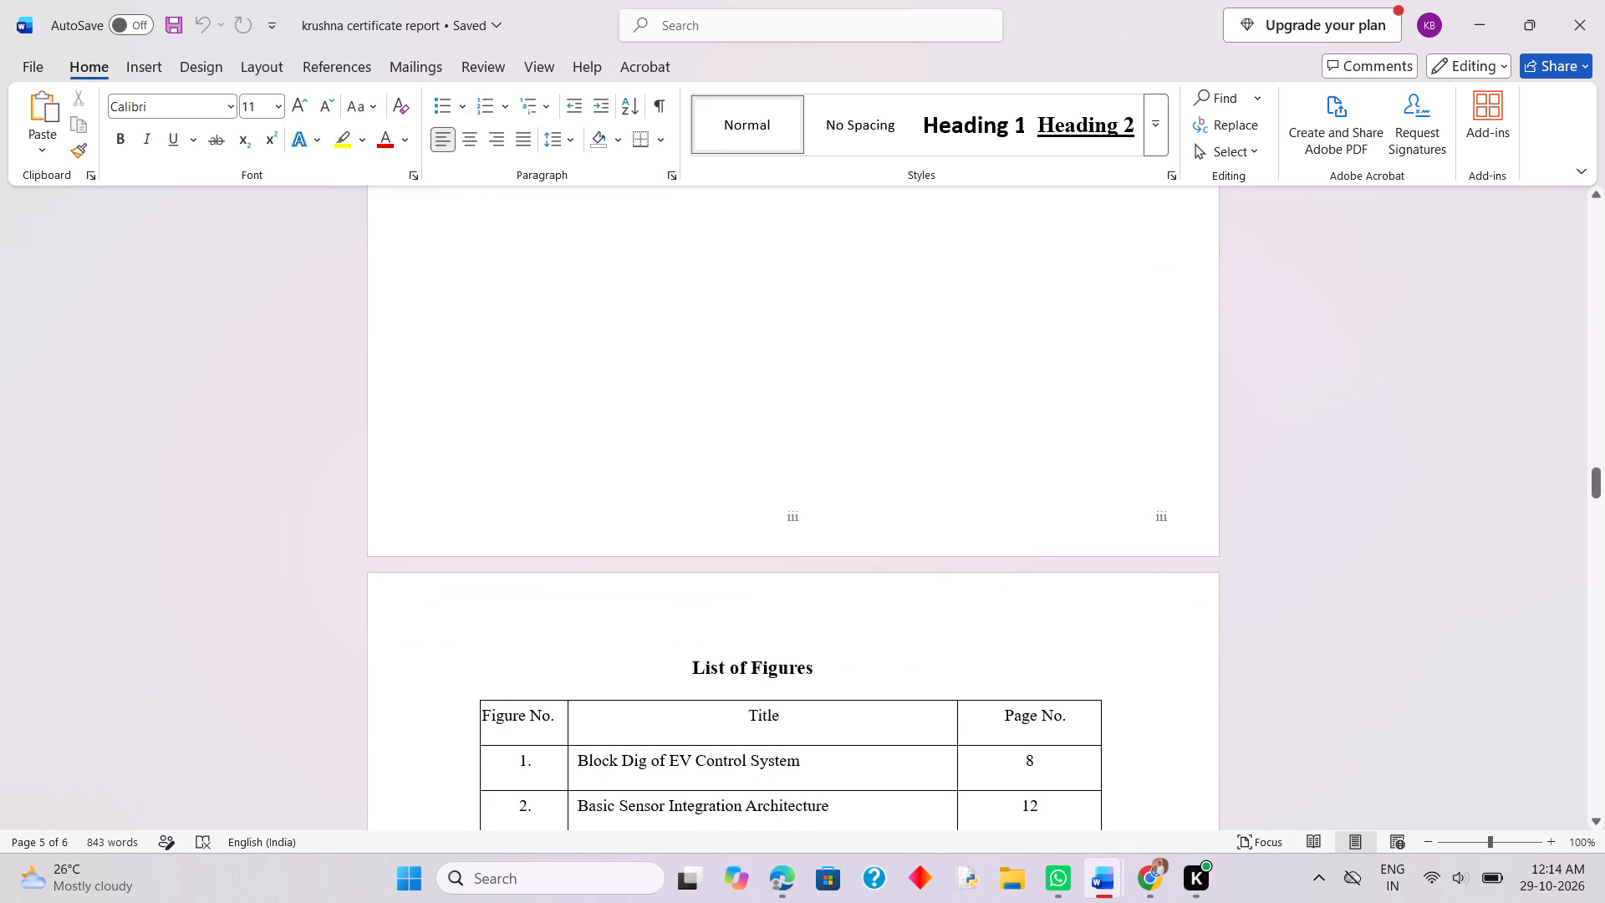
Examine the List of Figures, List of Tables and Contents pages through to the end of the reference report.
scroll(919, 415, "down", 1)
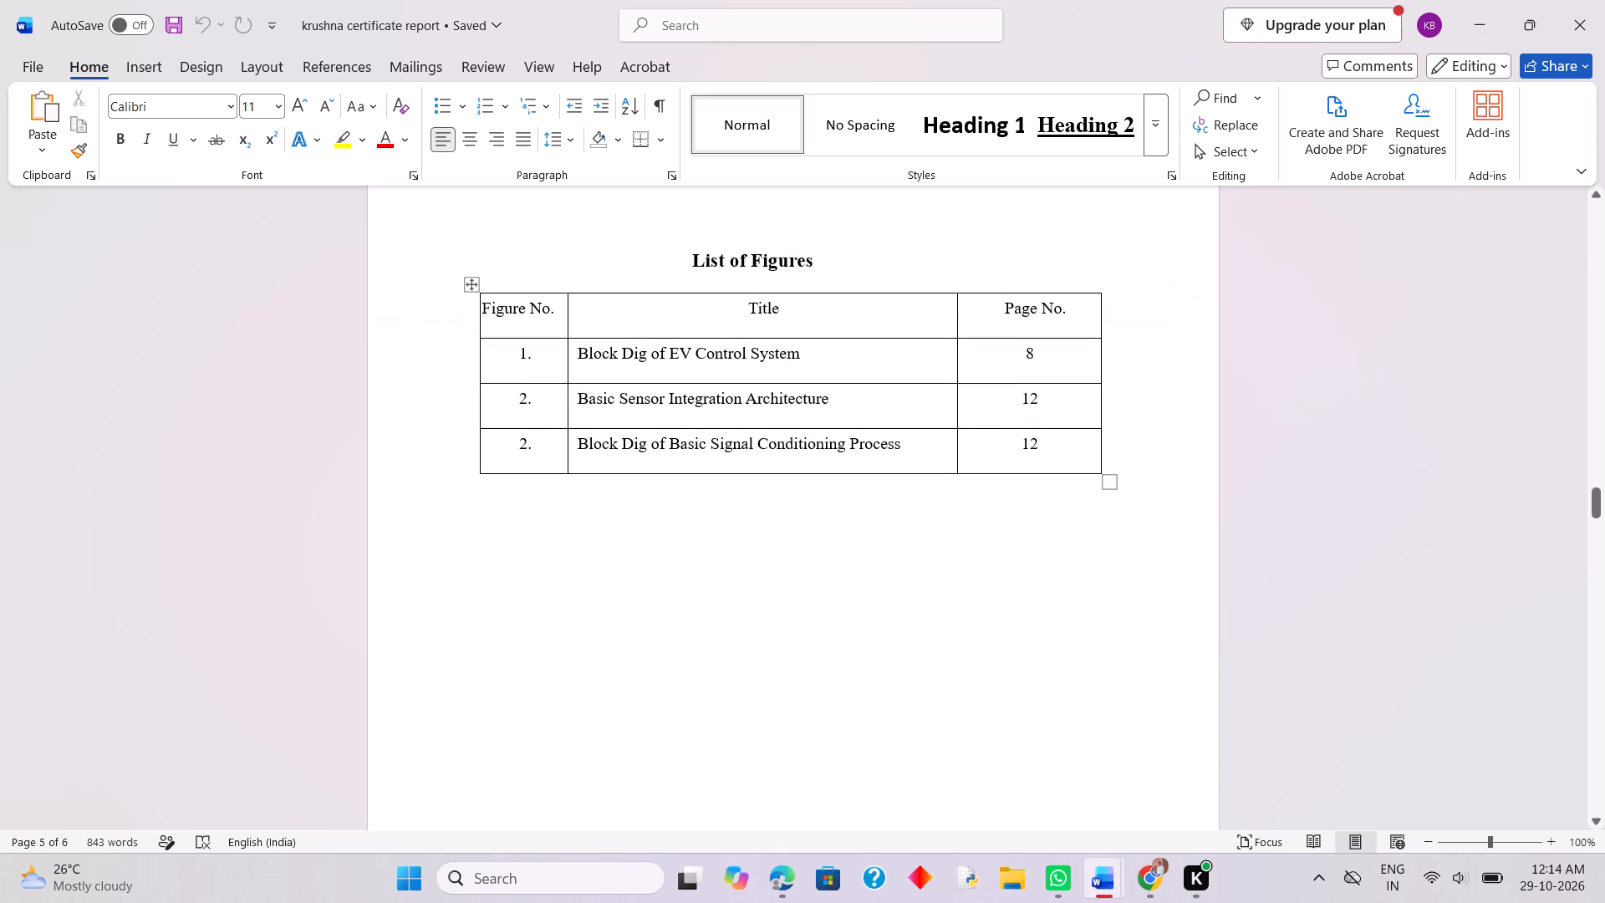
scroll(919, 415, "down", 2)
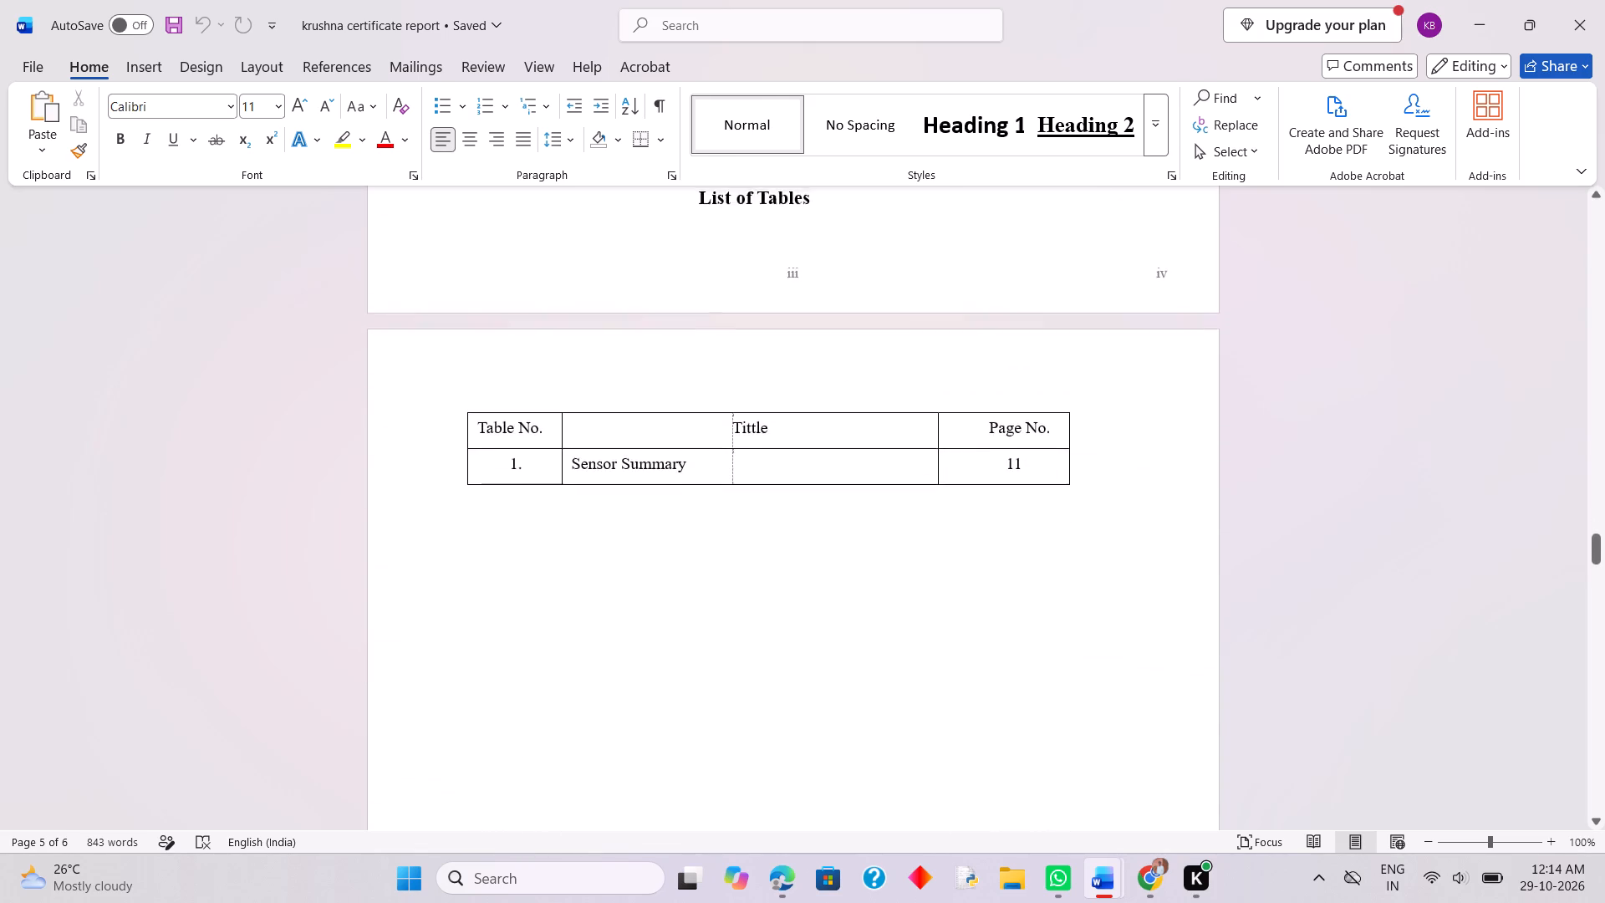
scroll(919, 415, "down", 2)
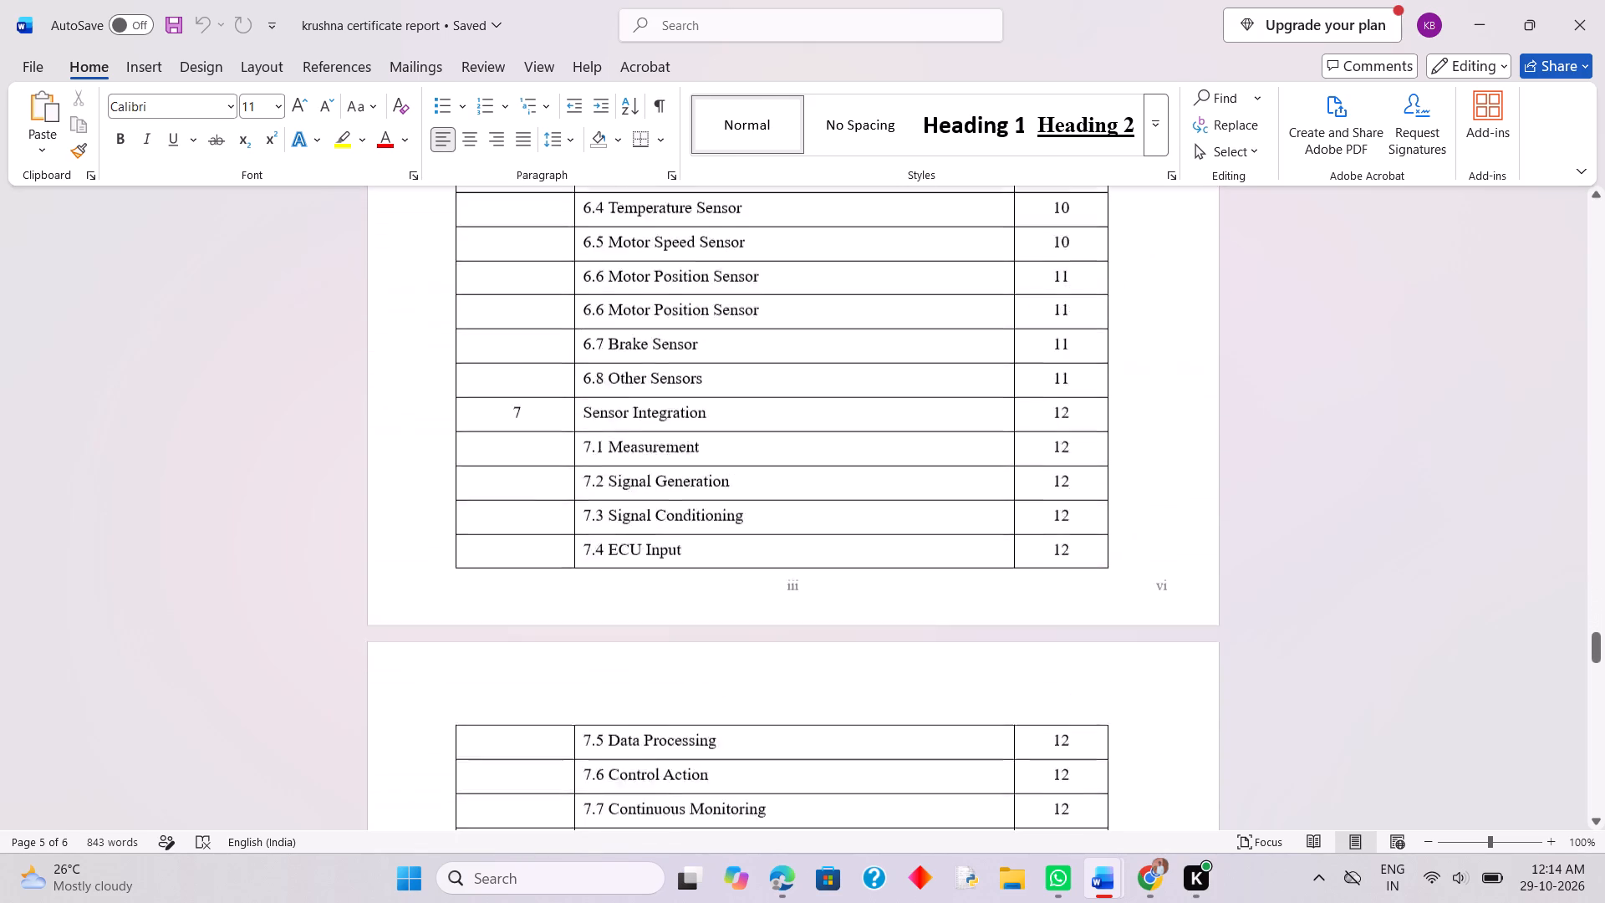
scroll(919, 415, "down", 2)
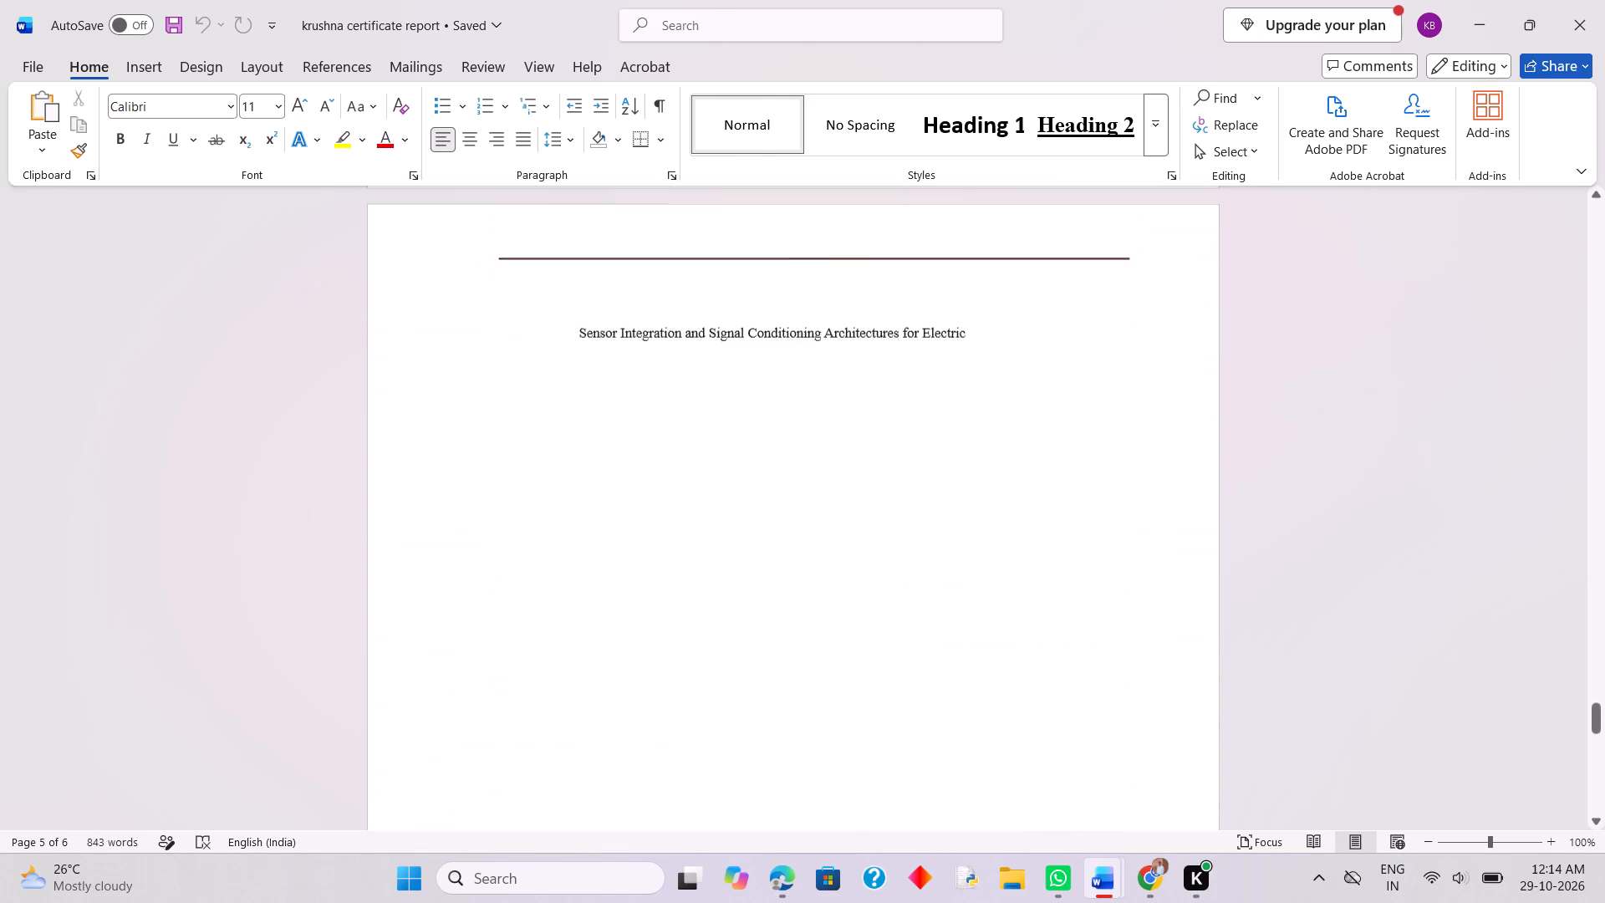
scroll(919, 415, "down", 2)
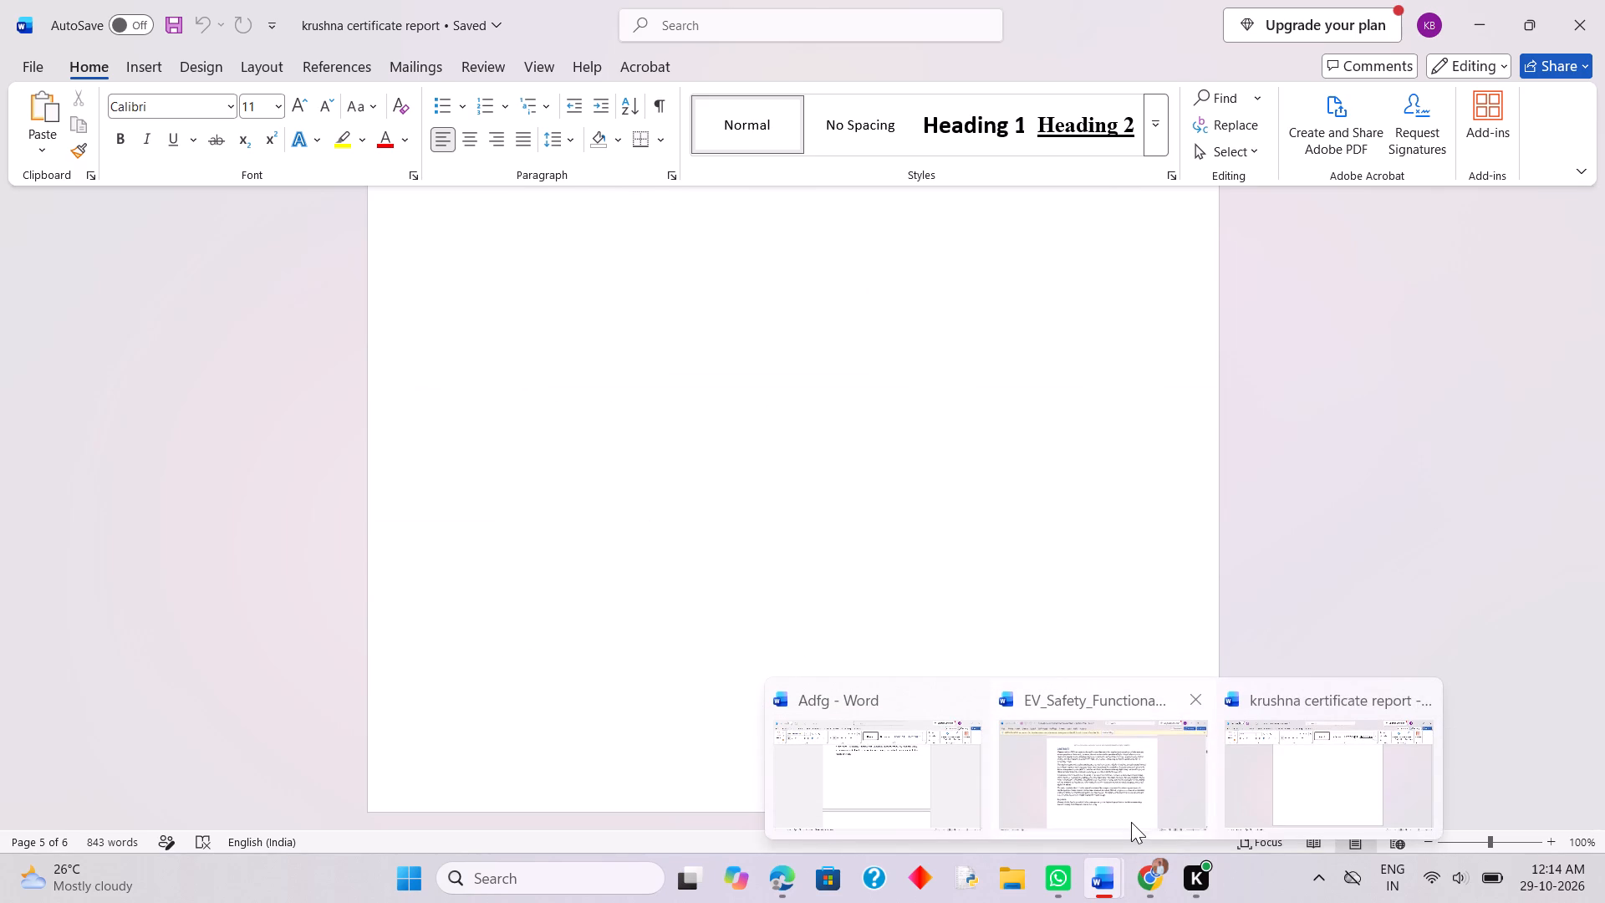
Switch to the Adfg document and insert six blank lines after the abstract text.
left_click(920, 793)
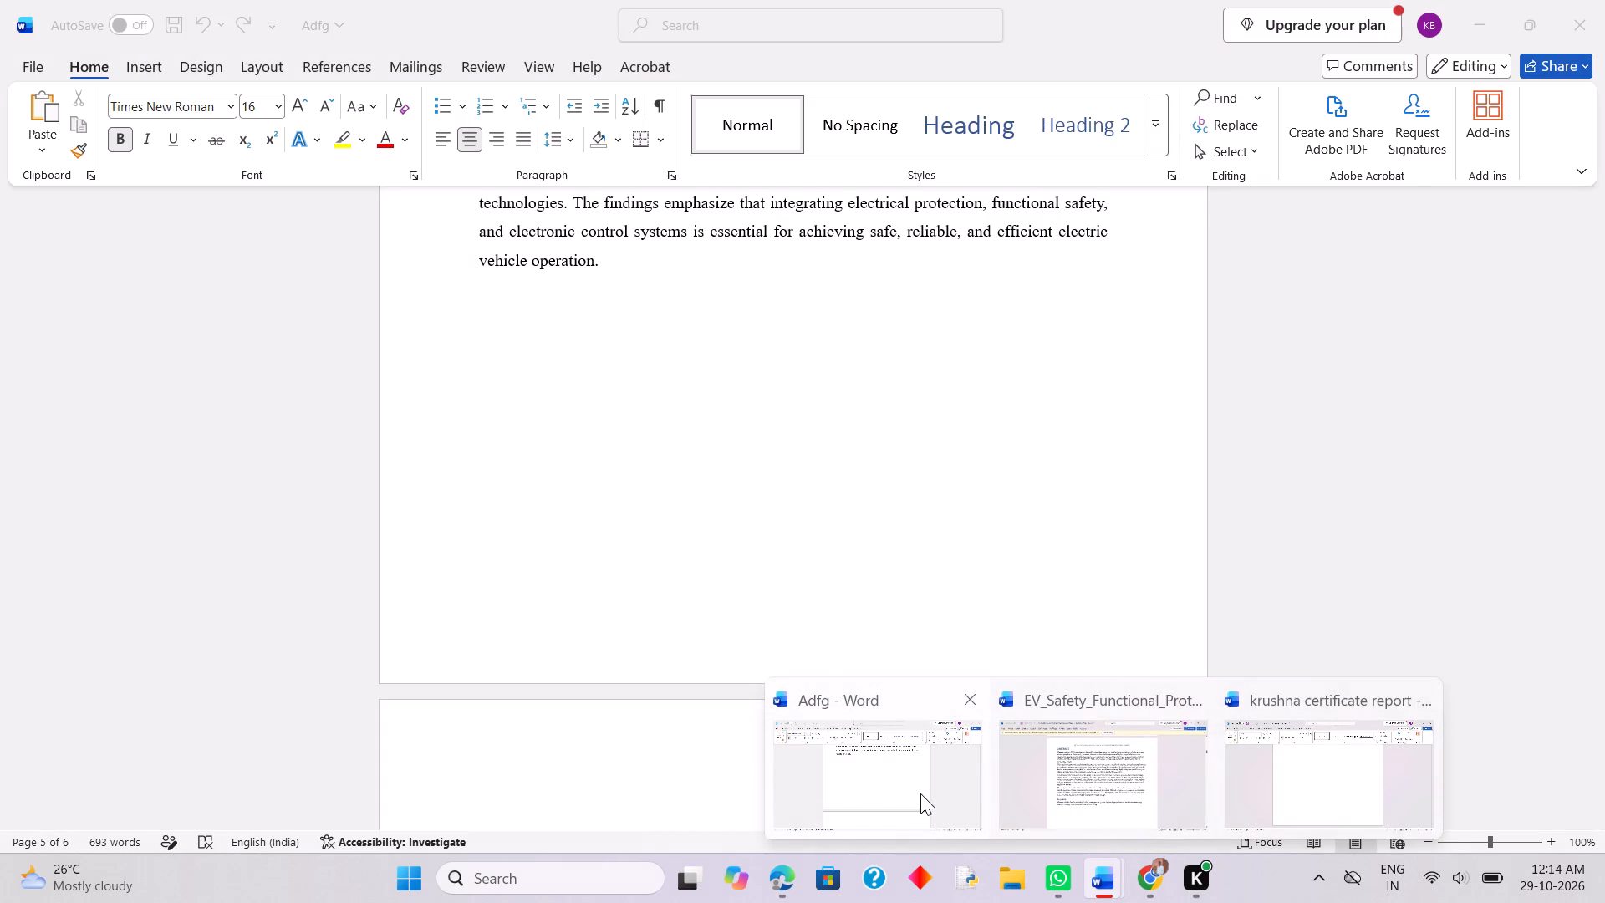
scroll(924, 459, "up", 1)
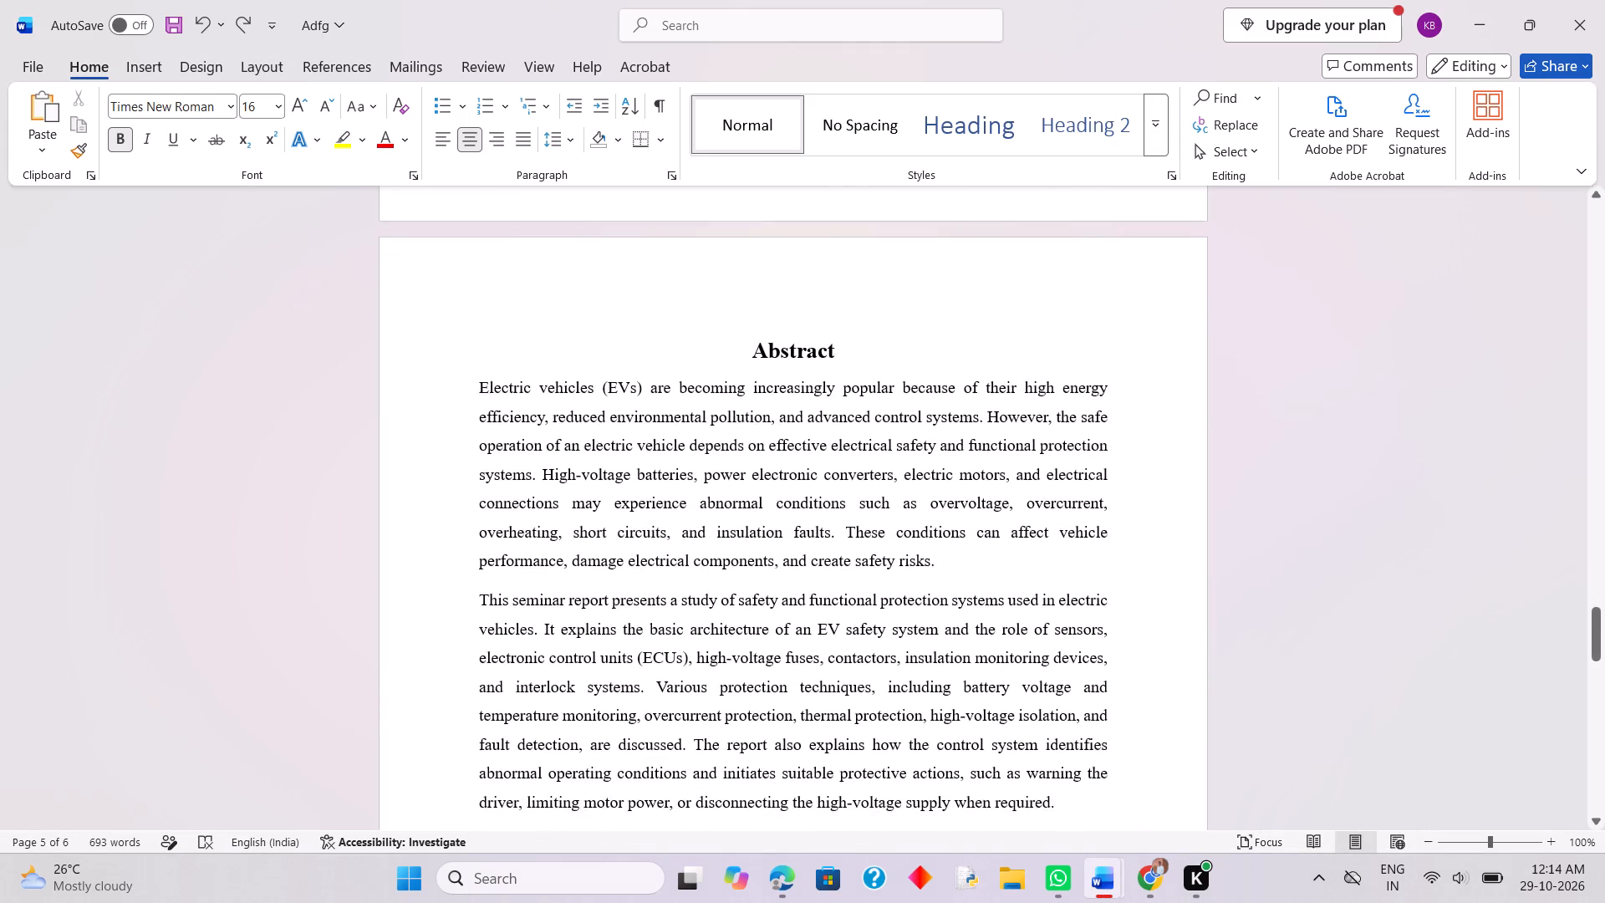
scroll(924, 459, "up", 1)
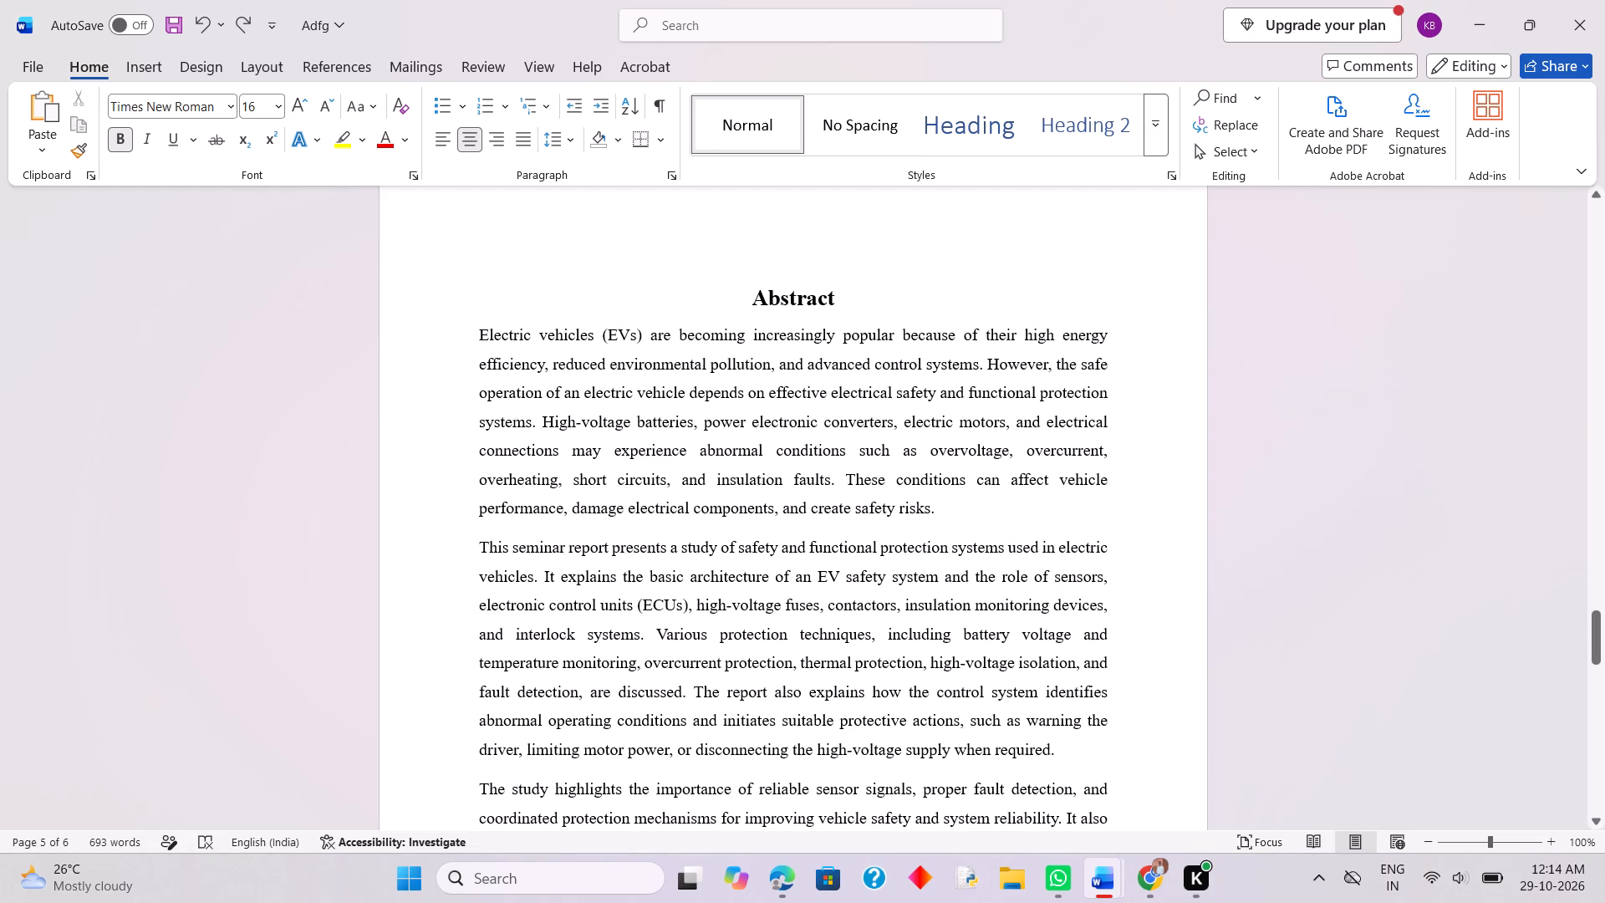
scroll(948, 510, "down", 1)
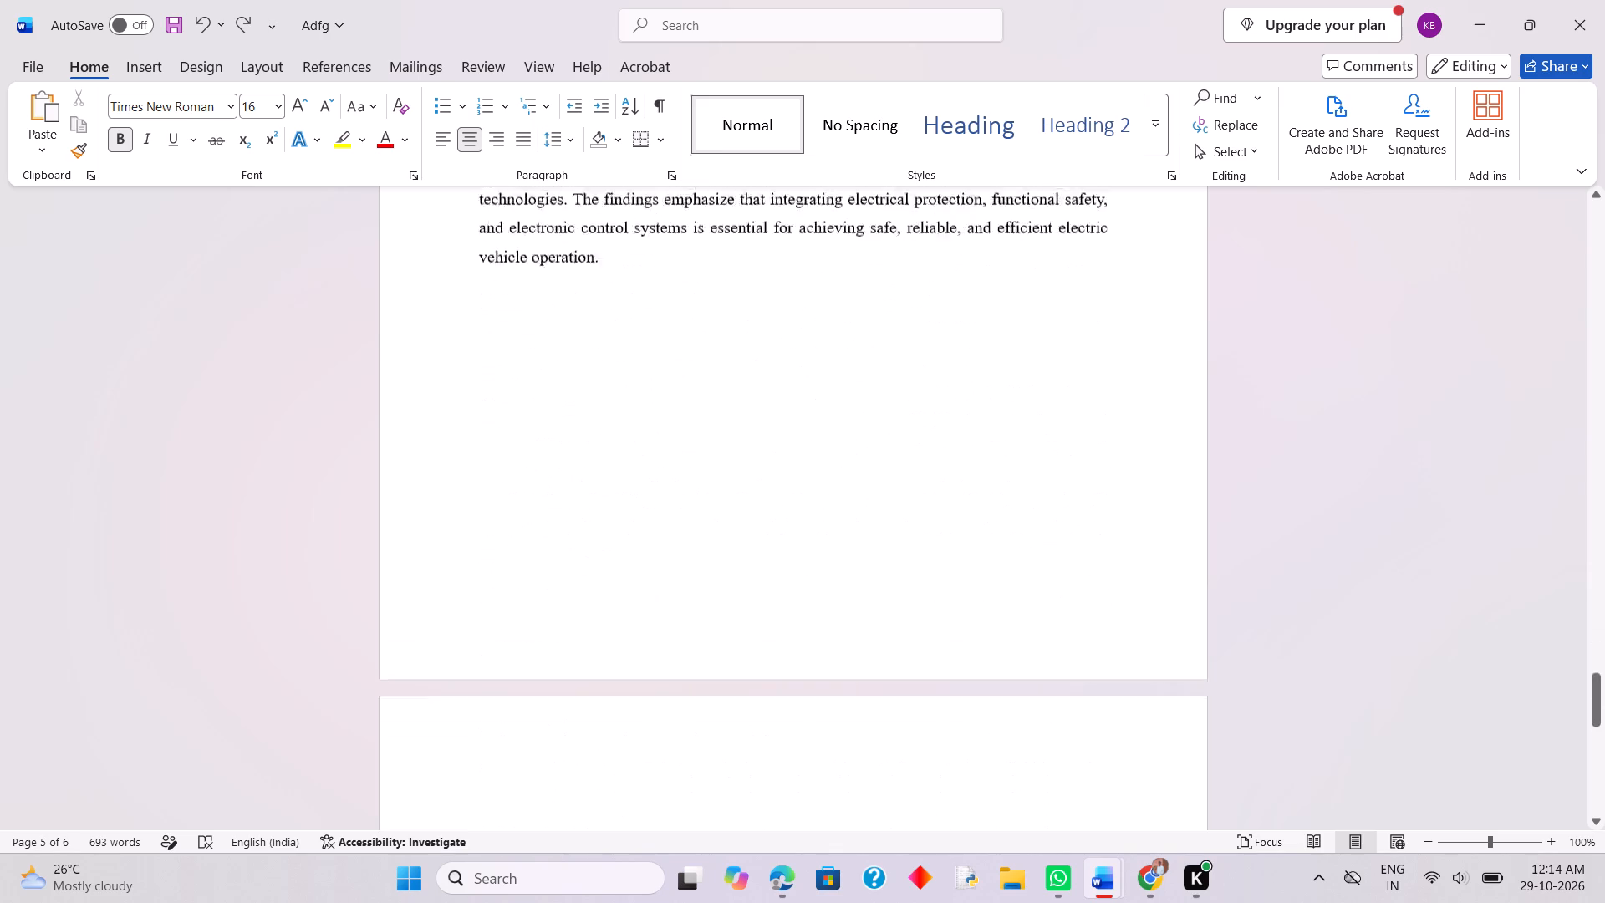
scroll(948, 510, "down", 1)
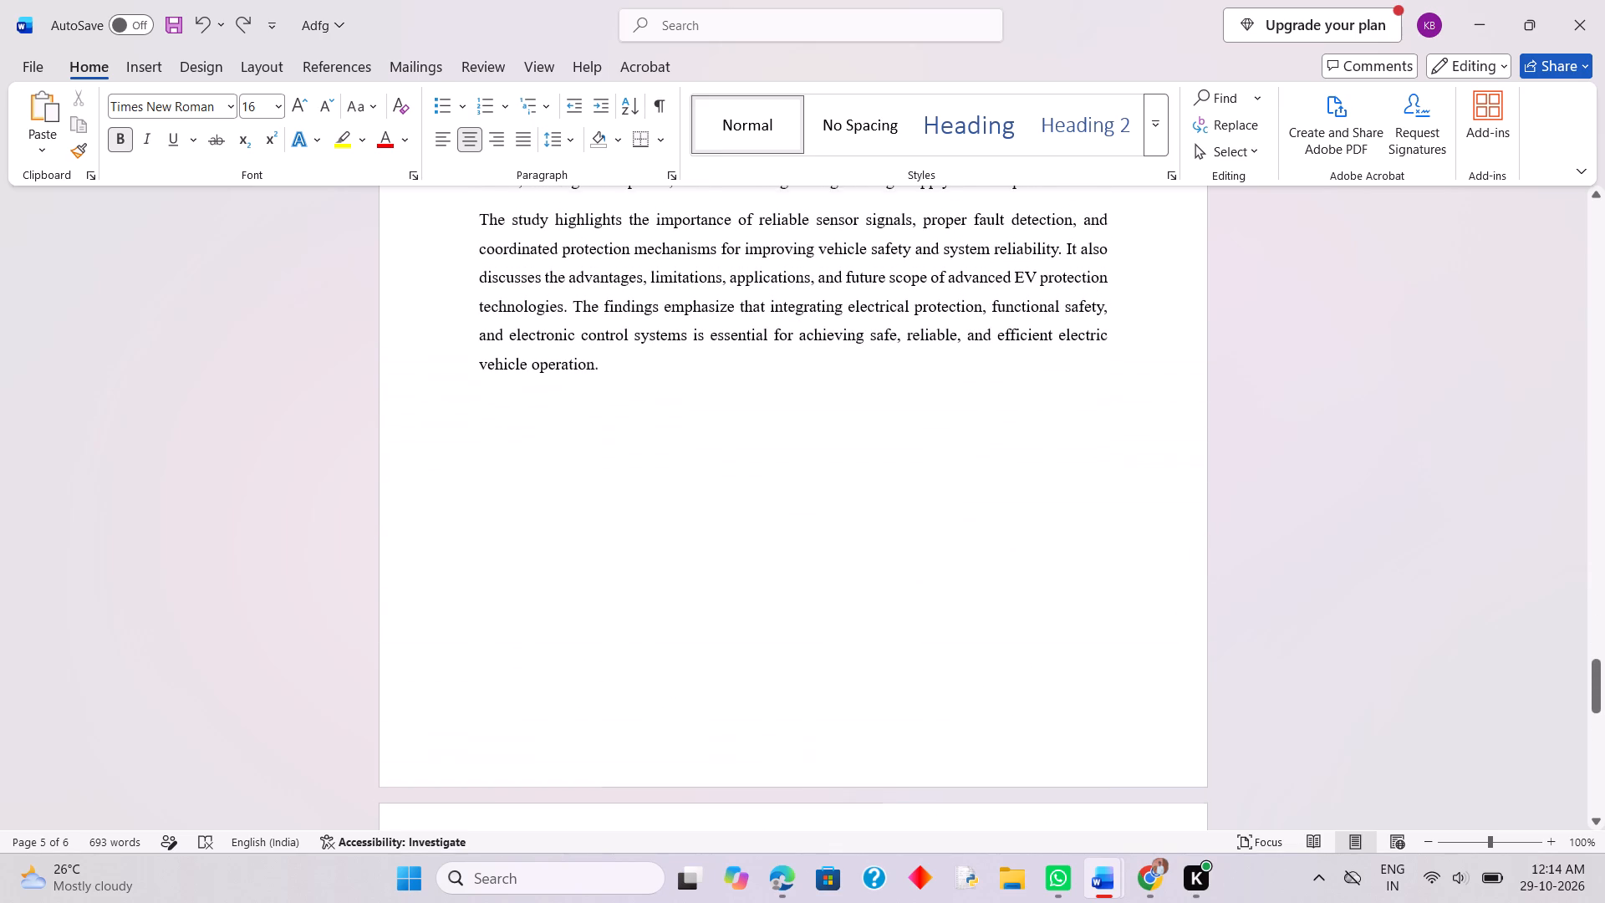
scroll(948, 510, "down", 1)
left_click(948, 510)
key("Return")
key("Return")
key("Return")
key("Return")
key("Return")
key("Return")
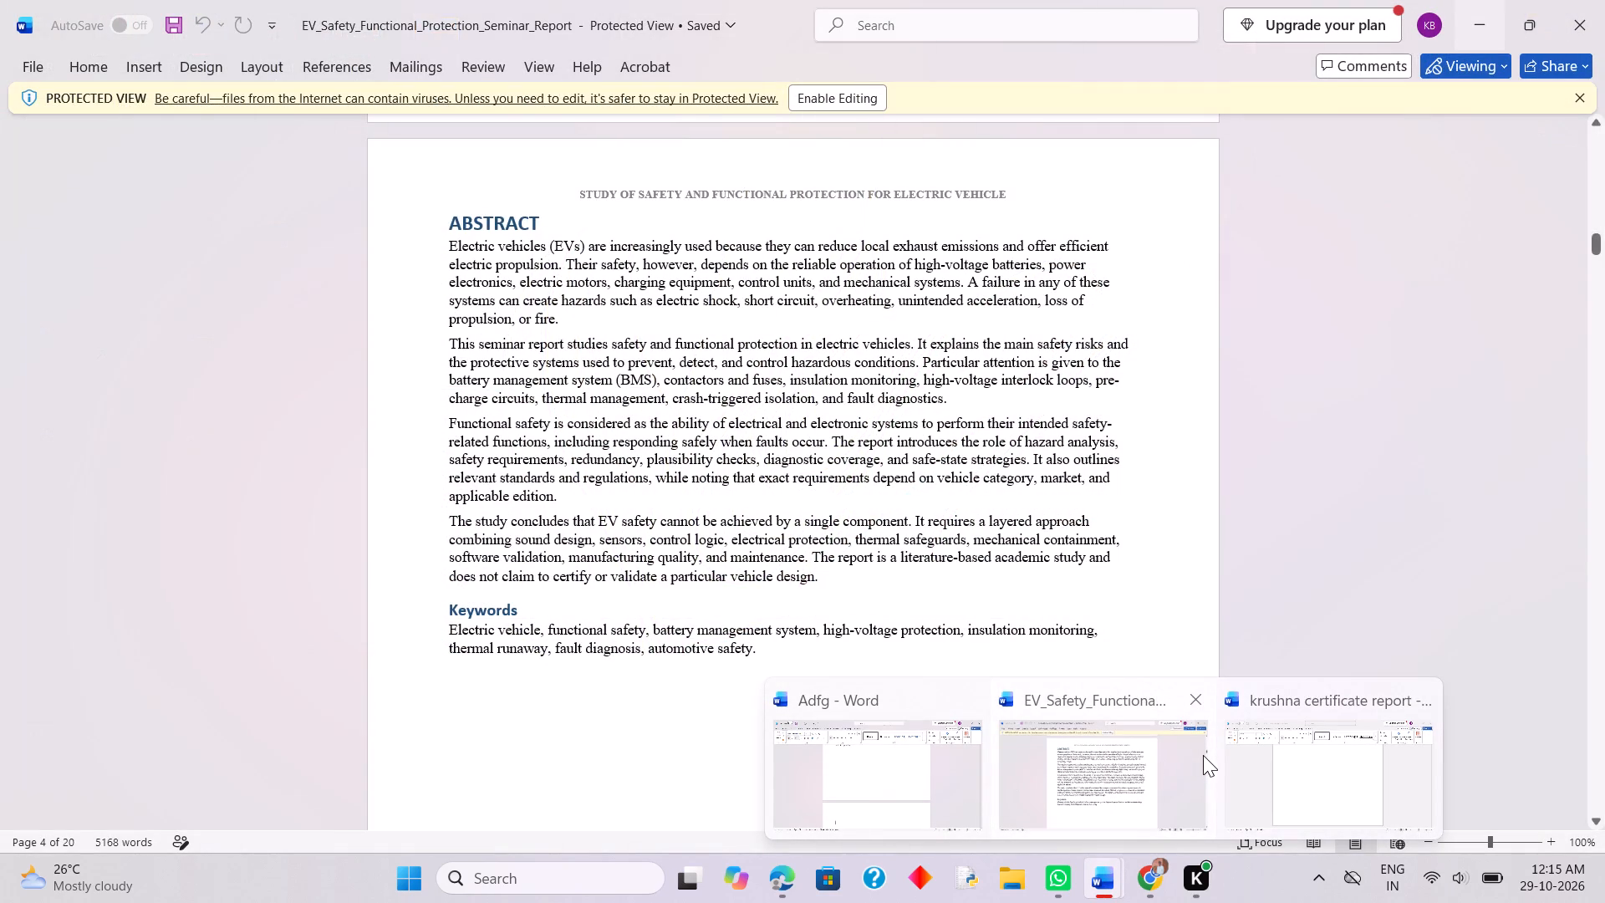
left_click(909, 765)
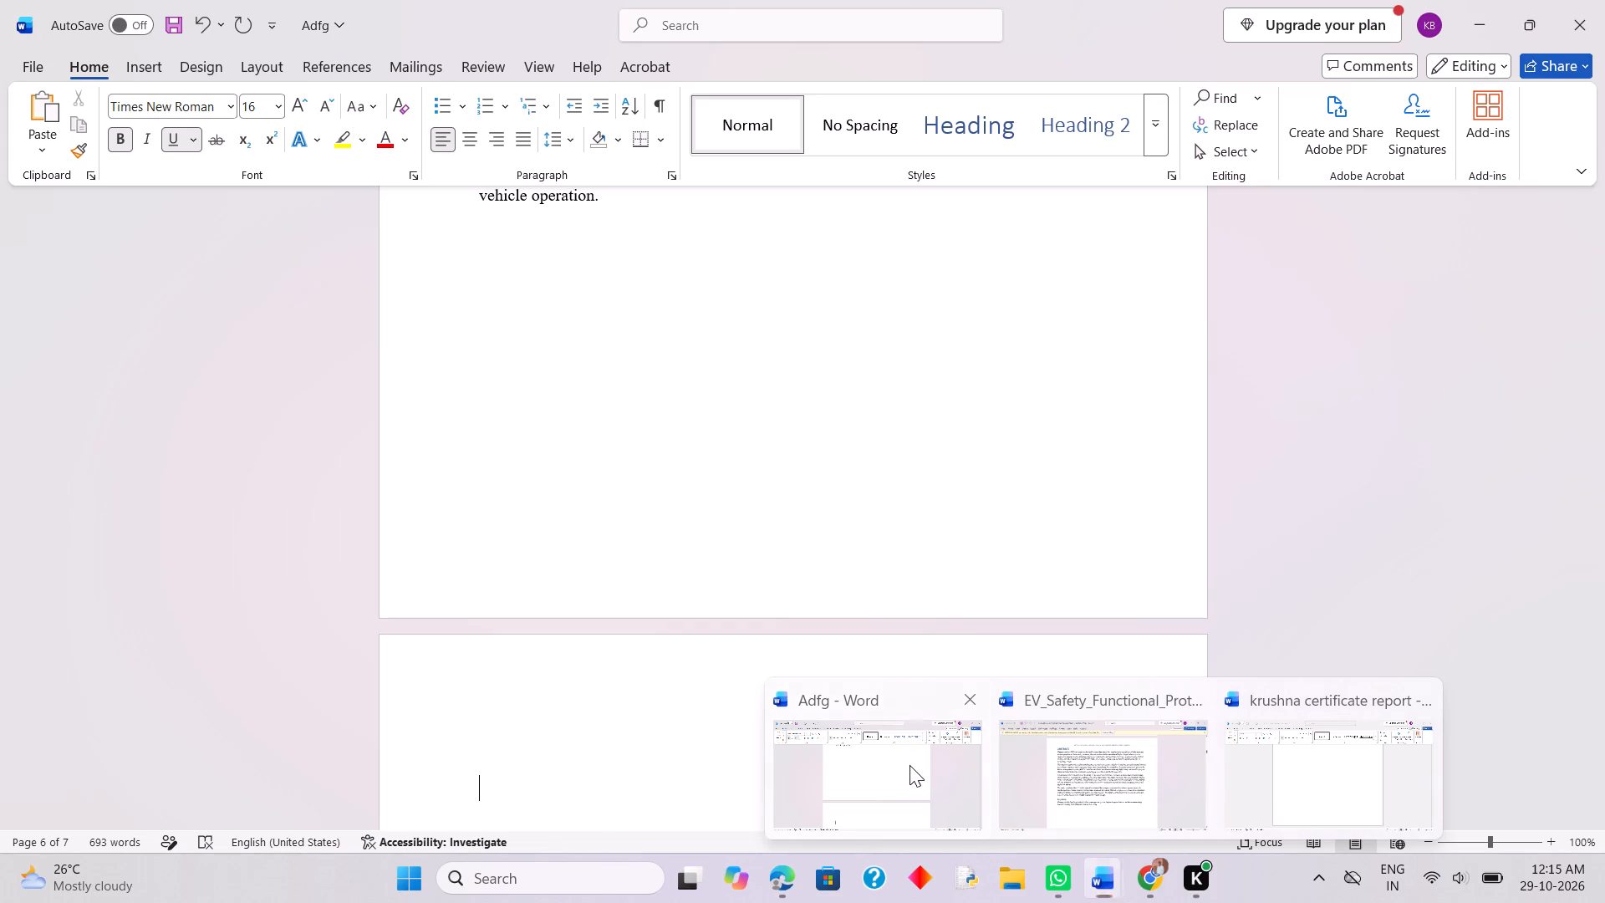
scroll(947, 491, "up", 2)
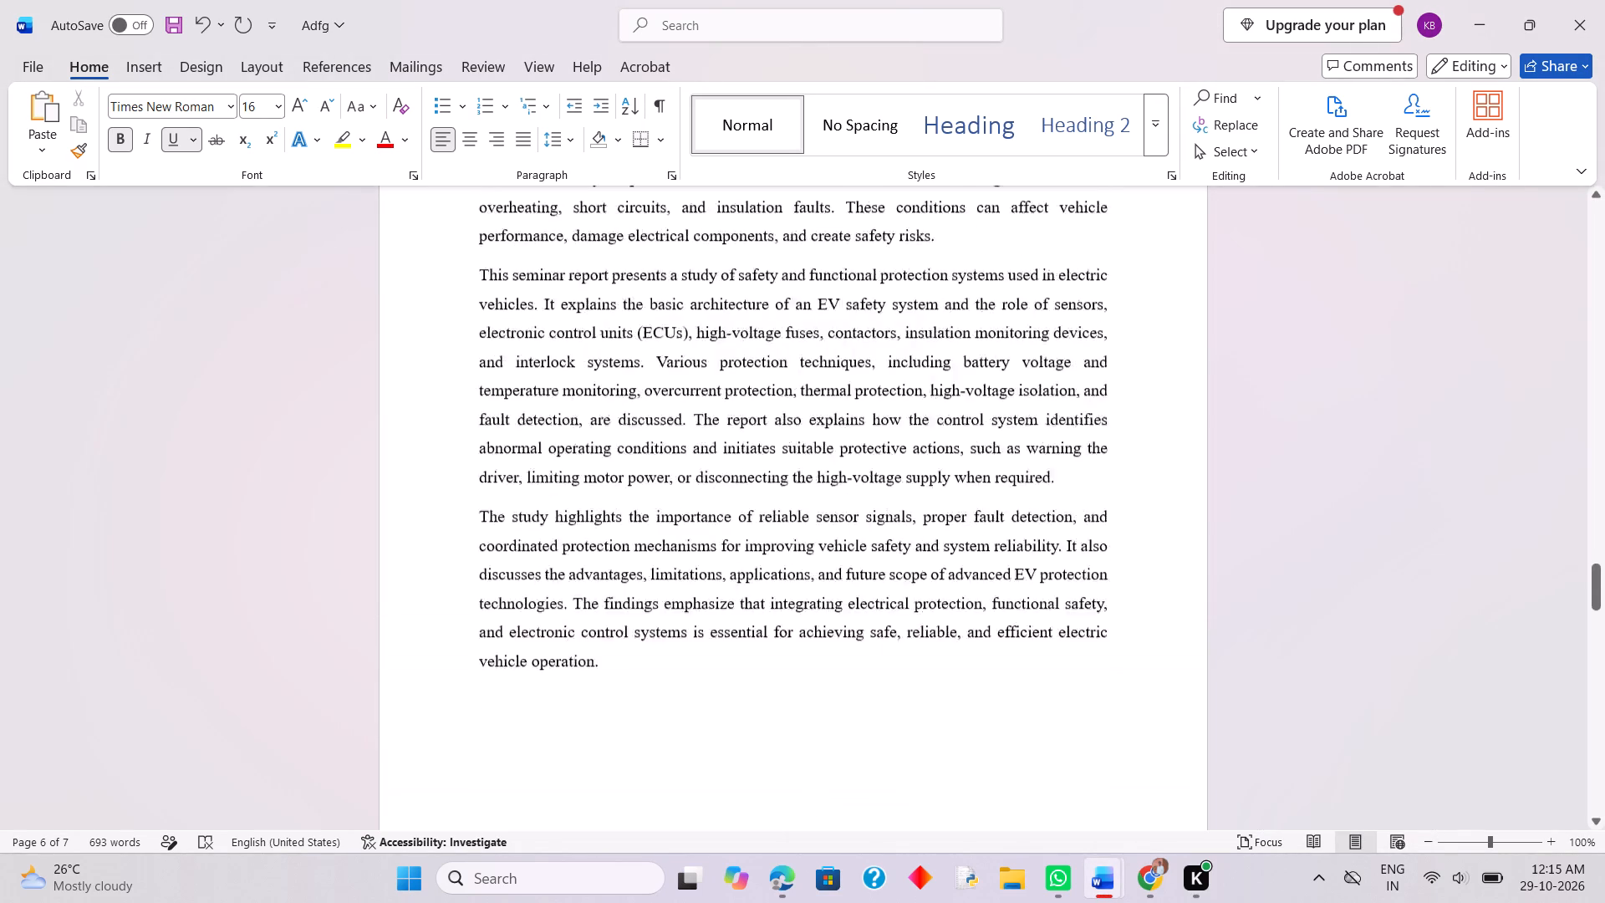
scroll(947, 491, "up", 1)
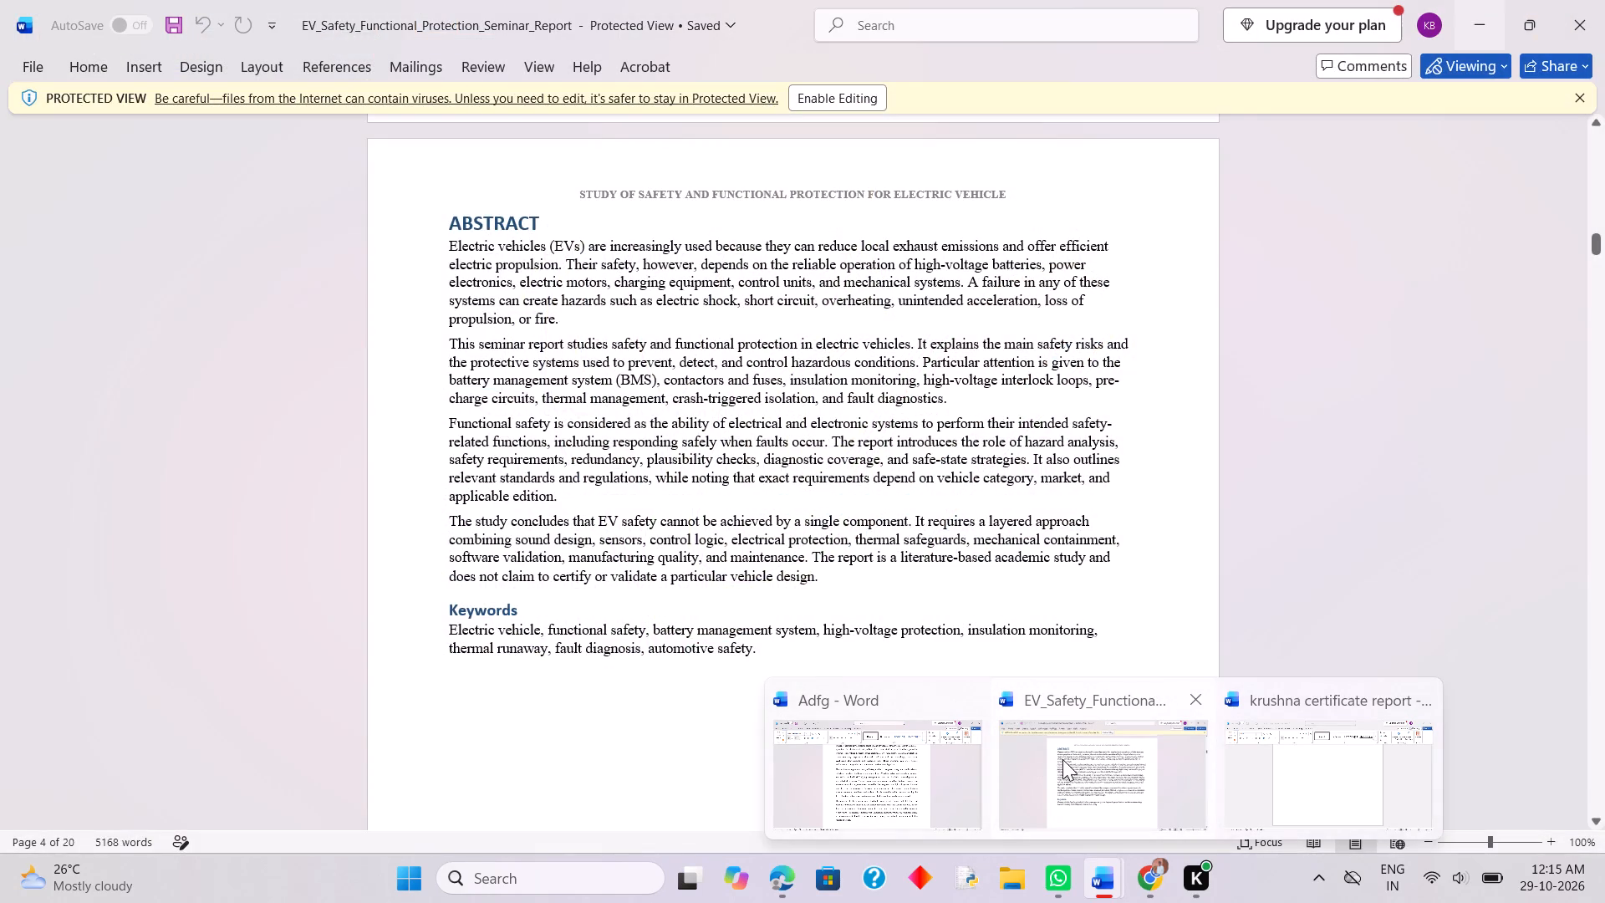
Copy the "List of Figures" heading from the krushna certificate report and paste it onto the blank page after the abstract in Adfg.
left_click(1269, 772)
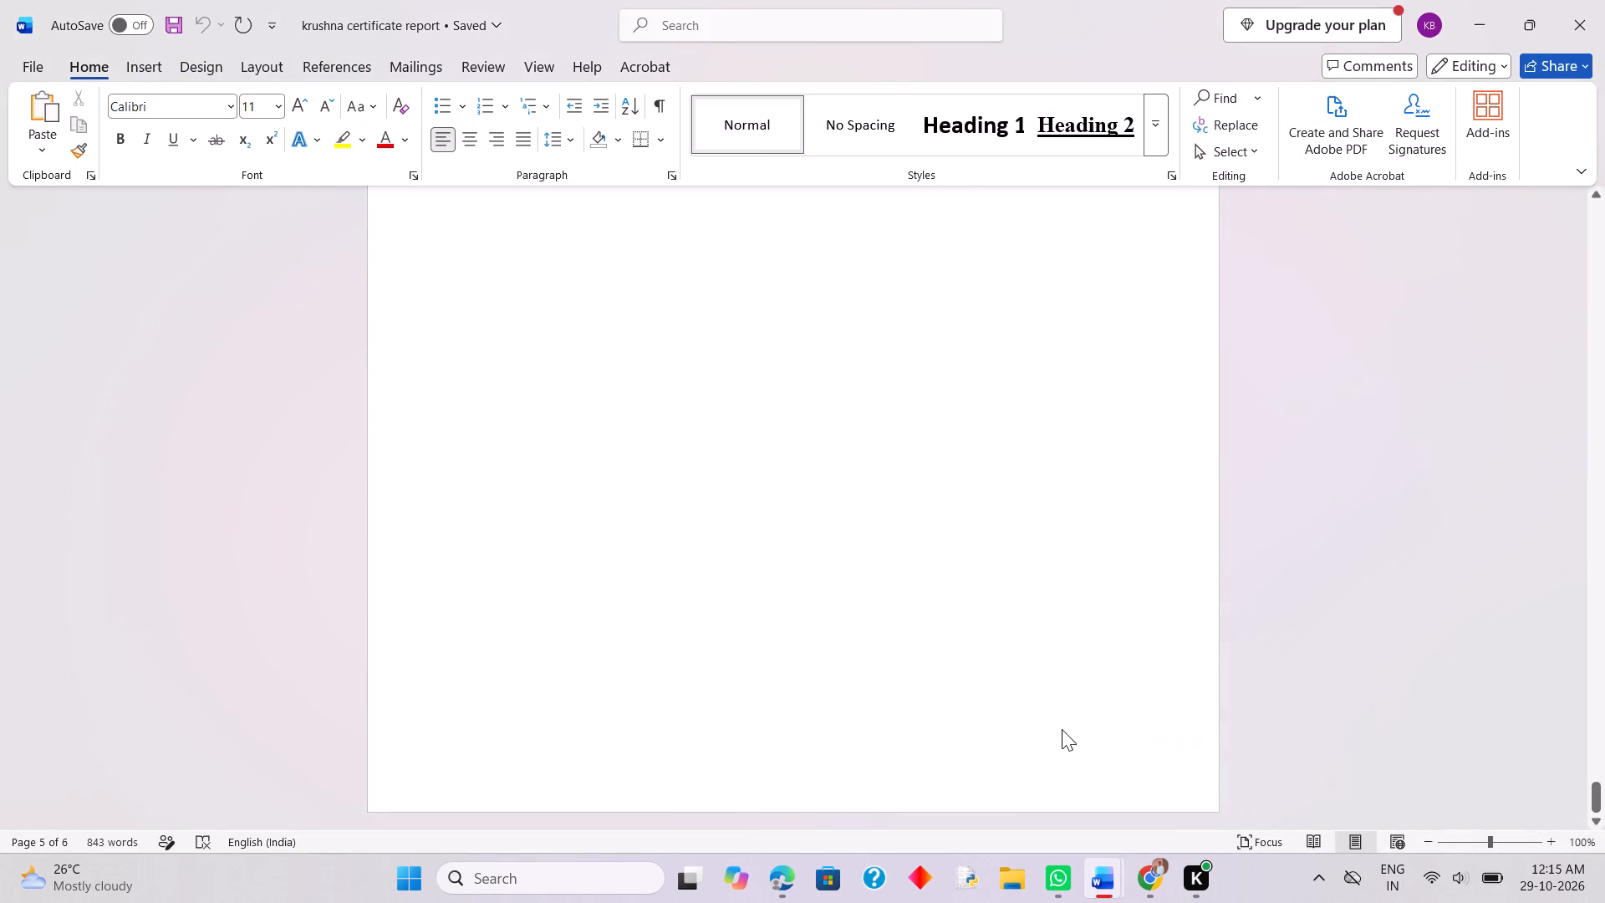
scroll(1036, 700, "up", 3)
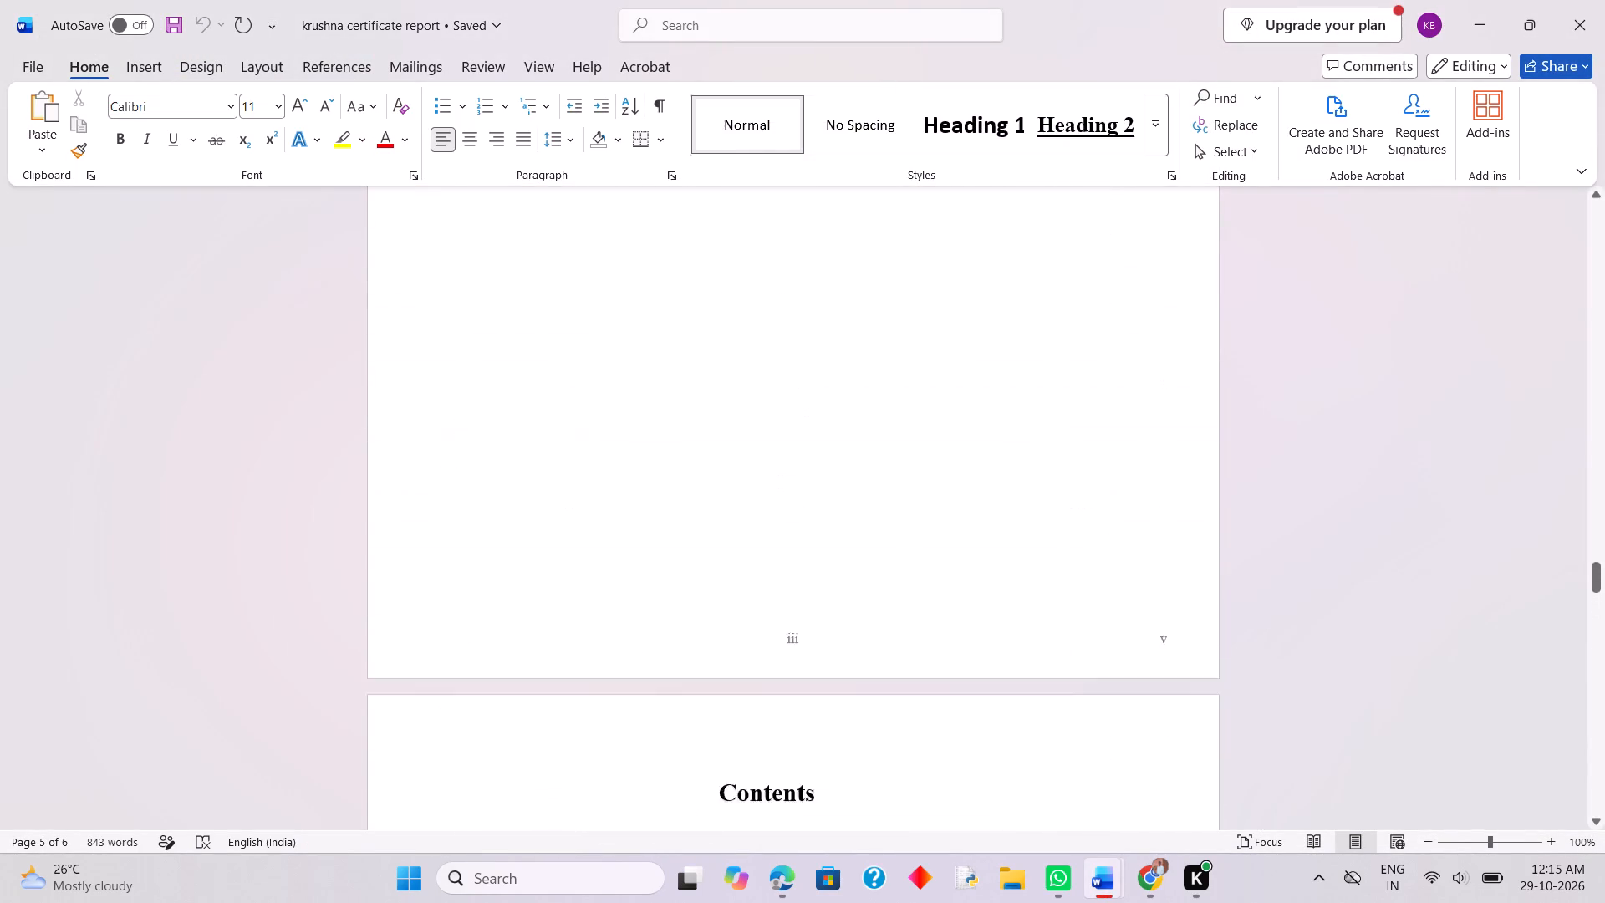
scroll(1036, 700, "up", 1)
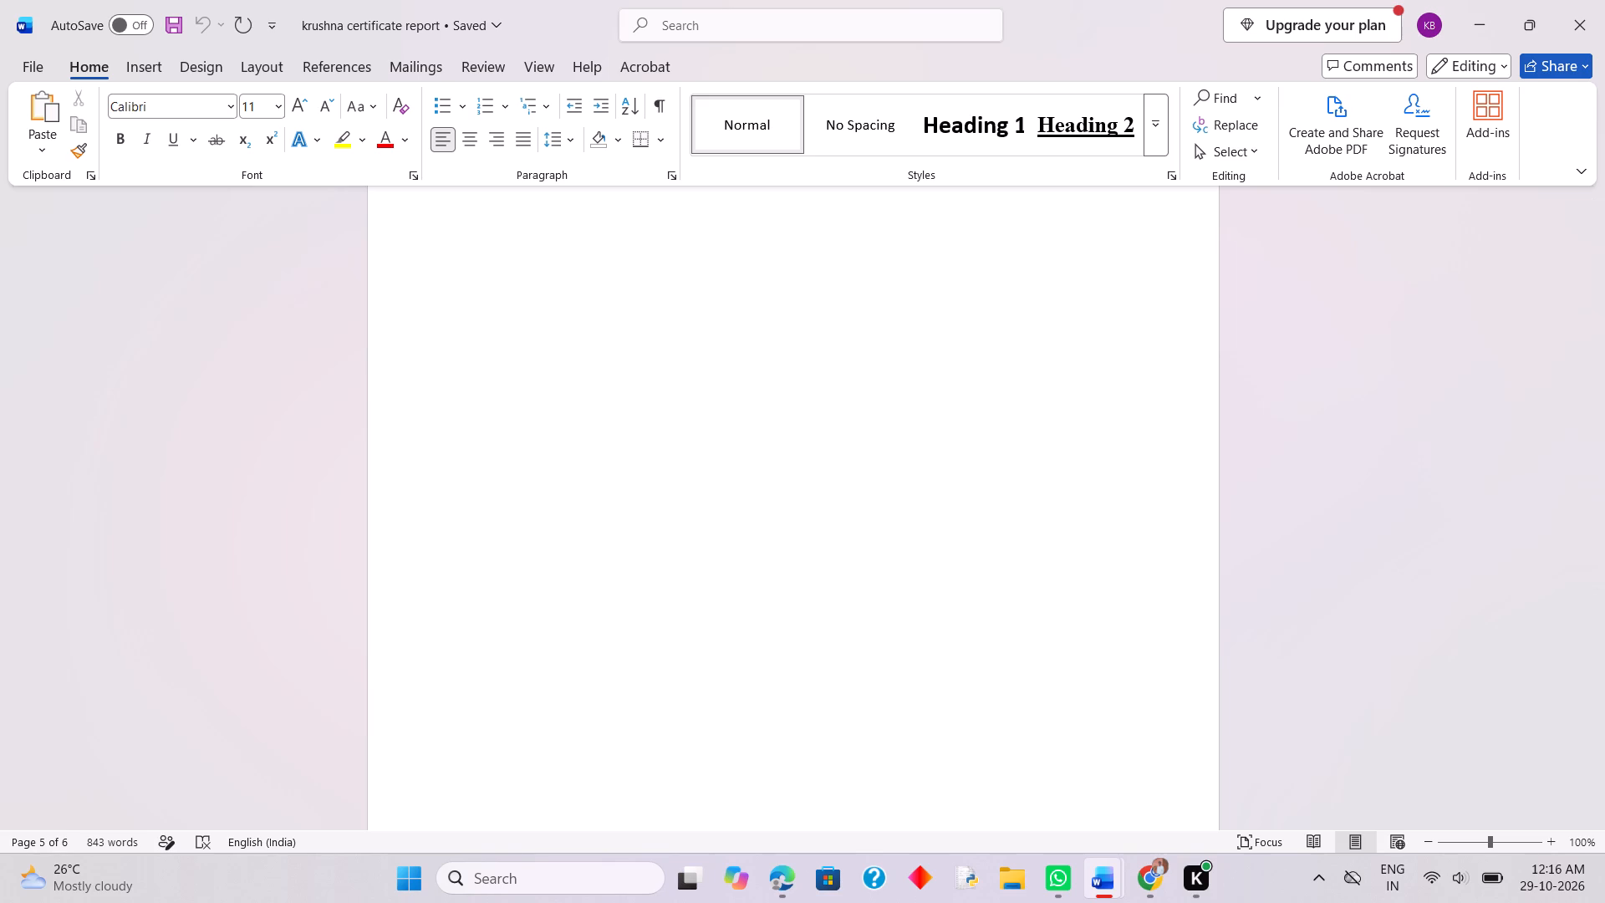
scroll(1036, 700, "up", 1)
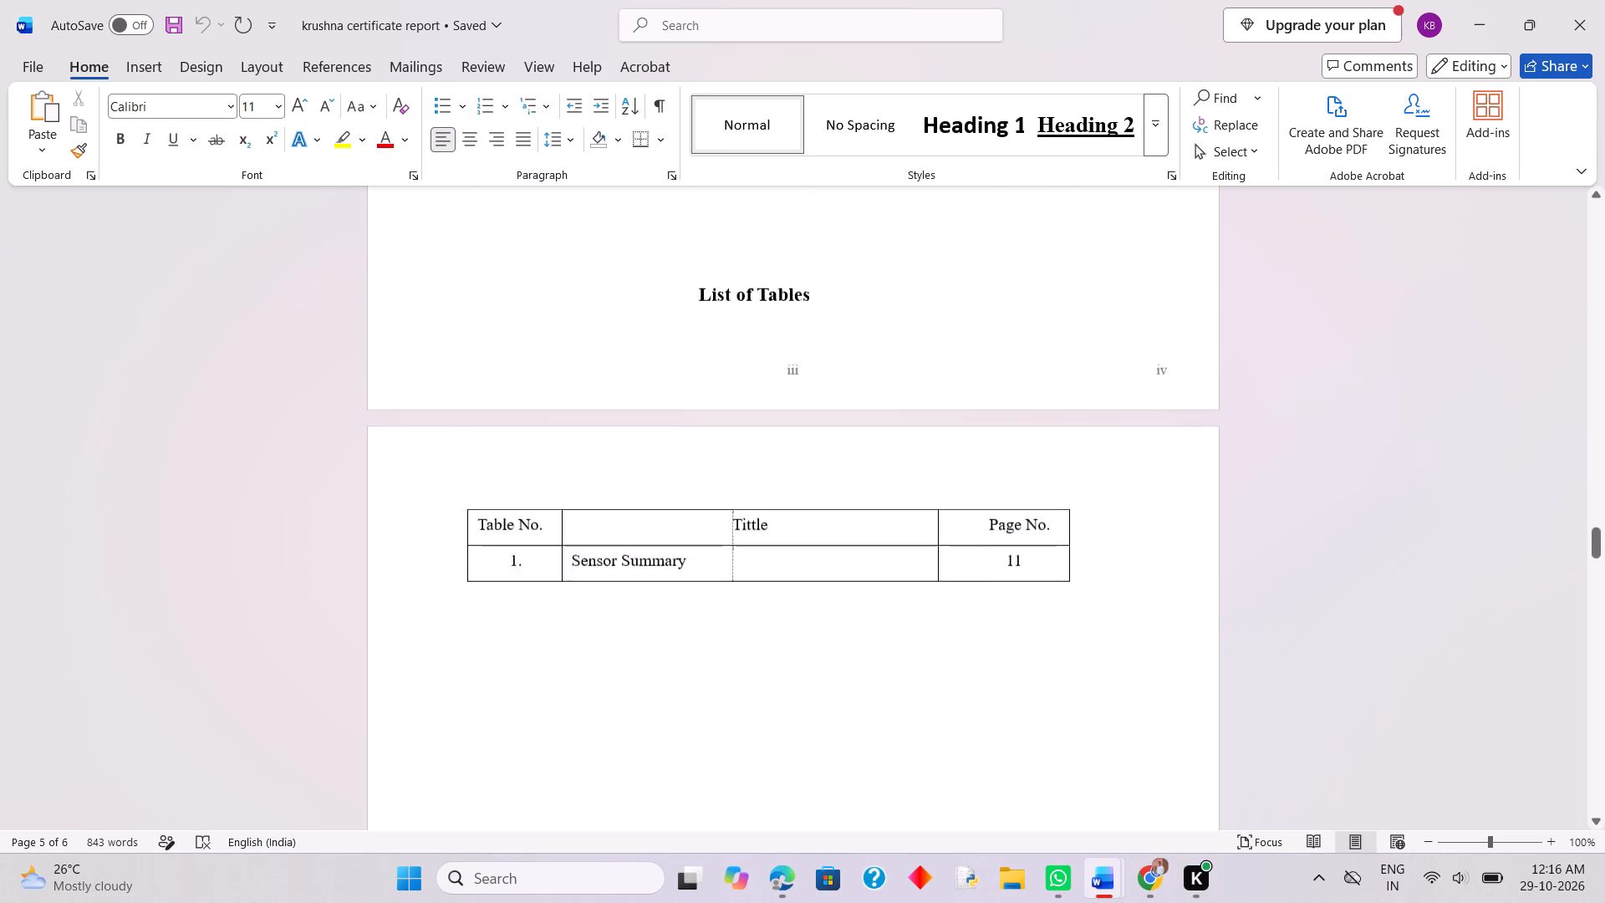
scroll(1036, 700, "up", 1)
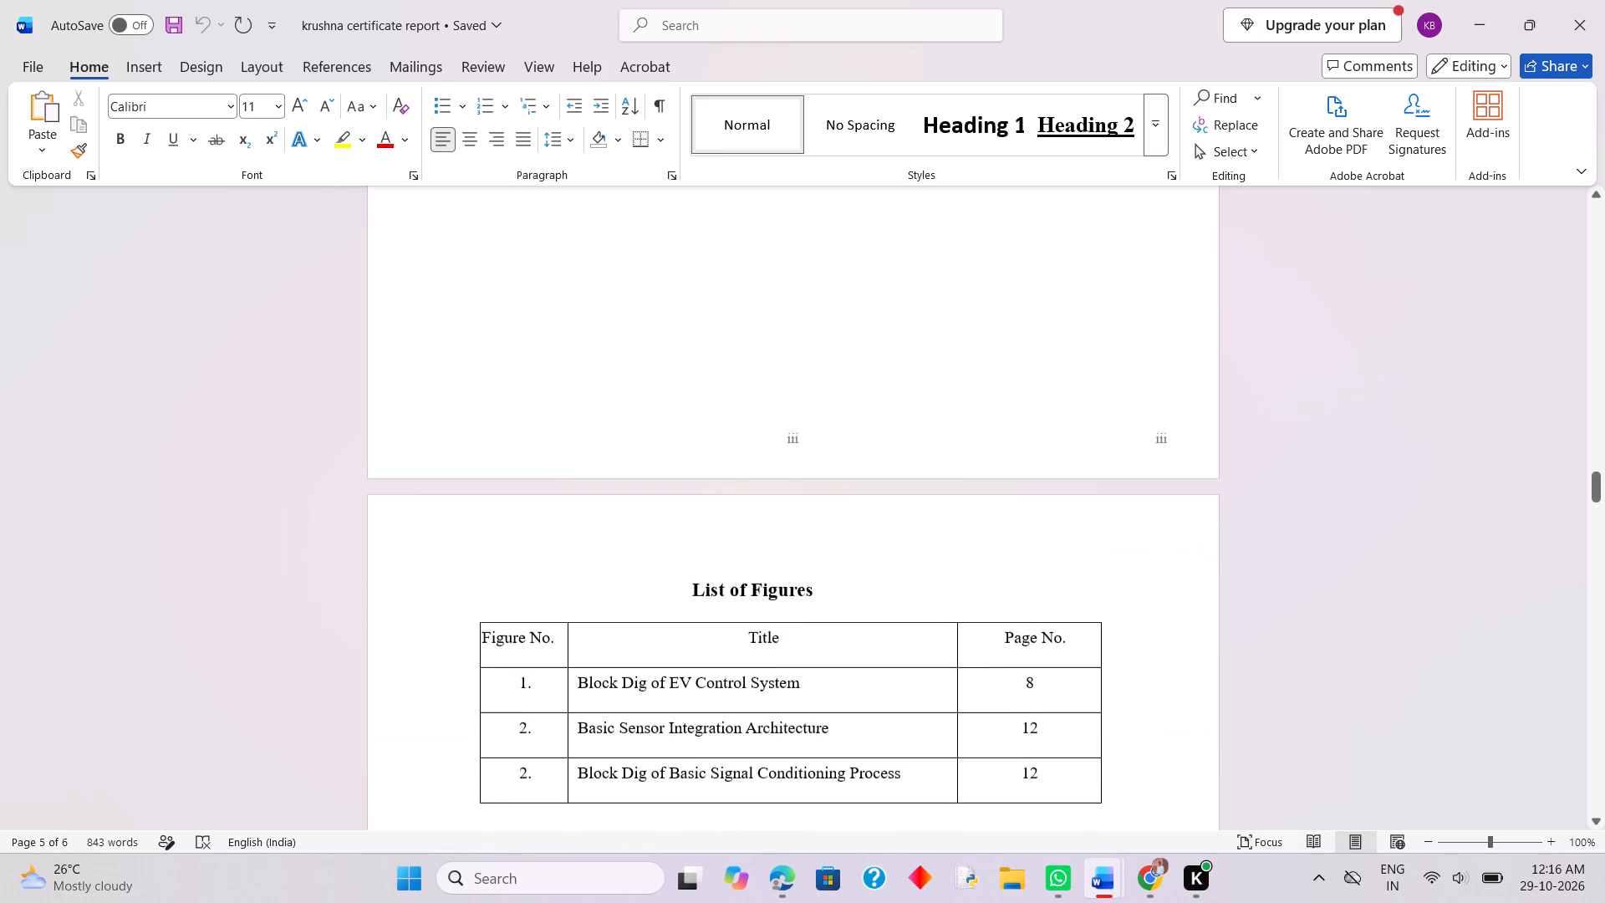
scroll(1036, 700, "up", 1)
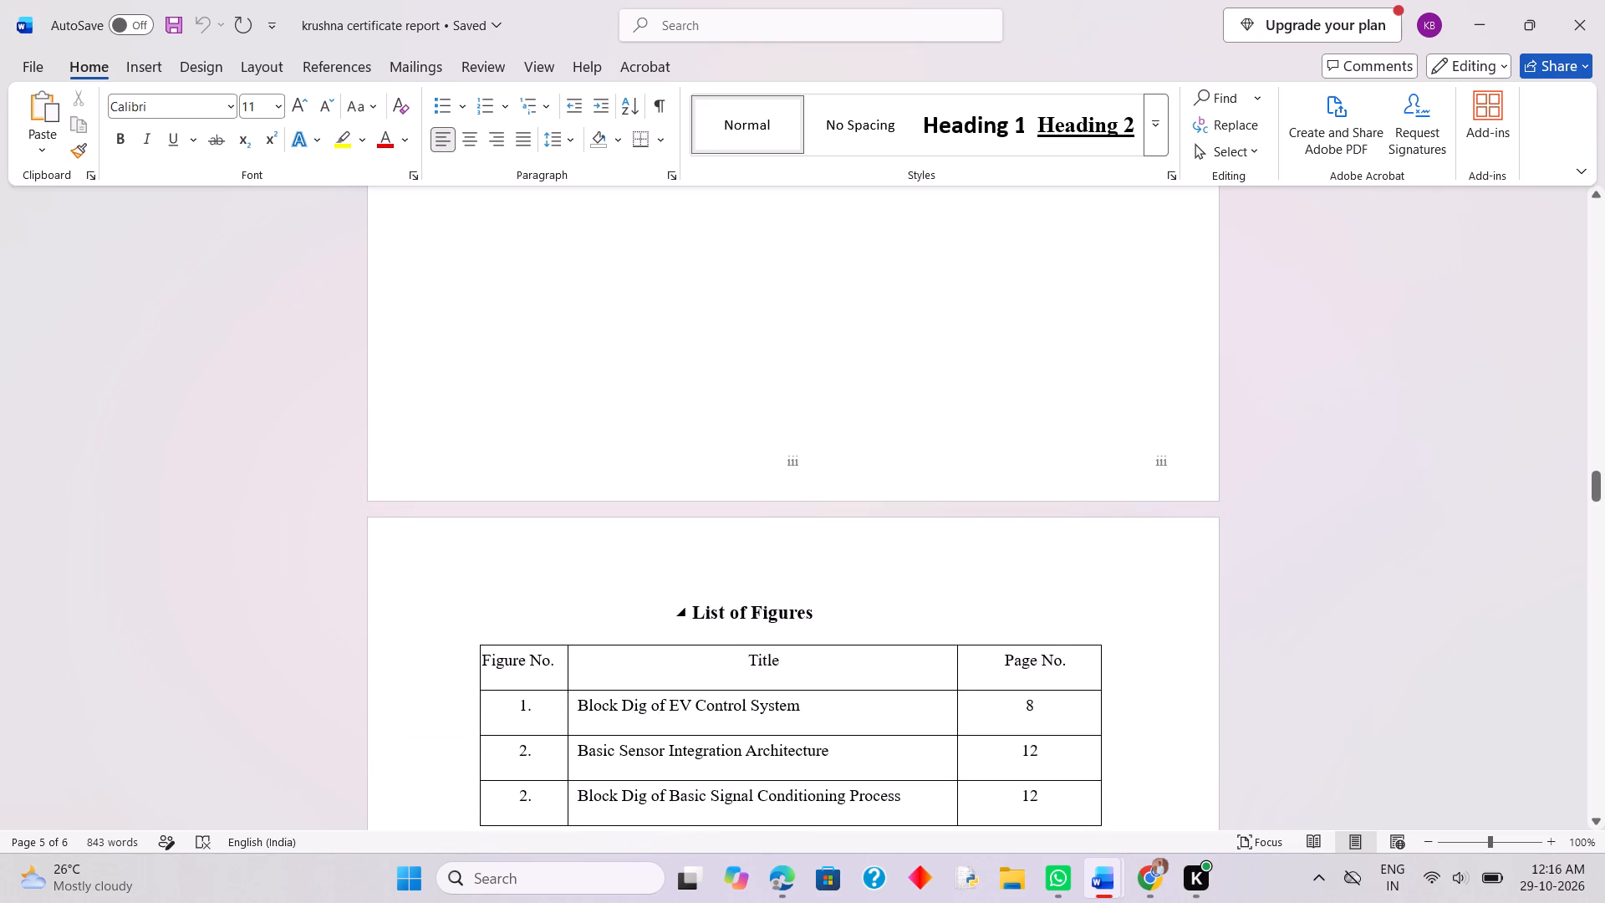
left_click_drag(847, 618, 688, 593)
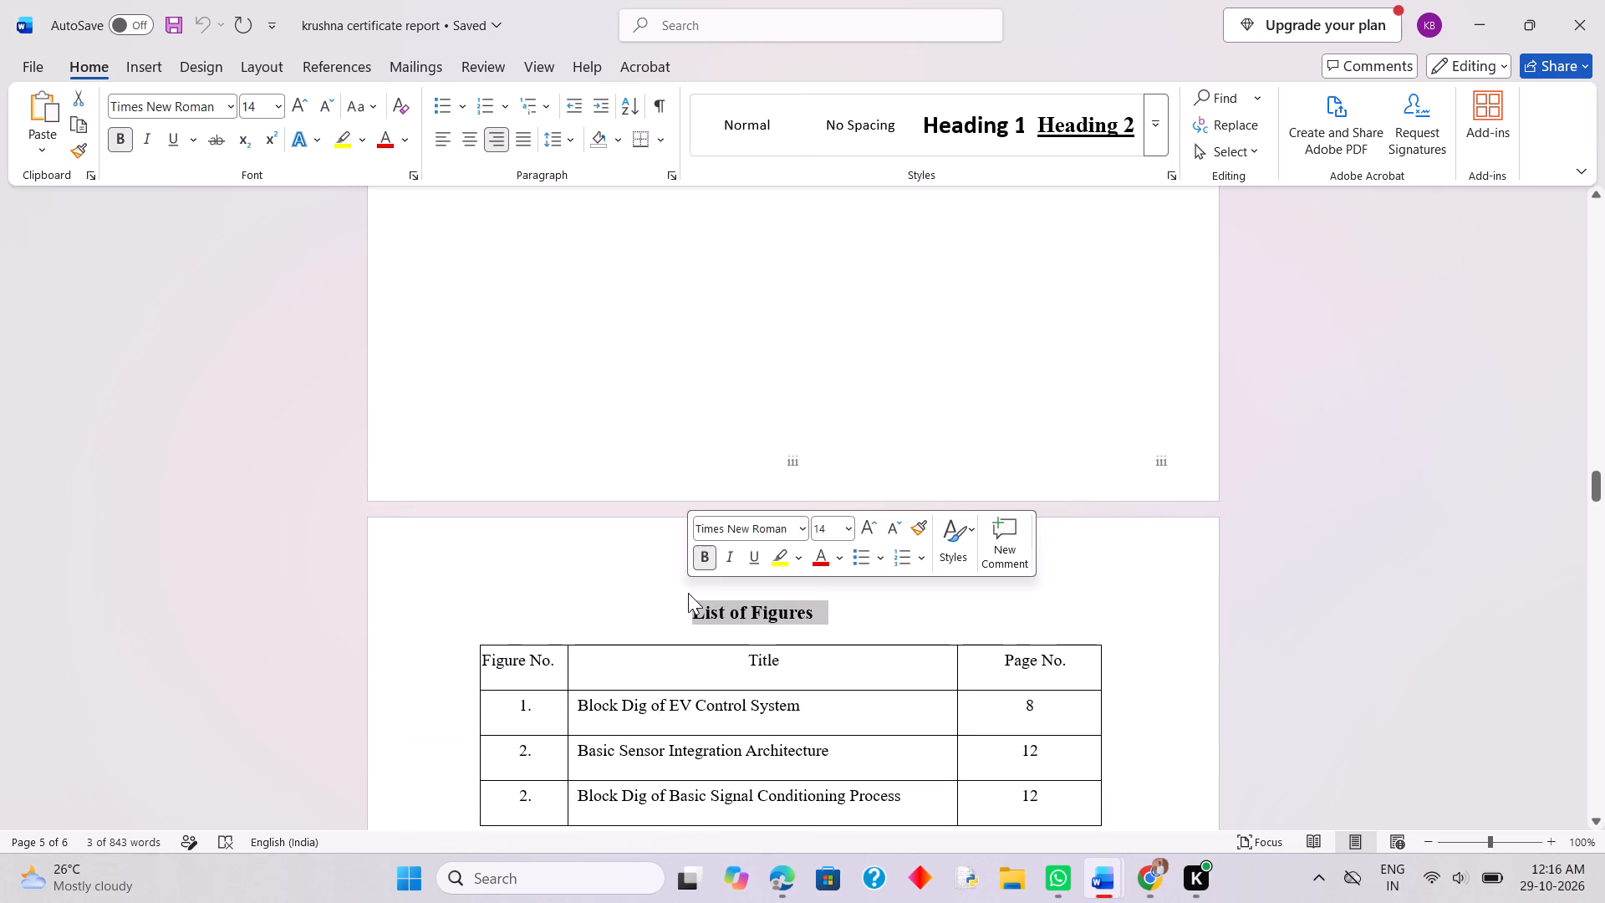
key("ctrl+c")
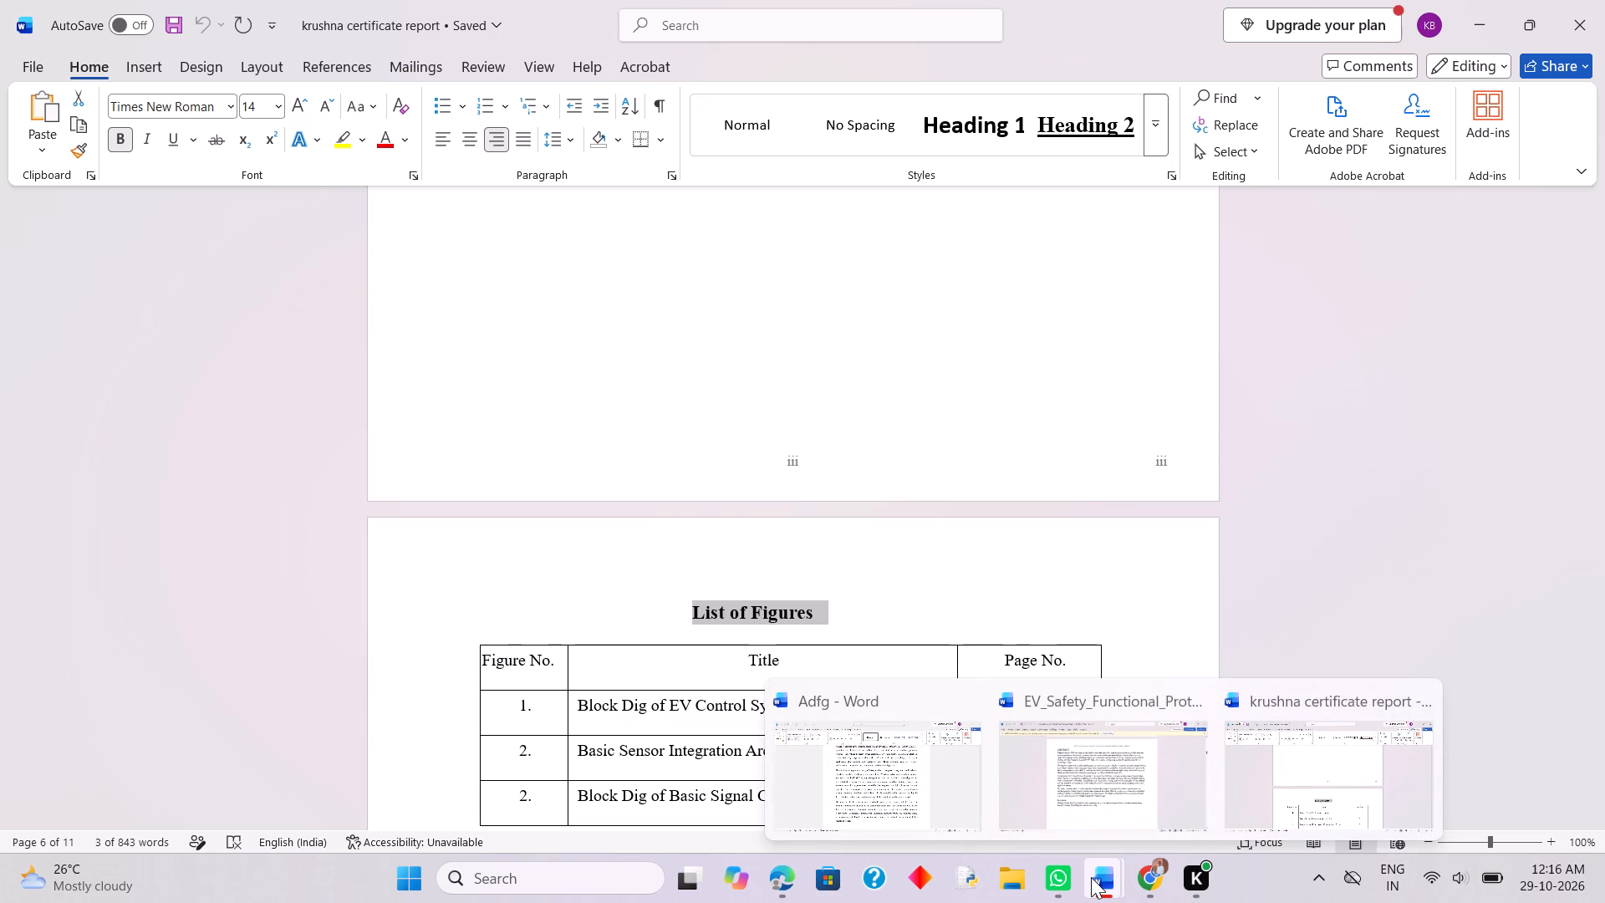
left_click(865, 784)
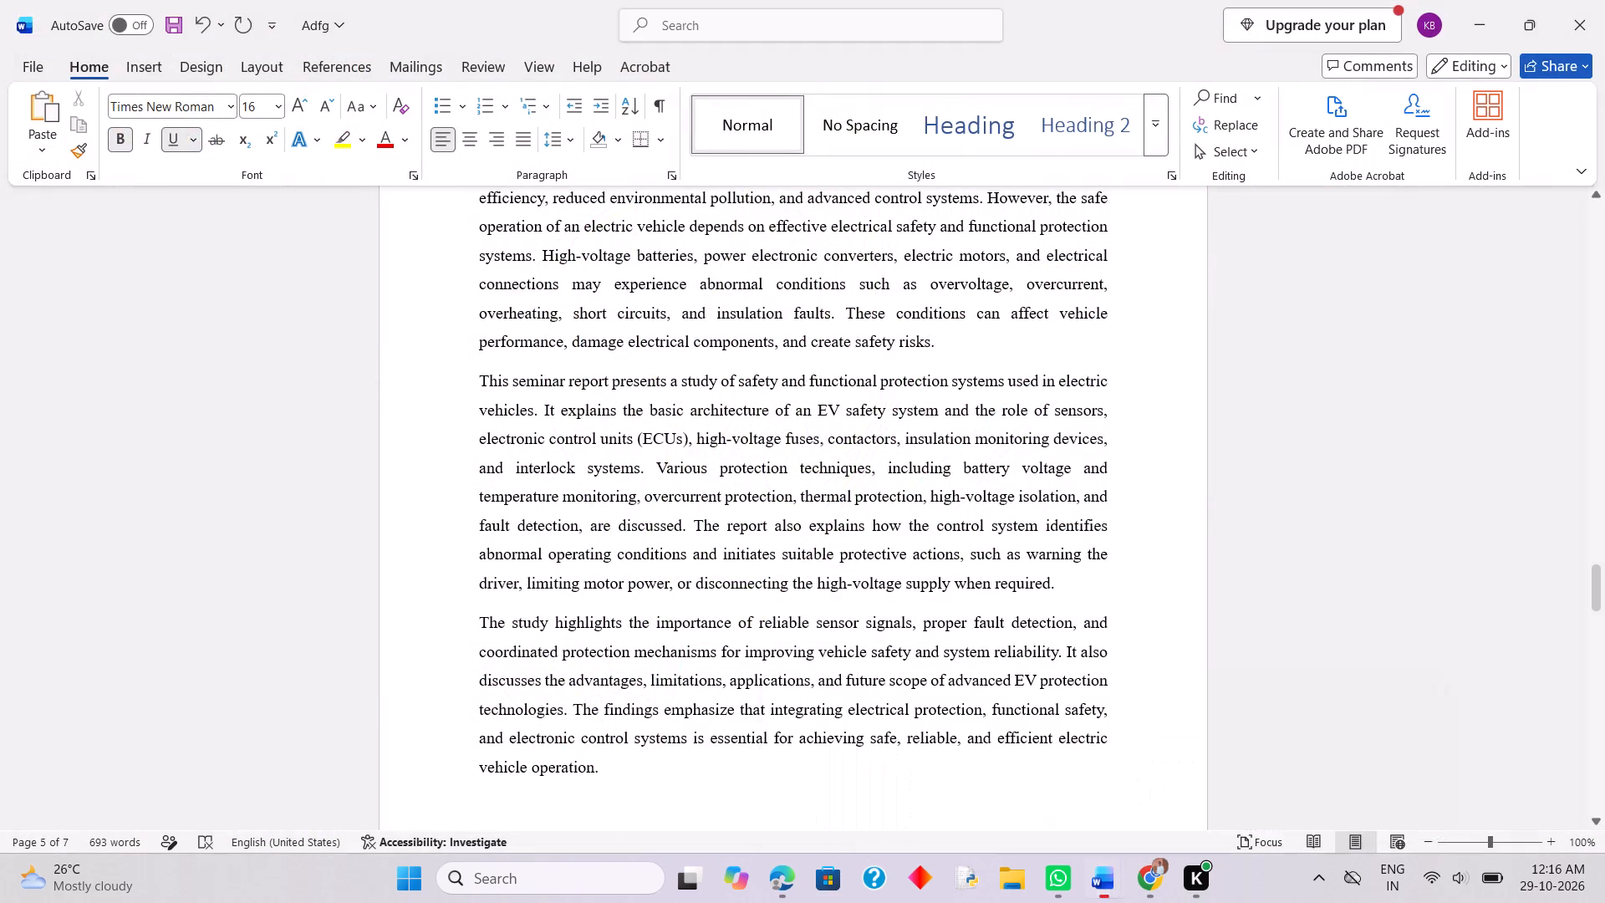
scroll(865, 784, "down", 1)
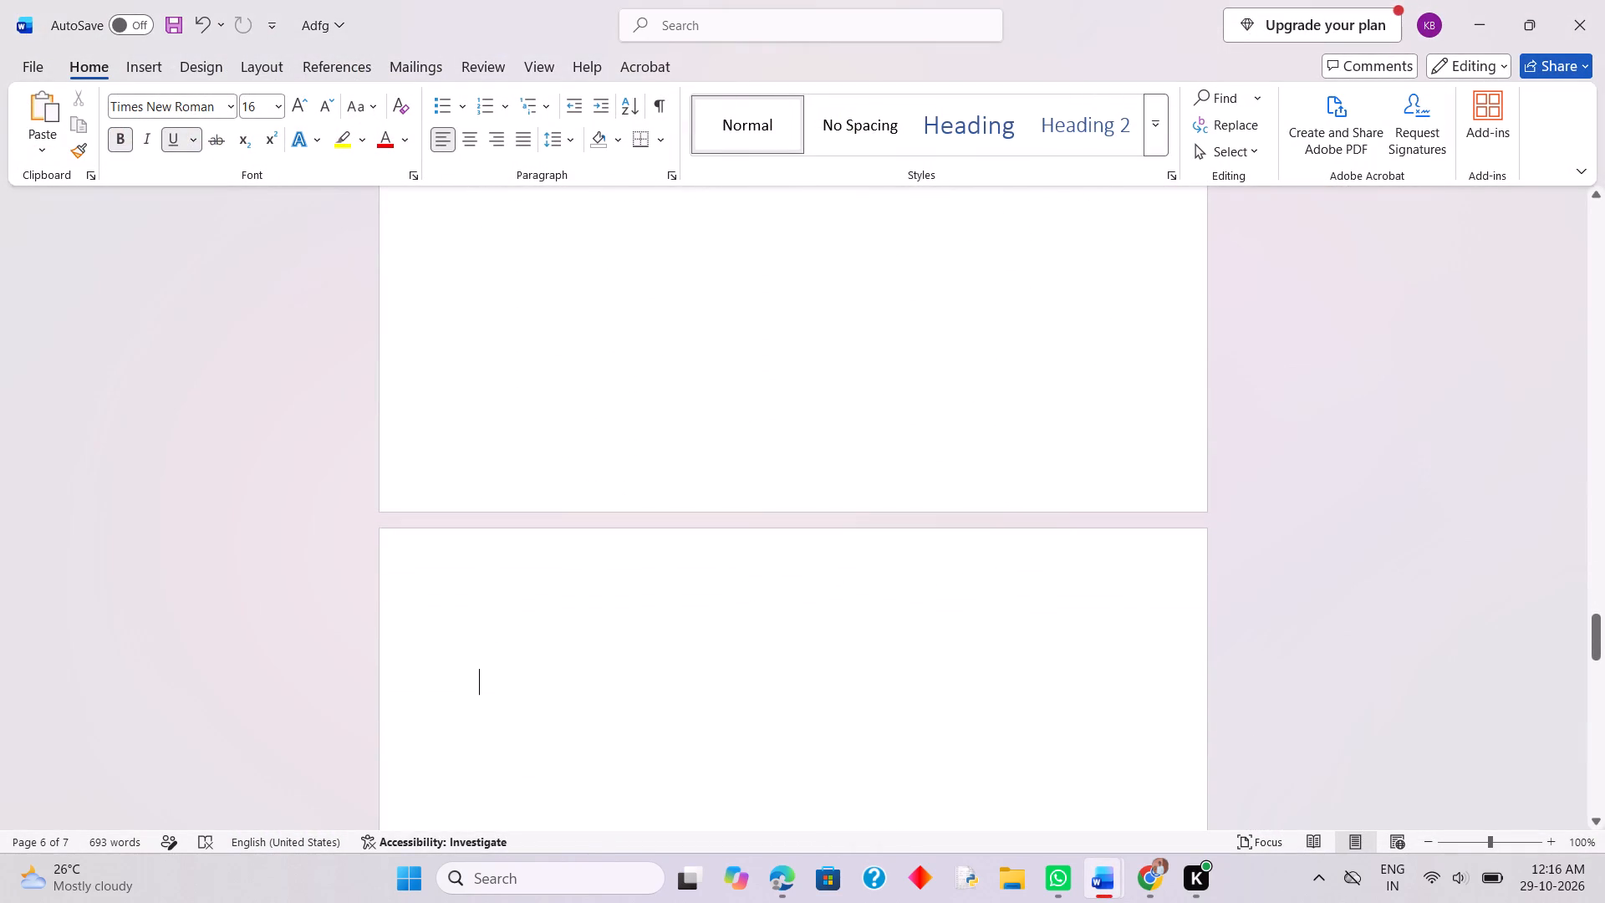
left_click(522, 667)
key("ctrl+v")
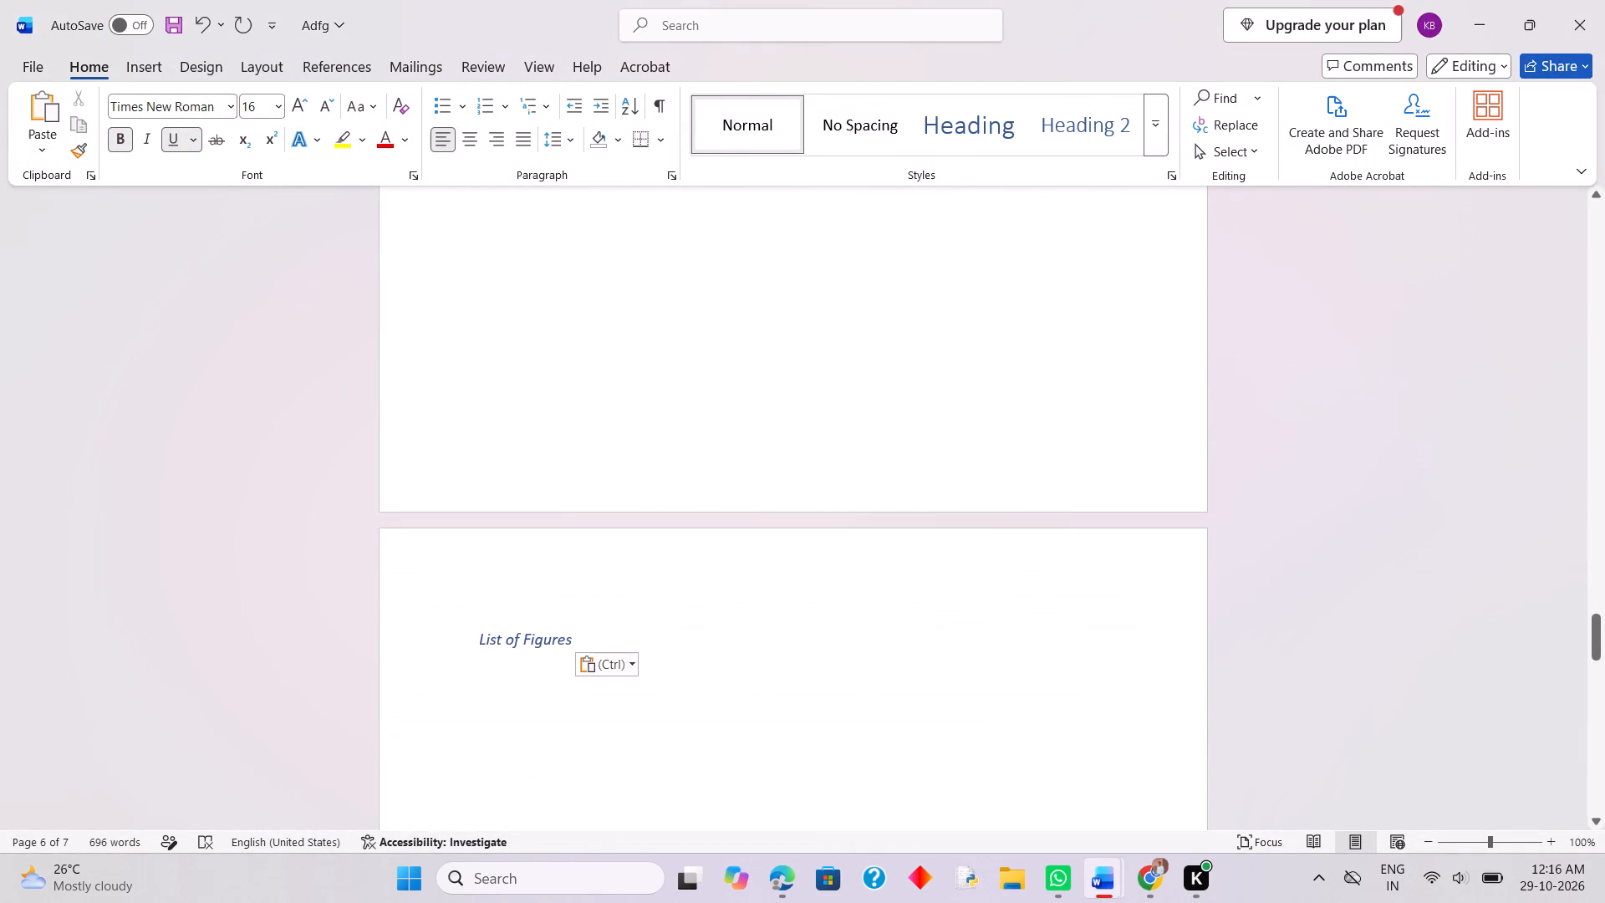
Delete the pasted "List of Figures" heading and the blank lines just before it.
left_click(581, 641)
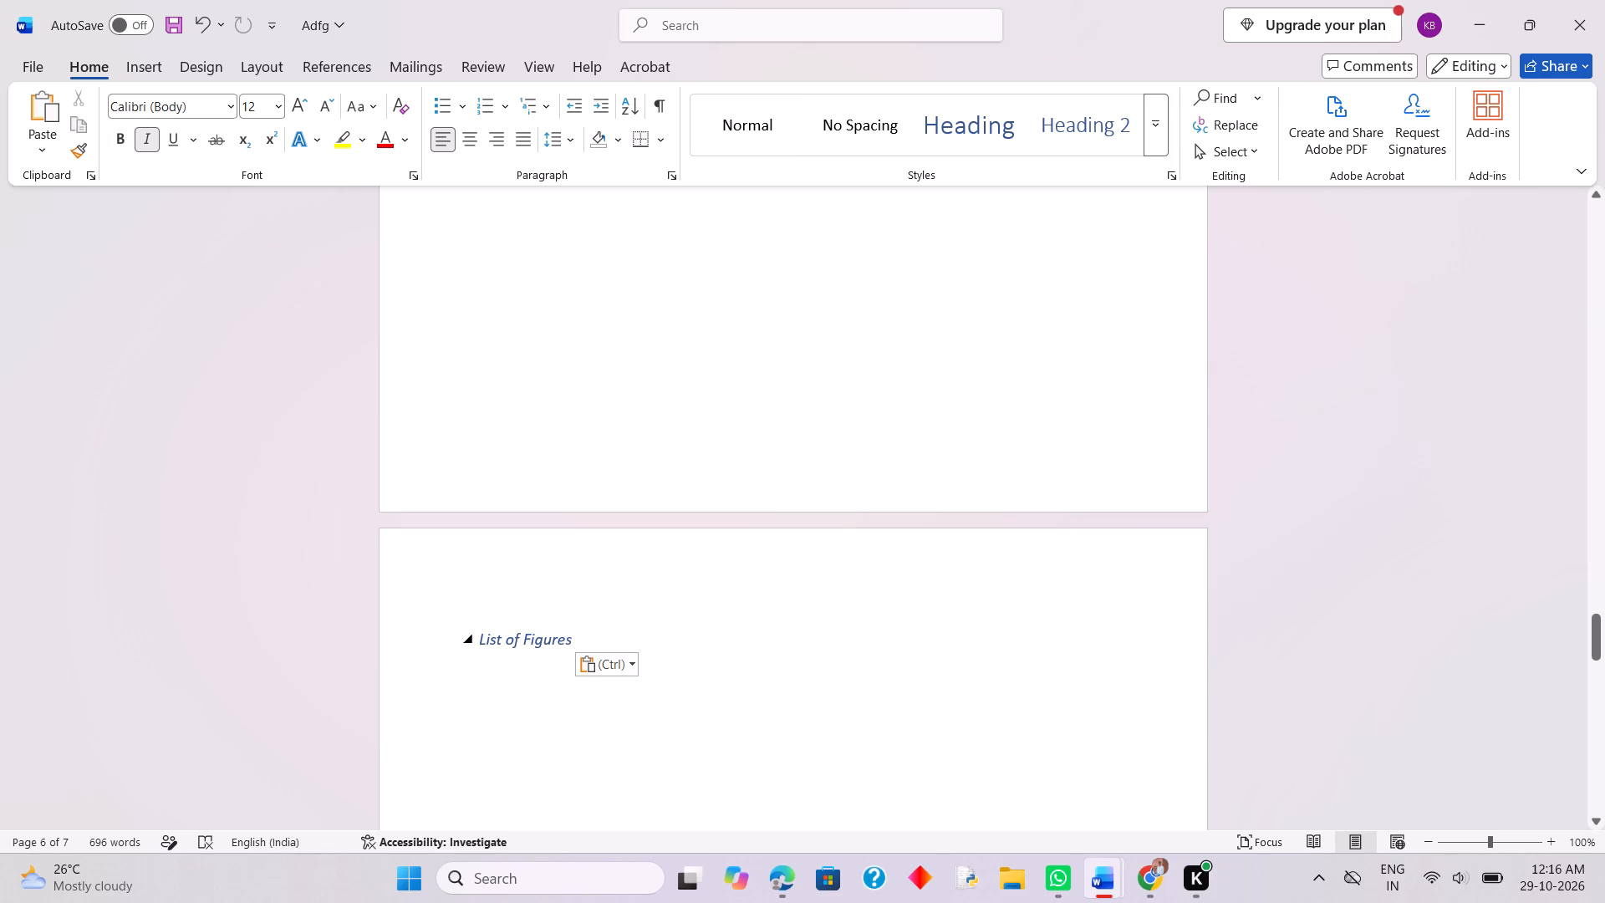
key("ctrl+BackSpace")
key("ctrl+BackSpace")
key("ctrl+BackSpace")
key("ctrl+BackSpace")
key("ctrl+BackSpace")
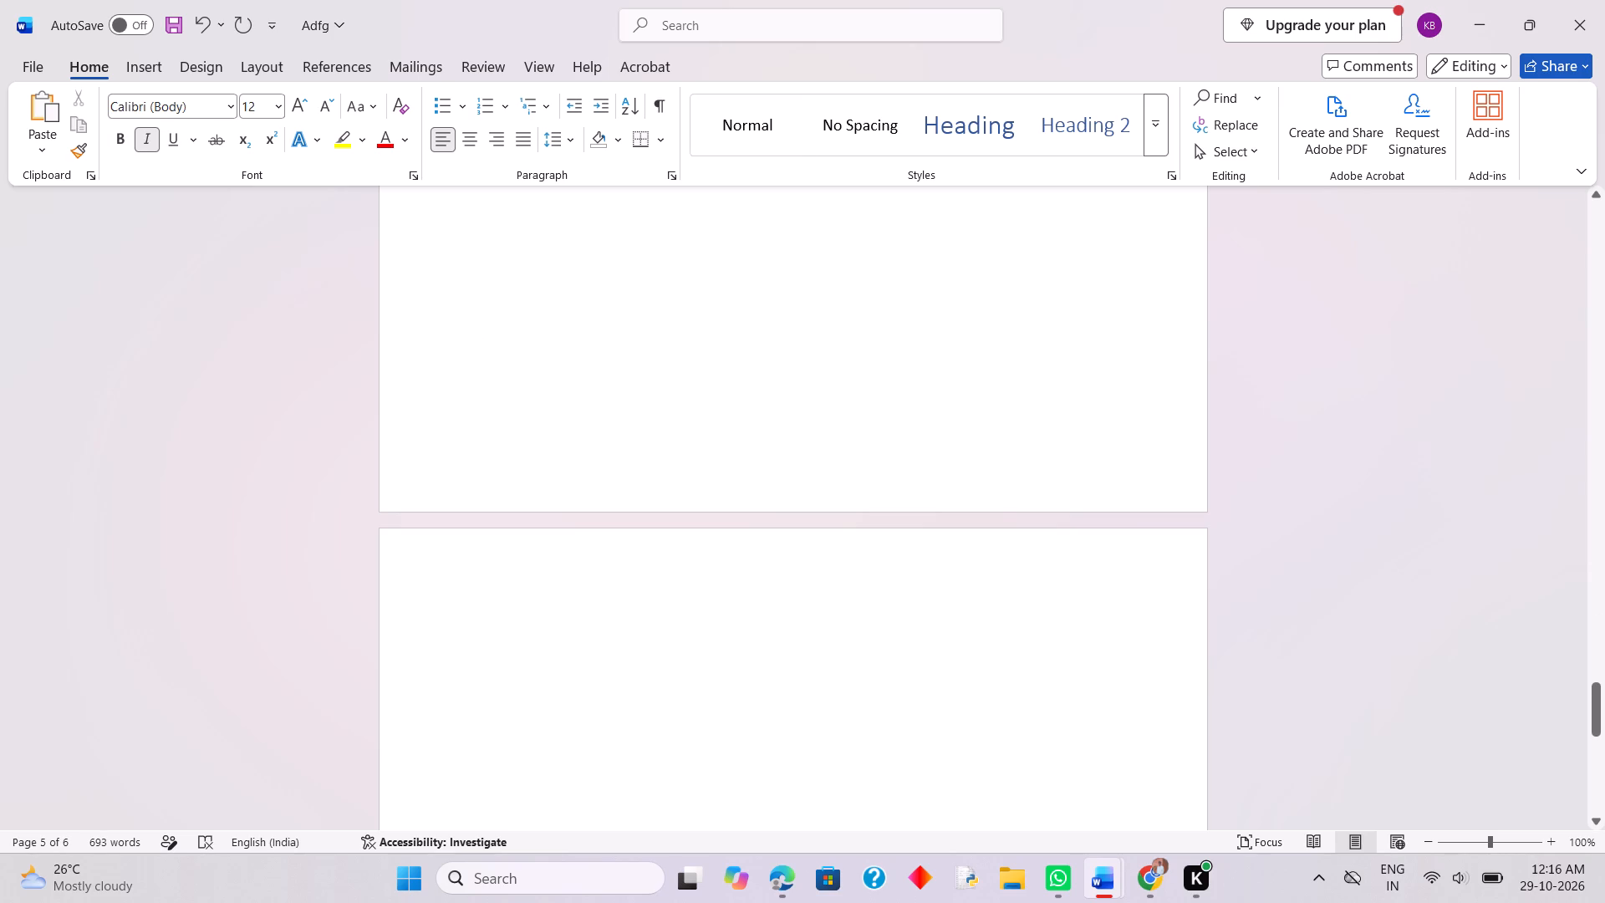
Turn off italic formatting at the insertion point on the blank page after the abstract.
left_click(145, 130)
Check the font name and size used in the first paragraph of the Acknowledgement page.
scroll(557, 392, "up", 1)
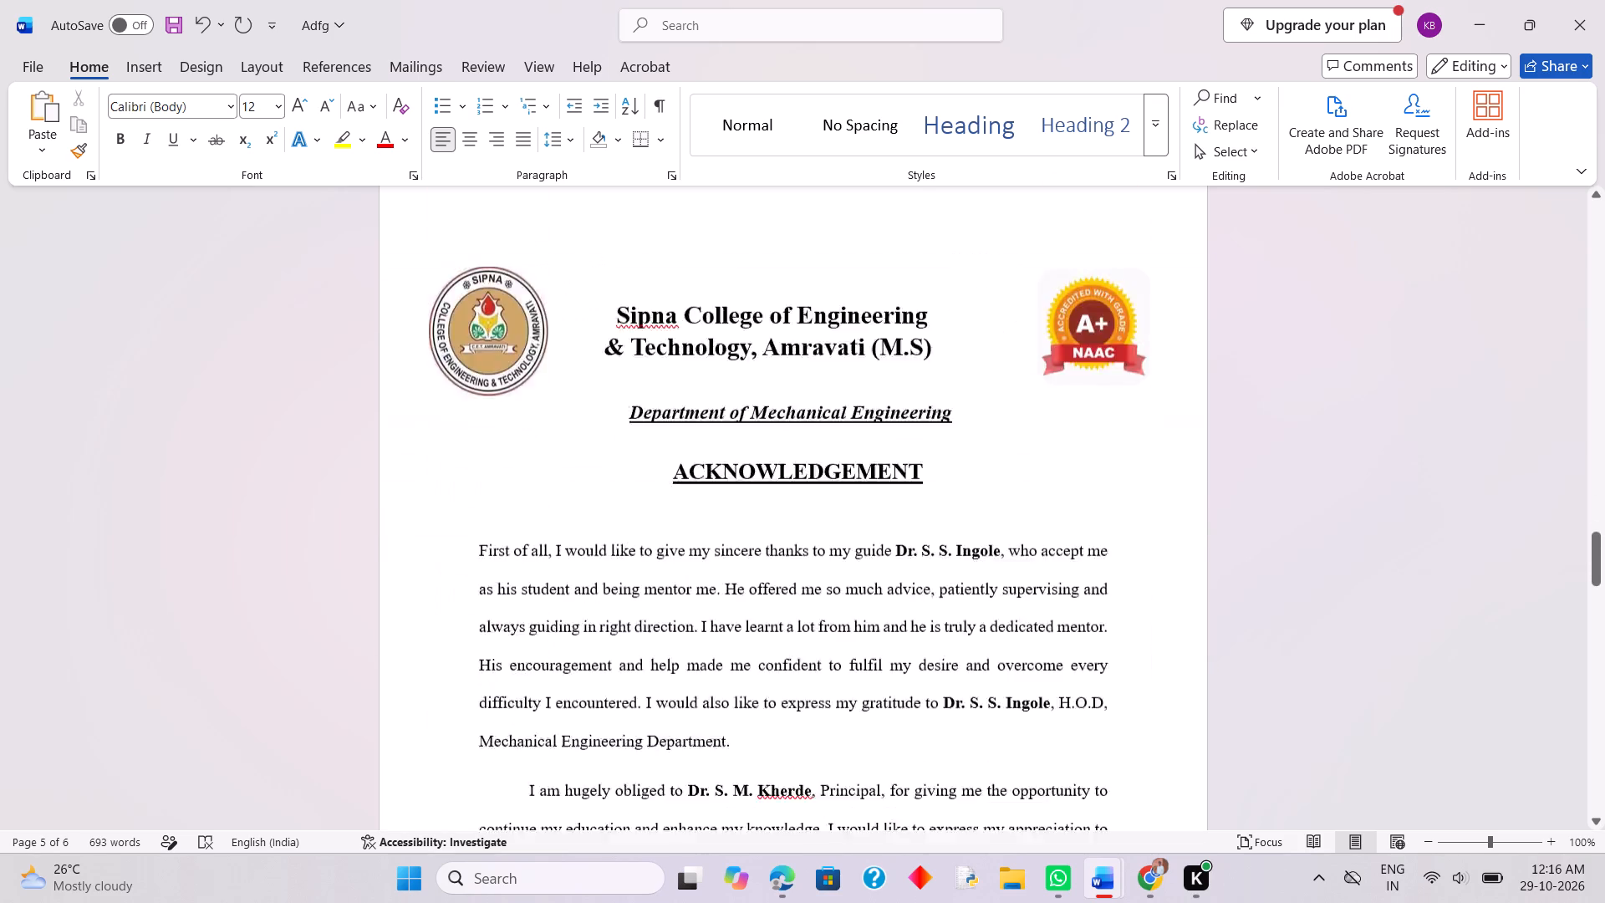
scroll(557, 392, "up", 1)
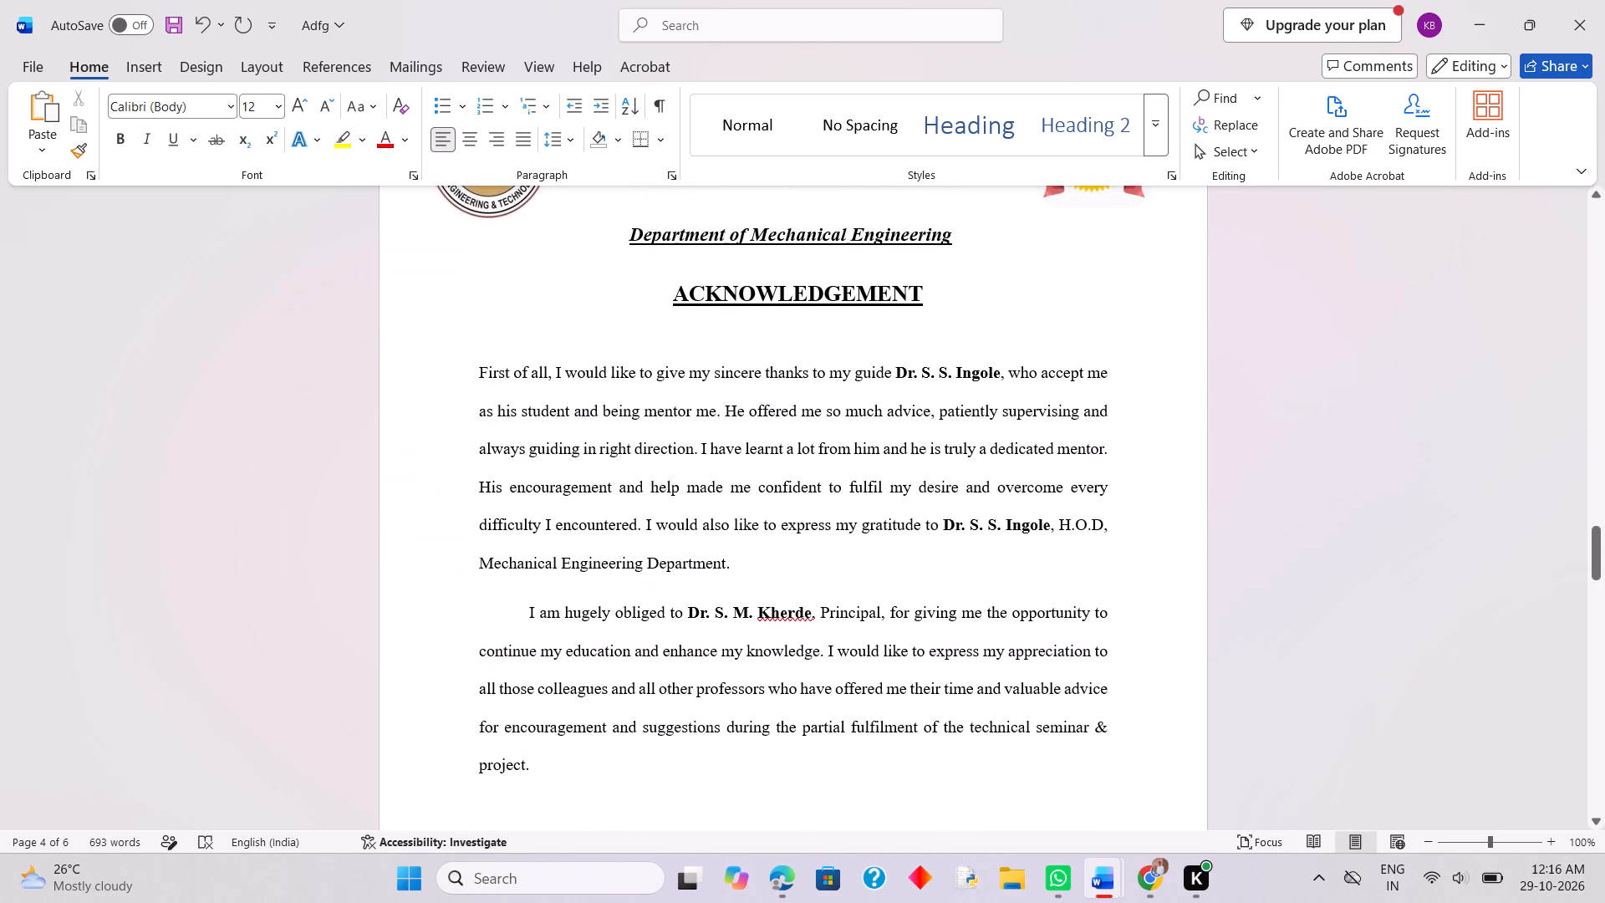
left_click_drag(482, 368, 716, 583)
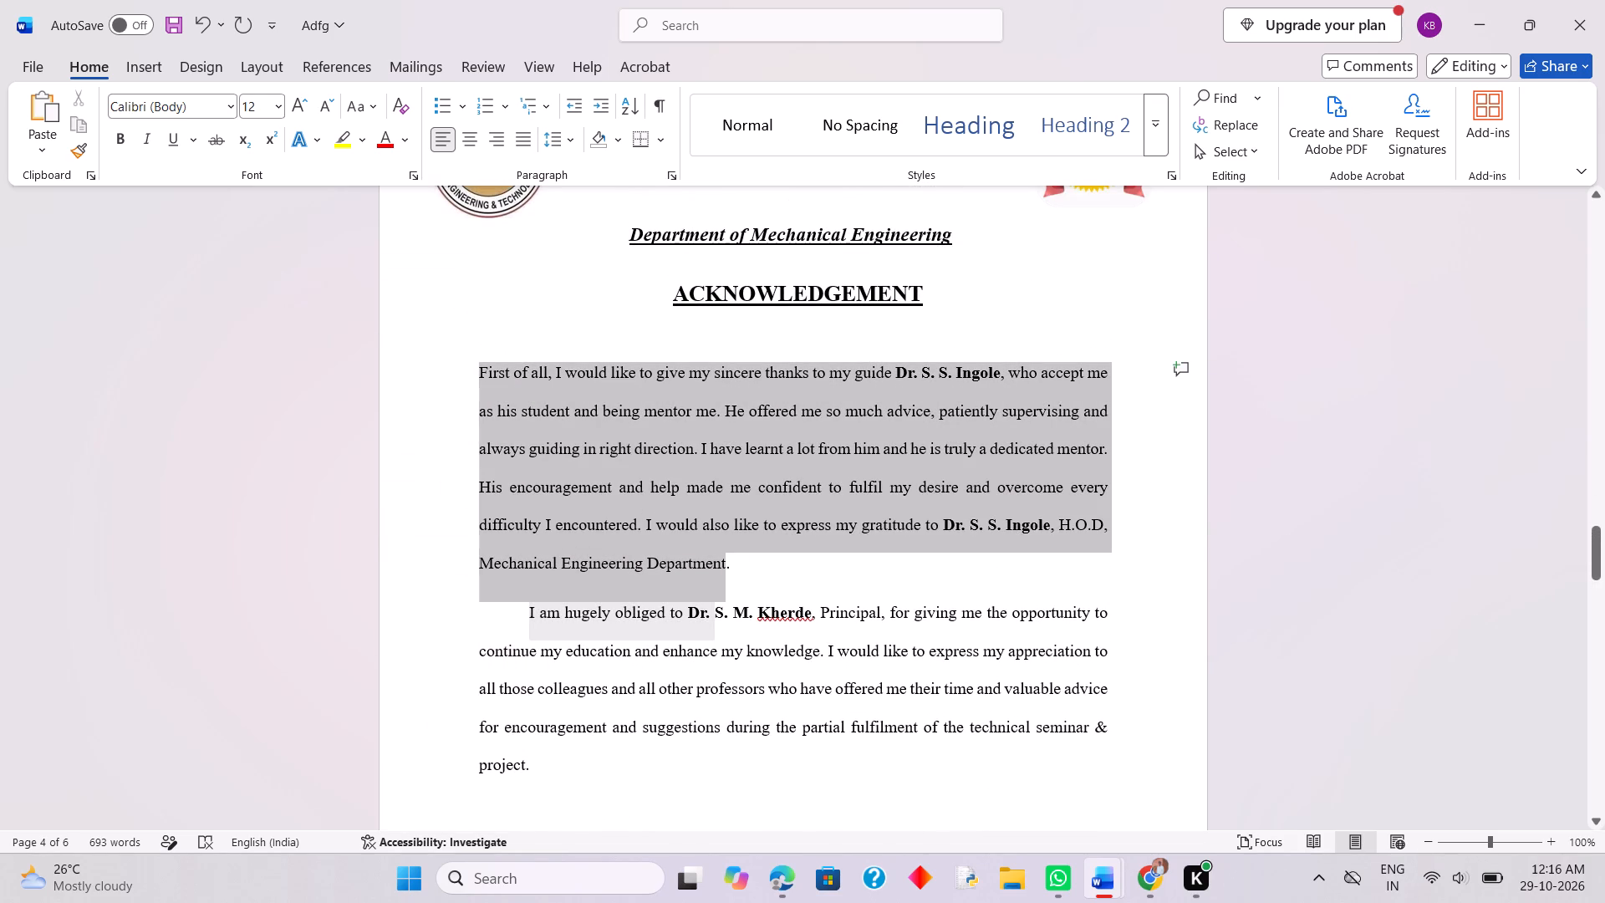
left_click_drag(716, 583, 736, 577)
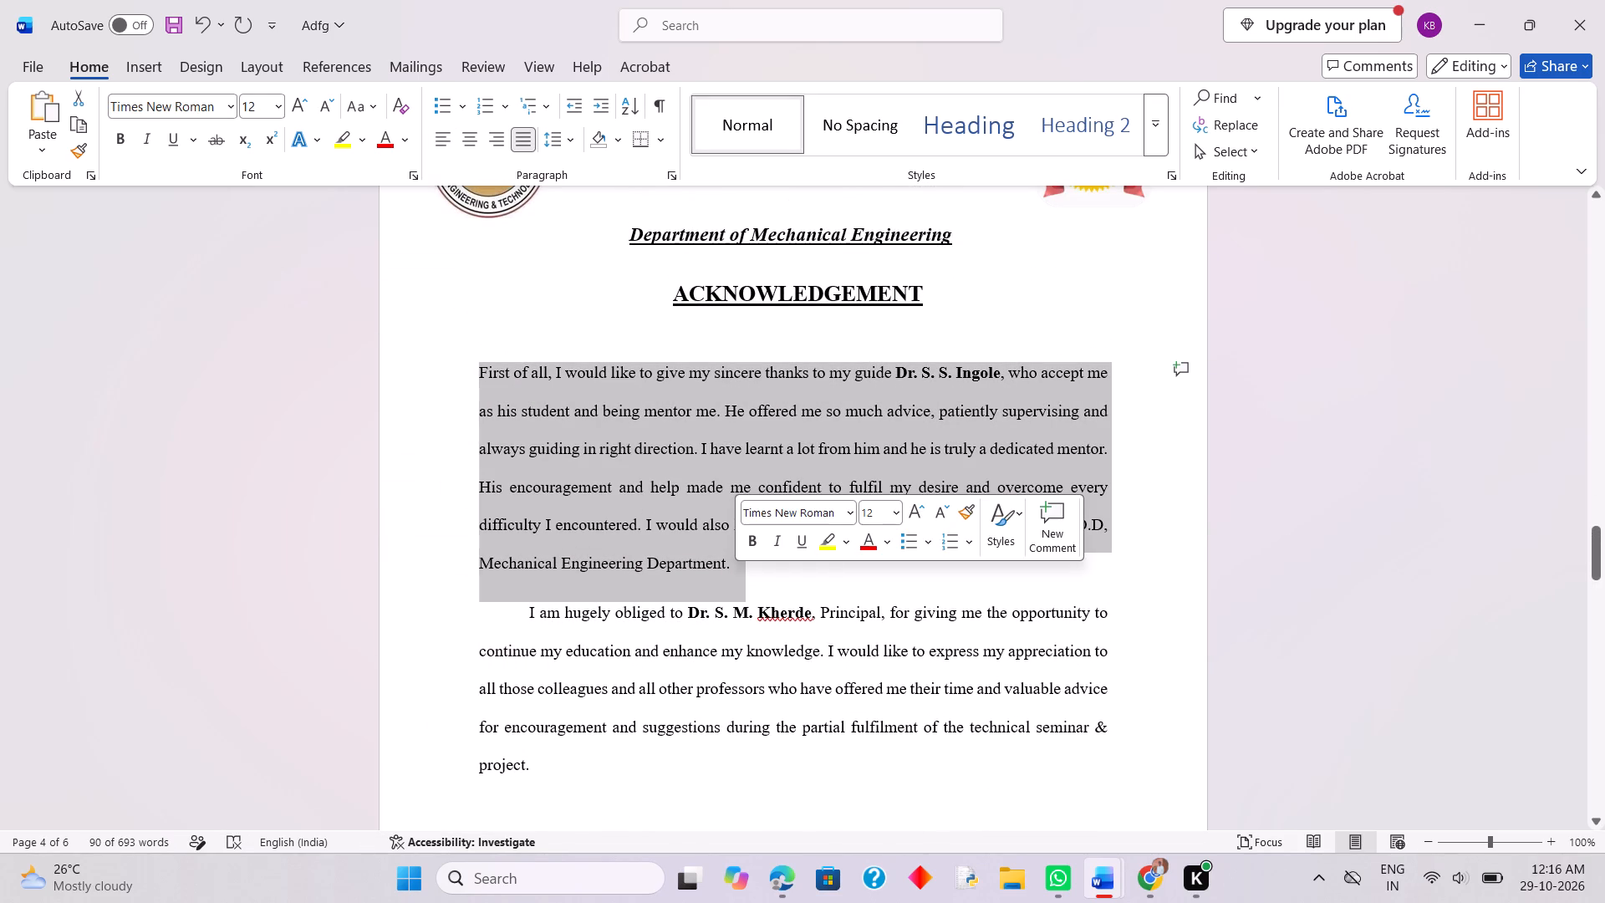
left_click(738, 756)
scroll(738, 756, "down", 1)
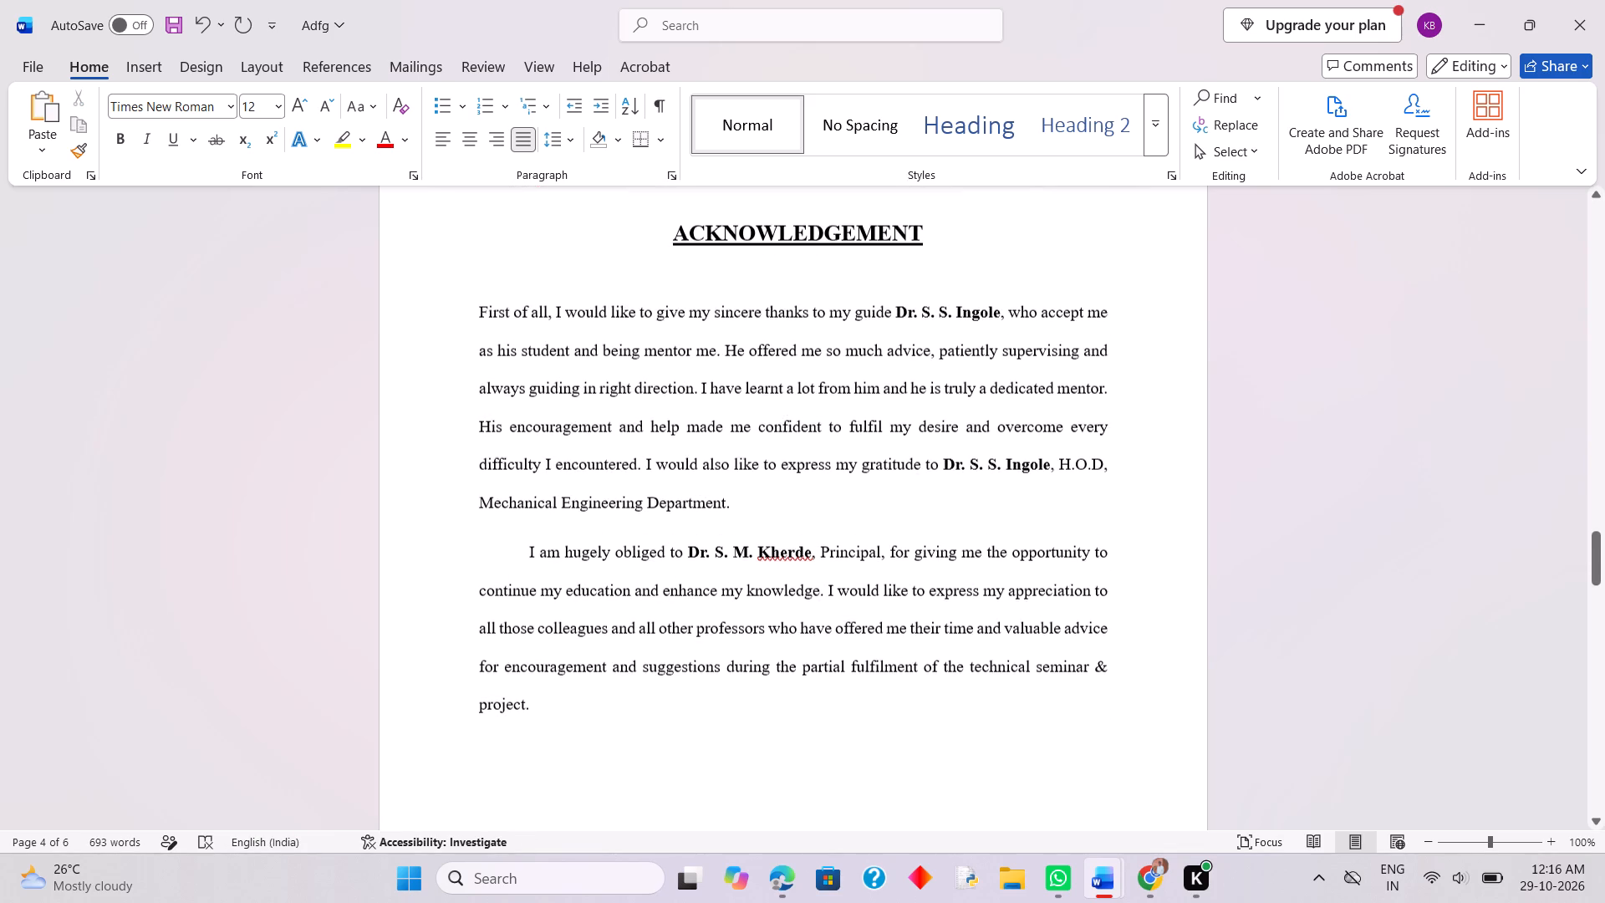
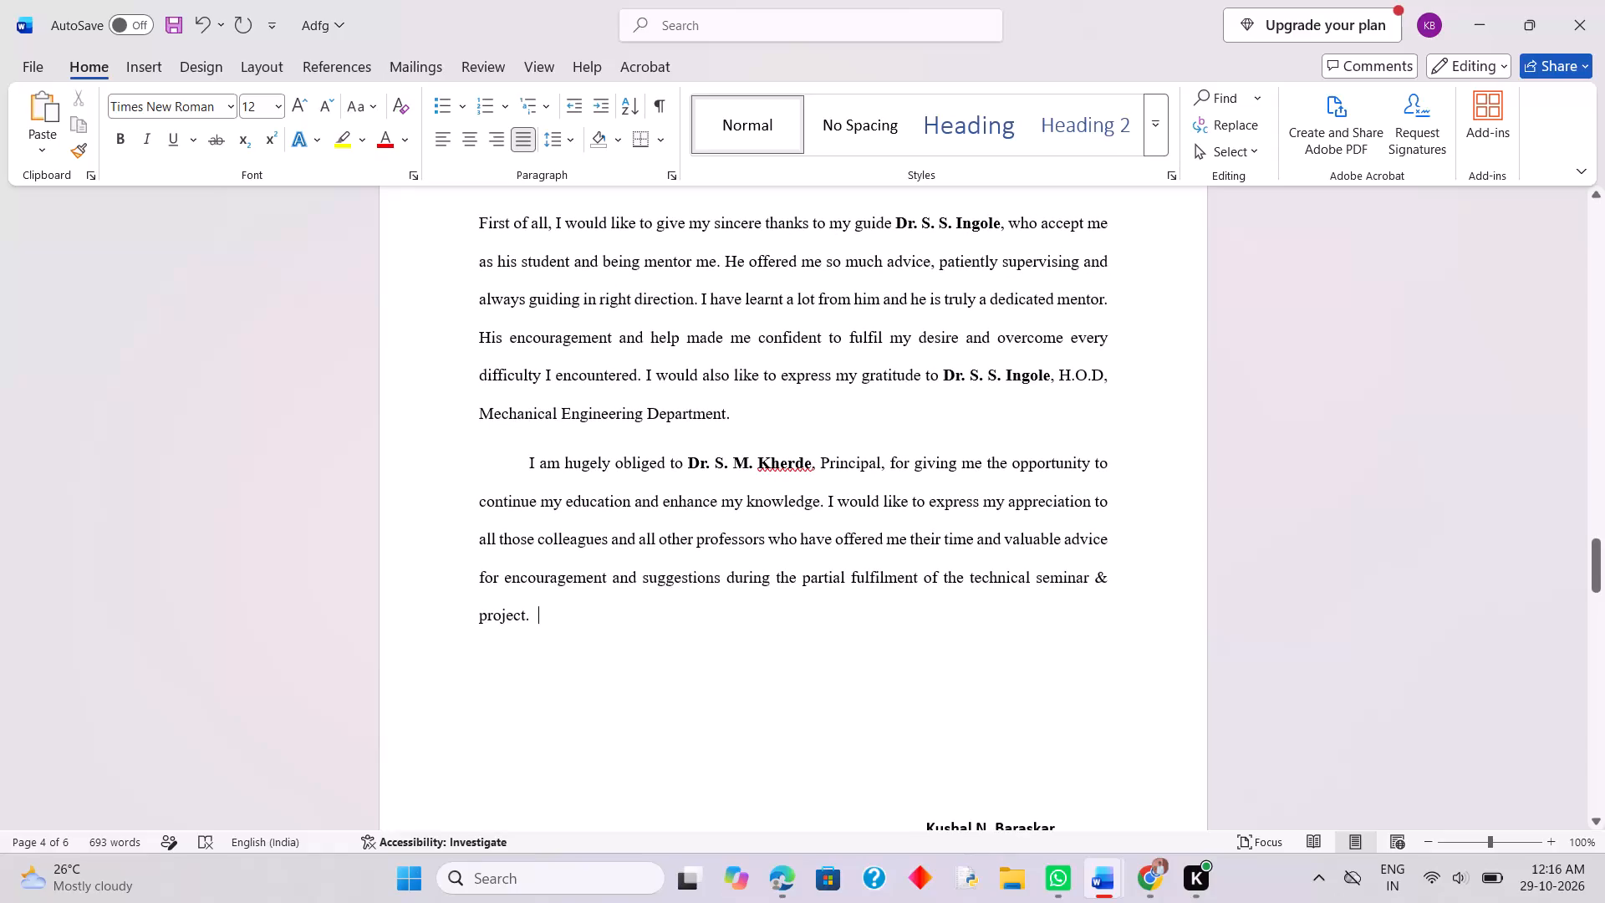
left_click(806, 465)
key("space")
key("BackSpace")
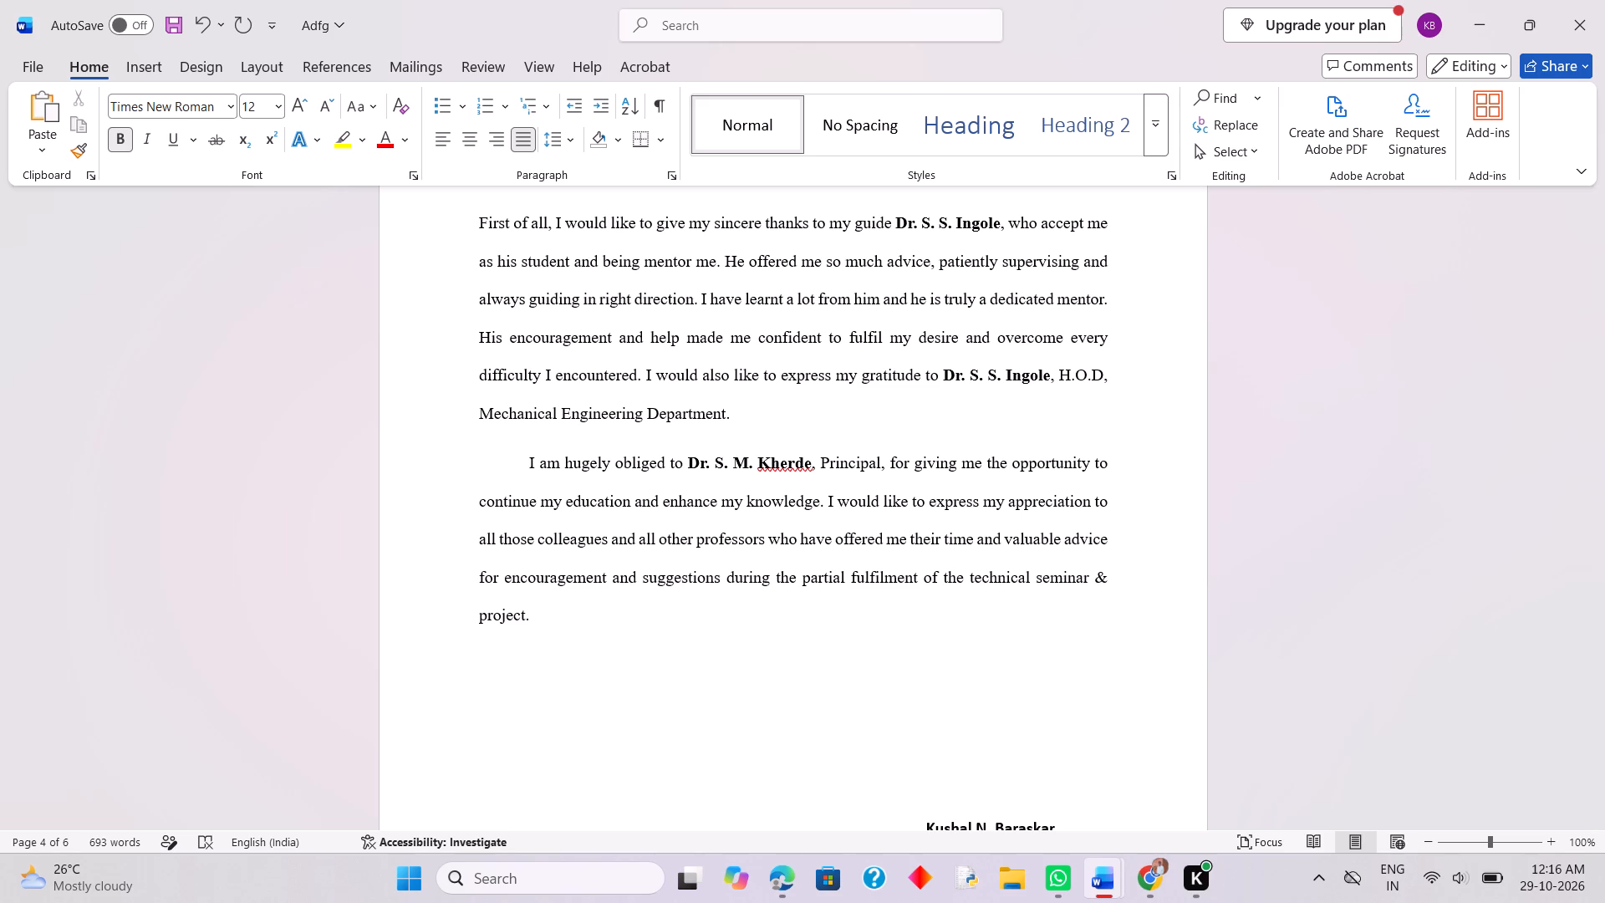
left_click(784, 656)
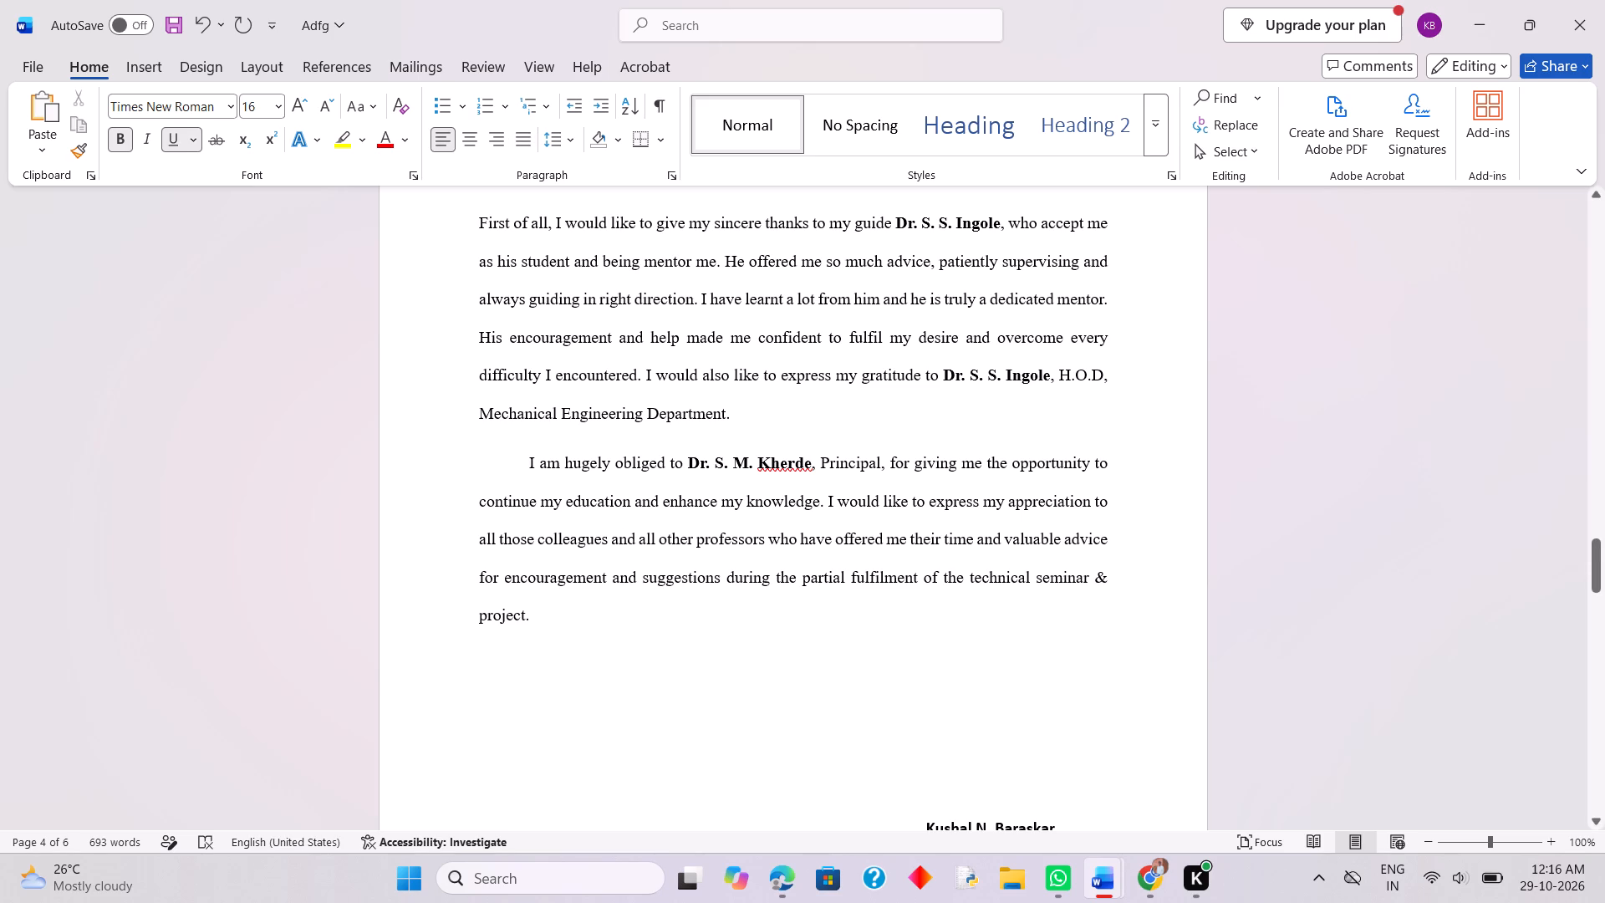
Enter the bold heading "List of figure" without underlining at the top of the blank page after the abstract.
scroll(784, 656, "down", 1)
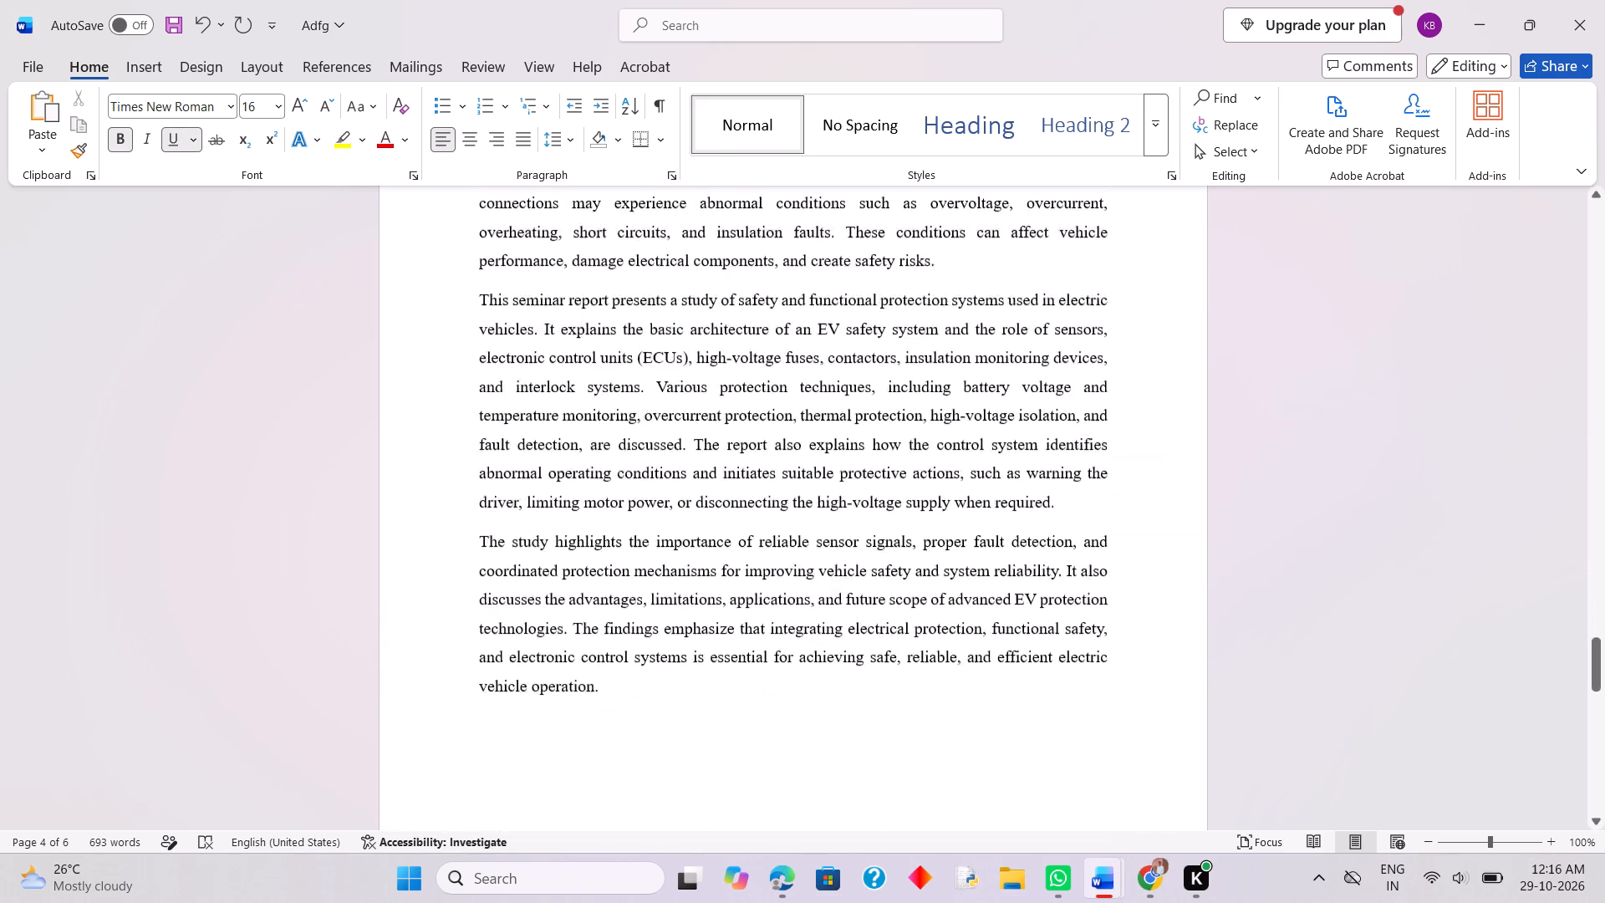
scroll(784, 656, "down", 1)
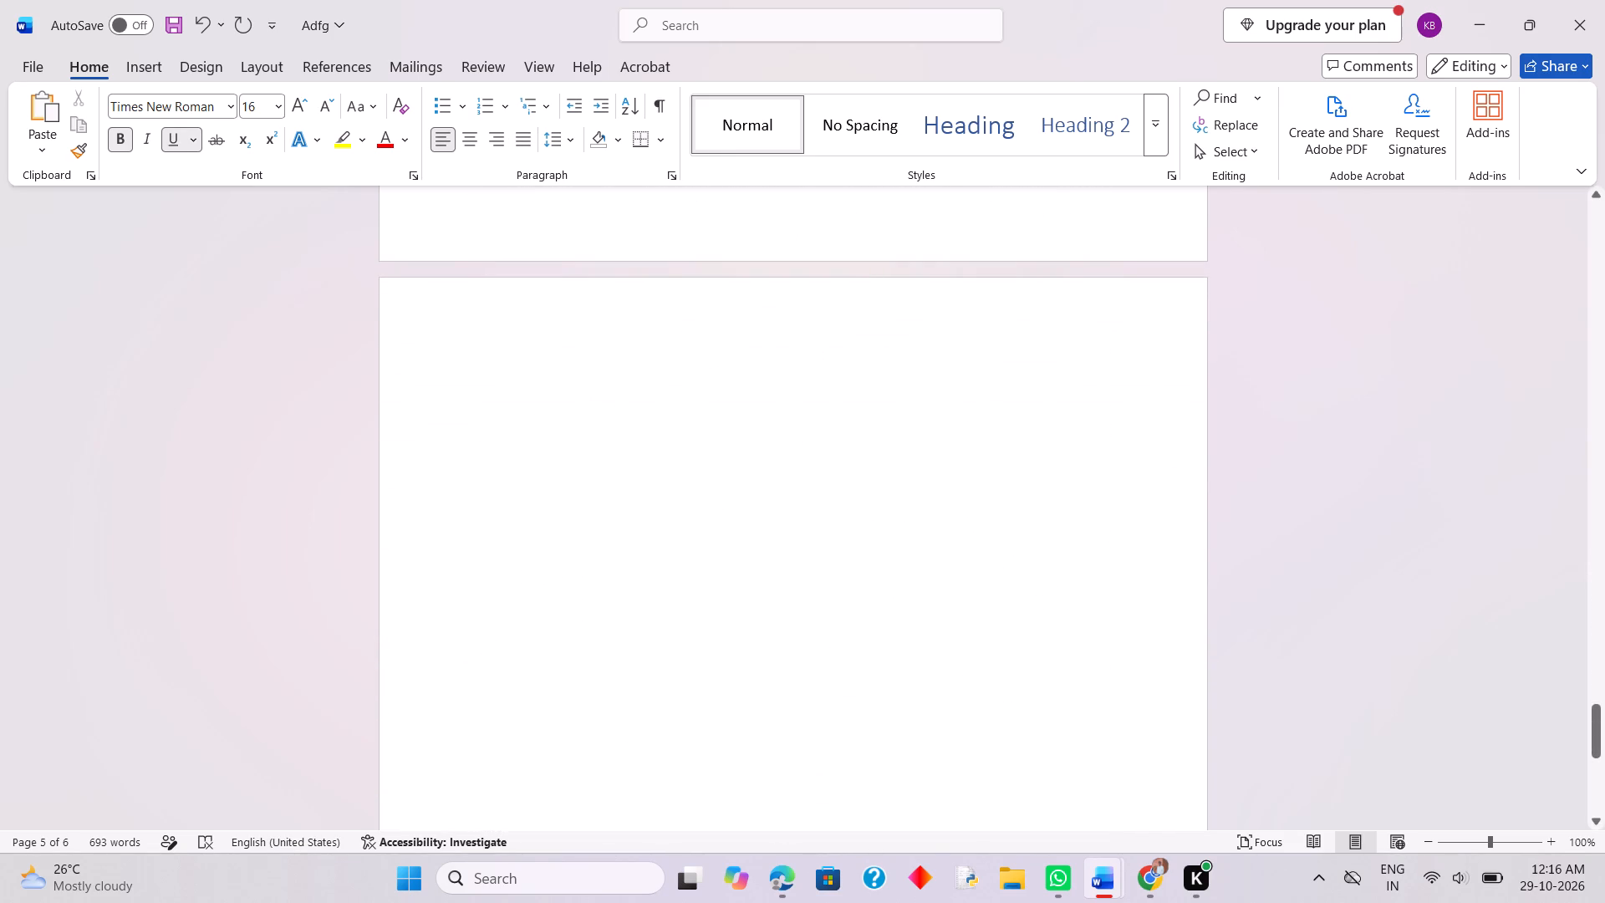
left_click(526, 384)
type("LI")
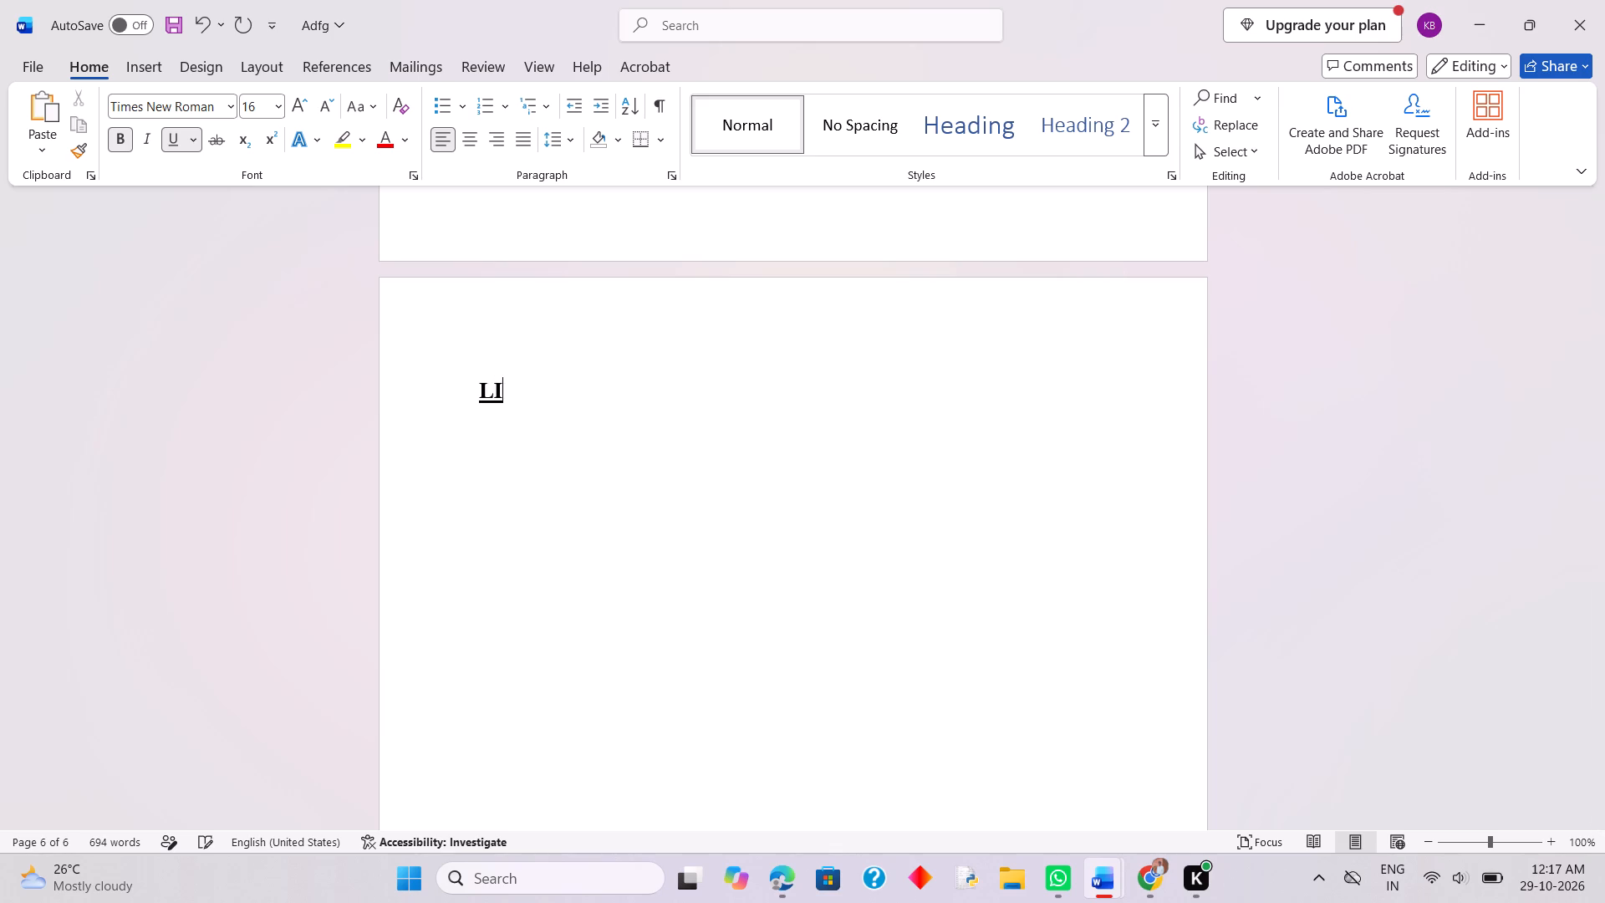
key("BackSpace")
key("BackSpace")
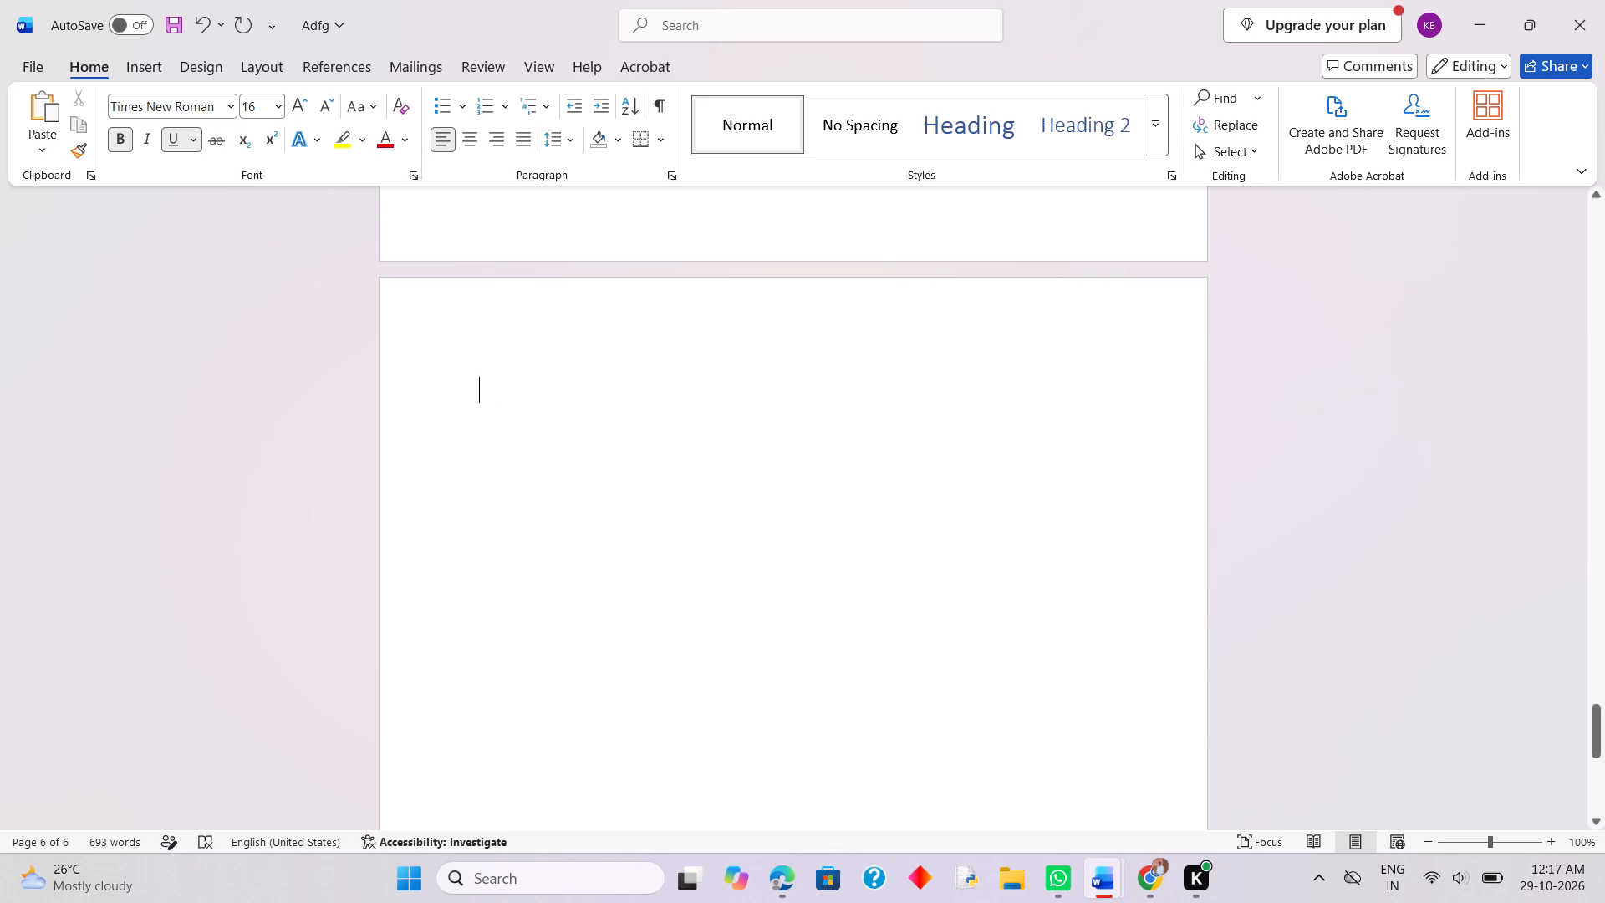
left_click(179, 136)
key("l")
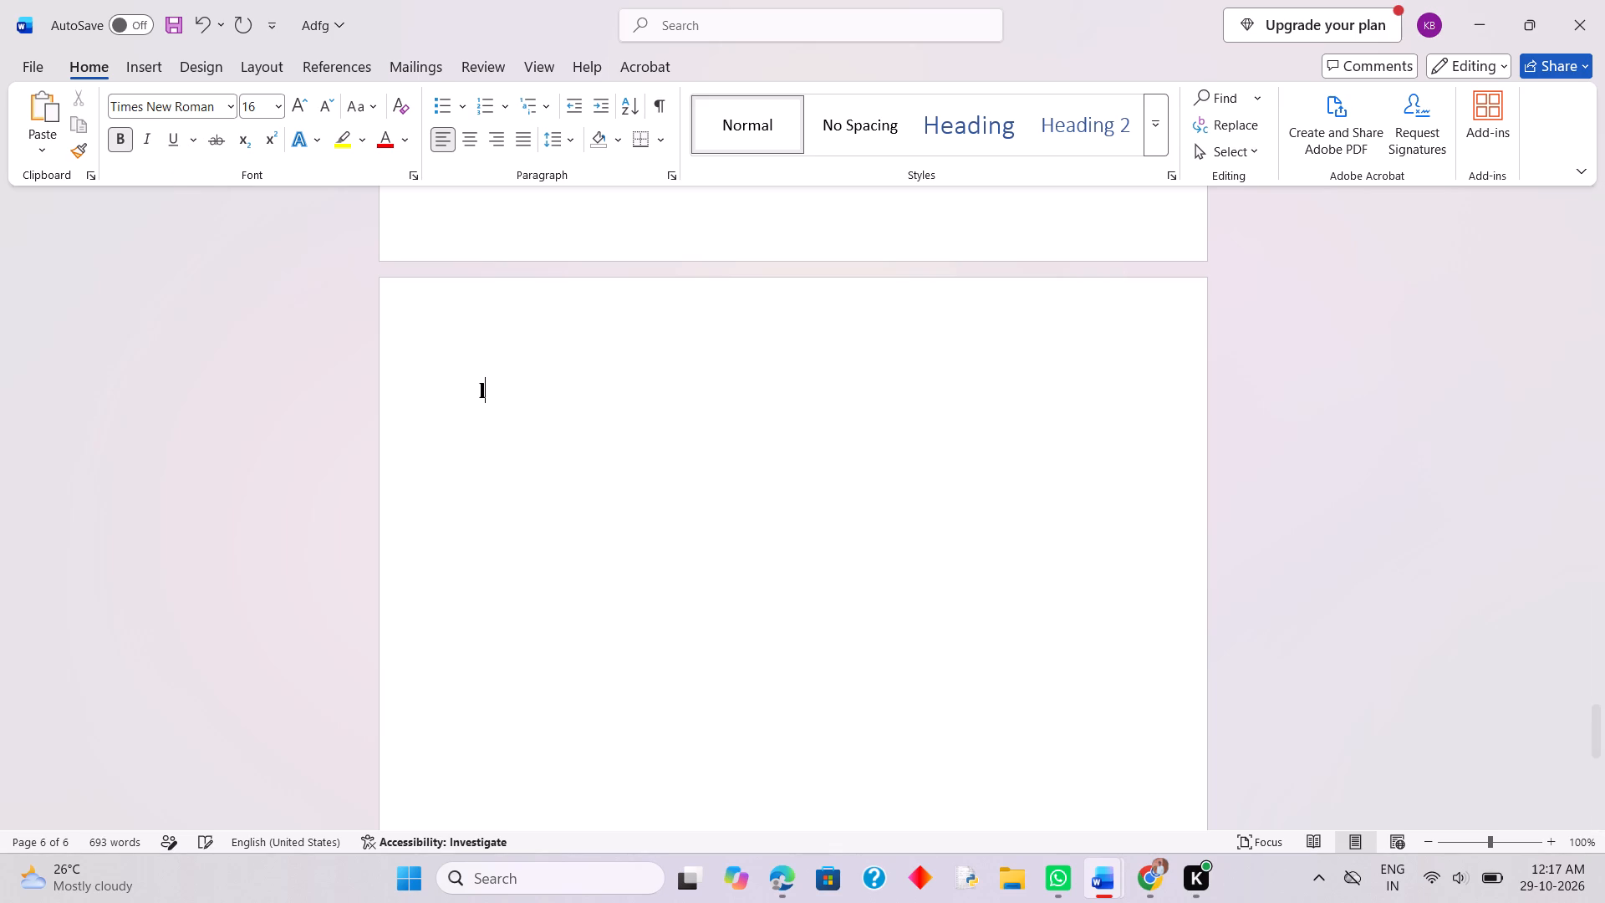
key("BackSpace")
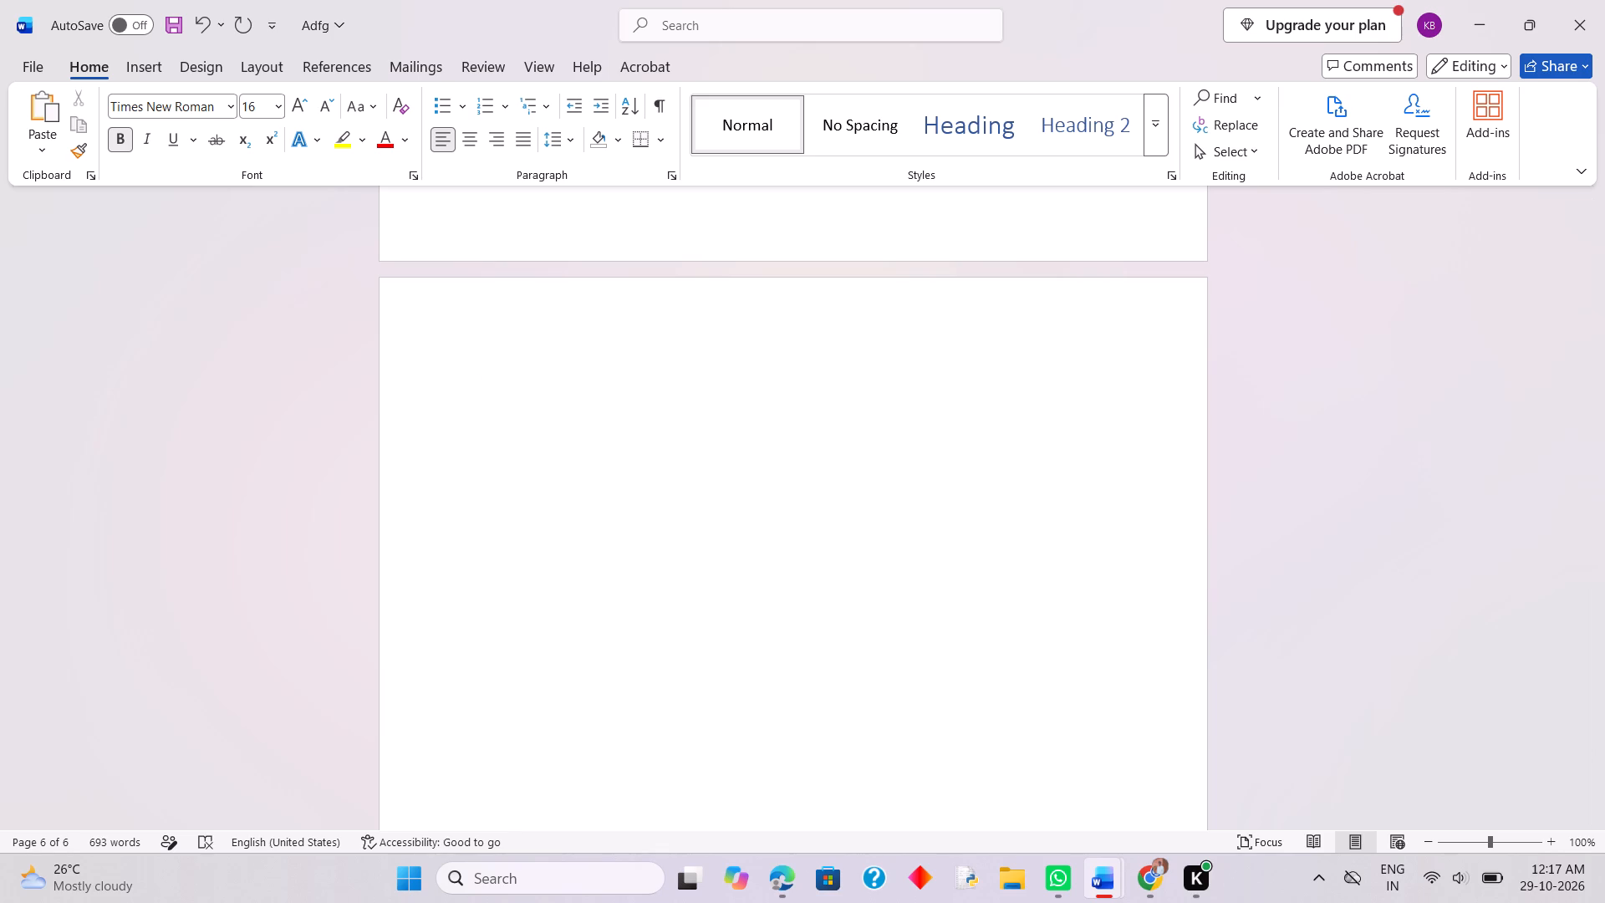
type("LL")
key("BackSpace")
type("ist")
key("space")
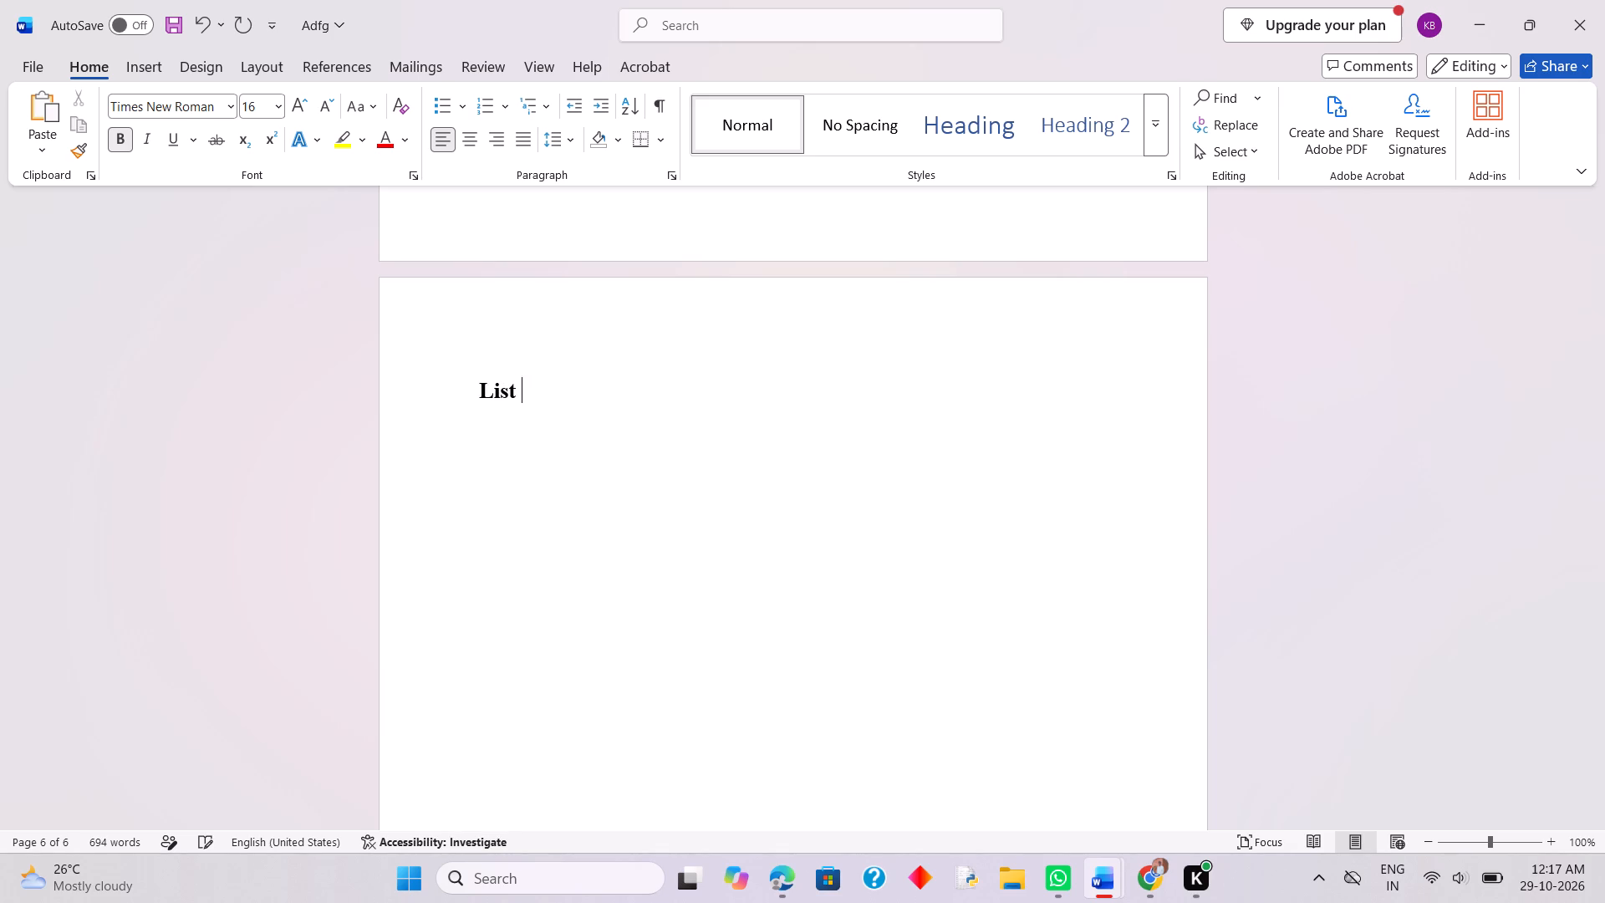
type("of")
key("space")
type("figure")
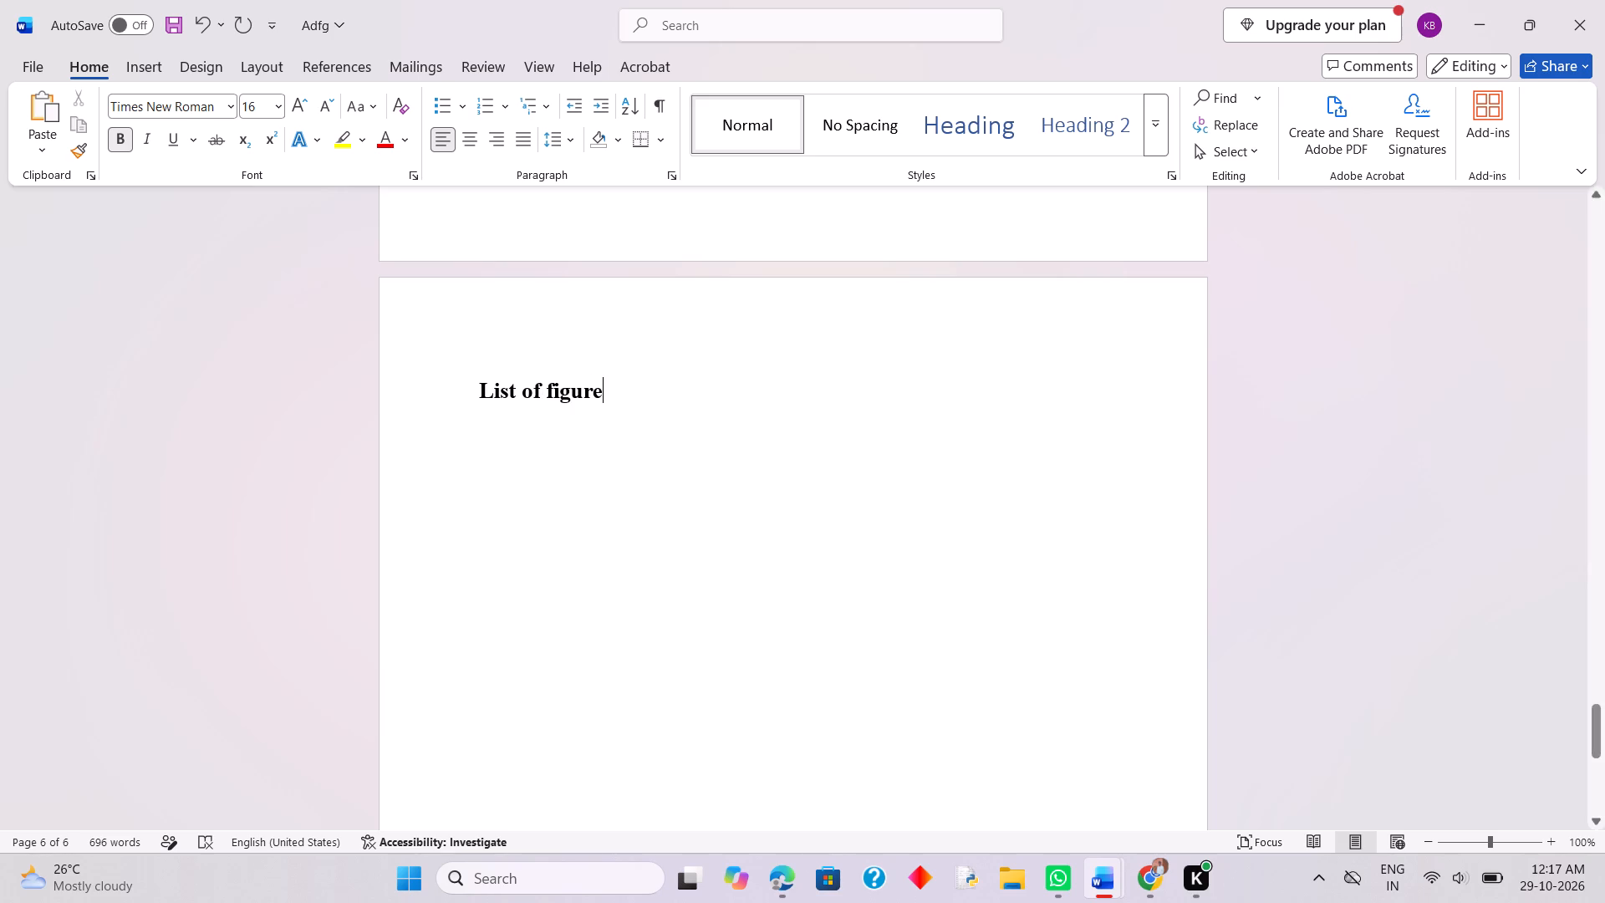
Set the font size of the "List of figure" heading to 14.
left_click(256, 103)
key("BackSpace")
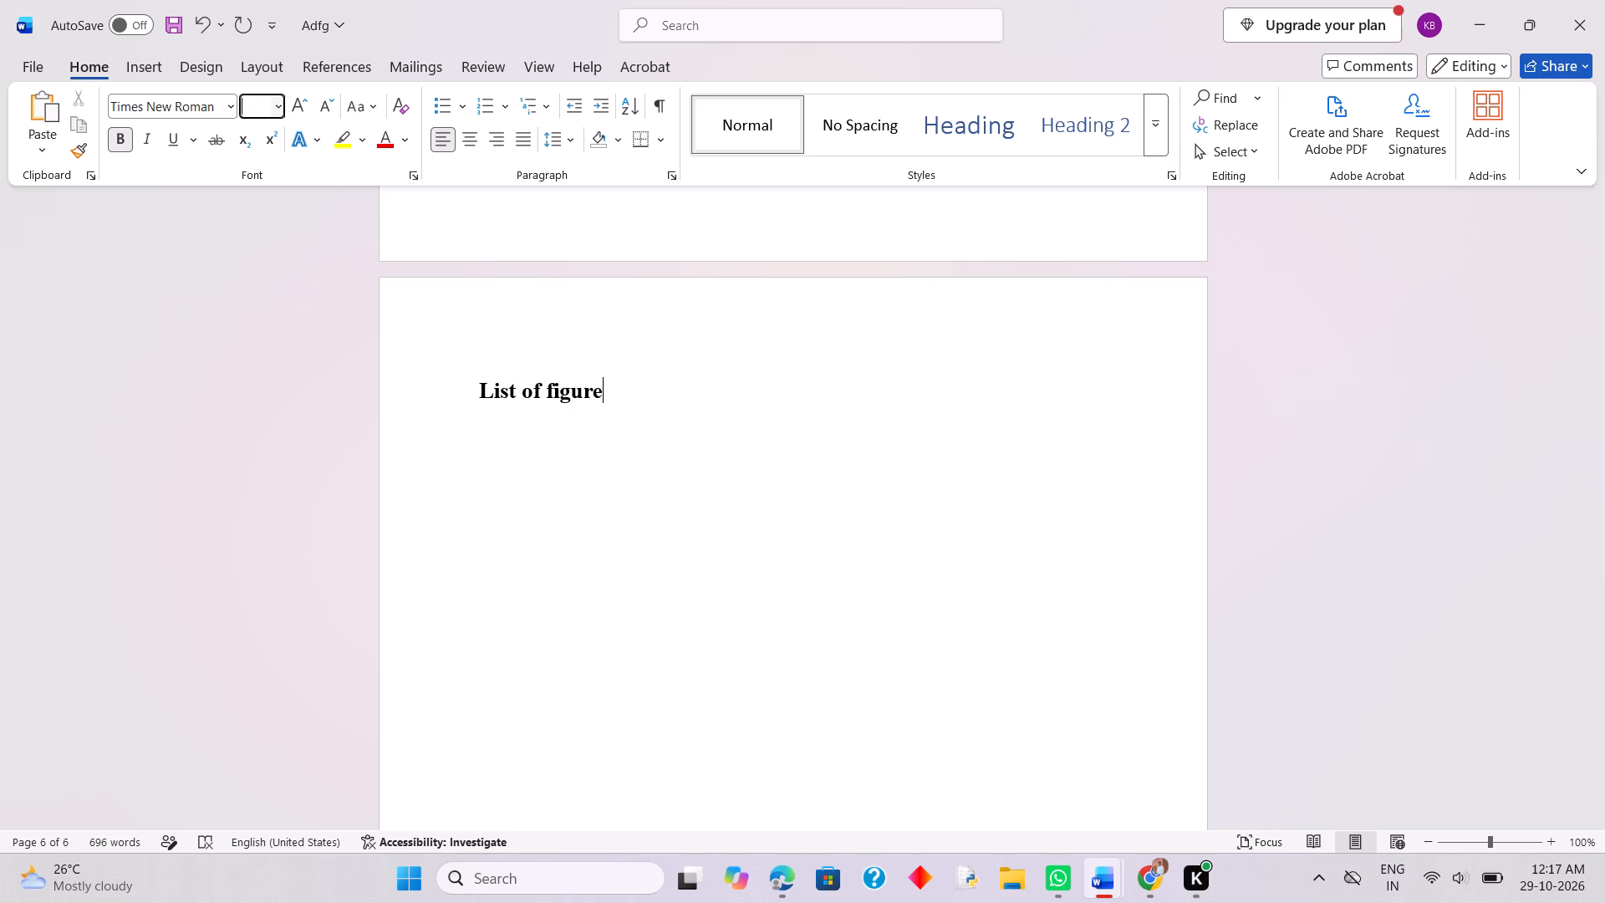
type("14")
key("Return")
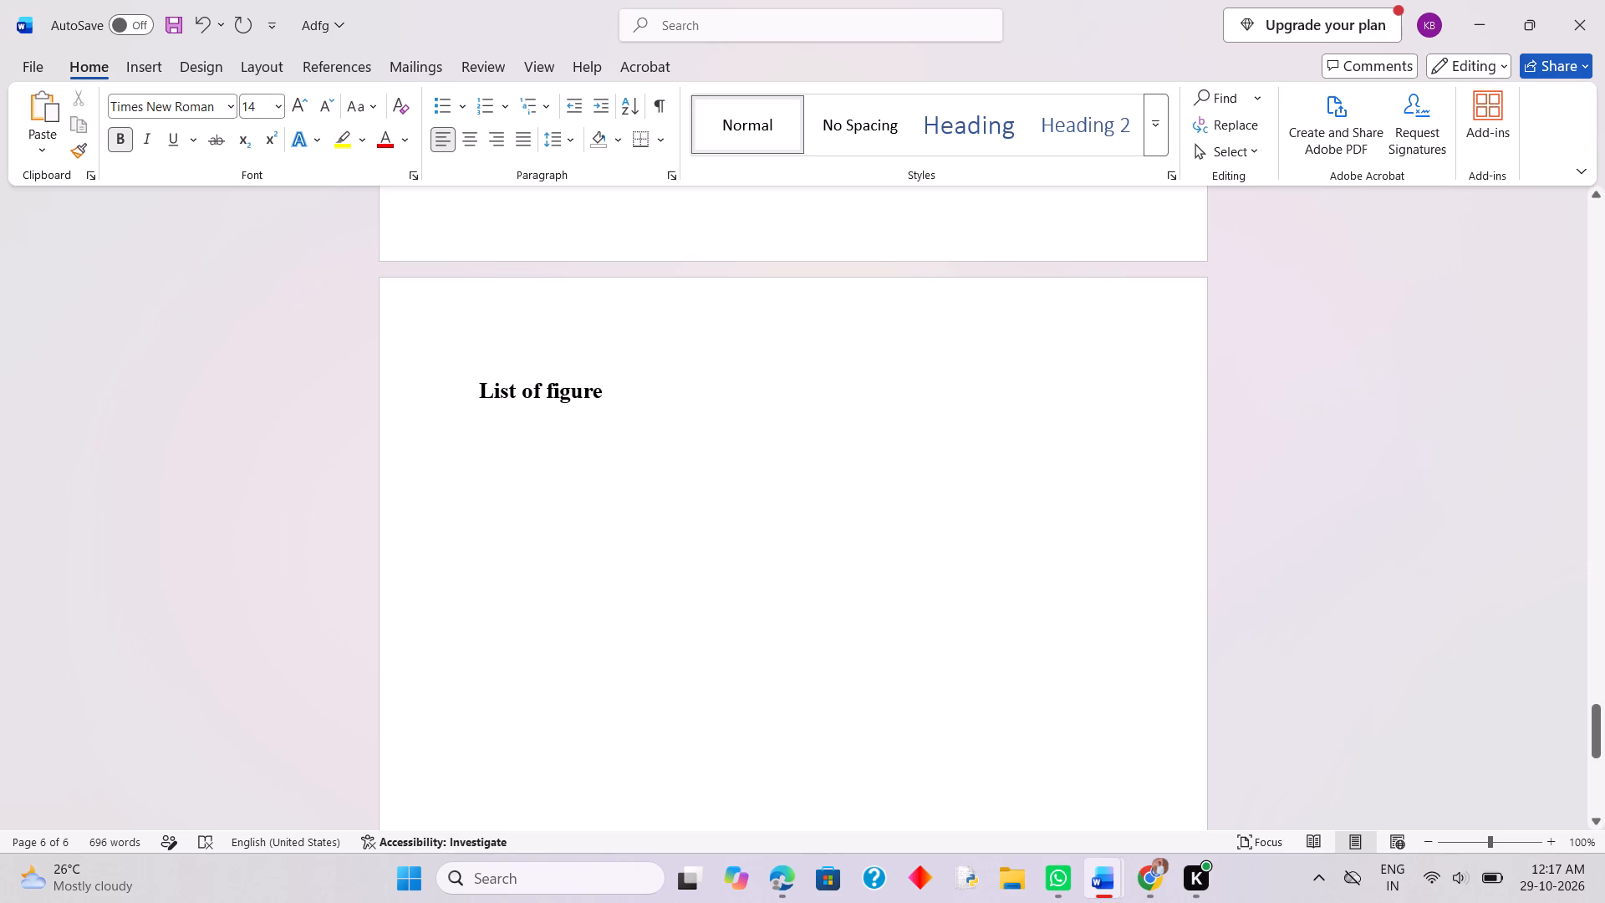
left_click_drag(606, 388, 475, 384)
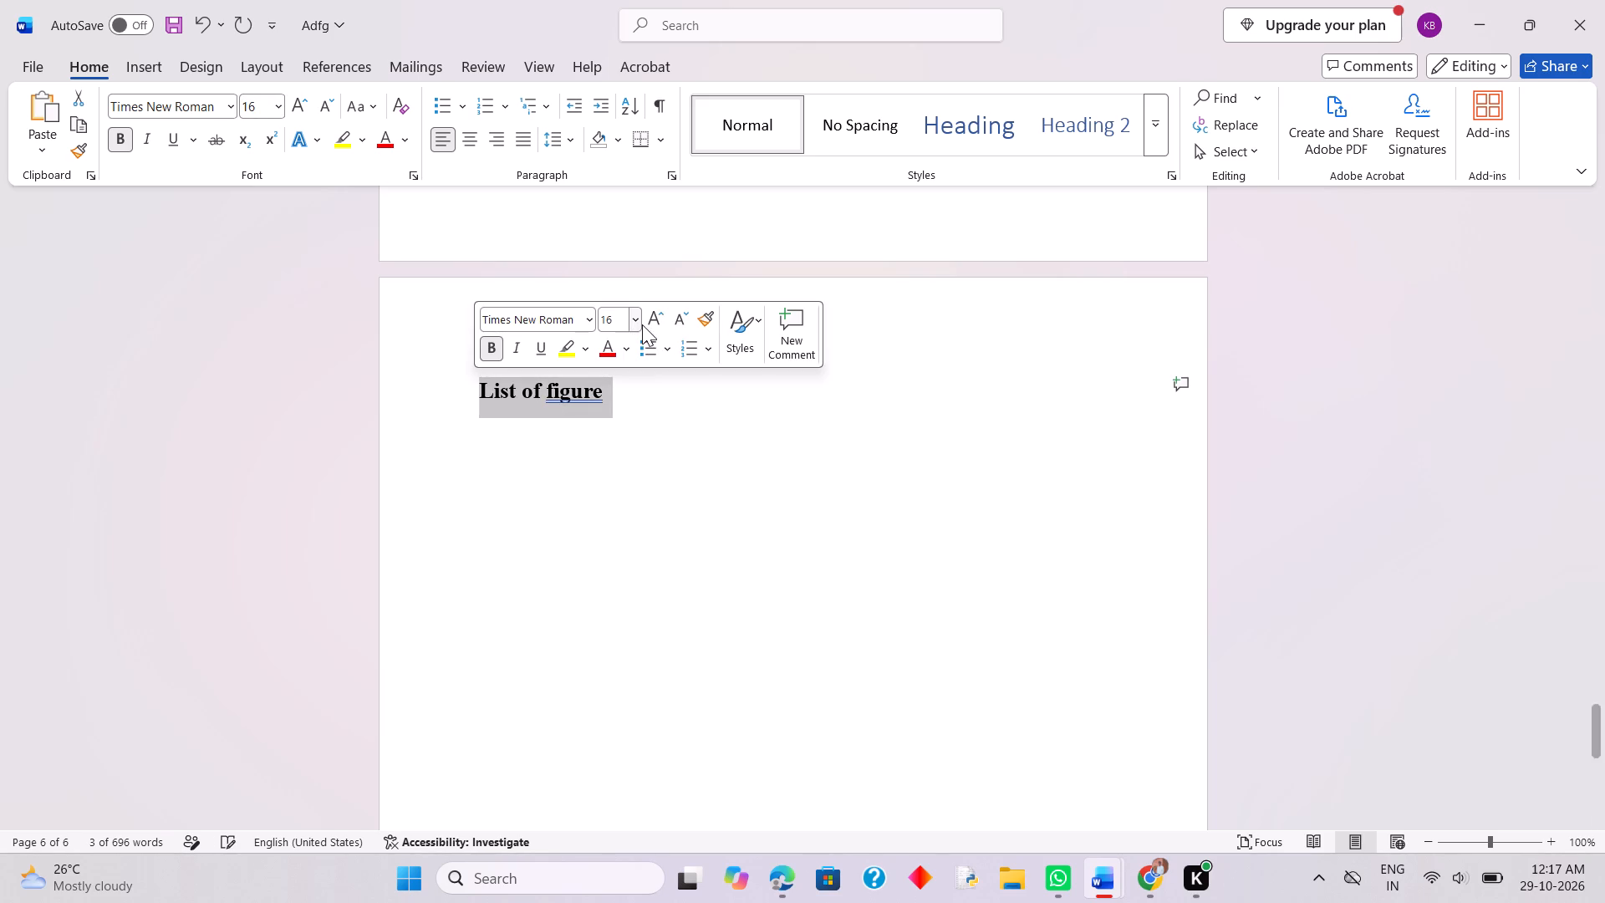
left_click(619, 323)
key("BackSpace")
type("14")
key("Return")
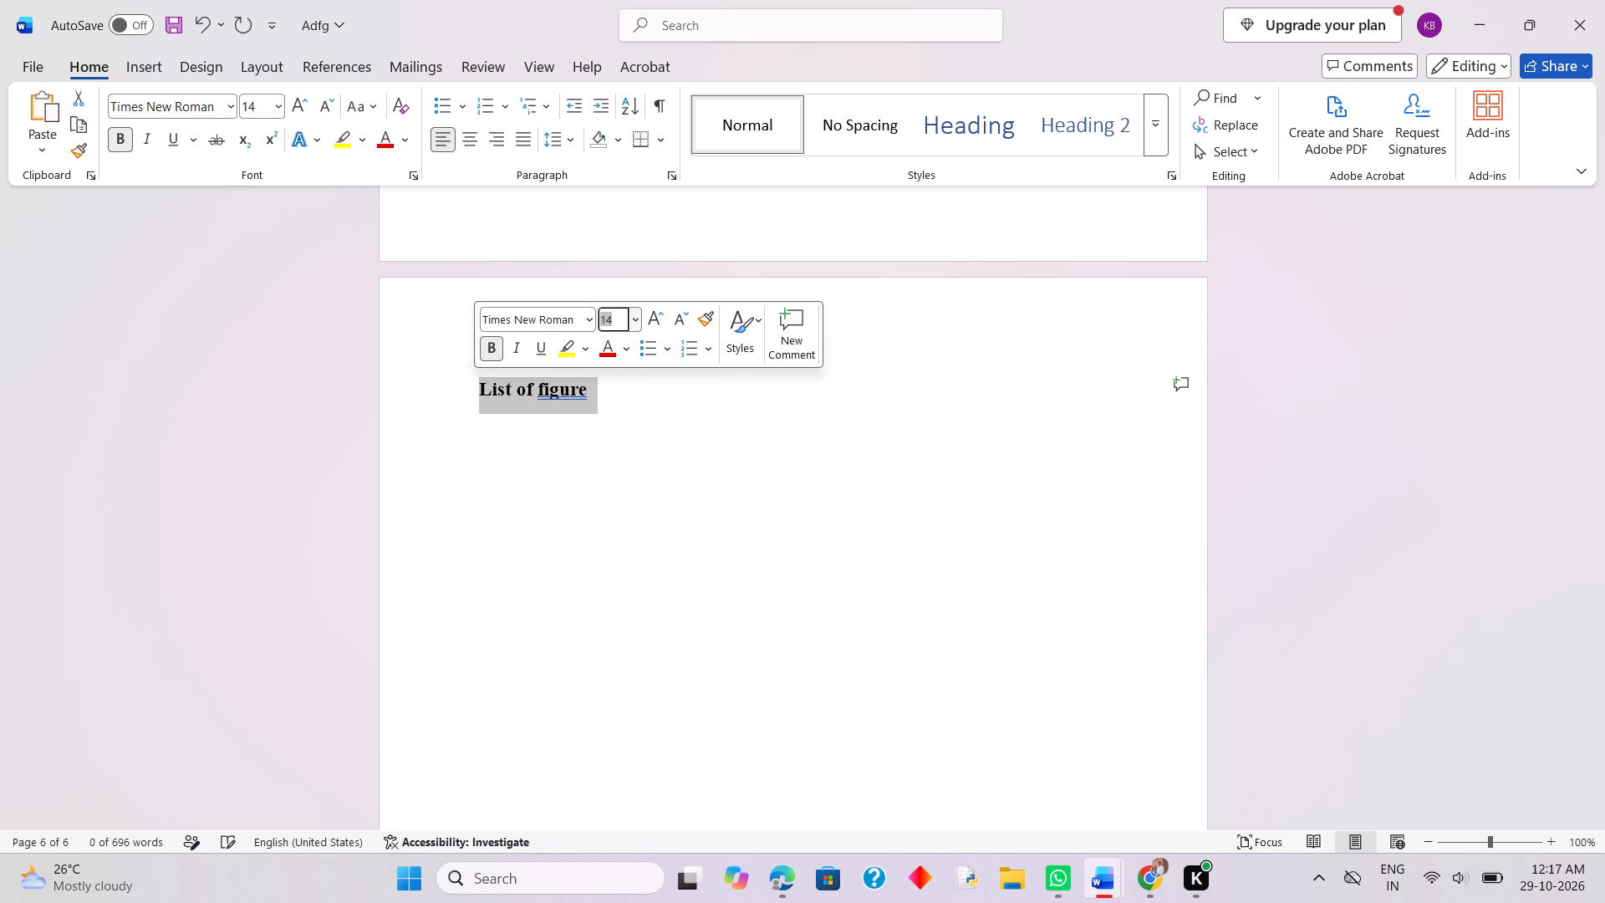
left_click(639, 403)
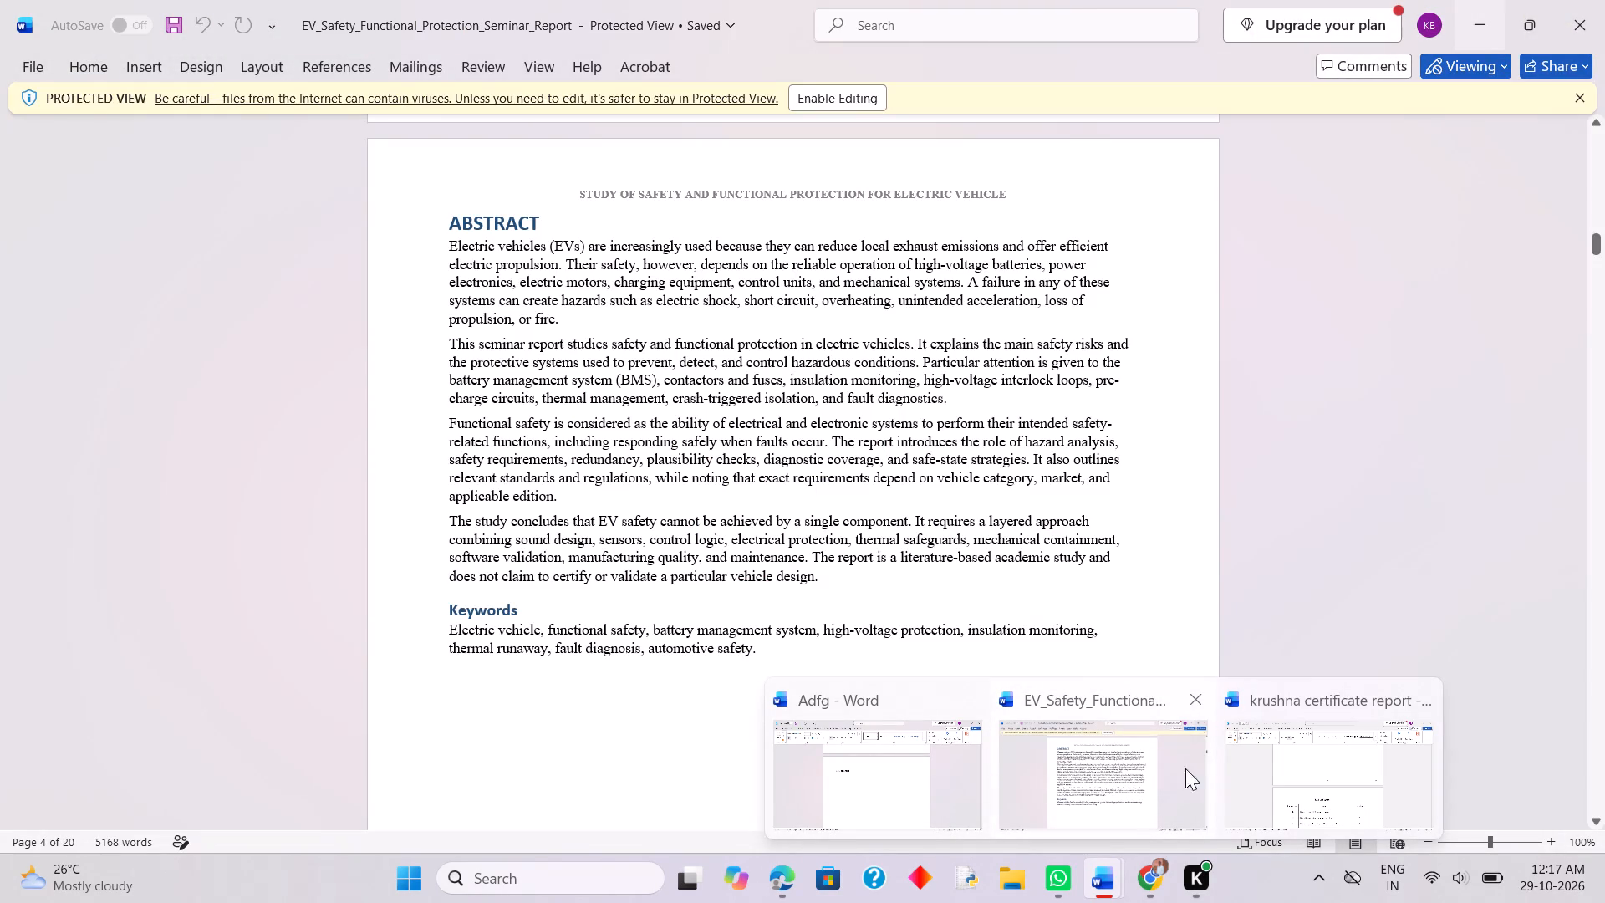
Consult the krushna certificate report, then return to Adfg and change the heading to "List of figures".
left_click(1256, 764)
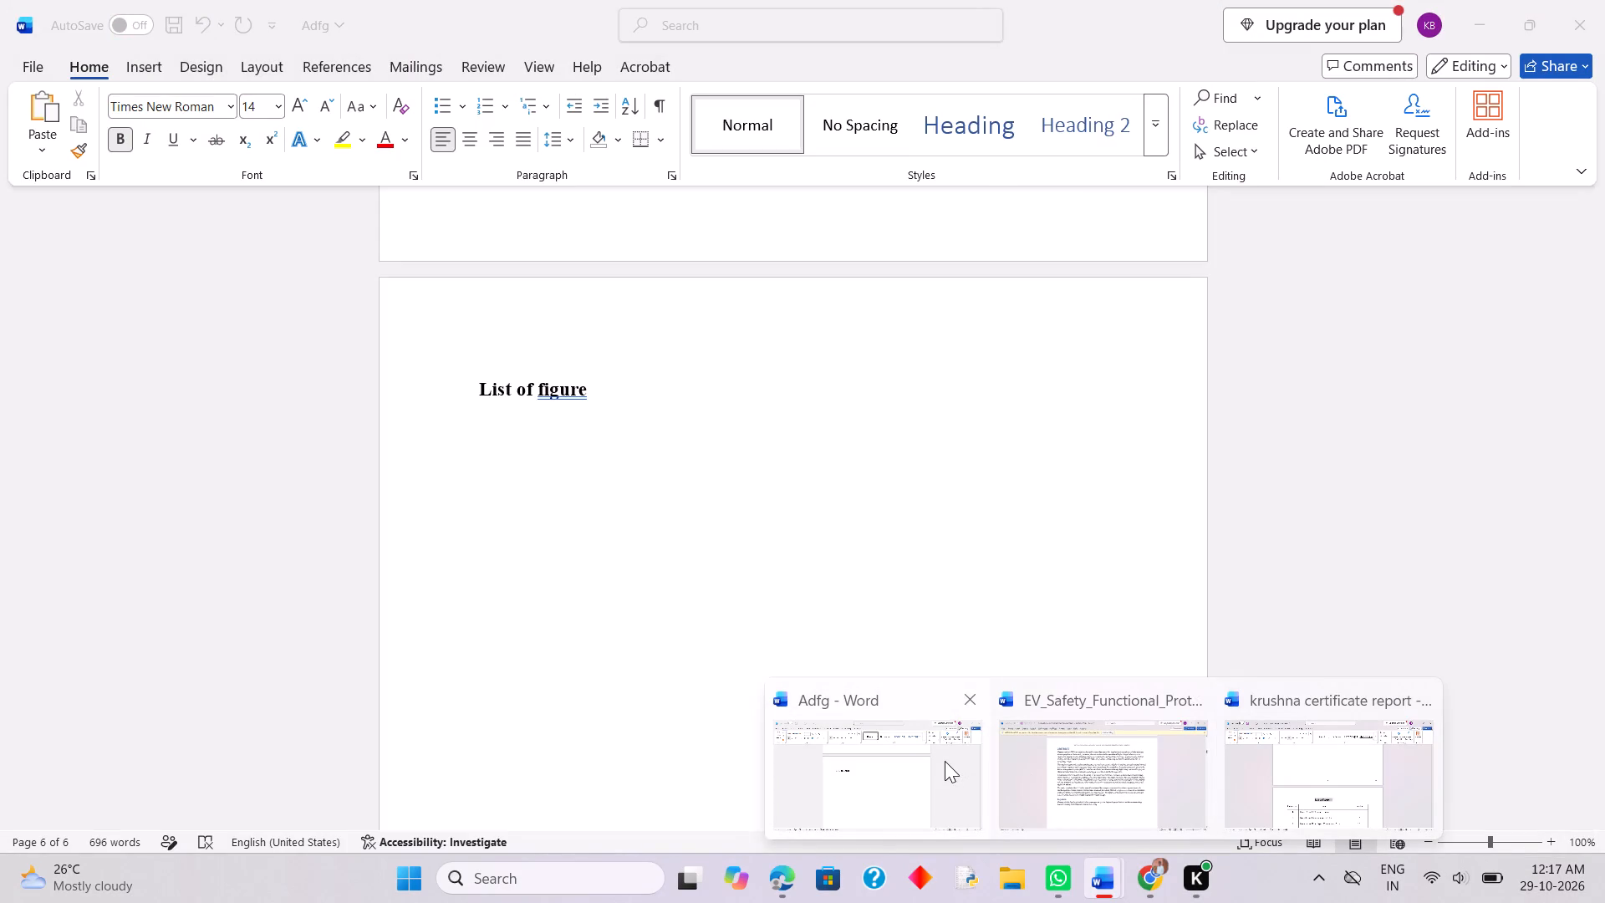
left_click(945, 761)
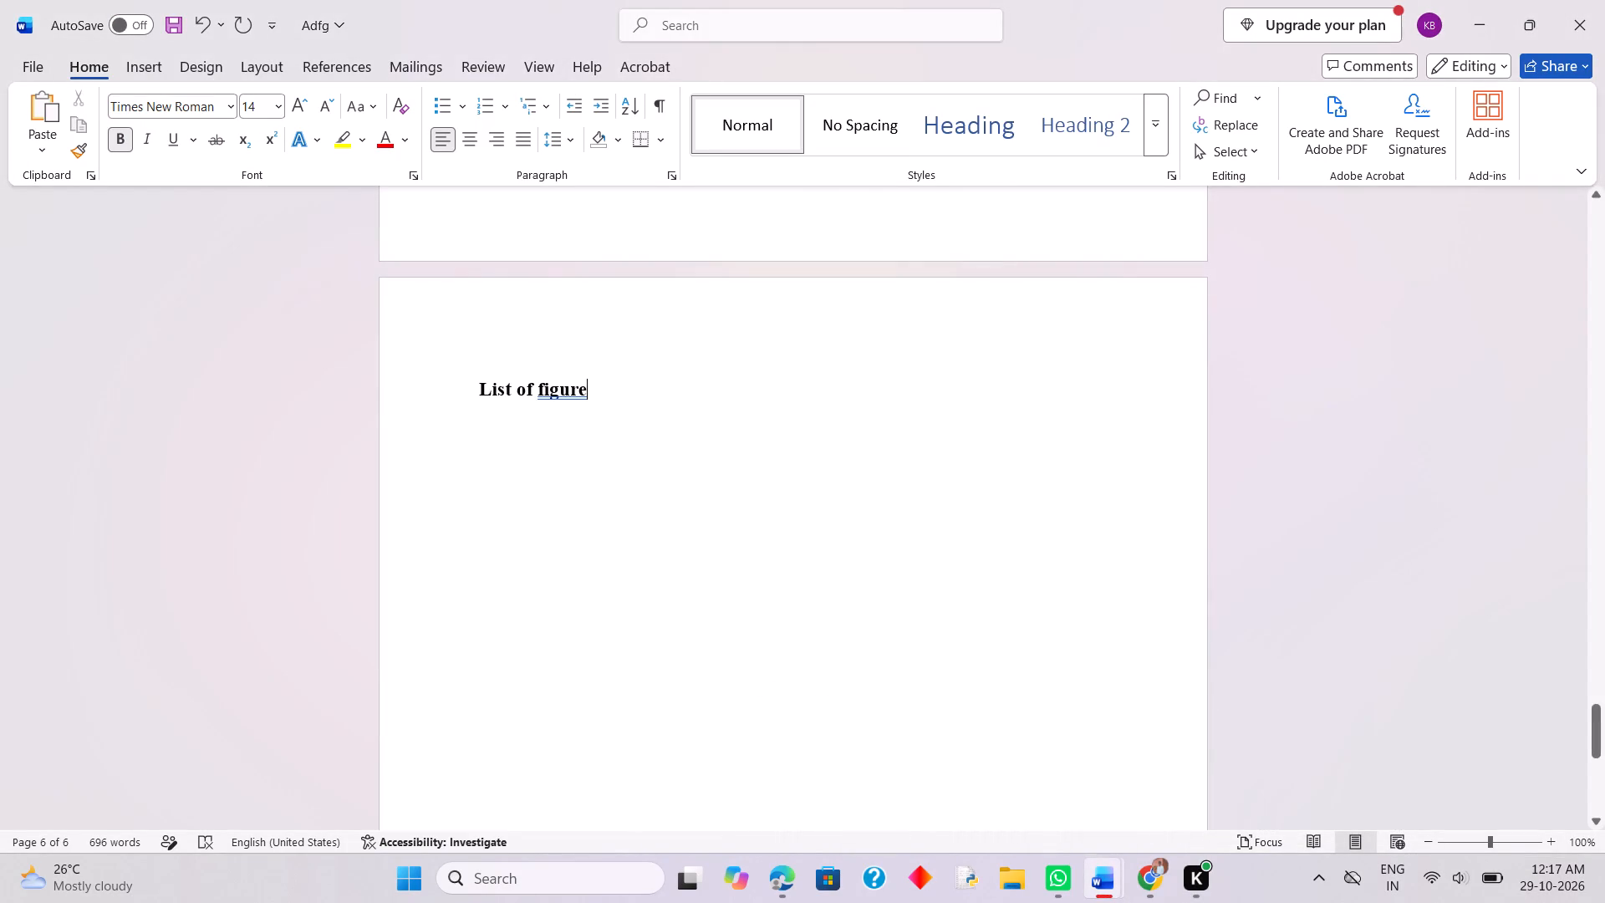
key("s")
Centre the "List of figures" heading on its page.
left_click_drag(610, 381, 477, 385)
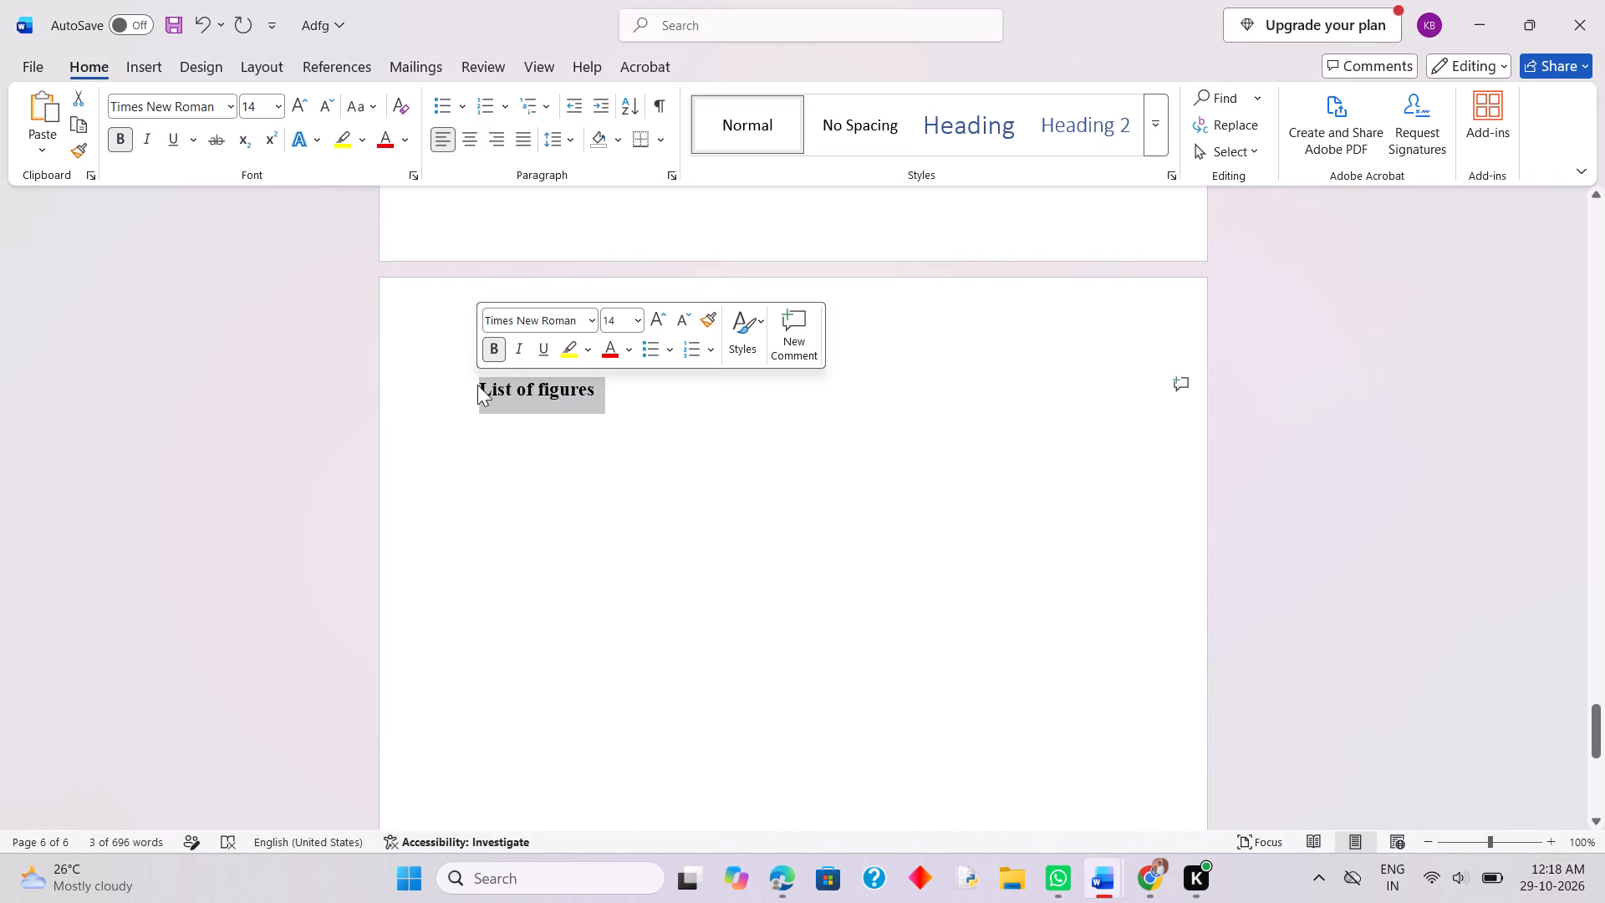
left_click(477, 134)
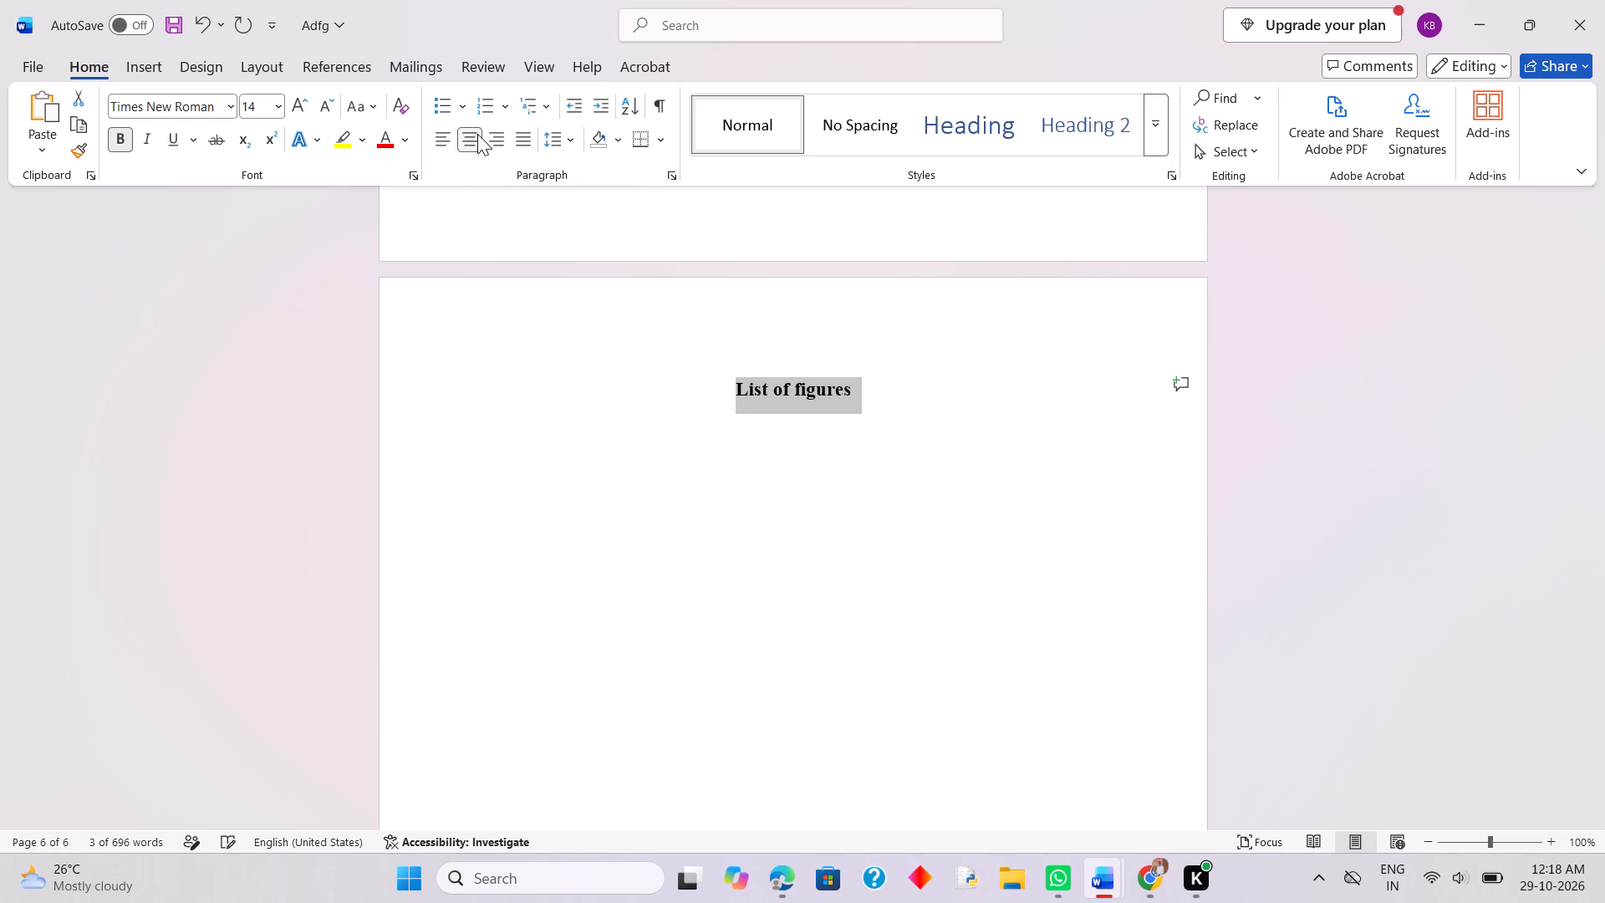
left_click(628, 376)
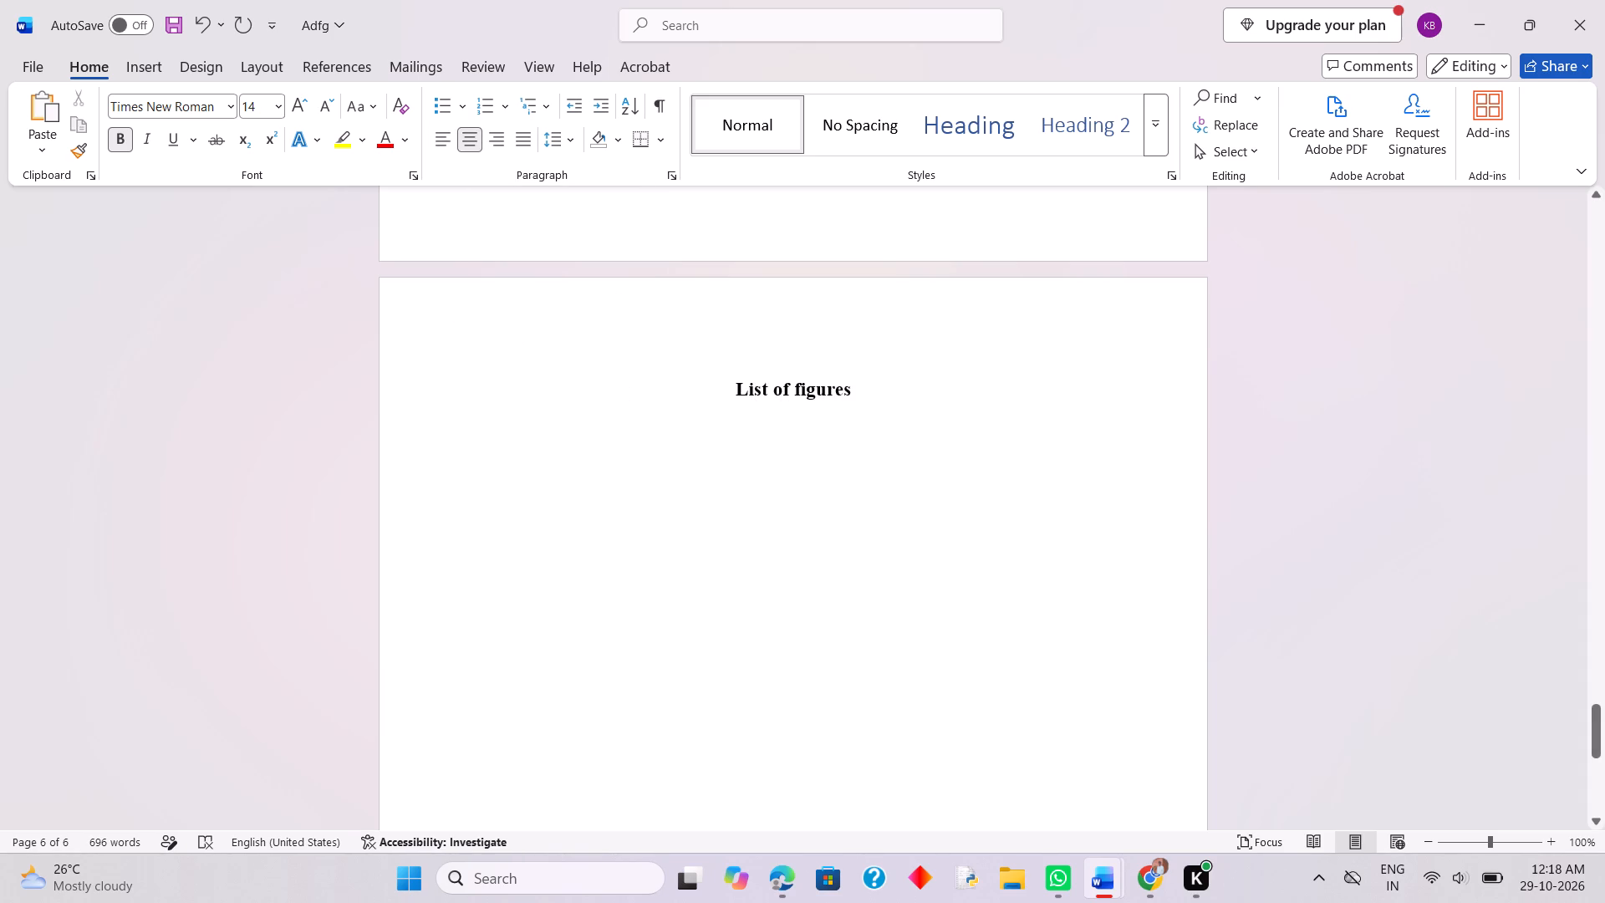
Add a left-aligned blank line below the "List of figures" heading.
left_click(872, 396)
key("Return")
key("BackSpace")
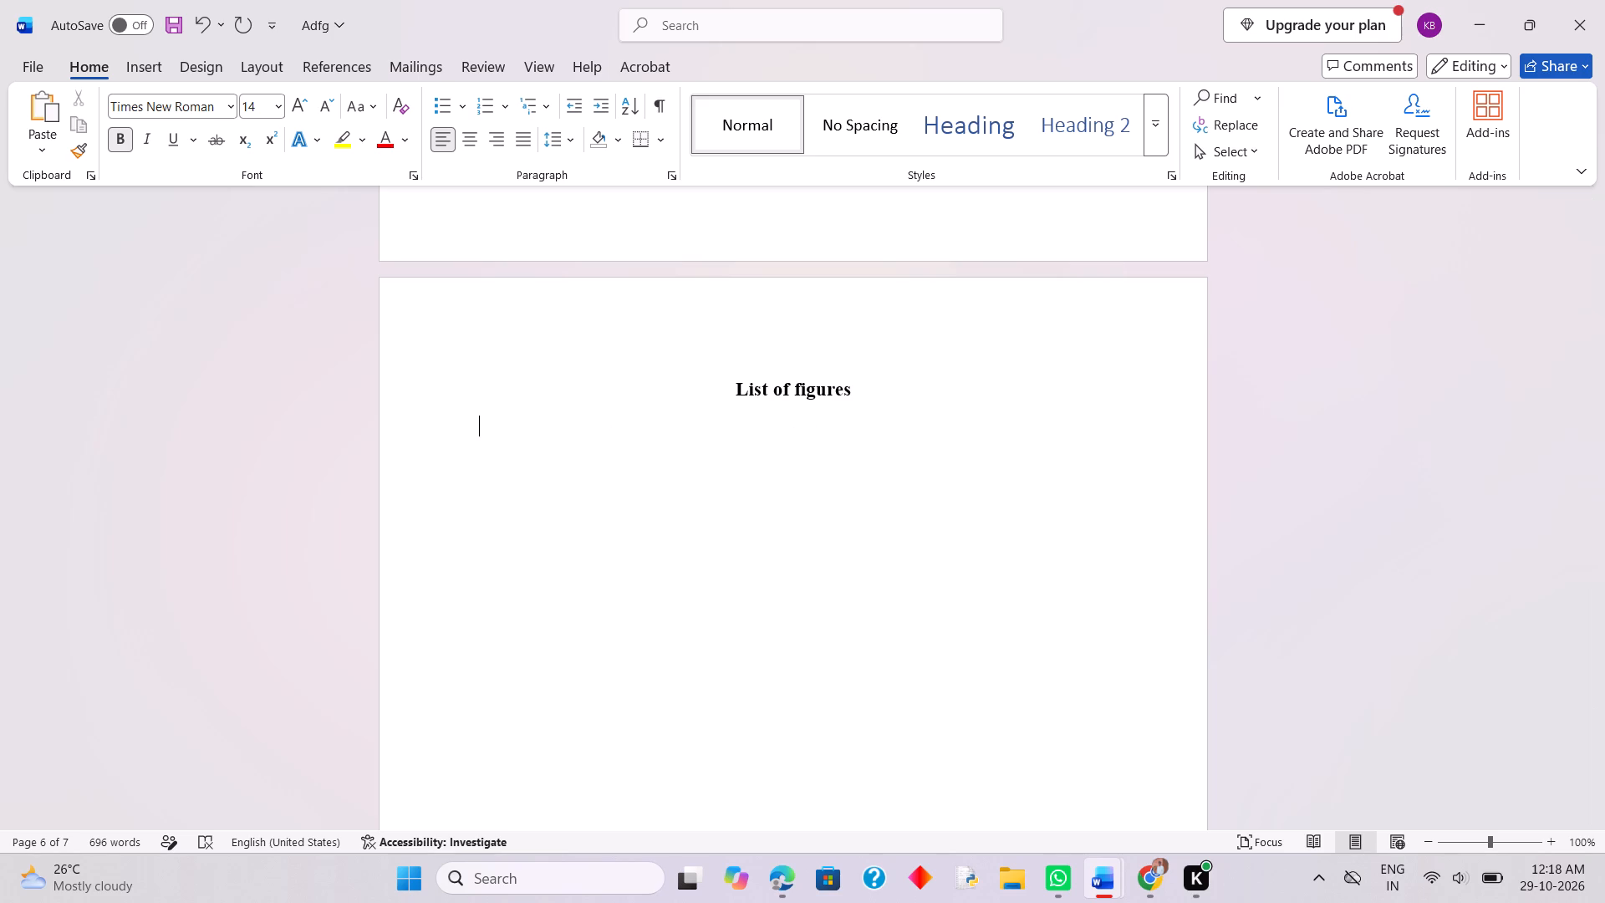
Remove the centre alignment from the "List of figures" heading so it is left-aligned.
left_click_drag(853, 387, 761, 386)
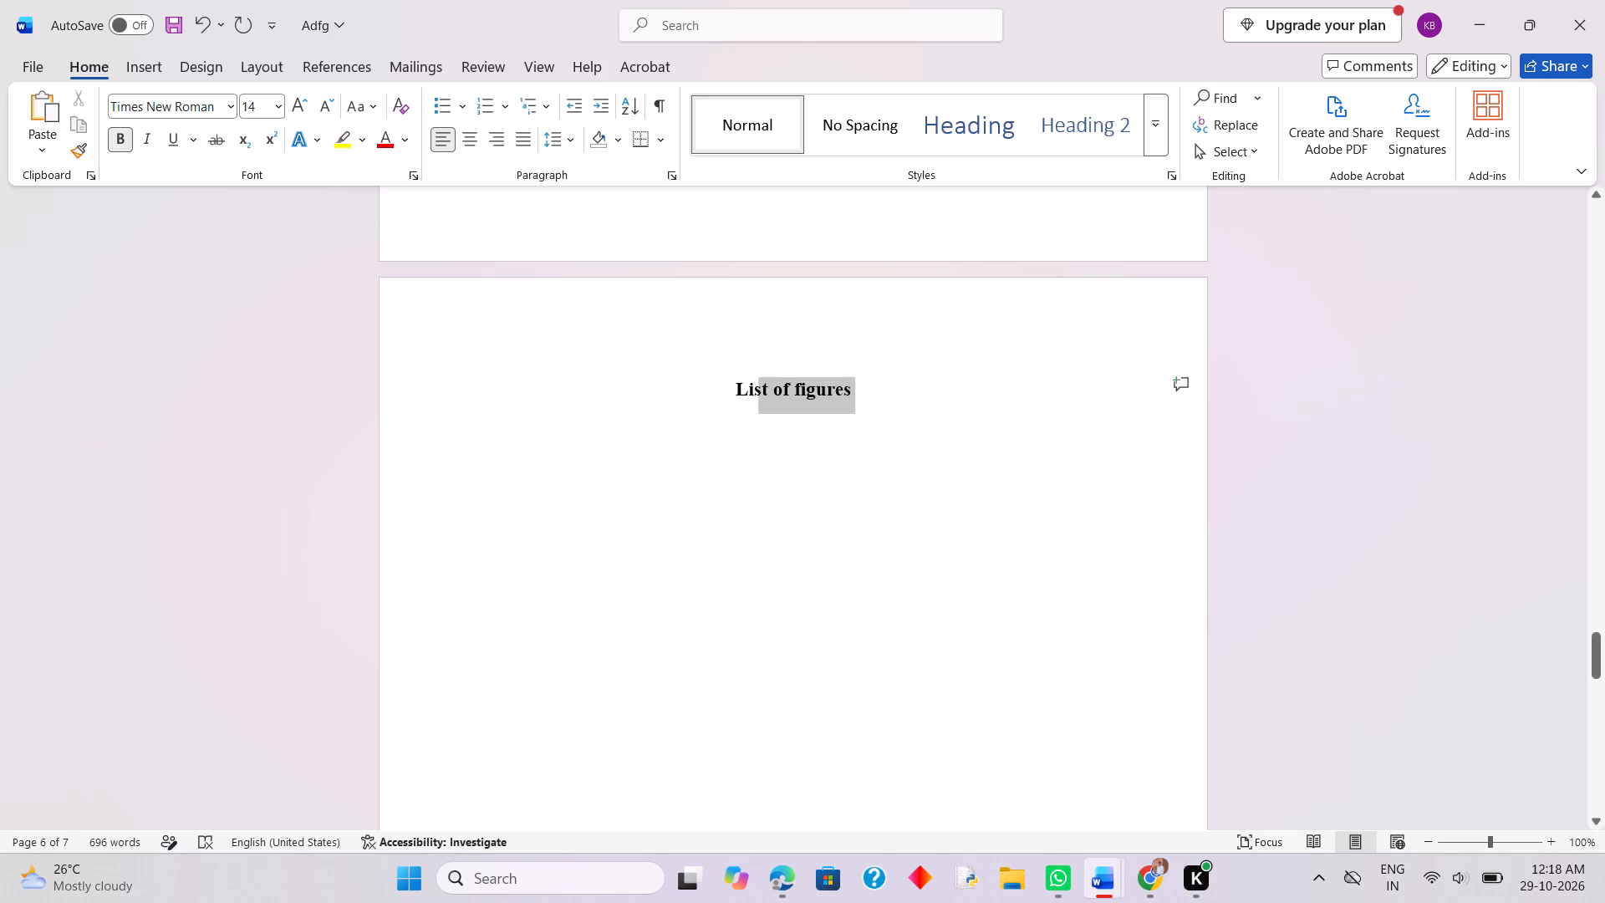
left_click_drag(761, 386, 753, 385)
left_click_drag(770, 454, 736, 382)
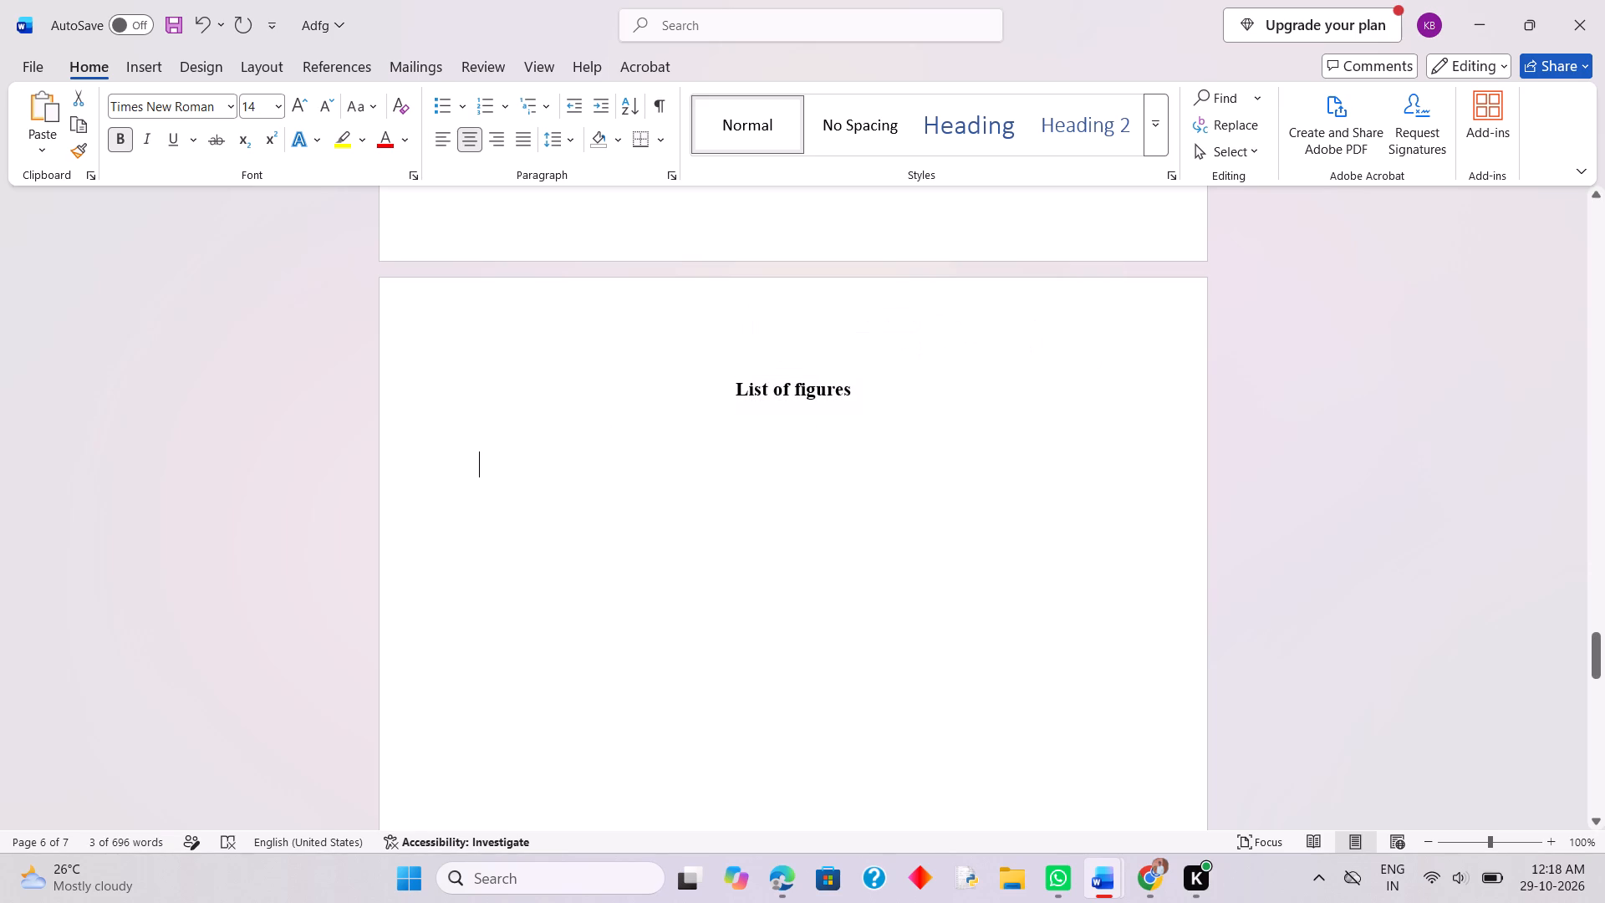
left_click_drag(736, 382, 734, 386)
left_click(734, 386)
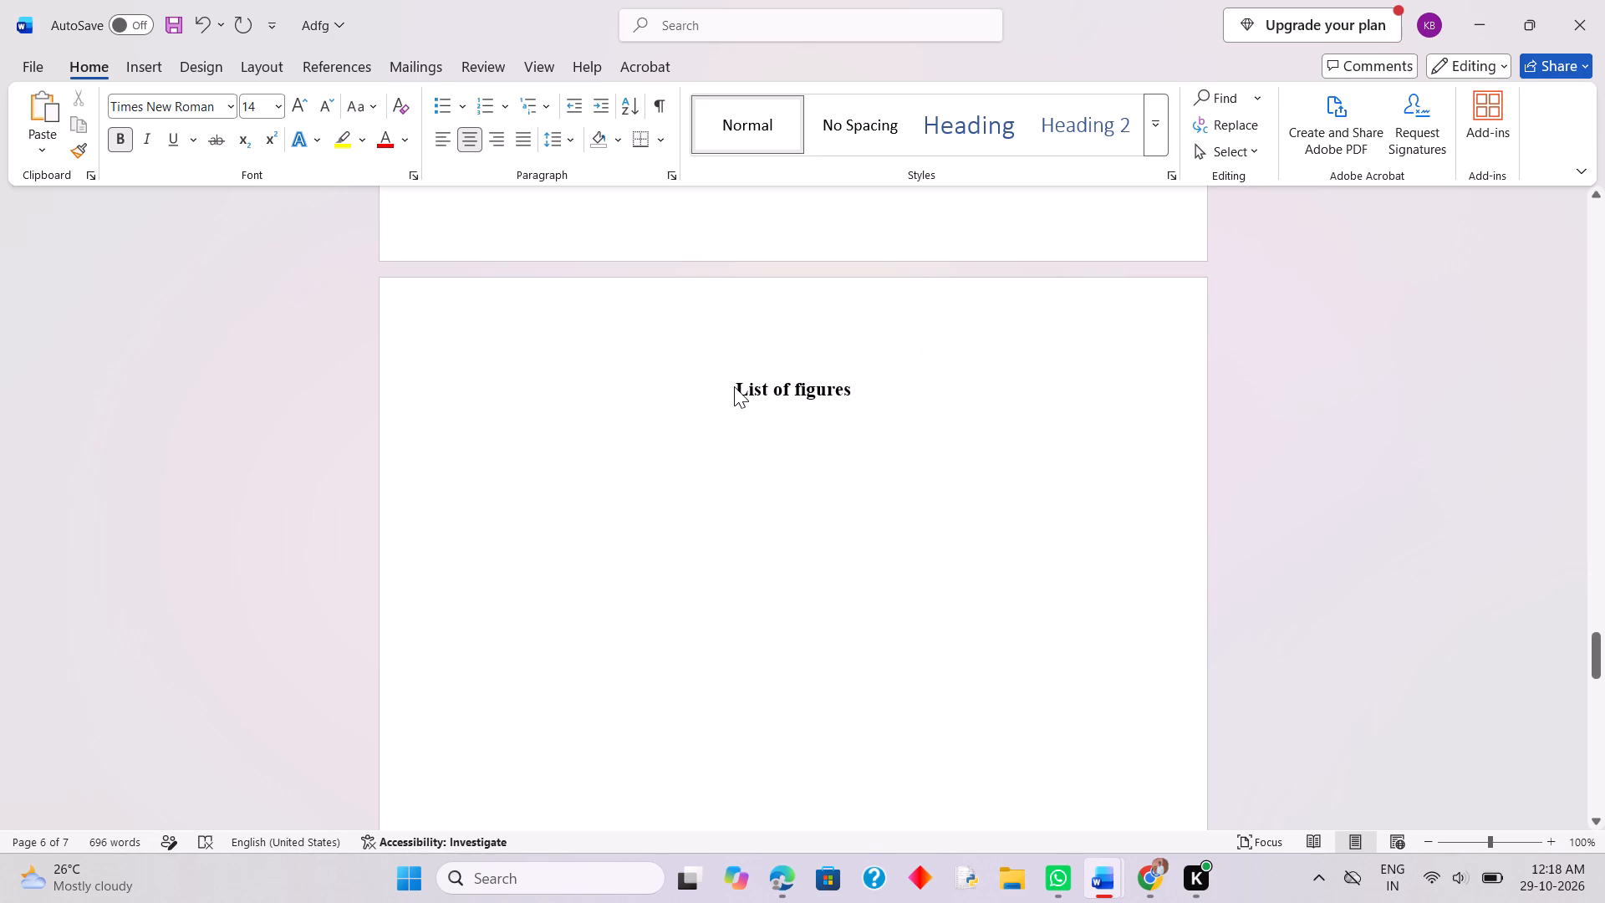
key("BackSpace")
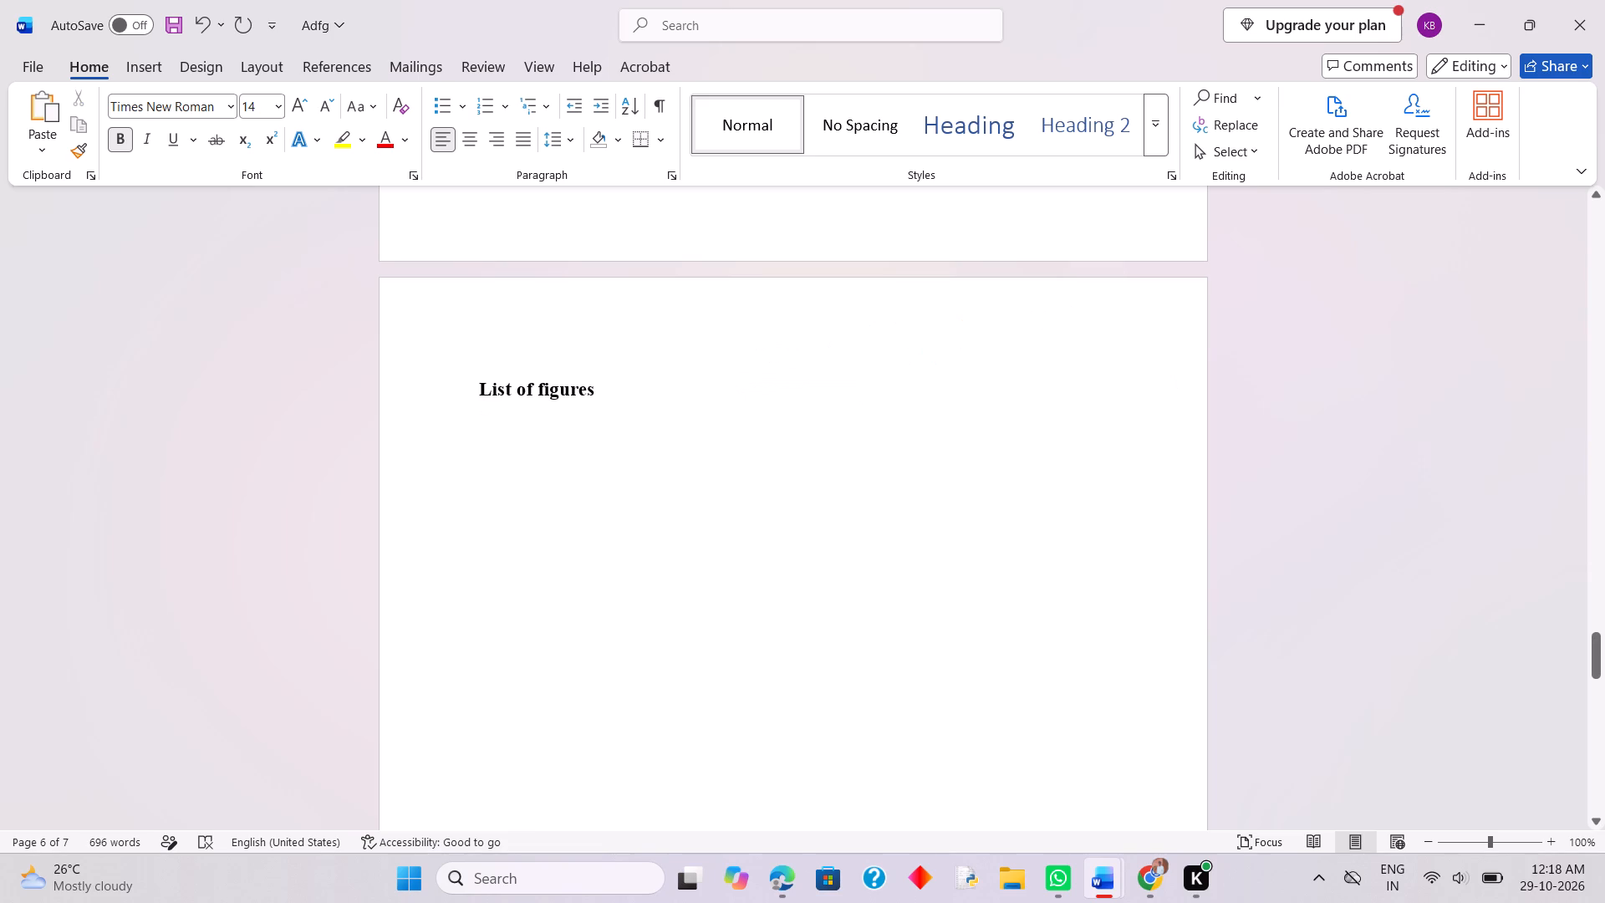
Centre the "List of figures" heading on its page.
left_click_drag(639, 392, 487, 372)
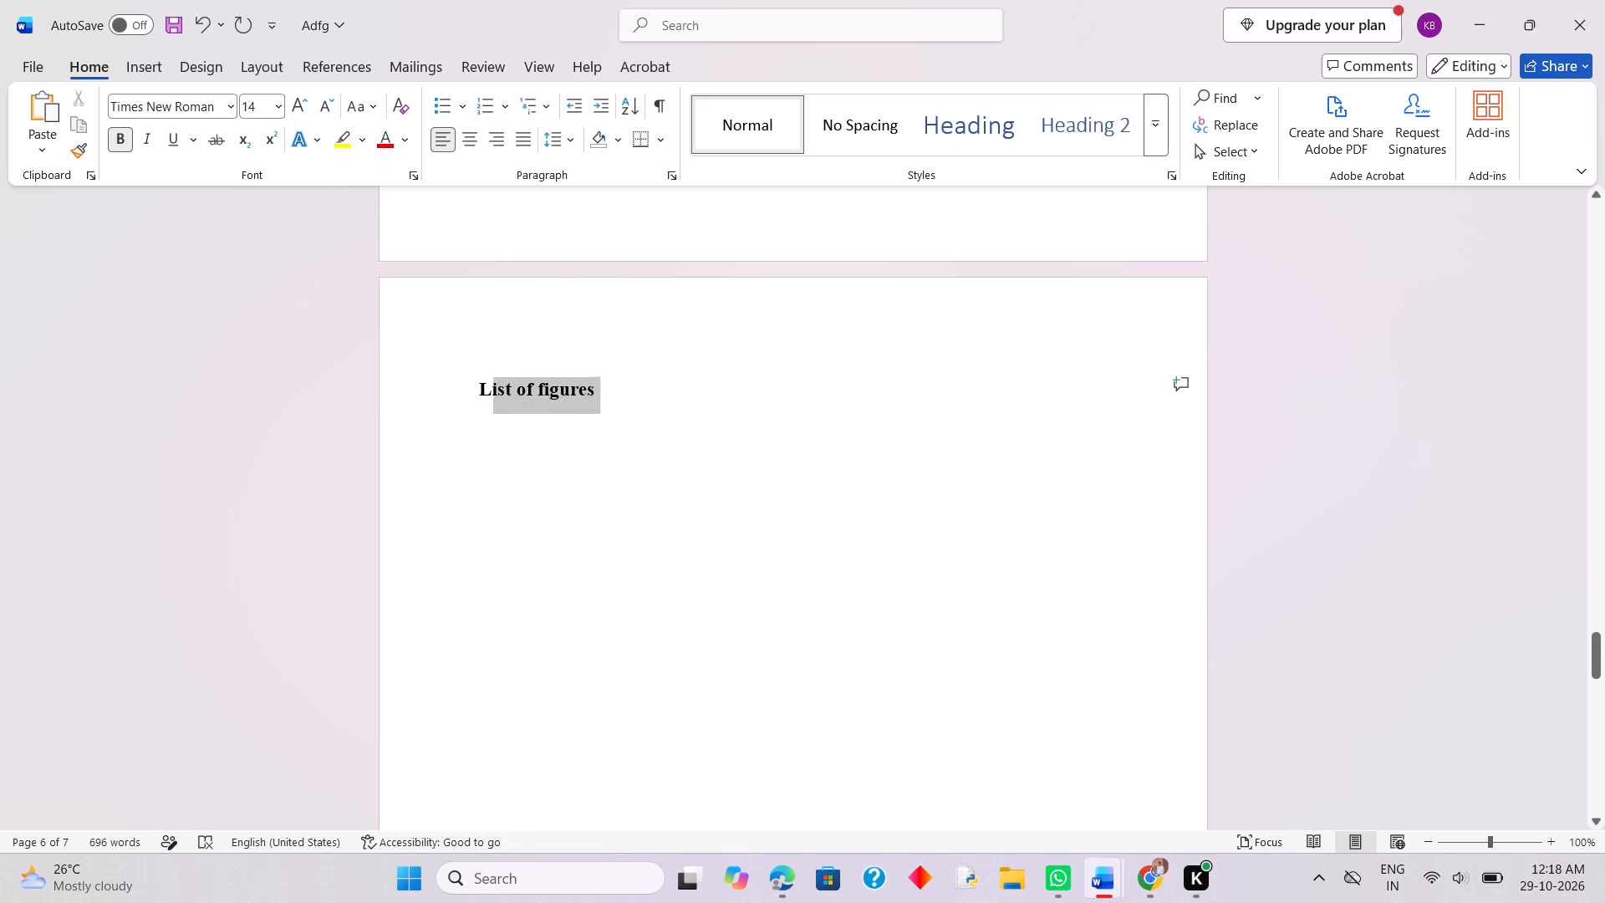
left_click_drag(487, 372, 484, 371)
left_click(470, 145)
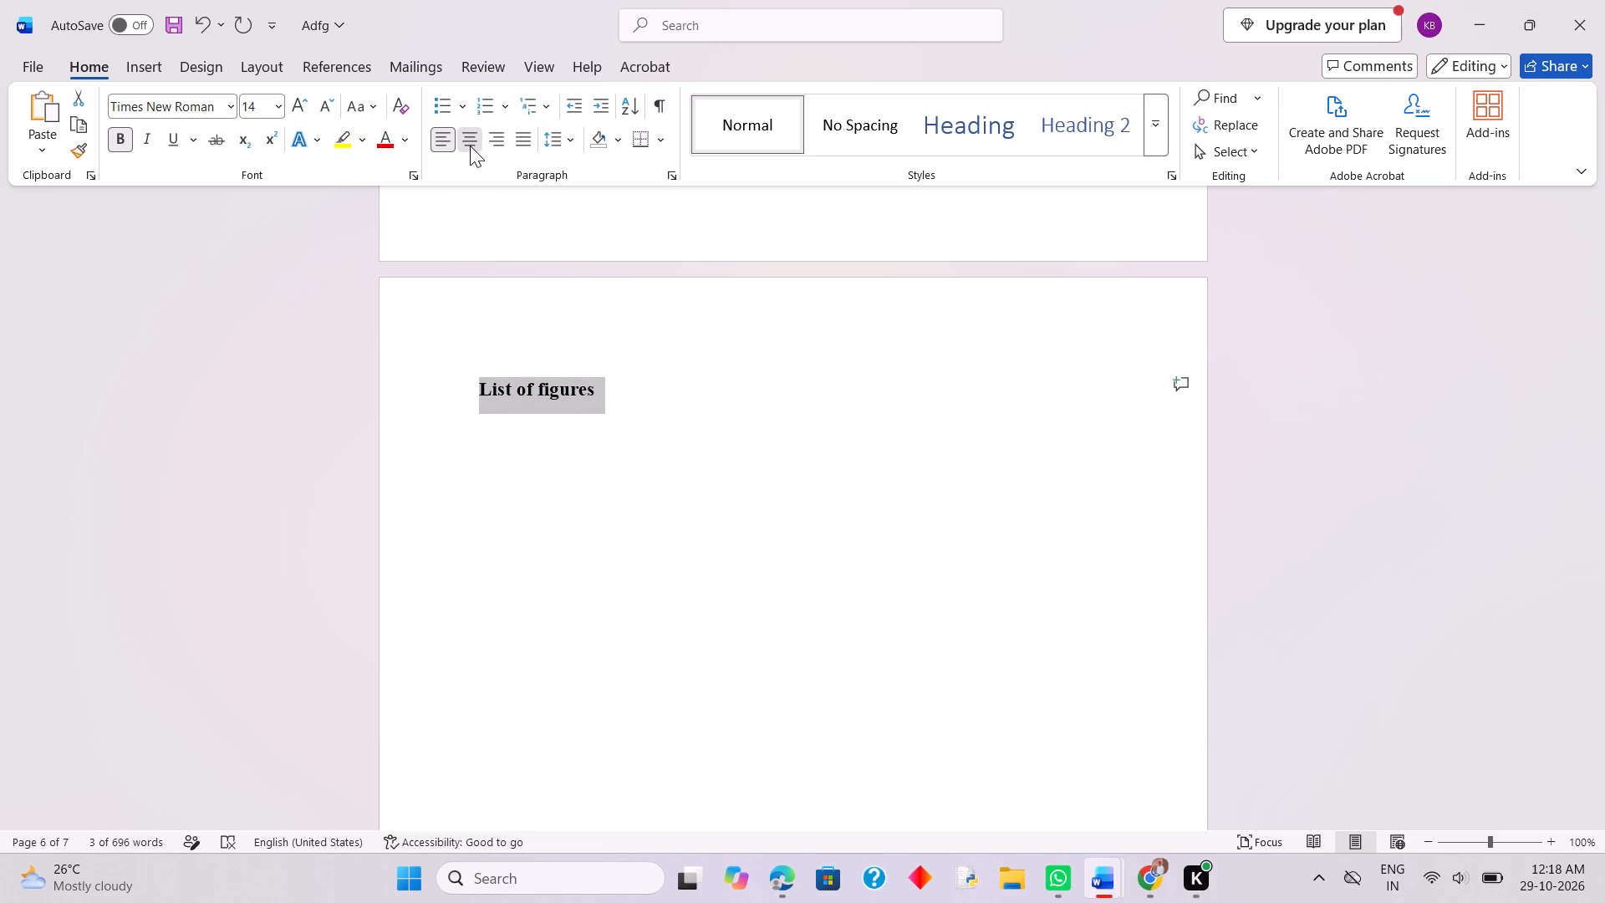
Copy the whole List of Figures table from the krushna certificate report and paste it below the "List of figures" heading in Adfg.
left_click(655, 488)
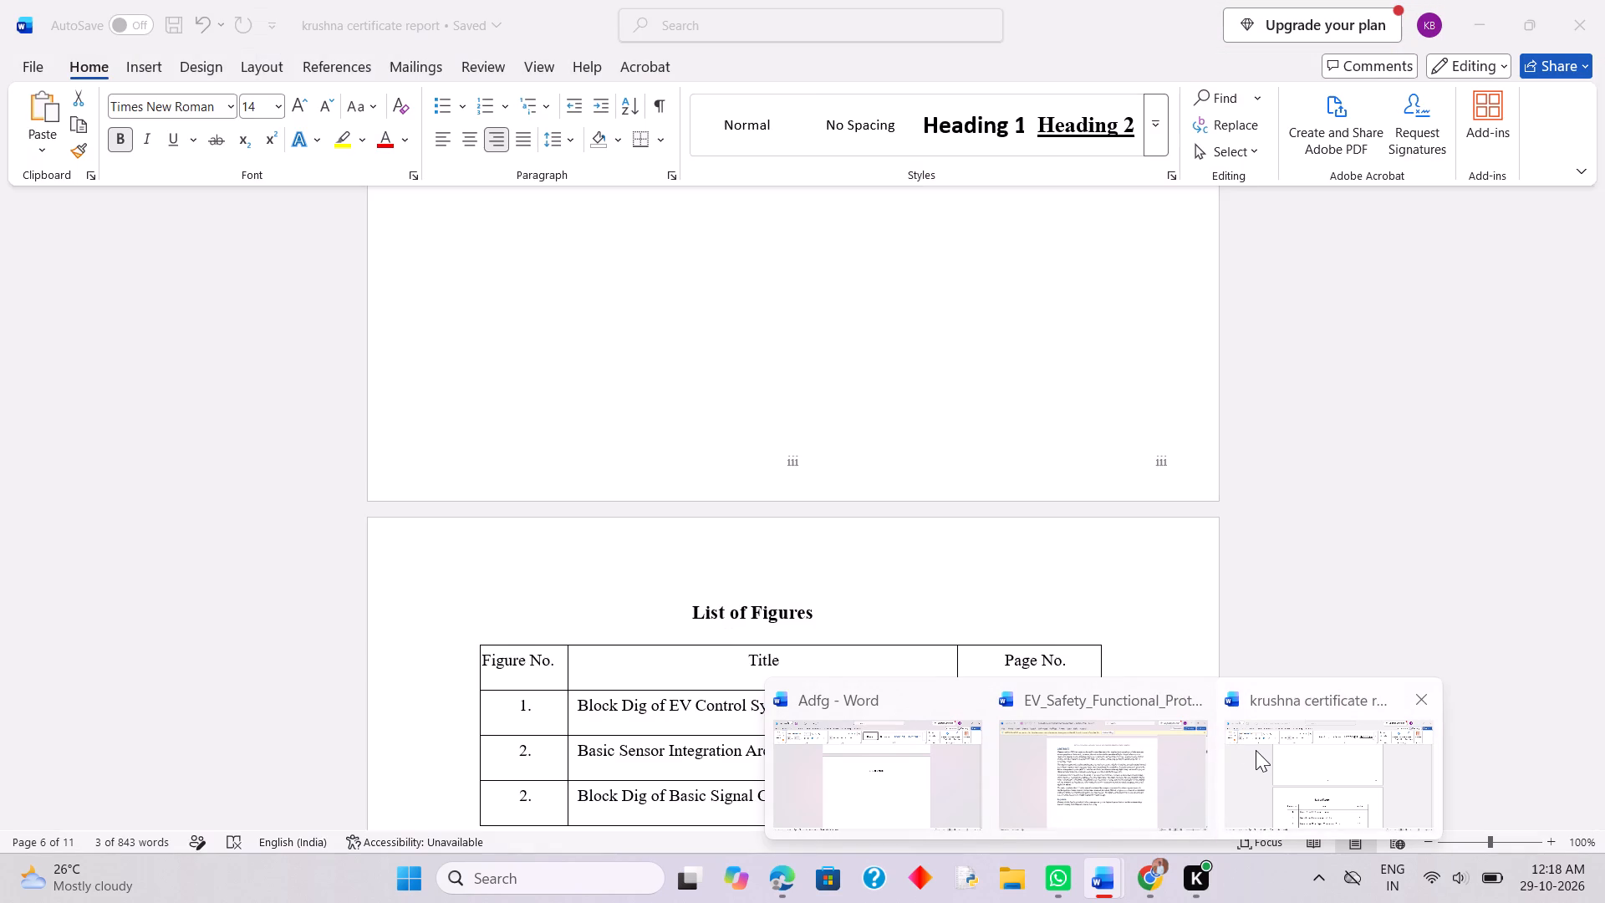
left_click(1256, 750)
left_click(1098, 605)
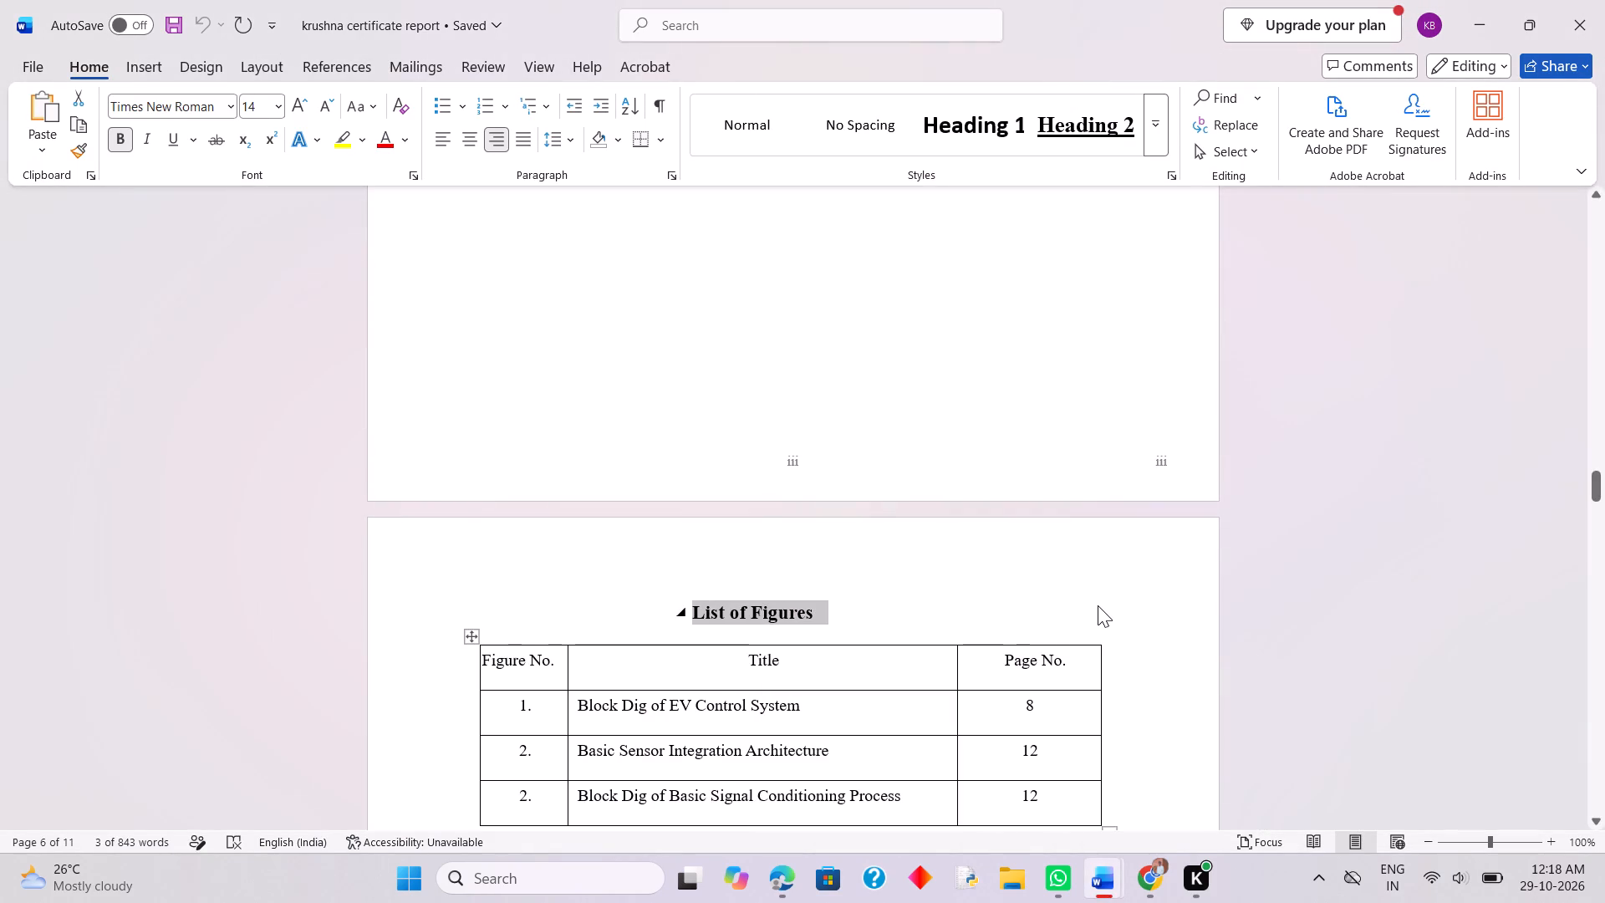
left_click(471, 643)
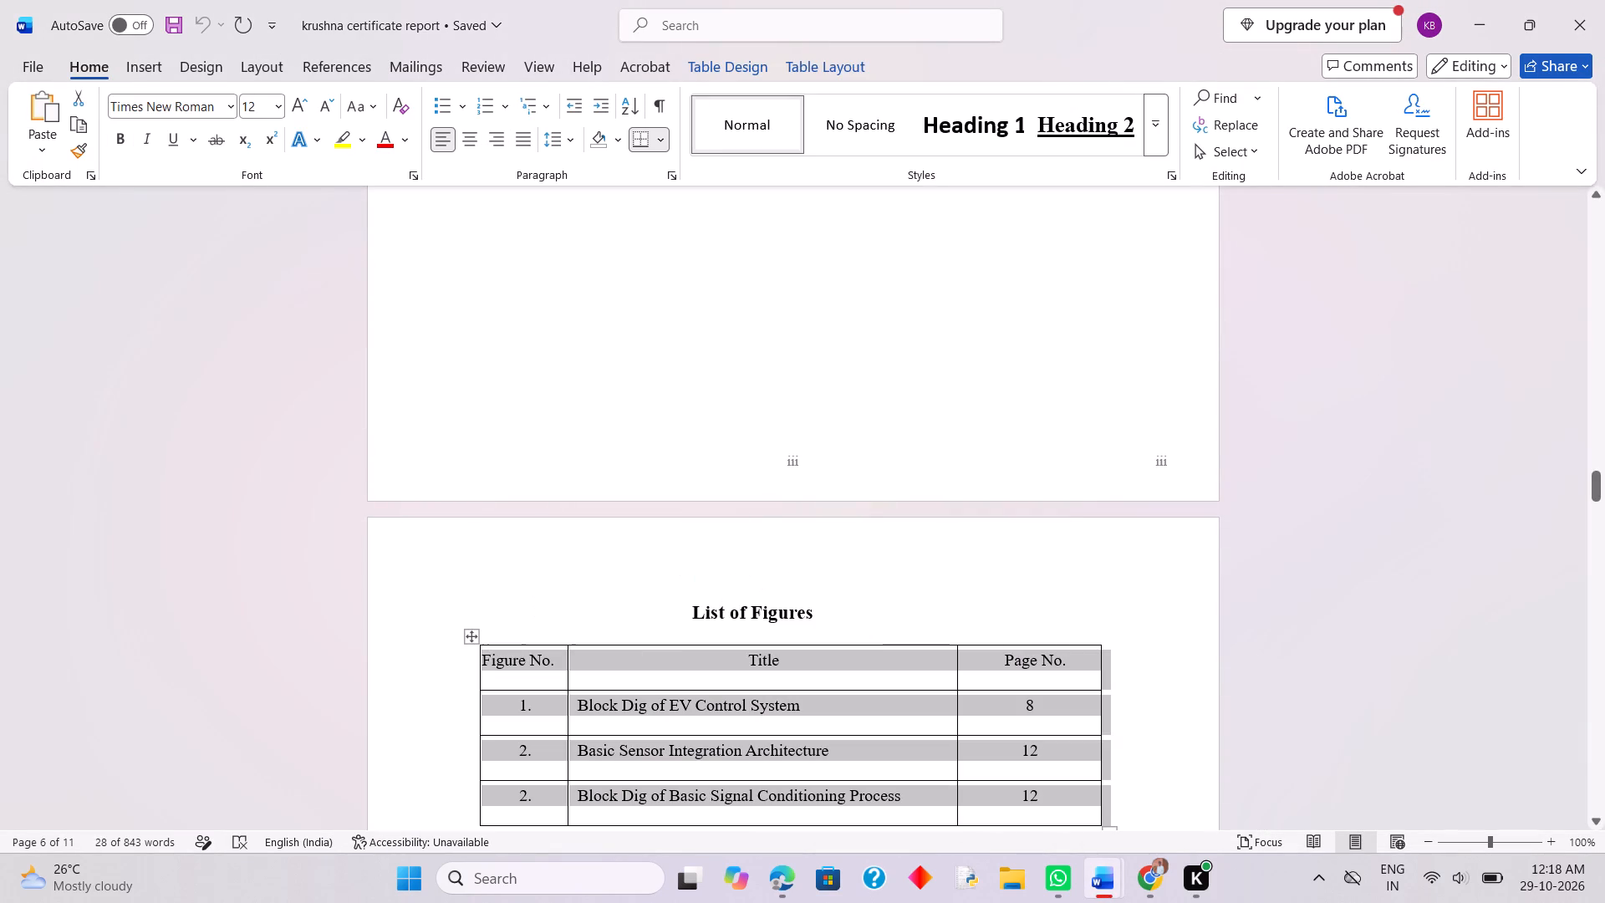
key("ctrl+c")
key("ctrl+c")
key("ctrl+c")
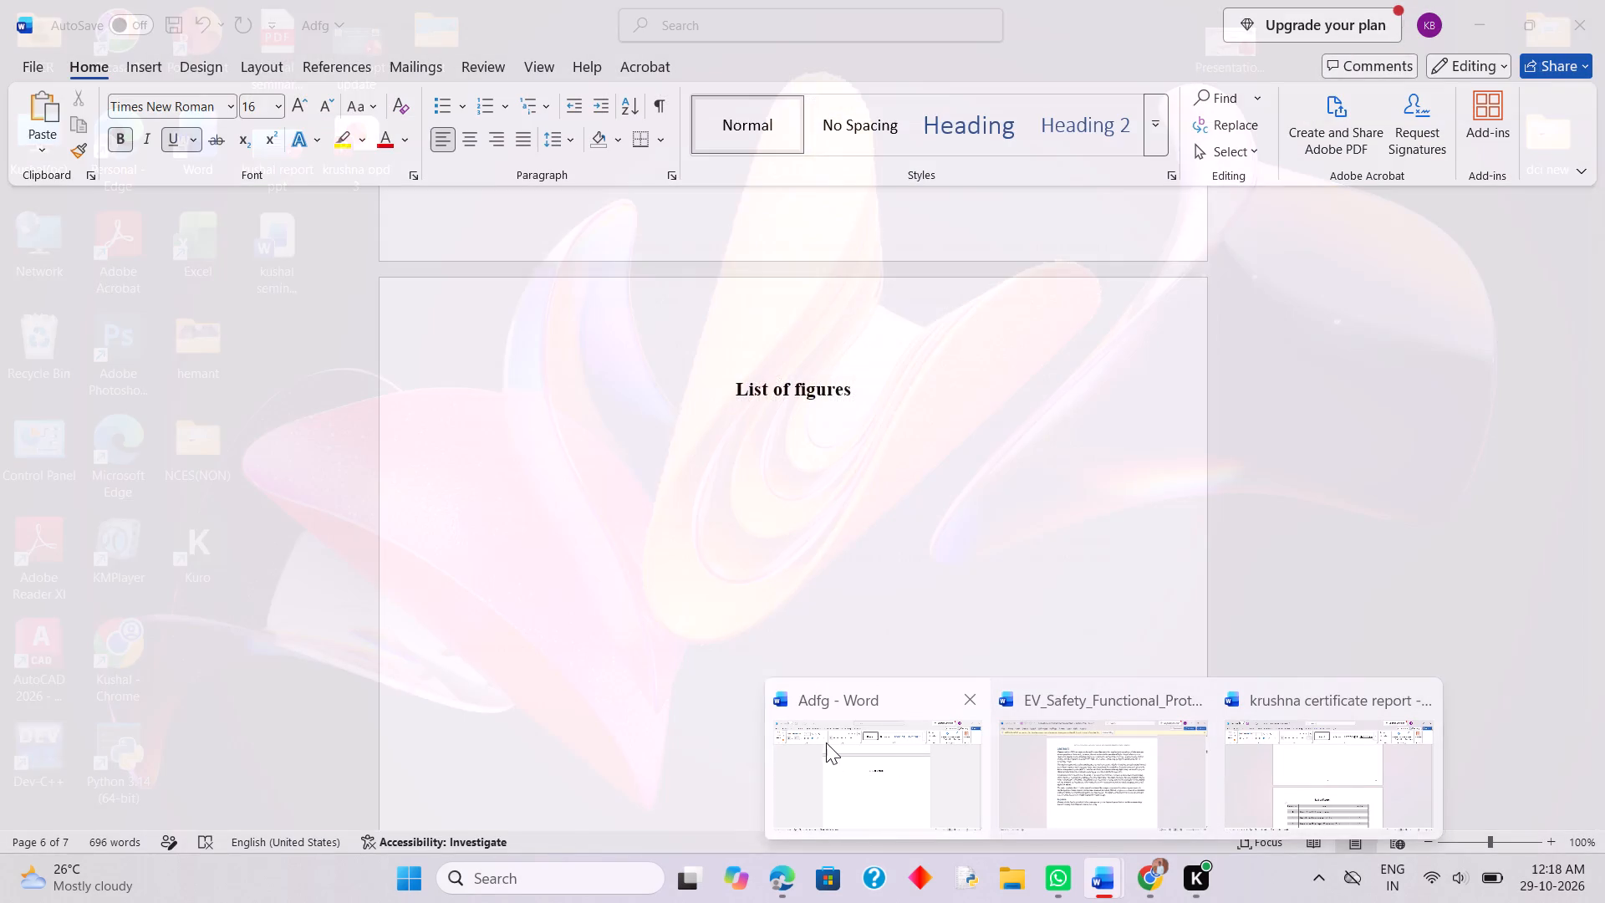
left_click(824, 742)
key("ctrl+v")
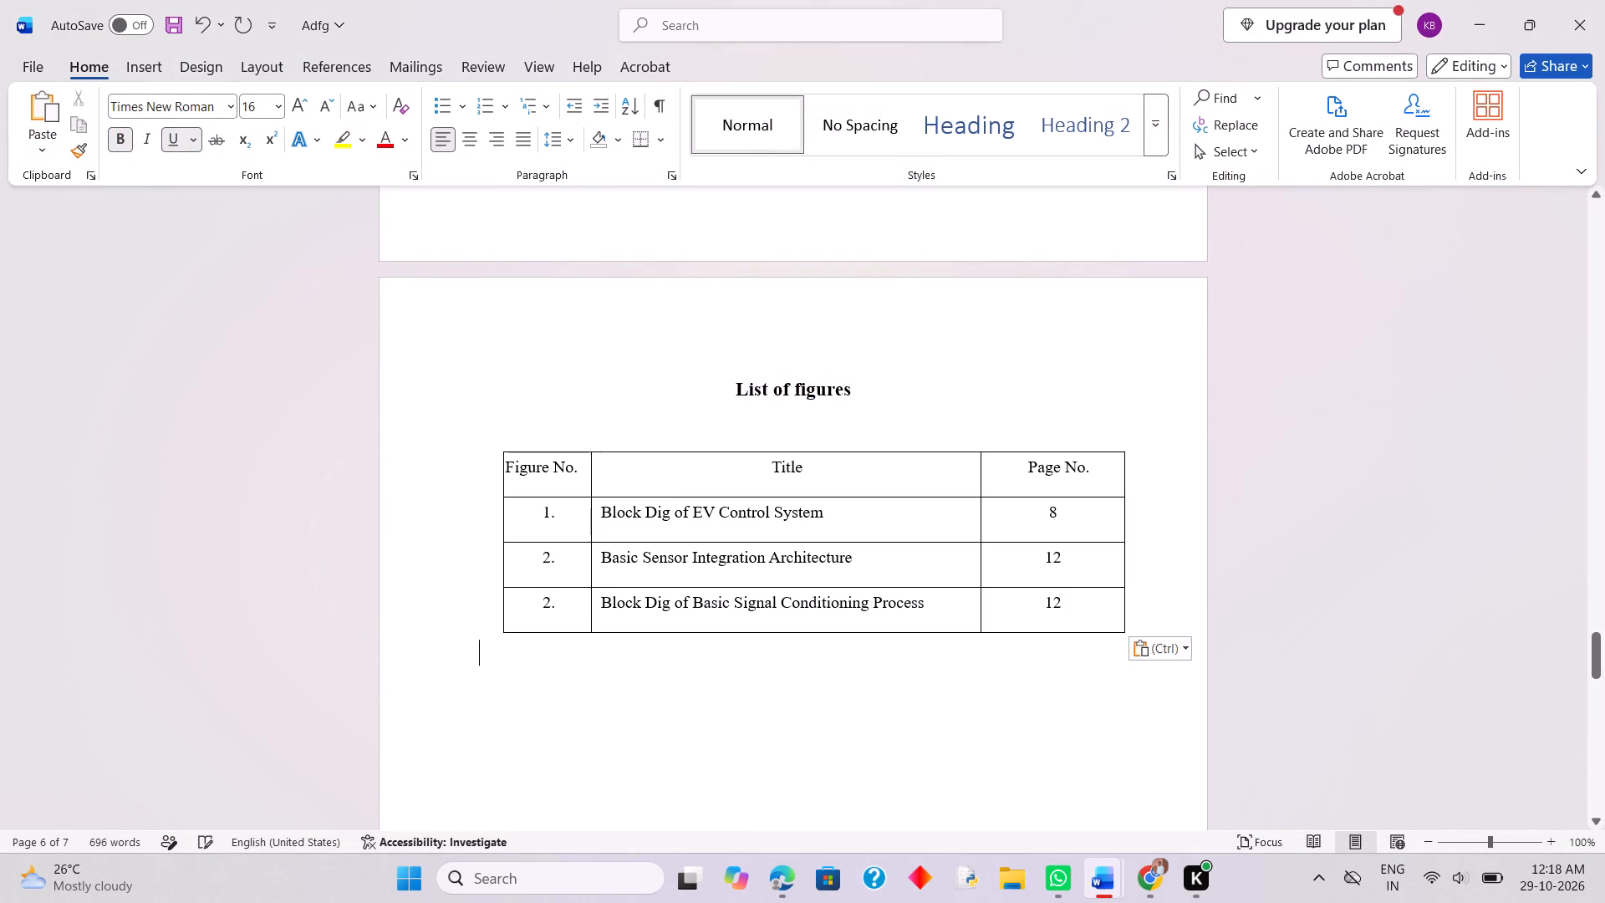
Move the pasted figures table sideways so its edge lines up with the page's left text margin.
left_click(500, 455)
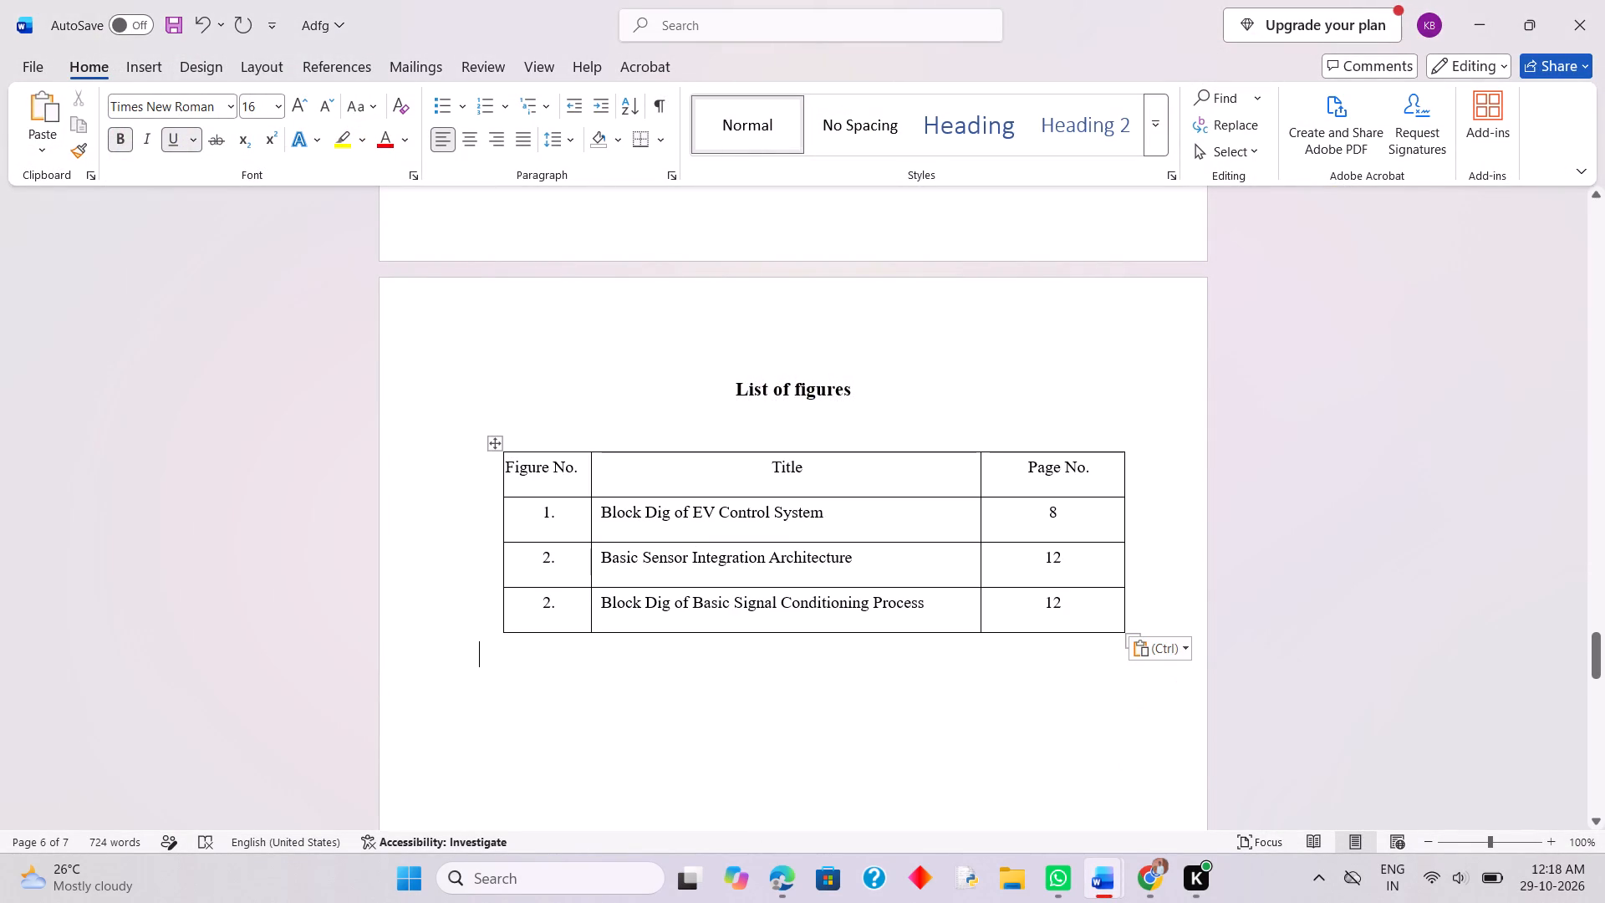
left_click_drag(496, 445, 453, 441)
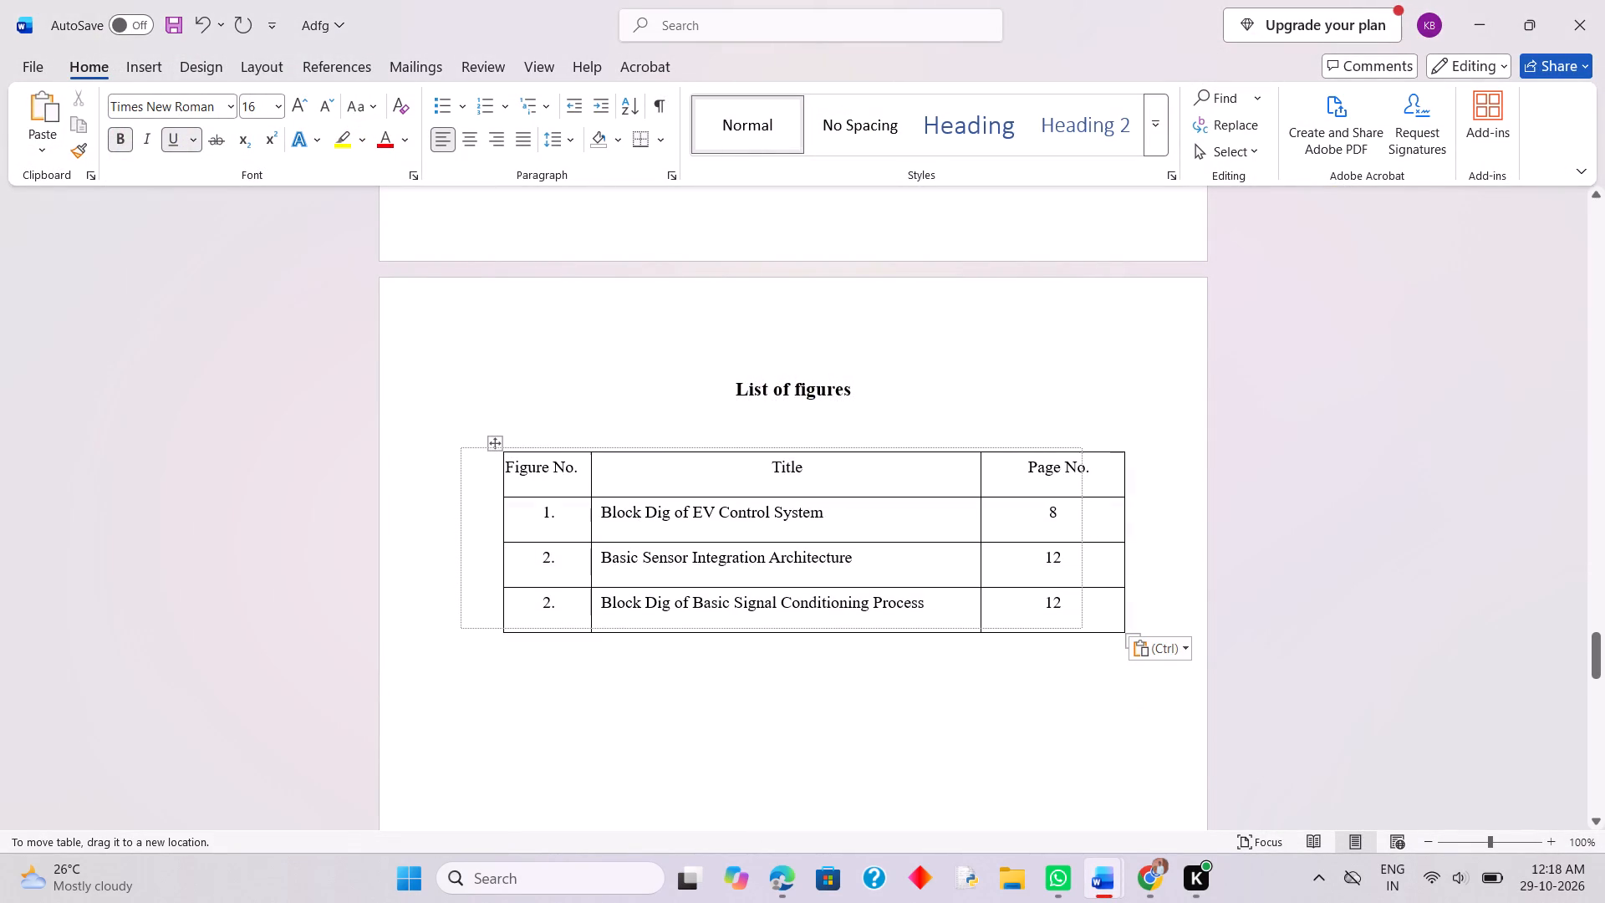
left_click_drag(453, 441, 464, 441)
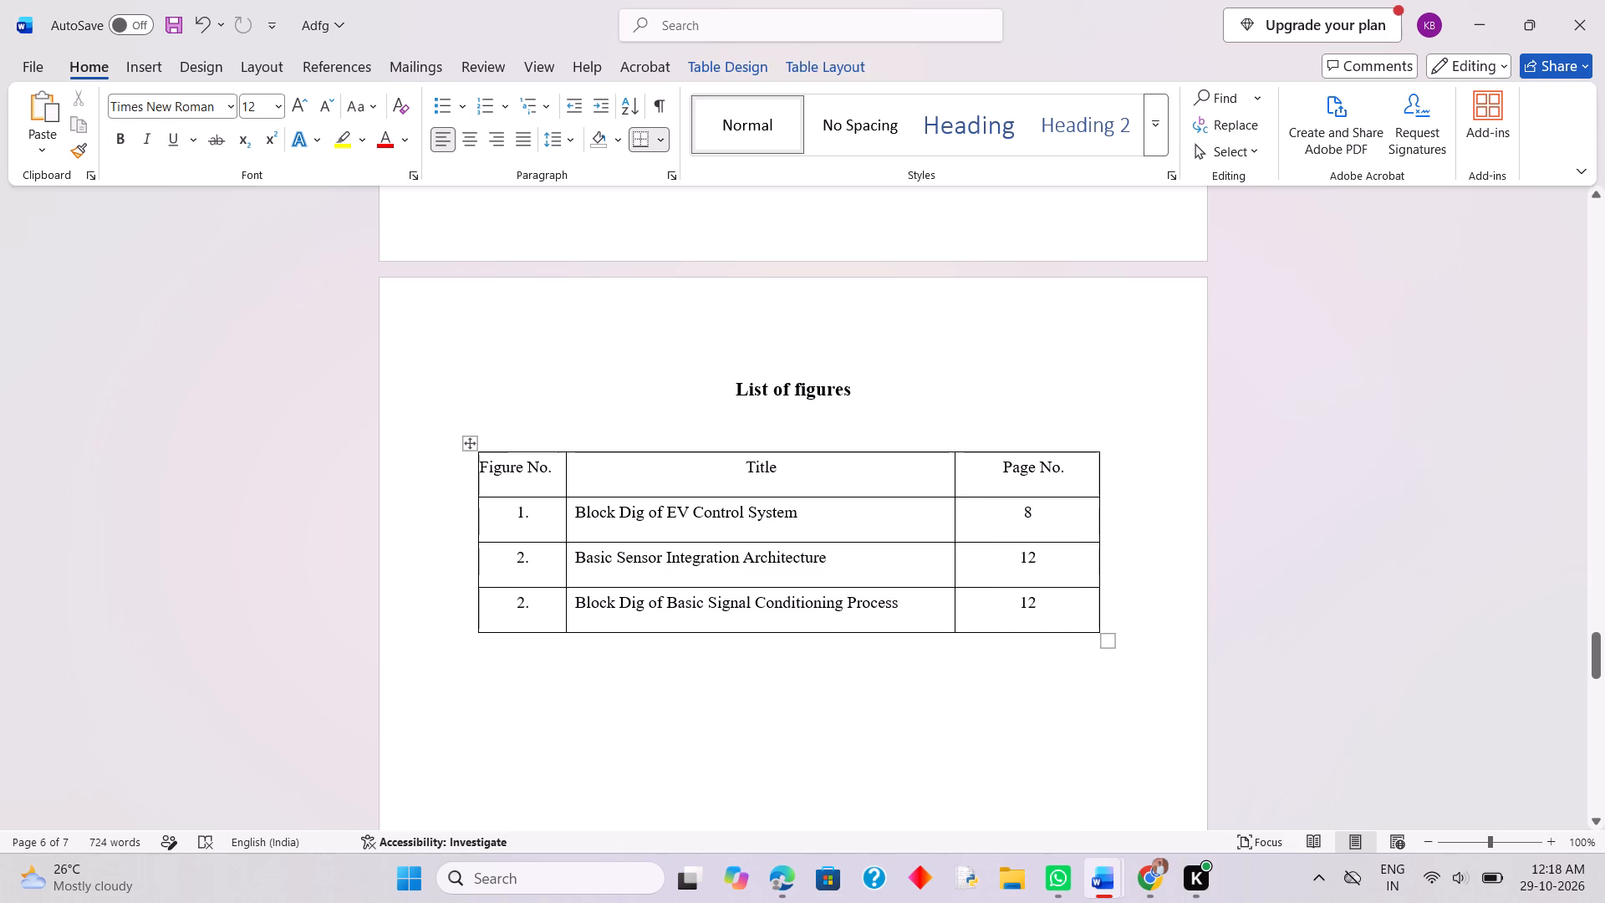
left_click(677, 778)
Clear the title "Block Dig of Basic Signal Conditioning Process" from the last row of the figures table.
scroll(762, 633, "right", 1)
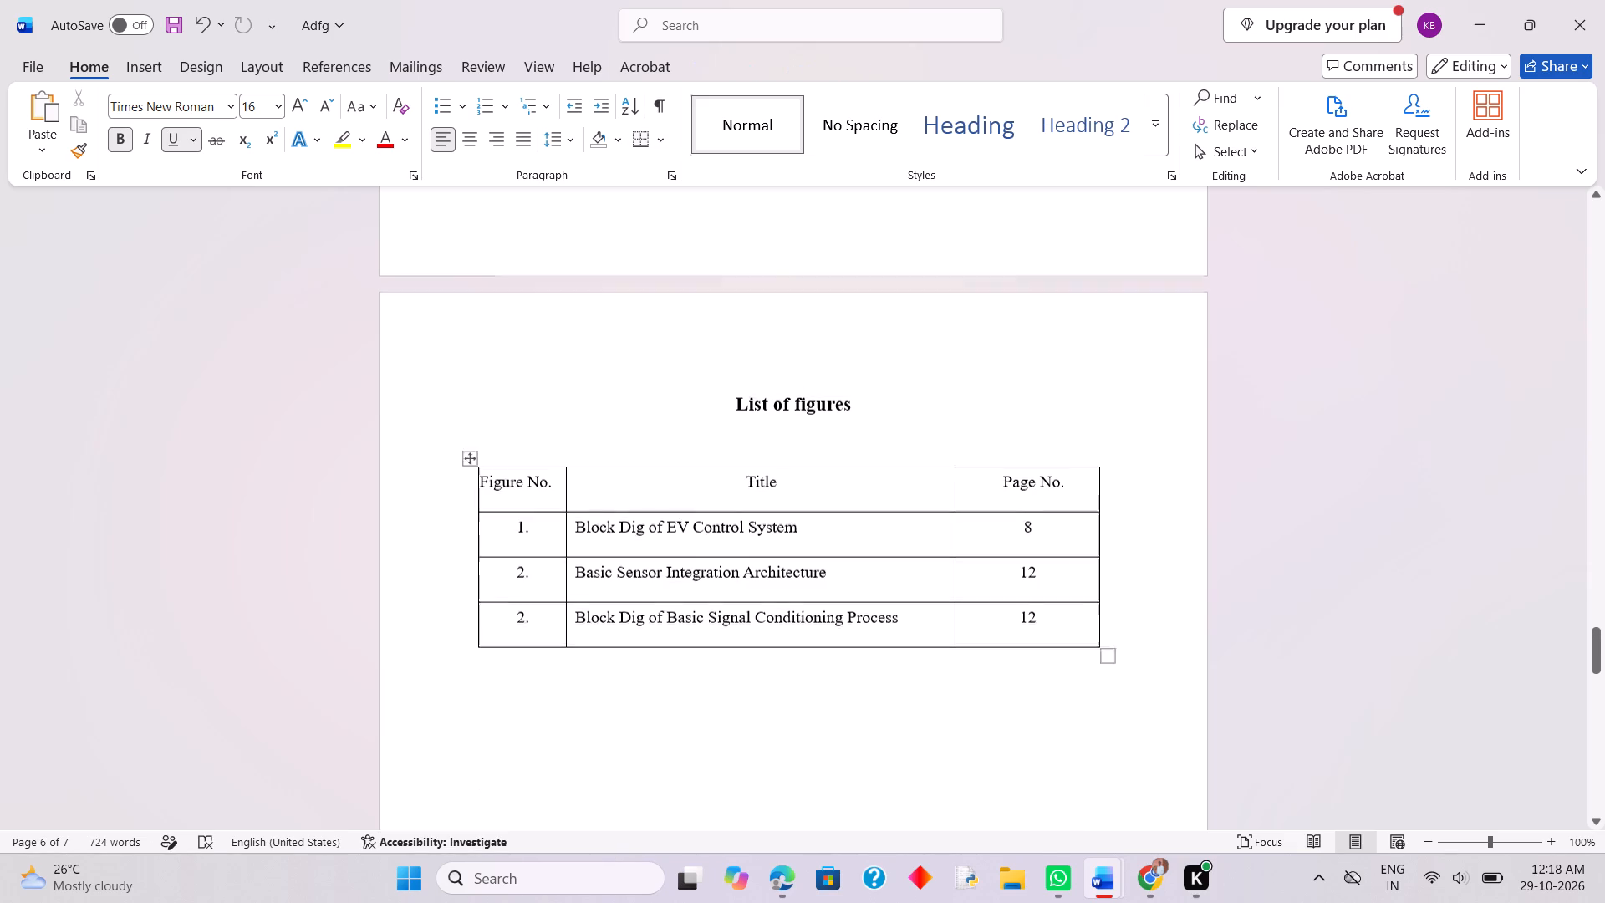
scroll(762, 633, "right", 1)
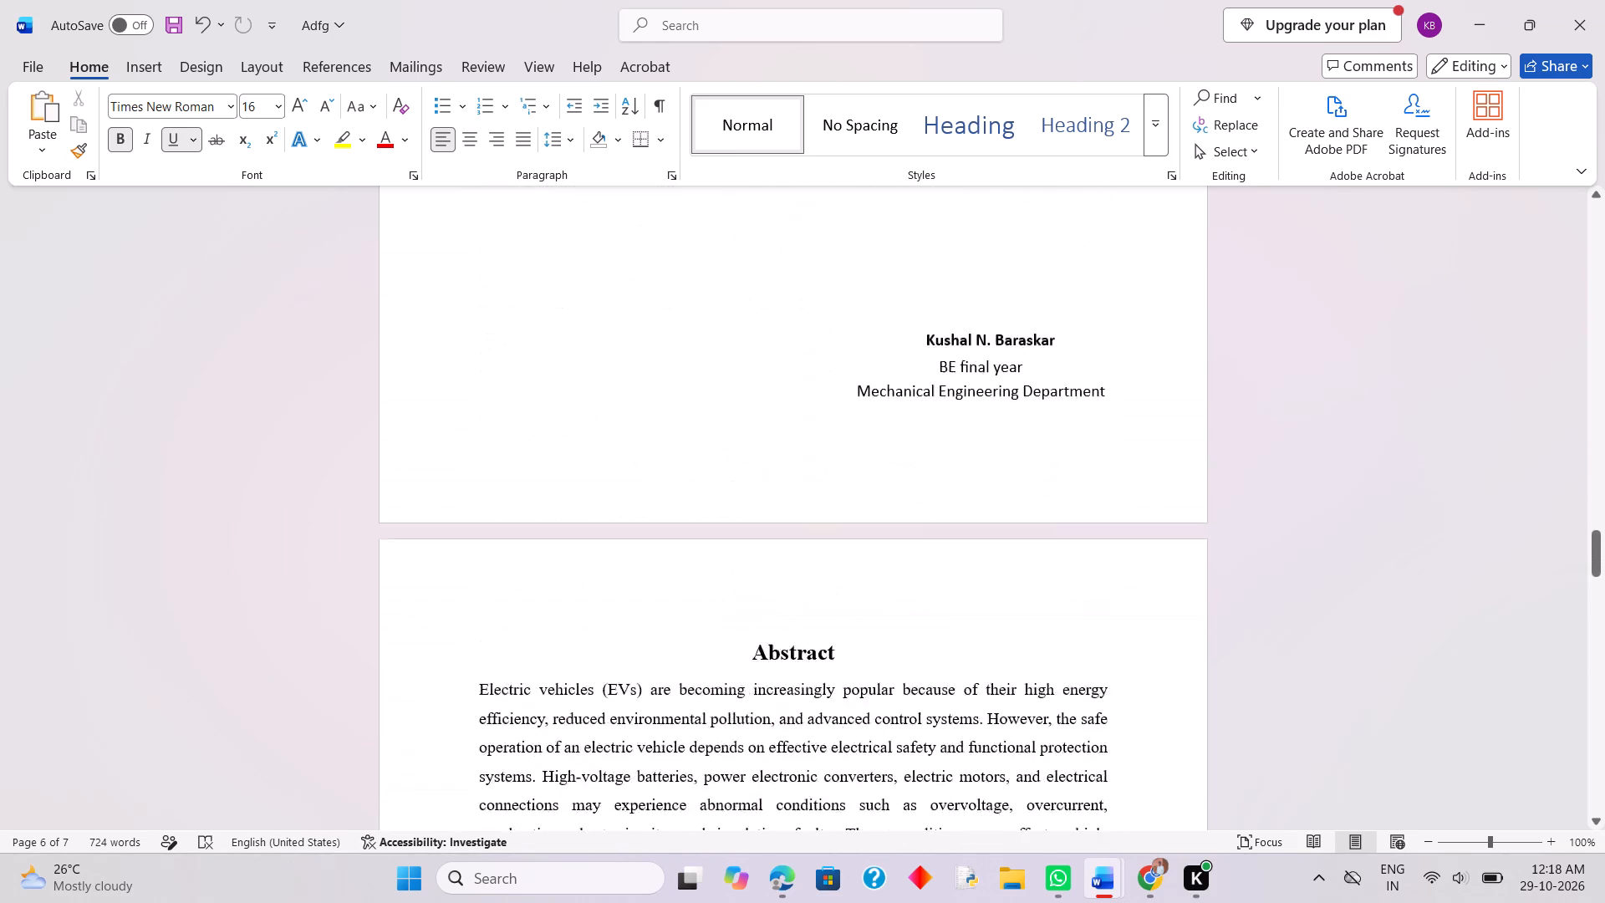
scroll(762, 633, "right", 1)
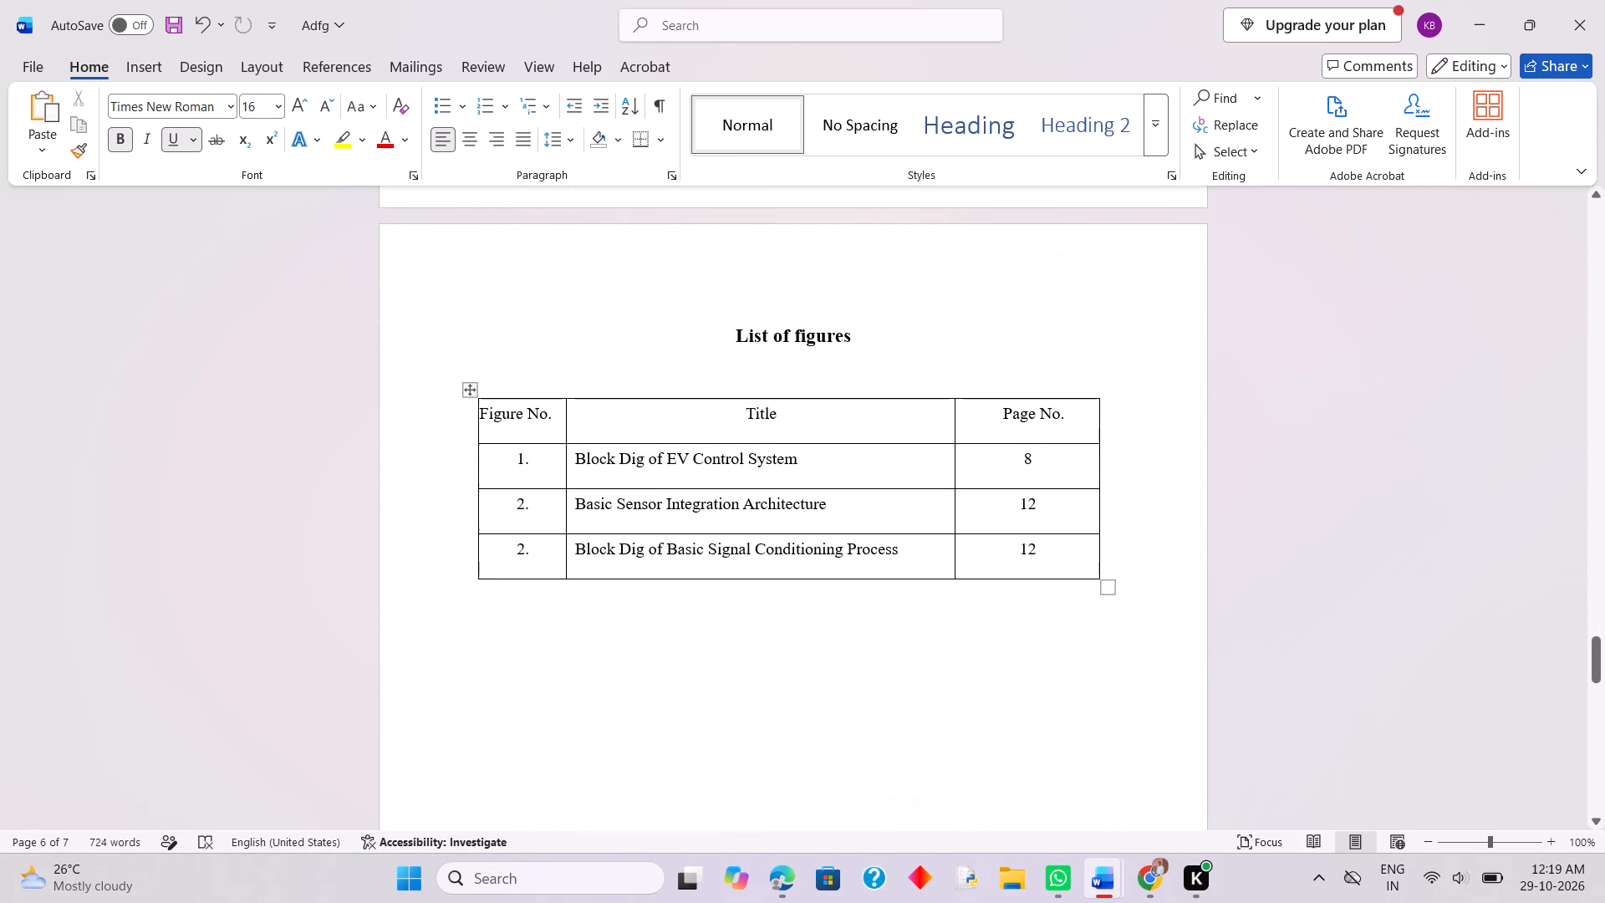
left_click(906, 553)
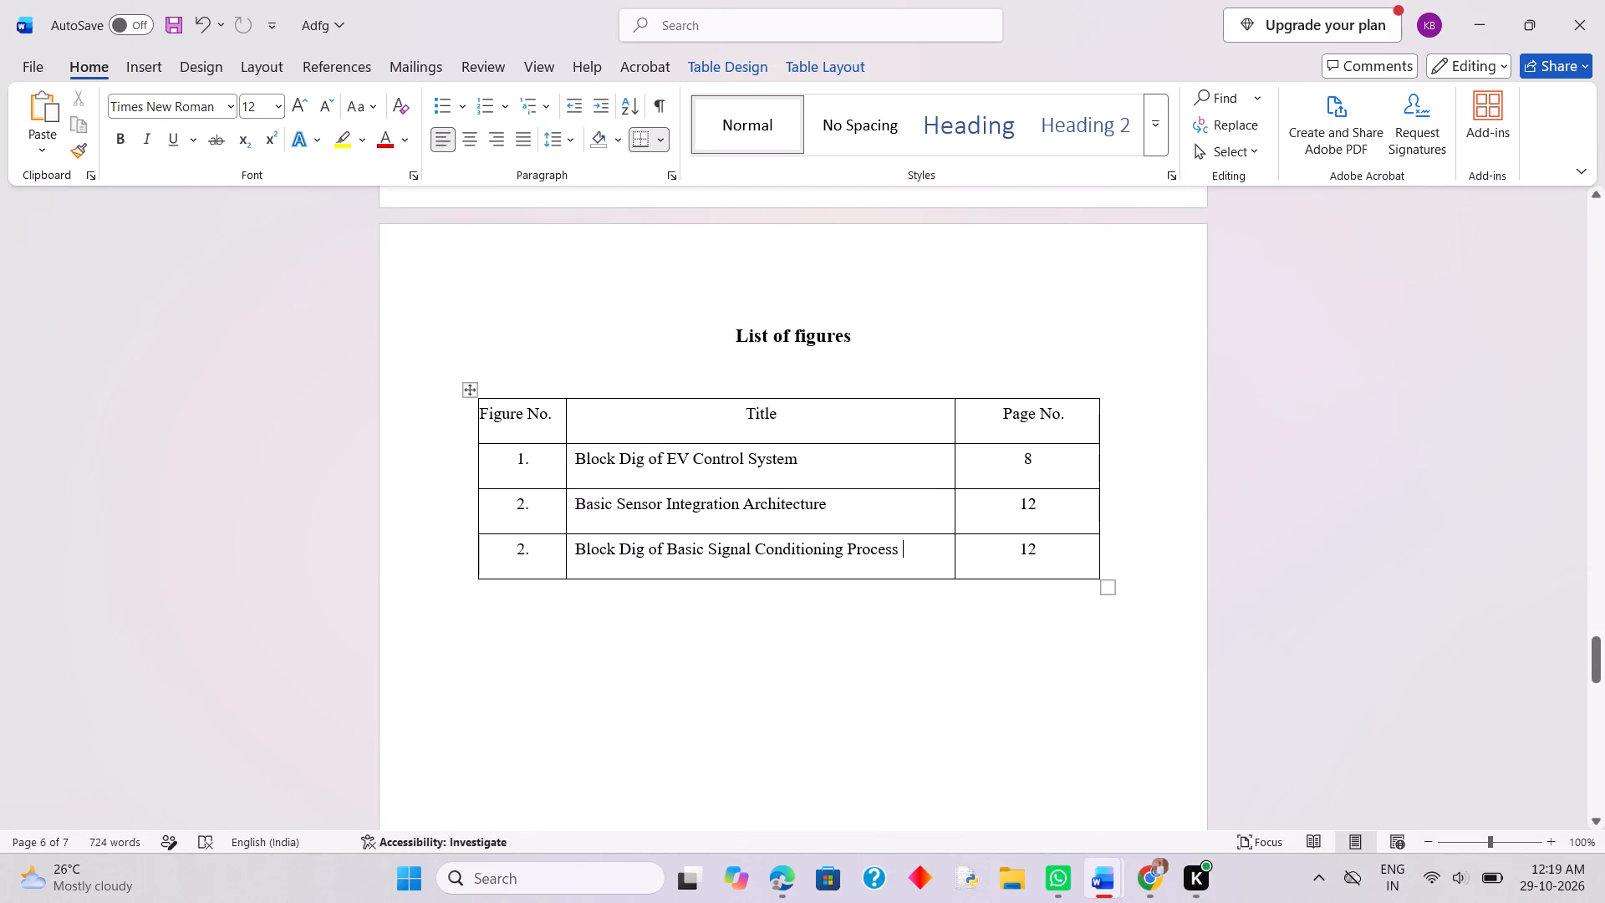
key("ctrl+BackSpace")
key("ctrl+BackSpace")
key("ctrl+BackSpace")
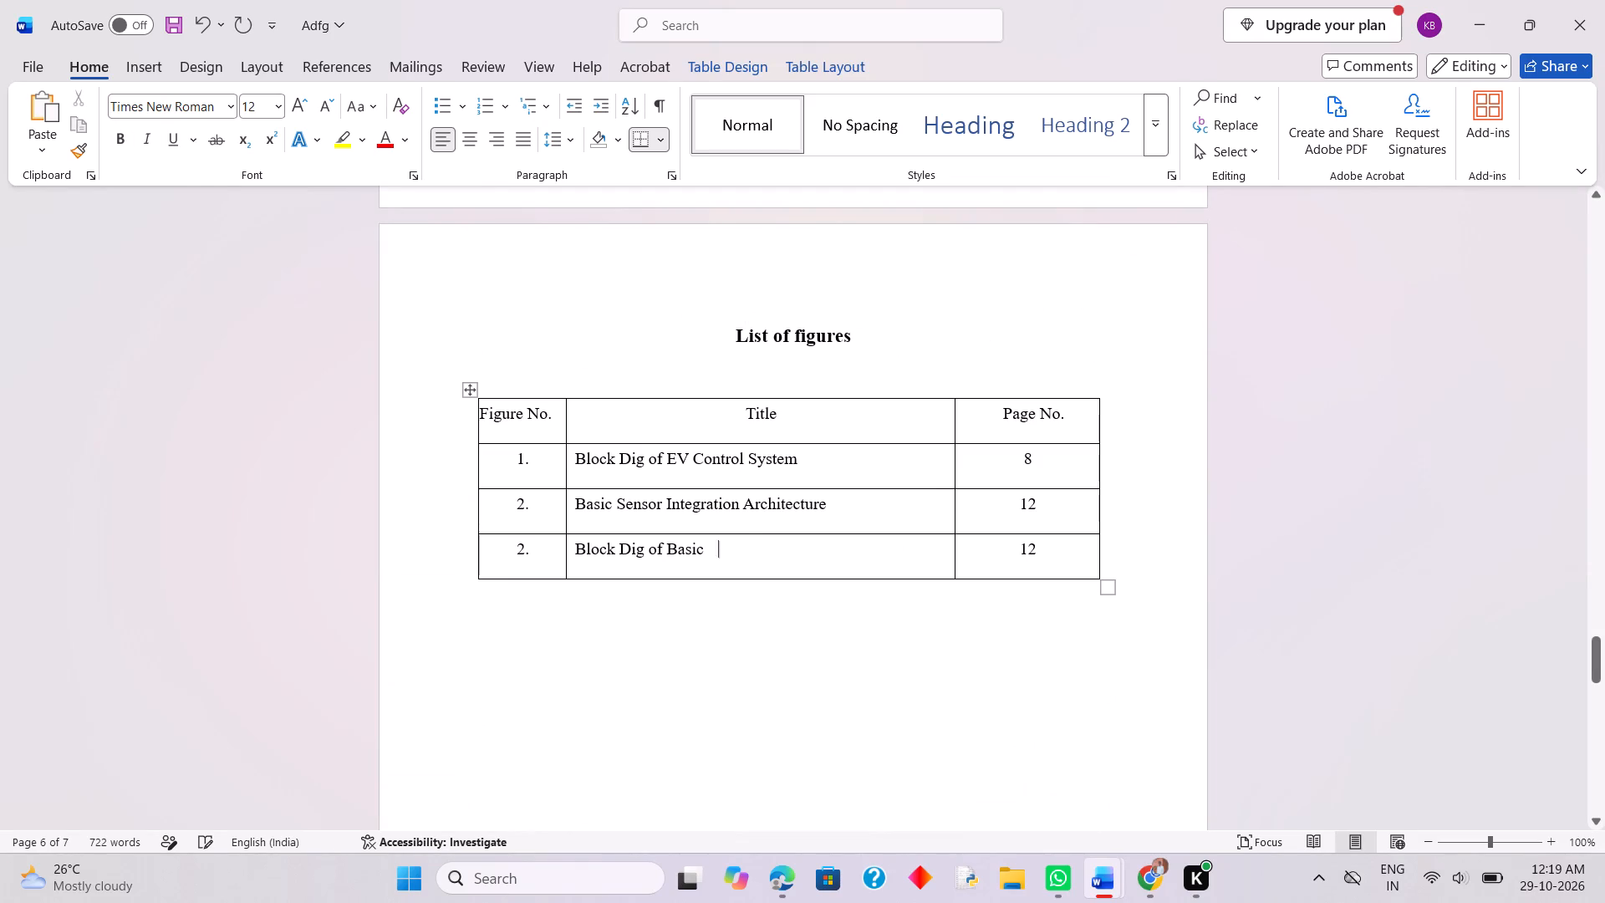
key("ctrl+BackSpace")
key("ctrl+BackSpace")
key("ctrl+BackSpace")
key("ctrl+BackSpace")
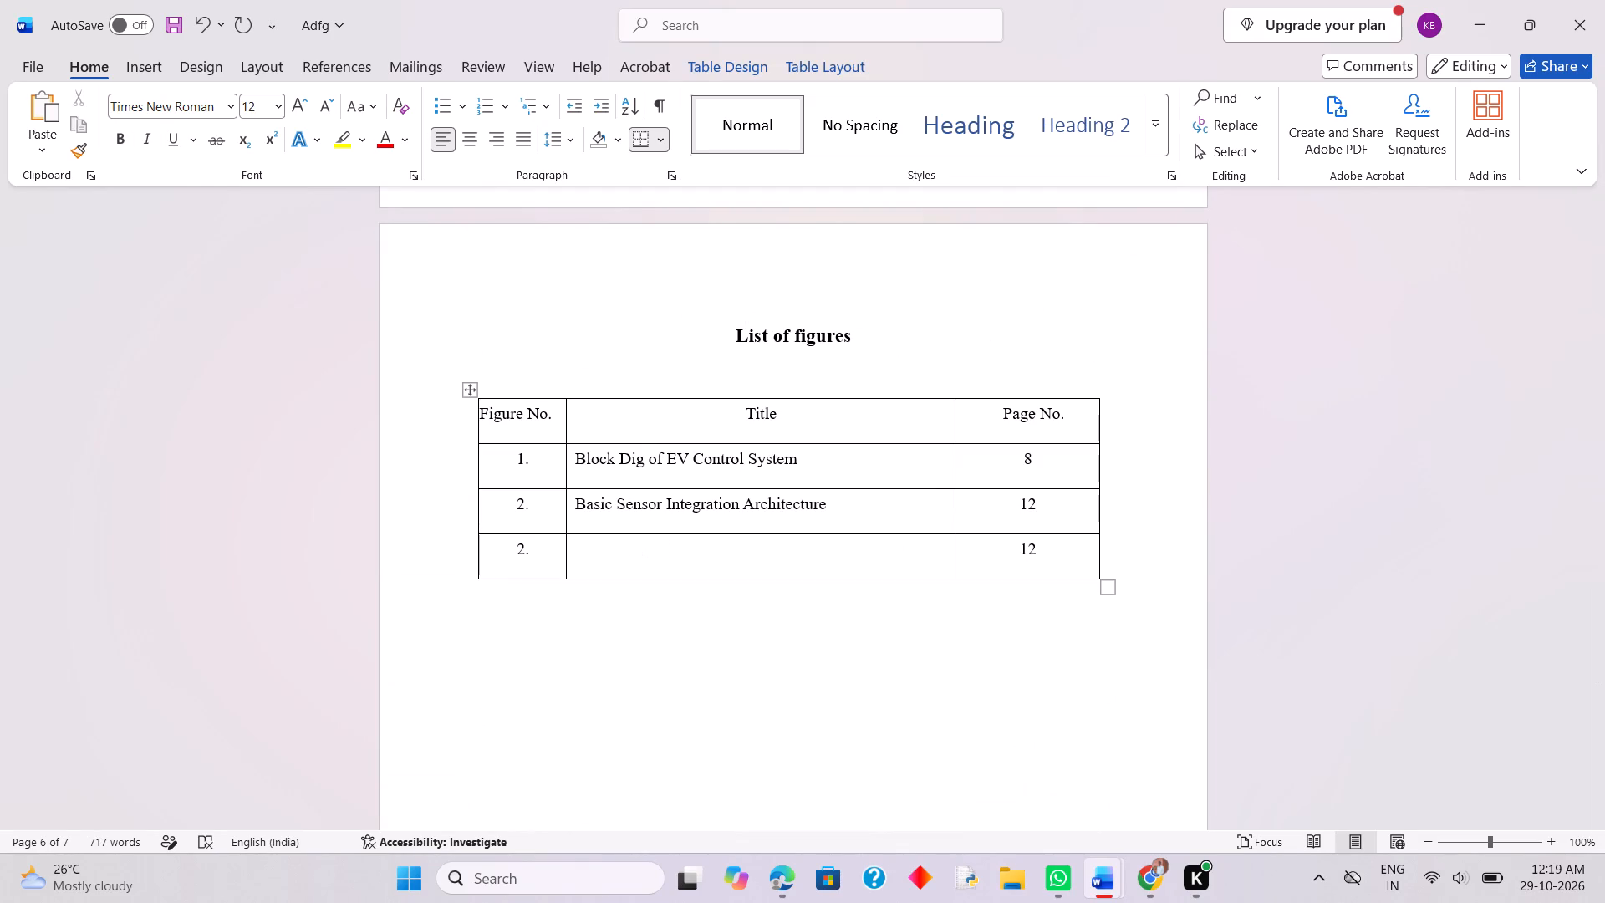
Clear the title "Basic Sensor Integration Architecture" from the second figure row of the table.
key("Up")
key("ctrl+Right")
key("ctrl+Right")
key("ctrl+Right")
key("ctrl+Right")
key("ctrl+Right")
key("ctrl+Right")
key("ctrl+Right")
key("ctrl+Right")
key("ctrl+Right")
key("ctrl+Right")
key("Up")
key("Right")
key("Right")
key("Right")
key("Right")
key("Right")
key("Right")
key("Right")
key("Right")
key("Right")
key("Right")
key("Right")
key("Right")
key("Right")
key("Right")
key("Right")
key("Right")
key("Right")
key("Right")
key("Right")
key("Right")
key("Right")
key("Right")
key("Right")
key("Right")
key("Right")
key("Right")
key("Right")
key("Right")
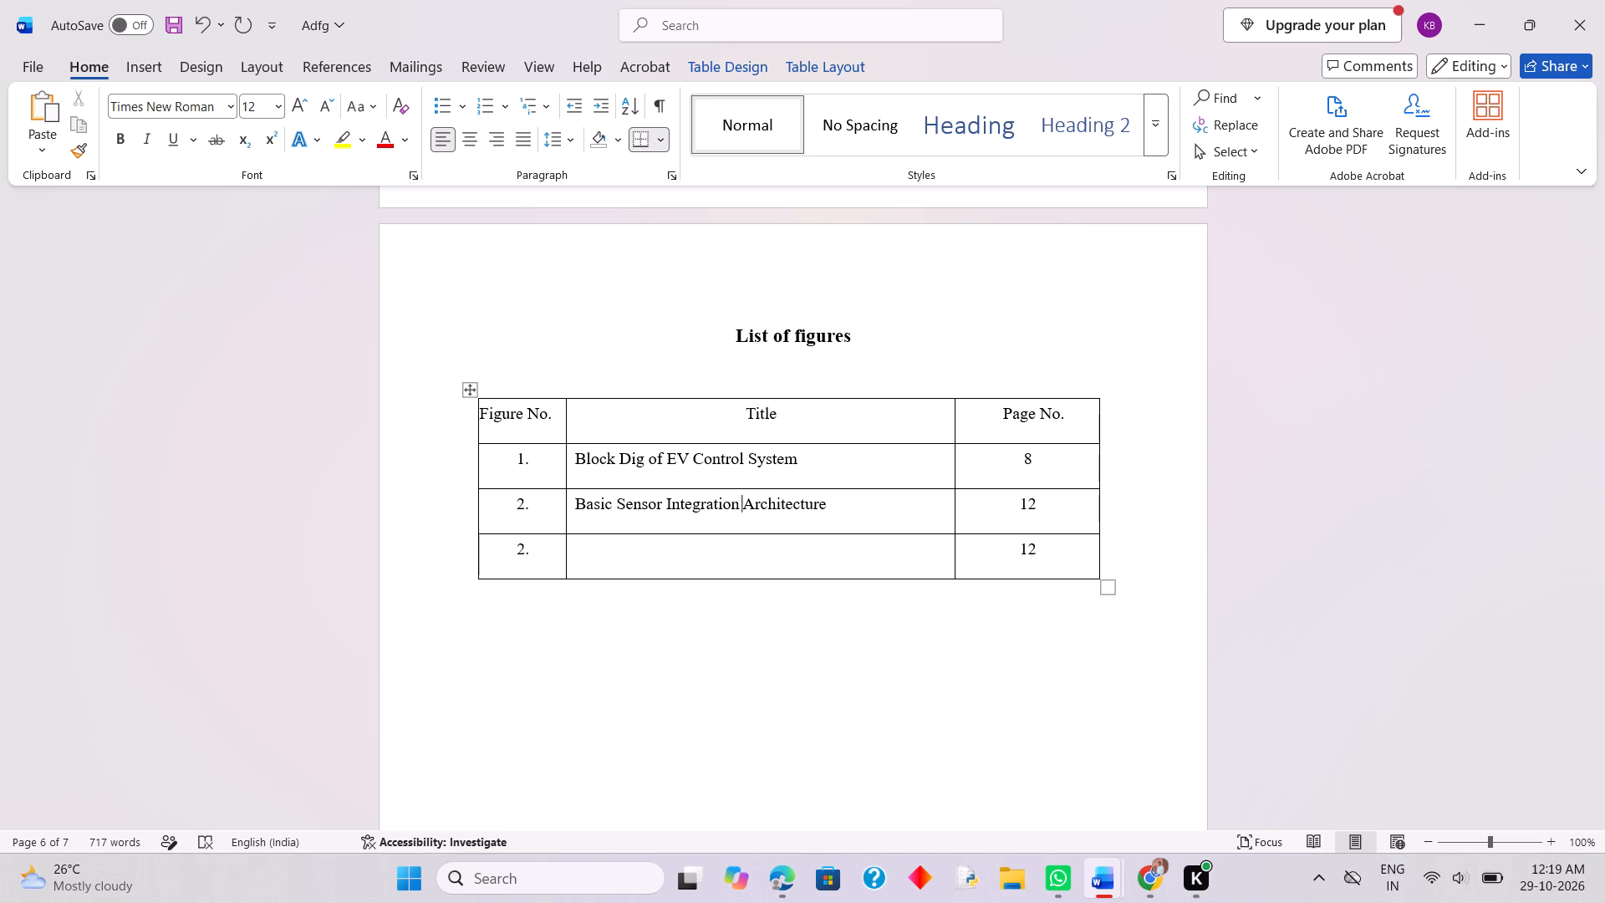
key("Right")
key("Right")
key("Right")
left_click(833, 508)
key("ctrl+BackSpace")
key("ctrl+BackSpace")
key("ctrl+BackSpace")
key("ctrl+BackSpace")
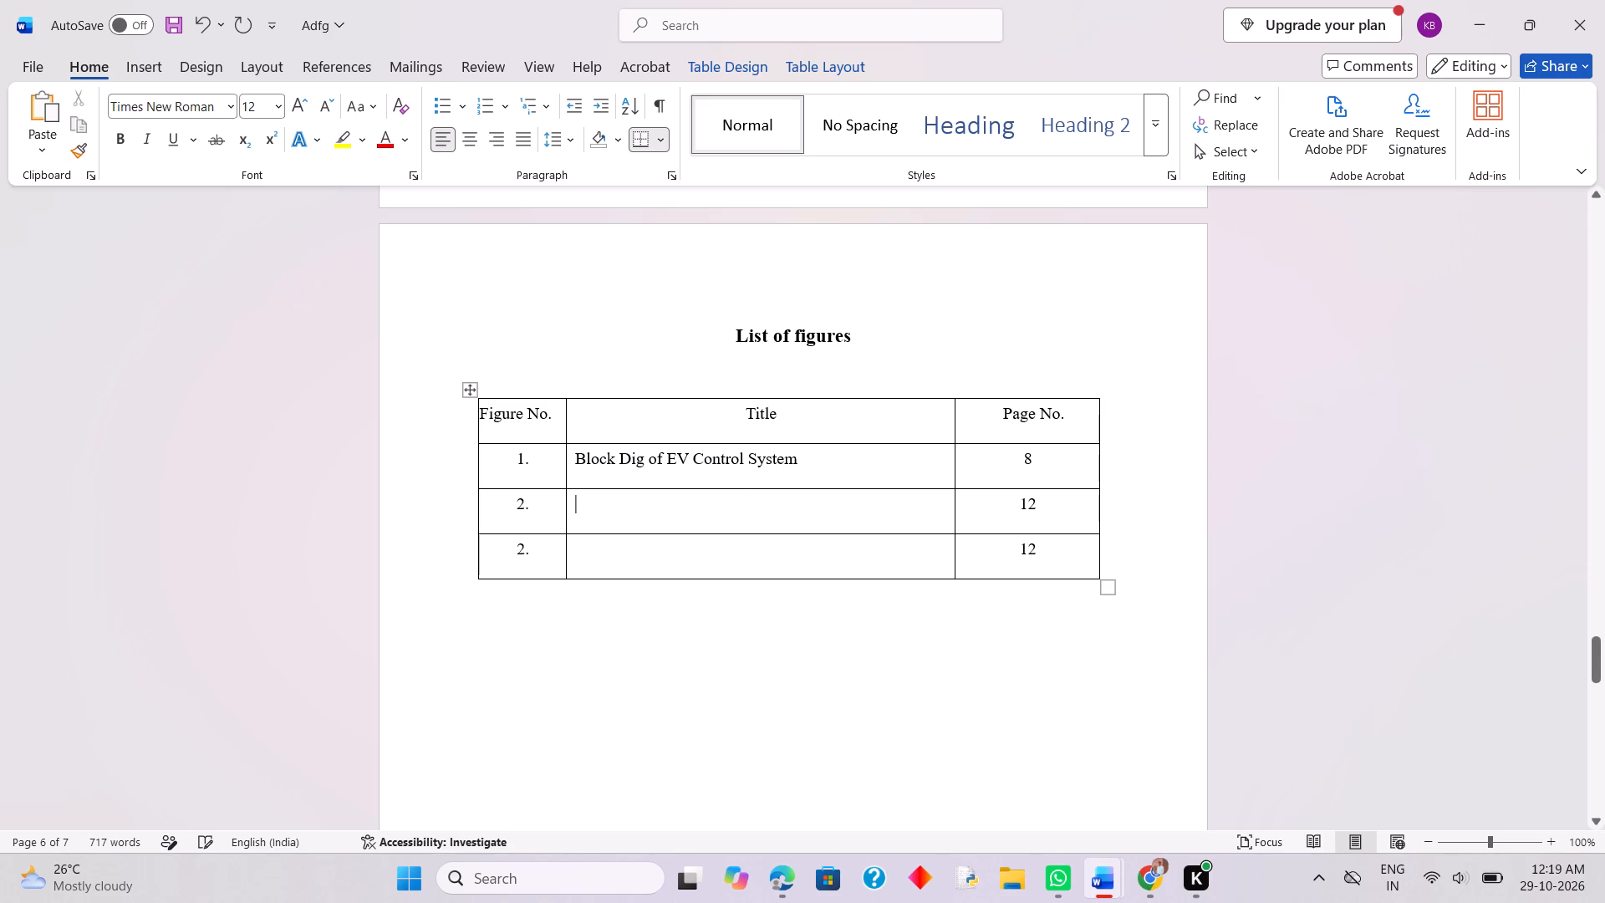
Clear the title "Block Dig of EV Control System" from the first figure row of the table.
key("Up")
key("Right")
key("Right")
key("Right")
key("Right")
key("Right")
key("Right")
key("Right")
key("Right")
key("Right")
key("Right")
key("Right")
key("Right")
key("Right")
key("Right")
key("Right")
key("Right")
key("Right")
key("Right")
key("Right")
key("Right")
key("Right")
key("Right")
key("Right")
key("Right")
key("Right")
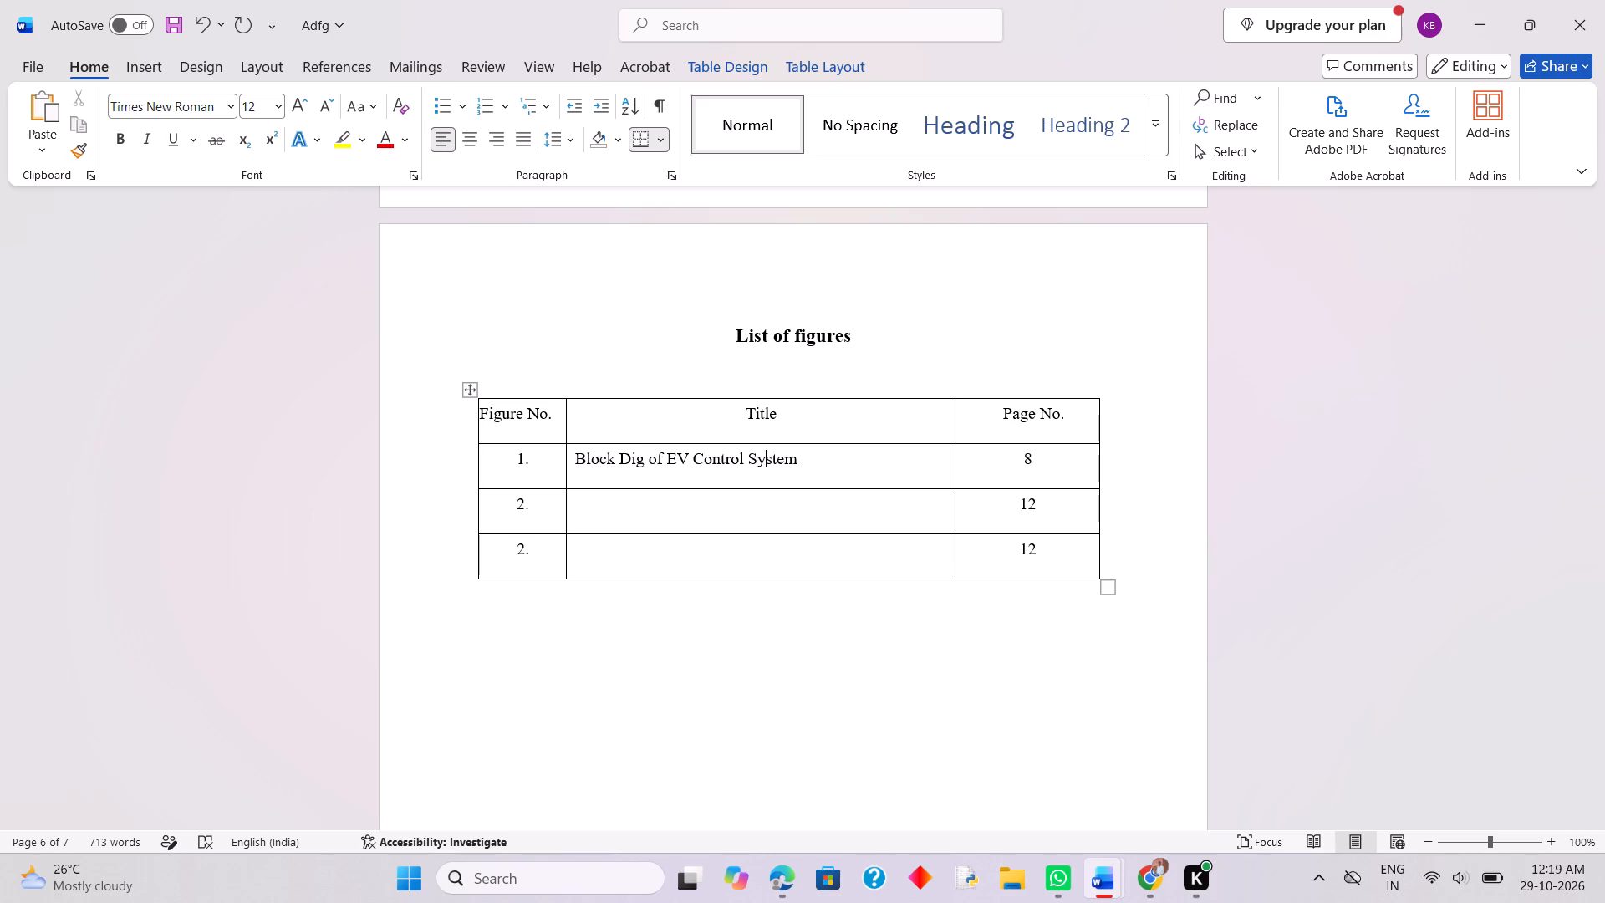
key("Right")
key("Right")
key("Right")
key("ctrl+BackSpace")
key("ctrl+BackSpace")
key("ctrl+BackSpace")
key("ctrl+BackSpace")
key("ctrl+BackSpace")
key("ctrl+BackSpace")
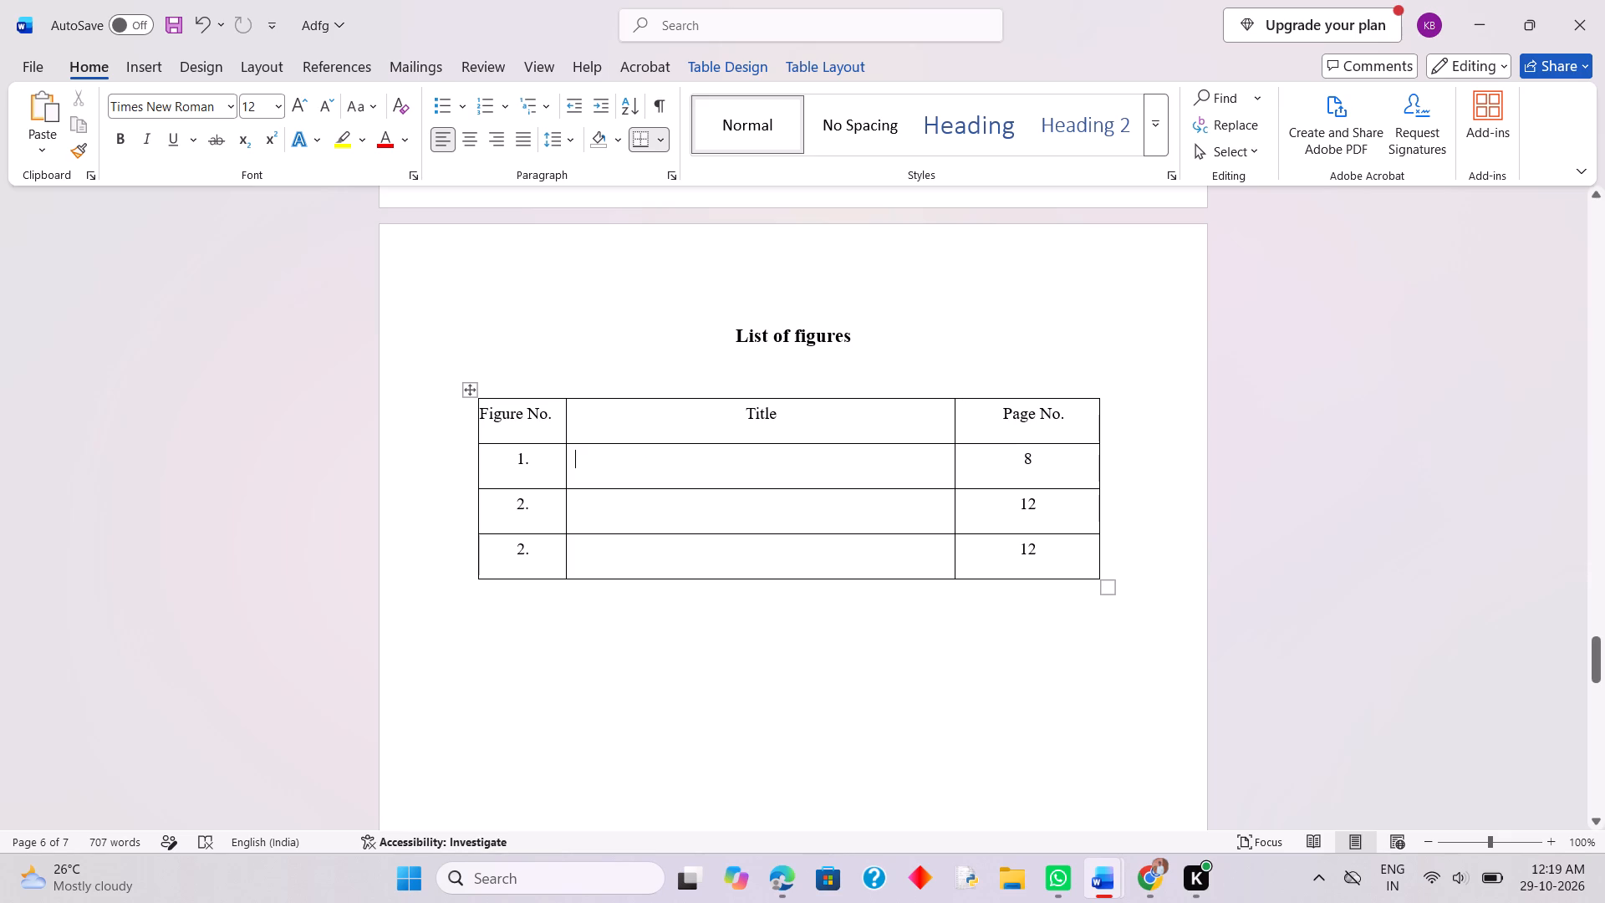
Add blank lines below the figures table until the text position reaches a new page.
left_click_drag(792, 411, 737, 413)
left_click(758, 644)
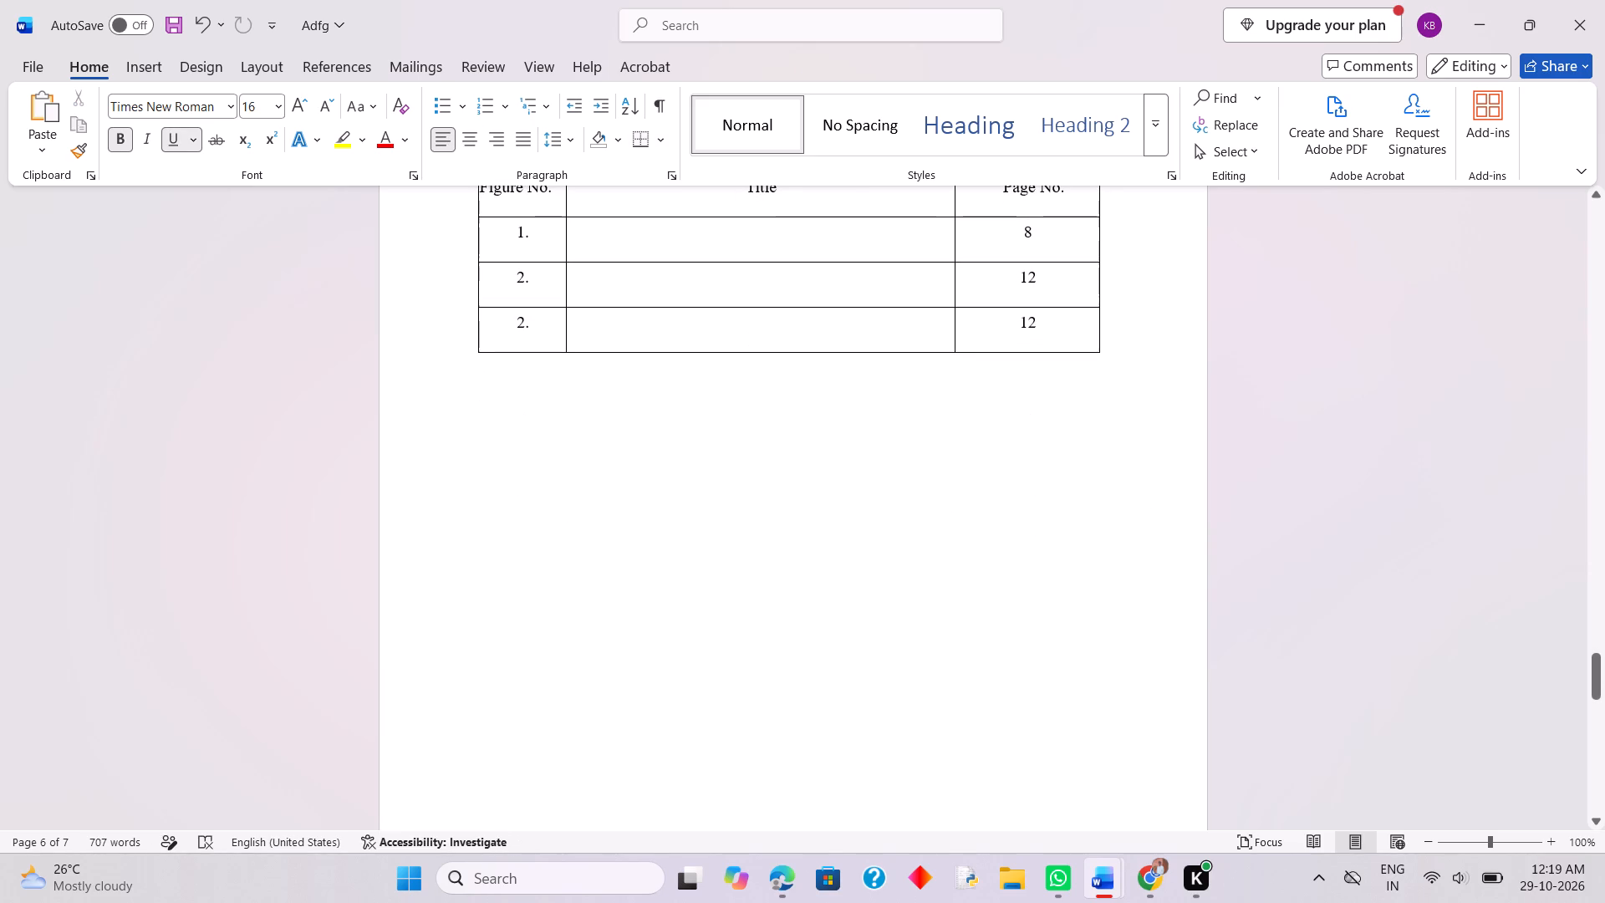
key("Return")
key("Return")
key("Return")
key("Return")
key("Return")
key("Return")
key("Return")
key("Return")
key("Return")
key("Return")
key("Return")
key("Return")
key("Return")
key("Return")
key("Return")
key("Return")
key("Return")
key("Return")
key("Return")
key("Return")
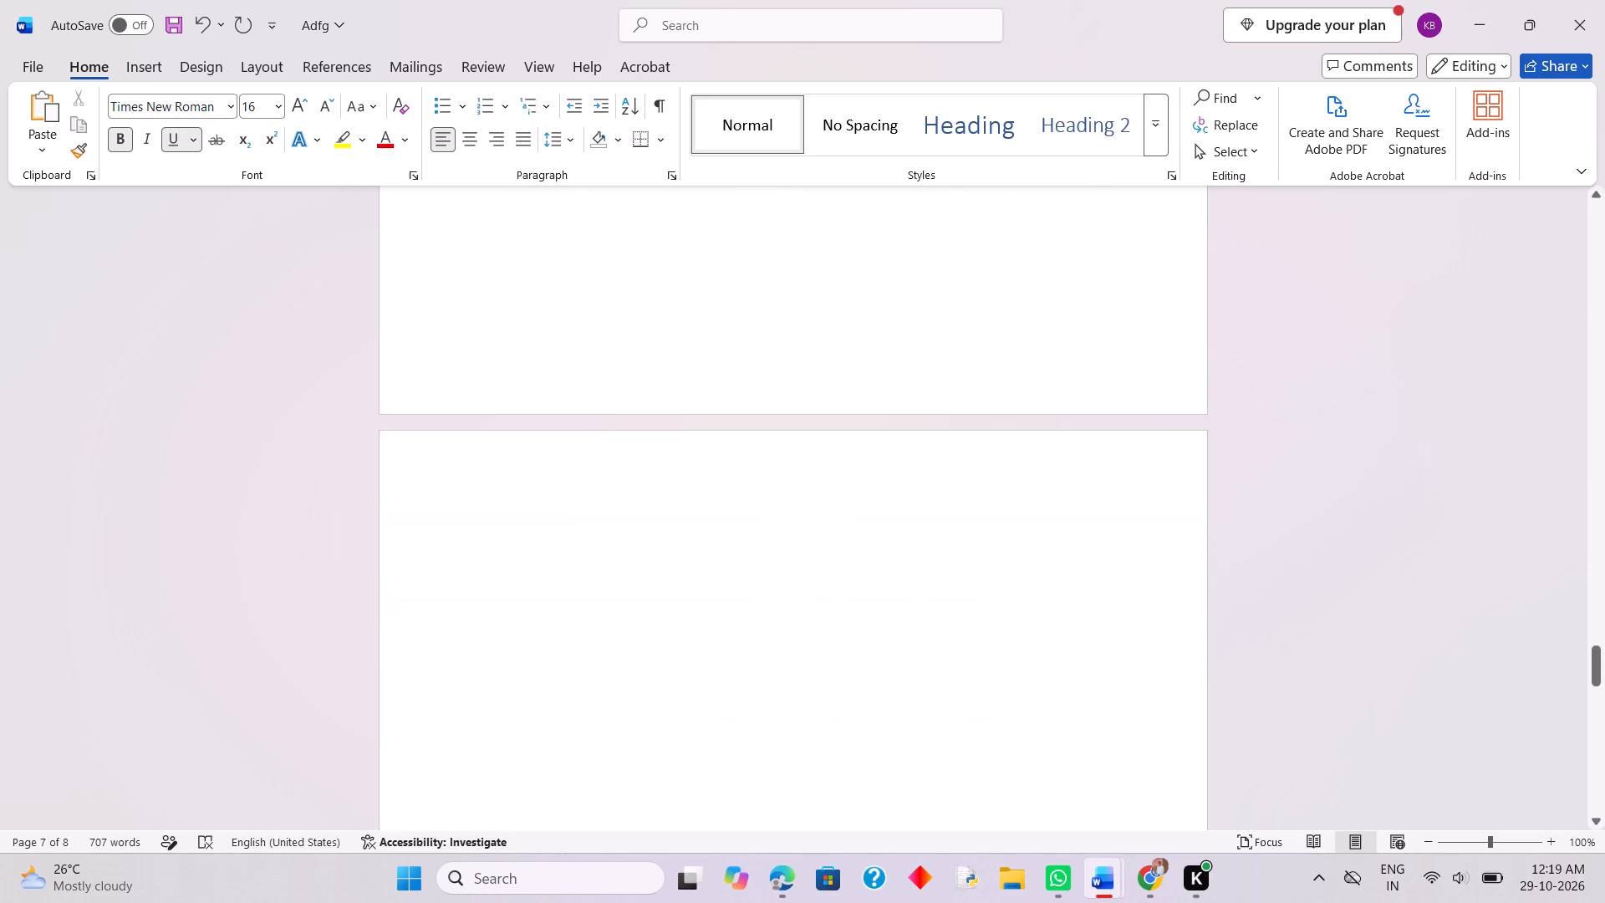
Insert one blank line between the "Abstract" heading and its first paragraph.
scroll(857, 489, "up", 1)
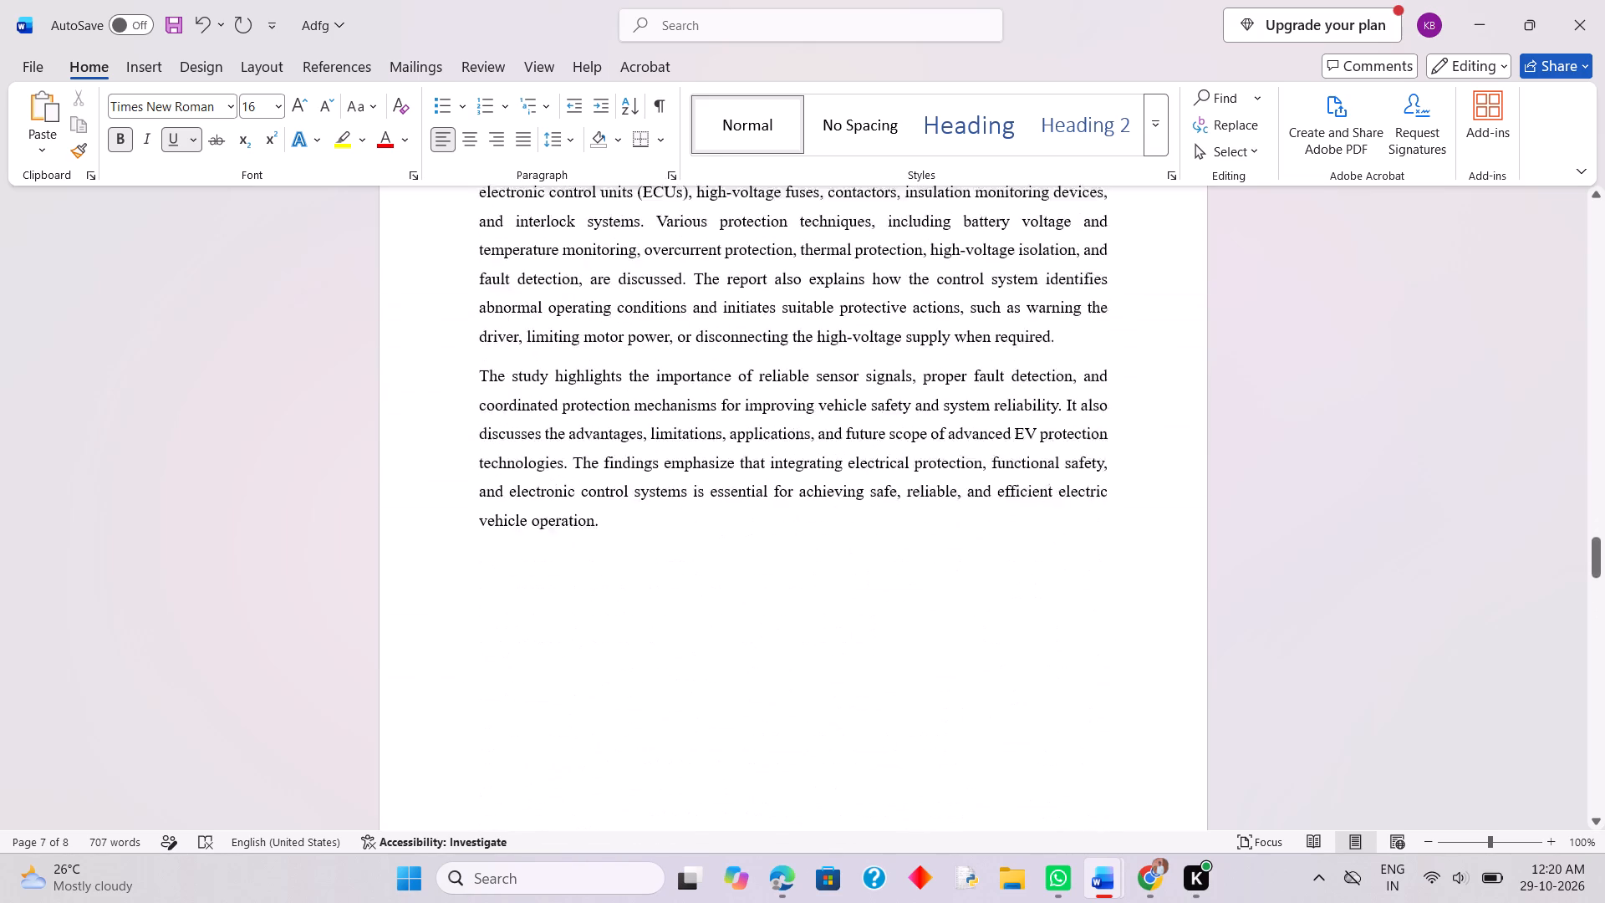
scroll(857, 489, "up", 1)
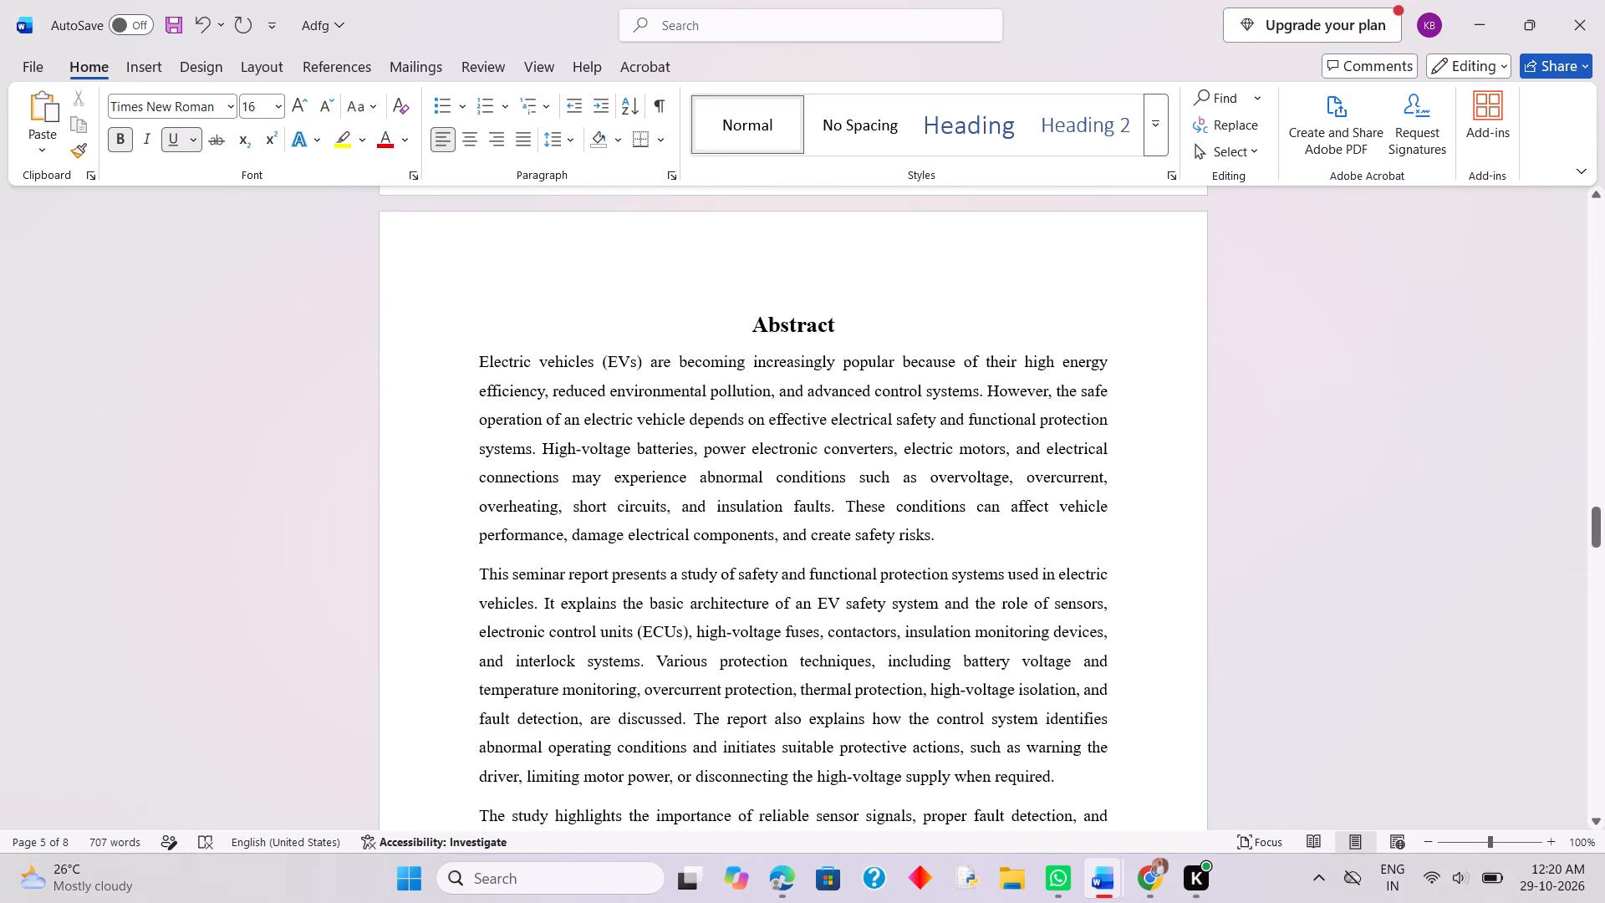
left_click(856, 316)
key("Return")
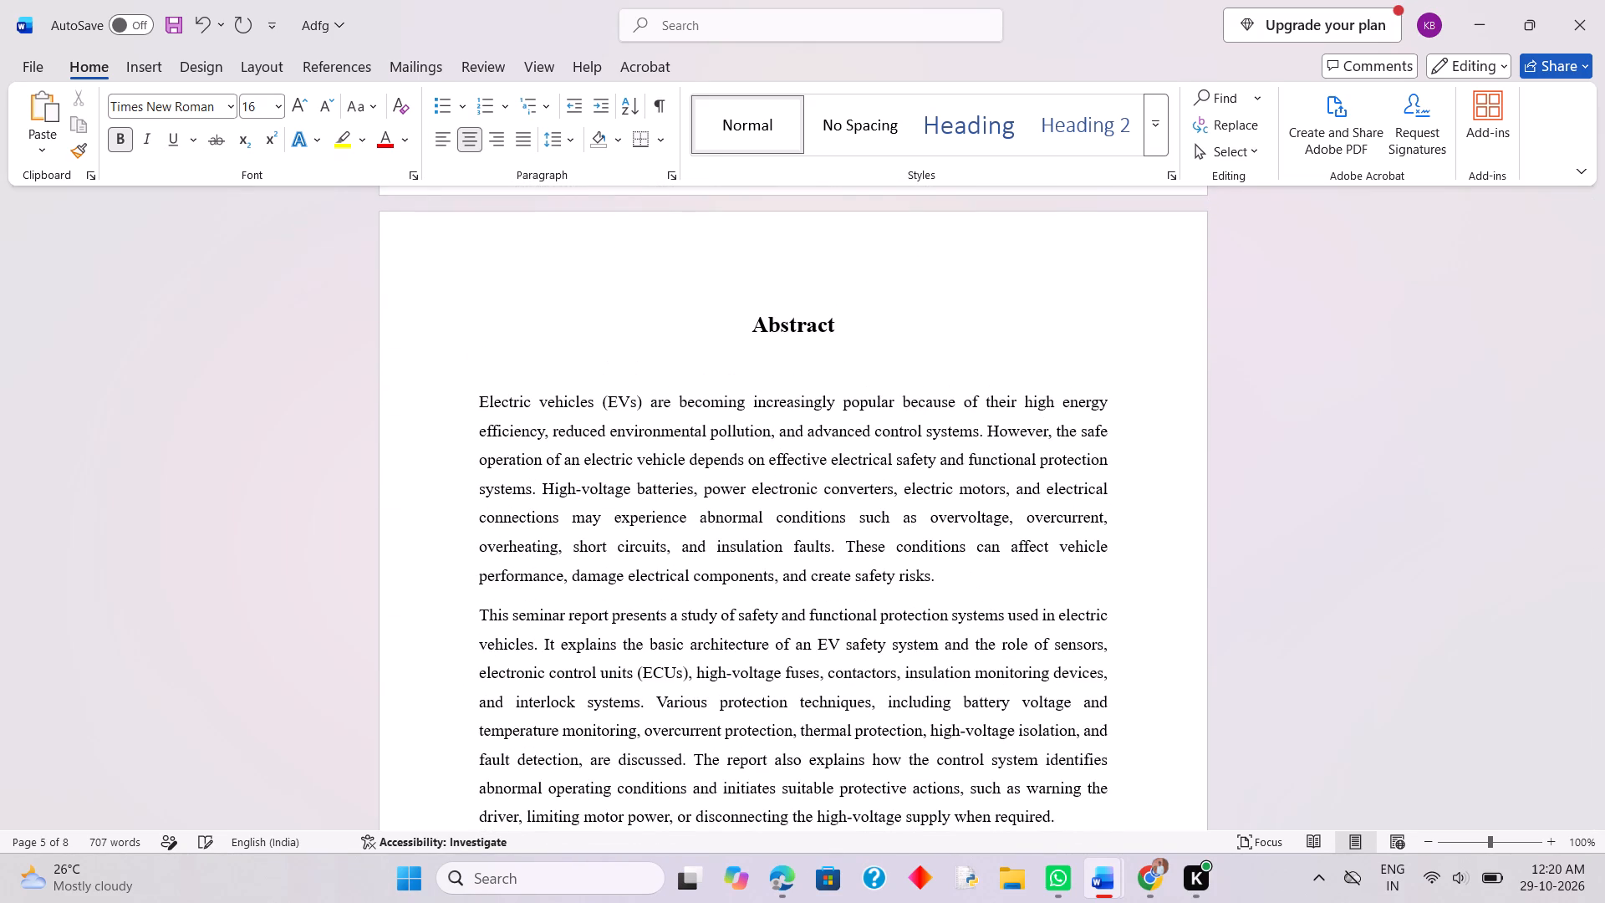
Justify all the body paragraphs below the "Abstract" heading.
scroll(856, 316, "down", 1)
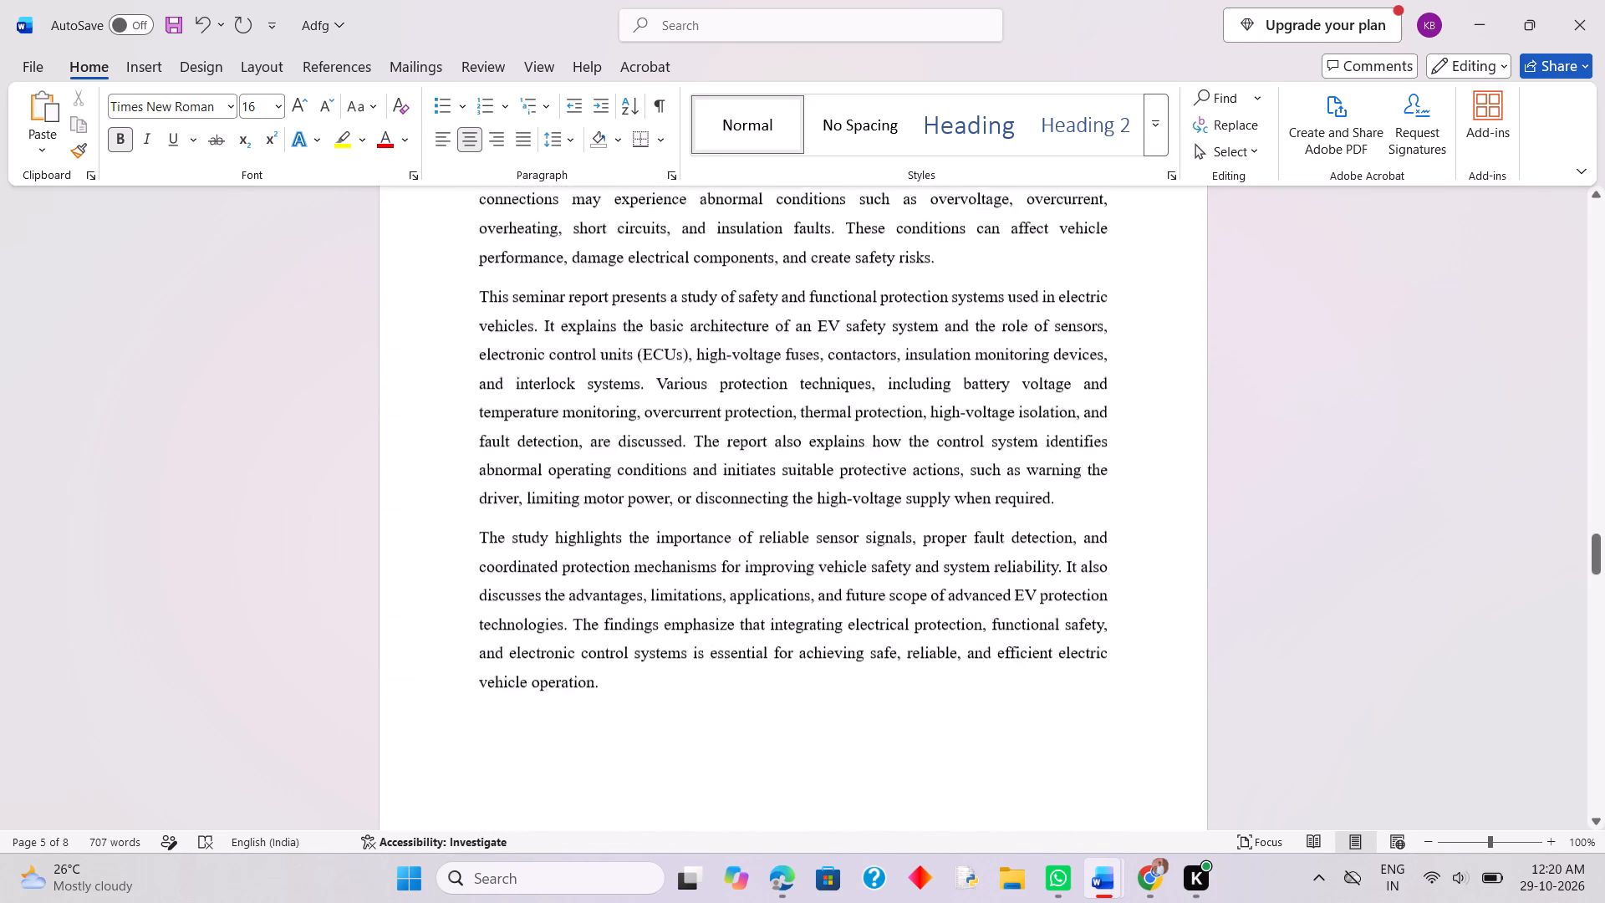
scroll(856, 316, "down", 1)
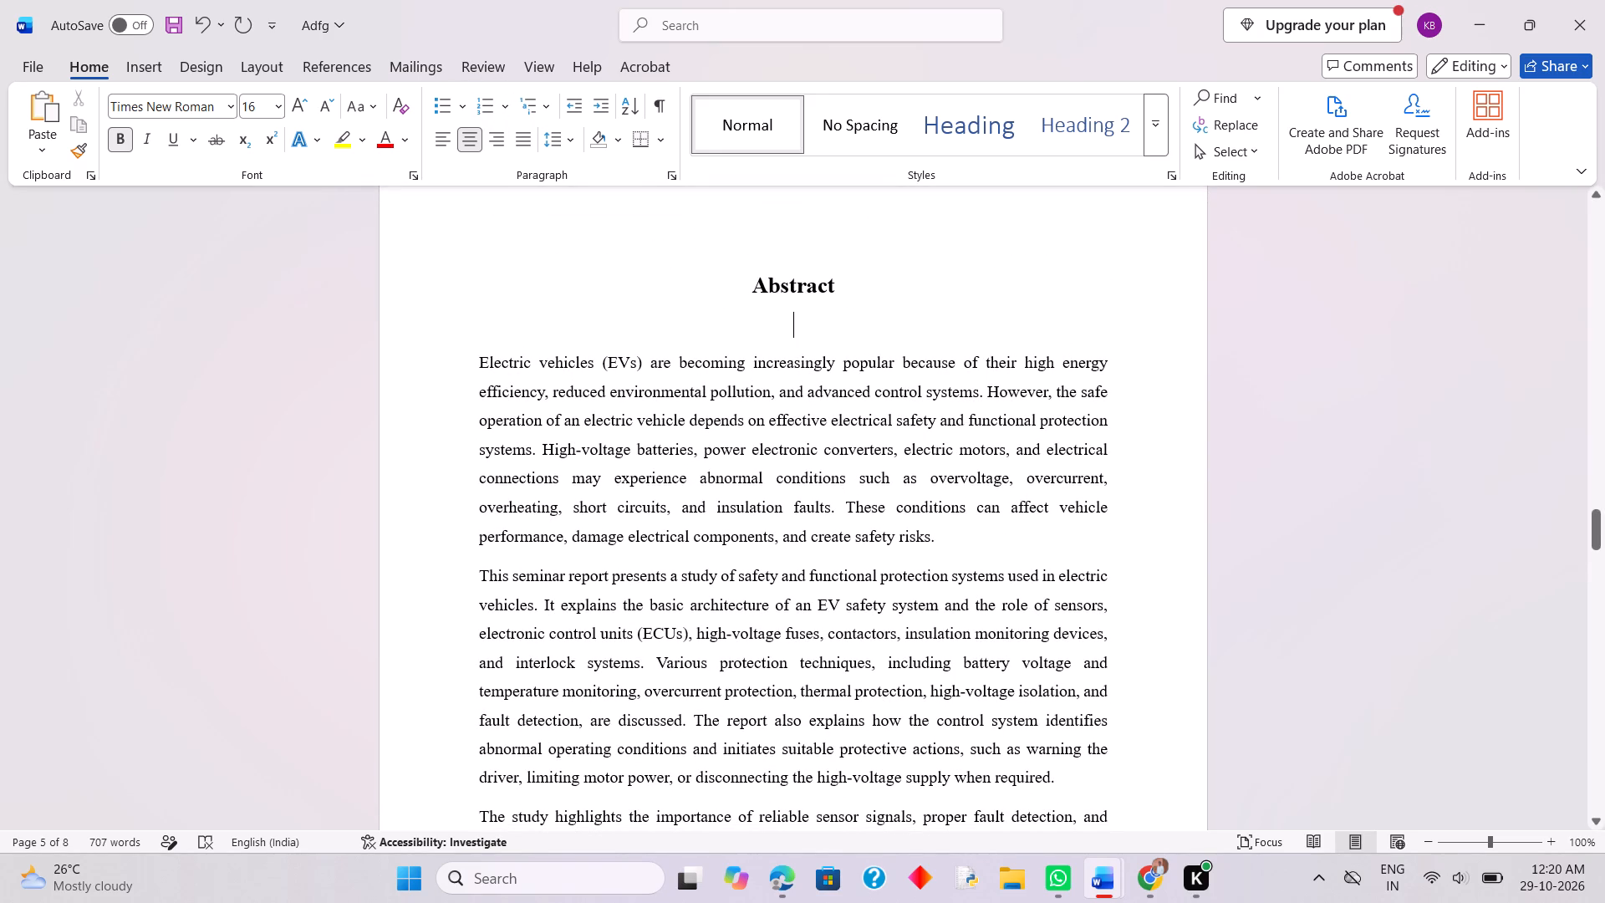
left_click_drag(470, 350, 894, 649)
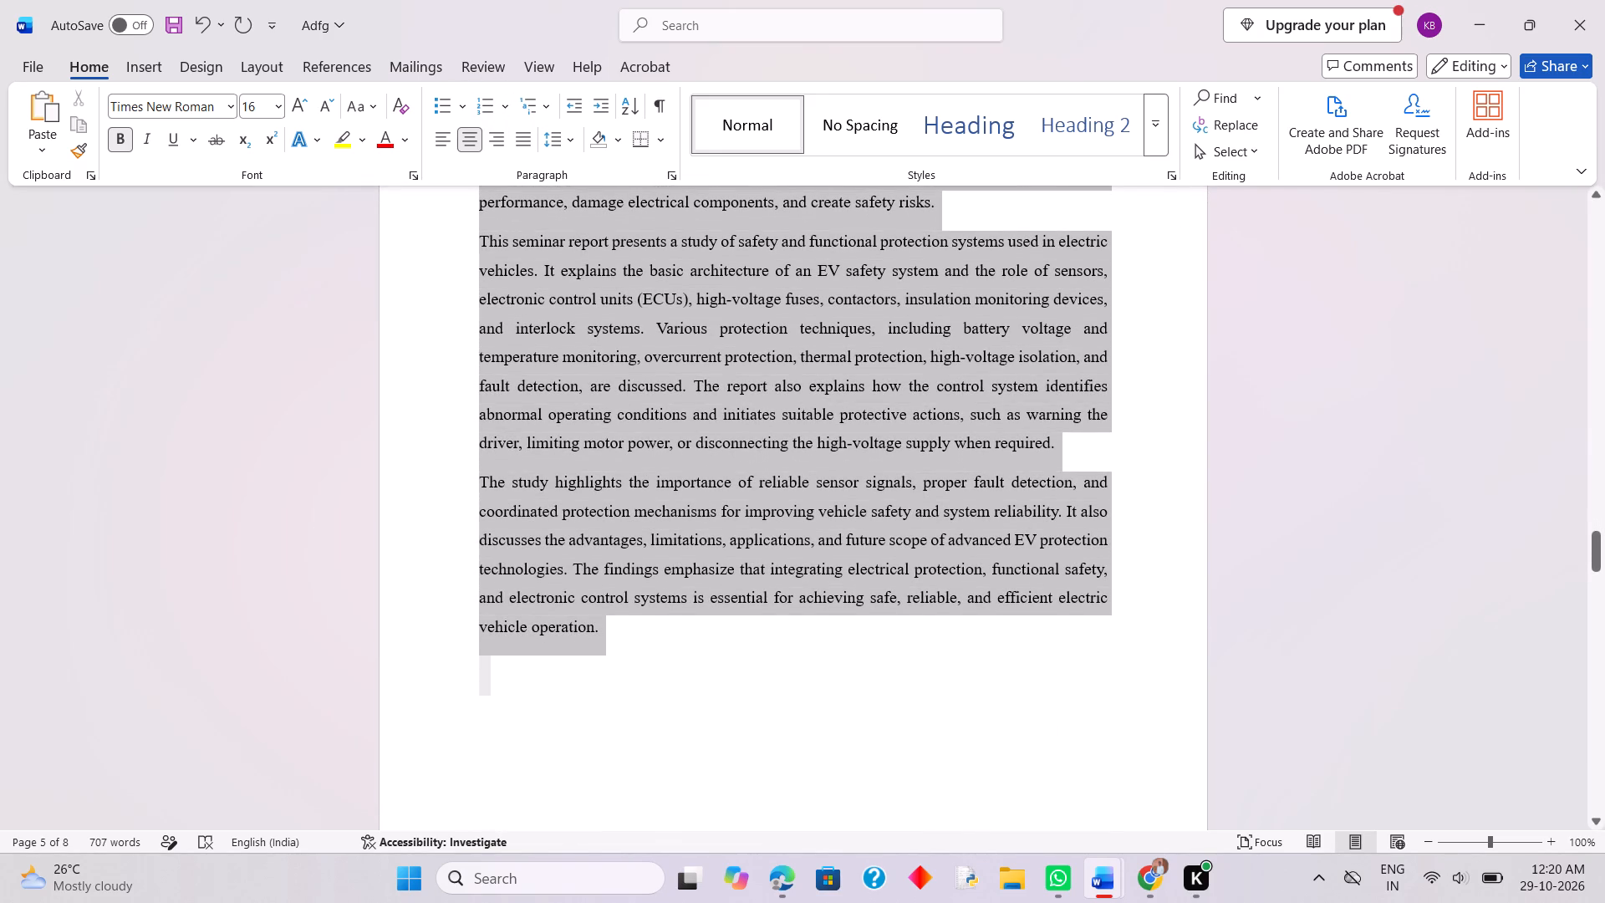
left_click_drag(894, 649, 894, 649)
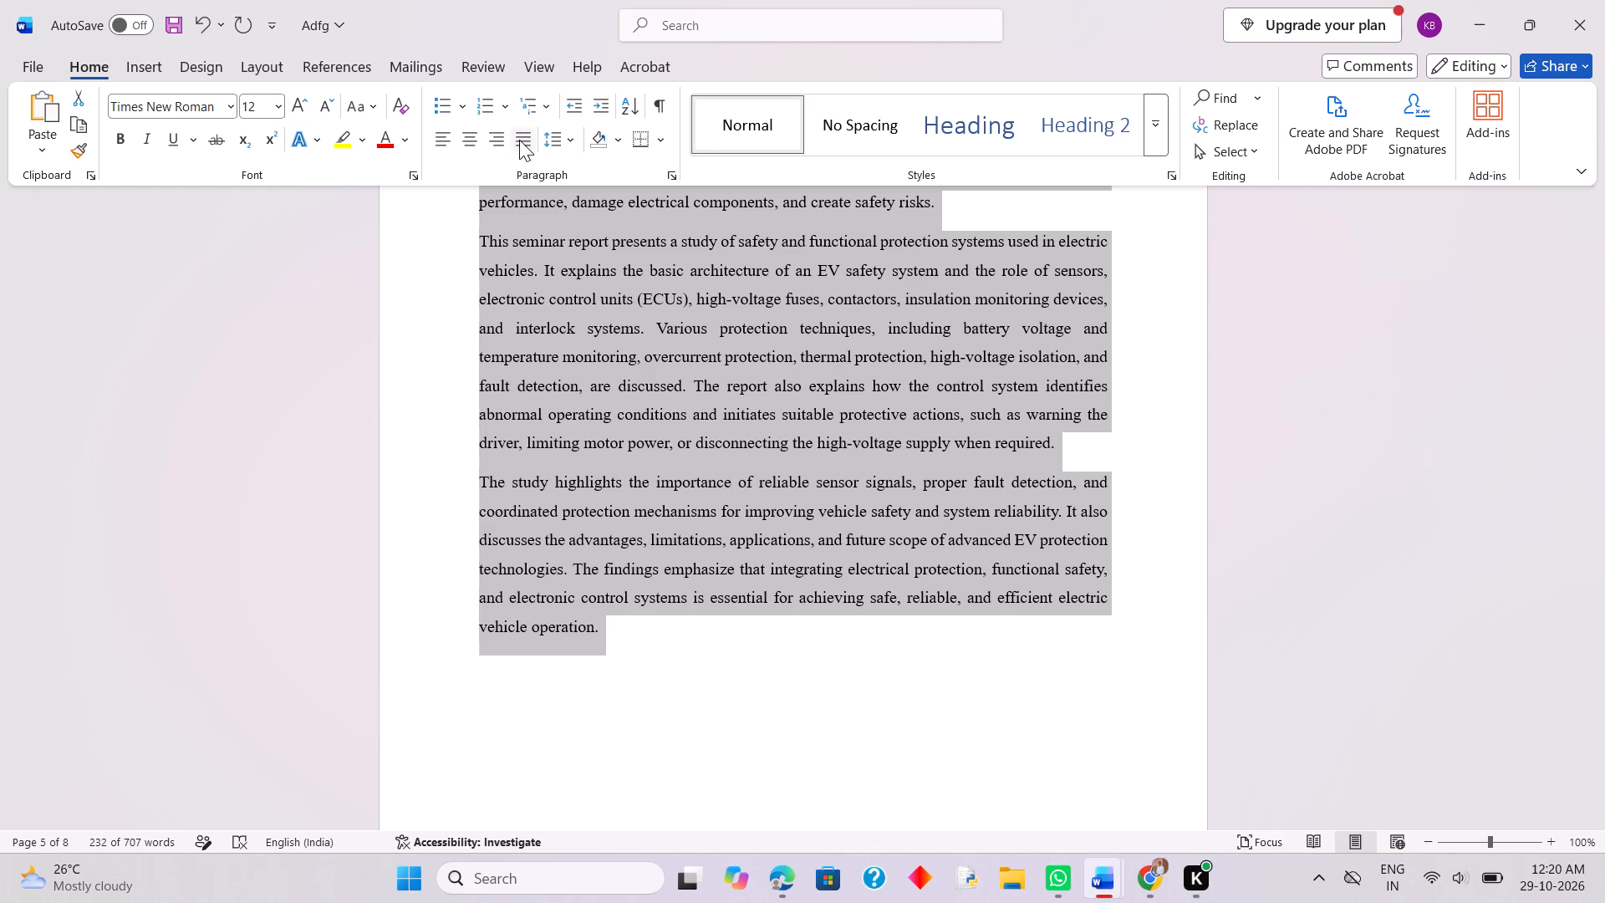
left_click(519, 140)
left_click(762, 731)
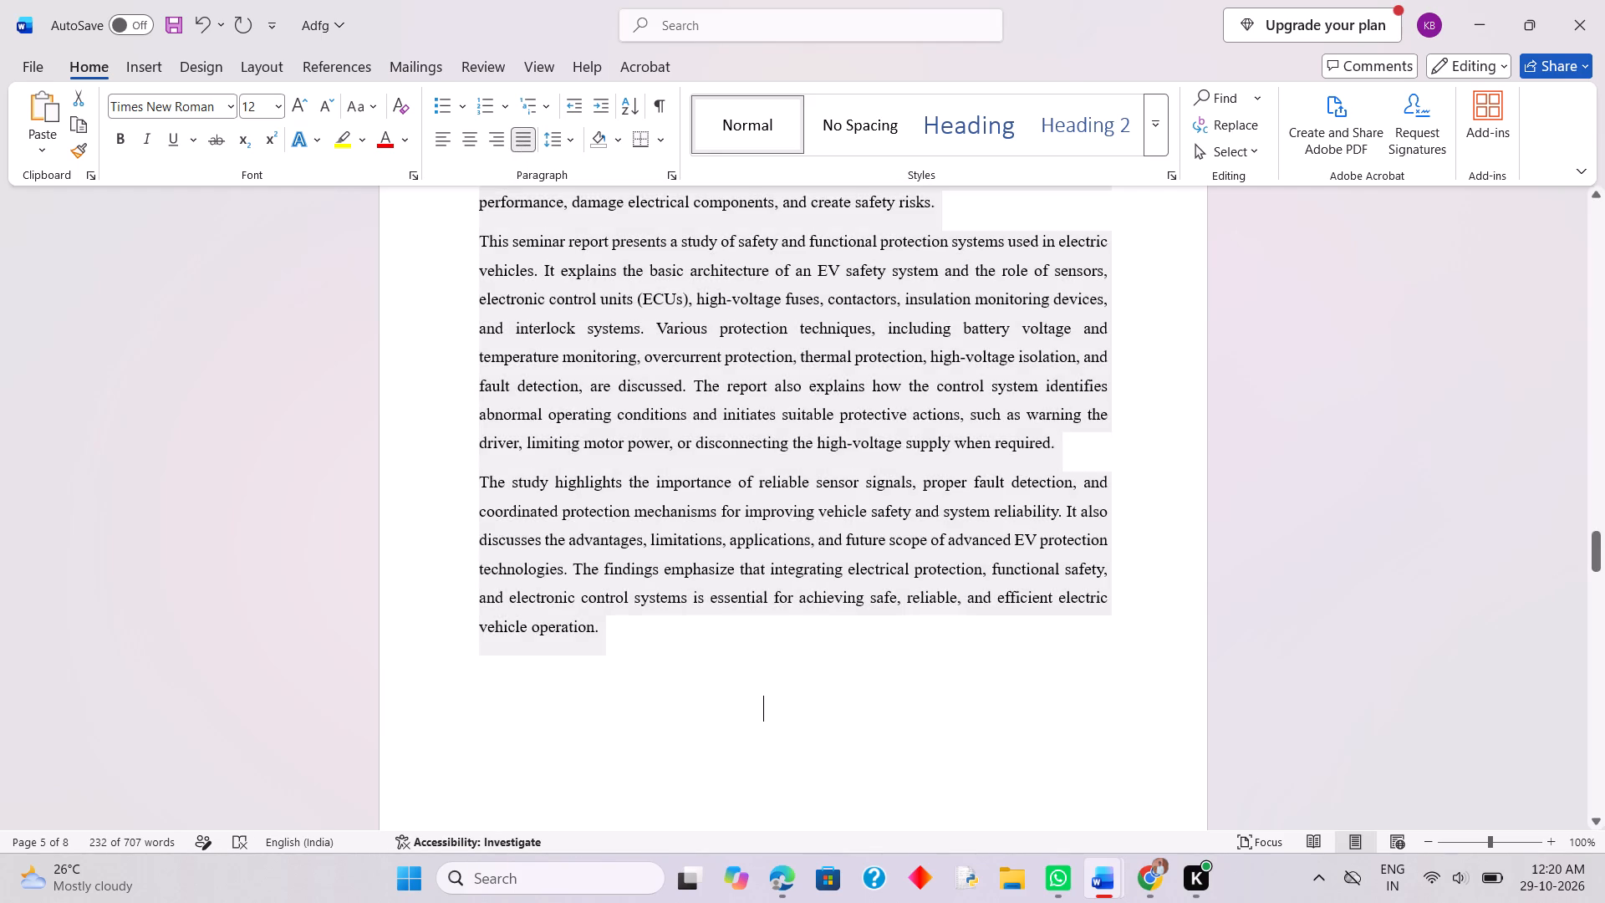
Add the bold heading "List of Table", without underline, at the start of the blank page after the figures table.
scroll(762, 731, "down", 1)
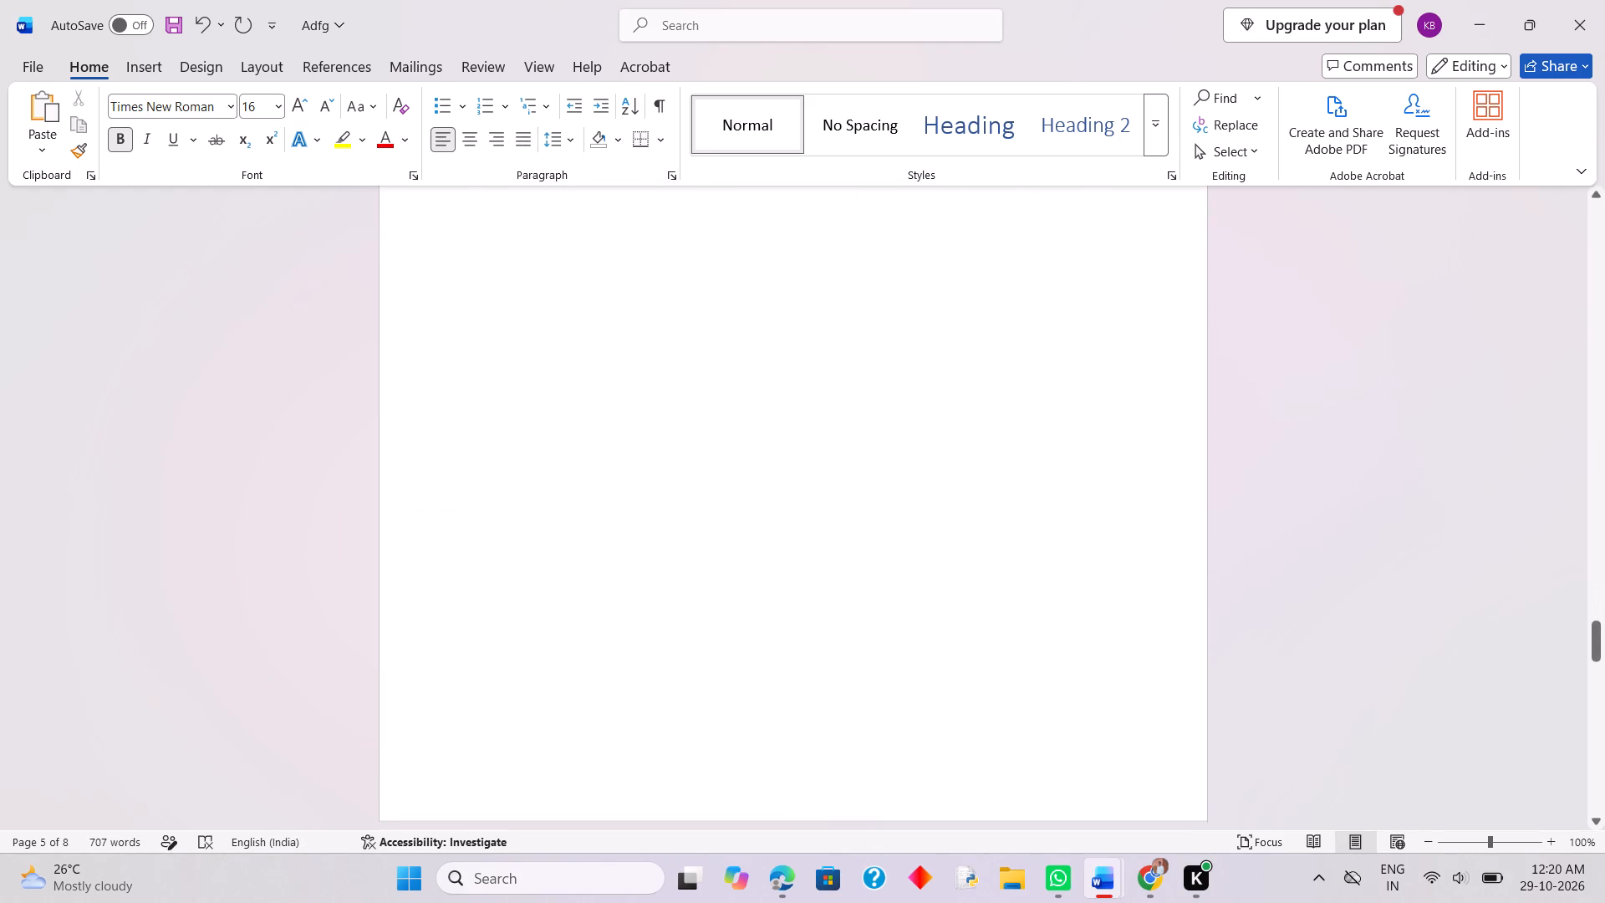
scroll(762, 731, "down", 1)
left_click(762, 731)
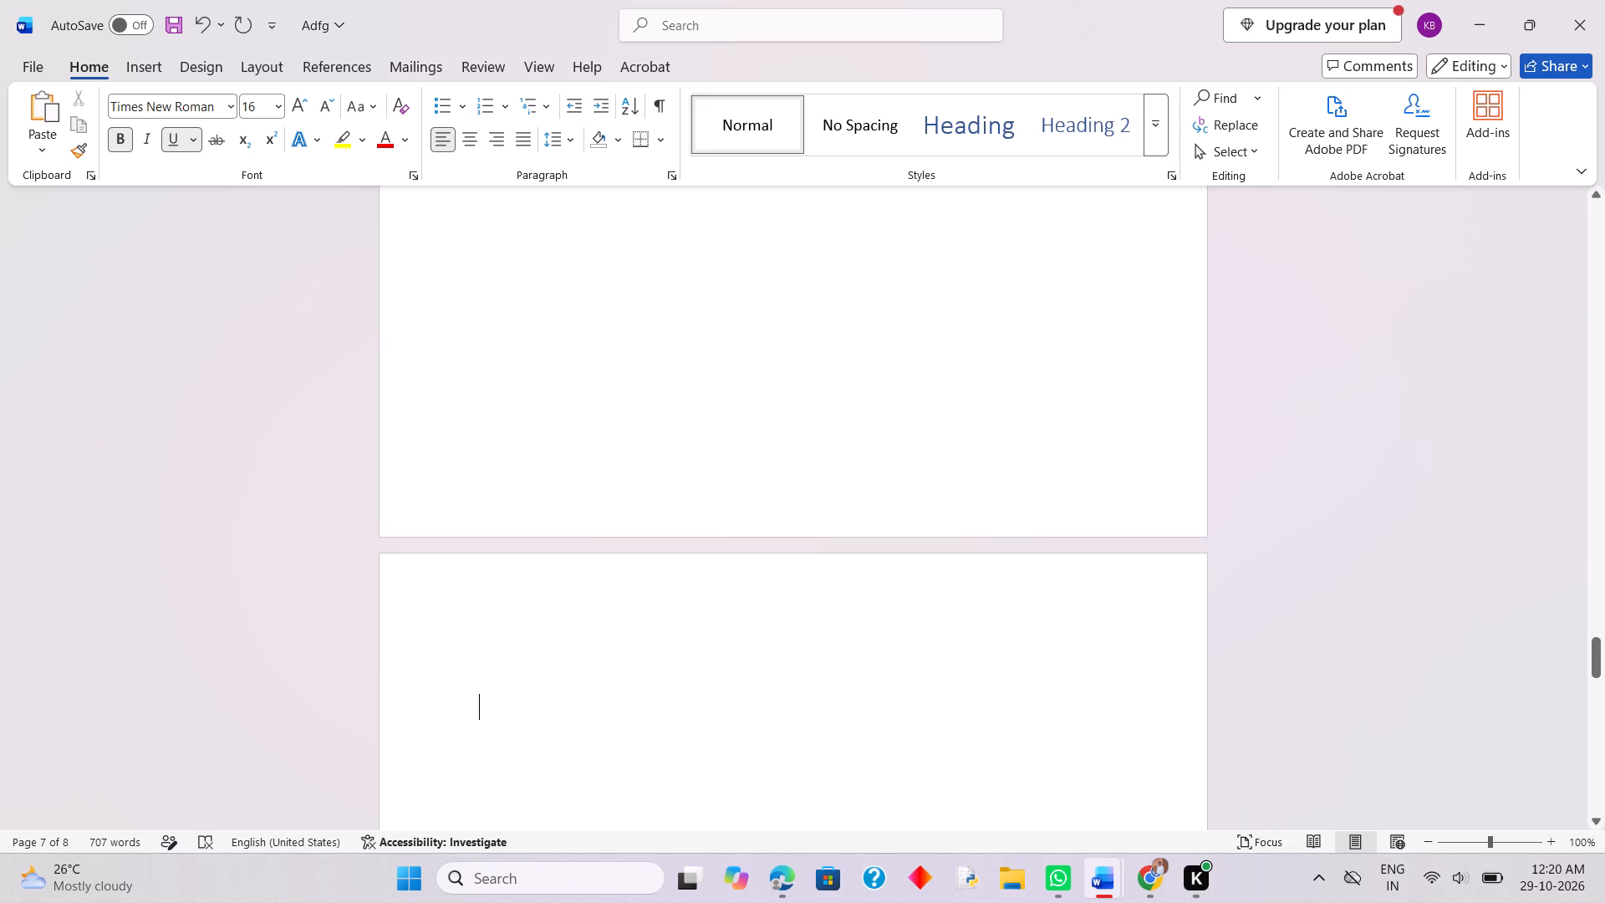
key("shift+l")
type("ist")
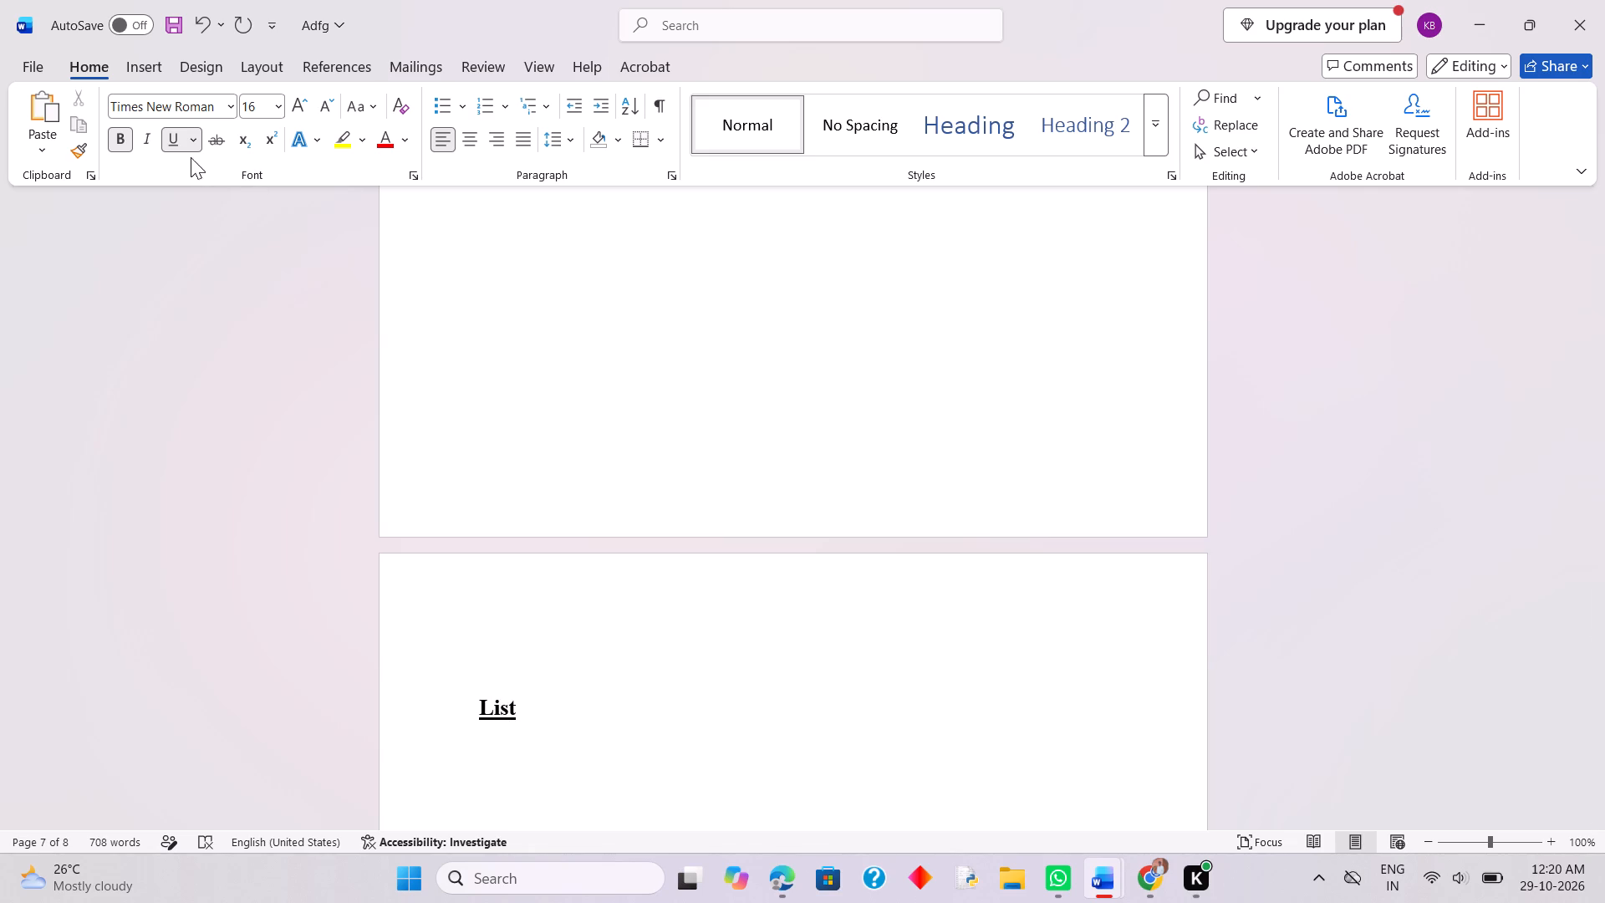
left_click(166, 143)
left_click_drag(525, 710, 472, 701)
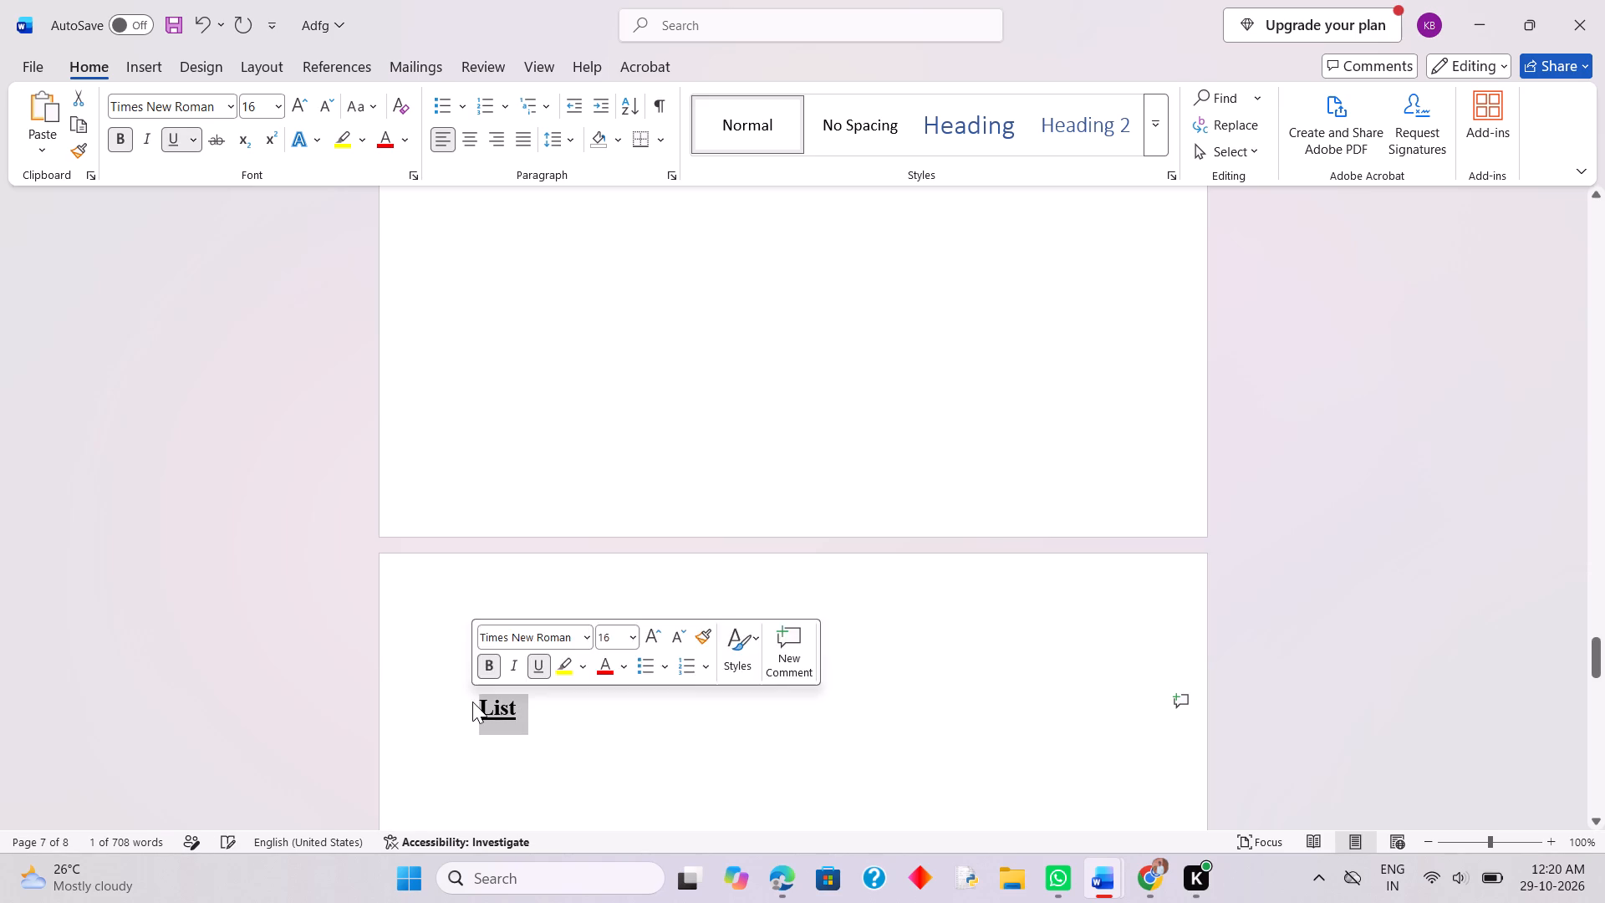
left_click(179, 136)
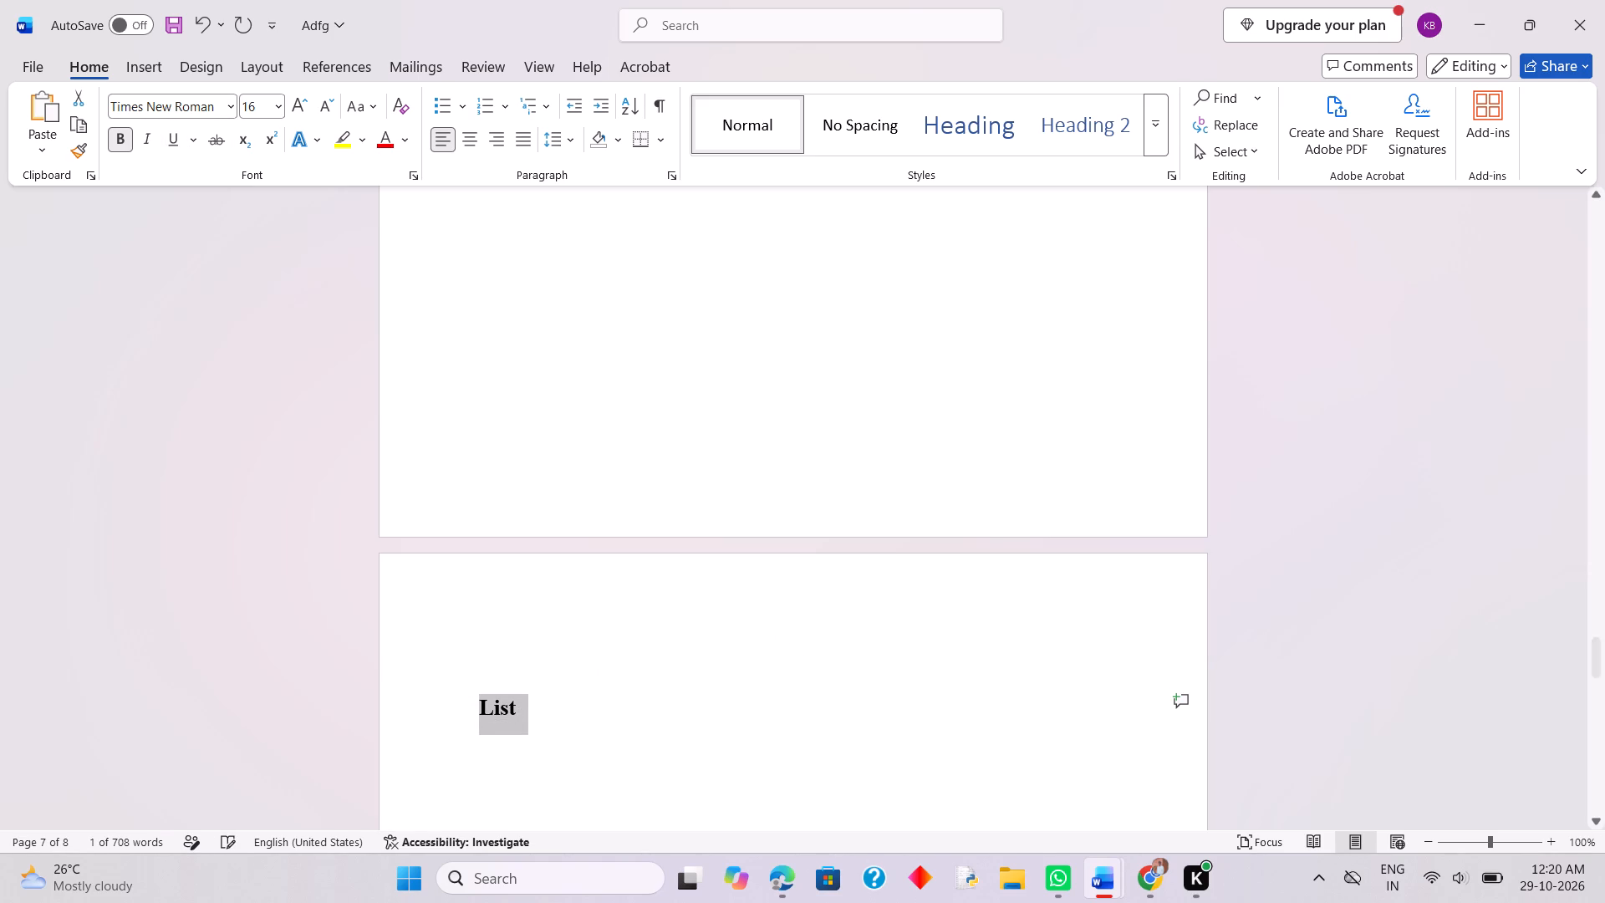
left_click(576, 702)
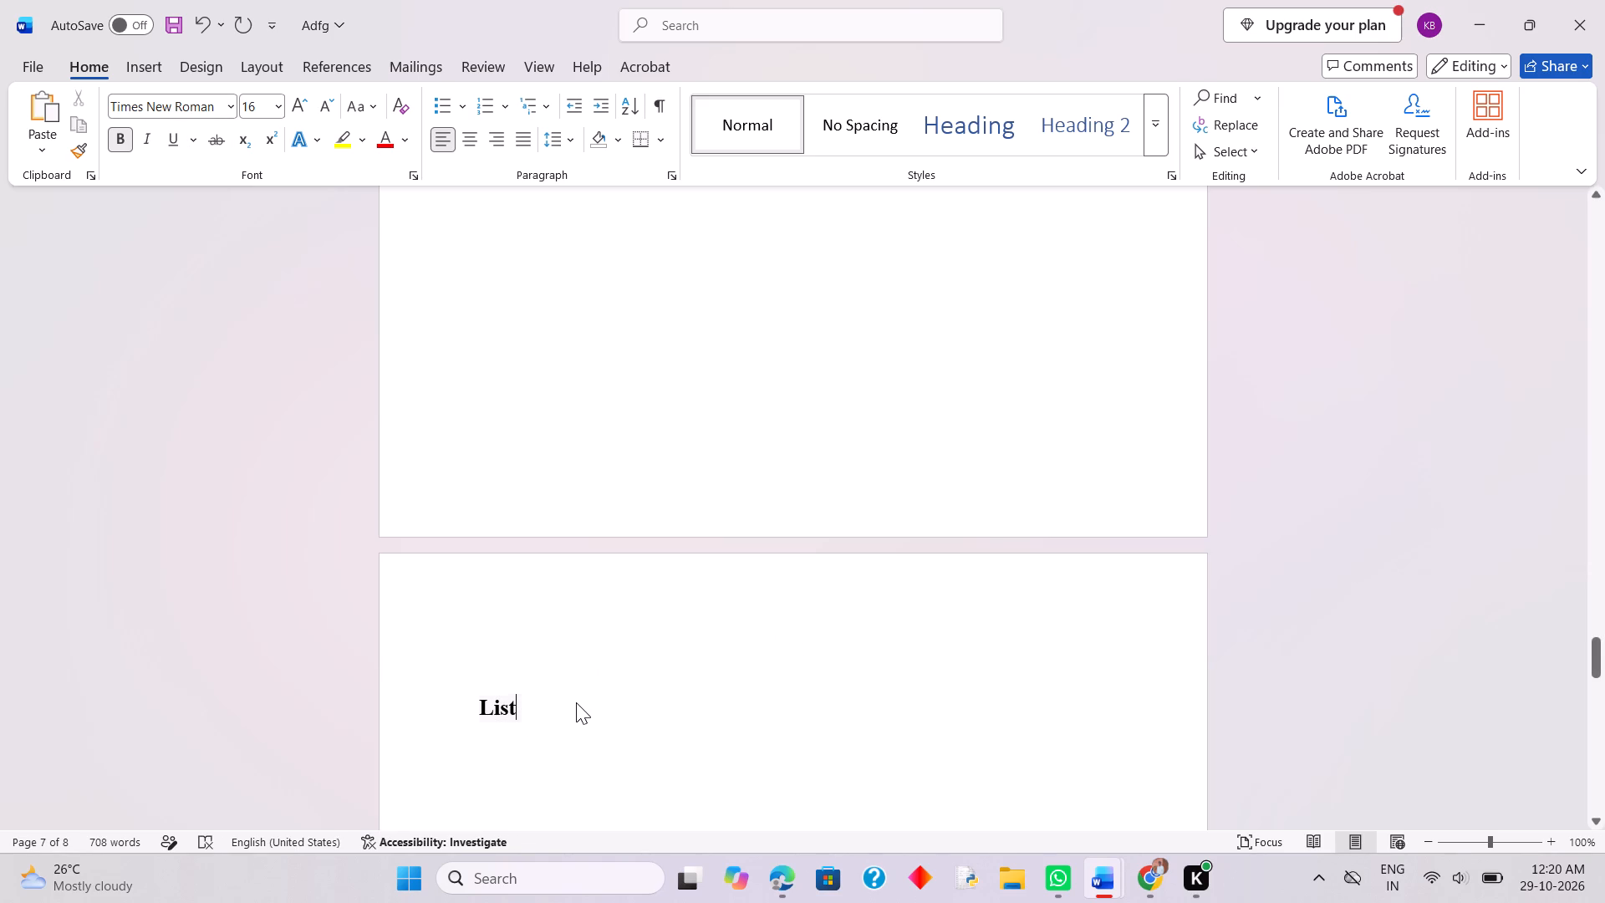
key("space")
type("of")
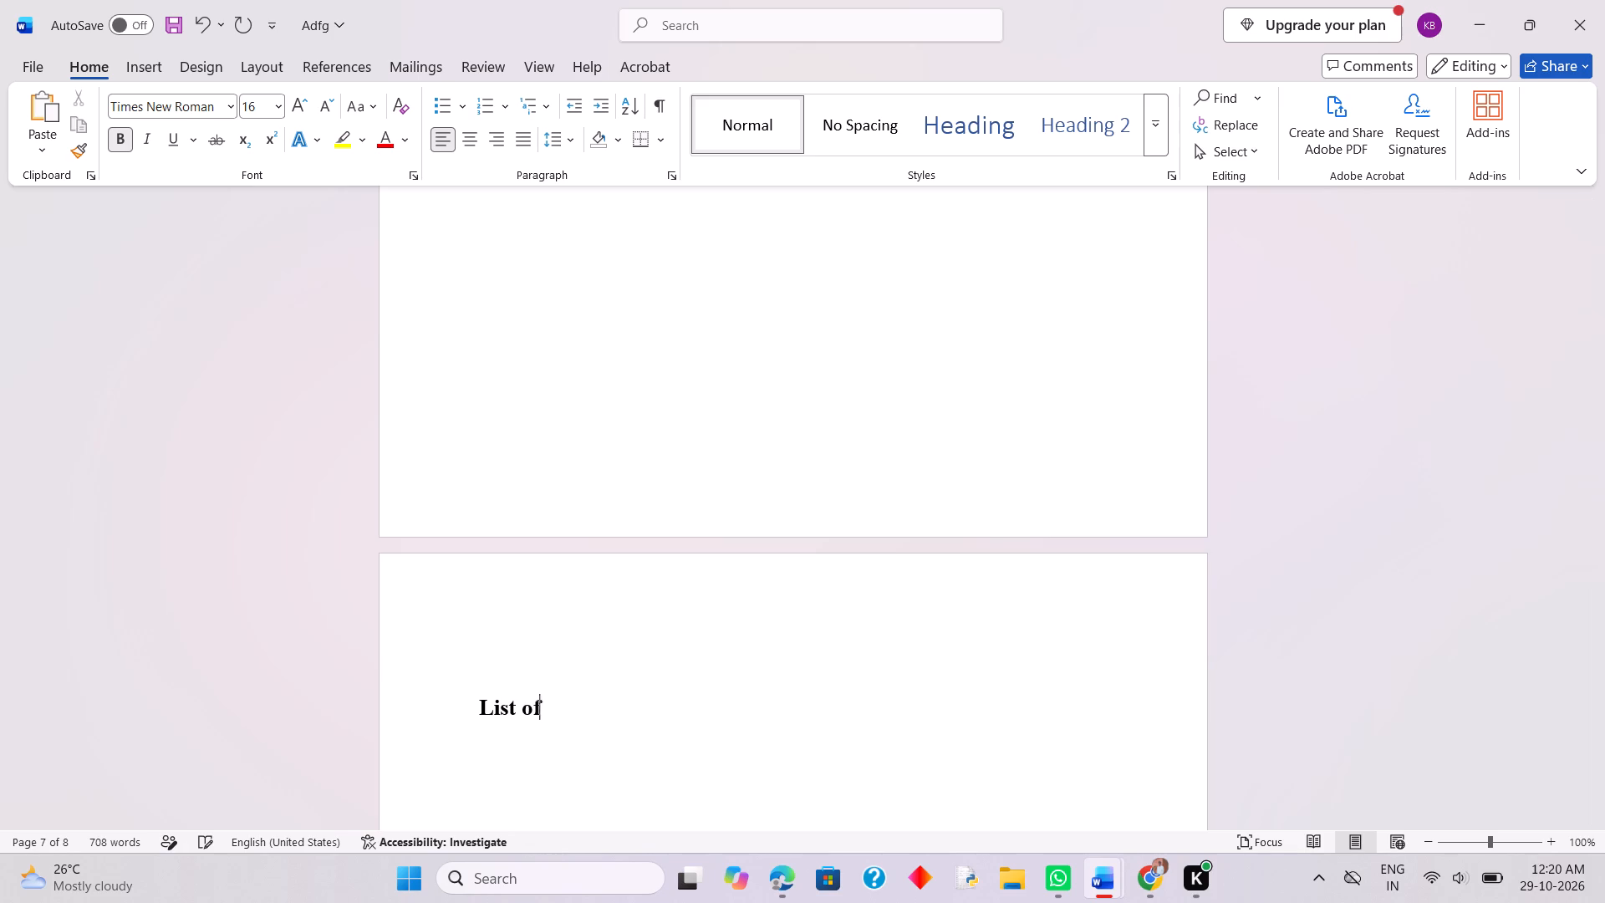
key("space")
key("shift+t")
type("able")
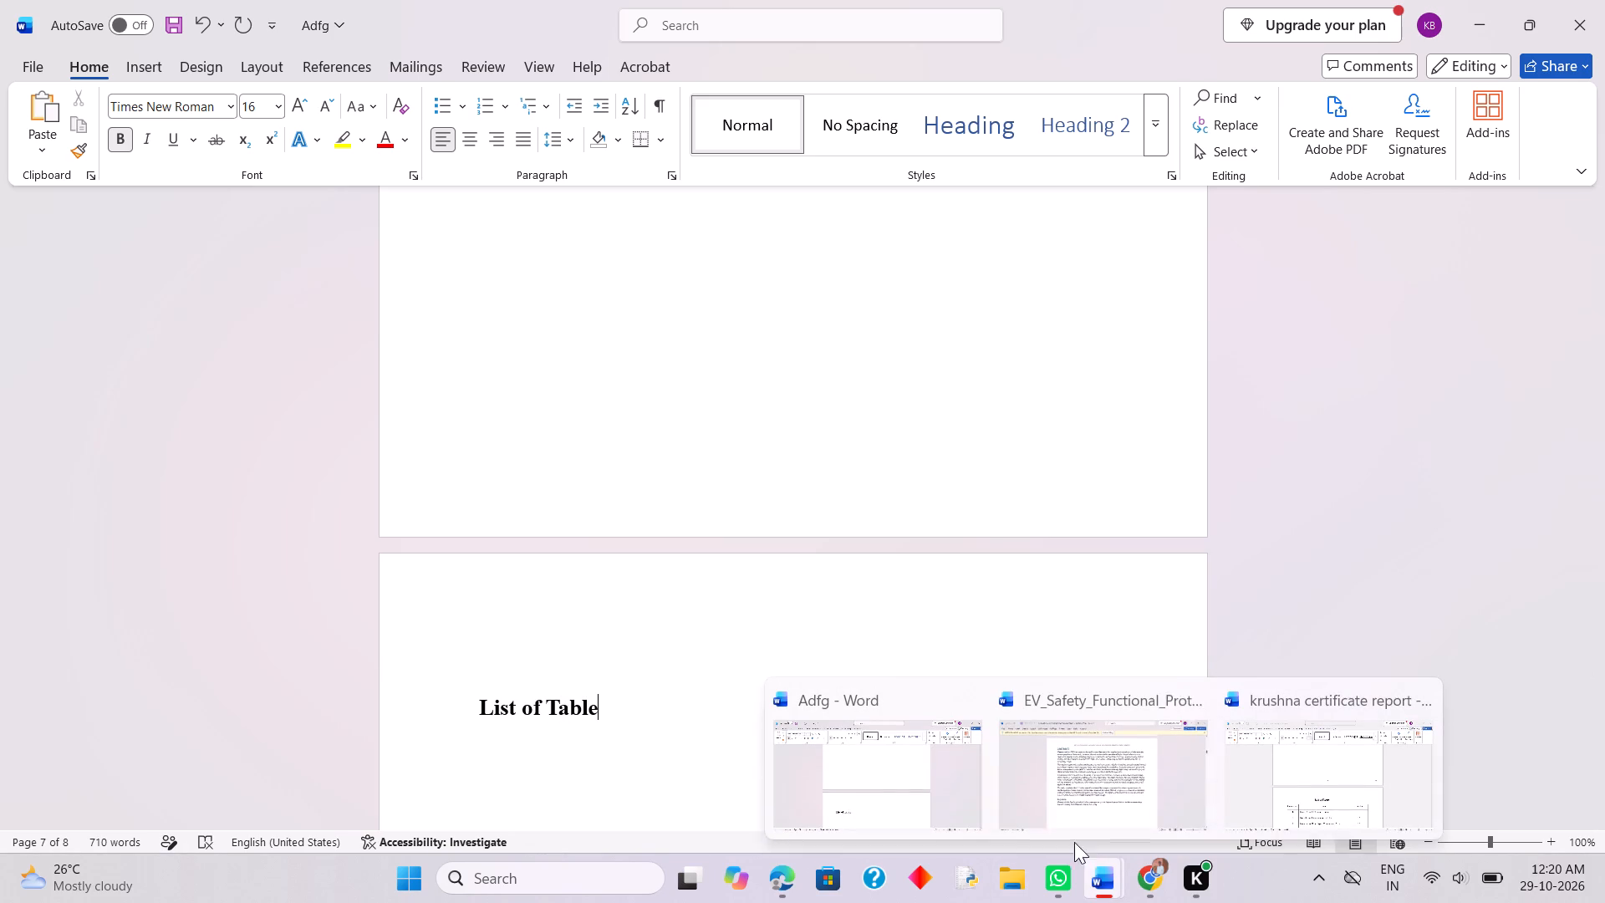
Check the "List of Tables" heading in the reference certificate report and set the "List of Table" heading in Adfg to 14 pt.
left_click(1232, 757)
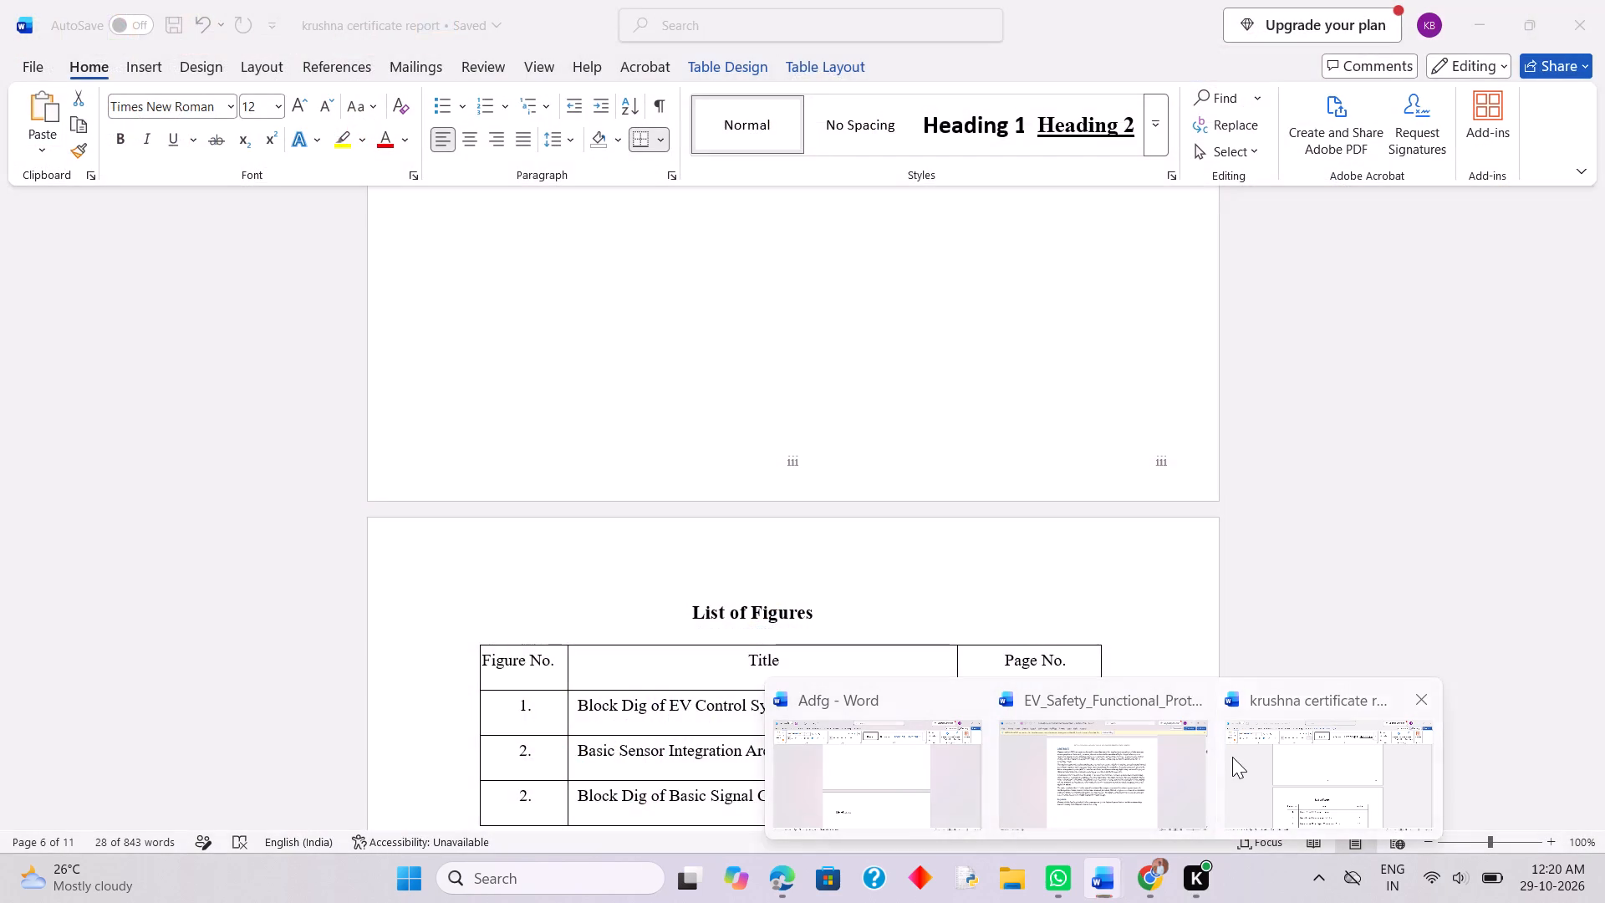
left_click(1096, 554)
scroll(1096, 554, "down", 1)
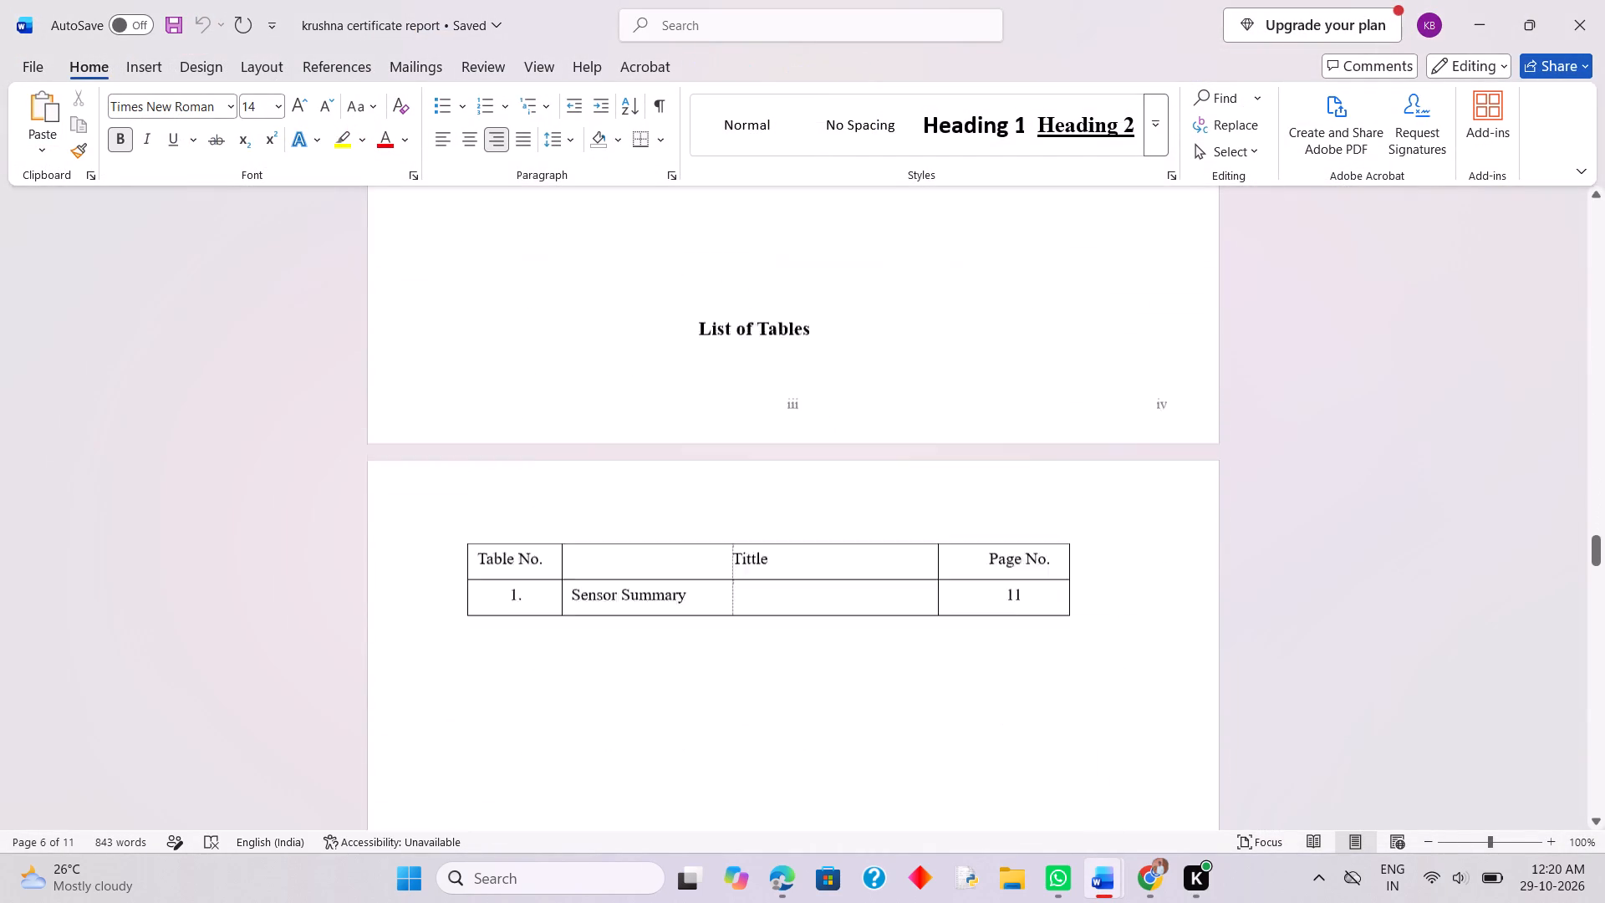
scroll(1096, 554, "down", 1)
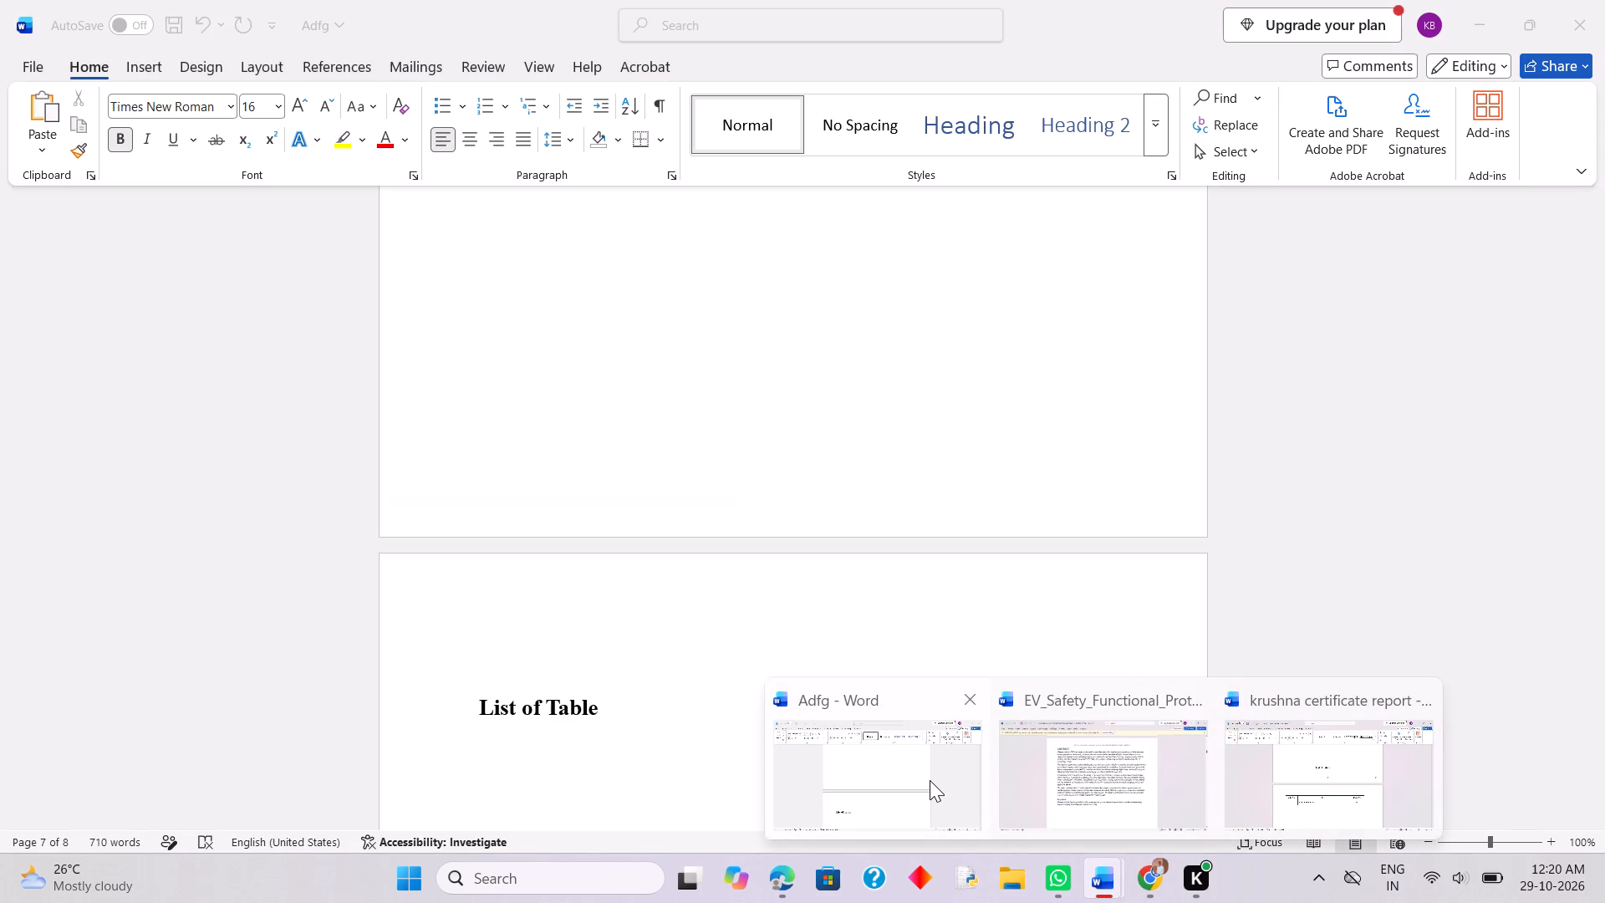
left_click(930, 780)
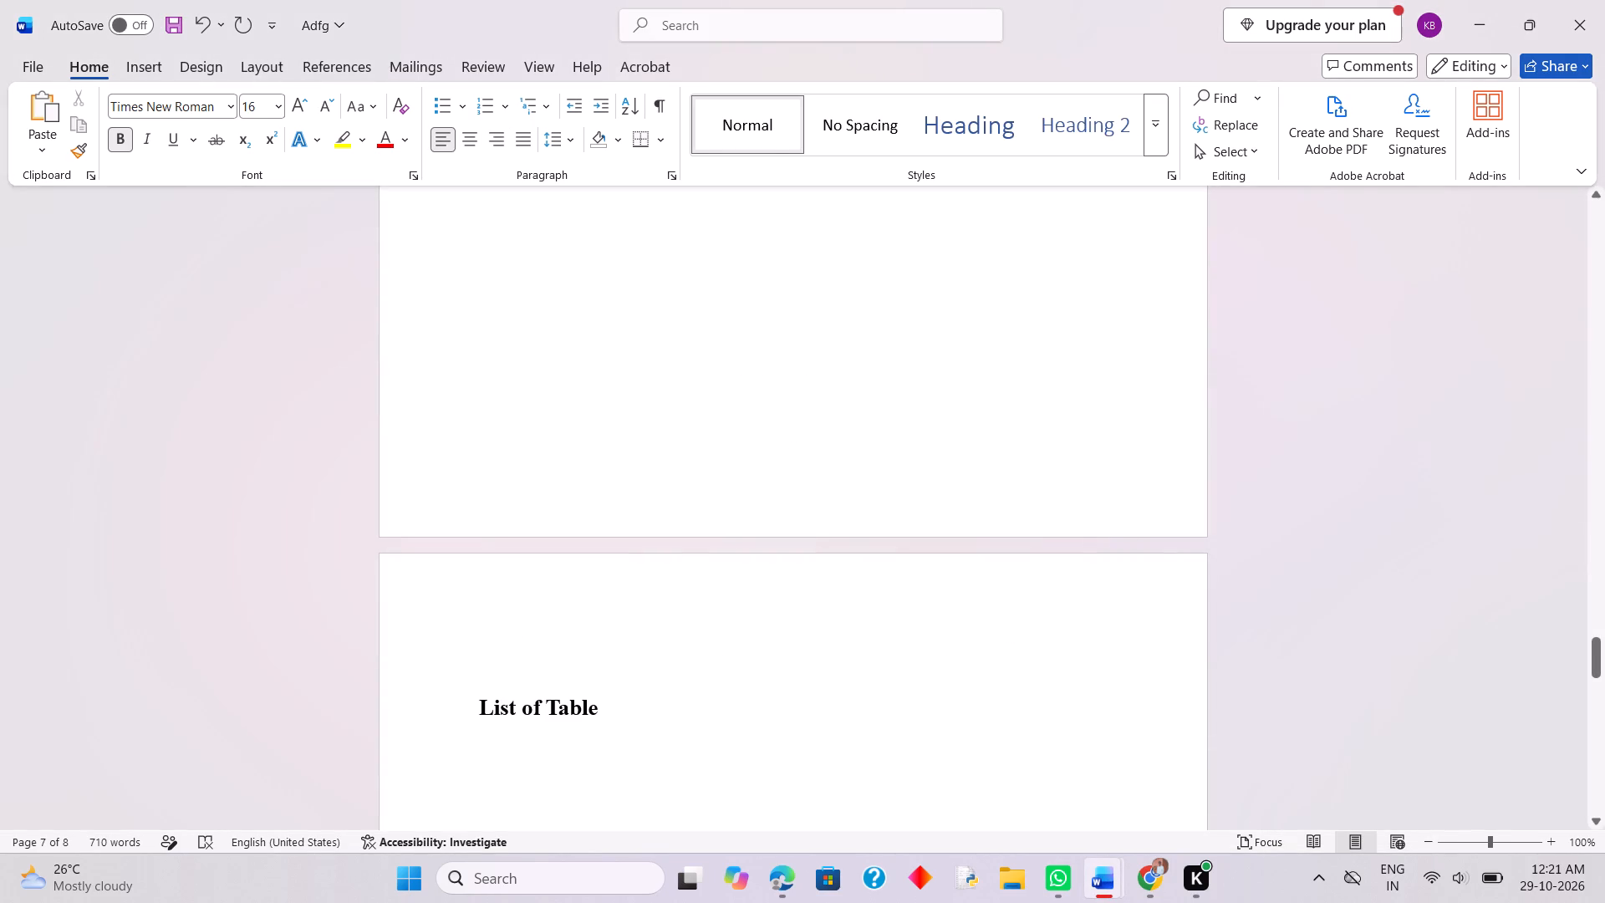
left_click_drag(621, 710, 456, 681)
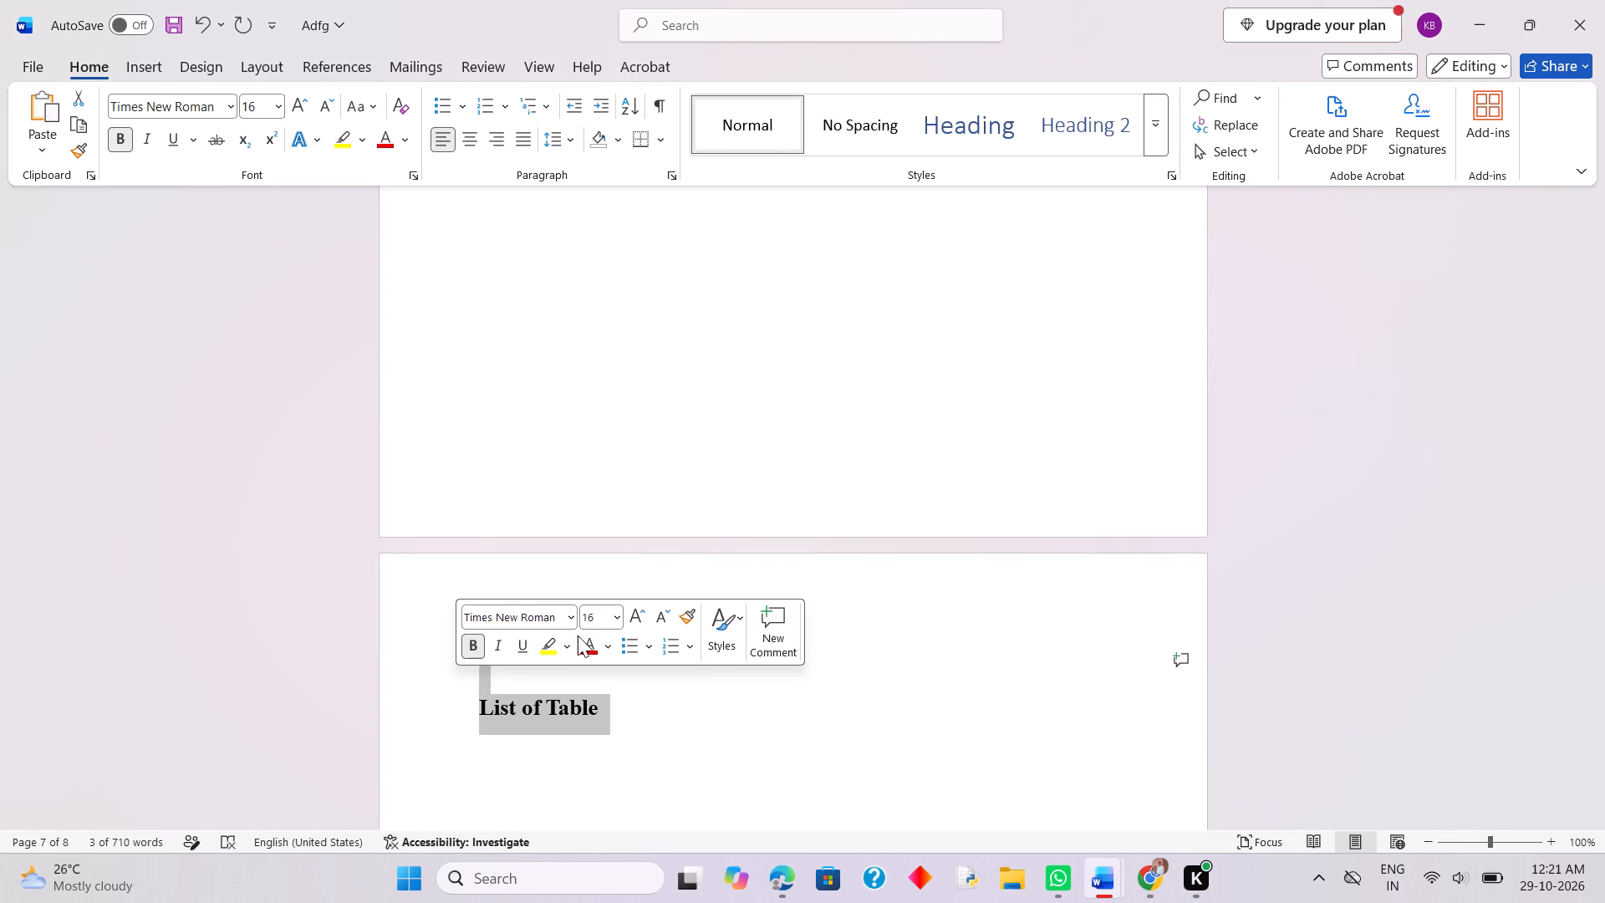
left_click(590, 616)
key("BackSpace")
type("14")
key("Return")
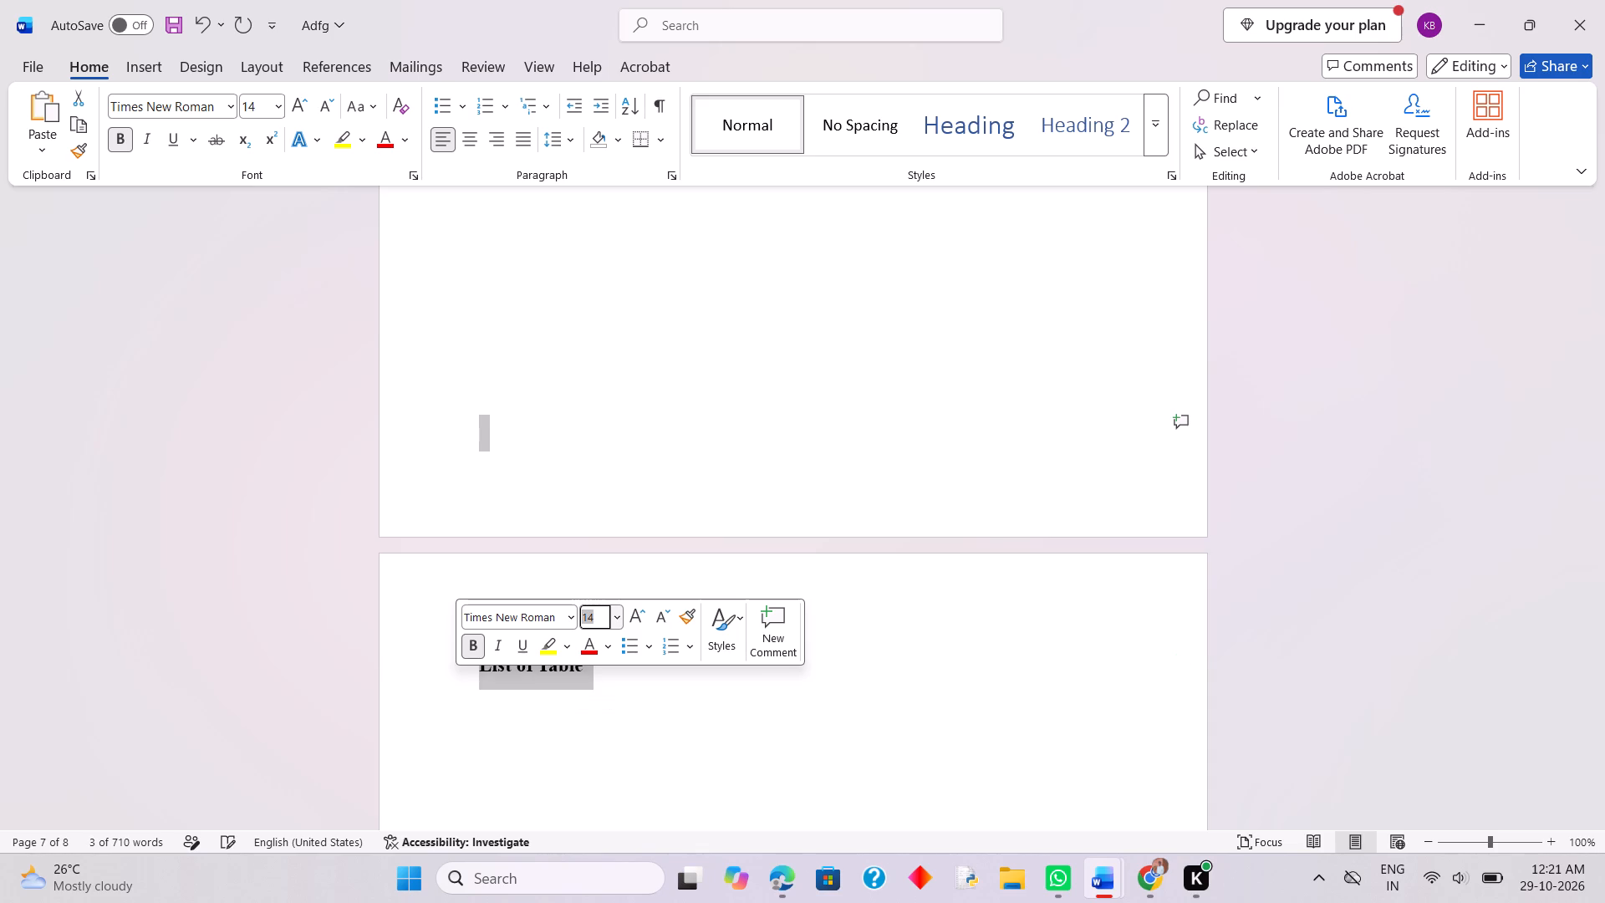
left_click(726, 760)
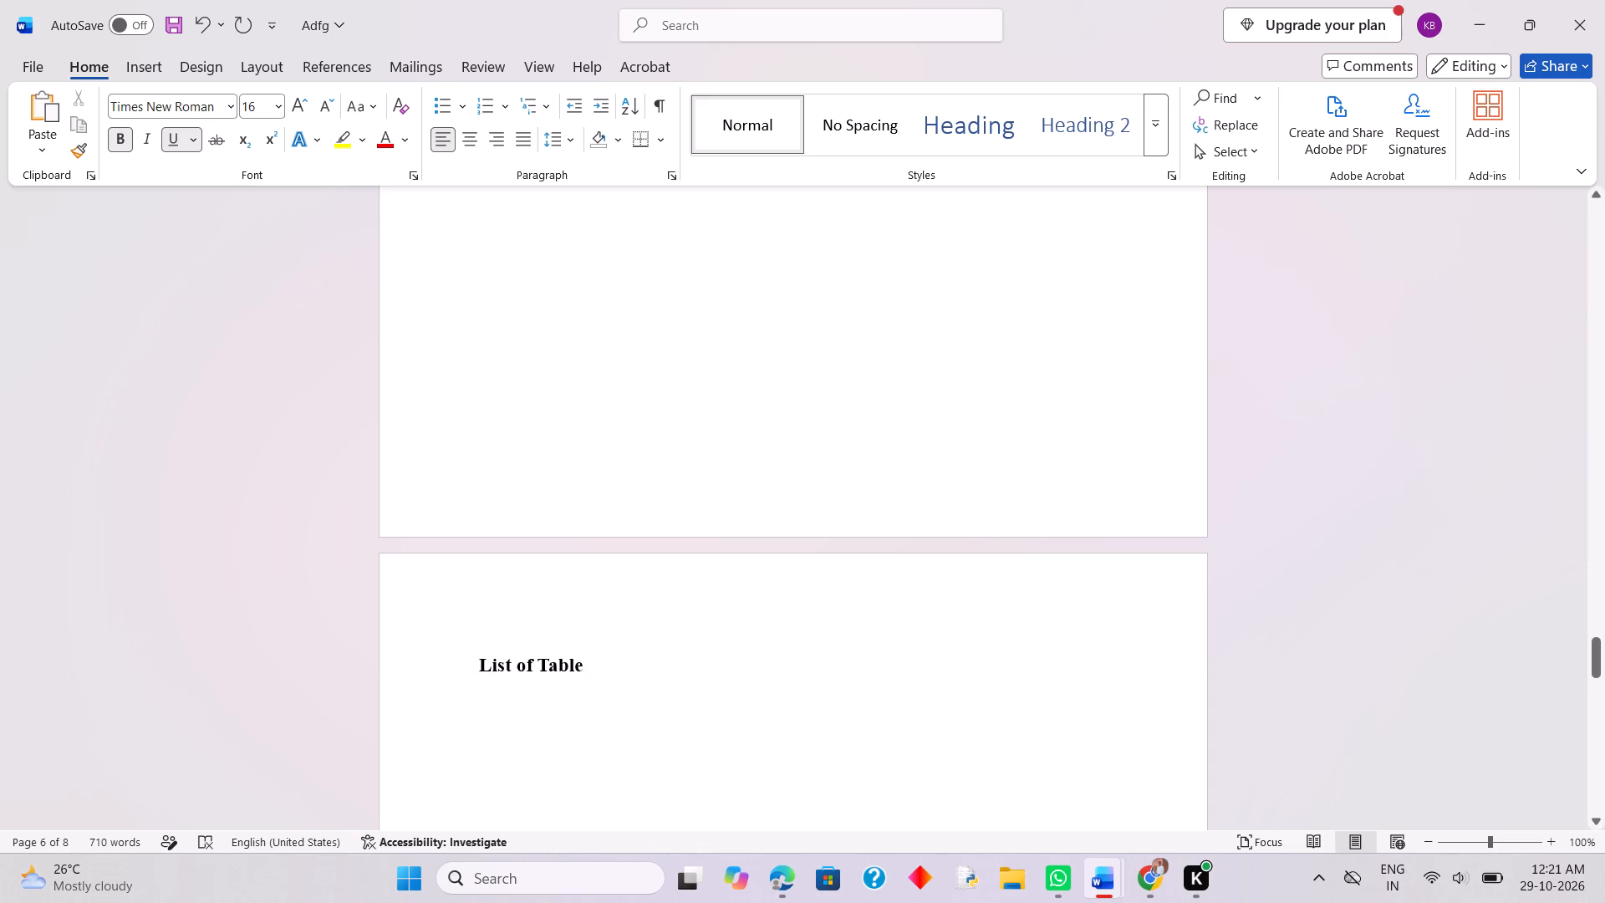
Centre the "List of Table" heading on the page.
left_click_drag(601, 667, 441, 662)
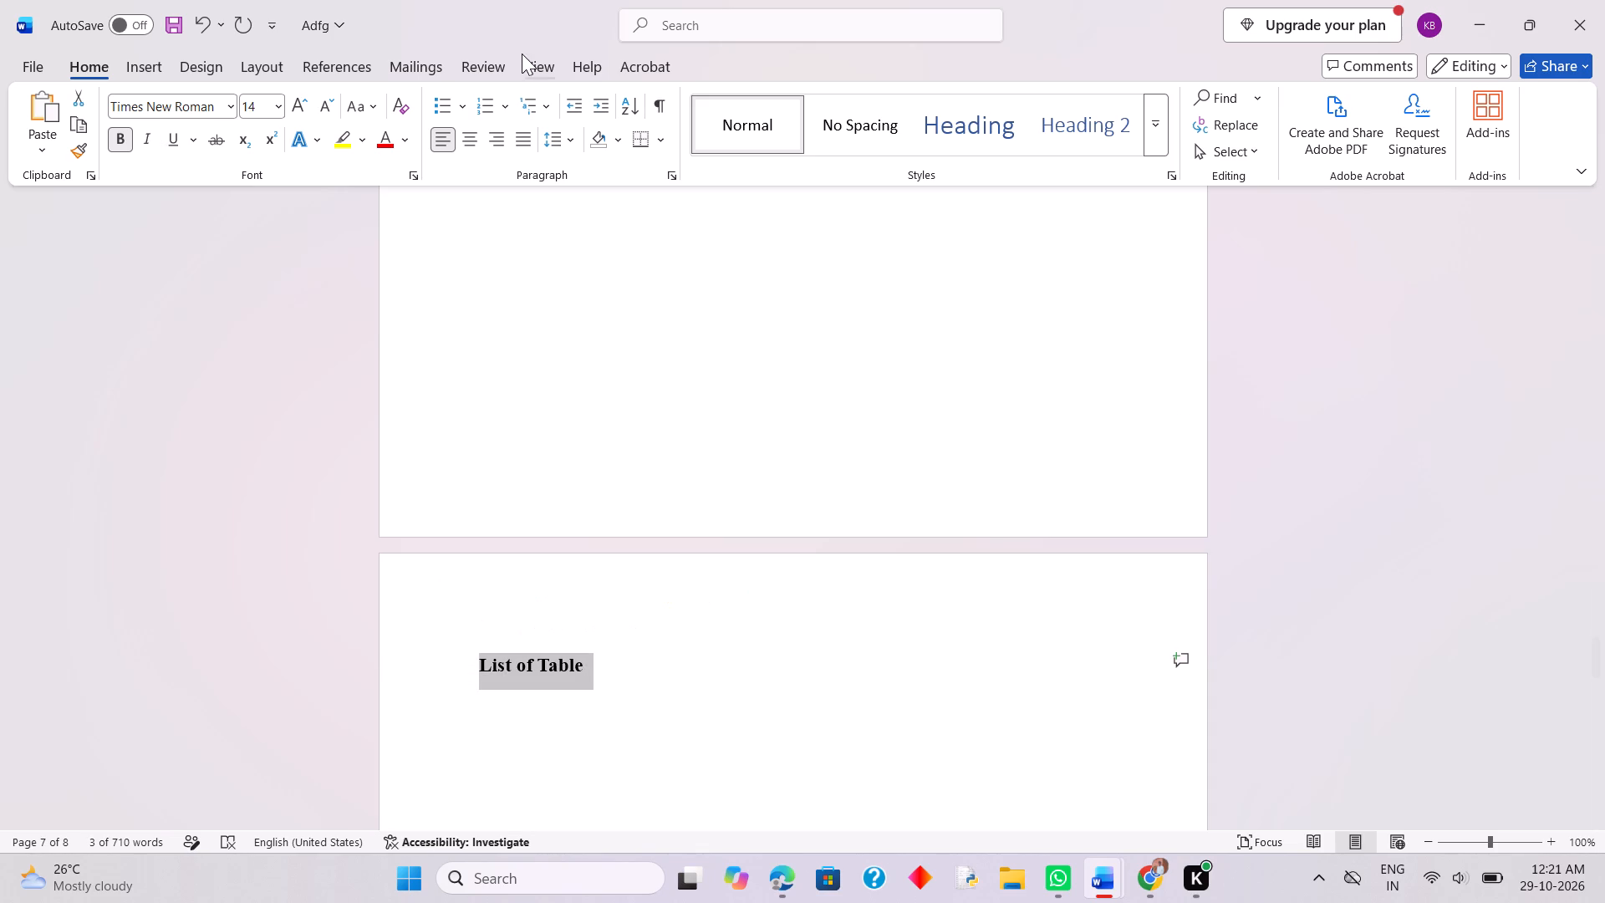
left_click(474, 125)
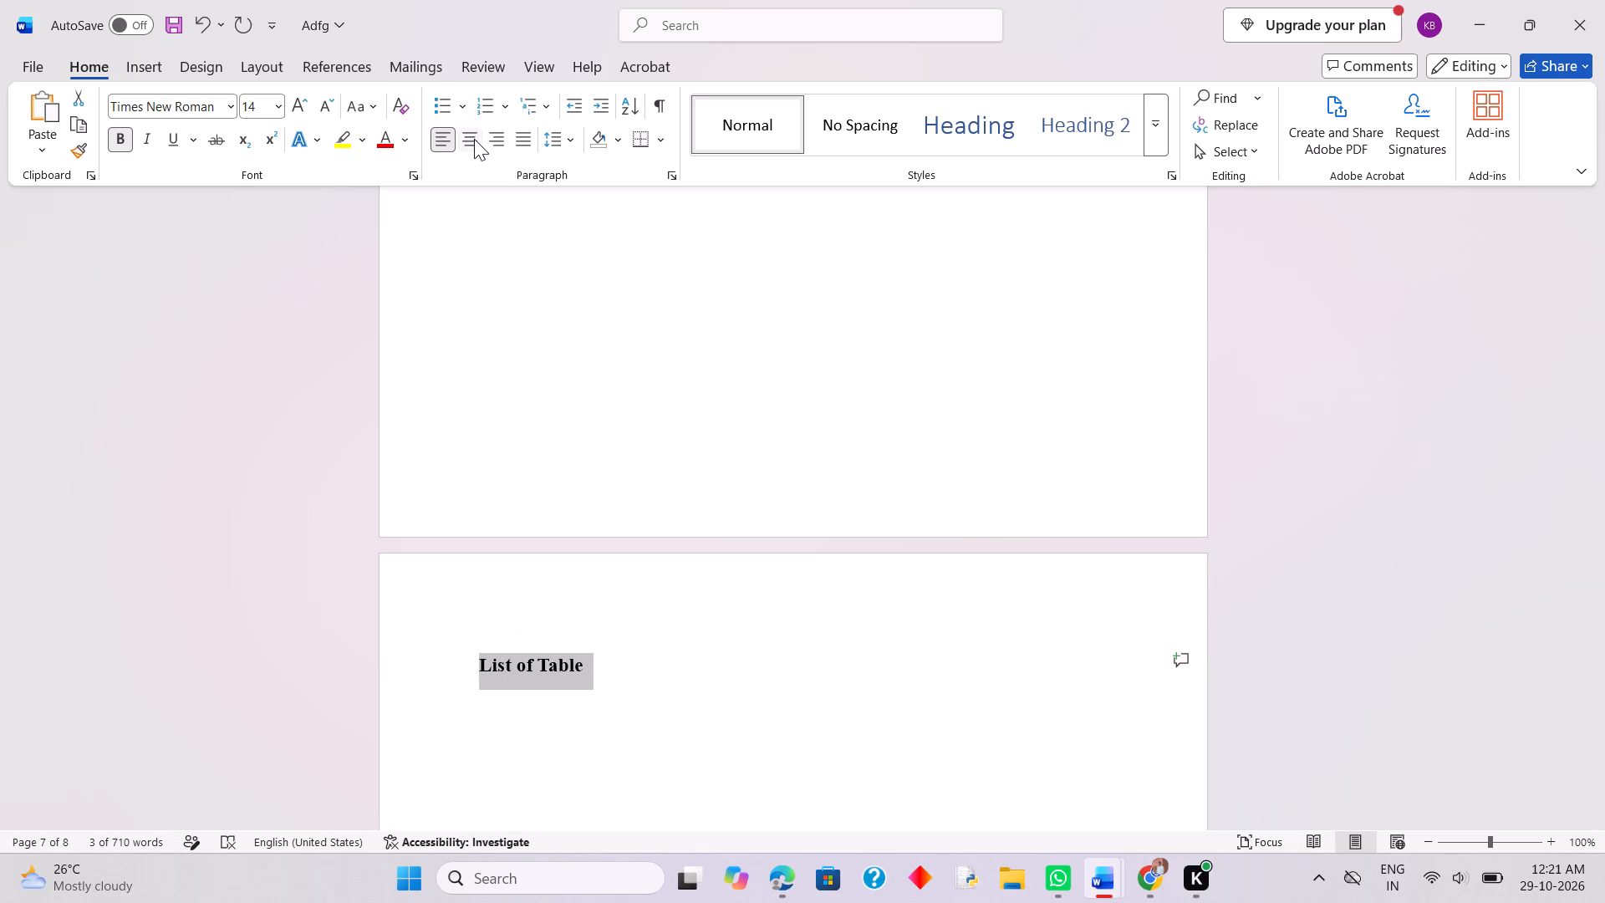
left_click(474, 139)
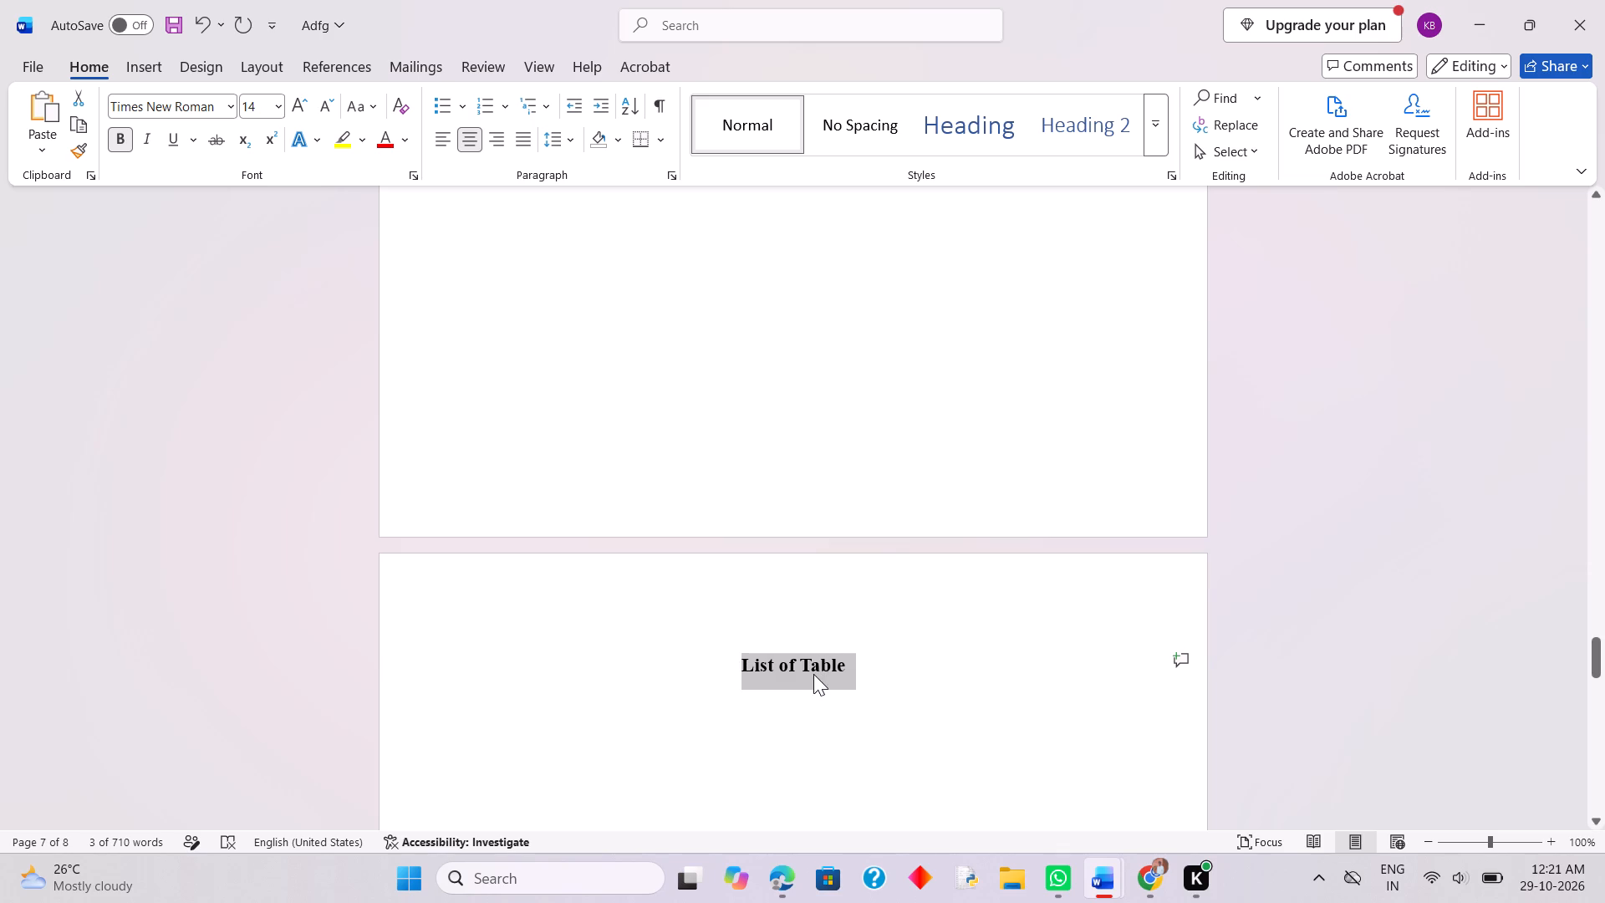
left_click(813, 674)
Copy the tables list with the "Sensor Summary" row from the reference certificate report and paste it into Adfg below the "List of Table" heading.
left_click(869, 669)
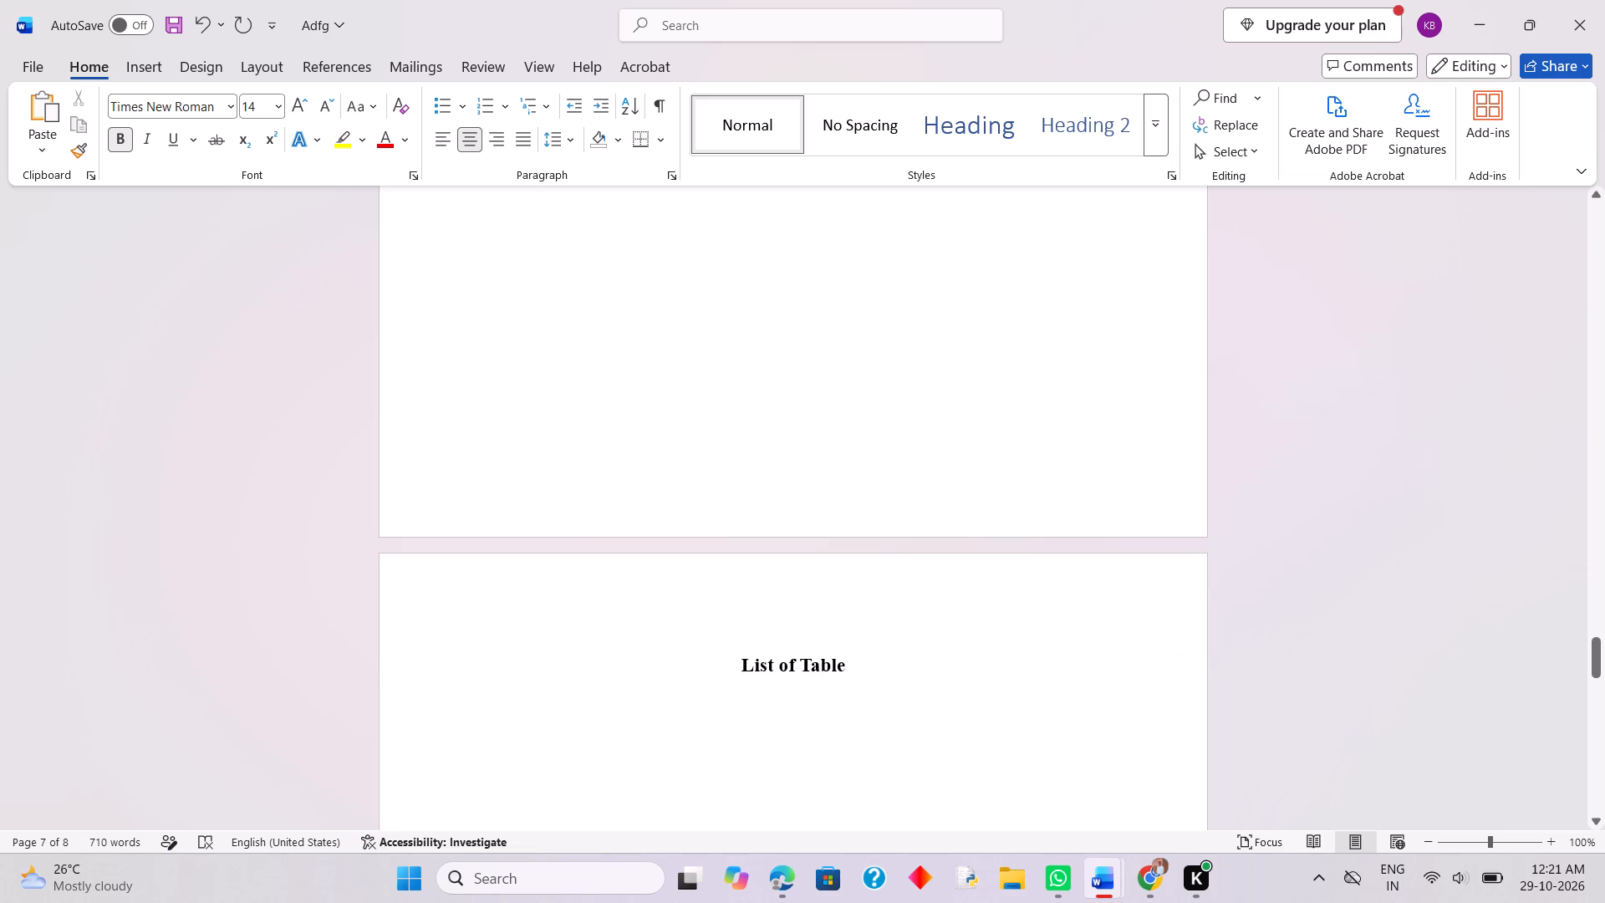
key("Return")
key("BackSpace")
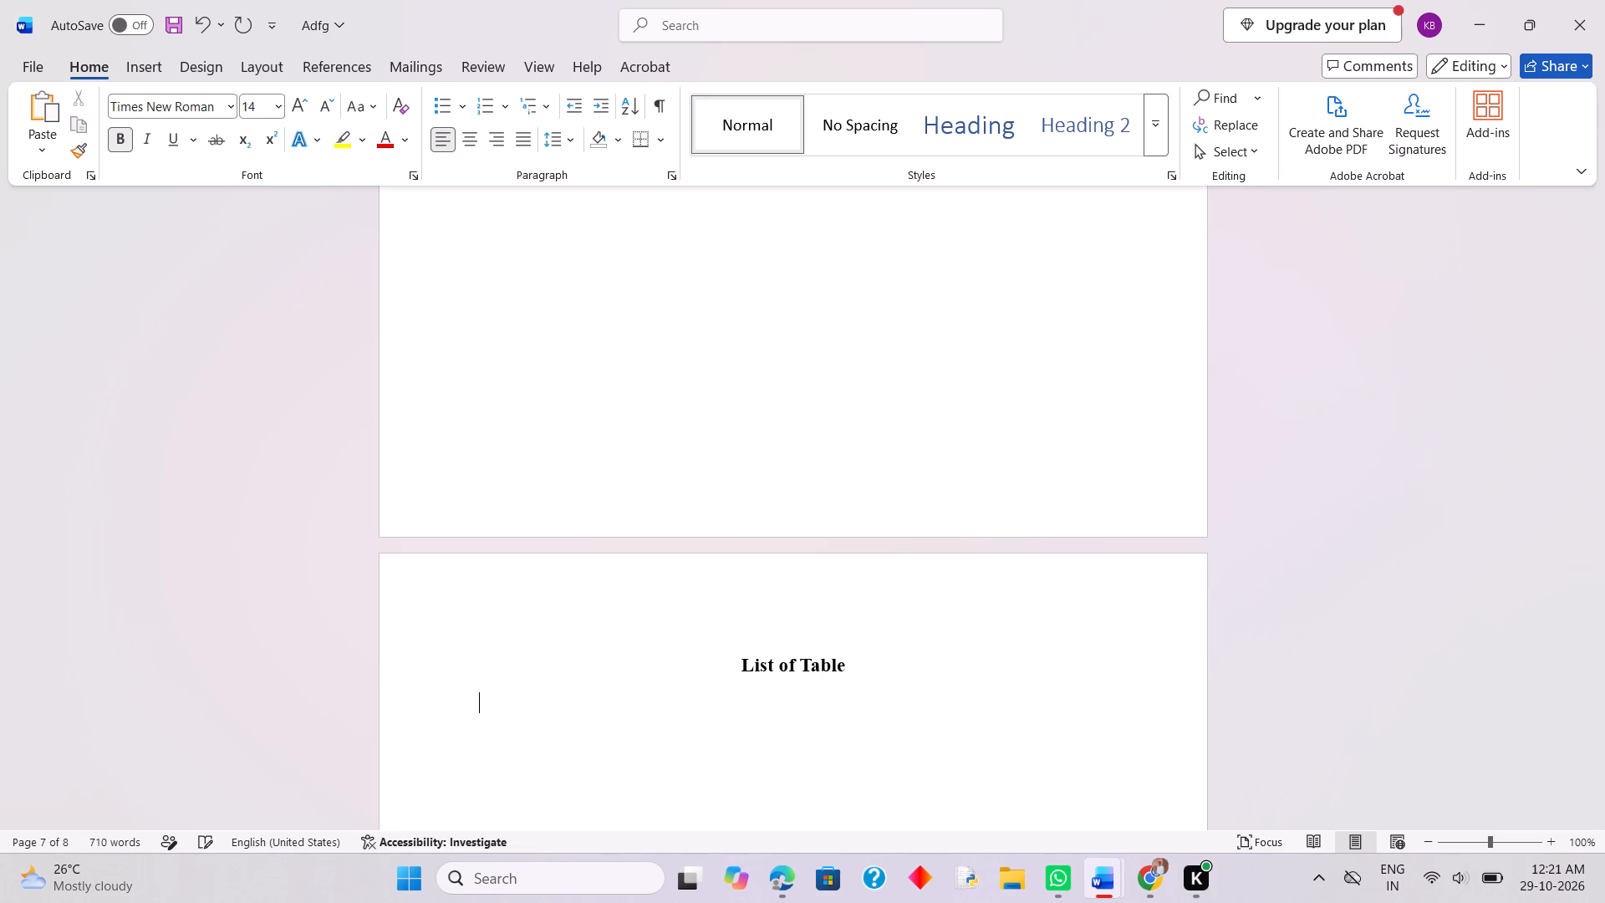
key("Return")
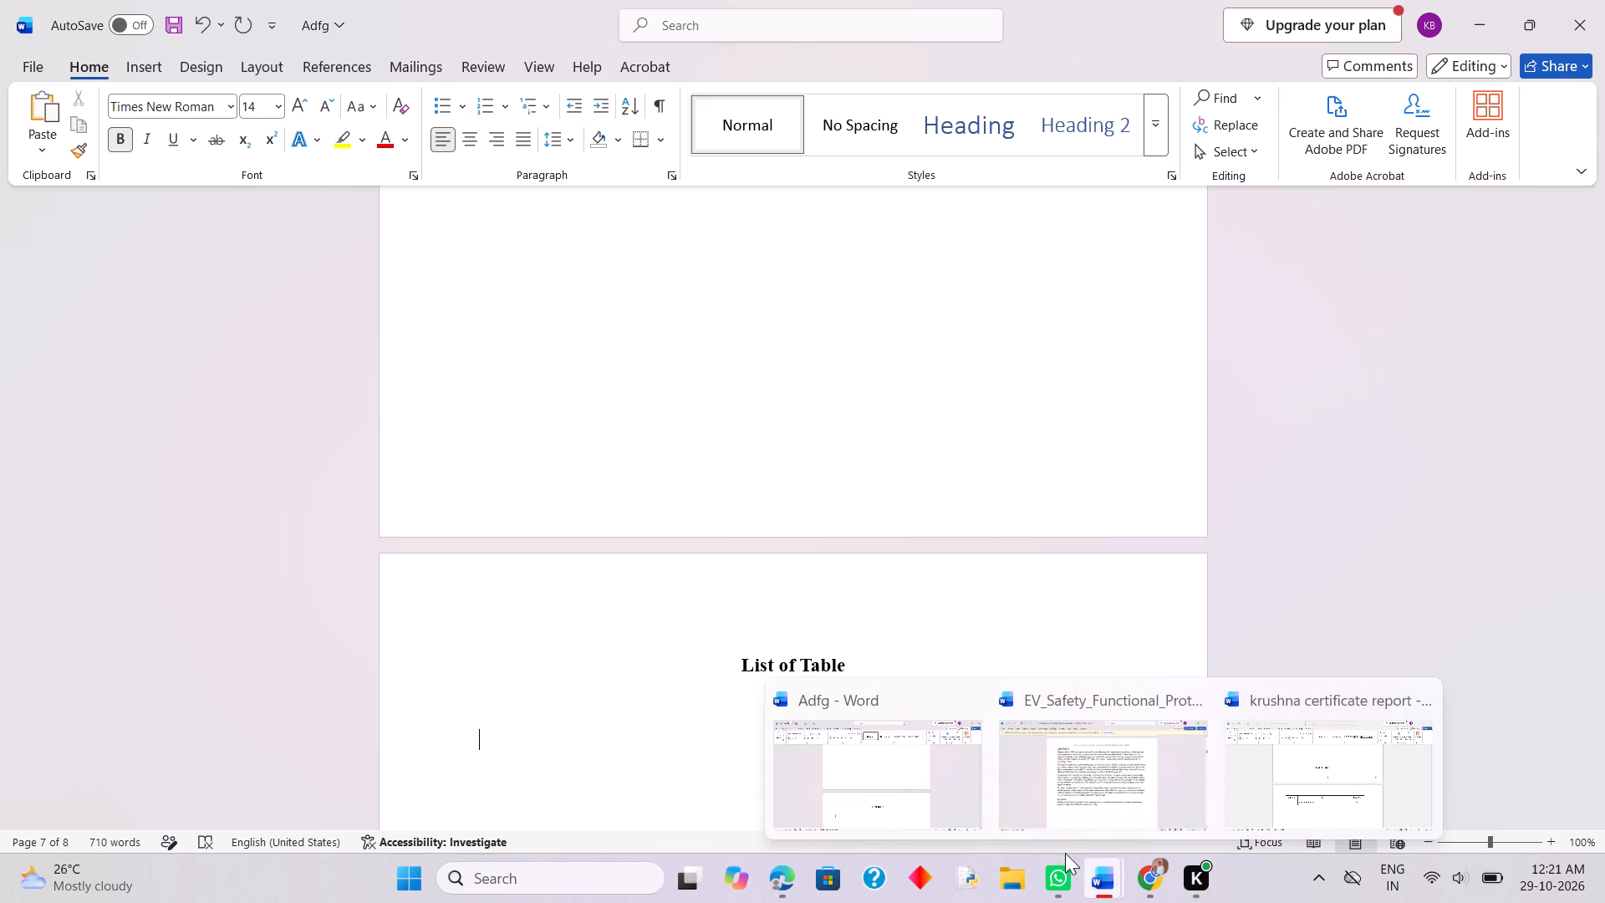
left_click(1282, 783)
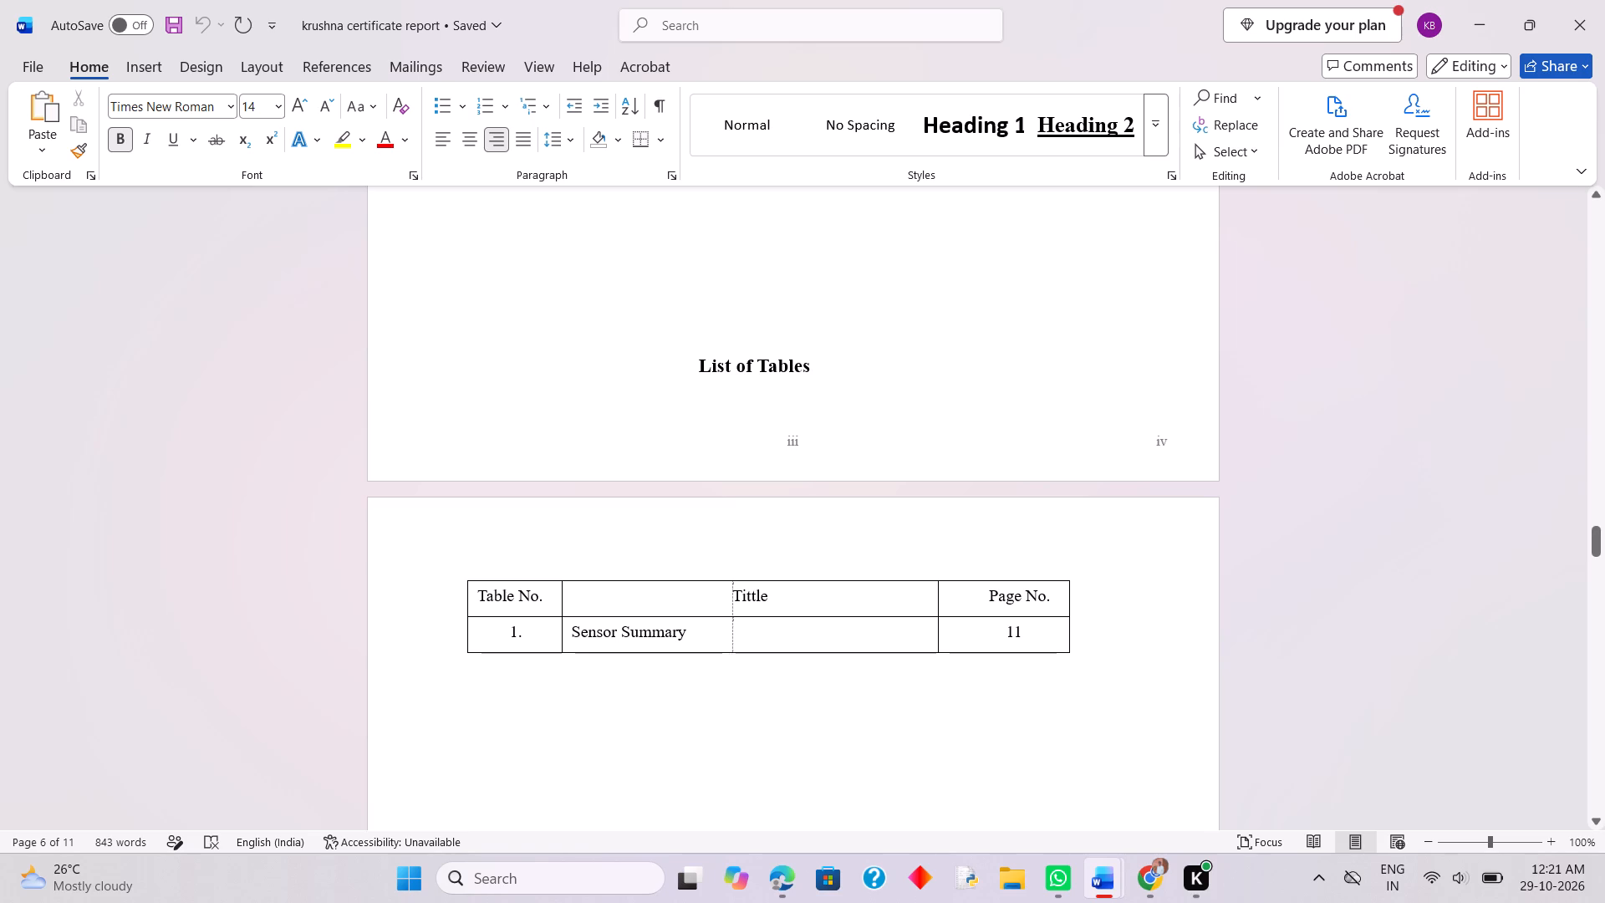
left_click(457, 569)
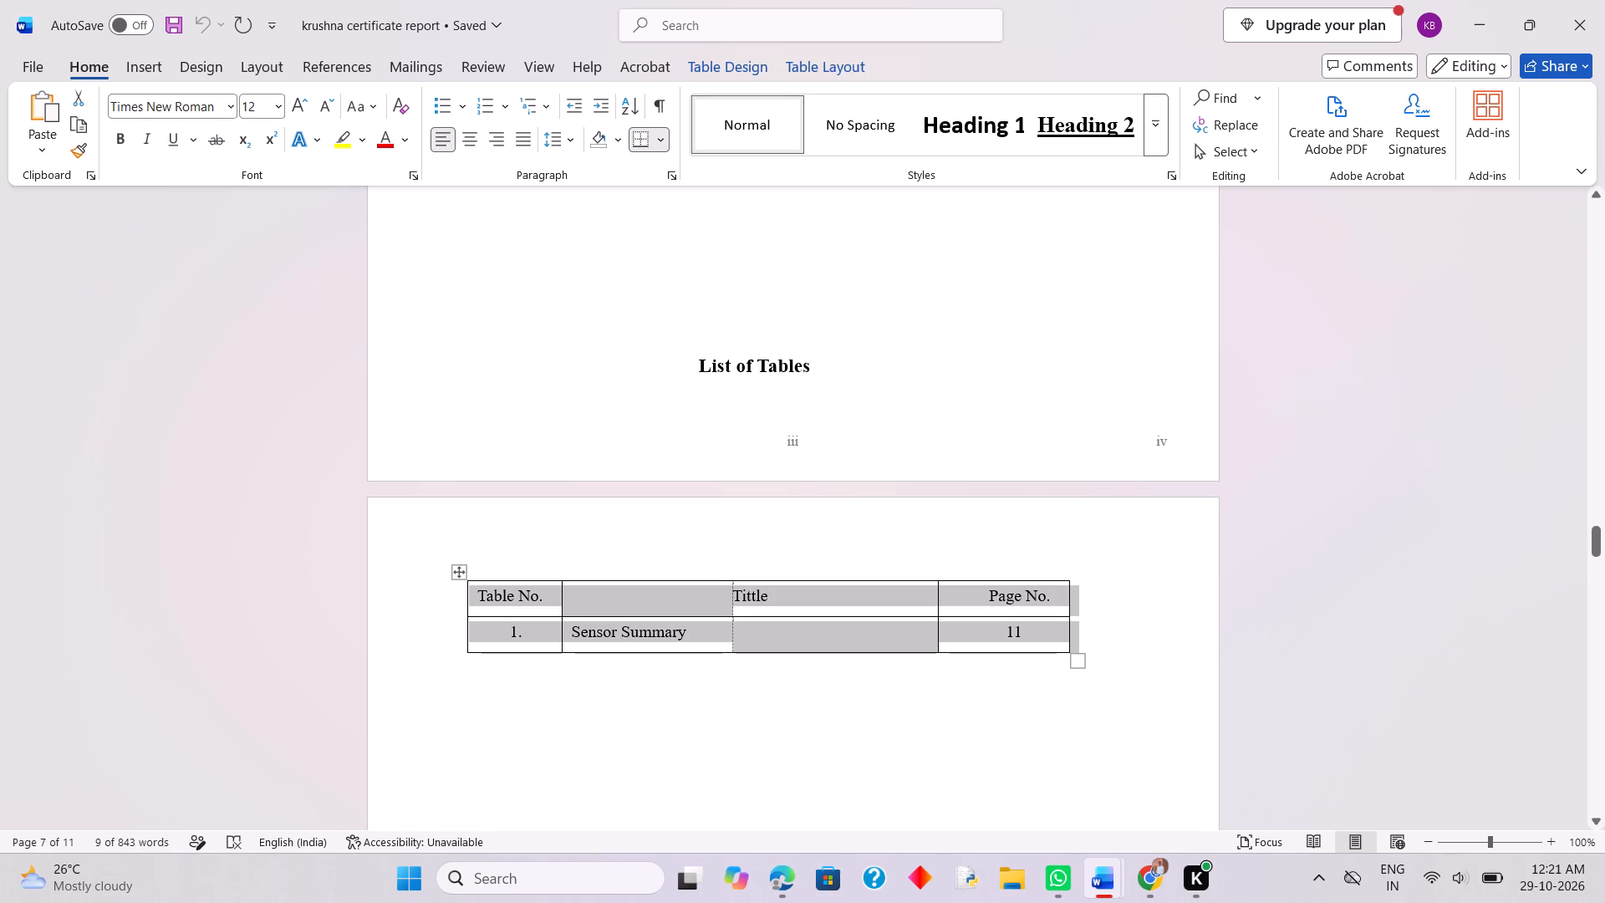
left_click(457, 569, "ctrl")
key("ctrl+c")
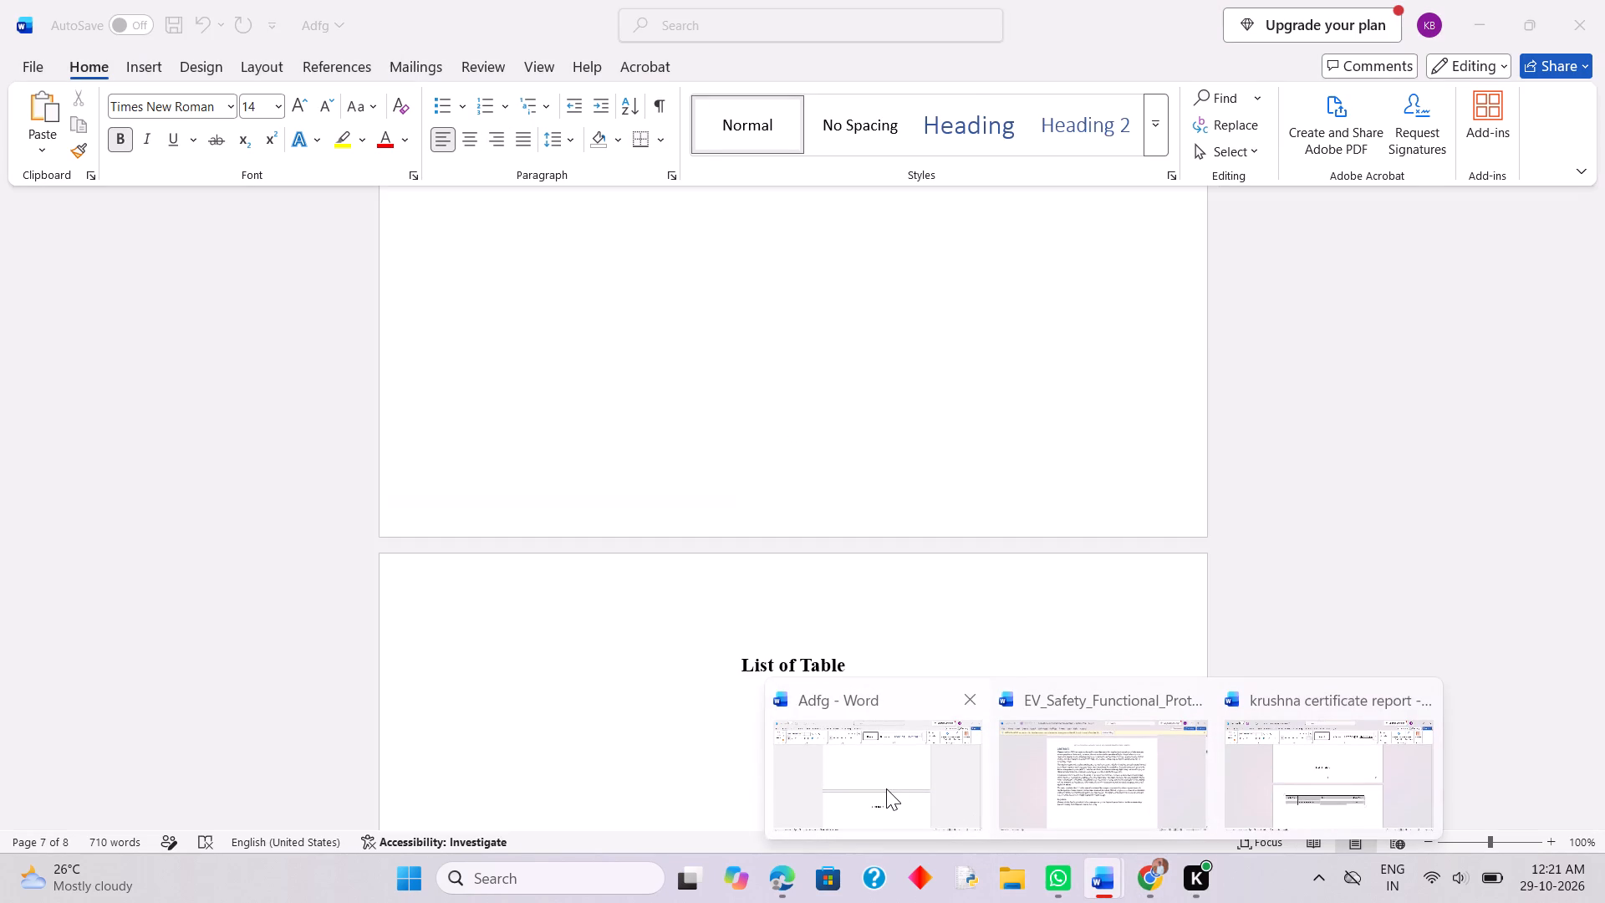
left_click(886, 788)
key("ctrl+v")
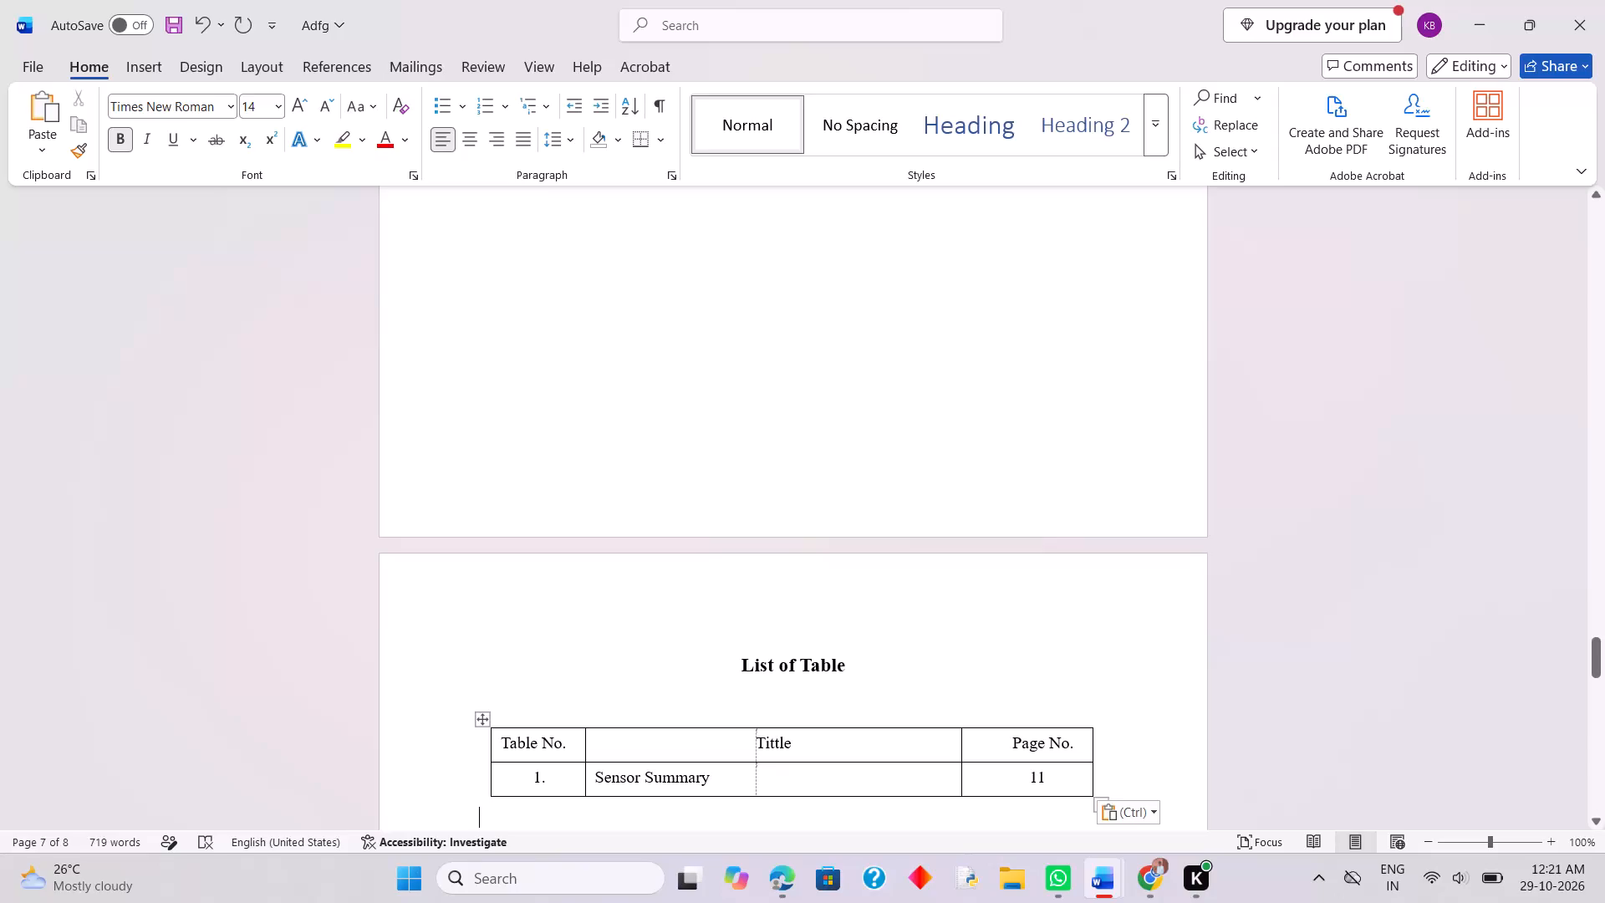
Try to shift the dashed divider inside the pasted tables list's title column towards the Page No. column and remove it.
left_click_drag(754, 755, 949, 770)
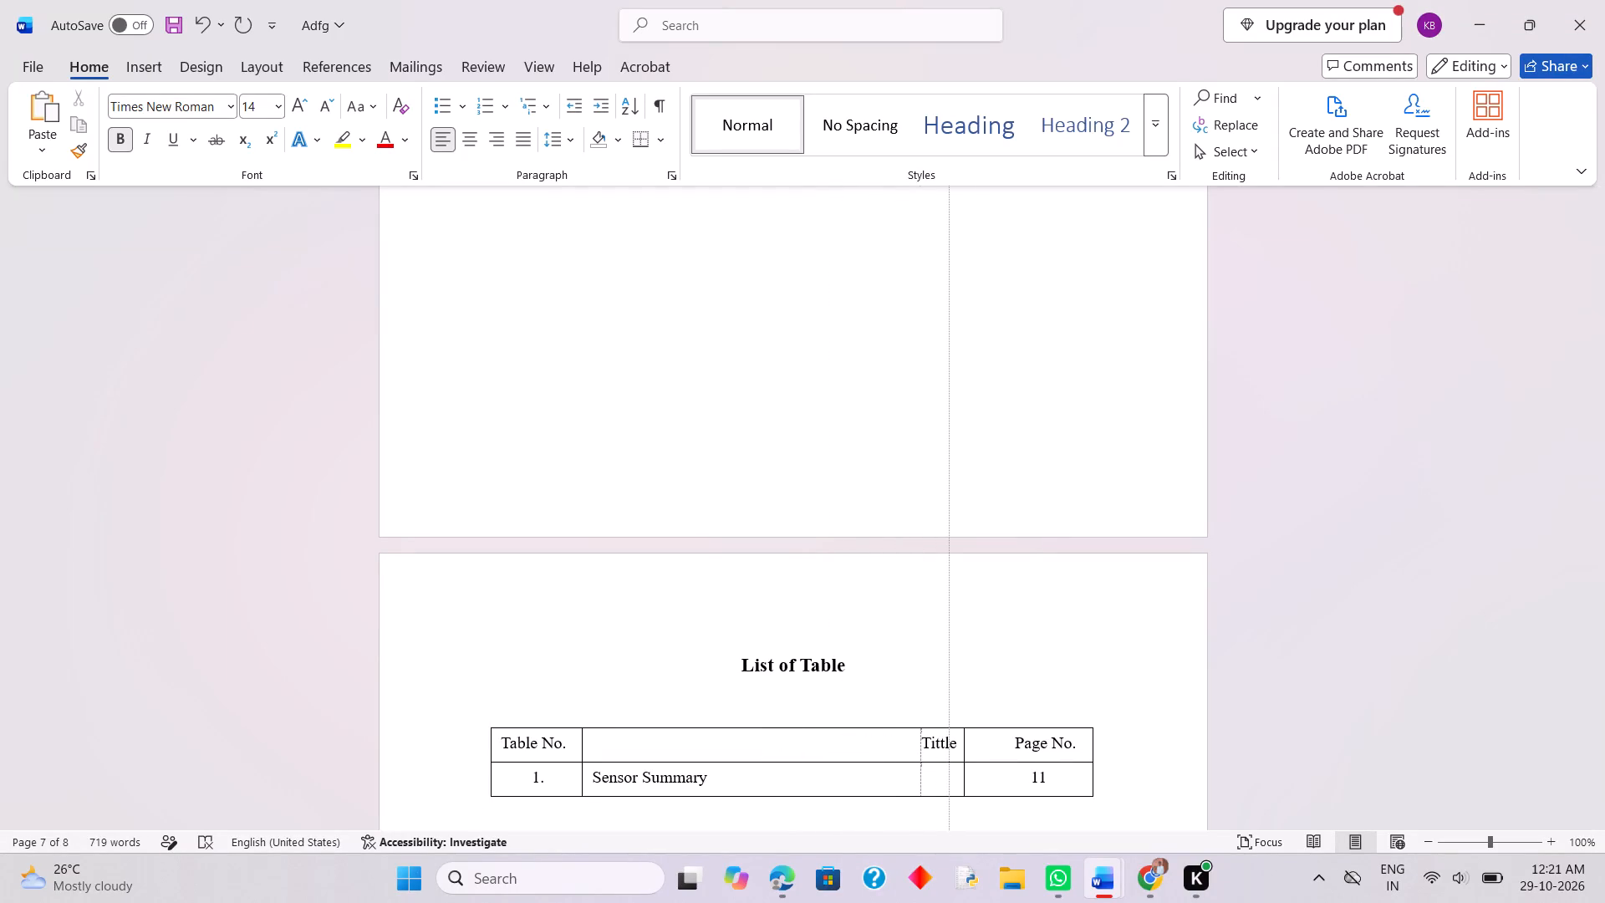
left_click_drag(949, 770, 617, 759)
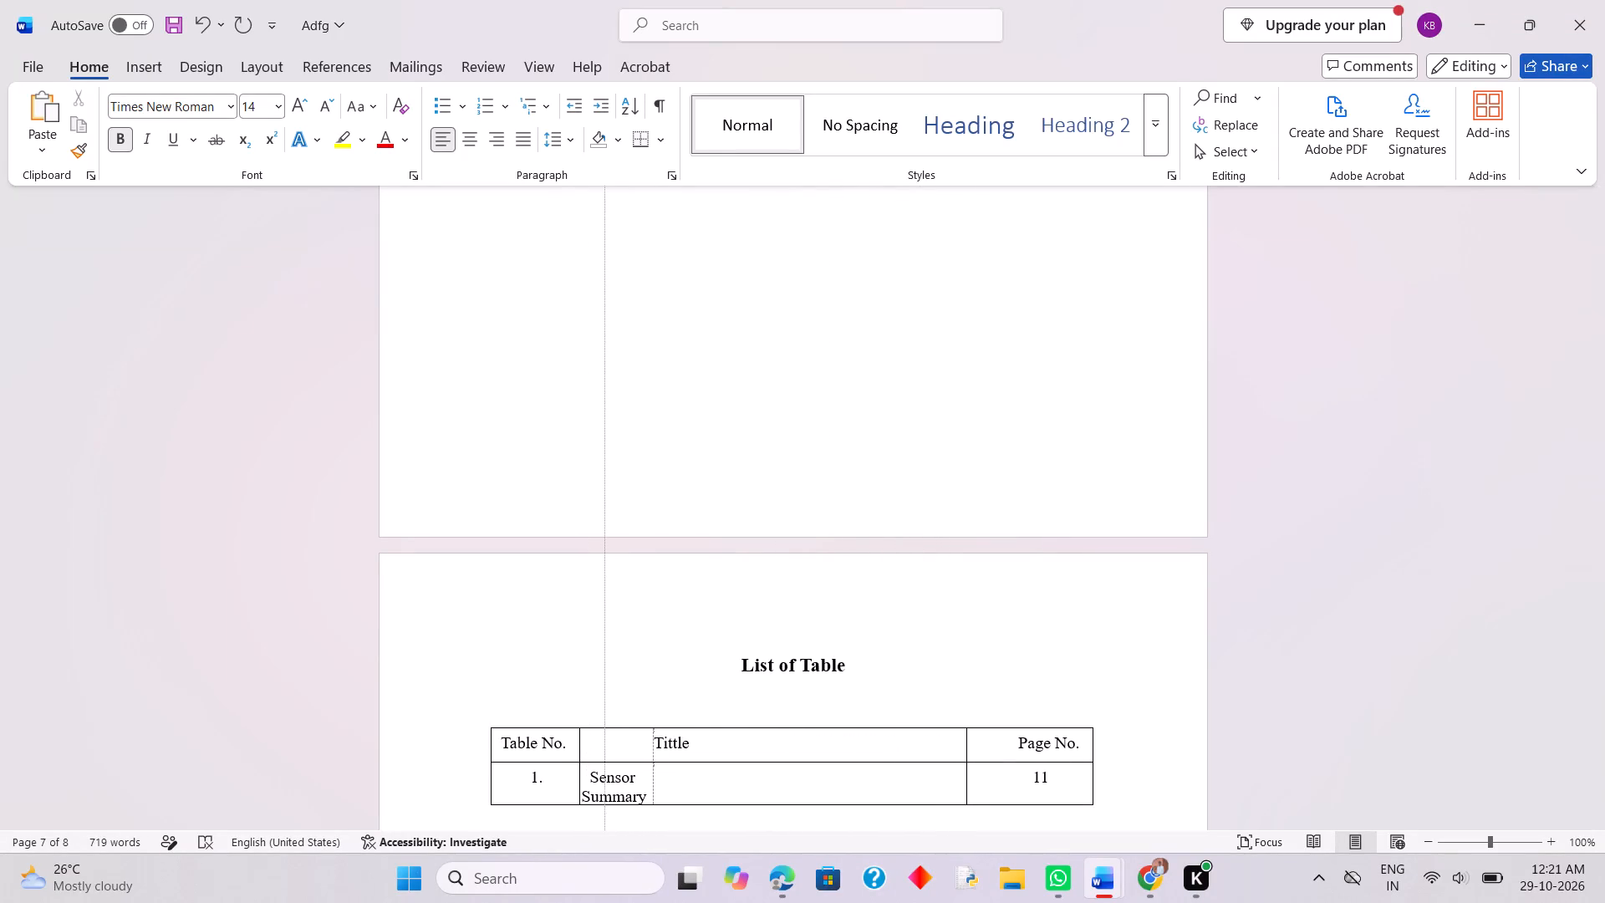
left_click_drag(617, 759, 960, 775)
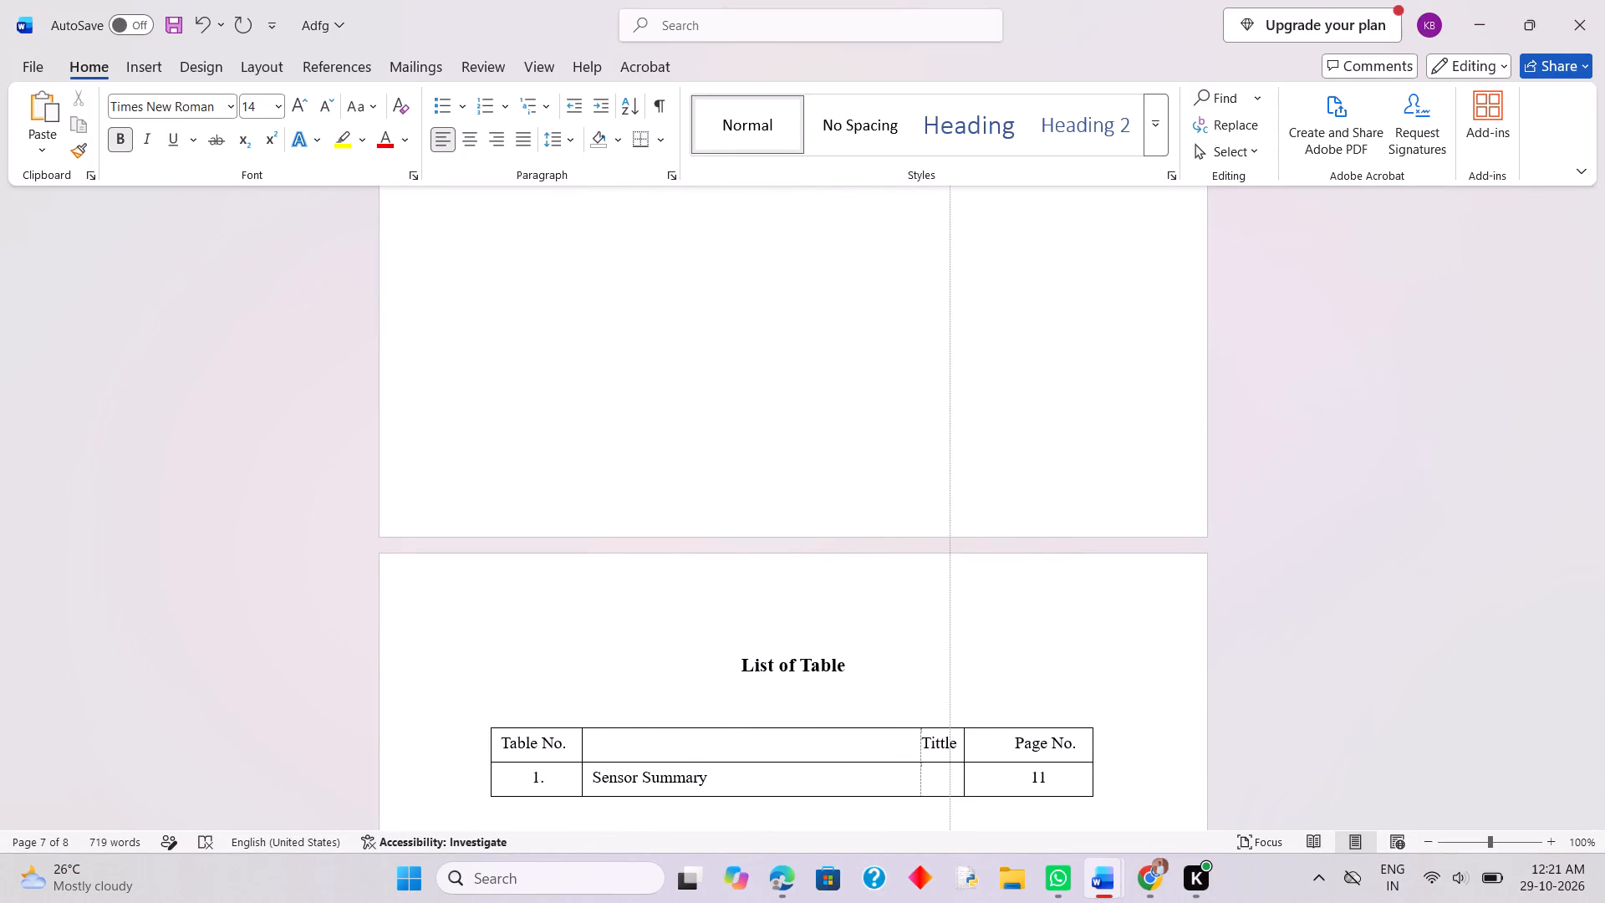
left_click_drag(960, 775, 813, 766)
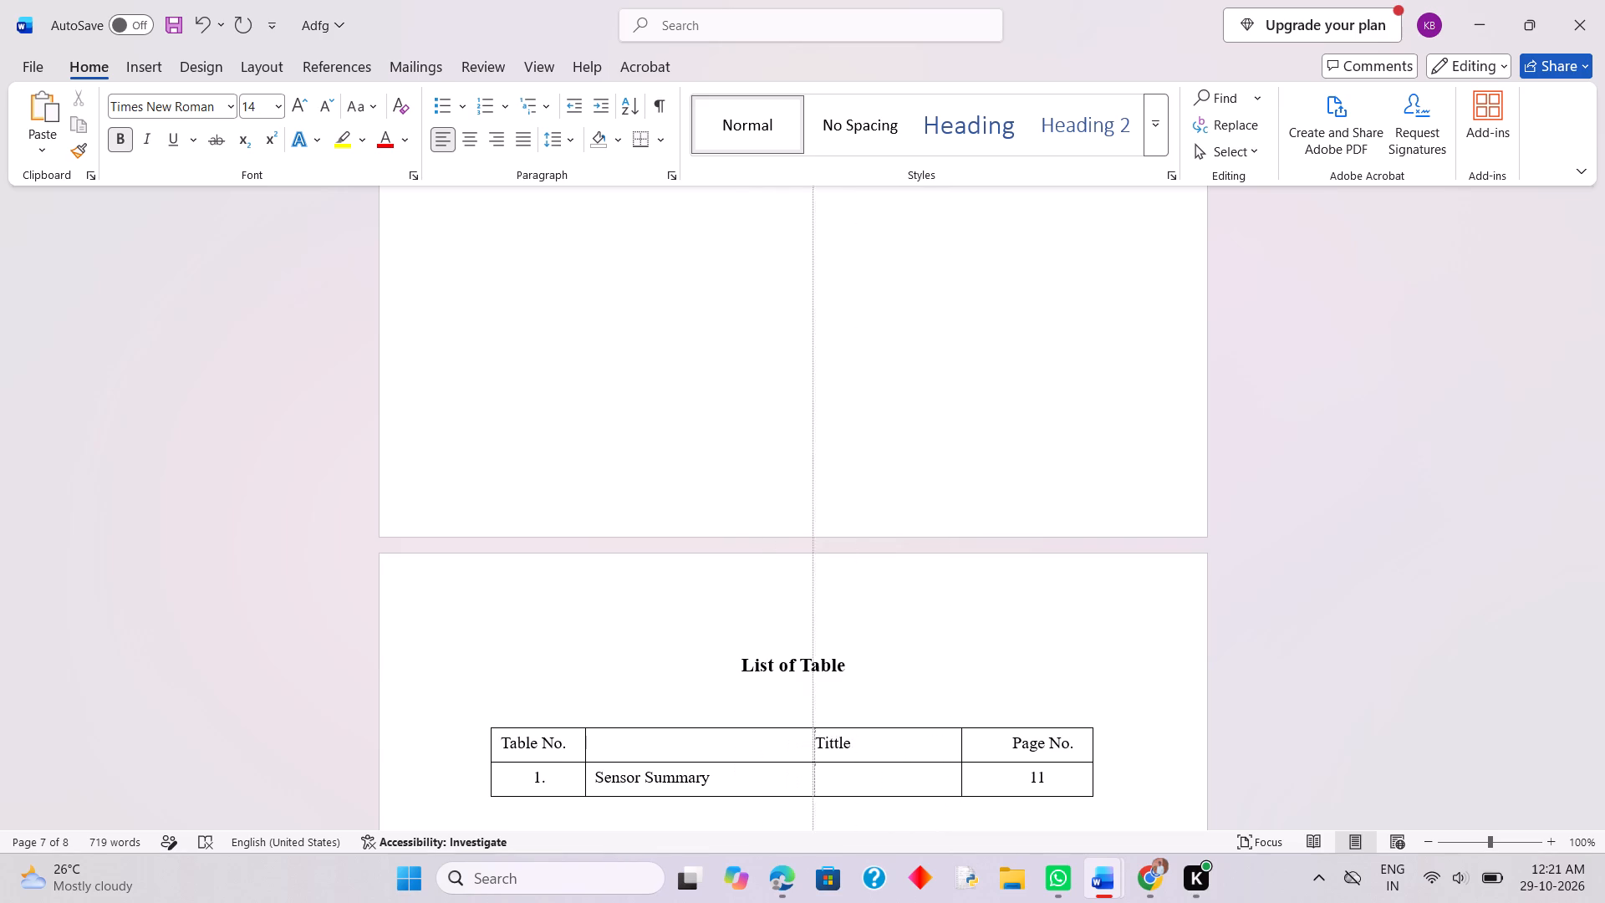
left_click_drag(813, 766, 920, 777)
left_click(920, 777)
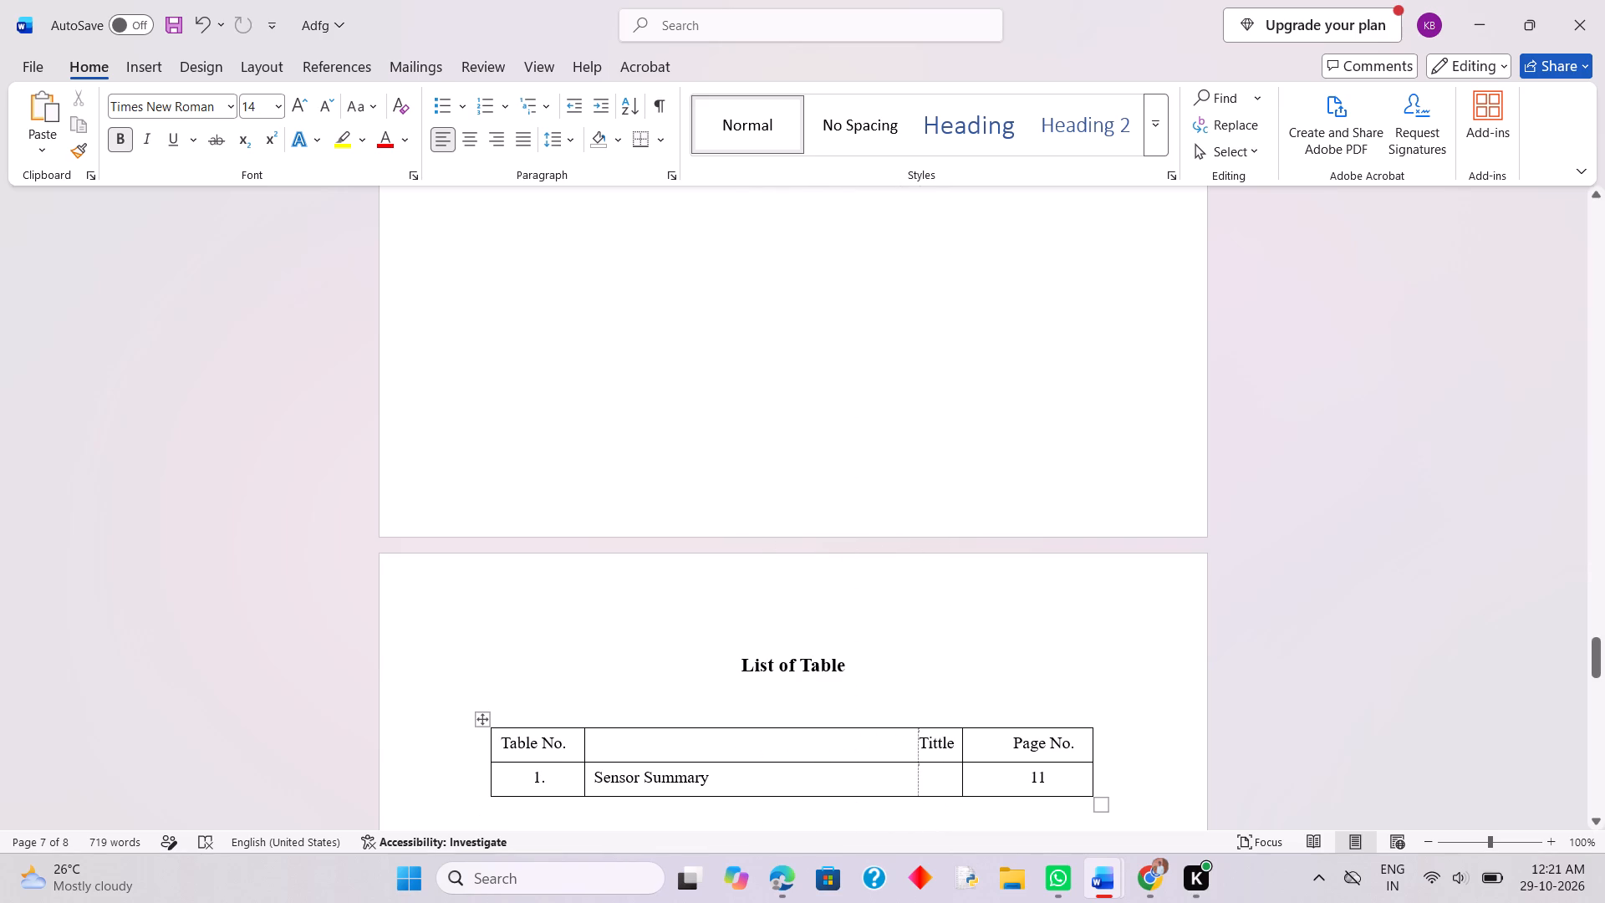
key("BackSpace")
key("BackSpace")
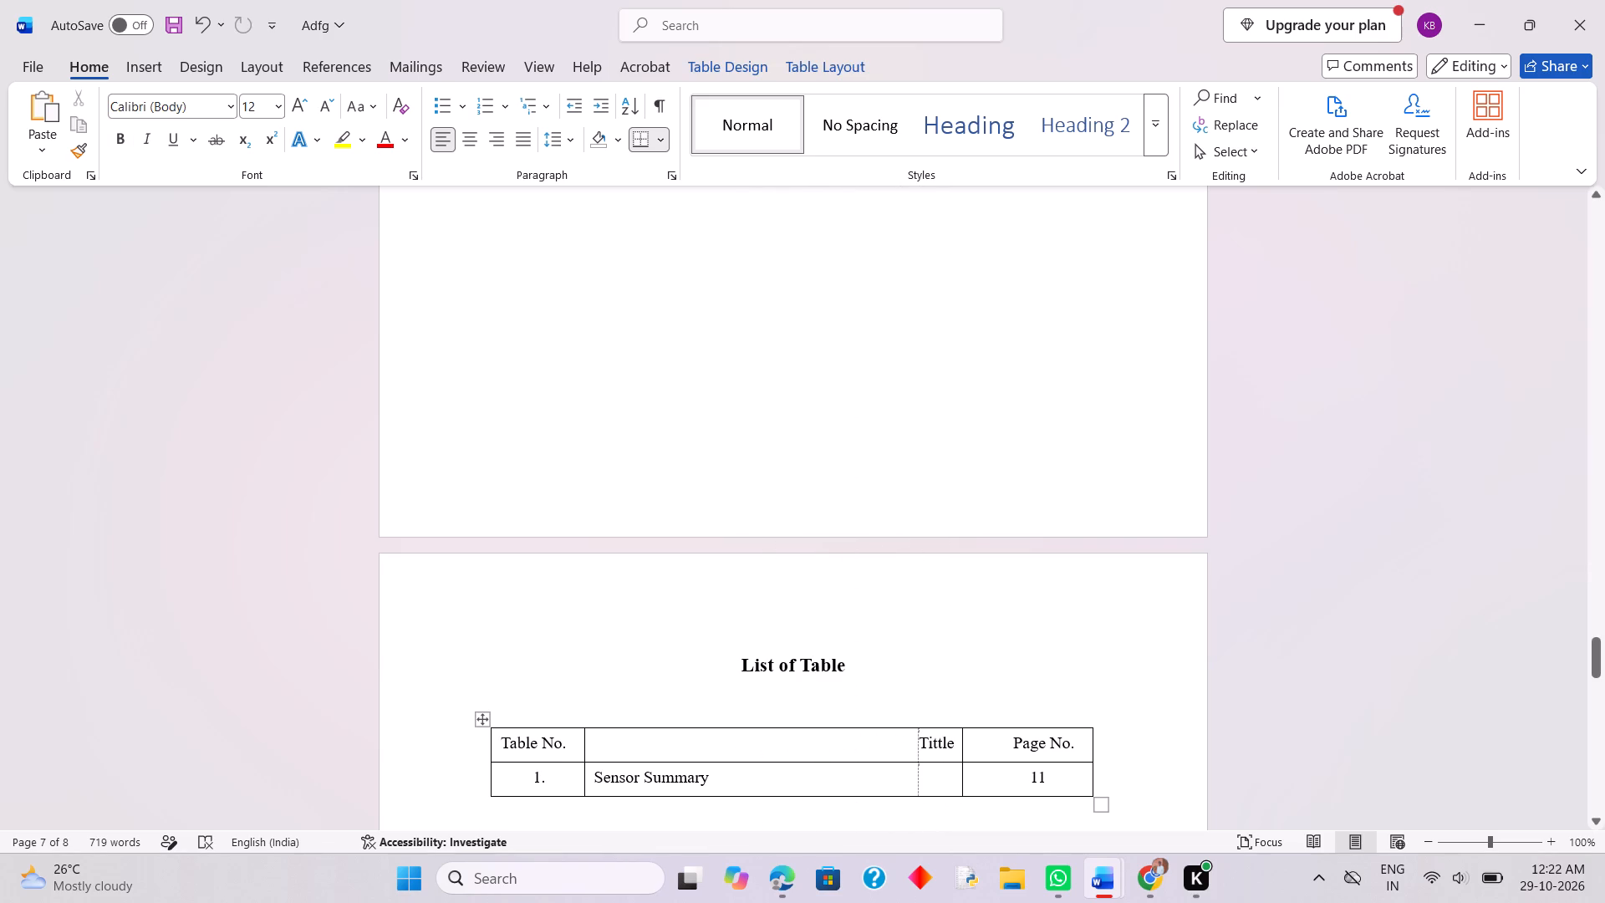
Cut the whole pasted "Sensor Summary" table from below the "List of Table" heading.
left_click(476, 716)
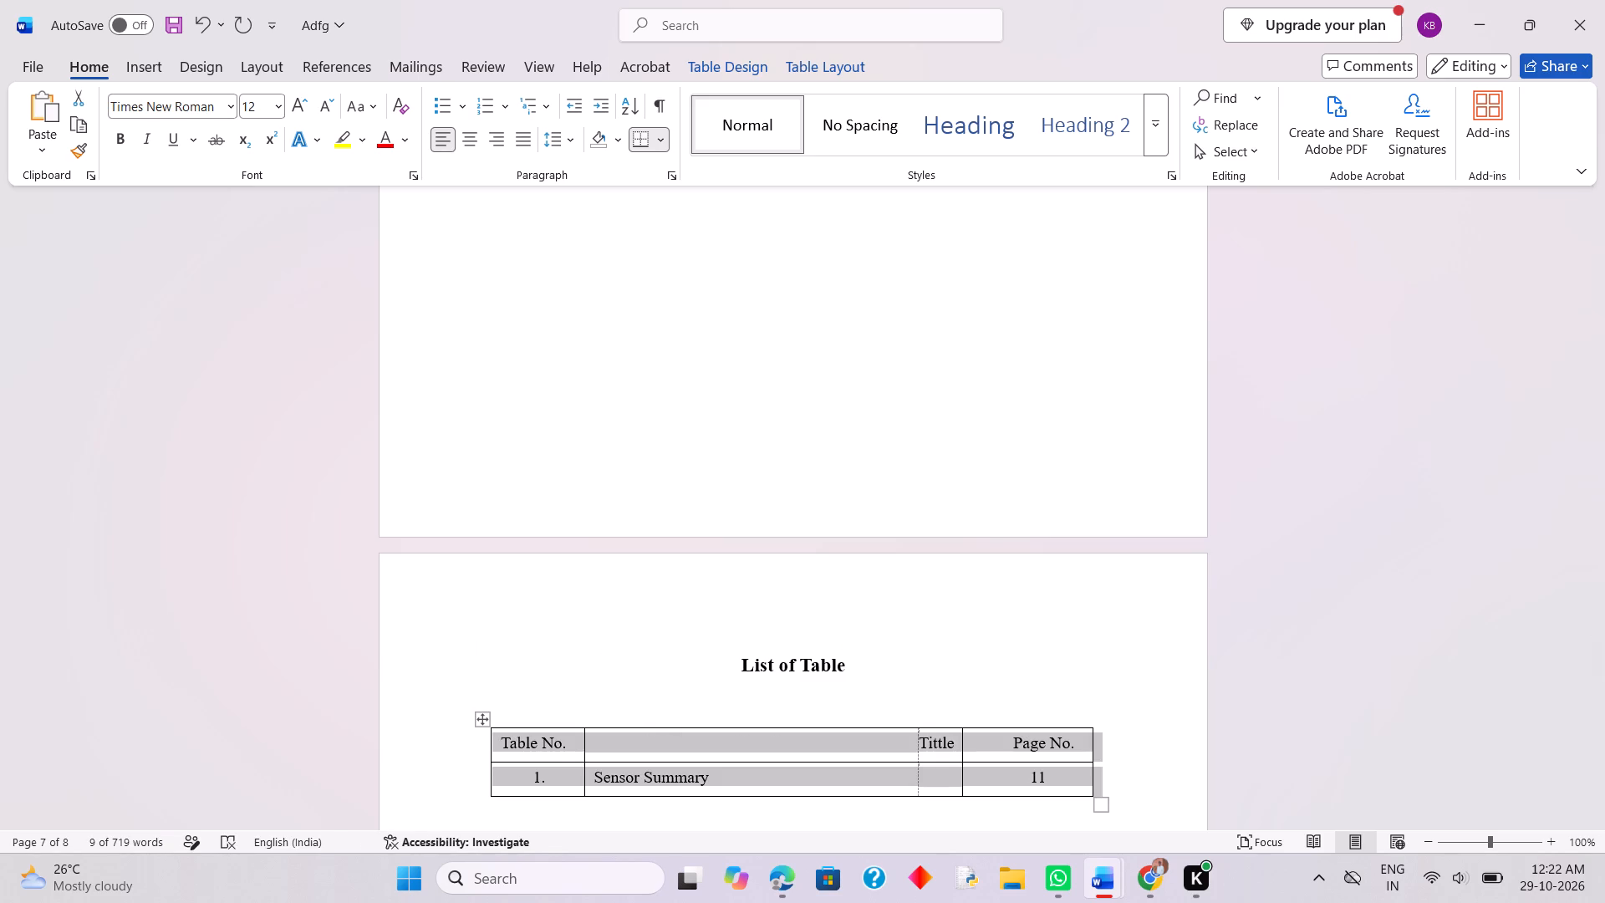
key("ctrl+x")
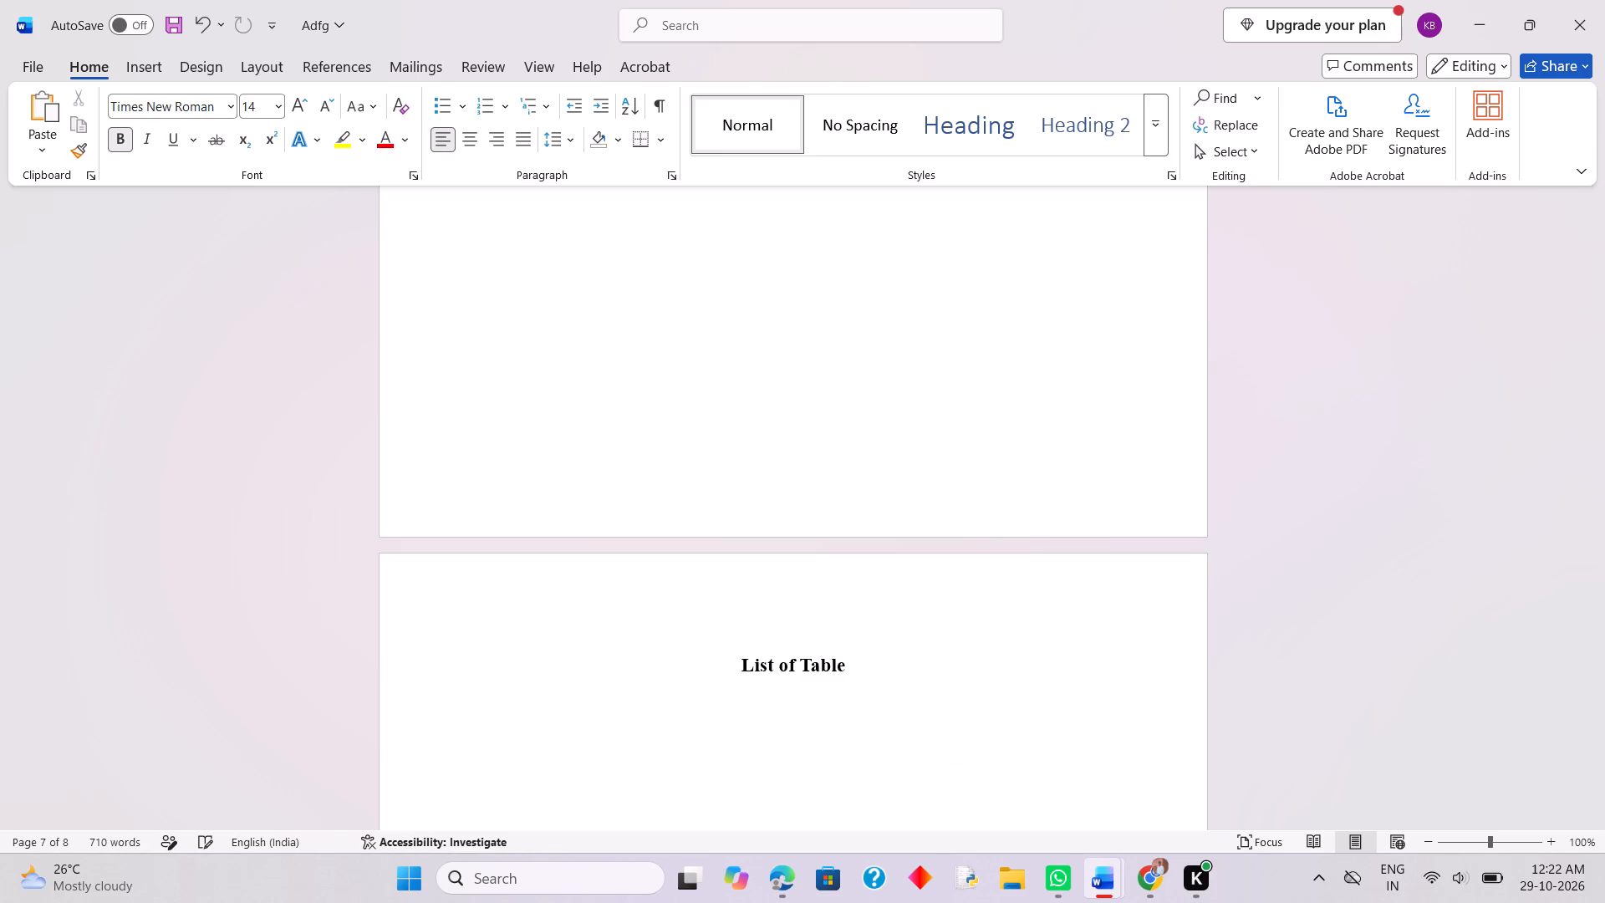
Copy the whole table under "List of figures" and paste it directly below the "List of Table" heading.
scroll(476, 716, "up", 1)
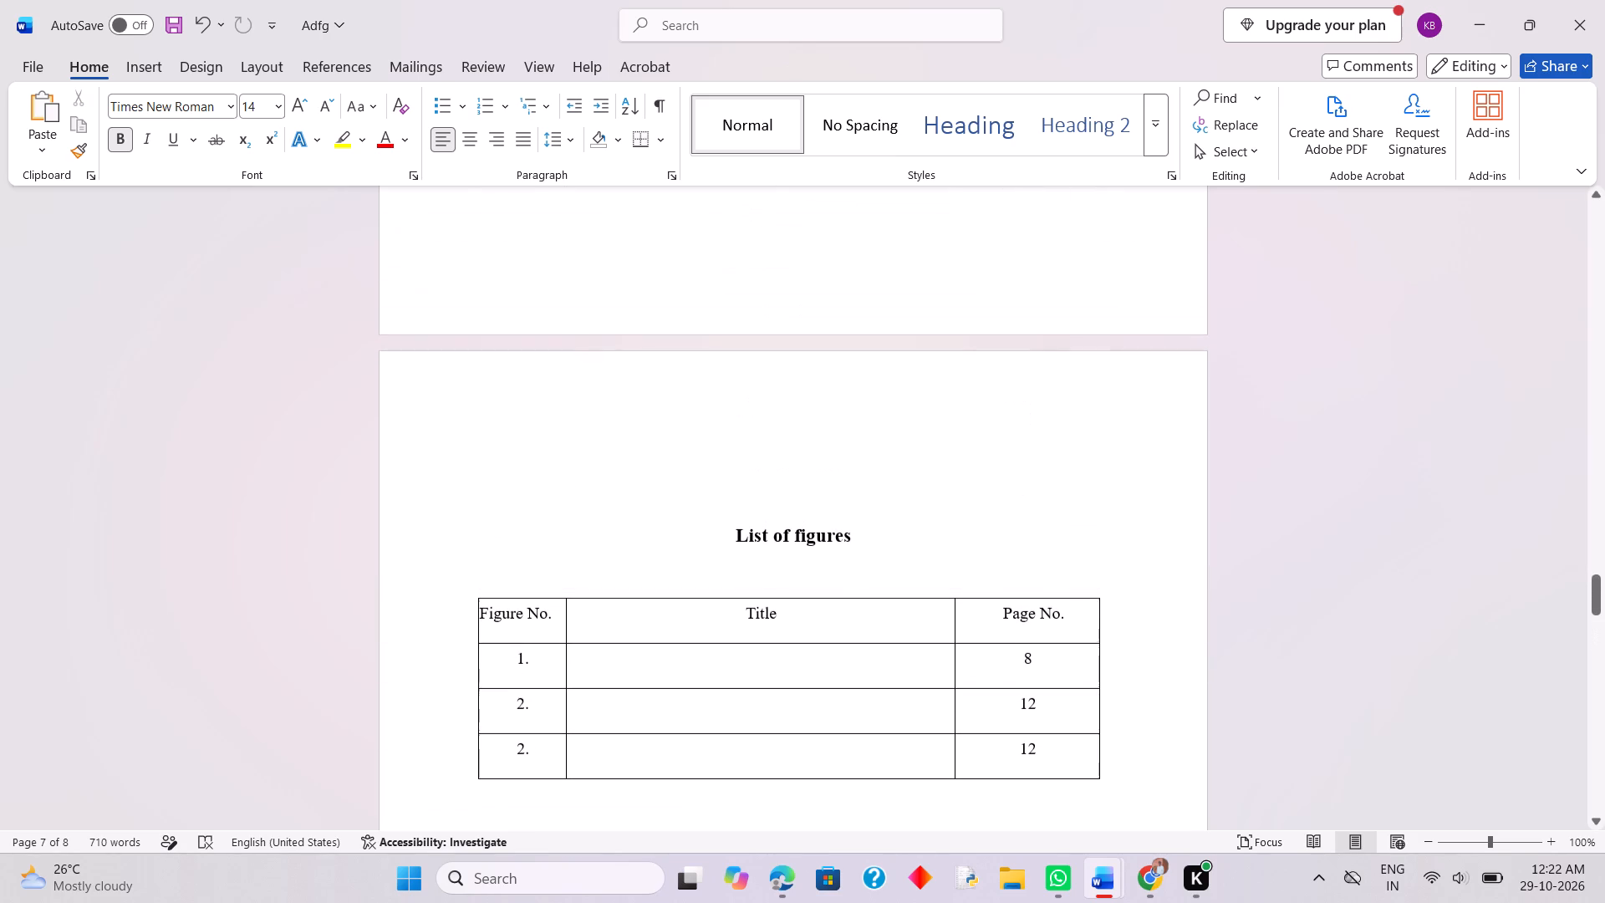
scroll(476, 716, "up", 1)
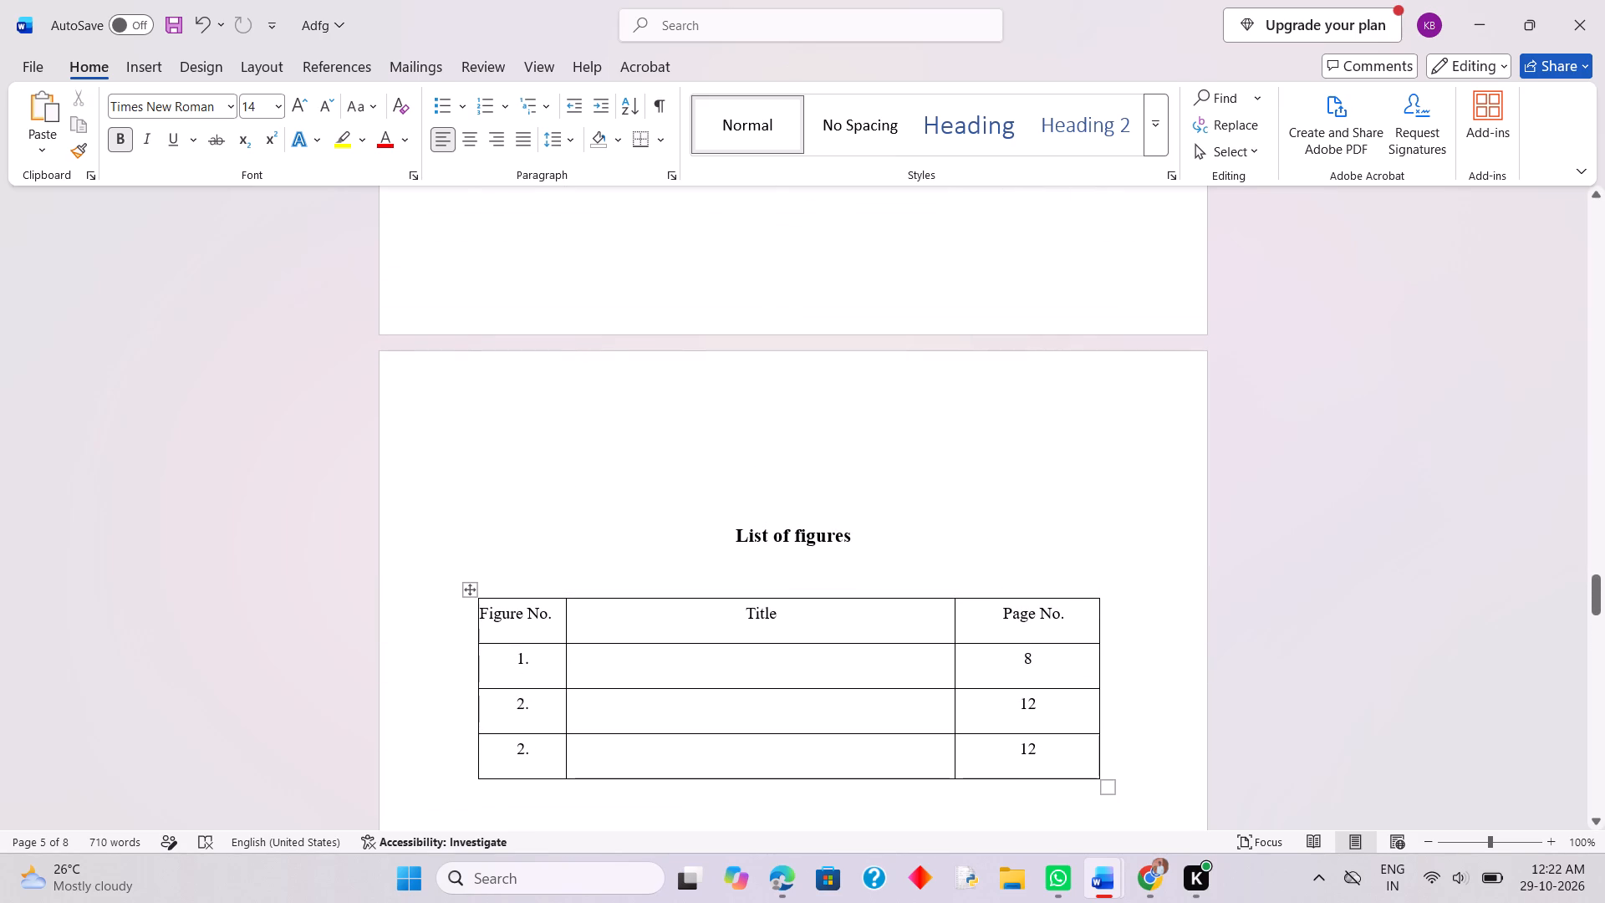
left_click(469, 586)
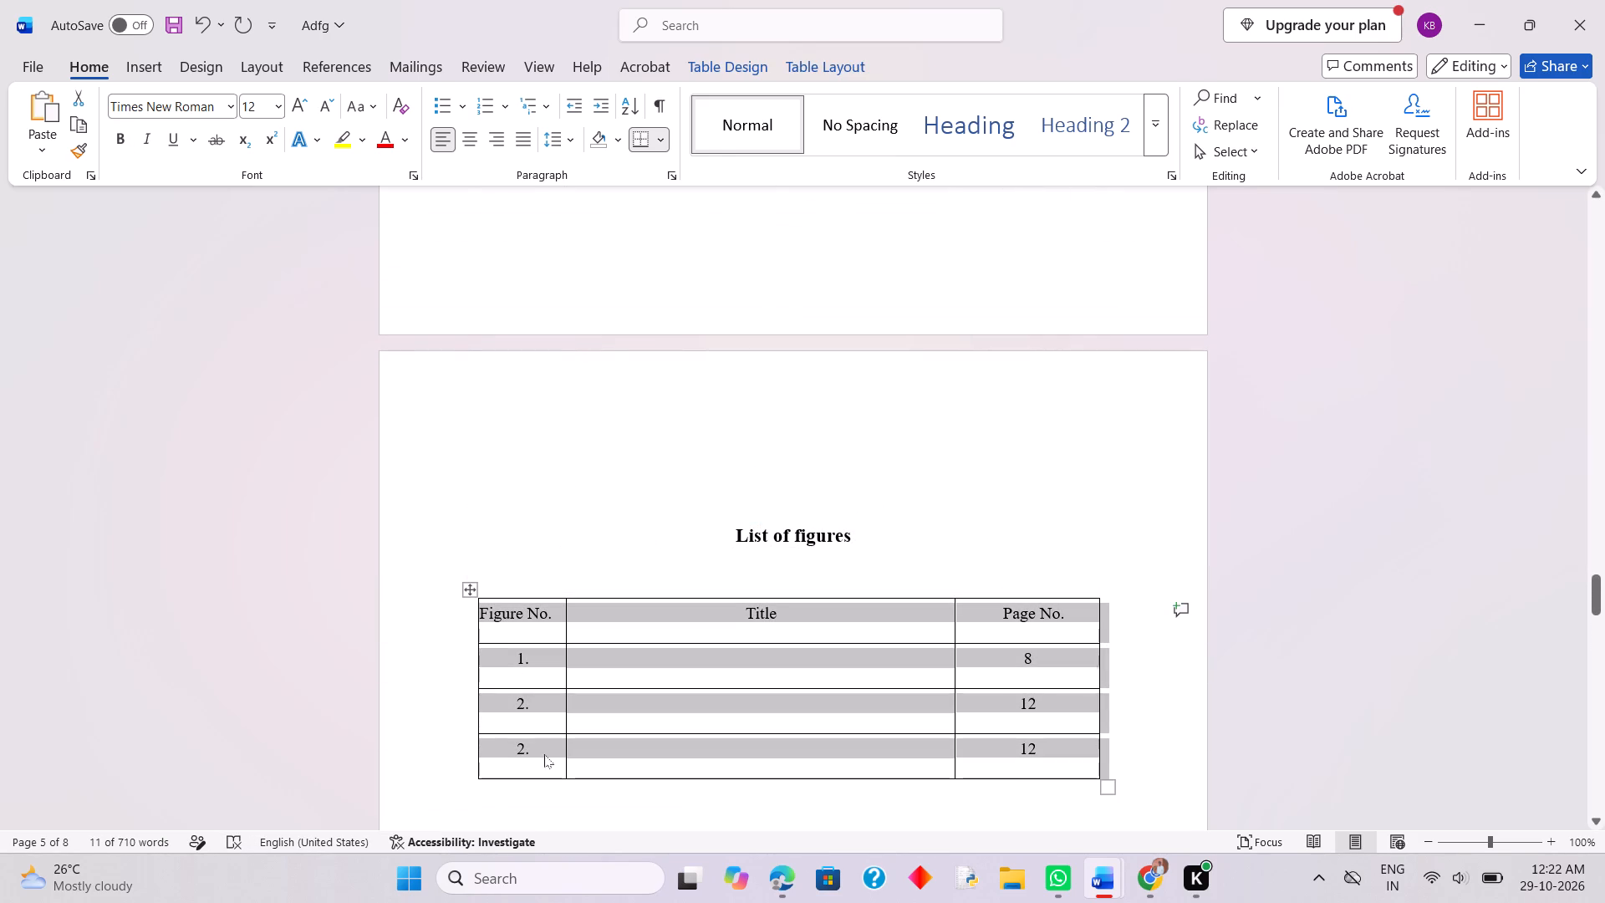
left_click(467, 587)
key("ctrl+c")
scroll(599, 778, "down", 1)
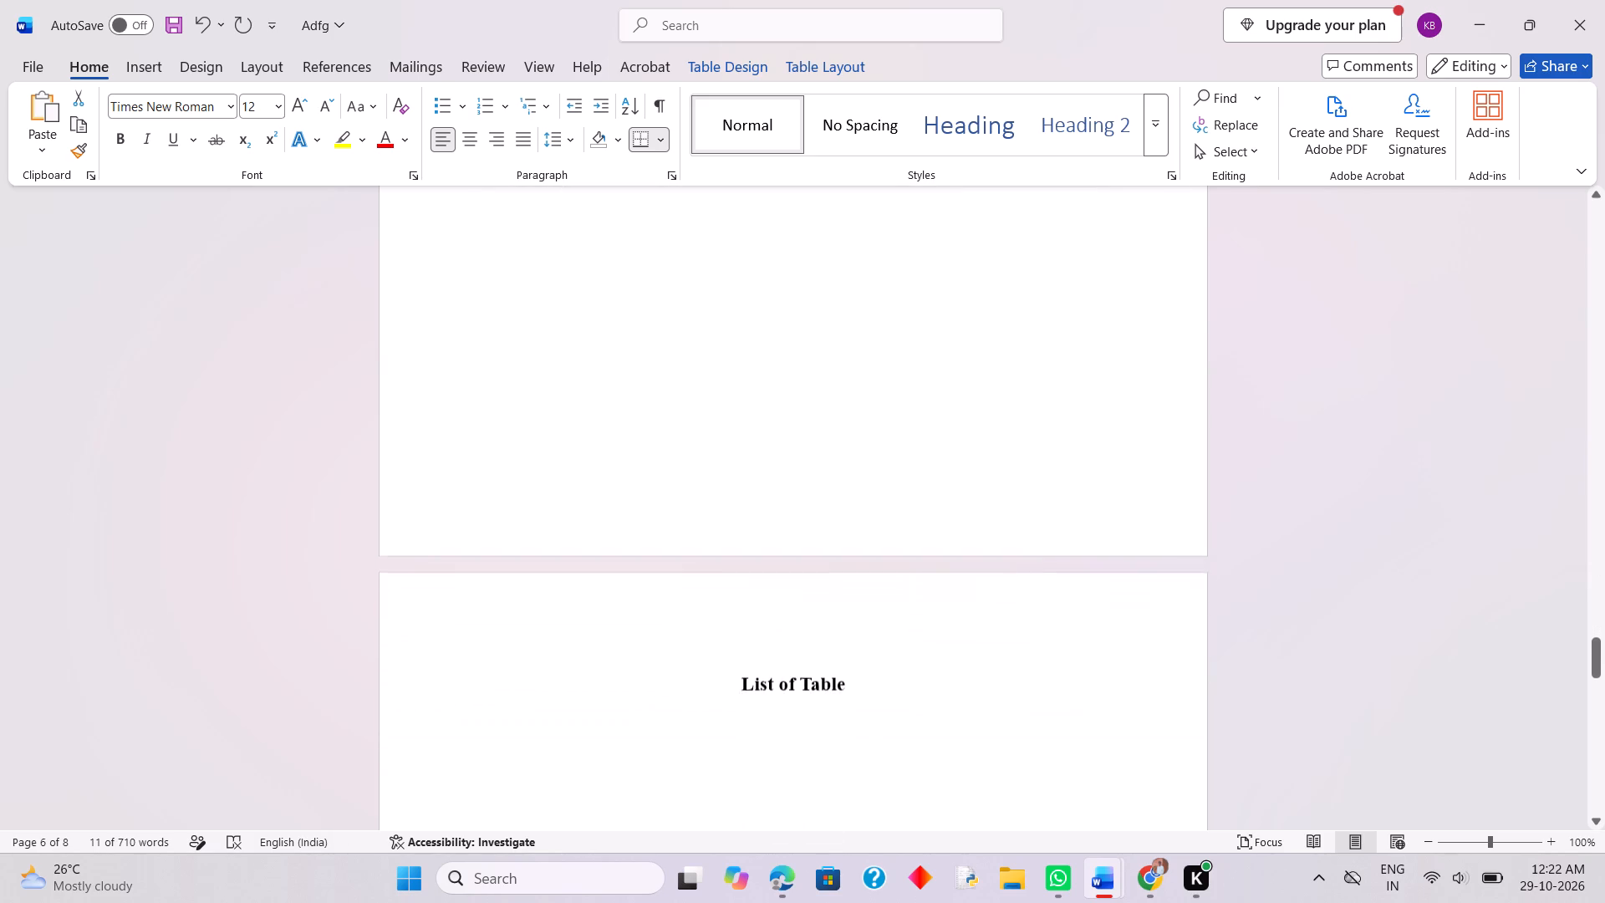
scroll(599, 778, "down", 1)
left_click(599, 778)
left_click(511, 629)
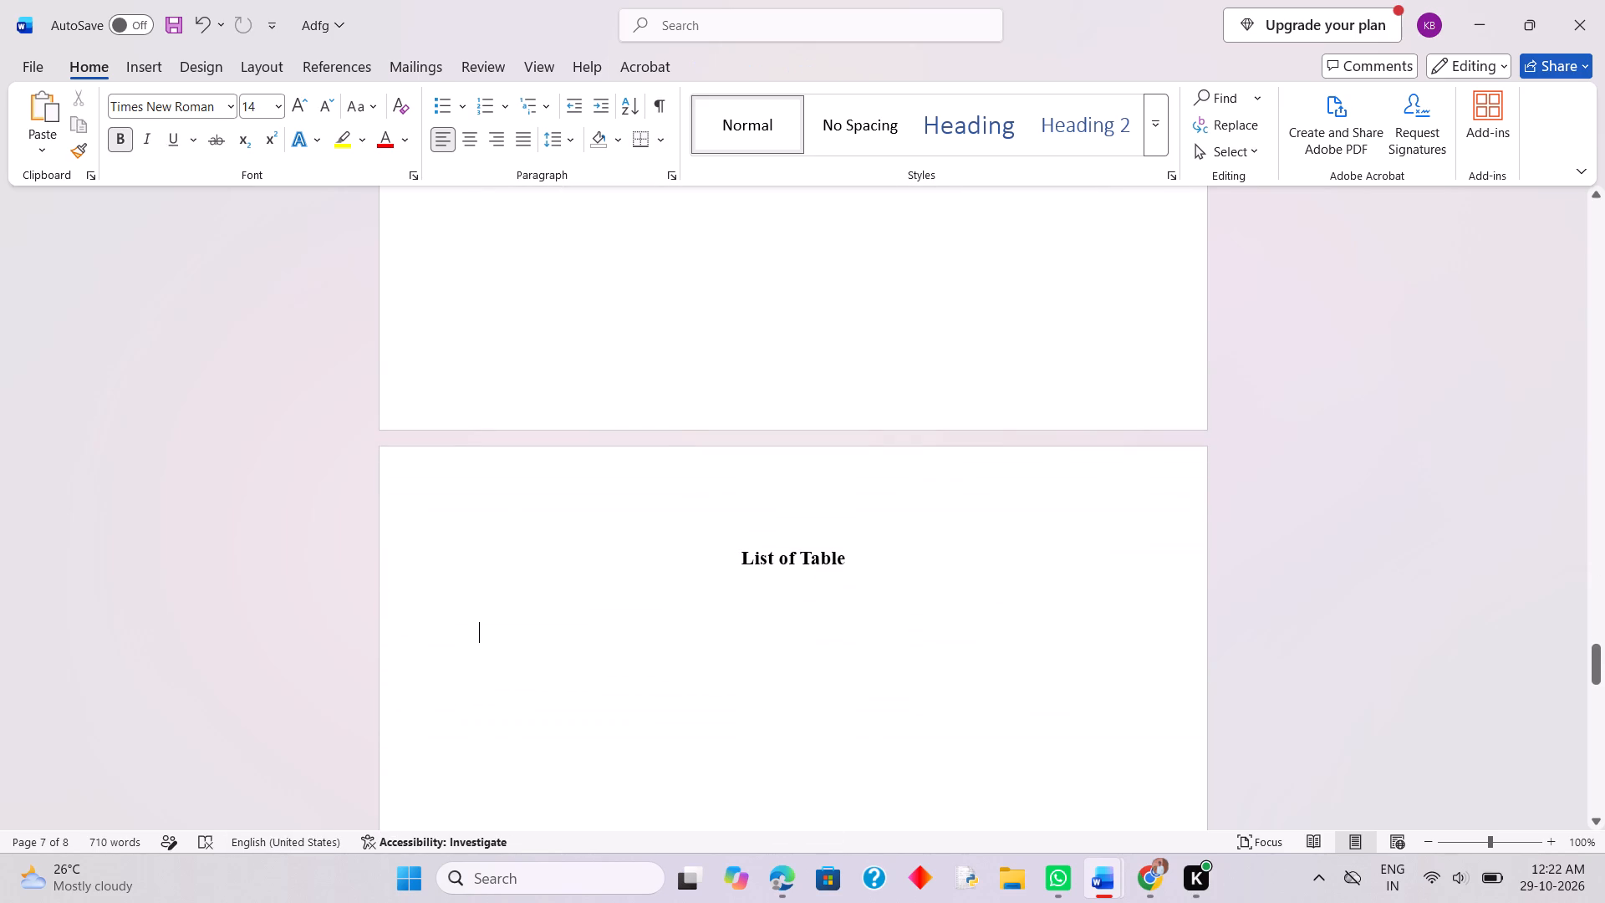
left_click(511, 629)
key("Up")
key("ctrl+v")
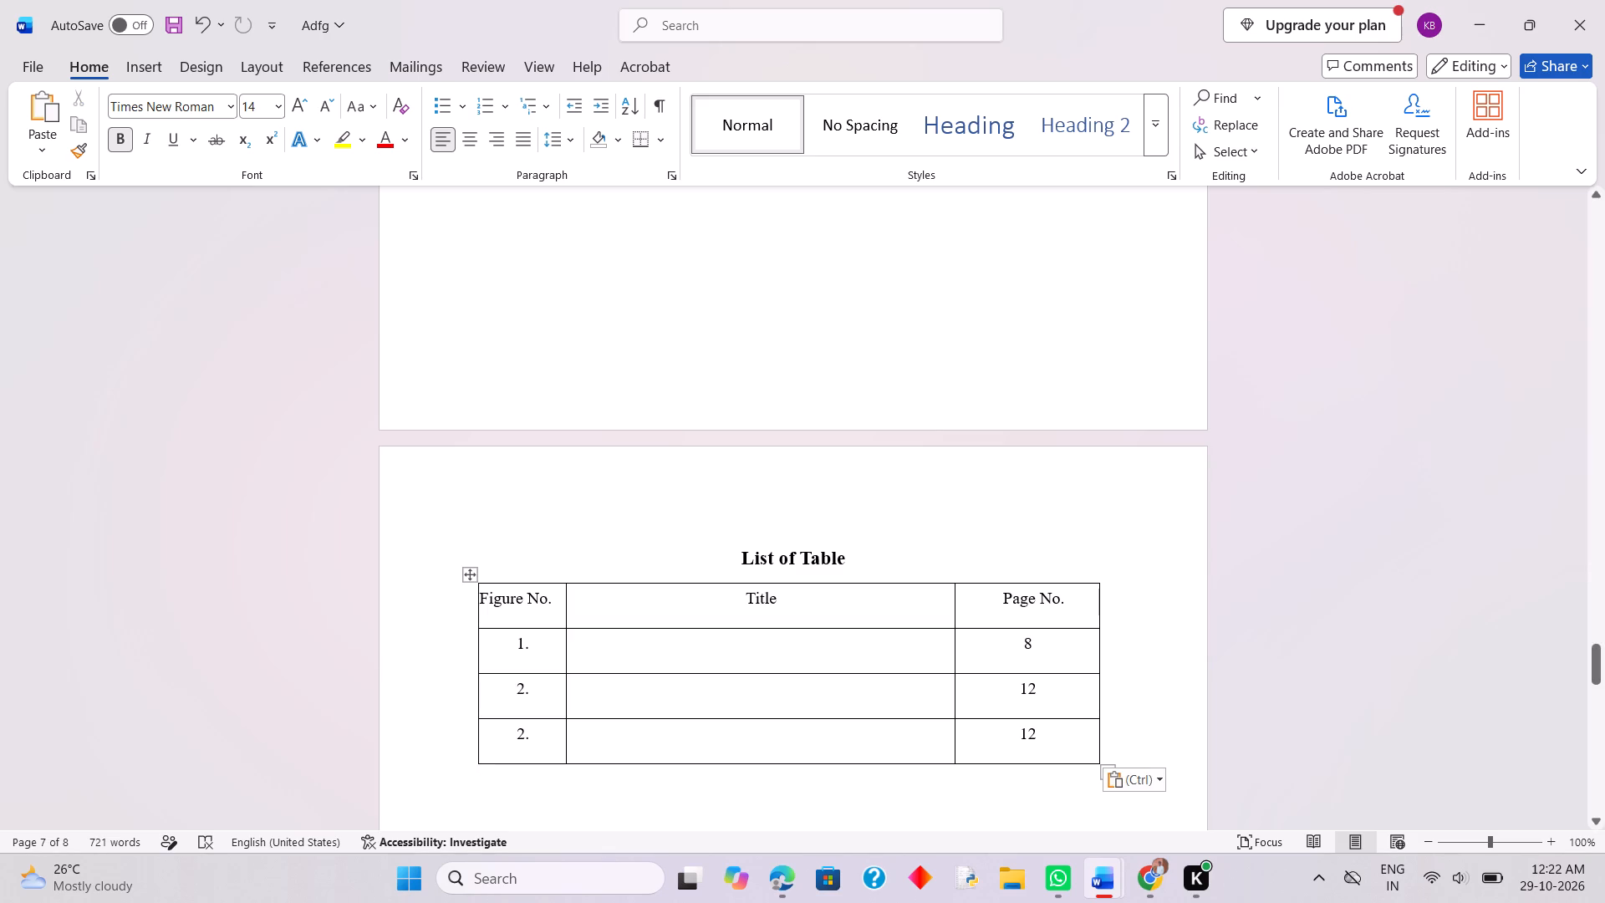
Change the first header cell of the table under "List of Table" to "Table No." with a leading space.
left_click(522, 595)
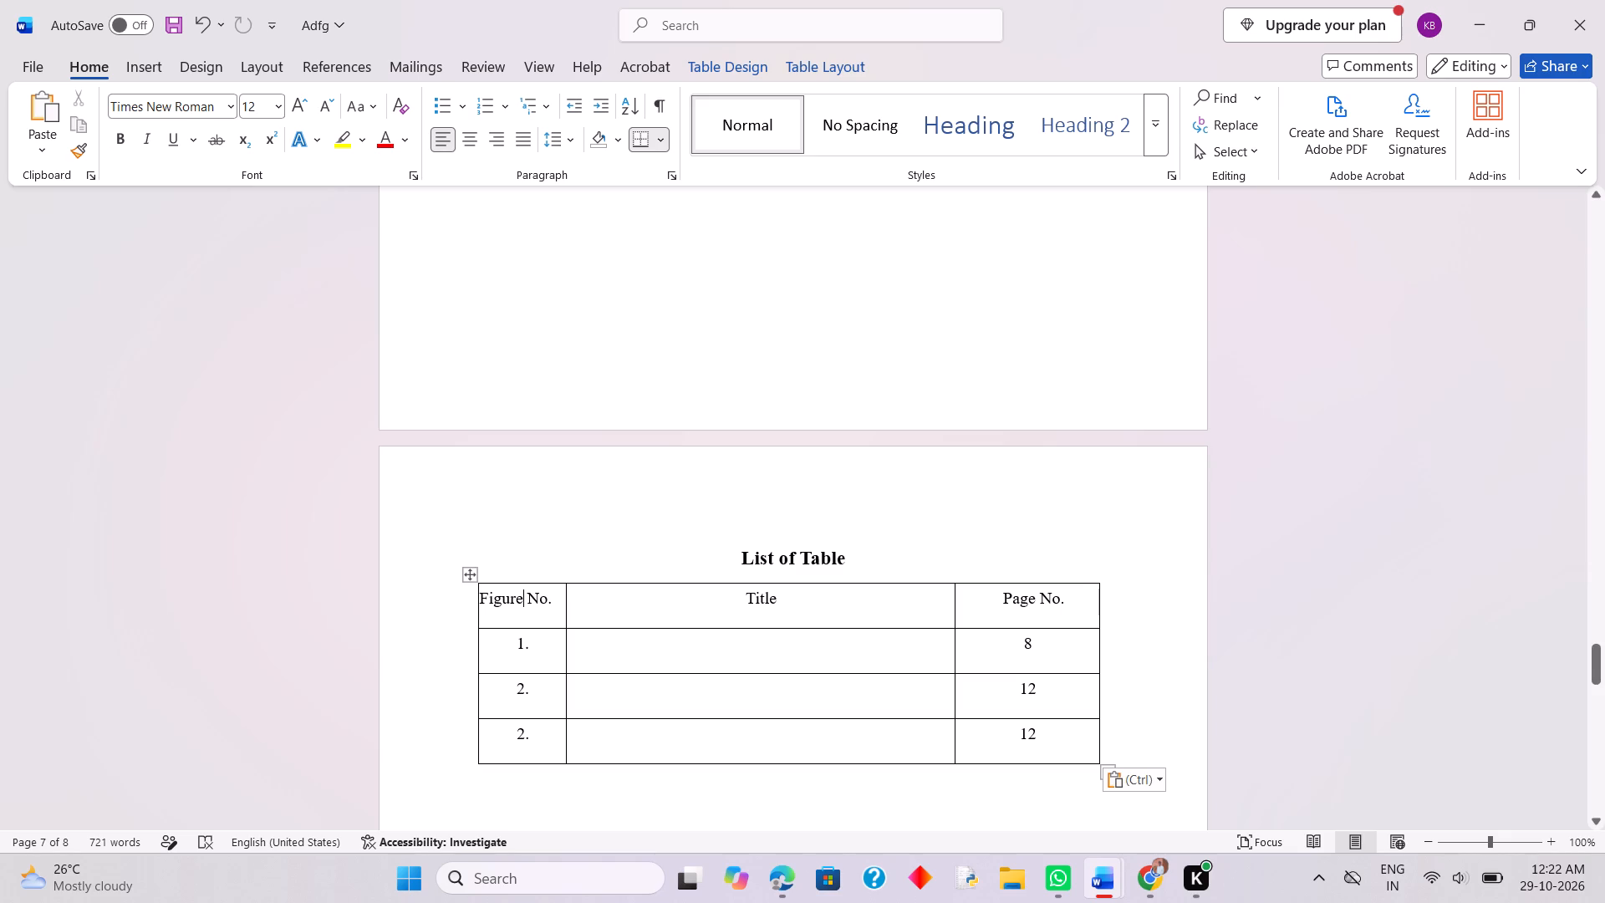
key("BackSpace")
key("BackSpace")
key("BackSpace")
key("BackSpace")
key("BackSpace")
key("BackSpace")
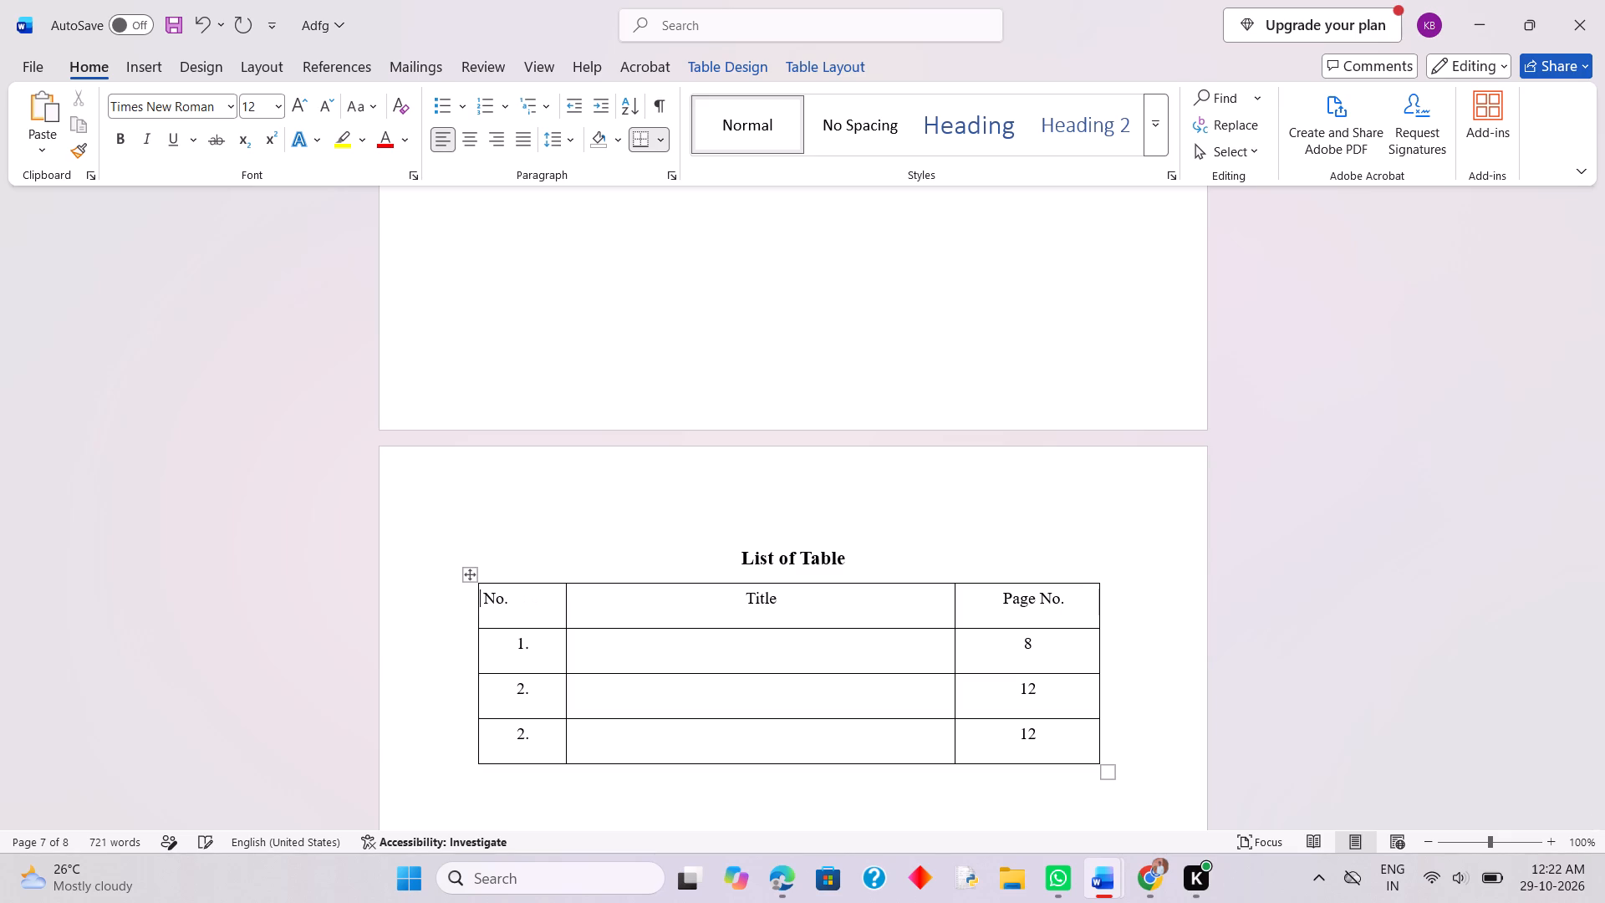
key("shift+t")
type("able")
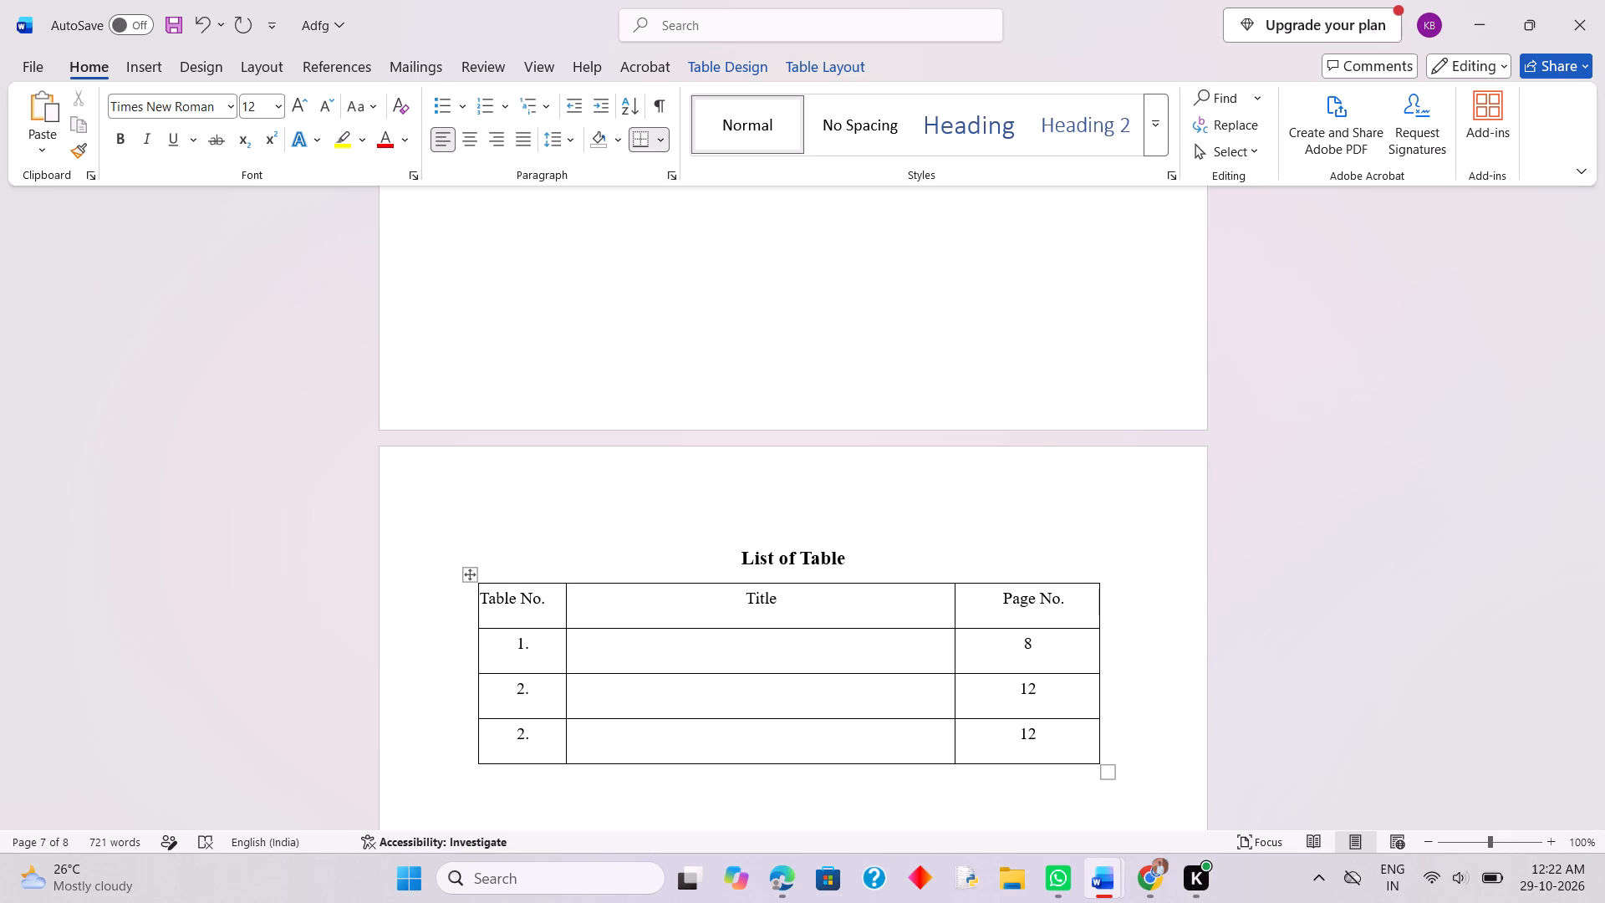
key("Left")
key("Left")
key("Left")
key("Left")
key("Left")
key("space")
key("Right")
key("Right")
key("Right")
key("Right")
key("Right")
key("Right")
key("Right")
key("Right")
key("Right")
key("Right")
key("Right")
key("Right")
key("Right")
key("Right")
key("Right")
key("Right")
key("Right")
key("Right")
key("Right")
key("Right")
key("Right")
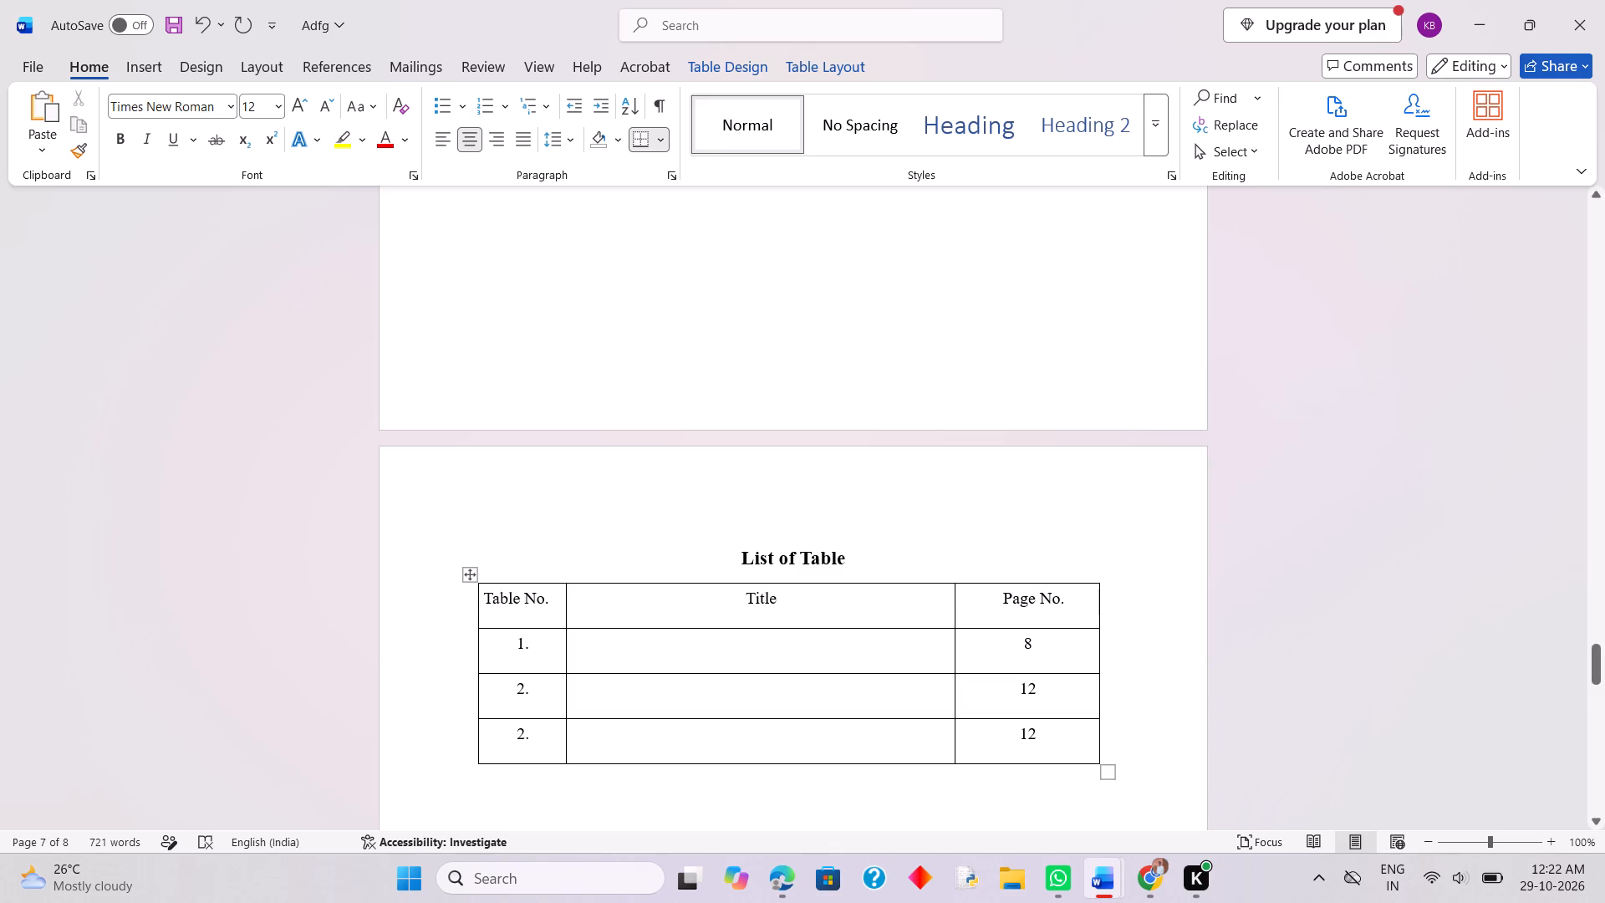
Copy the "Contents" heading from the reference certificate report and paste it onto the blank last page of Adfg.
scroll(789, 787, "down", 1)
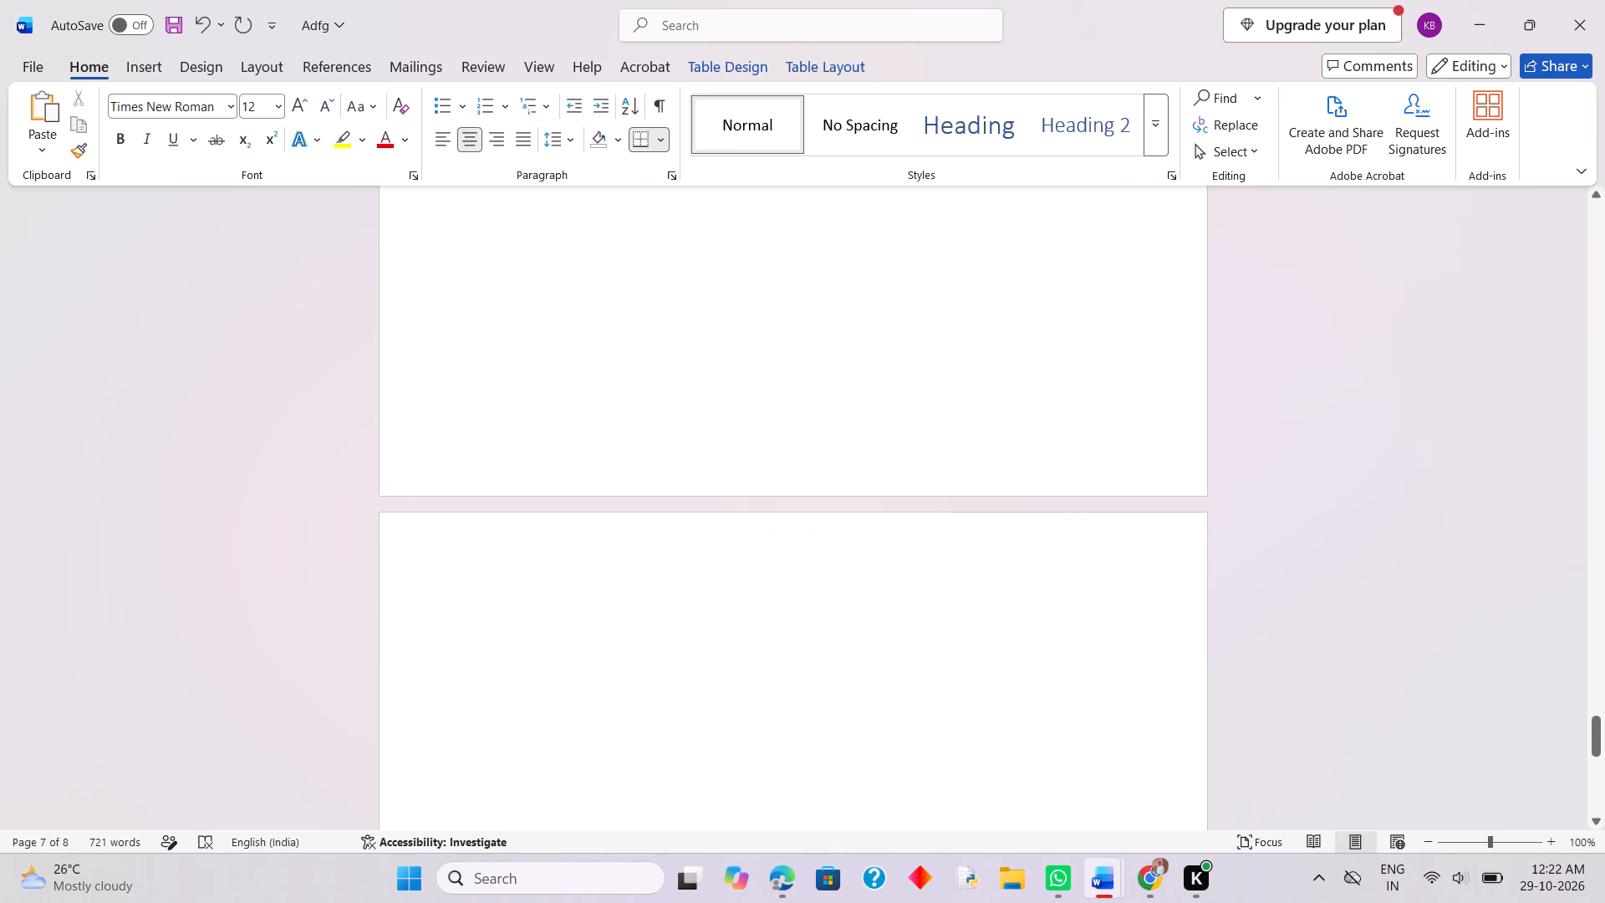
left_click(733, 595)
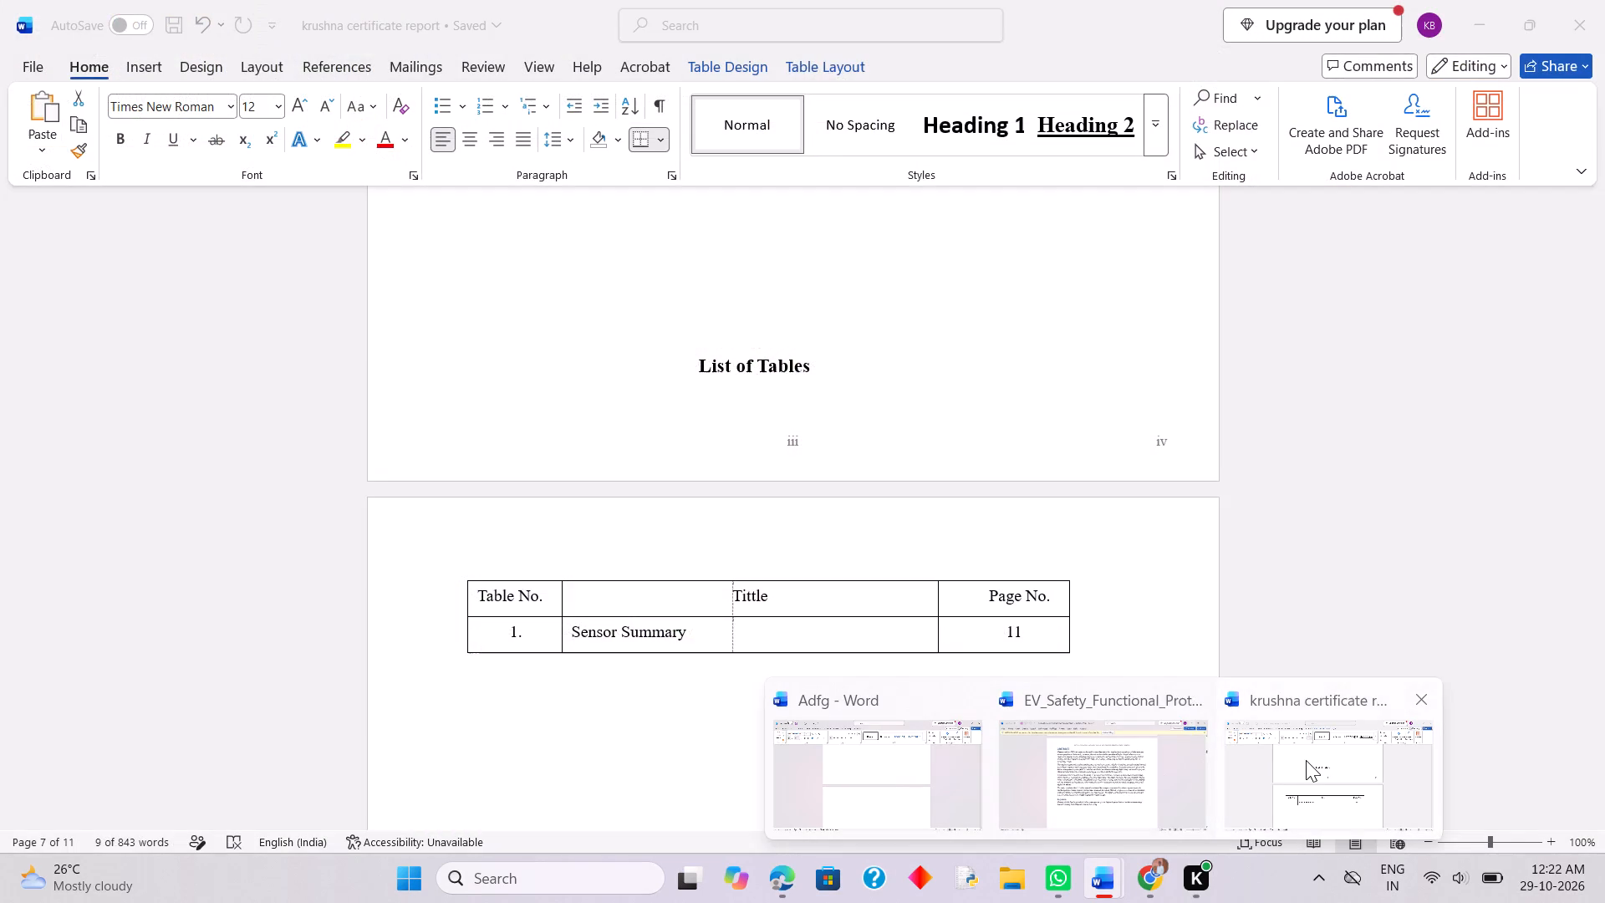
left_click(1306, 760)
left_click(1067, 705)
scroll(1067, 705, "down", 1)
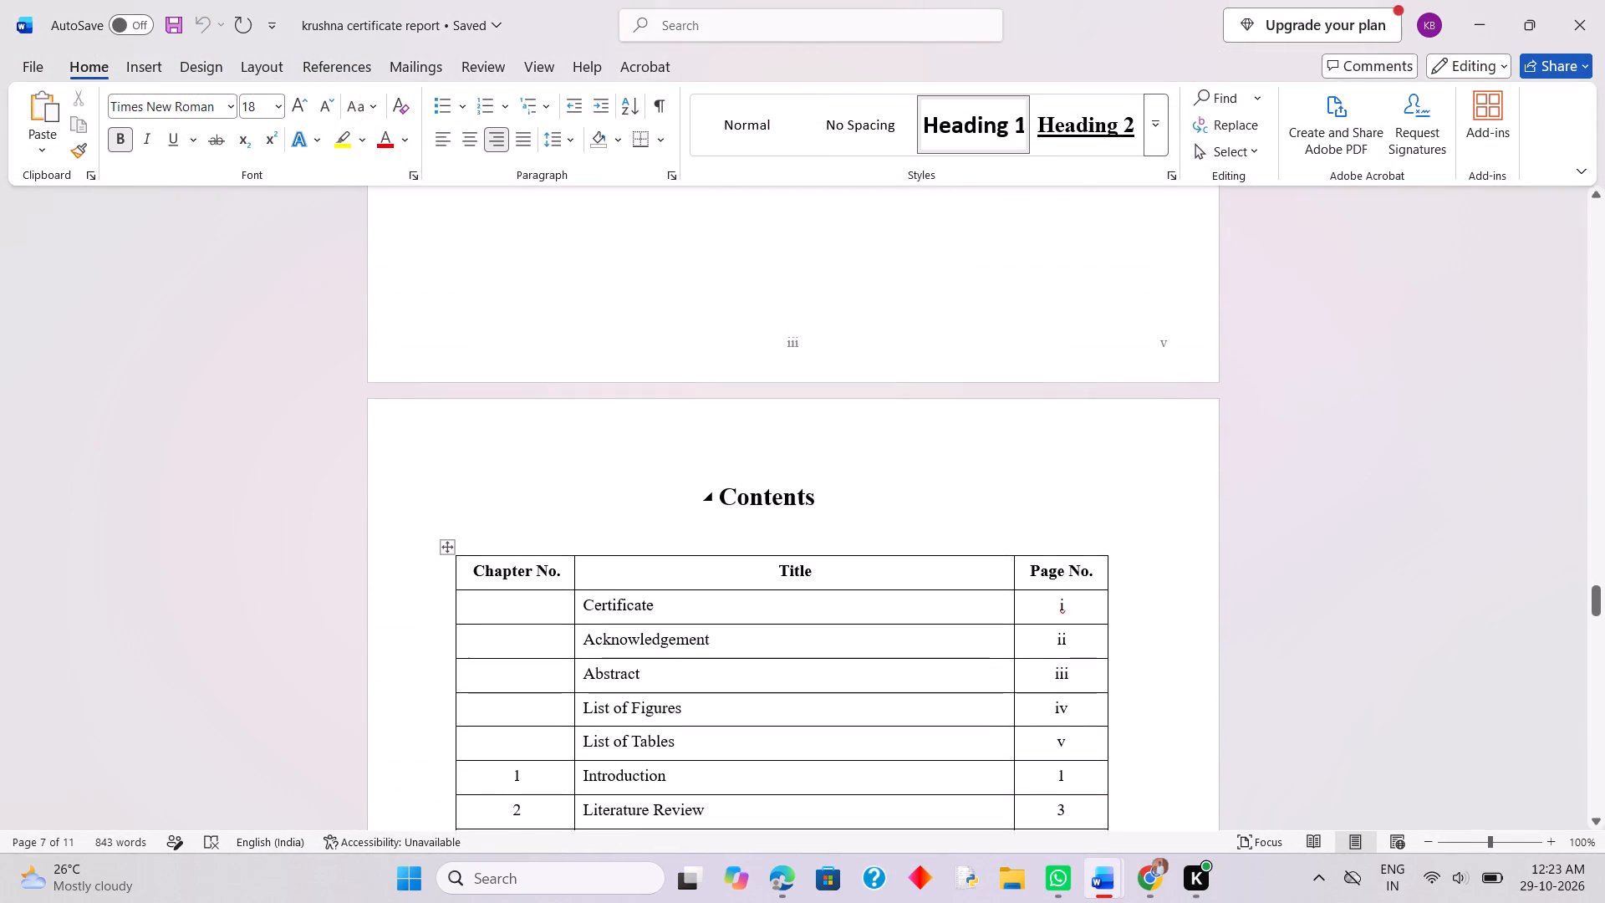
left_click_drag(836, 508, 796, 494)
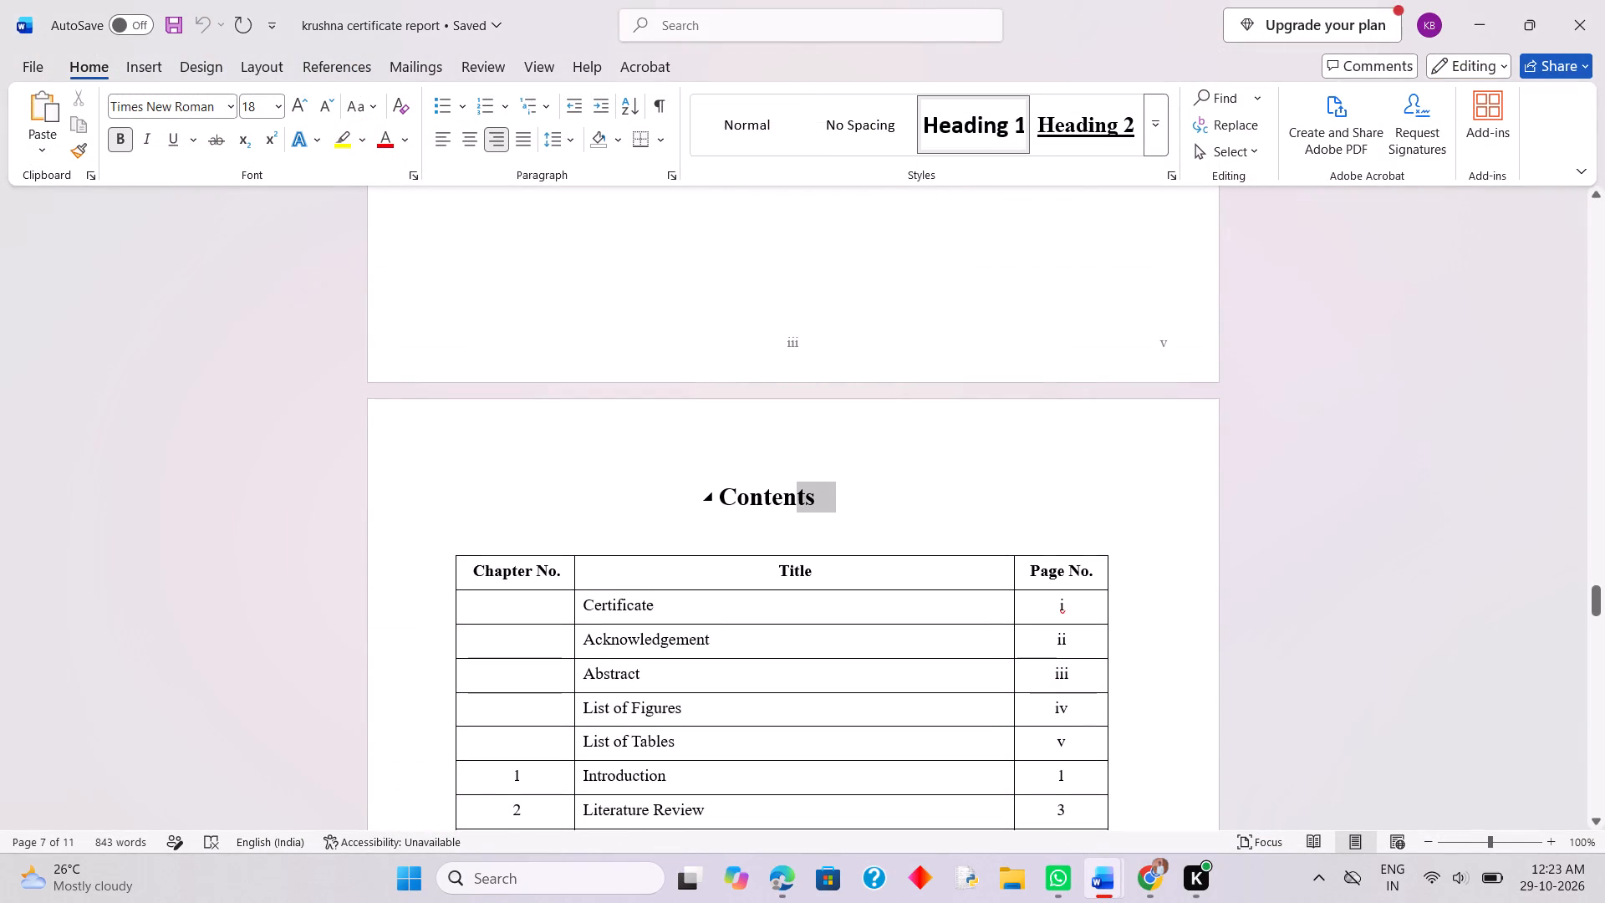
left_click_drag(796, 494, 894, 496)
left_click(894, 496)
left_click_drag(833, 492, 716, 495)
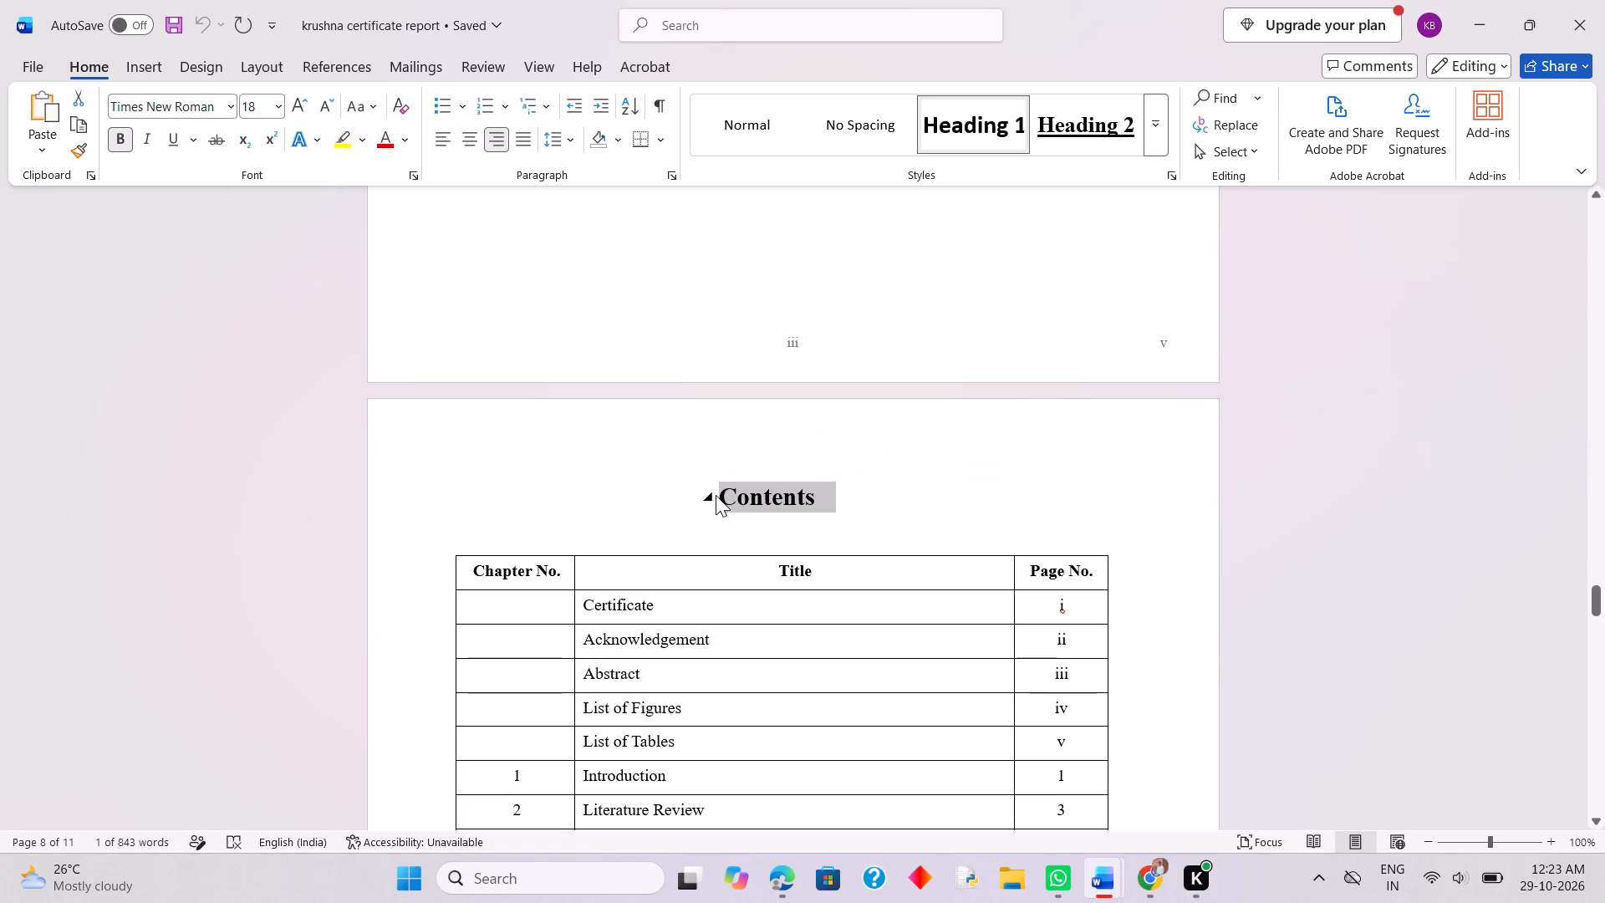
key("ctrl+c")
left_click(889, 752)
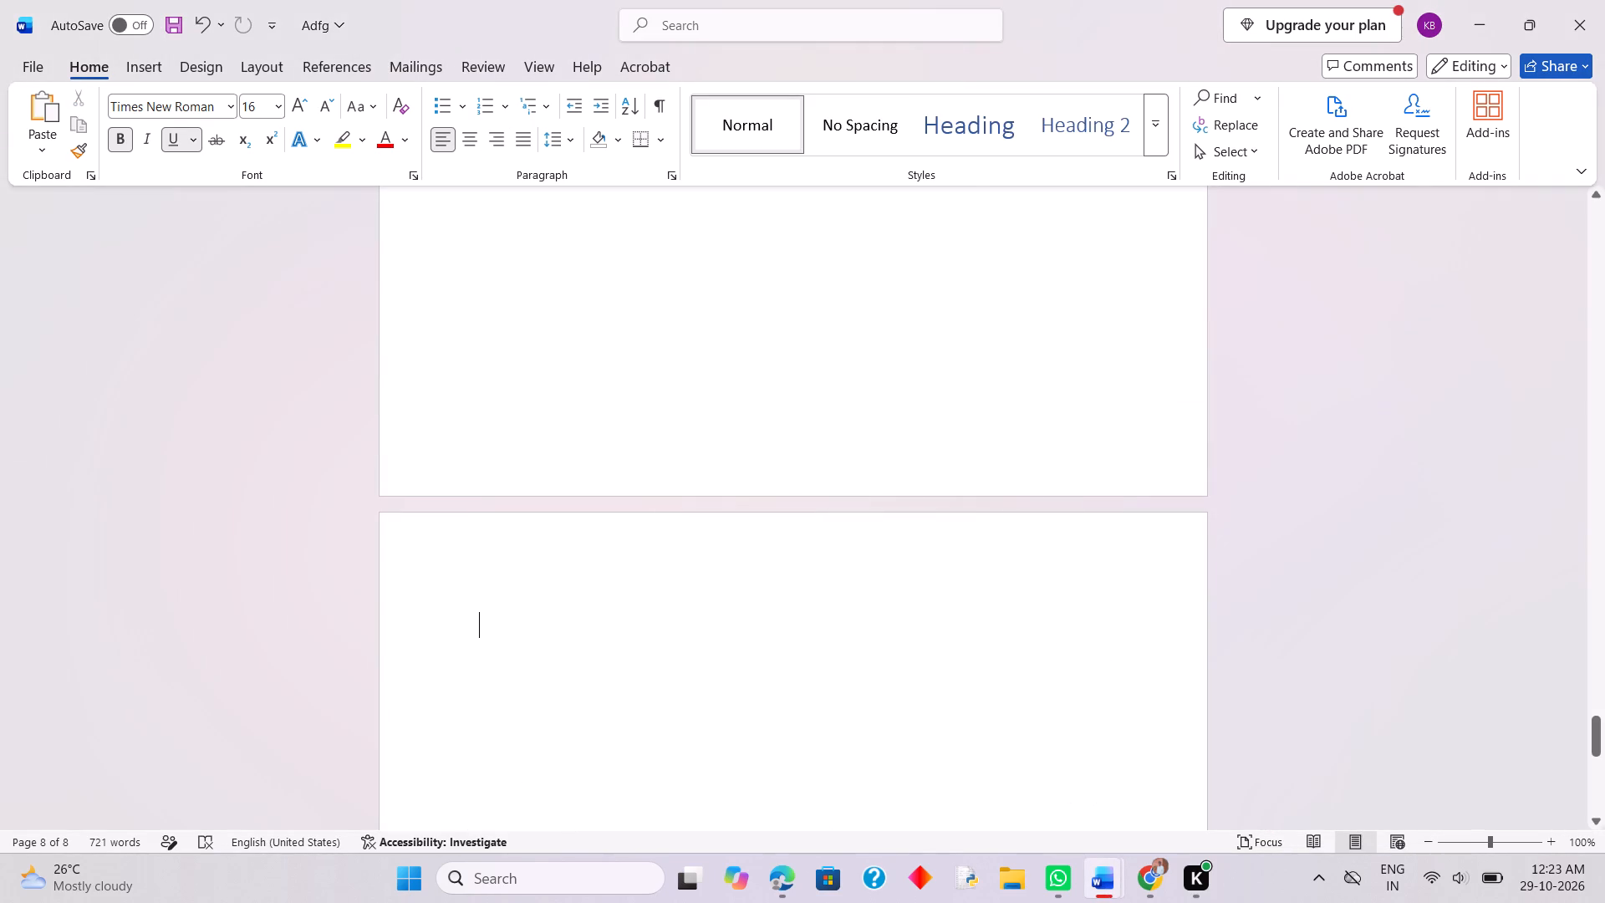
key("ctrl+v")
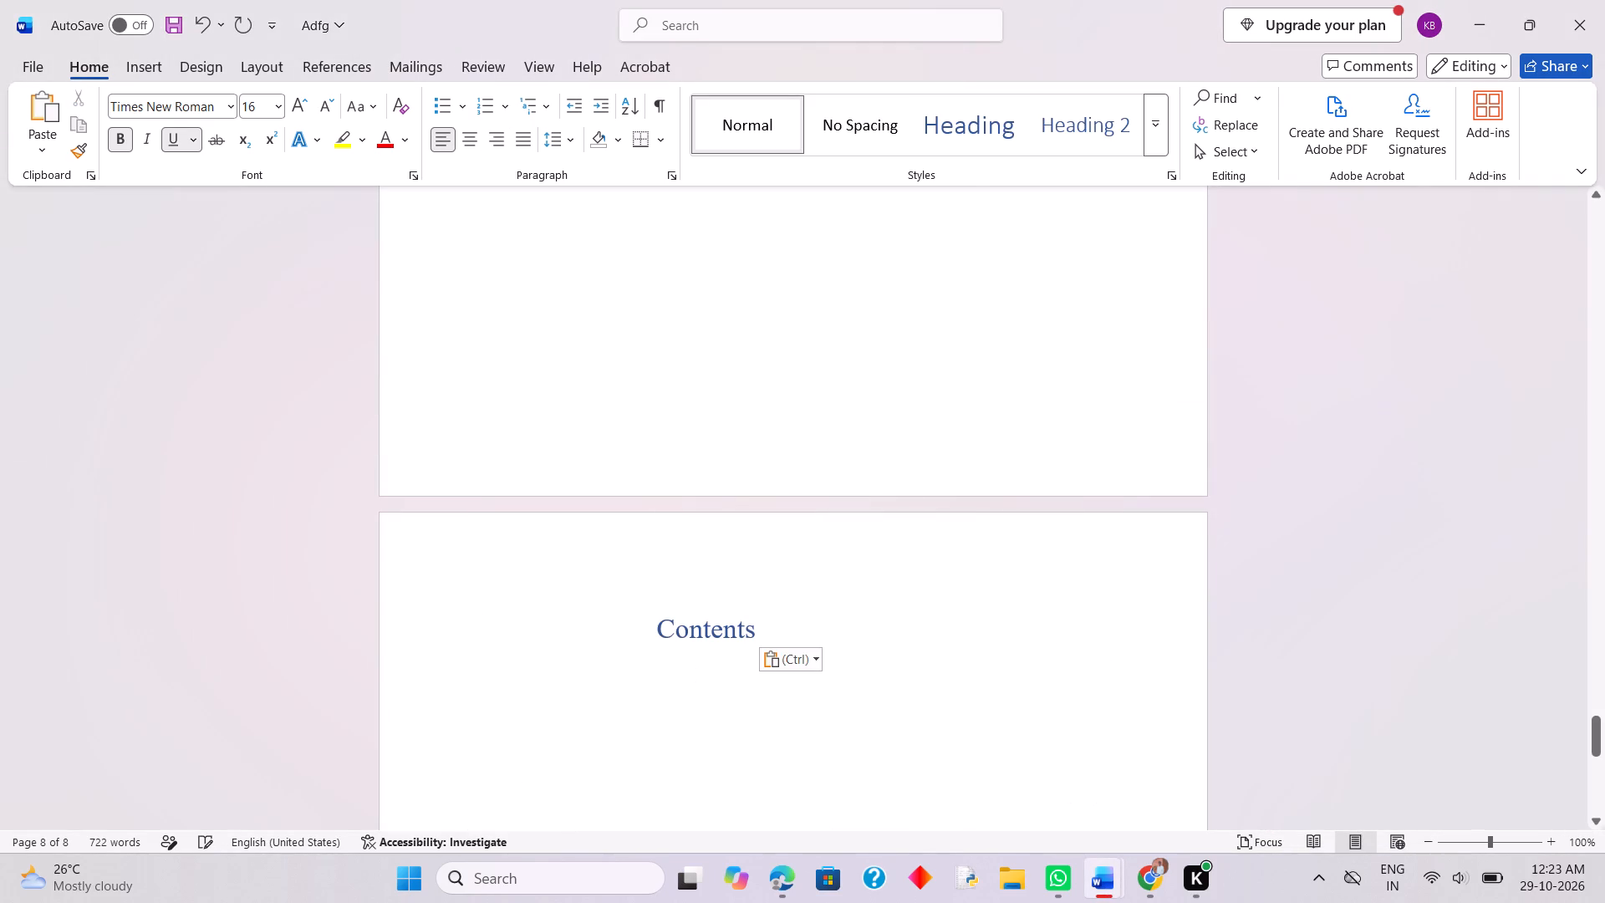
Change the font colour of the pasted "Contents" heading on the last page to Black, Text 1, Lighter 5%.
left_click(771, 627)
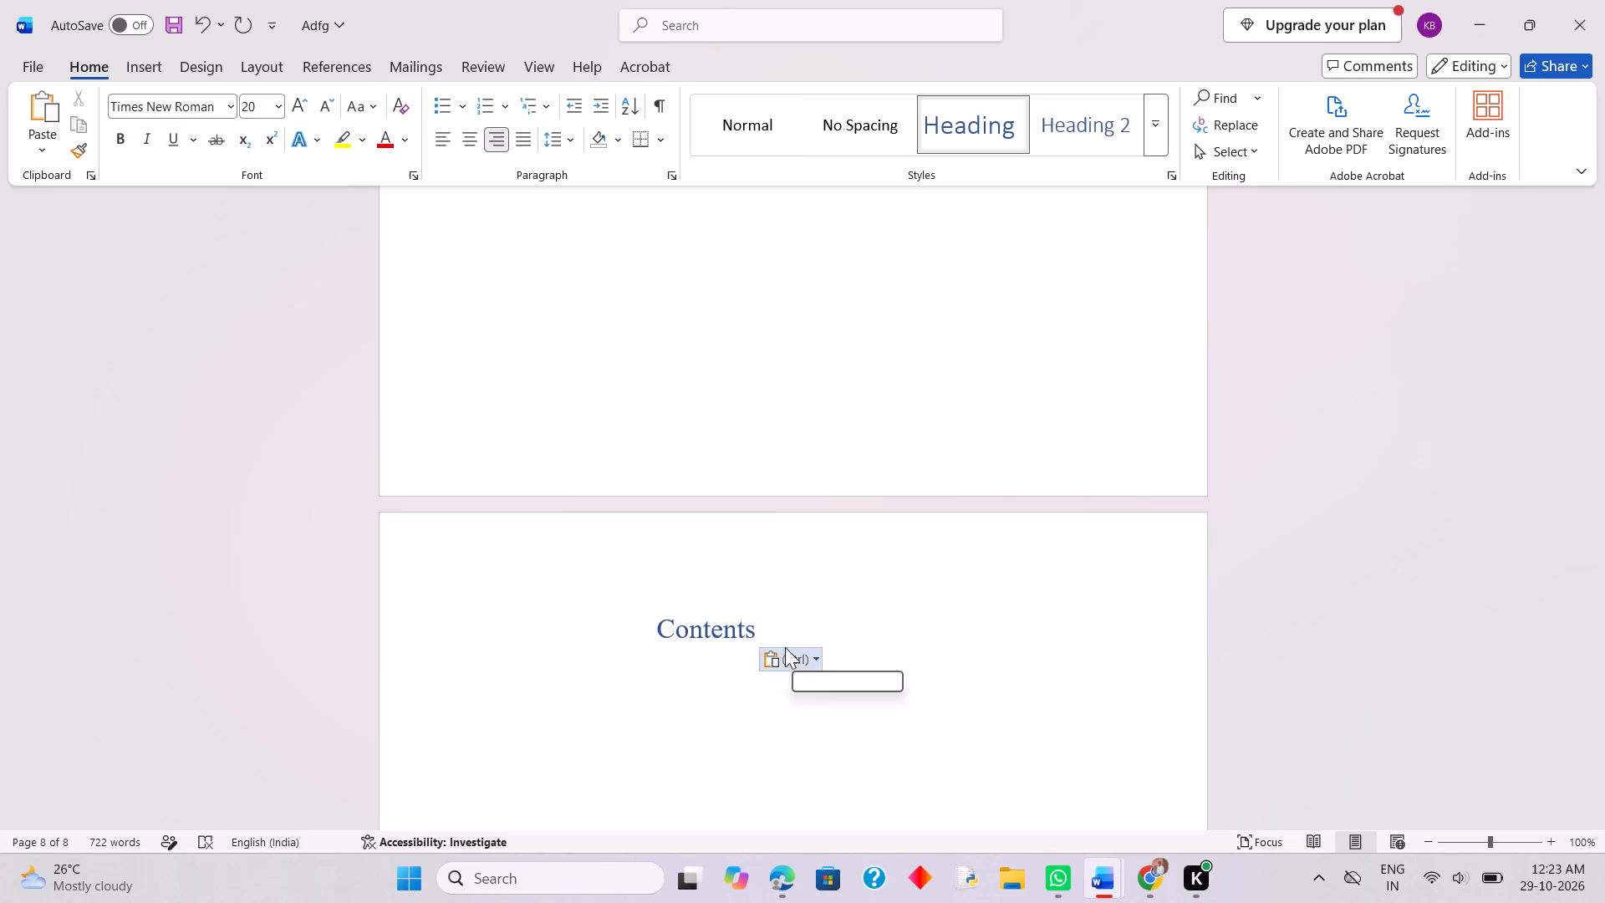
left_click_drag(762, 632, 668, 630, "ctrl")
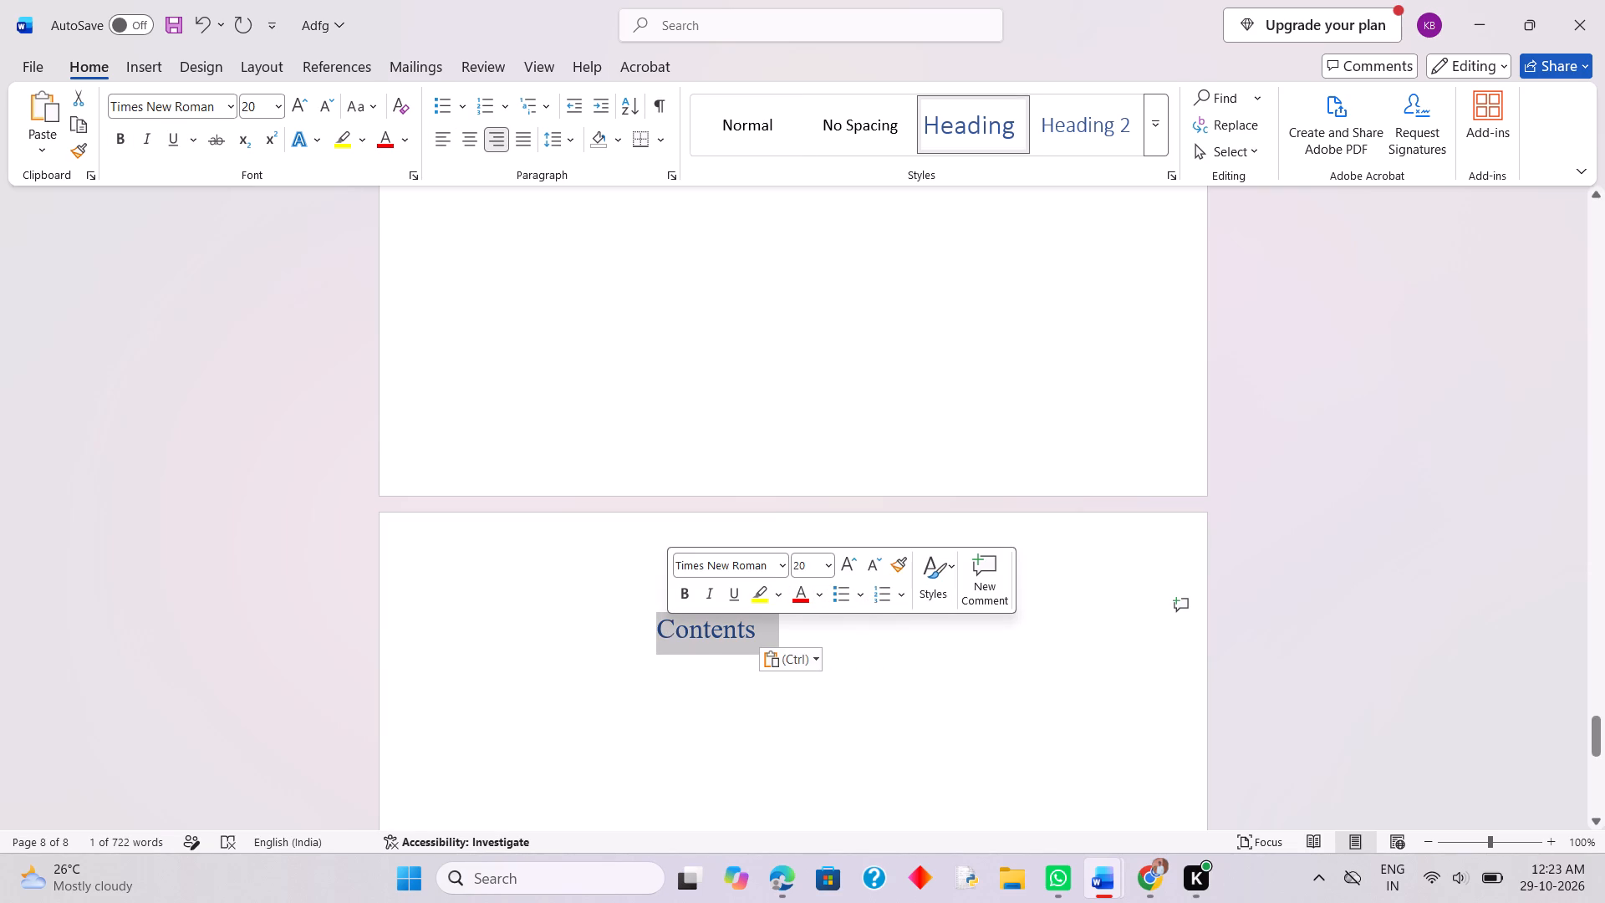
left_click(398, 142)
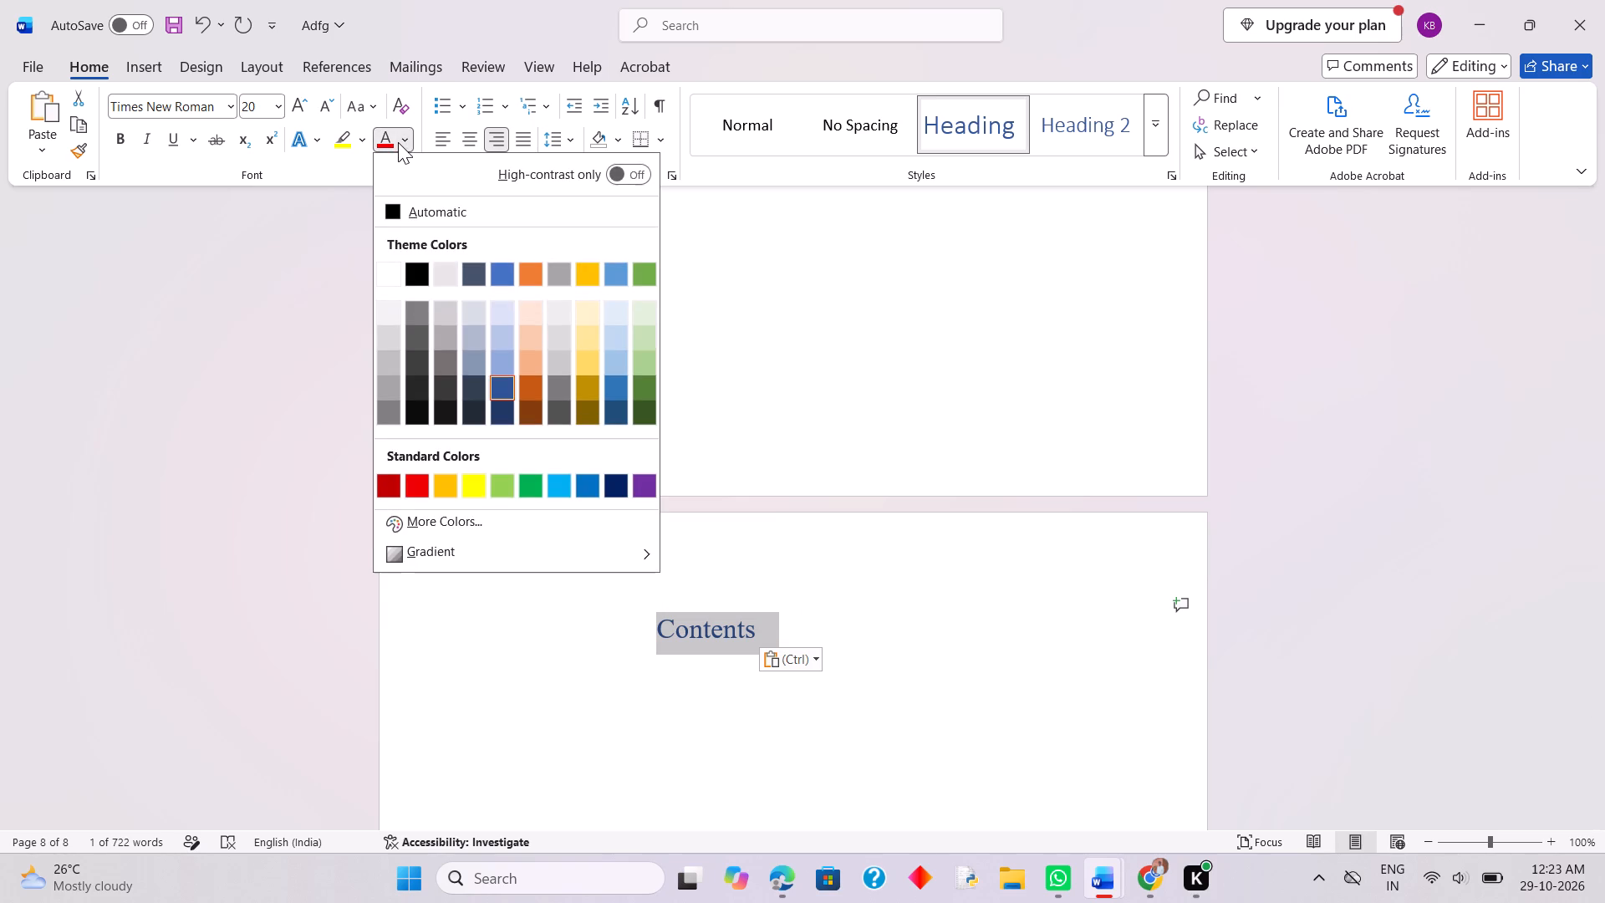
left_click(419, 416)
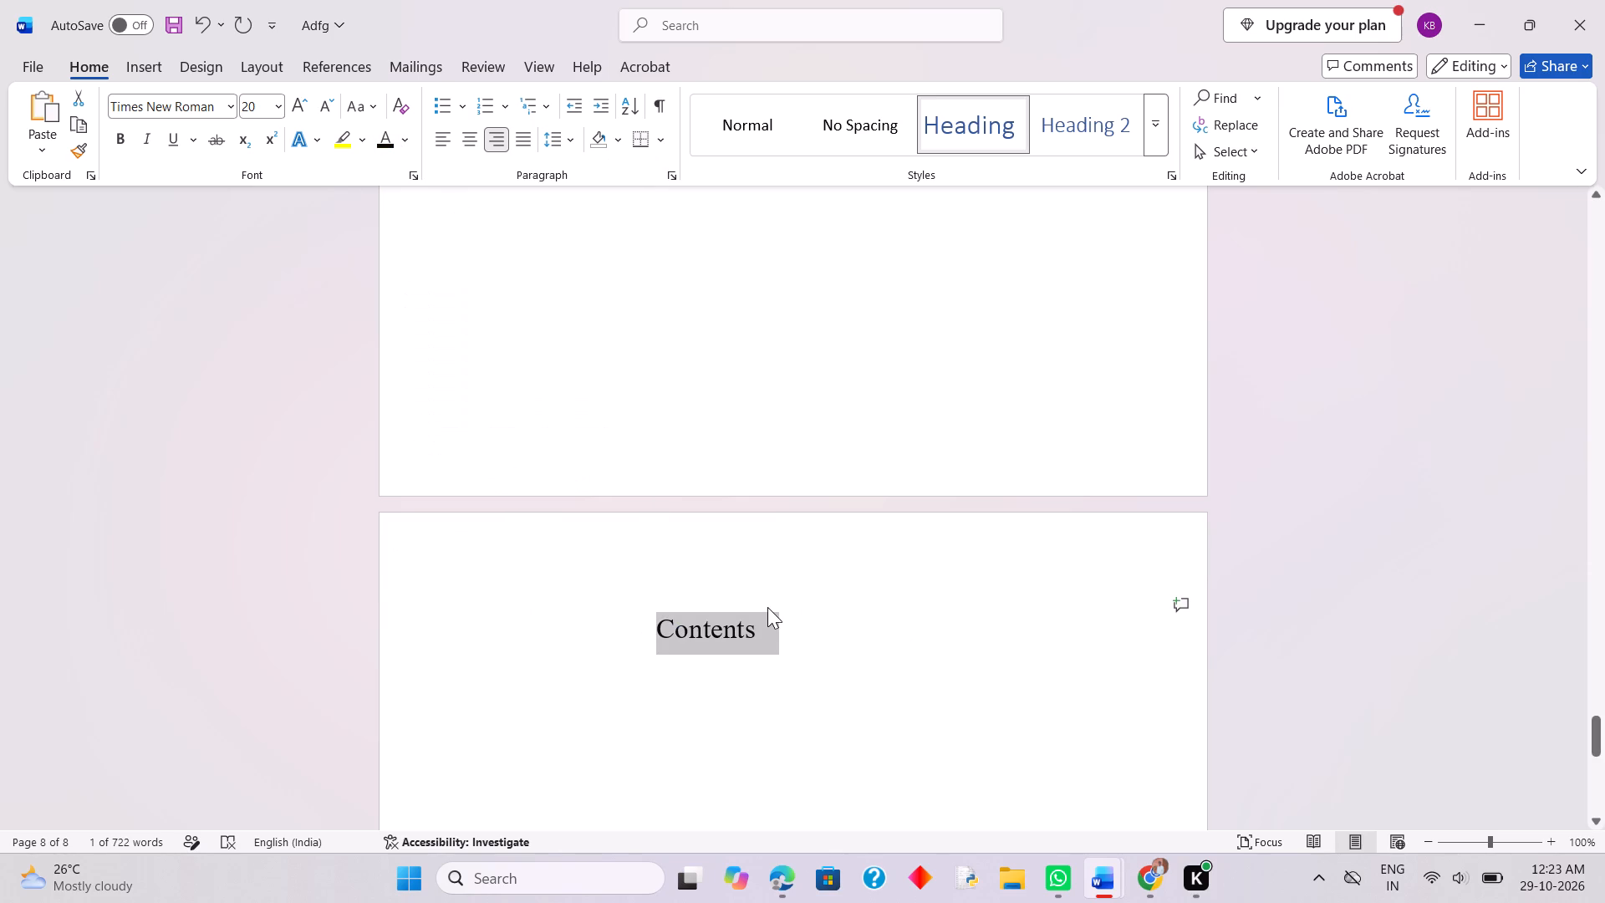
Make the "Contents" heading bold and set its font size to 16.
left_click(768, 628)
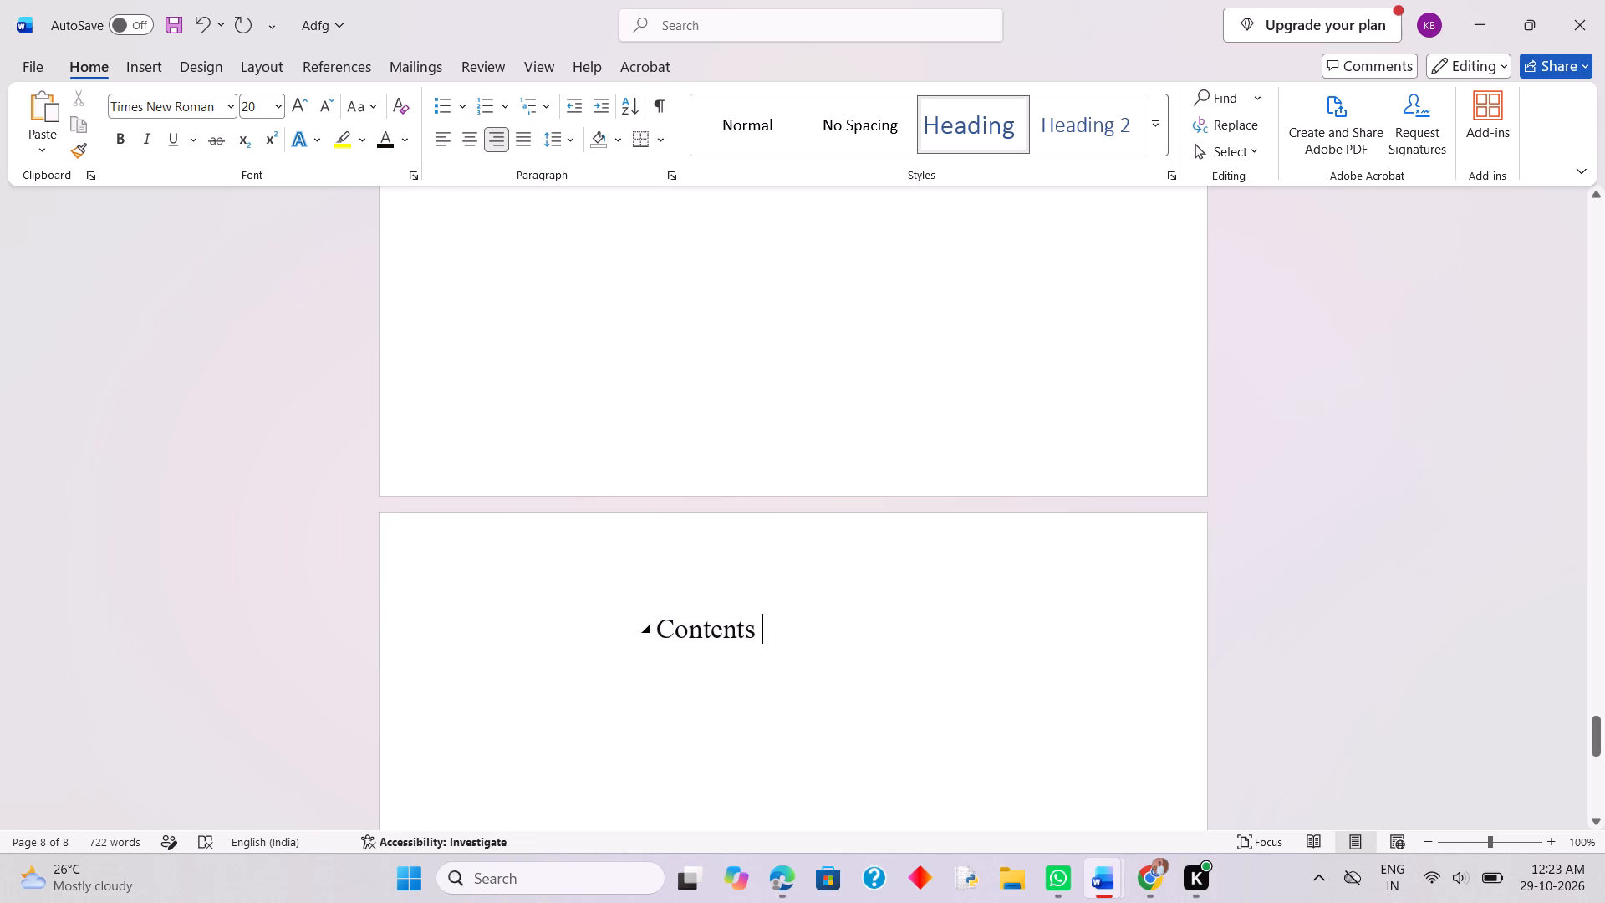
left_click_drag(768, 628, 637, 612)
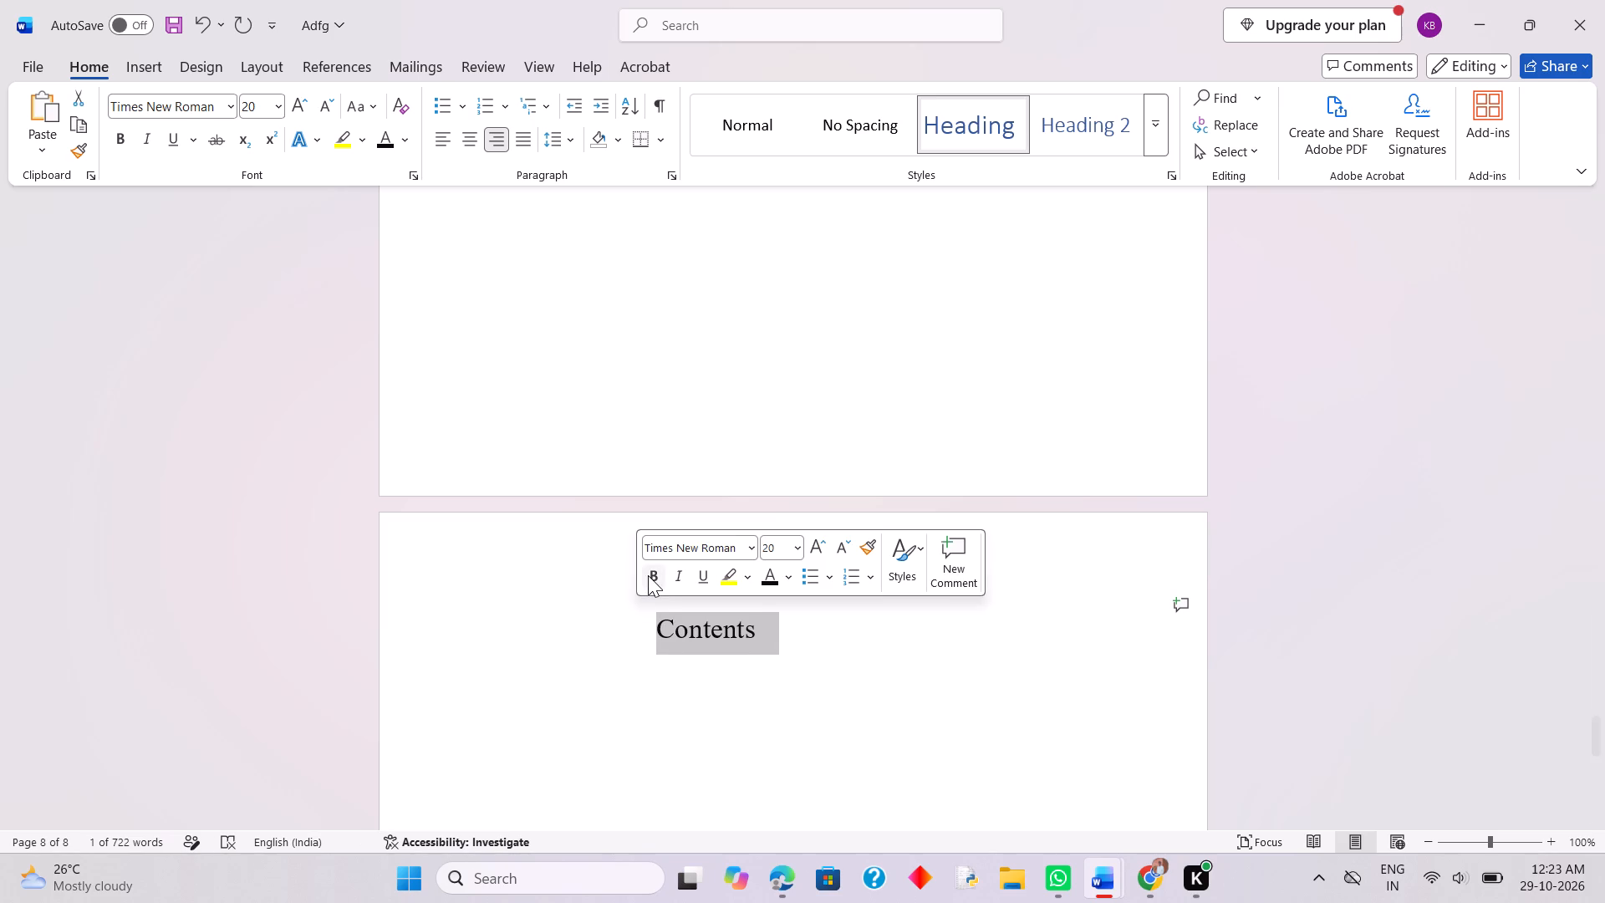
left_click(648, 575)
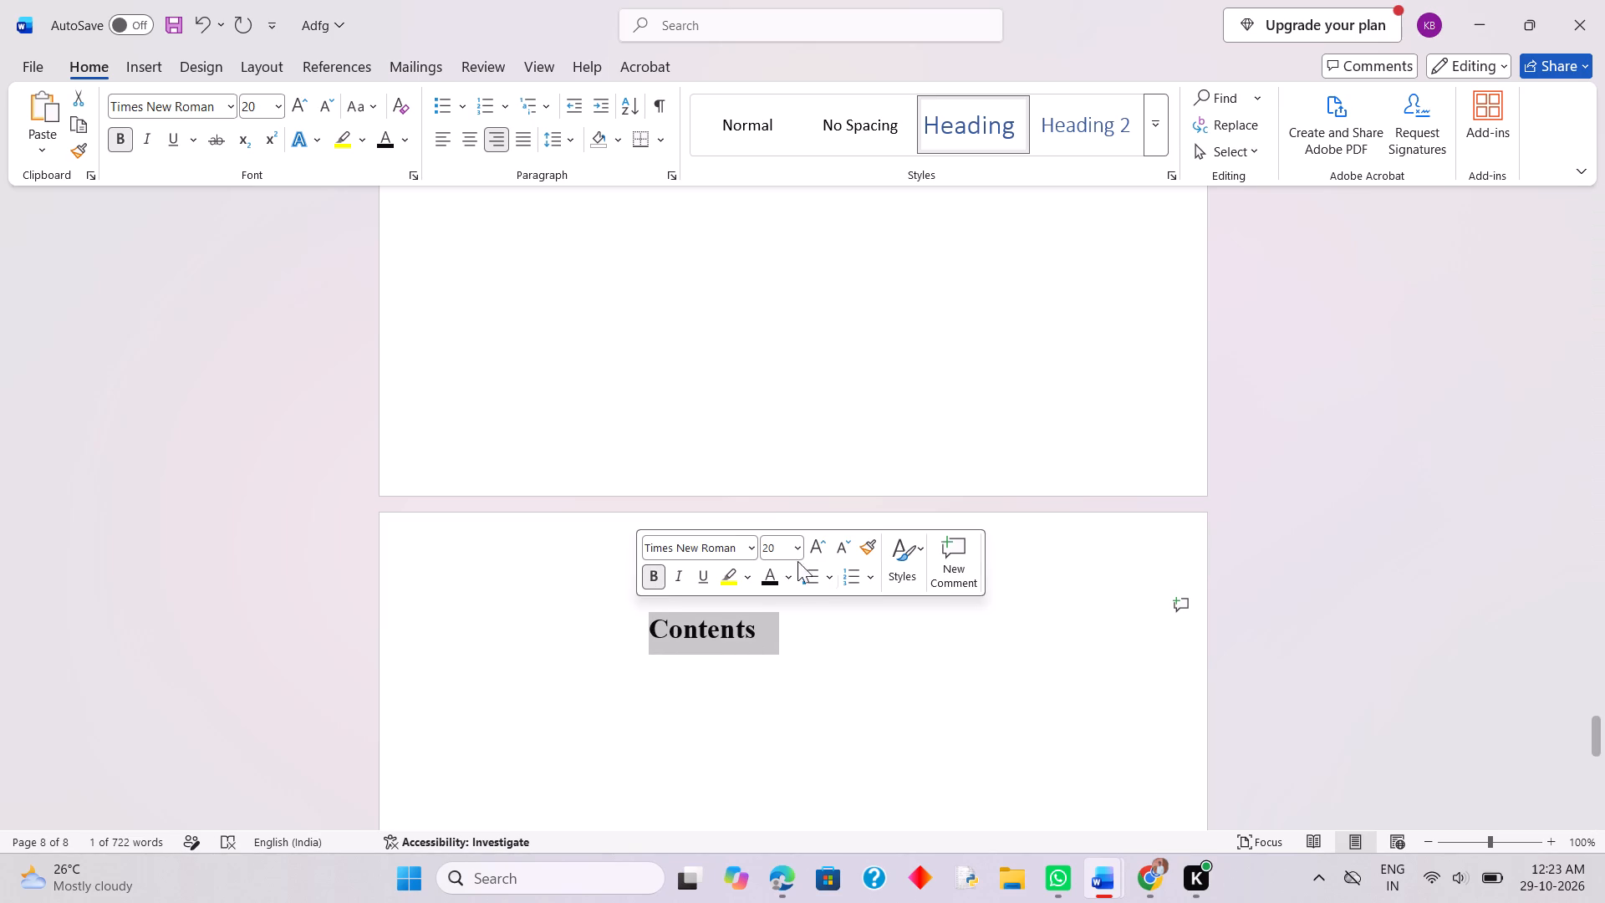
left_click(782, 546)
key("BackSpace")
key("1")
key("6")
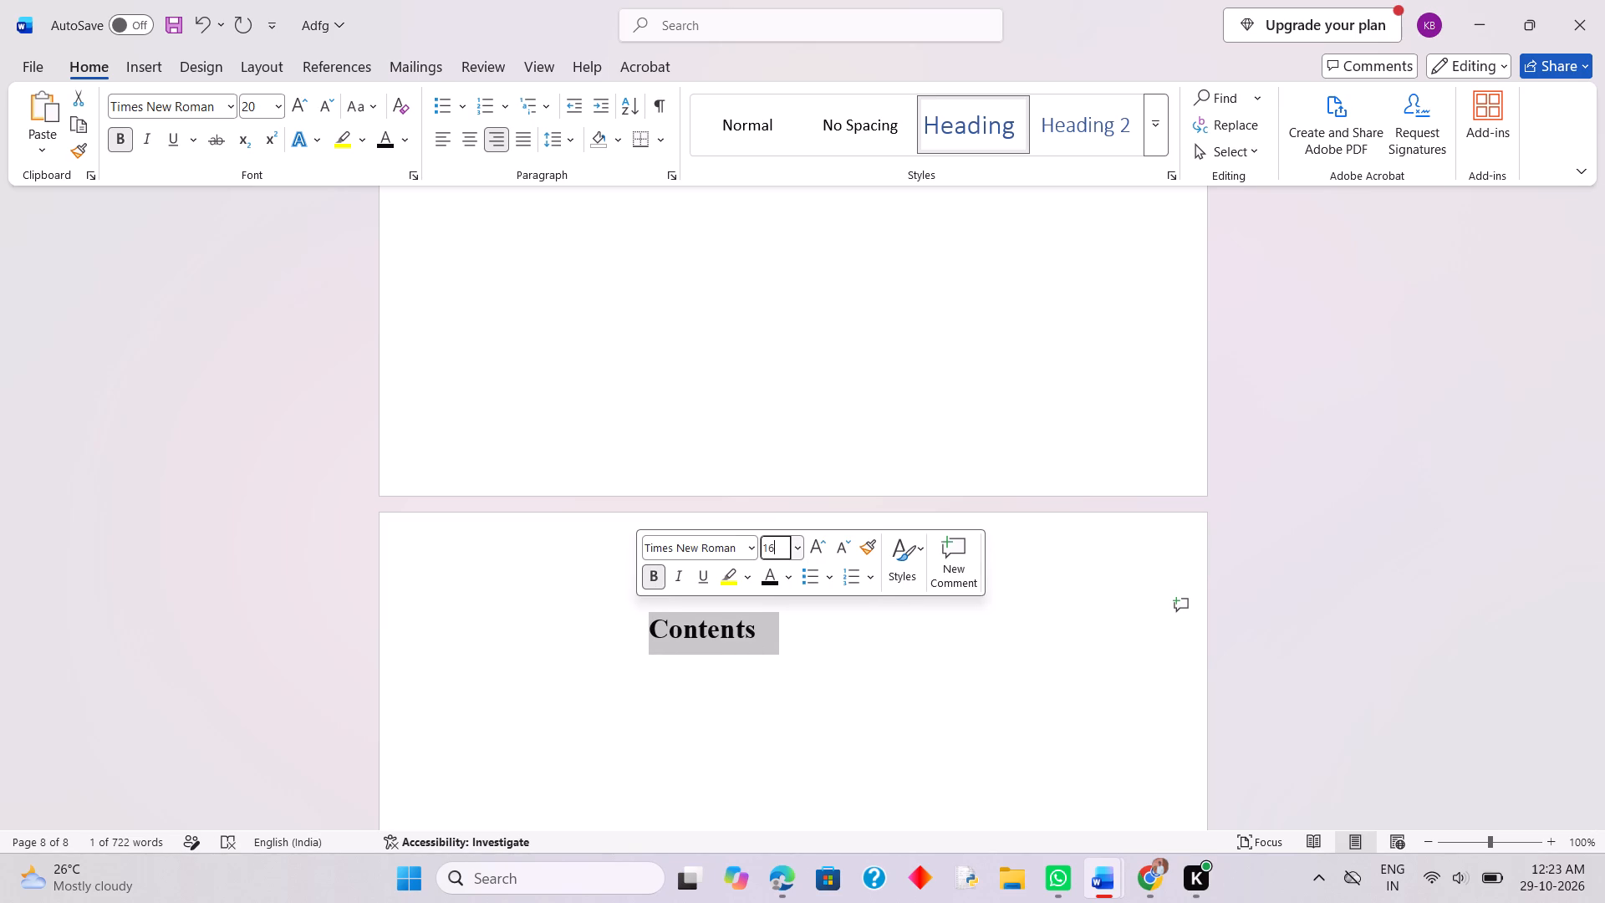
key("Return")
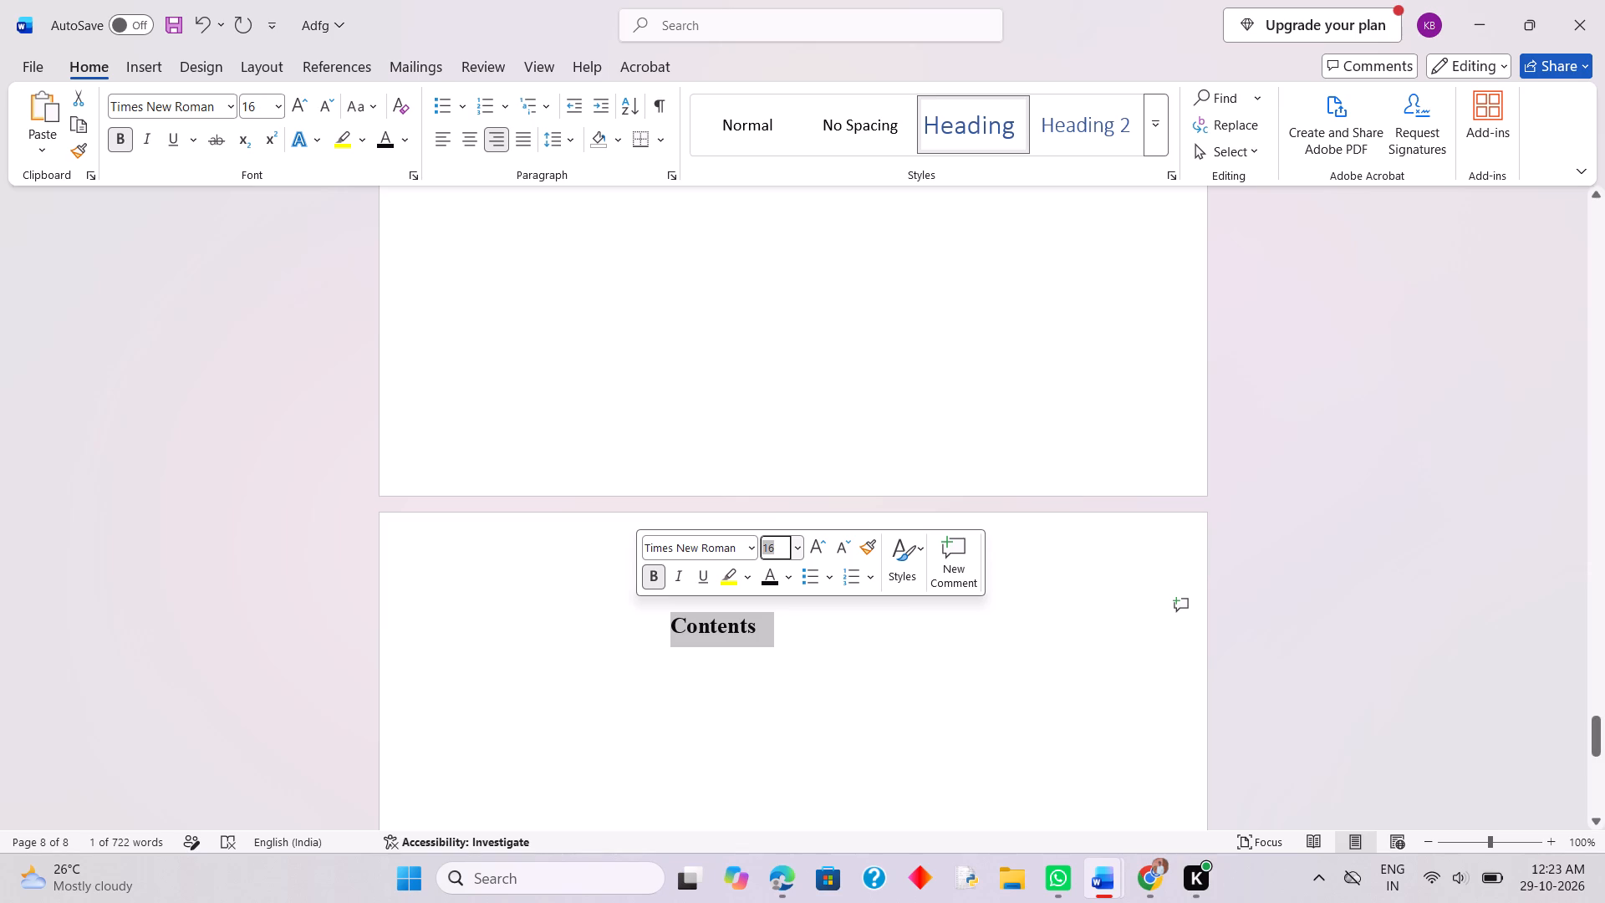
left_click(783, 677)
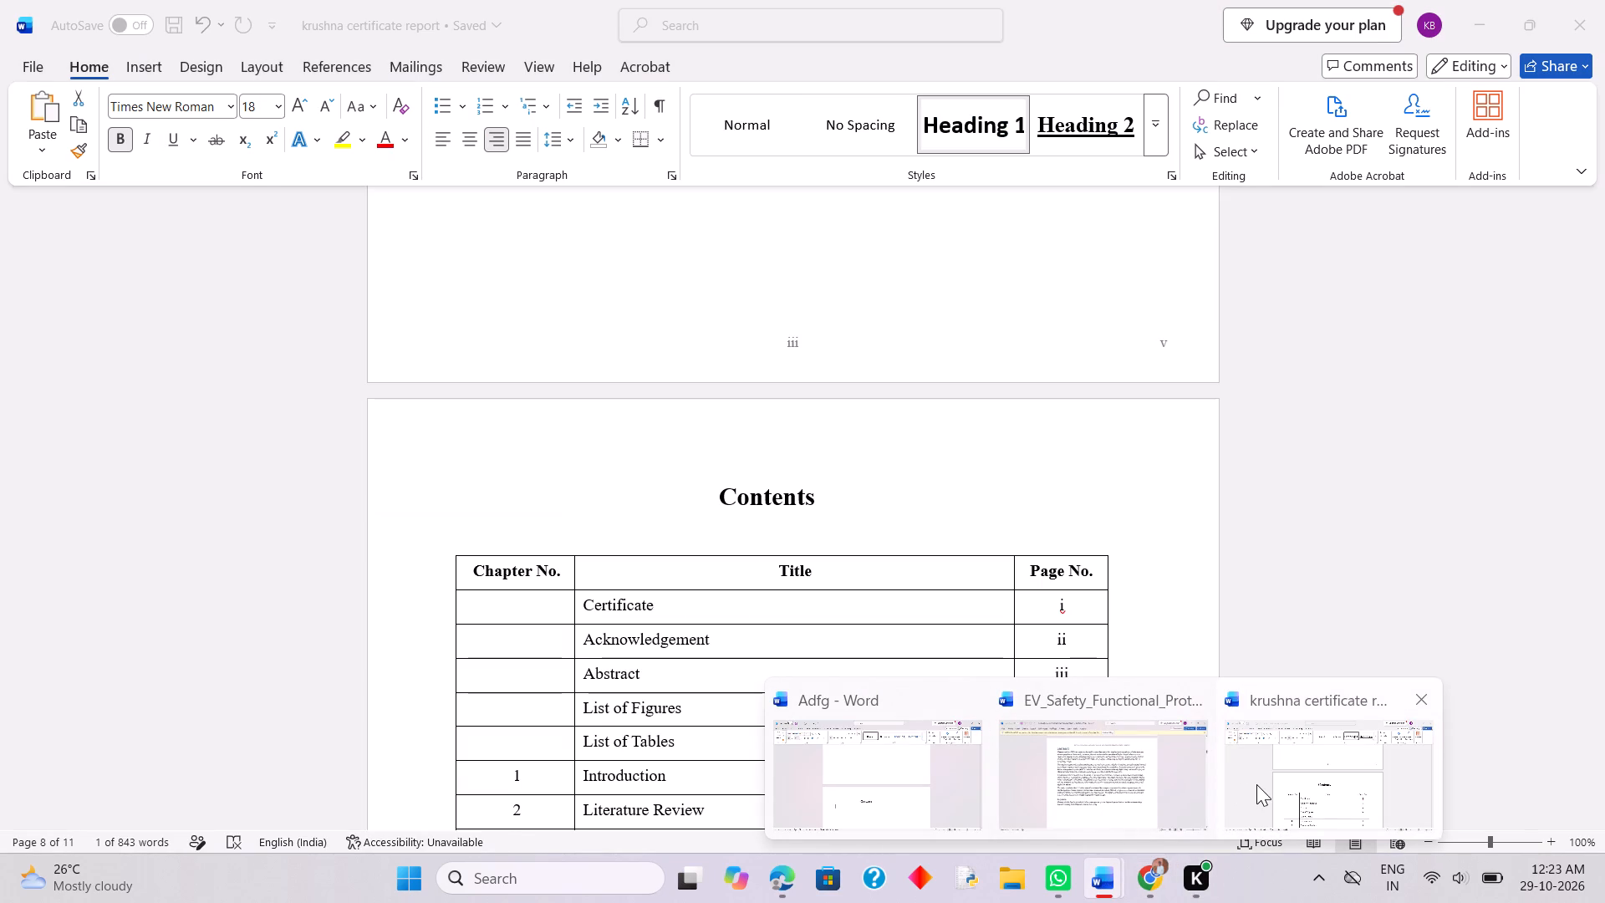
Switch to the reference certificate report and check the font formatting of its "Contents" heading and the preceding section's heading.
left_click(1250, 758)
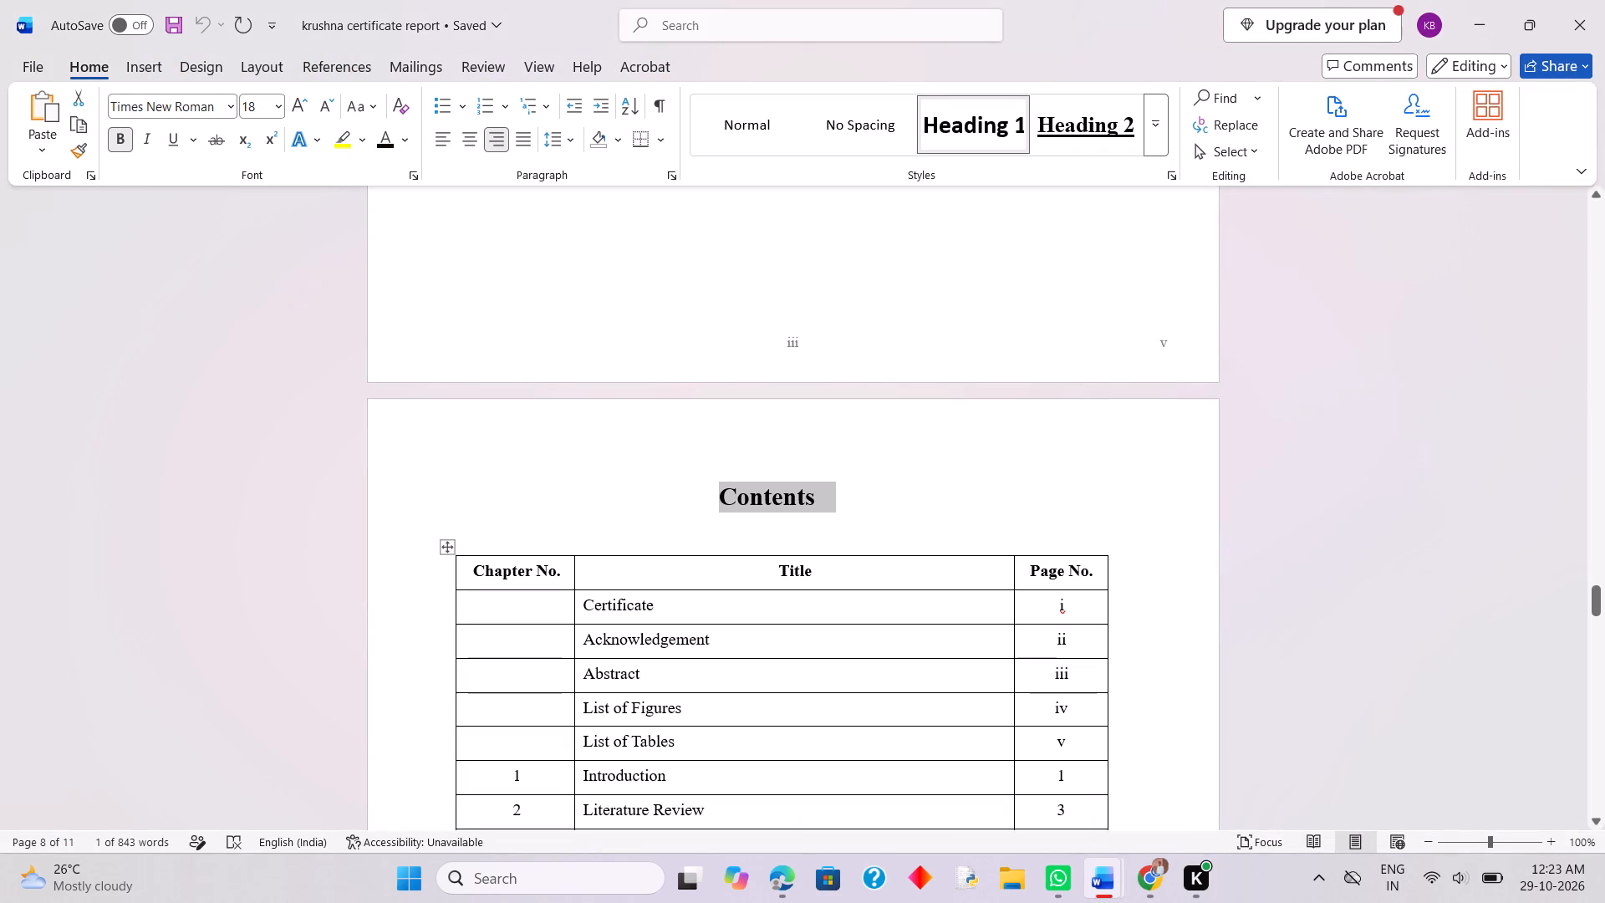
left_click(847, 507)
left_click_drag(847, 507, 772, 498)
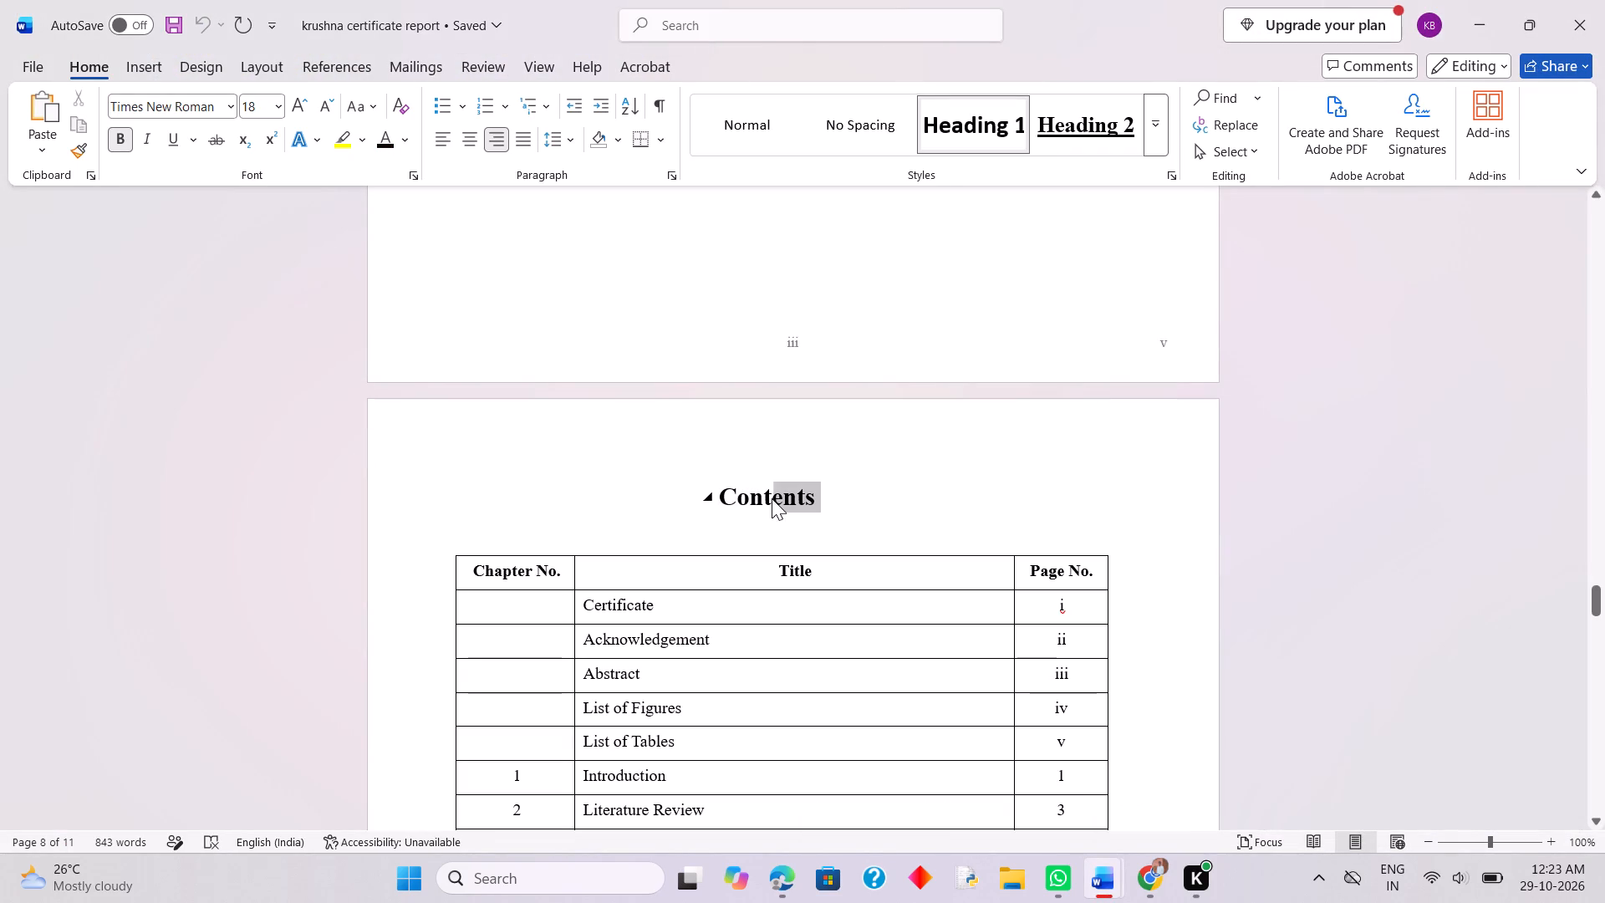
left_click_drag(772, 498, 714, 495)
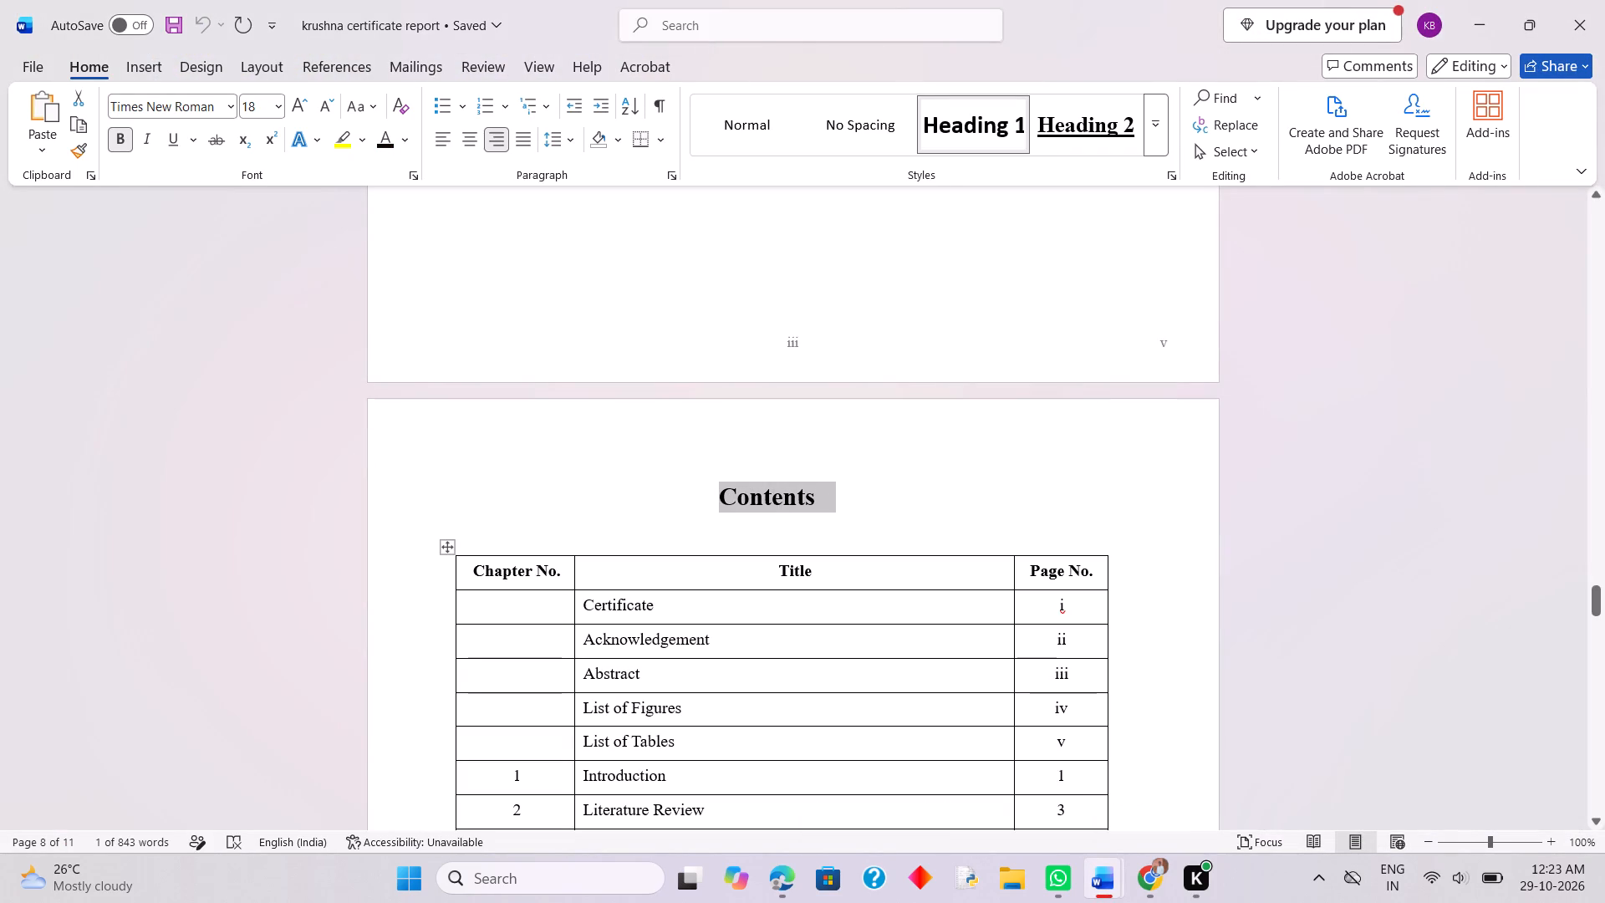
left_click(921, 259)
scroll(921, 259, "up", 1)
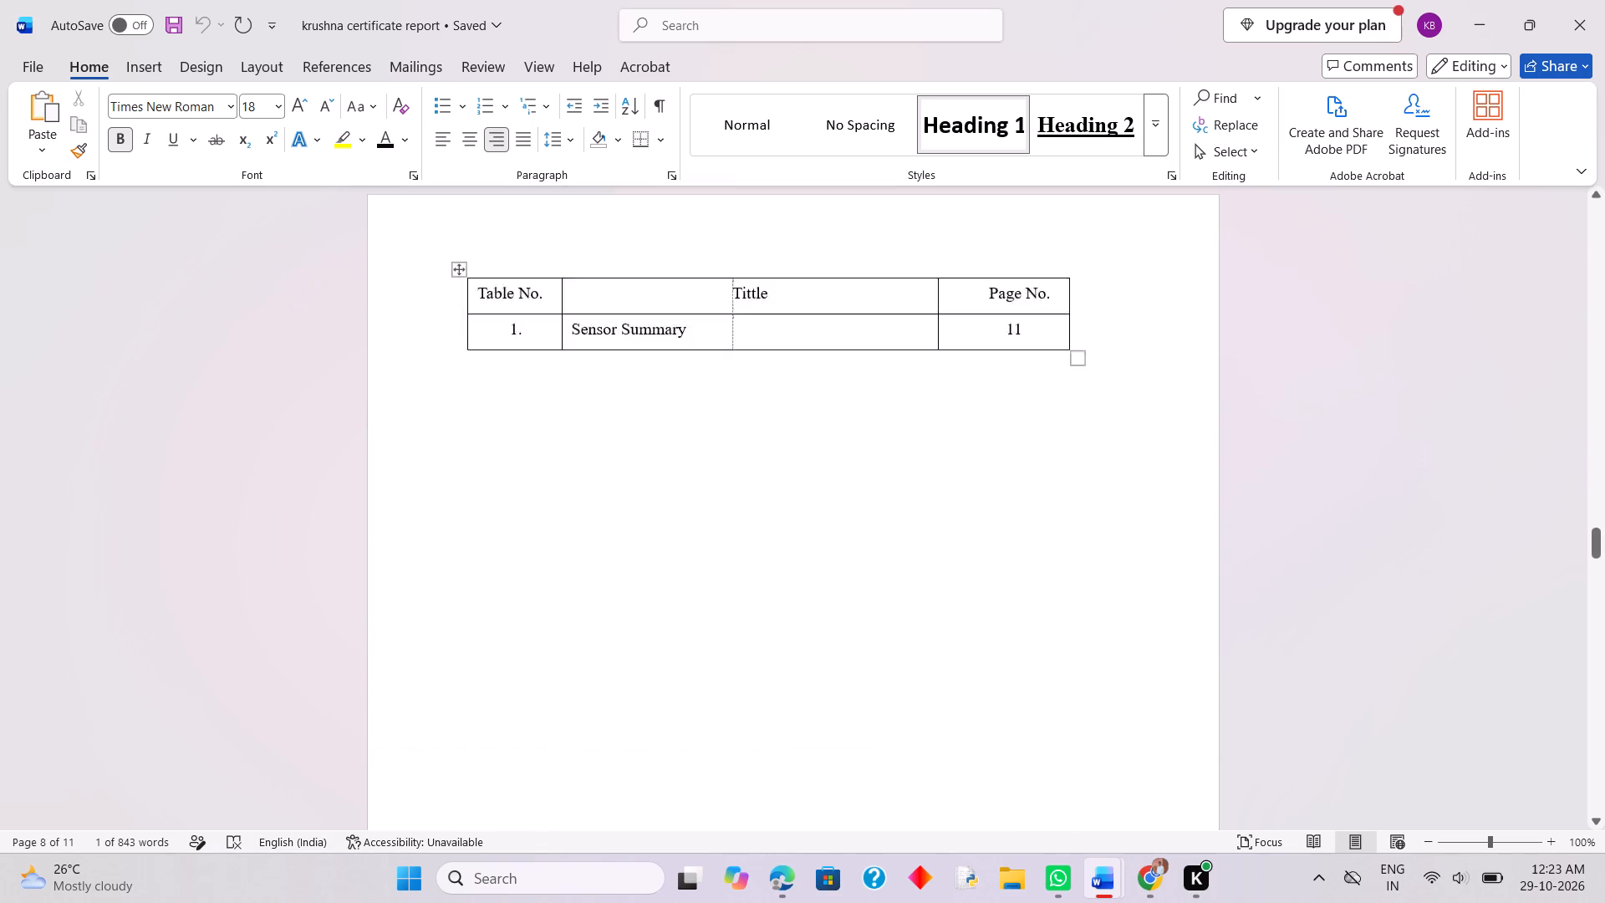
scroll(921, 259, "up", 1)
left_click_drag(847, 505, 651, 505)
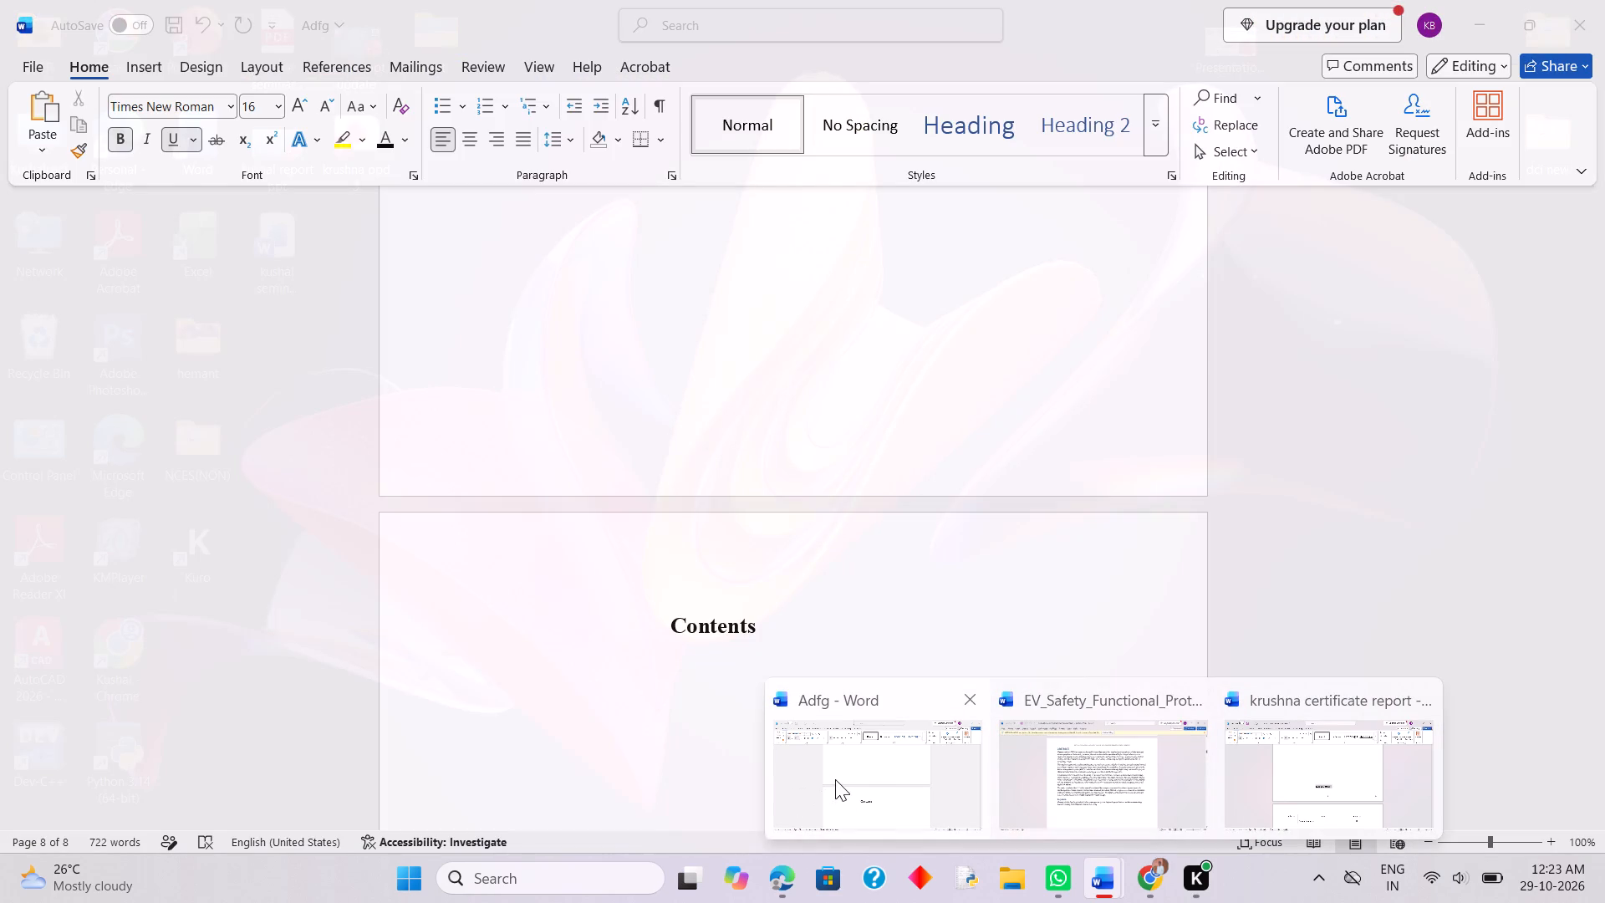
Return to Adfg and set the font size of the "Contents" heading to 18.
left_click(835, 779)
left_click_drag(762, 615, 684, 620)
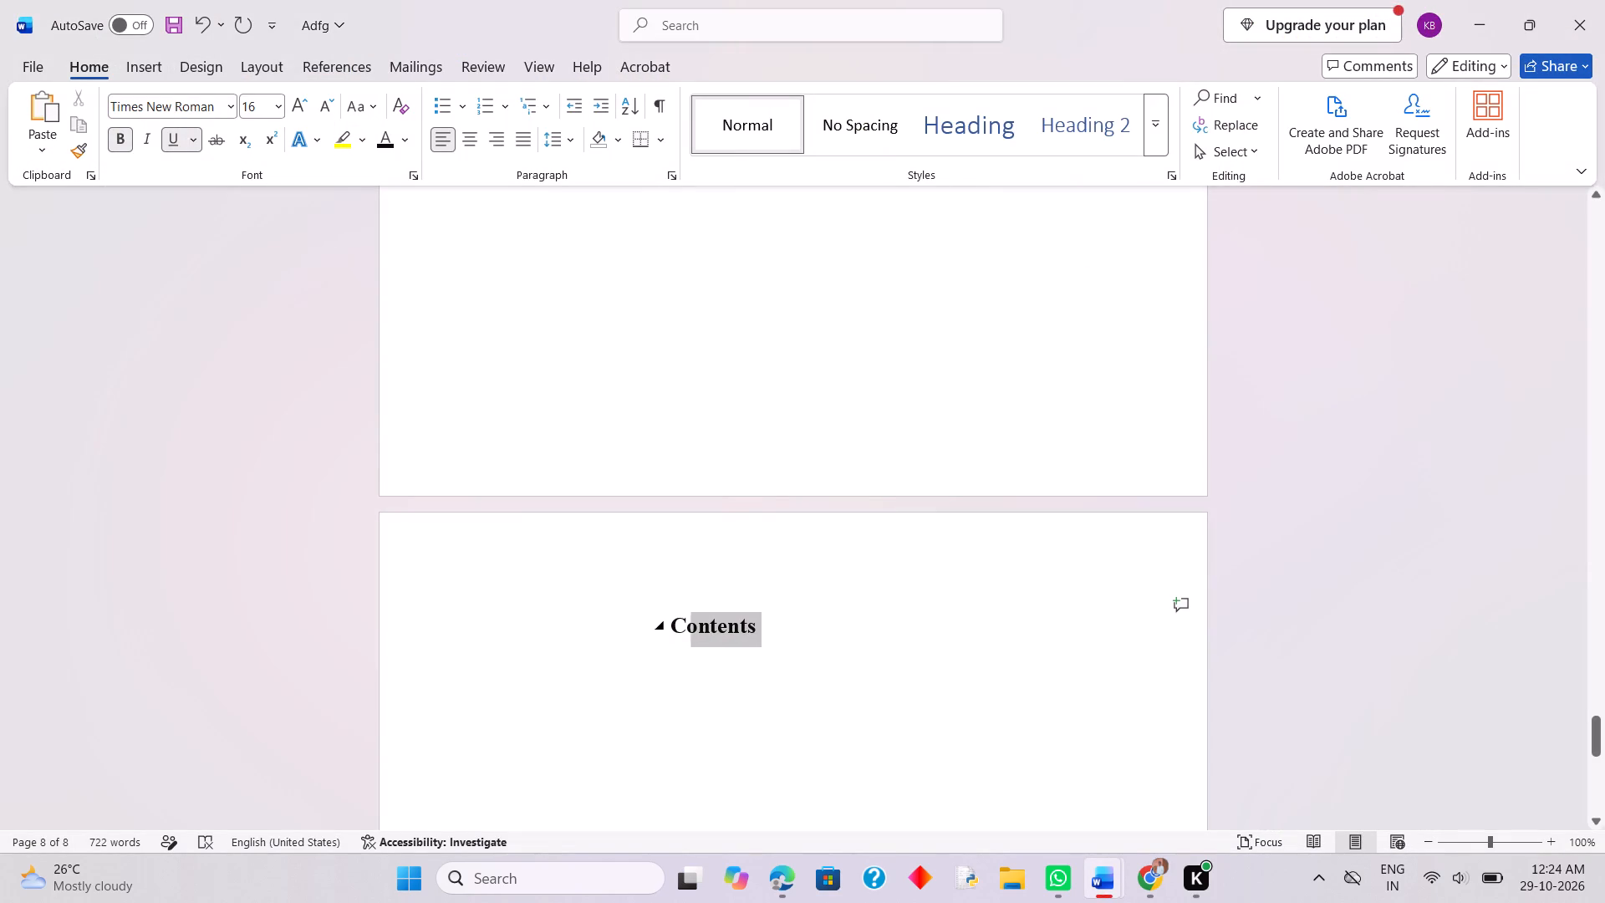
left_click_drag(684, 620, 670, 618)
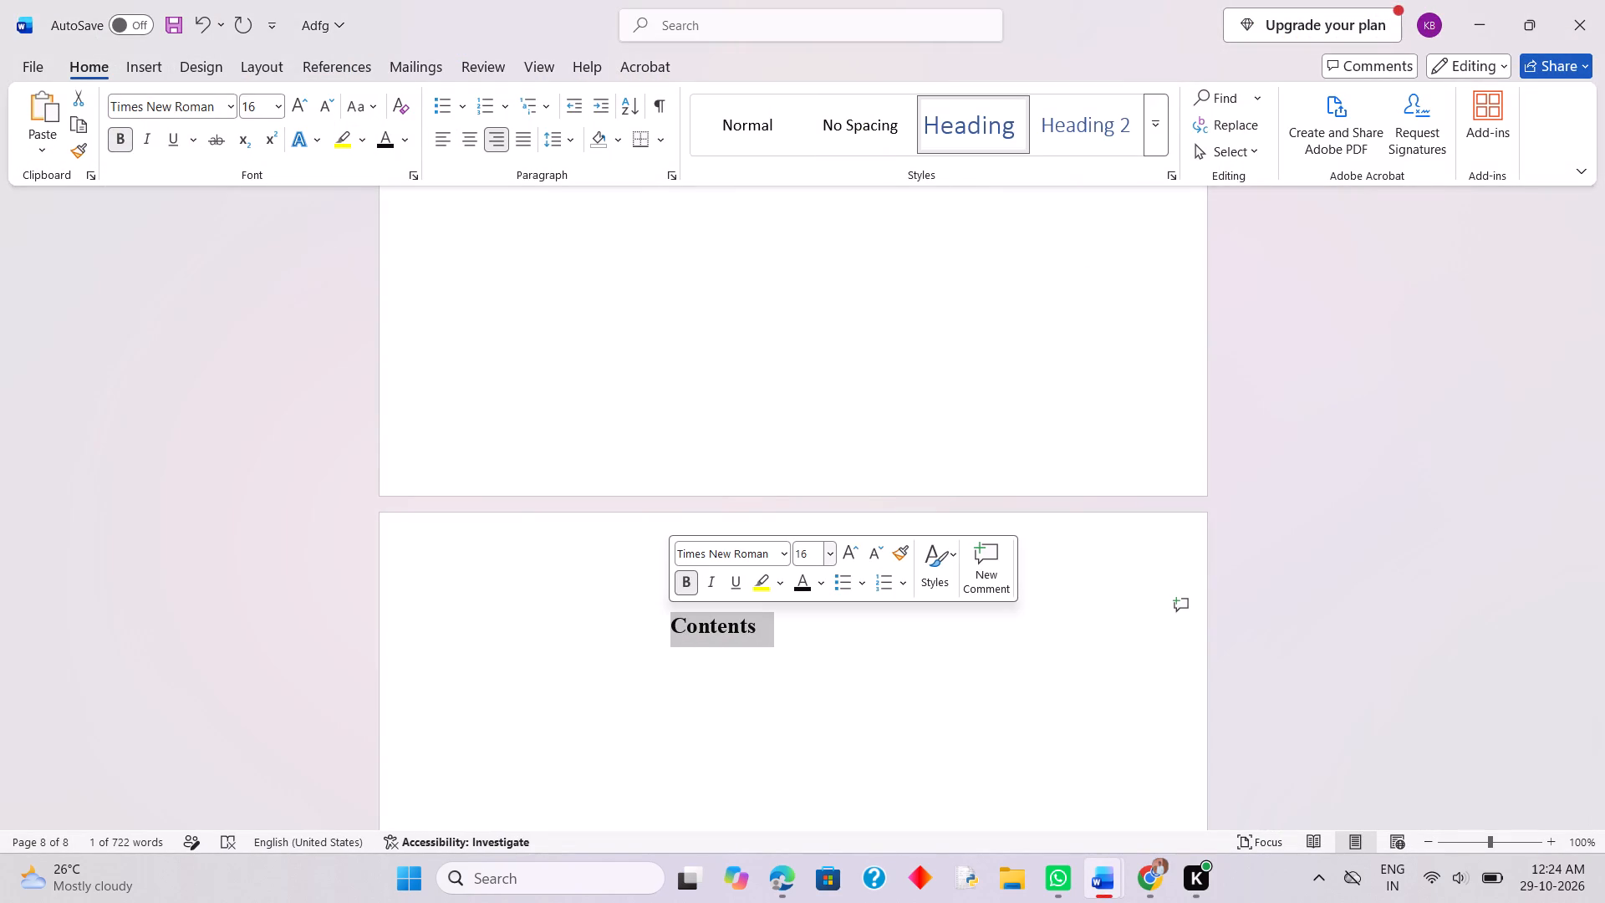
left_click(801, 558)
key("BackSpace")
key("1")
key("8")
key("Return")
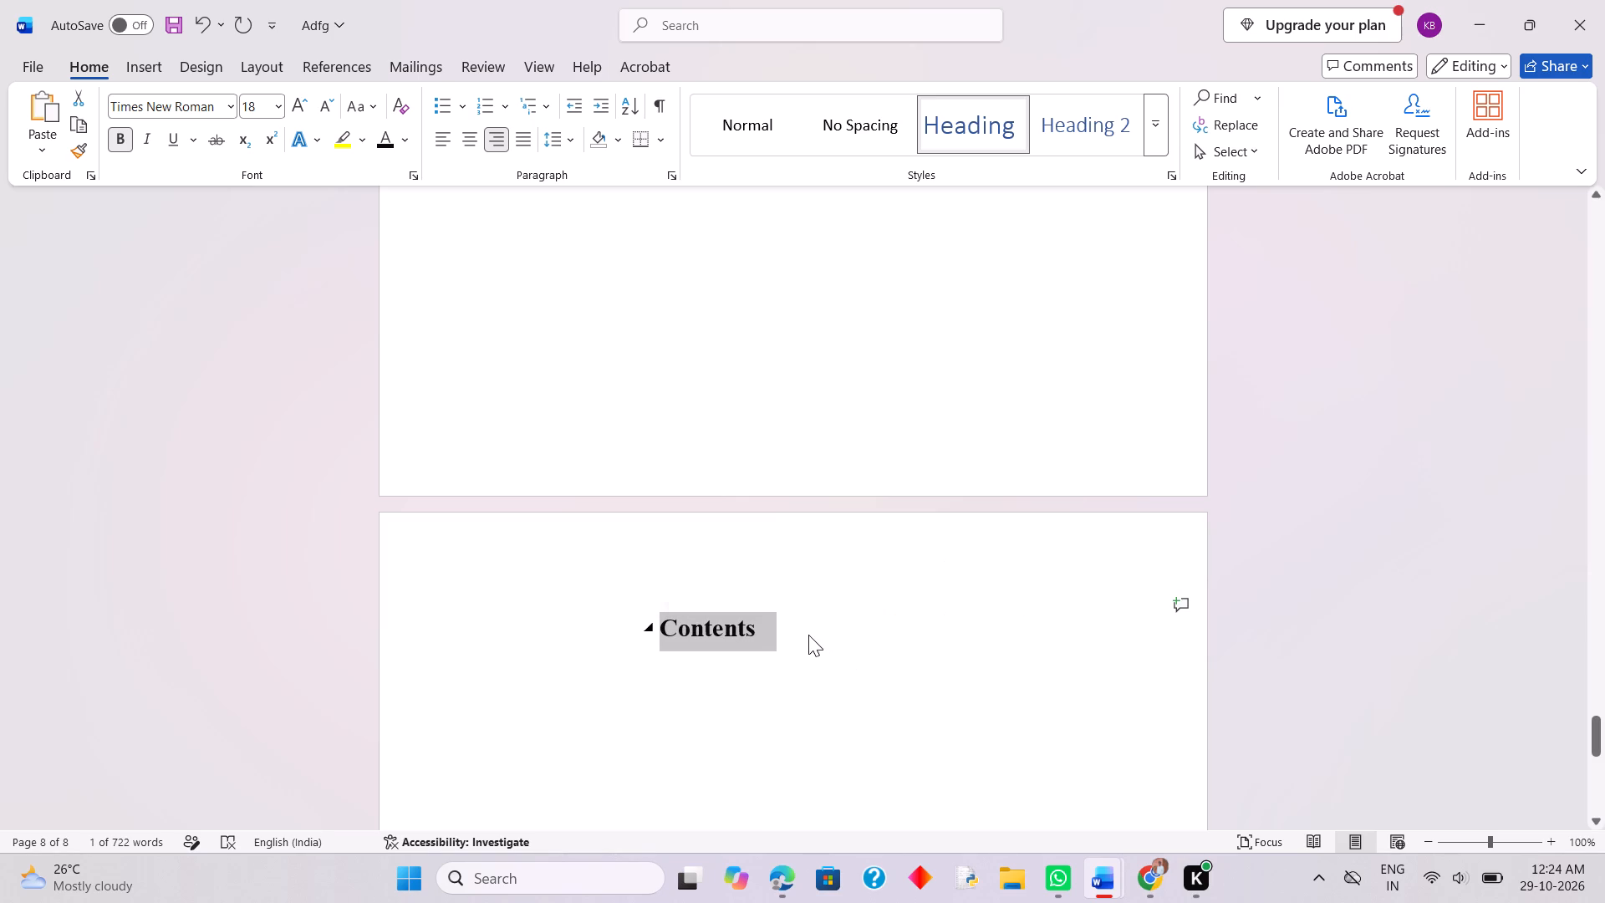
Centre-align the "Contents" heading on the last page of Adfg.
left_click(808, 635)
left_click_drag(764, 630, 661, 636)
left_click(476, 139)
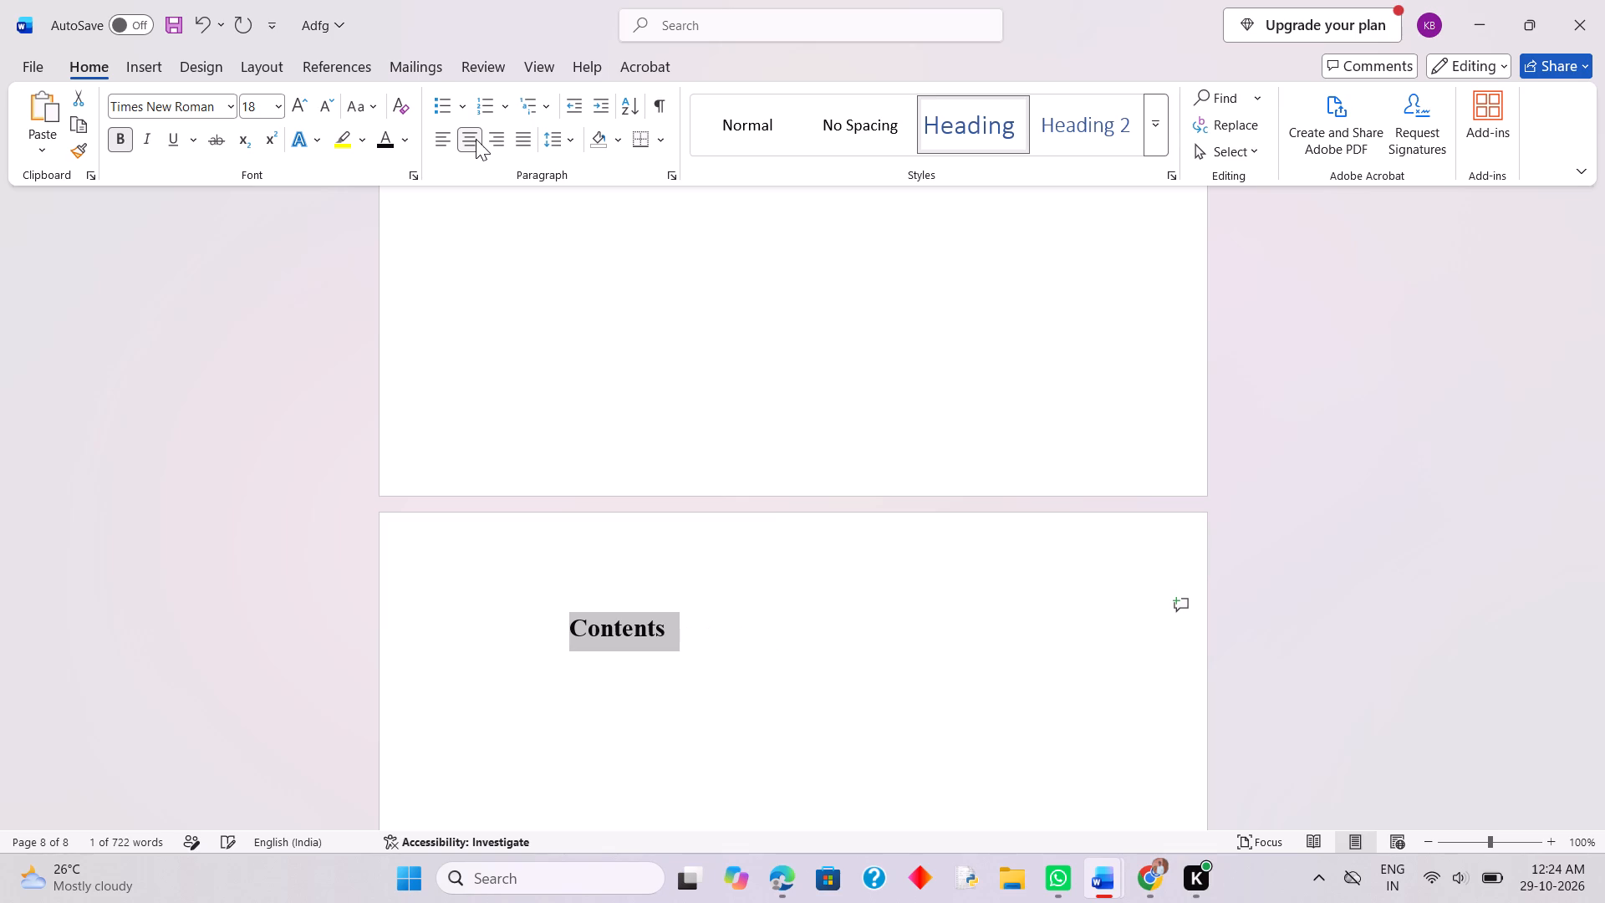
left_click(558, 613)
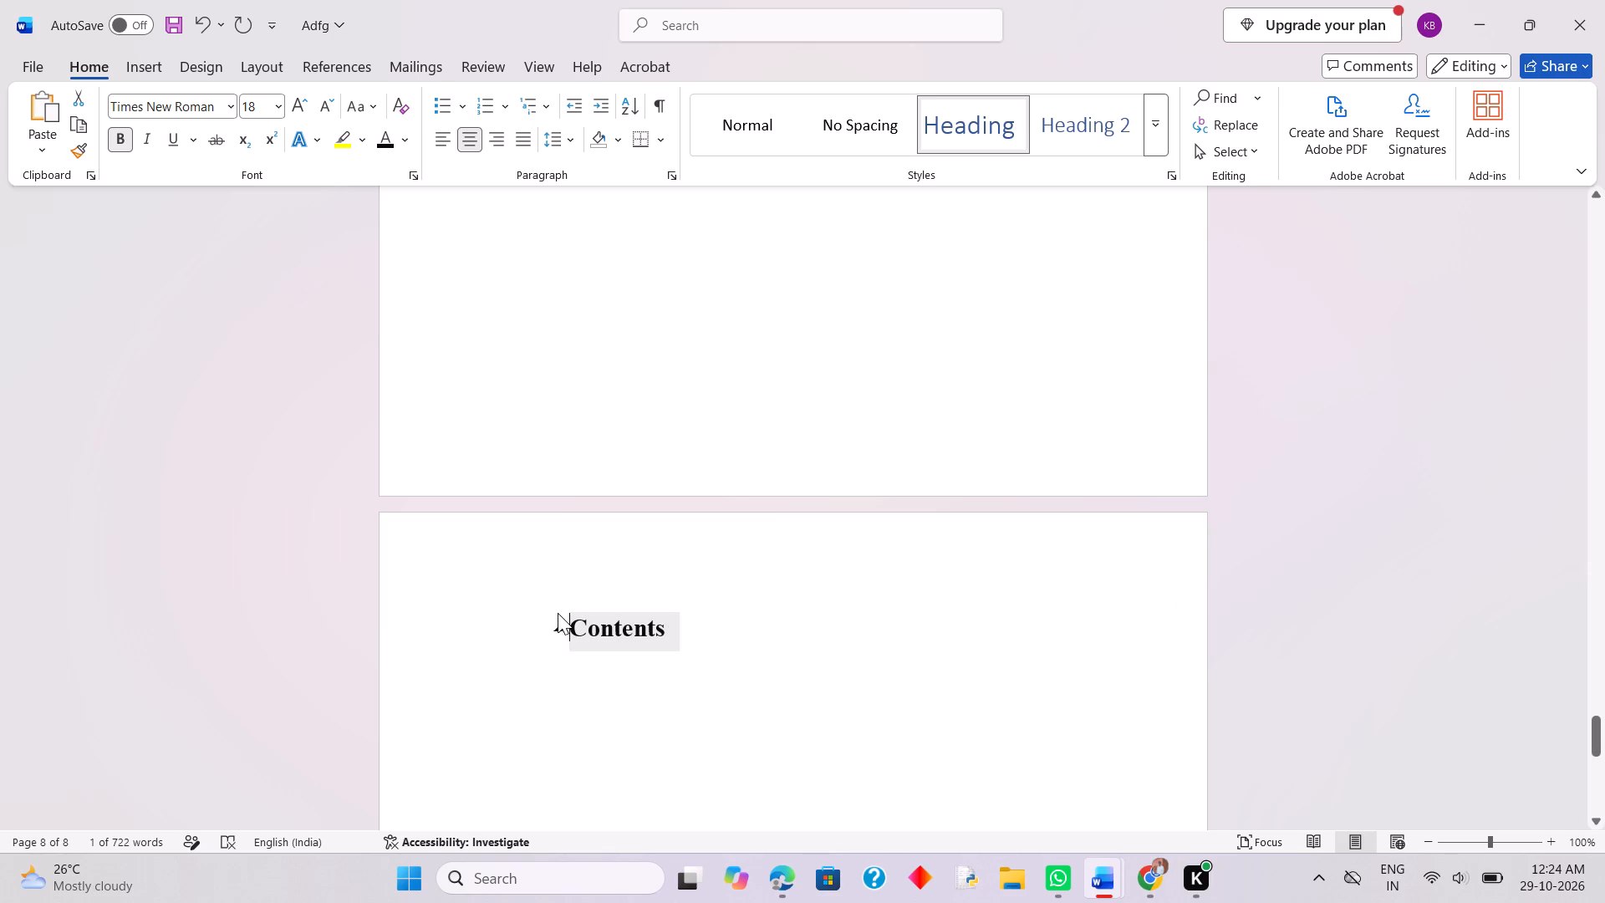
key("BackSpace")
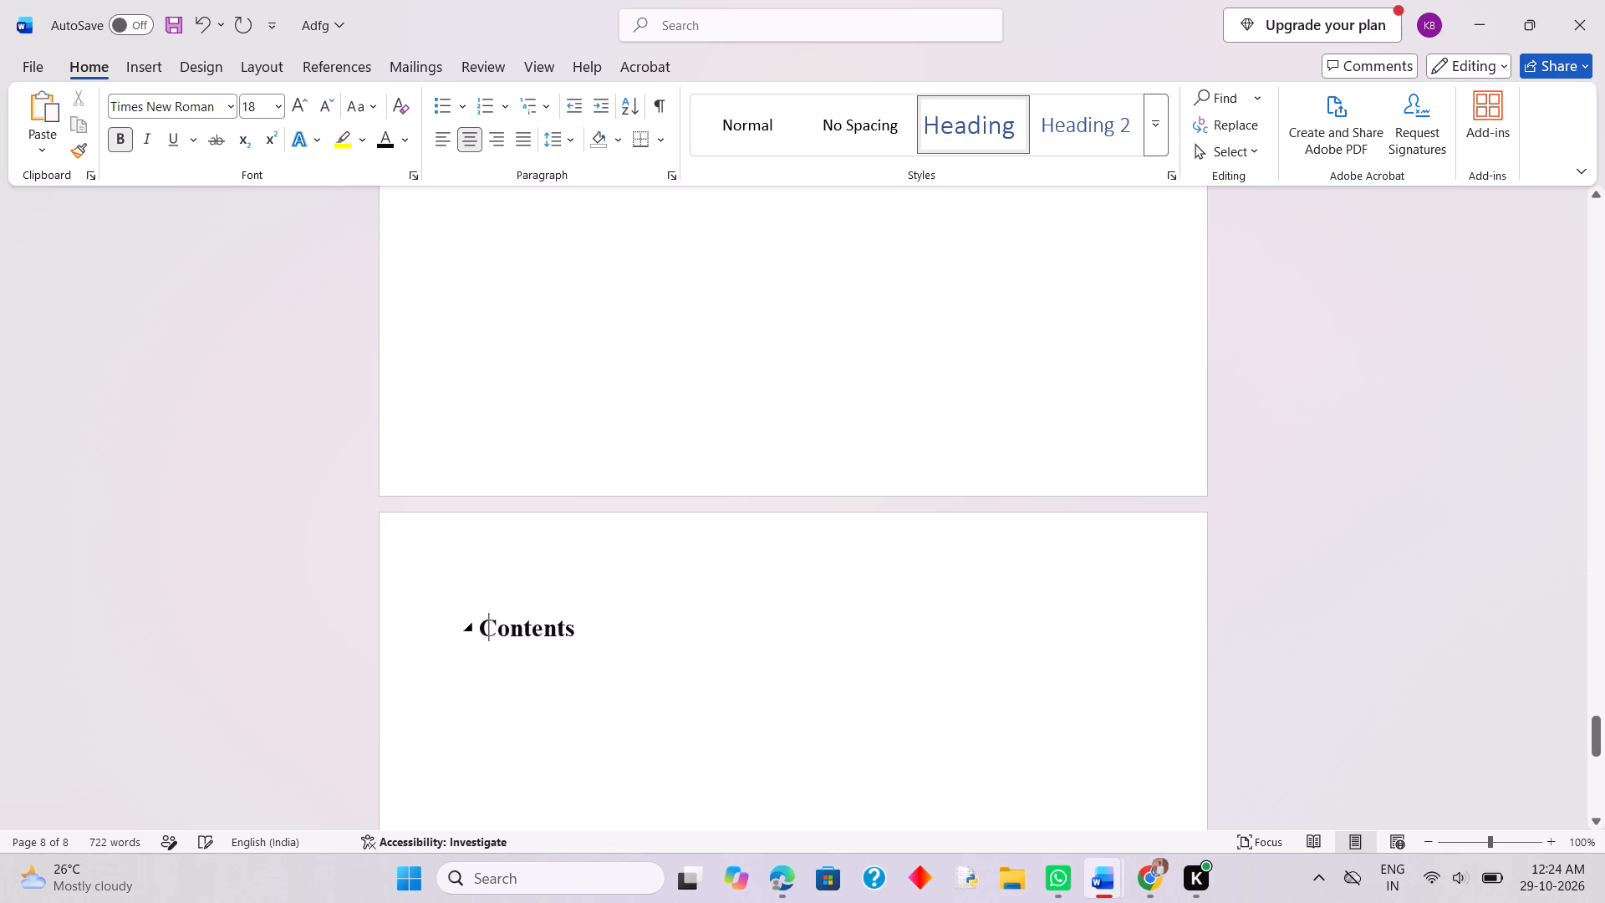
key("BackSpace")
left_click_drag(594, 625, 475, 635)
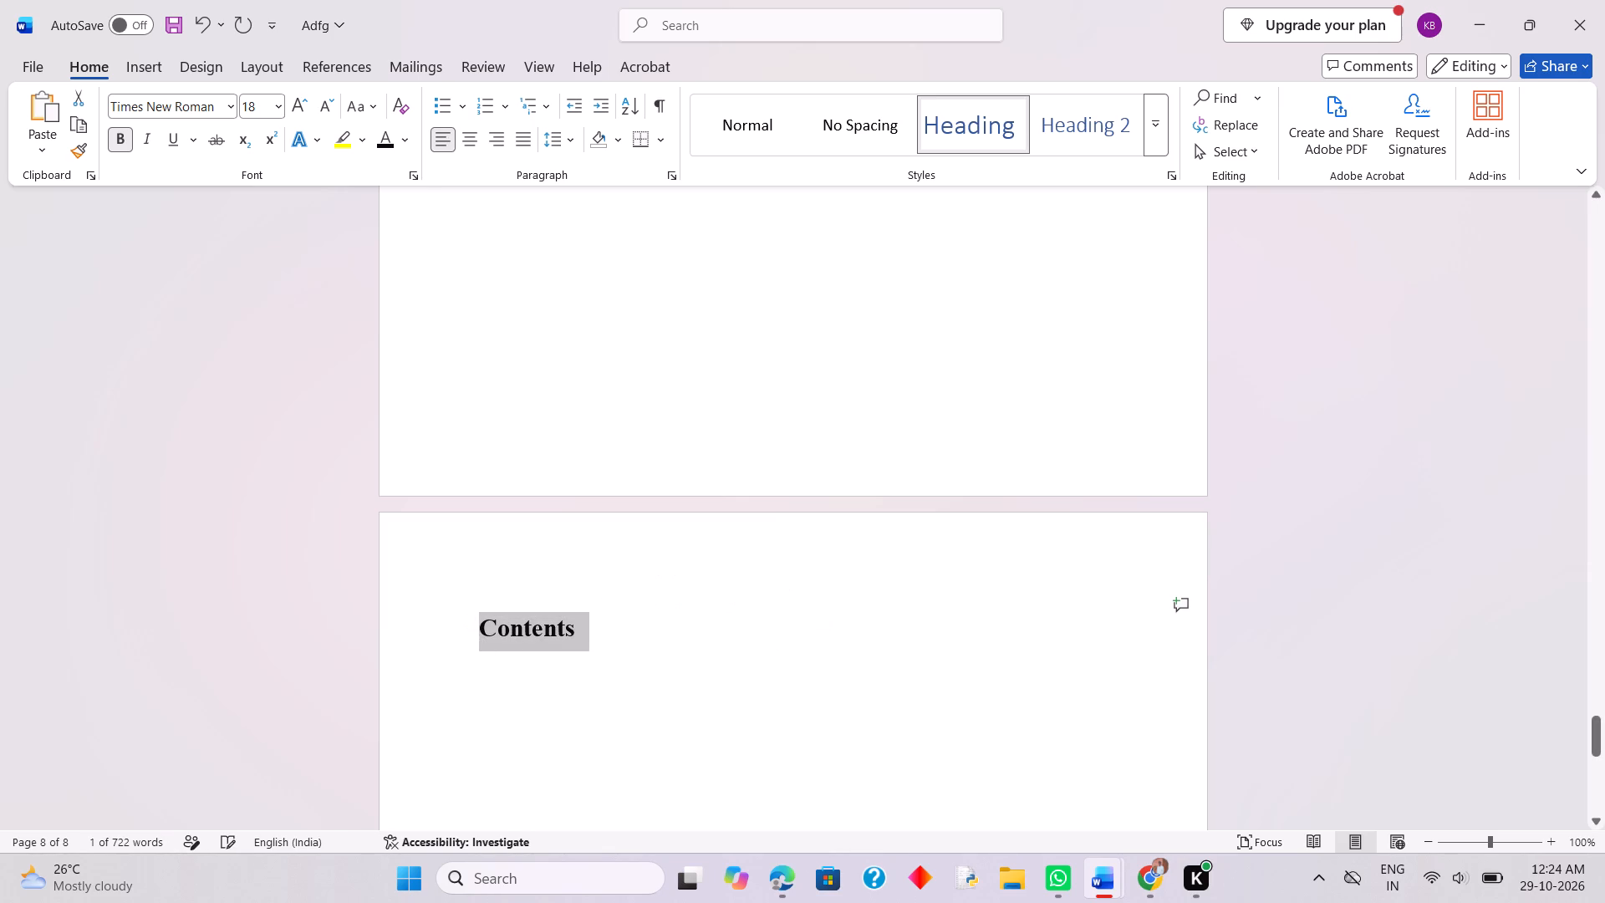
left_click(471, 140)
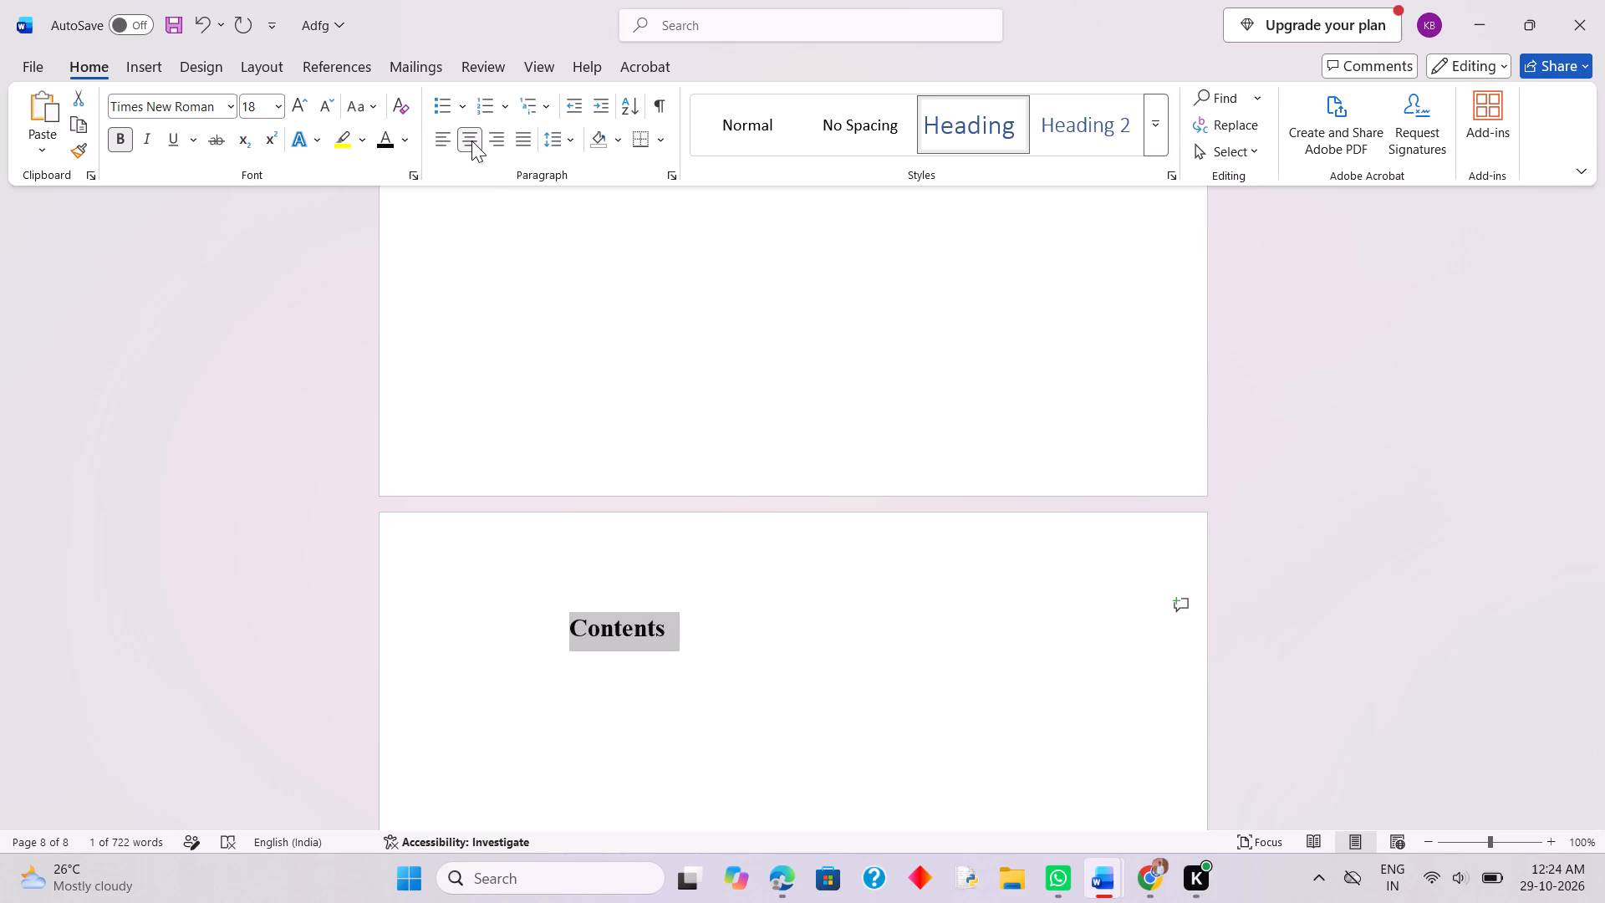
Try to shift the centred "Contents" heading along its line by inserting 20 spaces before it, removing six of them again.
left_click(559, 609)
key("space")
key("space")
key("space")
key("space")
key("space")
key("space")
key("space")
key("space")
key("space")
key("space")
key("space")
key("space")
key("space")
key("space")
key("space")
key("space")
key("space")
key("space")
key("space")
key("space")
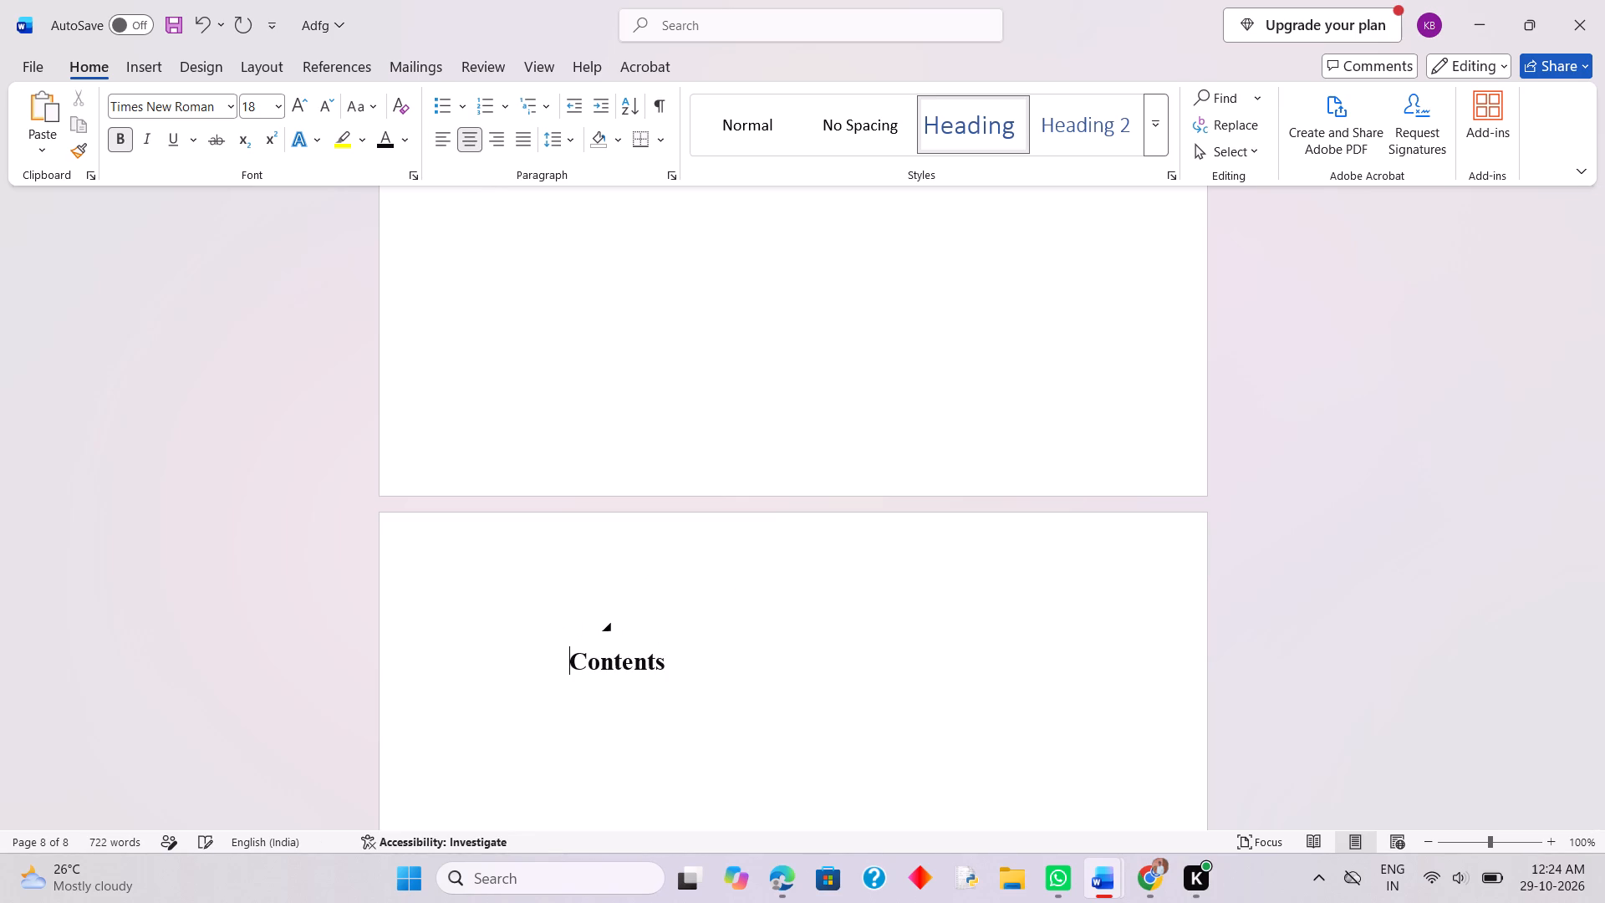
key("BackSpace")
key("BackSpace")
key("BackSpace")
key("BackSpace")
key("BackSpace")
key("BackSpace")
Delete the "Contents" heading with its leading spaces and place the text cursor at the start of the blank last page.
left_click(668, 661)
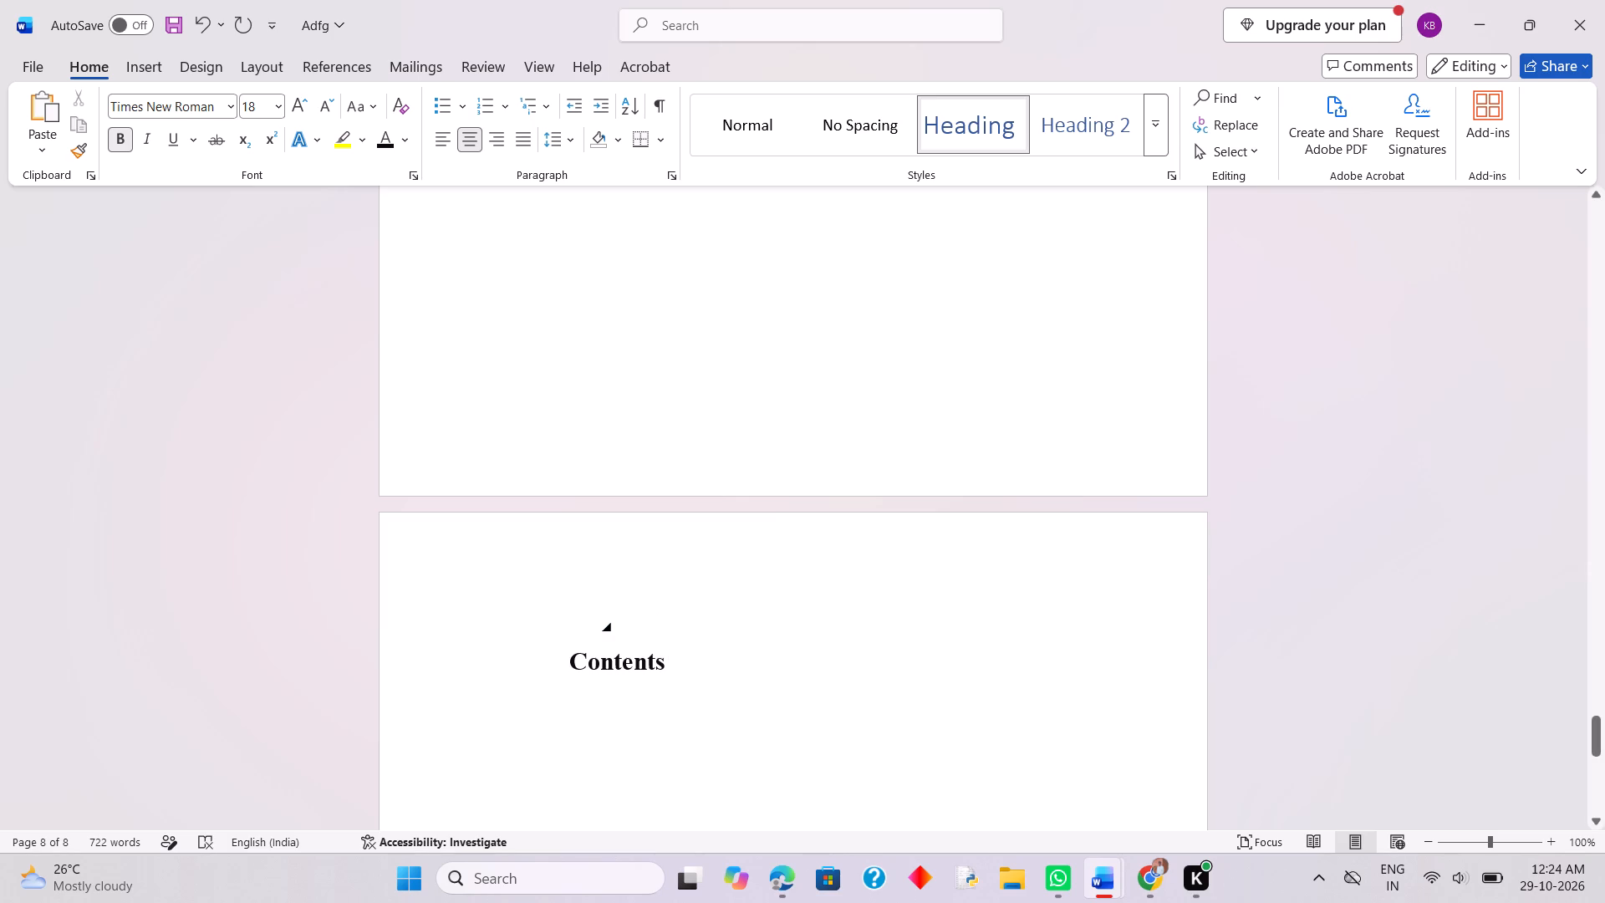
key("BackSpace")
key("ctrl+BackSpace")
key("ctrl+BackSpace")
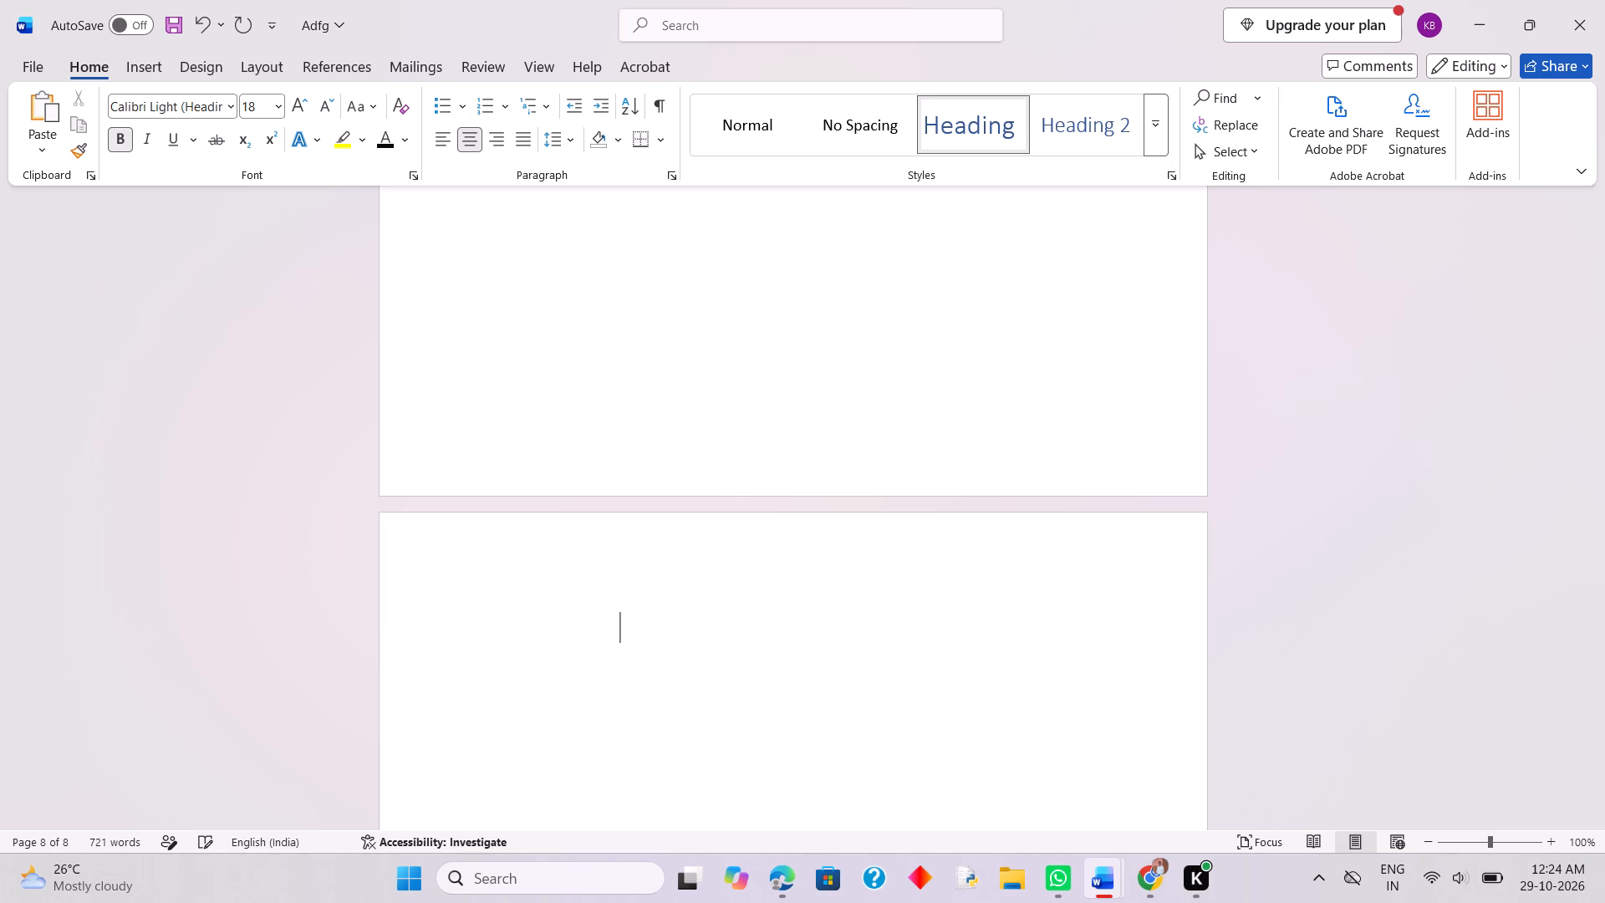
key("BackSpace")
key("BackSpace")
key("Down")
key("Down")
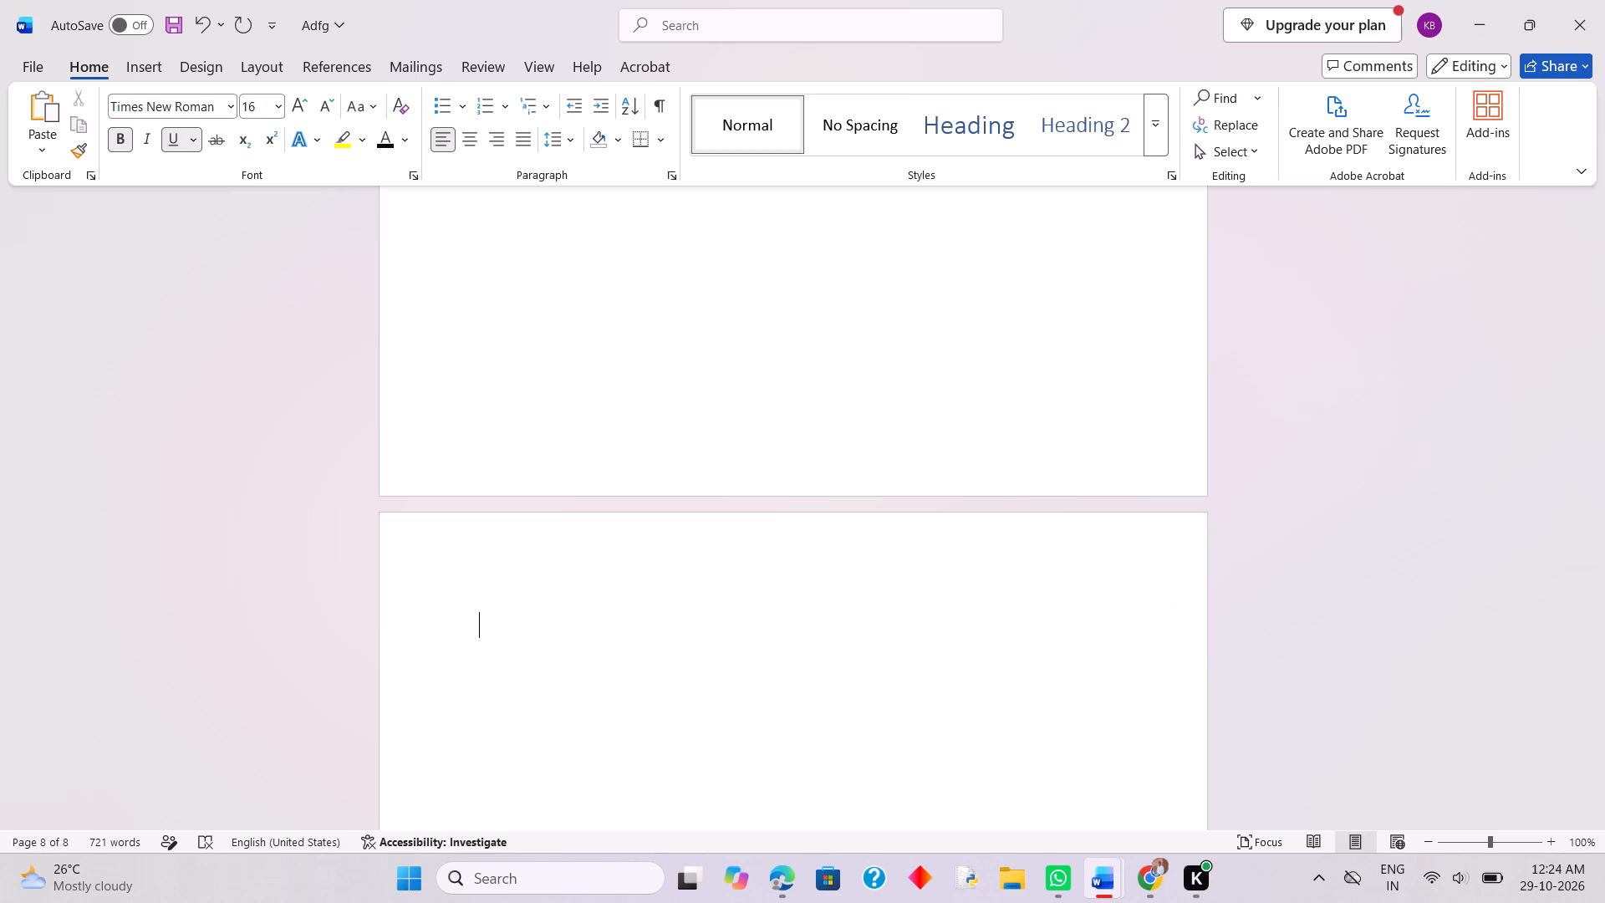
Retype the heading "Contents" on the blank last page in bold without underline.
key("shift+c")
key("o")
key("BackSpace")
key("BackSpace")
left_click(171, 135)
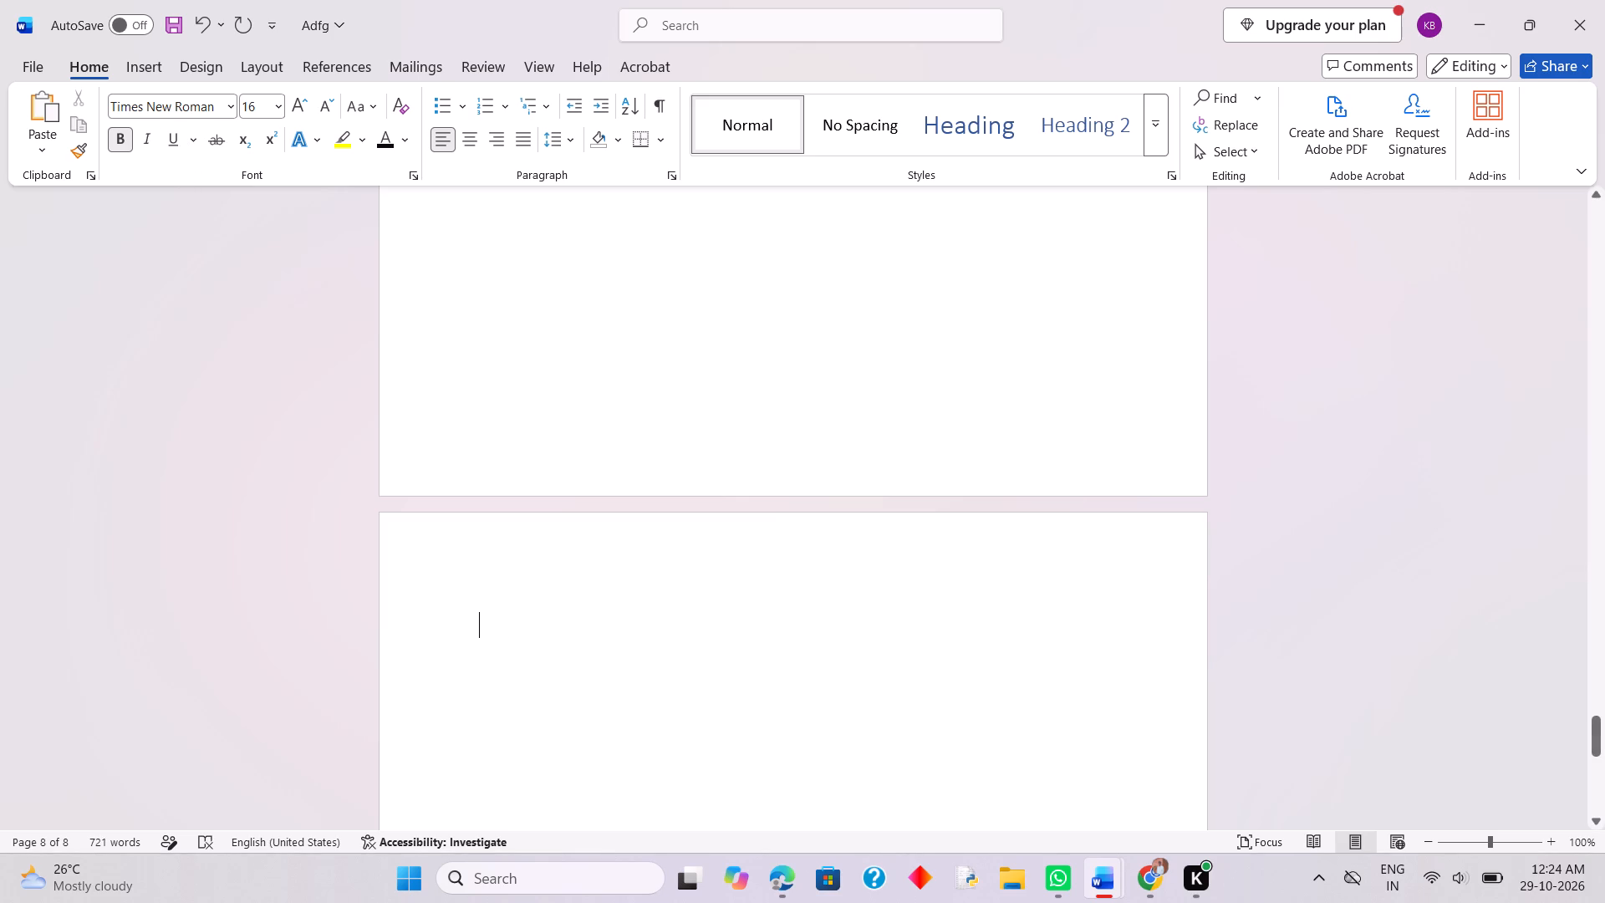
key("shift+c")
type("ontents")
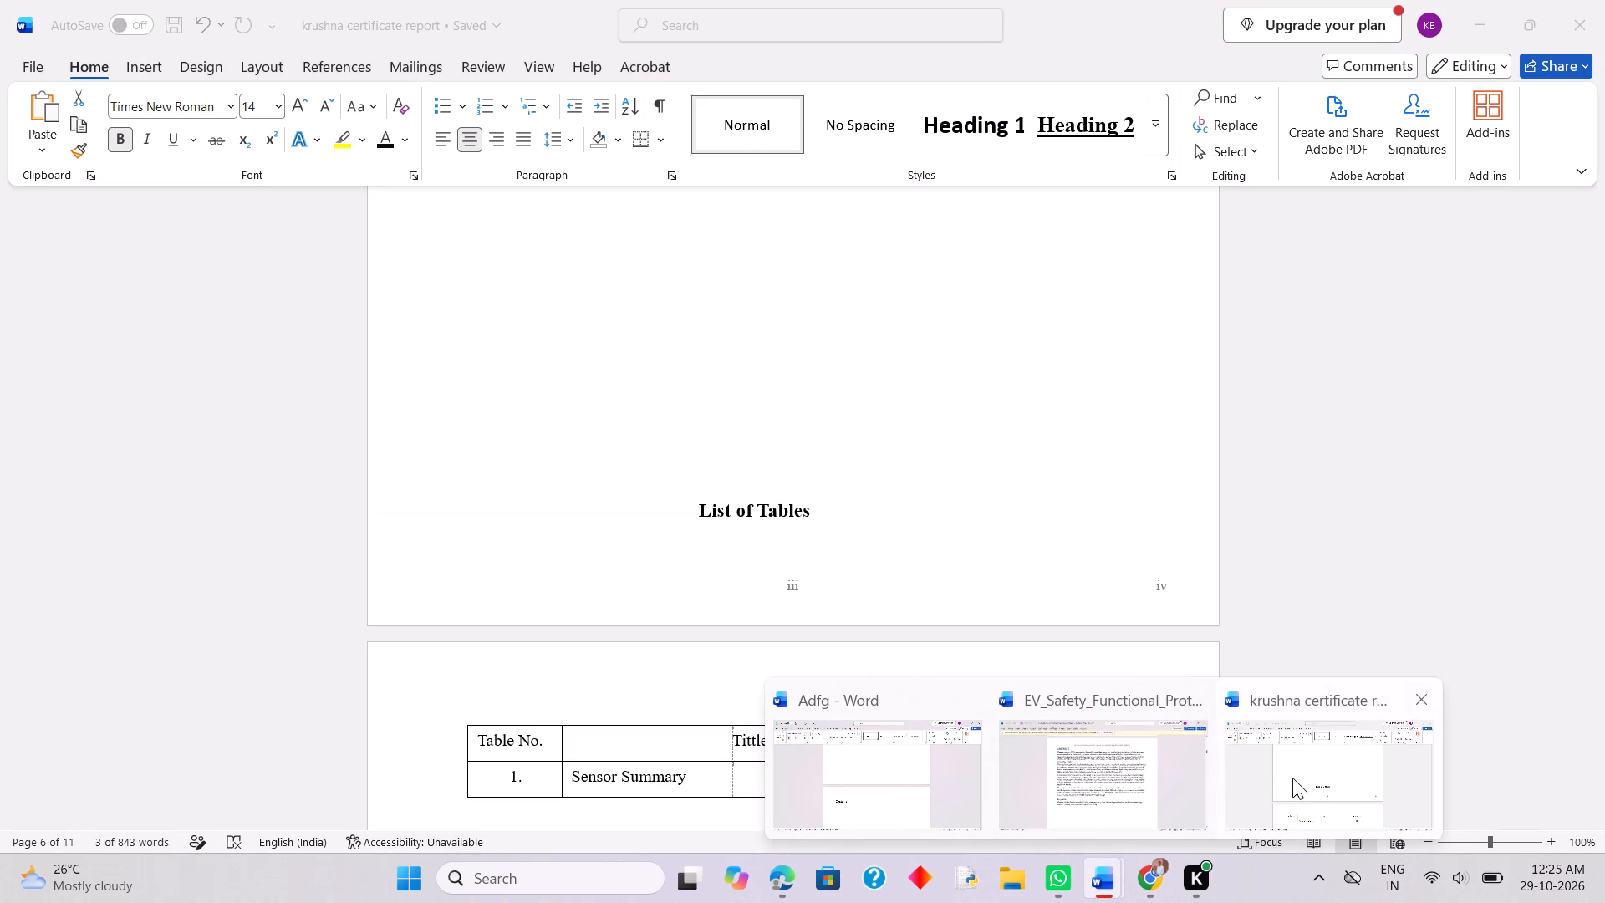
Check the Contents heading in krushna certificate report, and set the "Contents" heading in Adfg to font size 18.
left_click(1292, 778)
scroll(1011, 602, "down", 1)
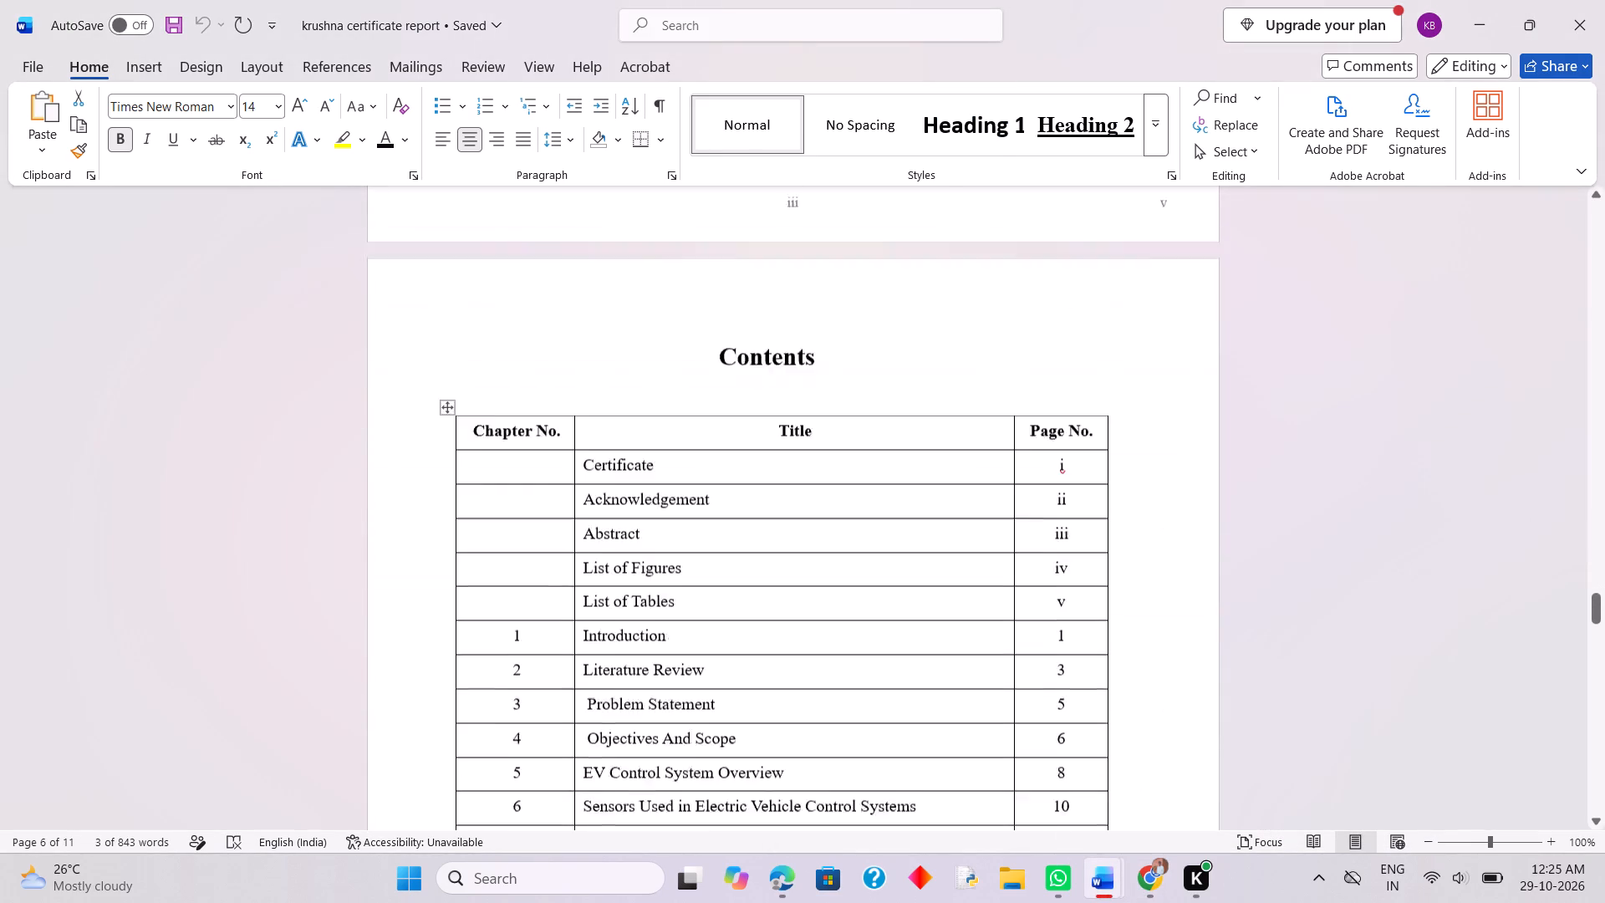
scroll(1011, 602, "down", 1)
left_click(956, 310)
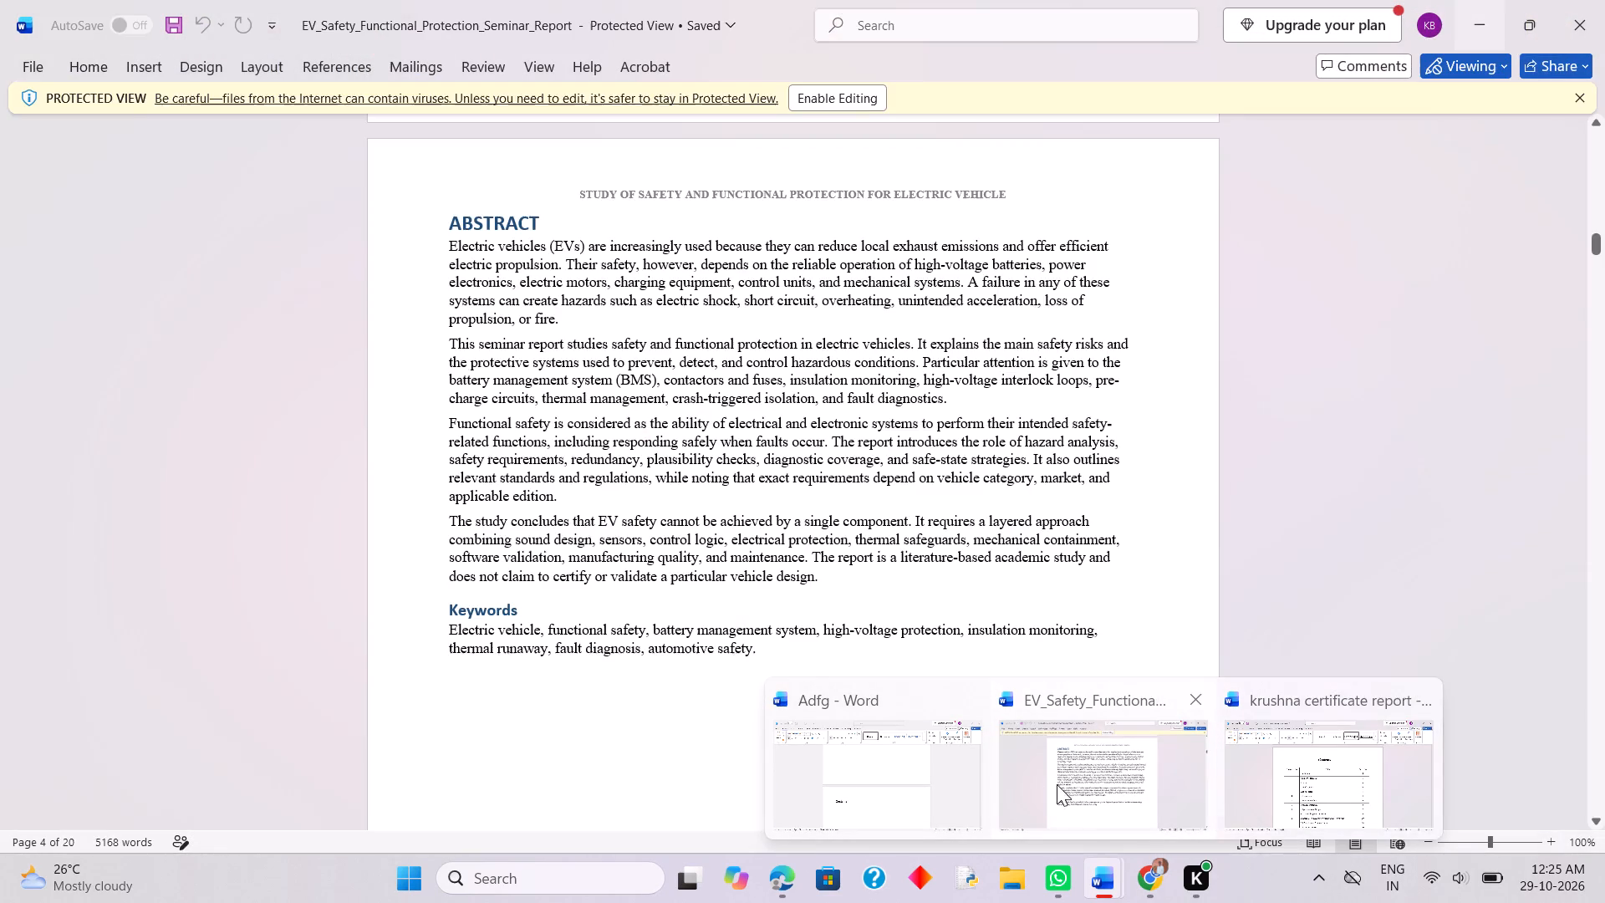
left_click(886, 776)
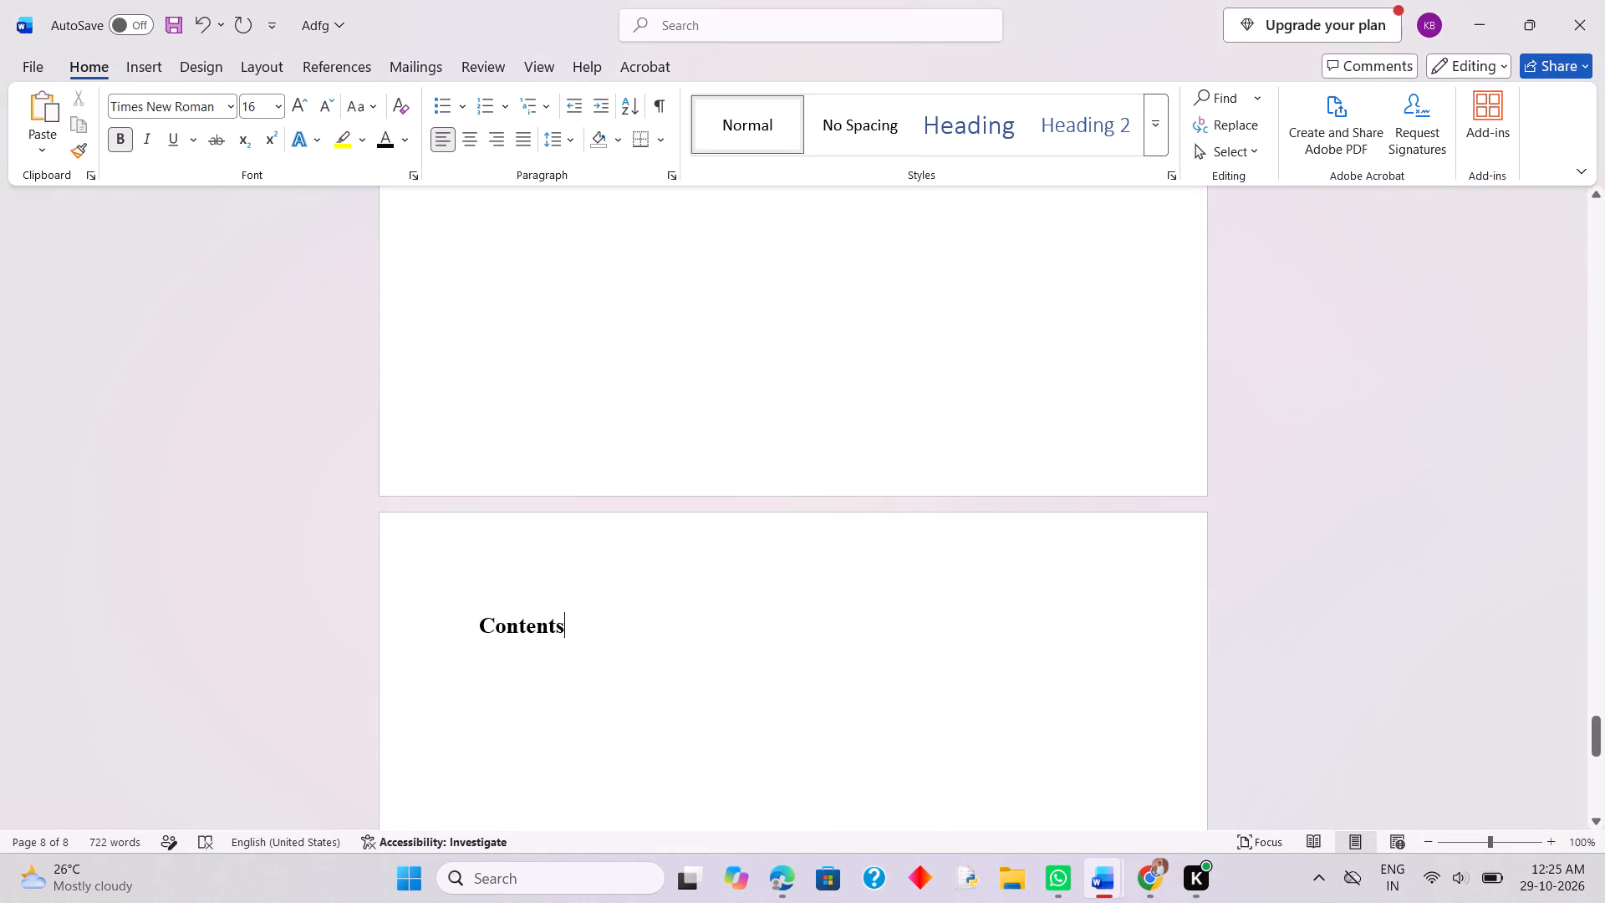
left_click_drag(588, 621, 464, 613)
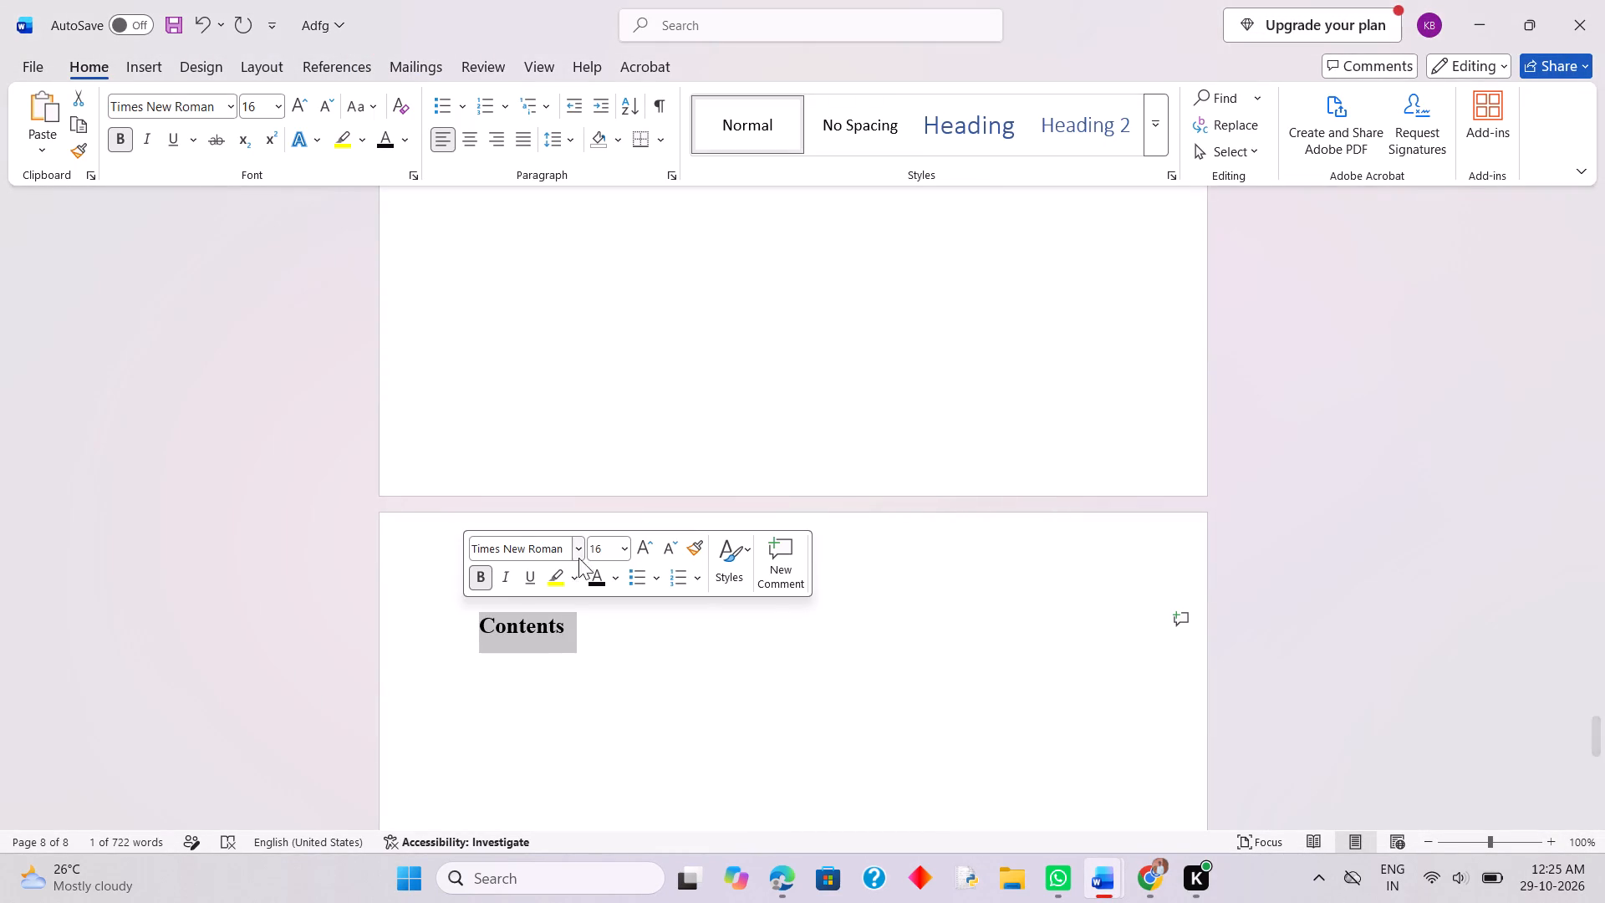
left_click(611, 551)
key("BackSpace")
key("1")
key("8")
key("Return")
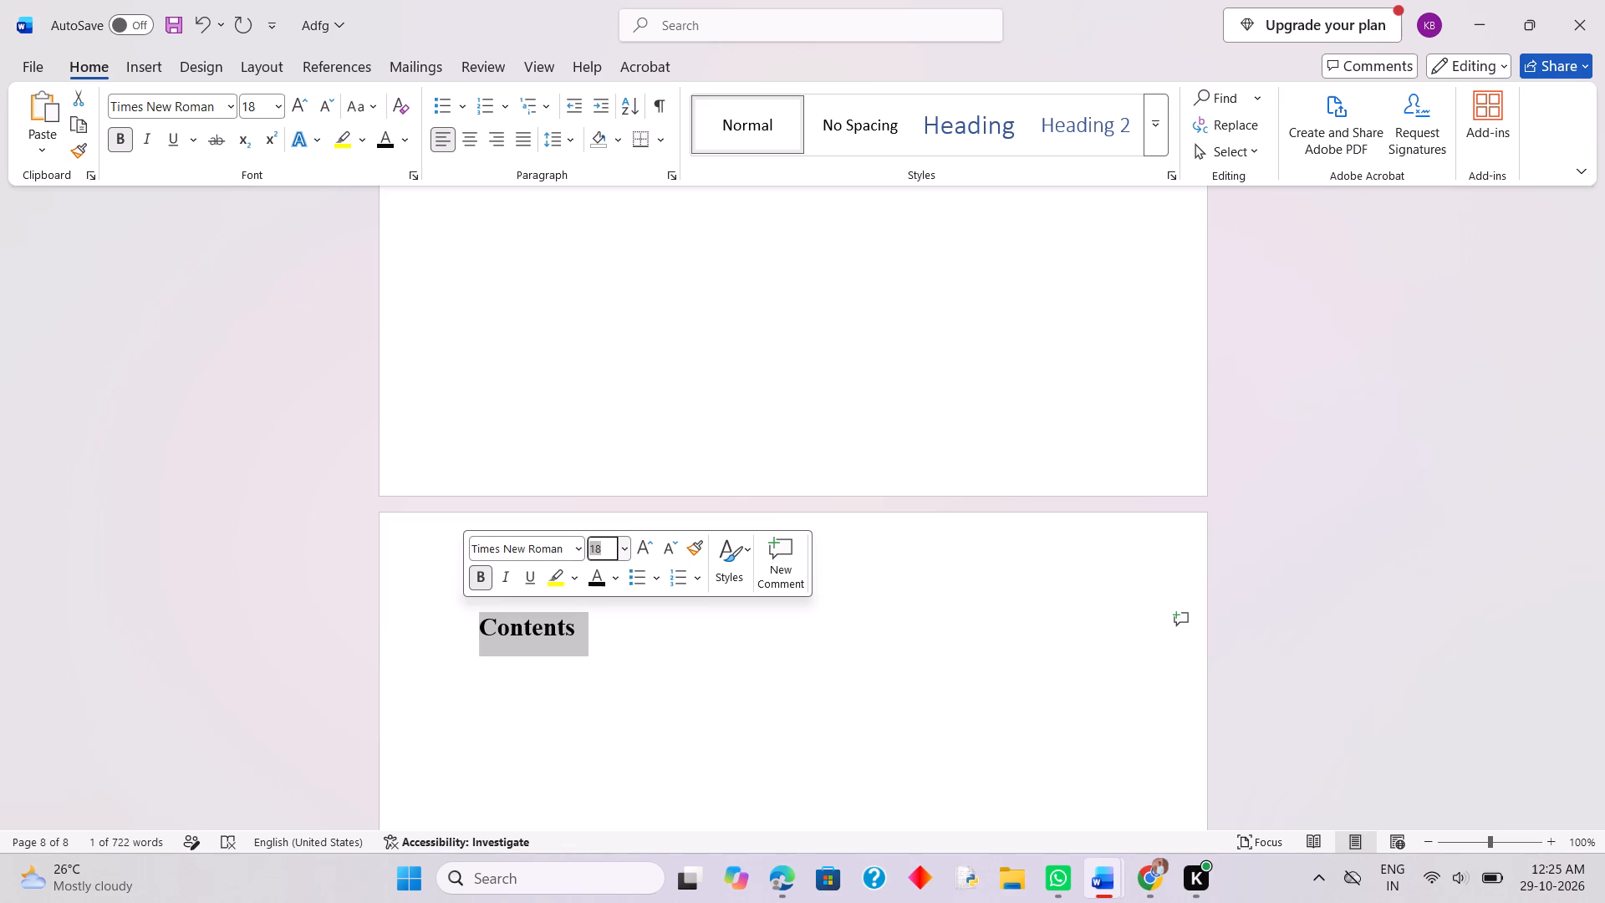
Centre-align the "Contents" heading and add an empty left-aligned line below it.
left_click(471, 137)
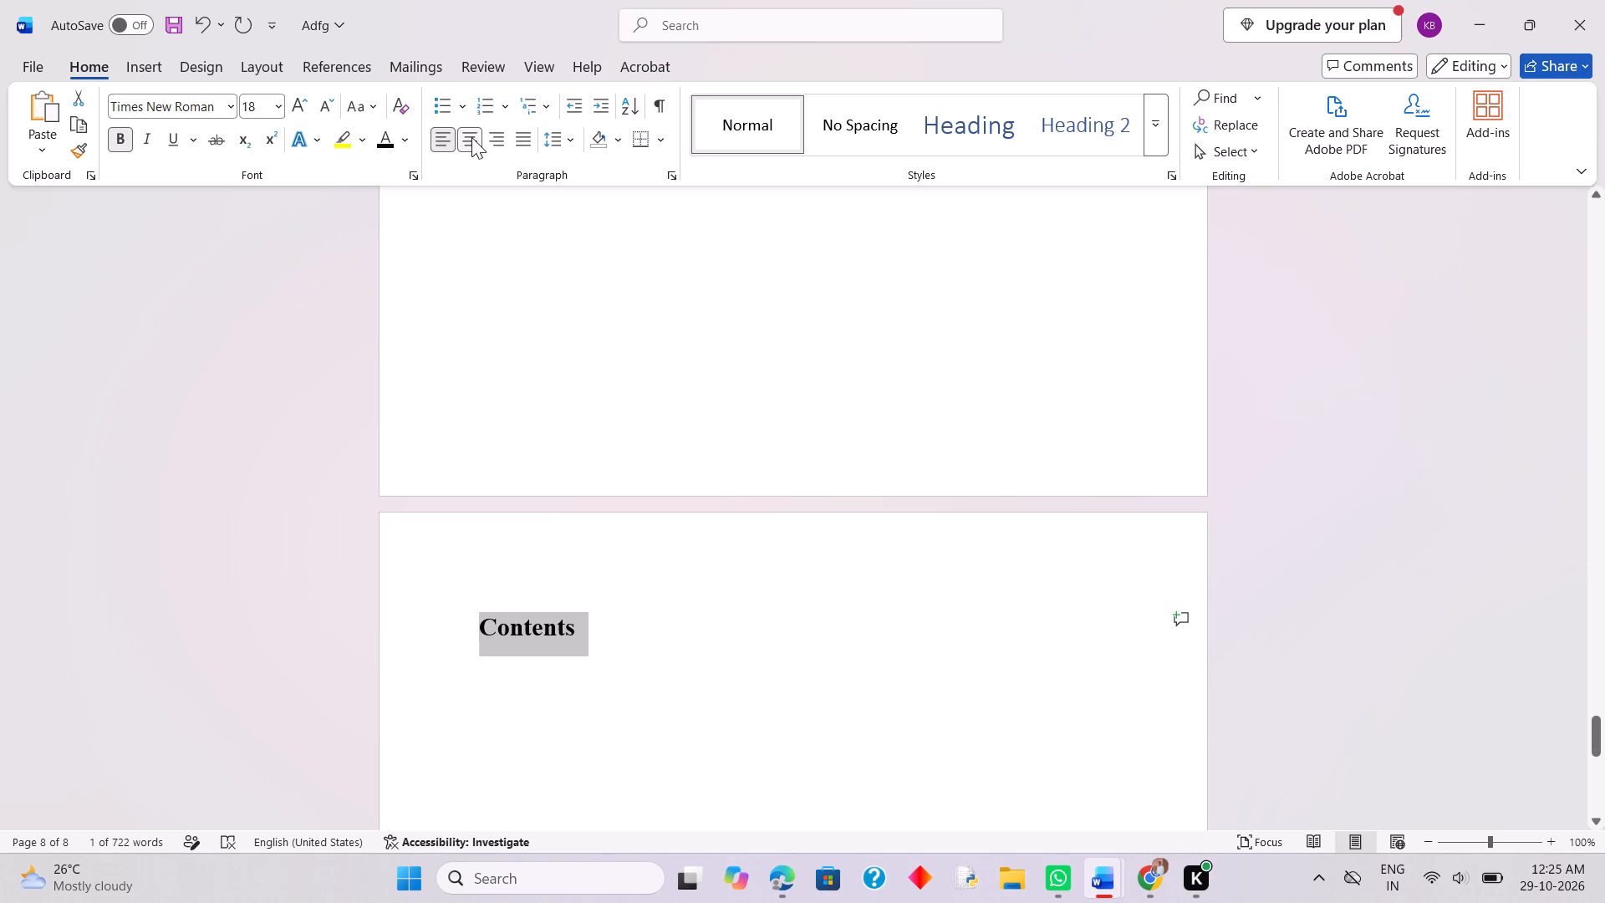
left_click(675, 643)
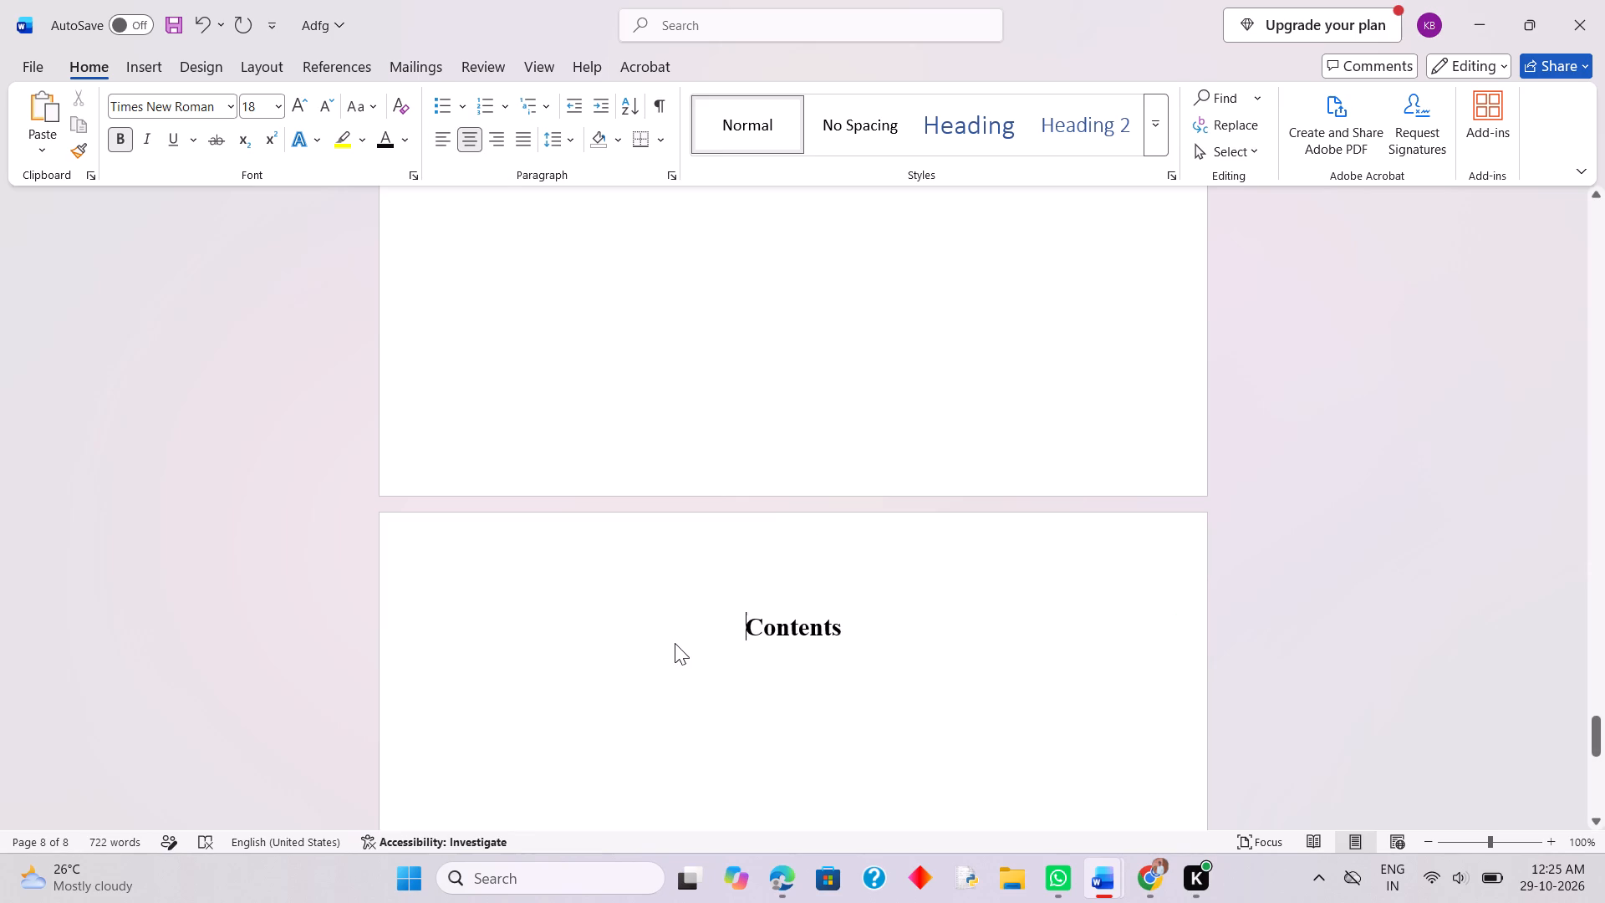
left_click(875, 628)
key("Return")
key("BackSpace")
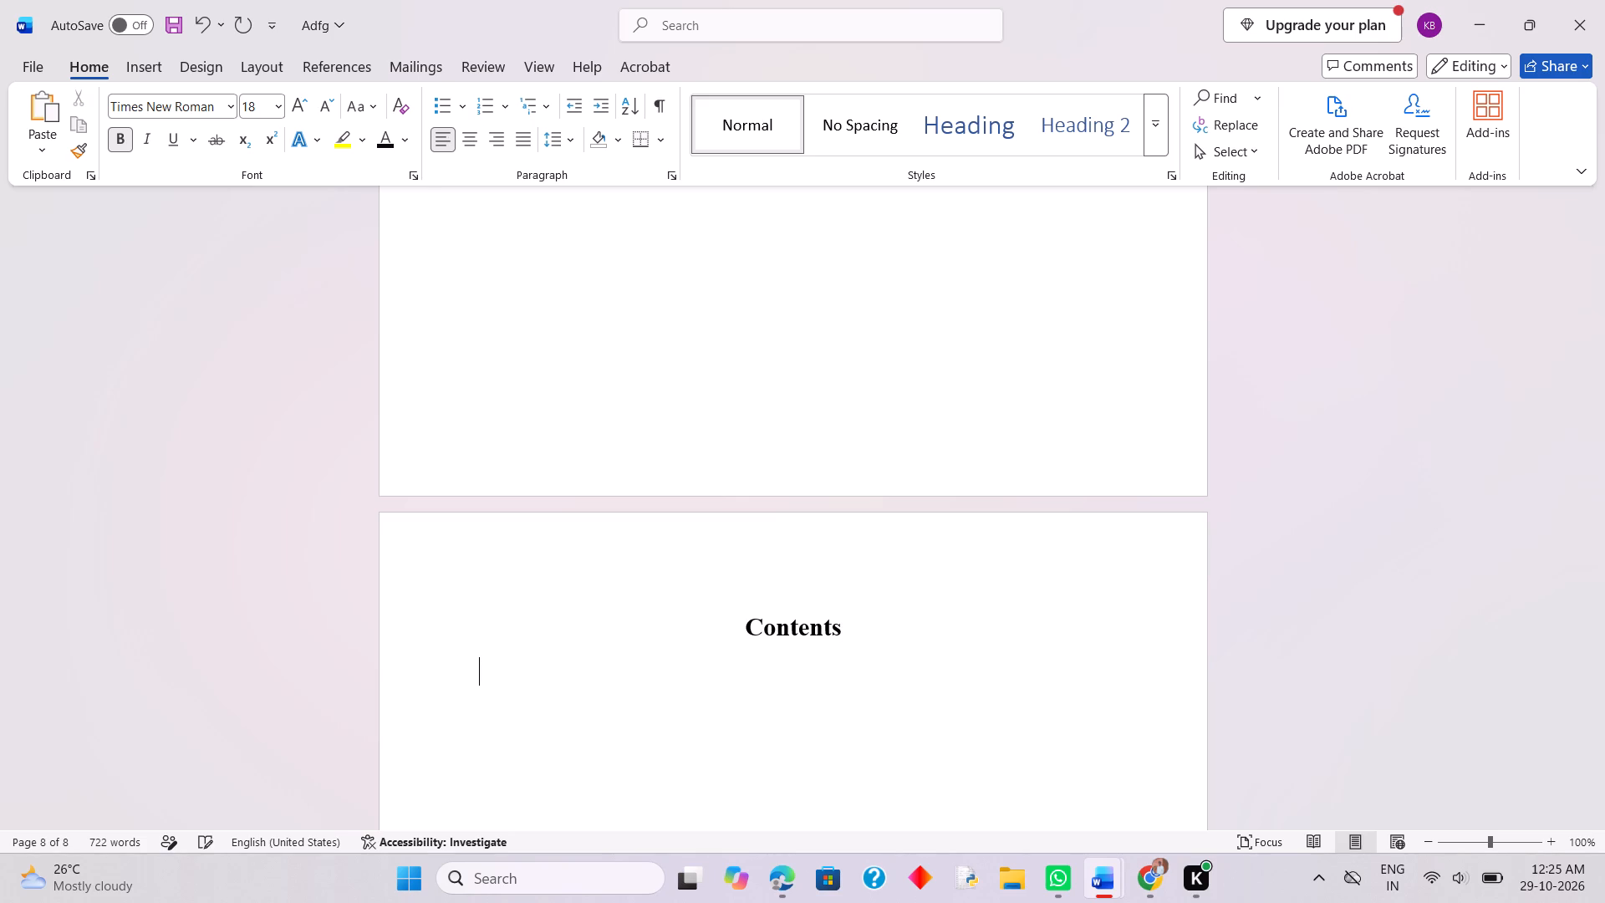
Switch to krushna certificate report and copy the whole contents table with Chapter No., Title and Page No. columns.
scroll(875, 628, "down", 2)
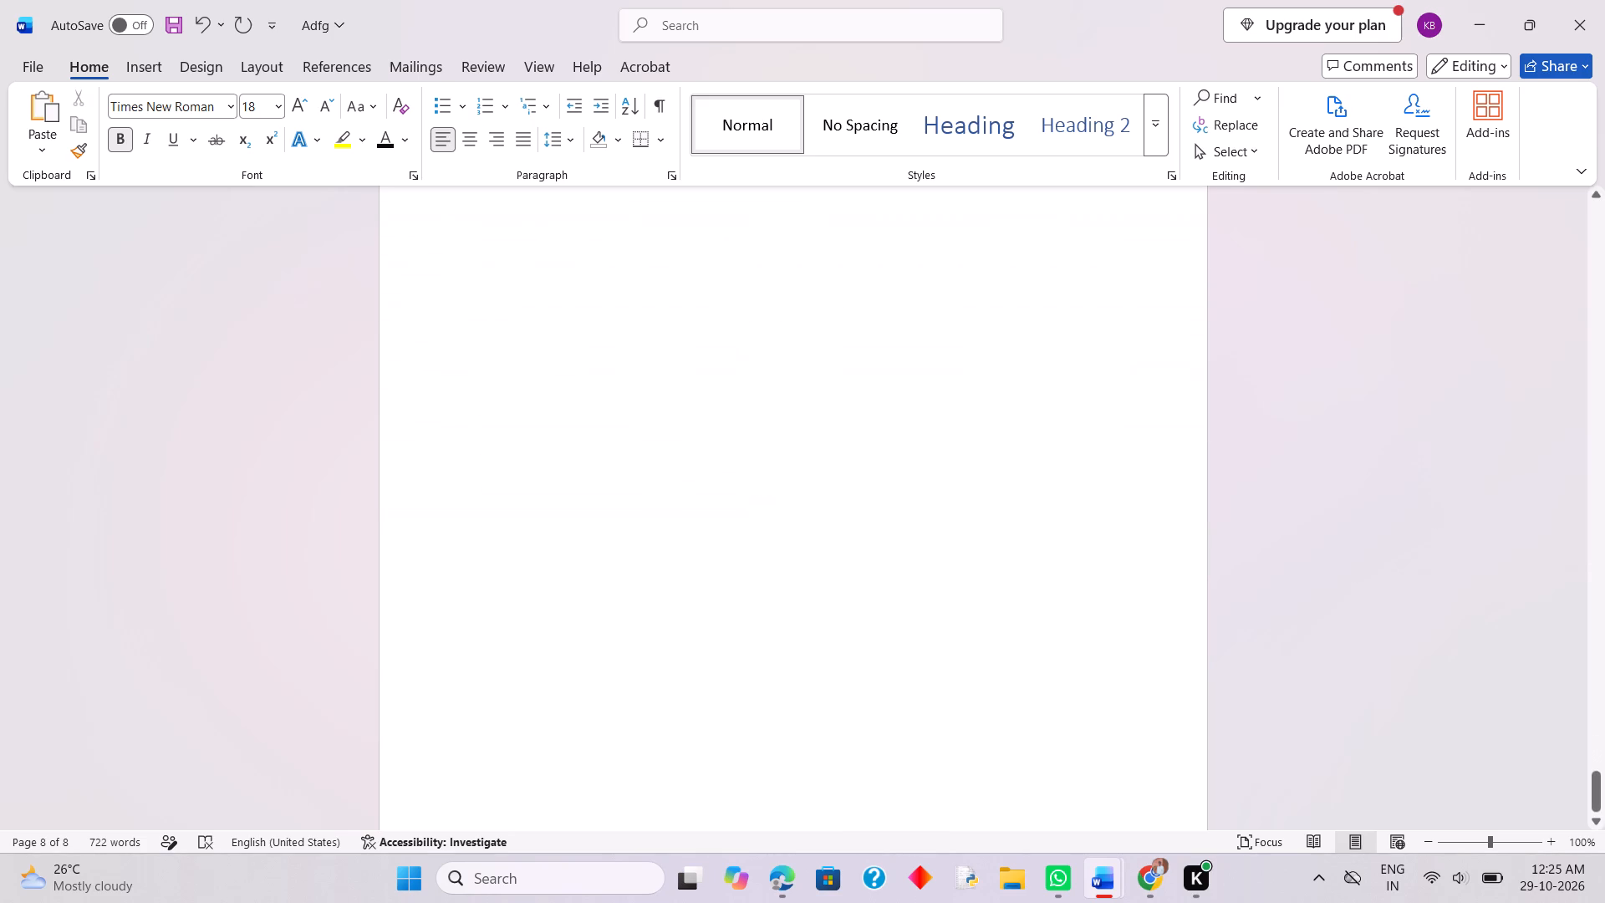
scroll(875, 628, "down", 1)
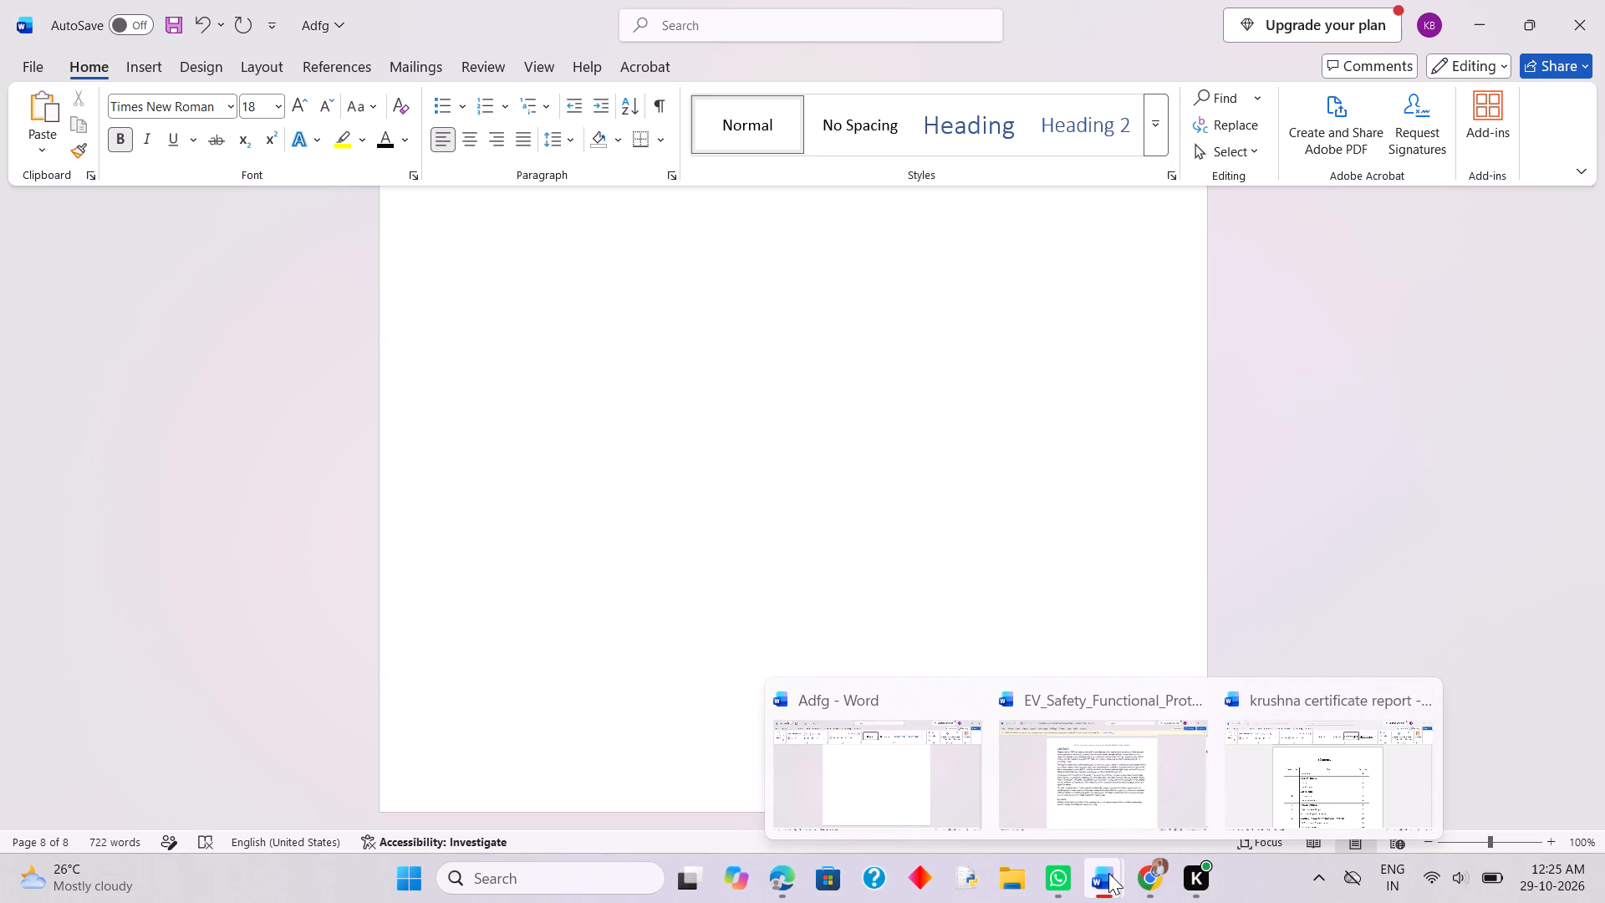
left_click(1297, 798)
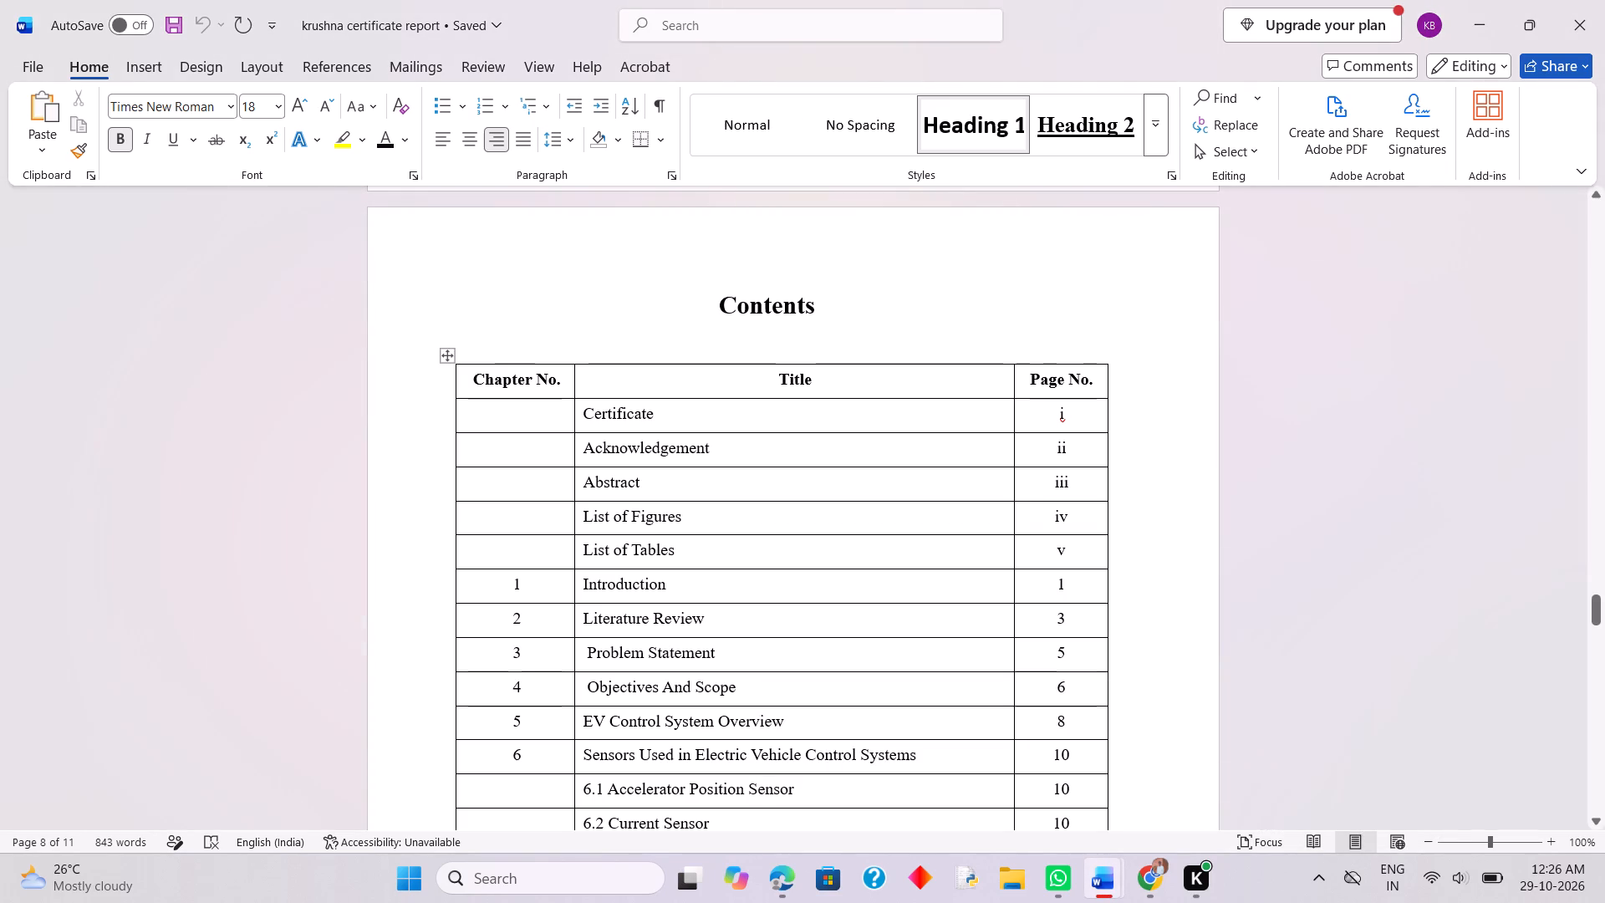
left_click(445, 354)
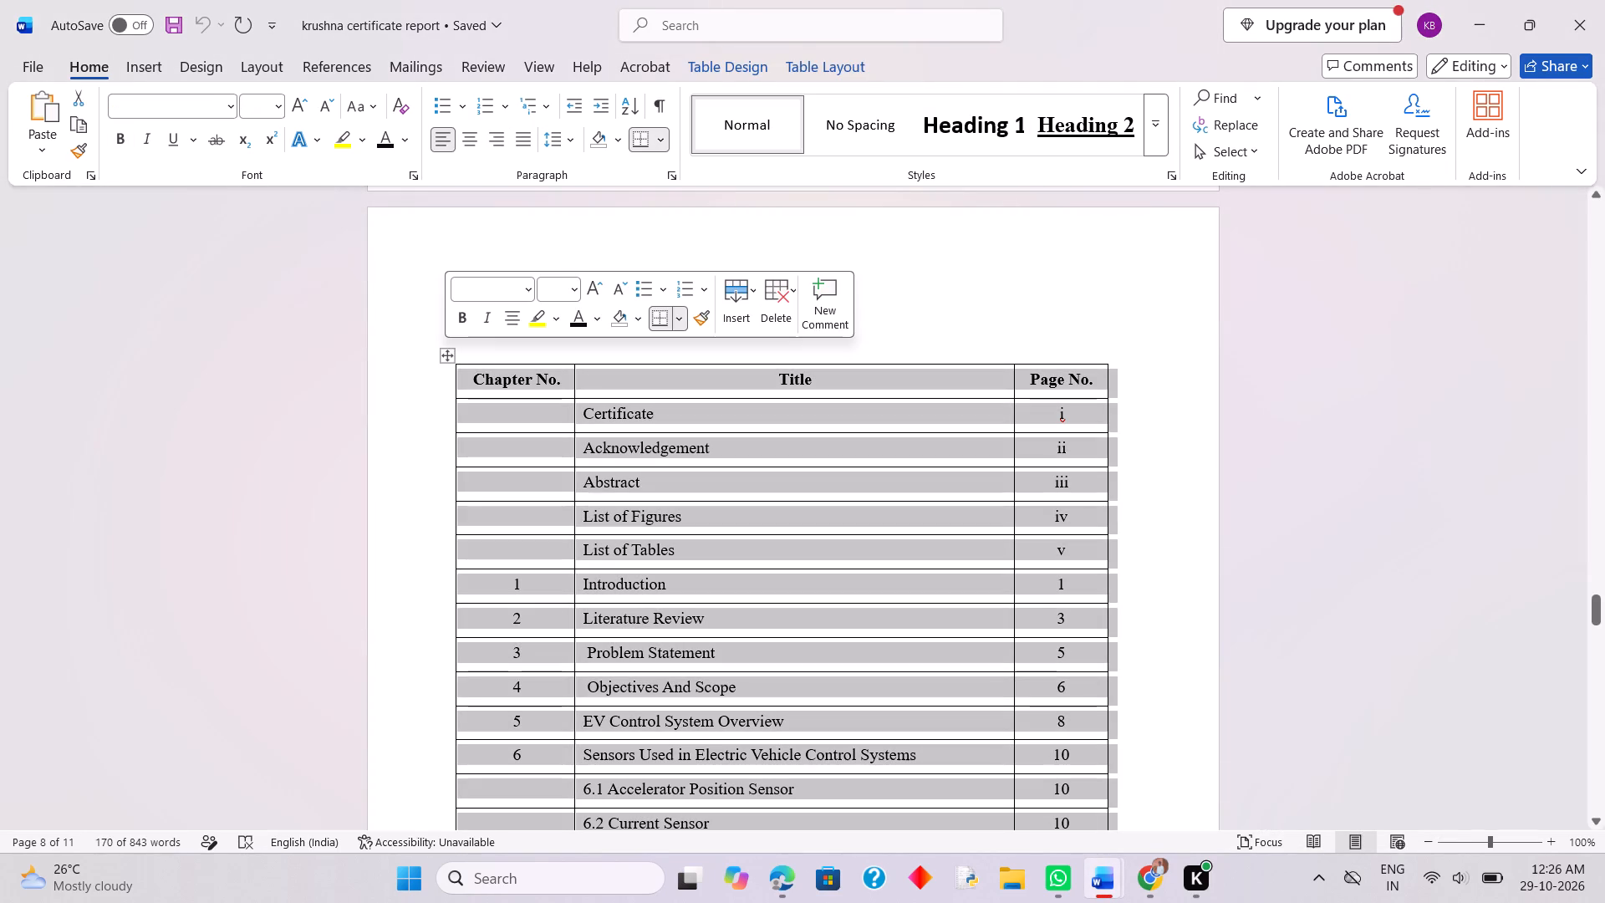
key("ctrl+c")
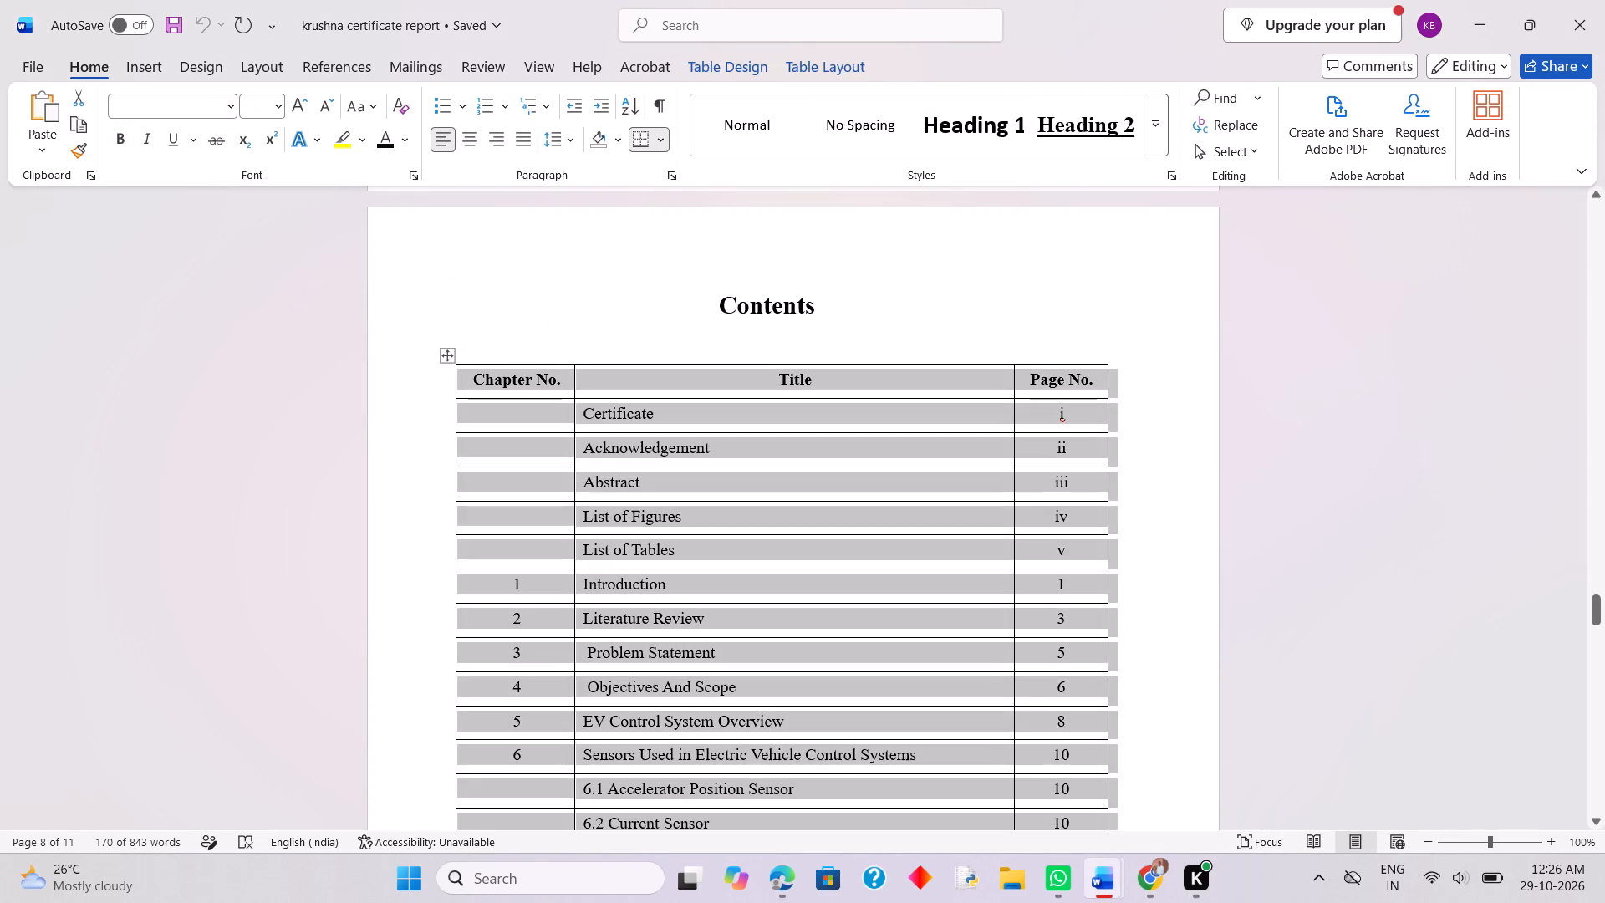
left_click(994, 273)
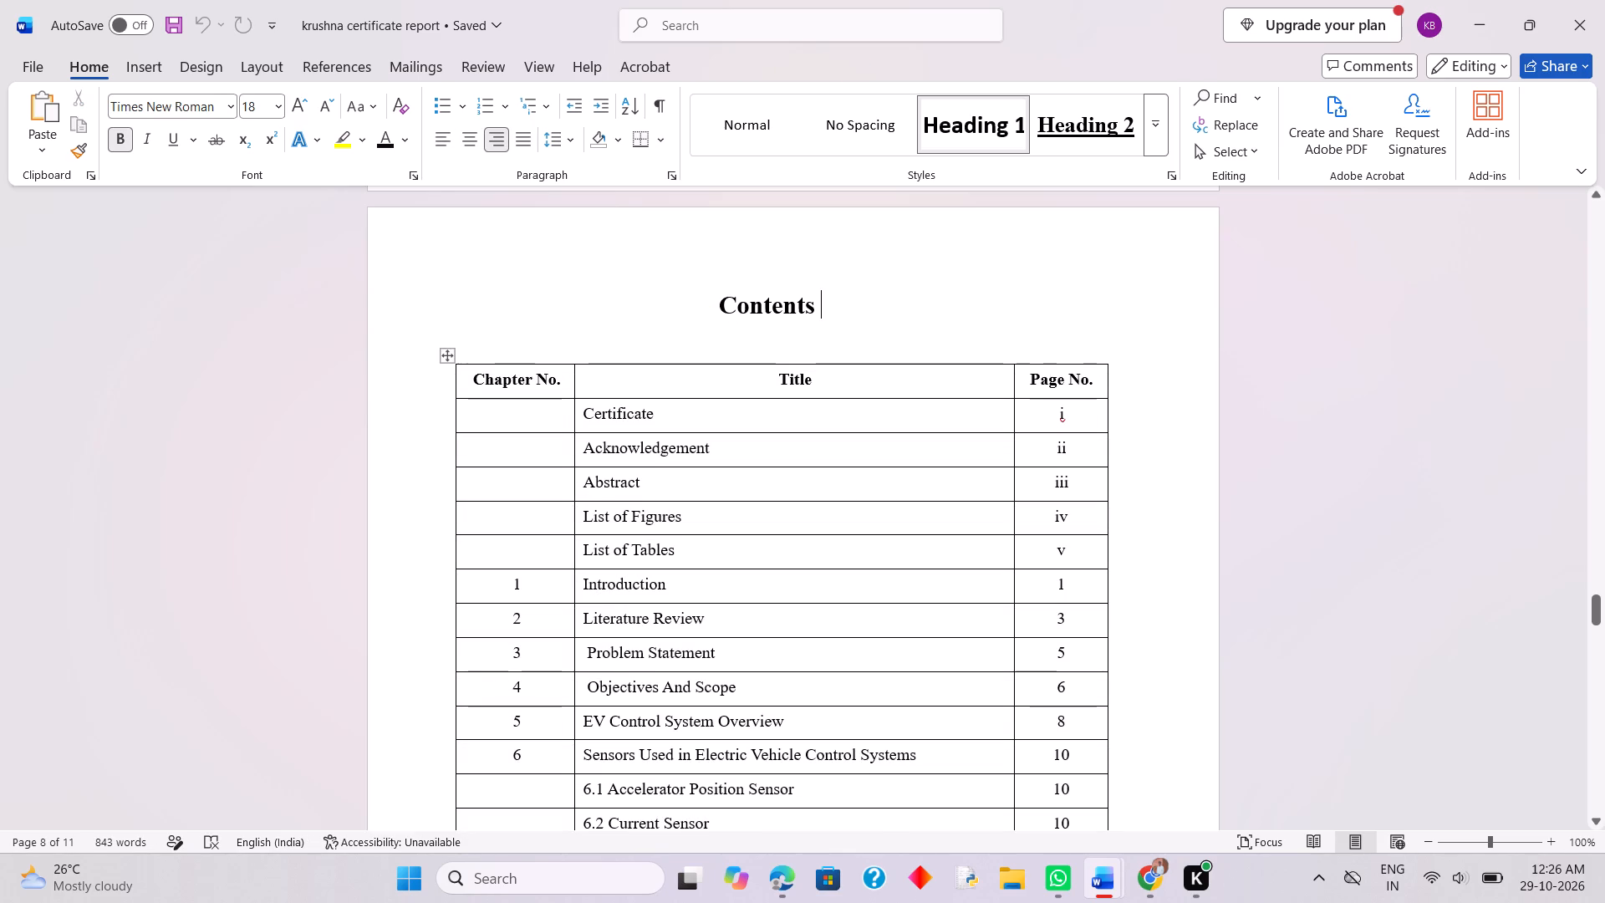
scroll(971, 488, "down", 1)
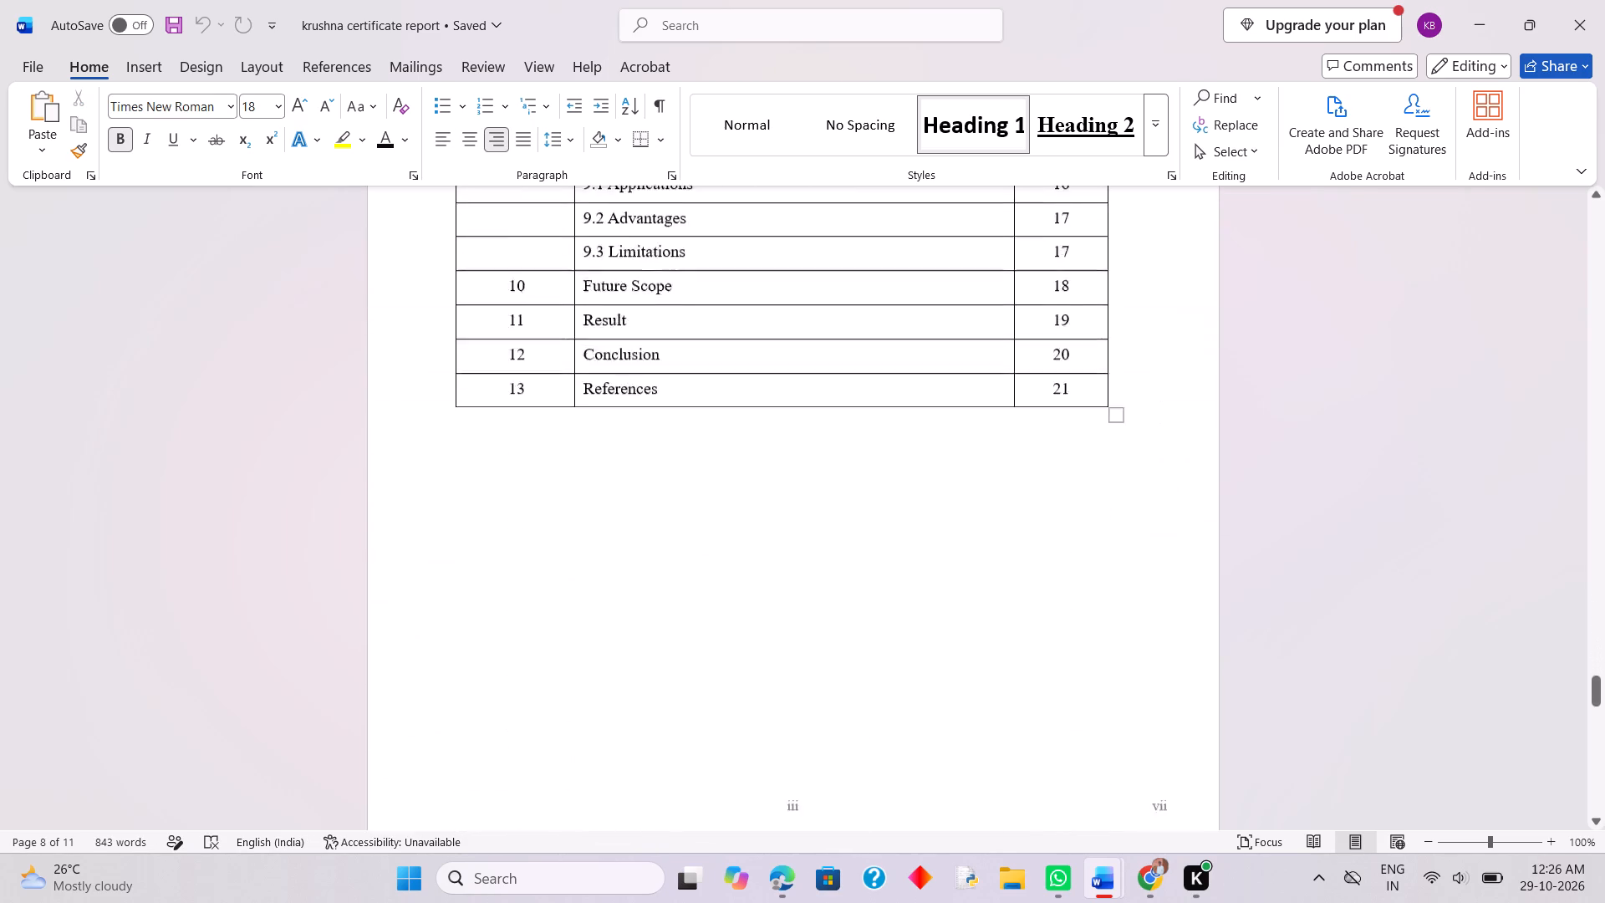
scroll(971, 488, "down", 2)
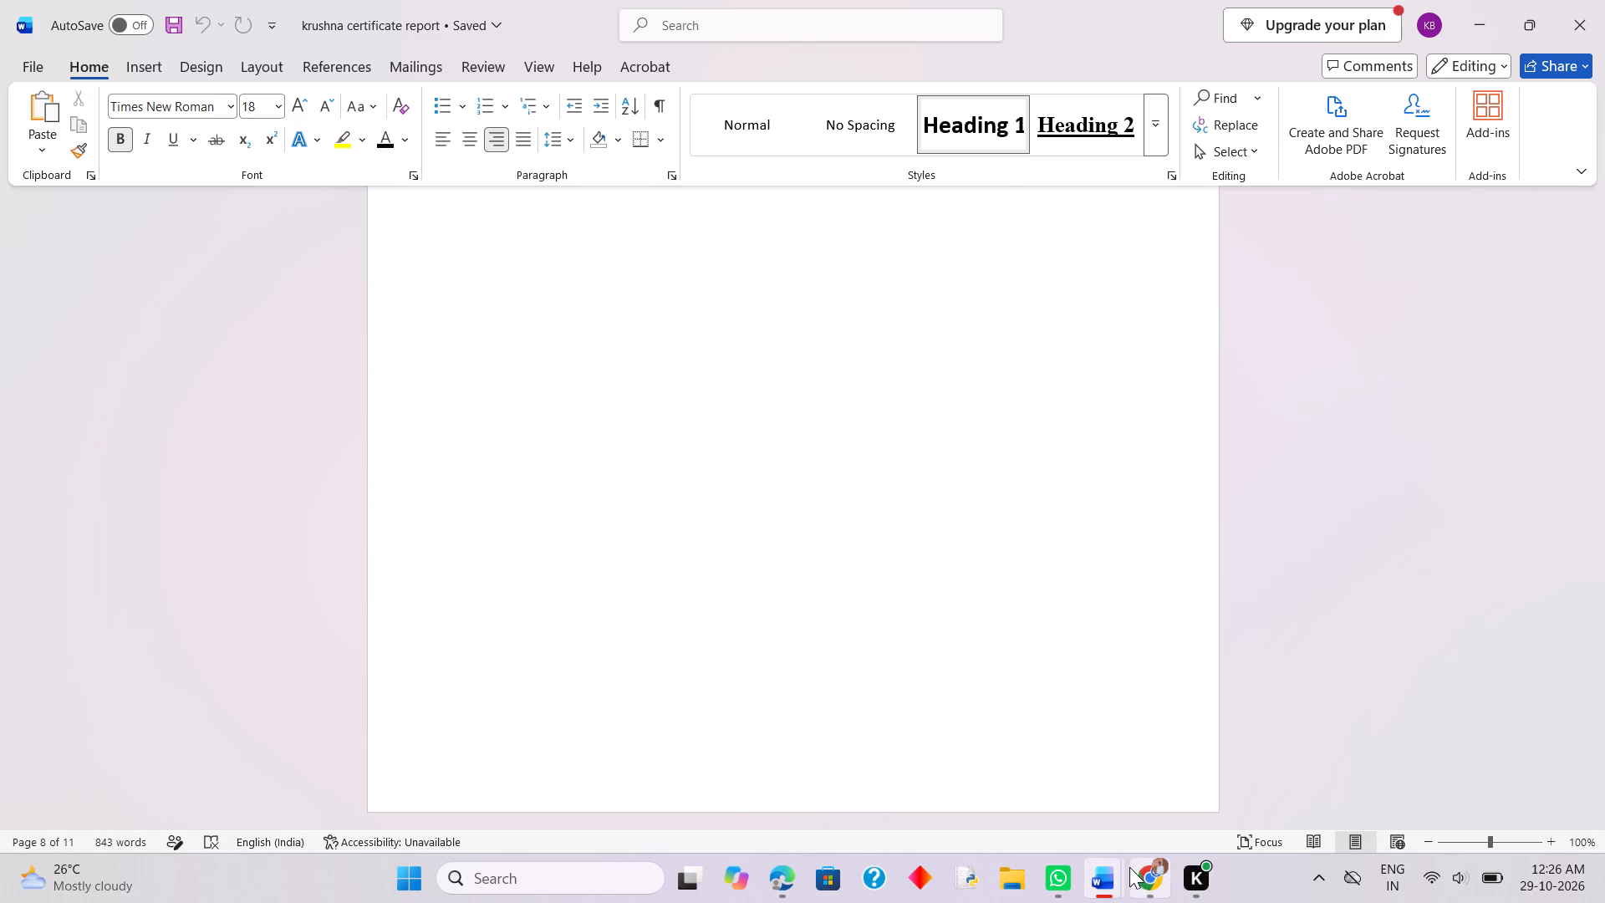
Return to Adfg and paste the copied contents table on the line below the "Contents" heading.
left_click(929, 790)
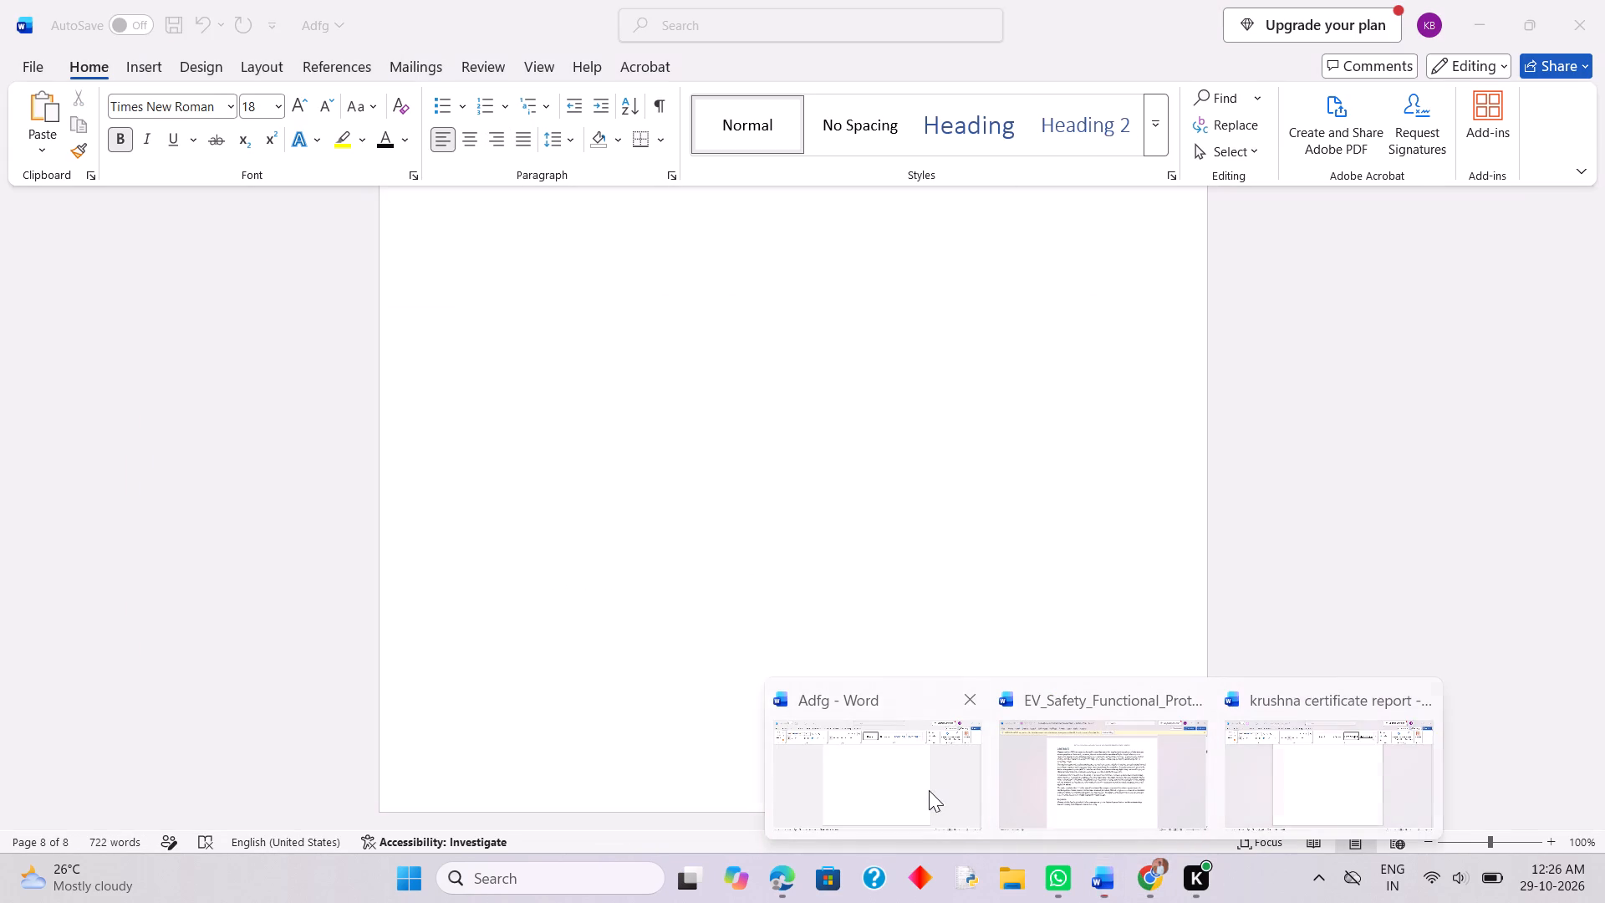
scroll(772, 510, "up", 1)
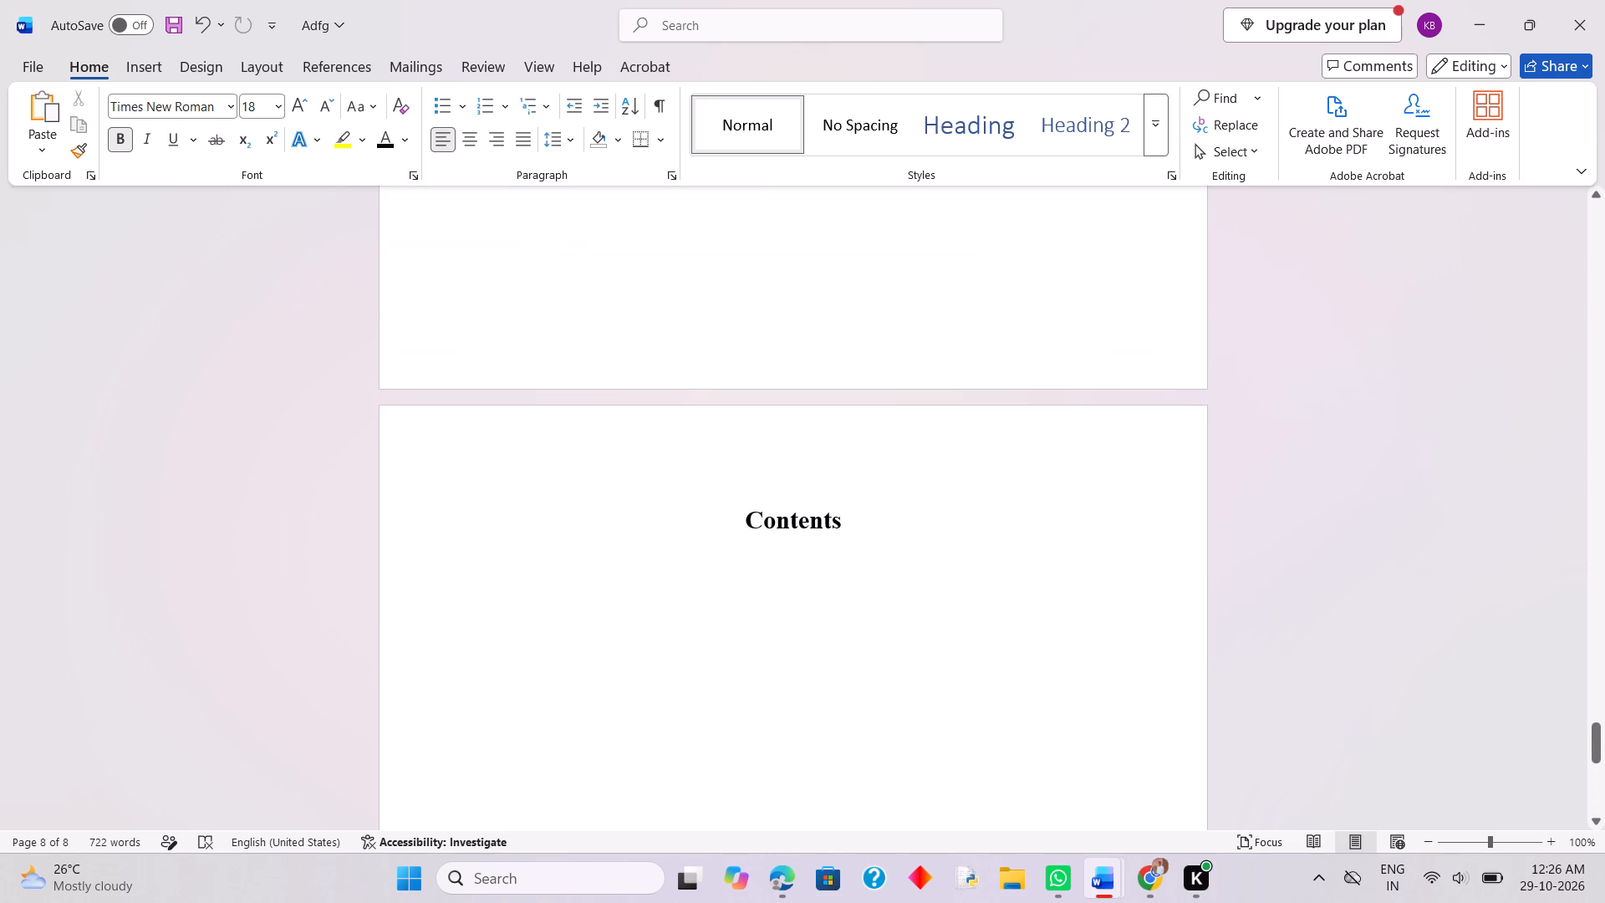
scroll(772, 510, "up", 1)
key("ctrl+v")
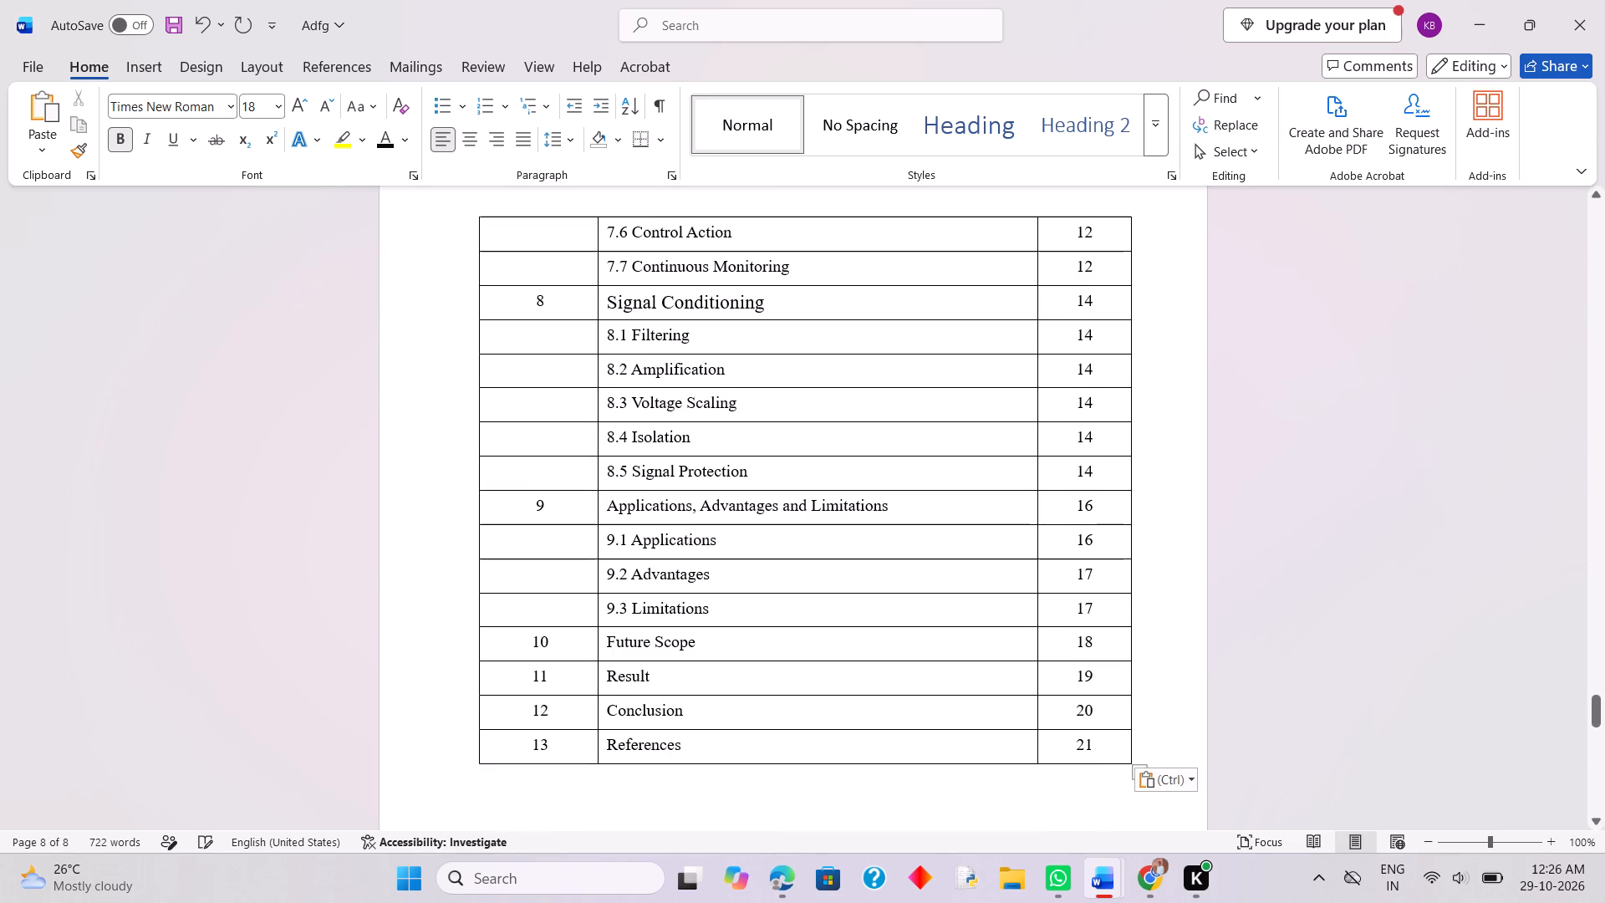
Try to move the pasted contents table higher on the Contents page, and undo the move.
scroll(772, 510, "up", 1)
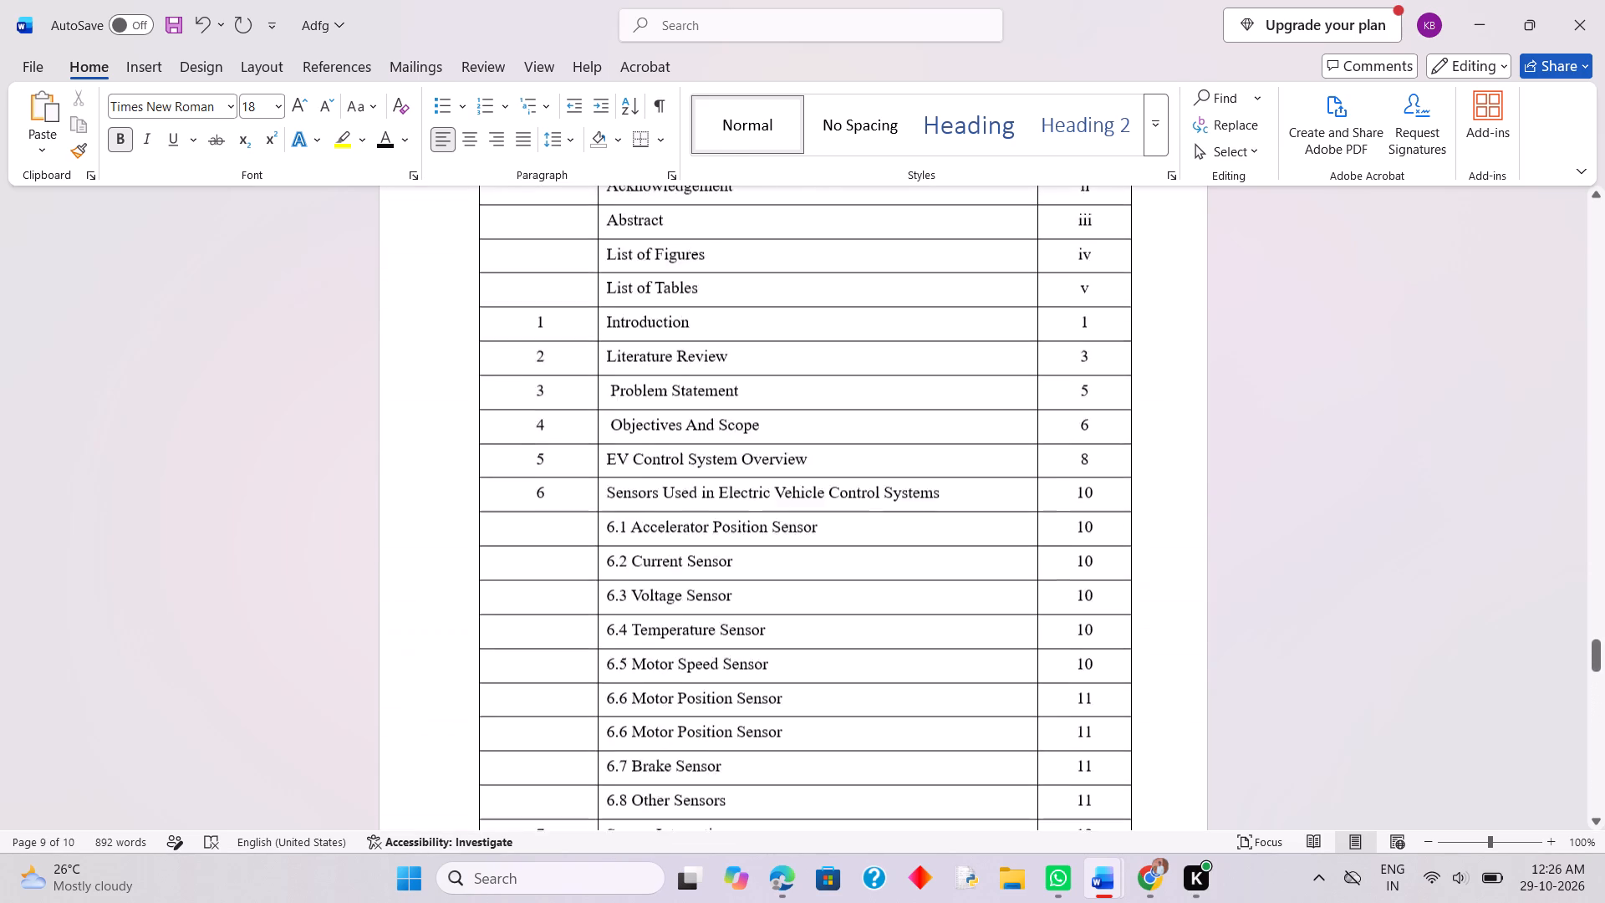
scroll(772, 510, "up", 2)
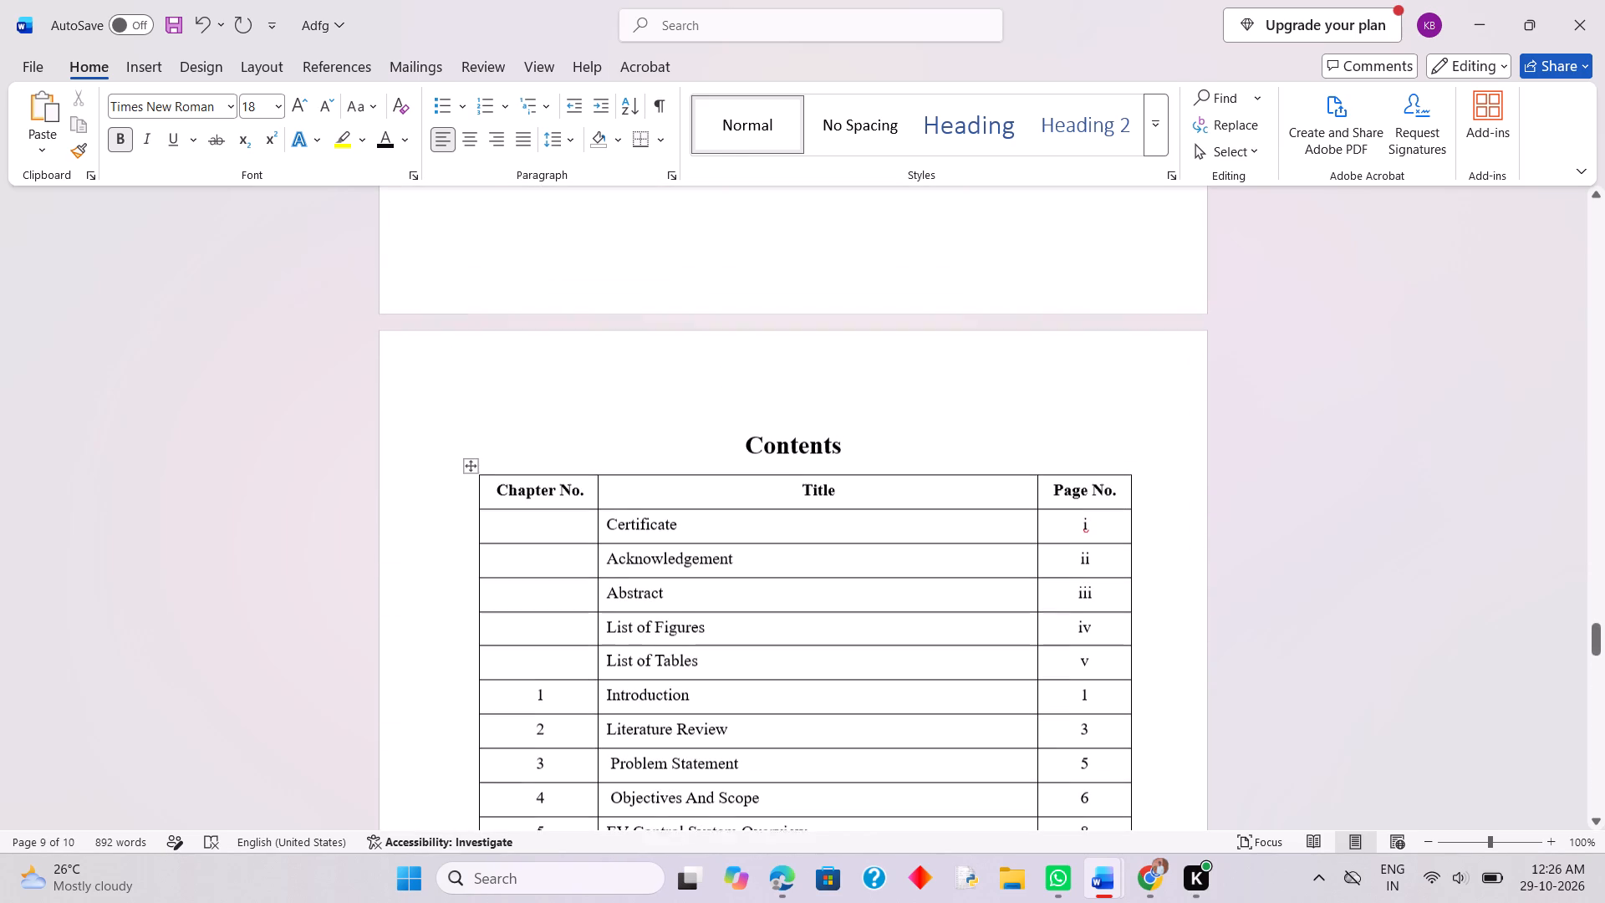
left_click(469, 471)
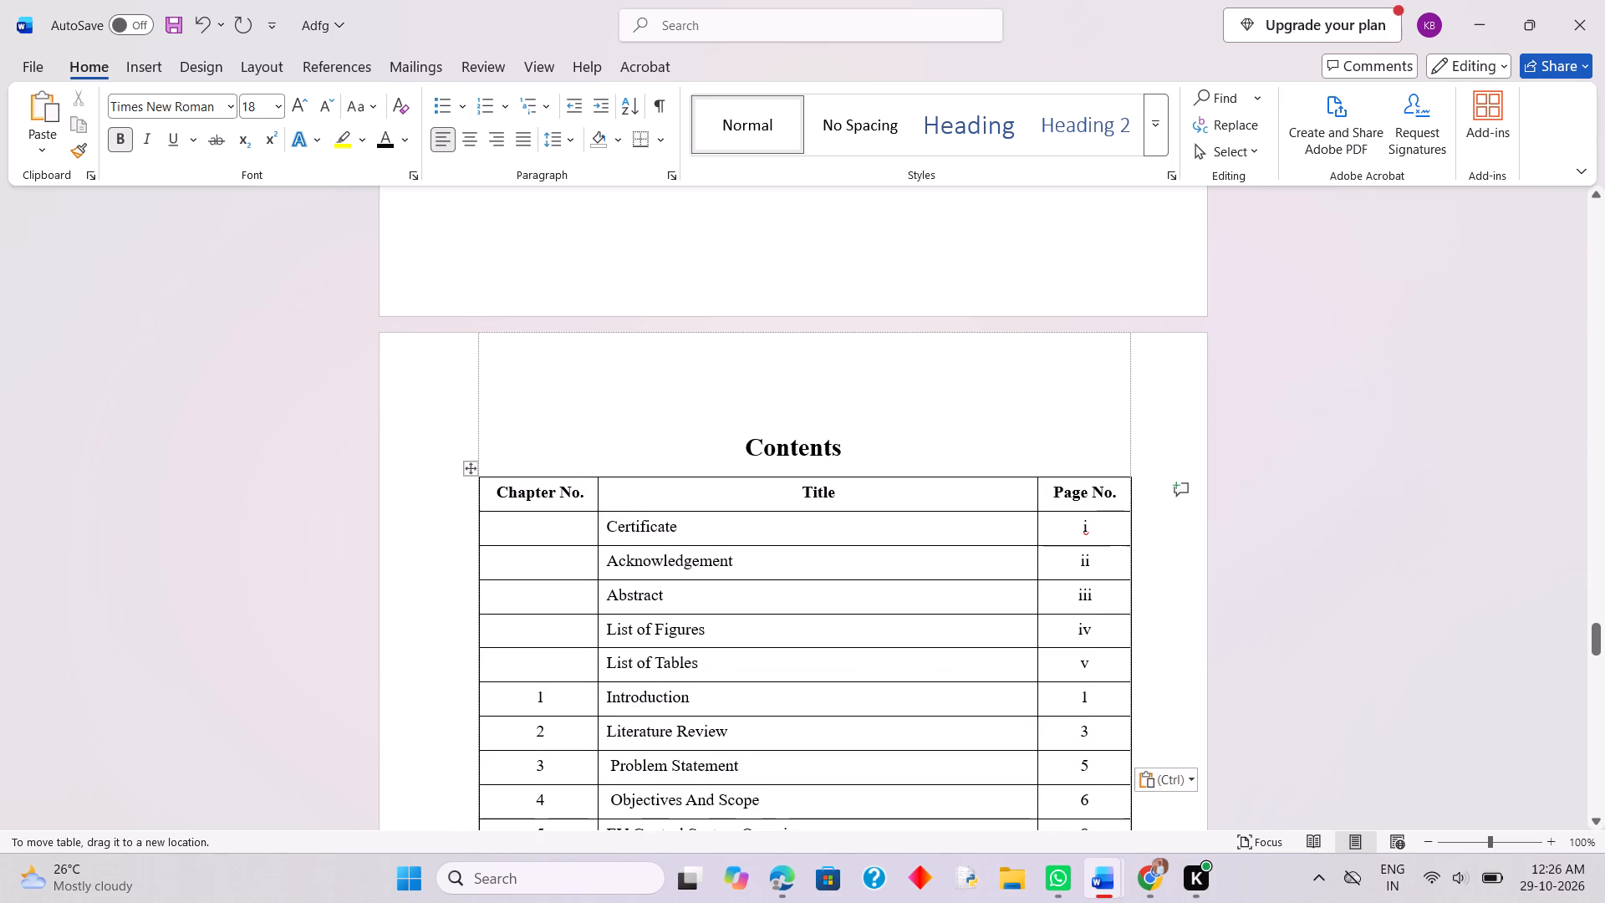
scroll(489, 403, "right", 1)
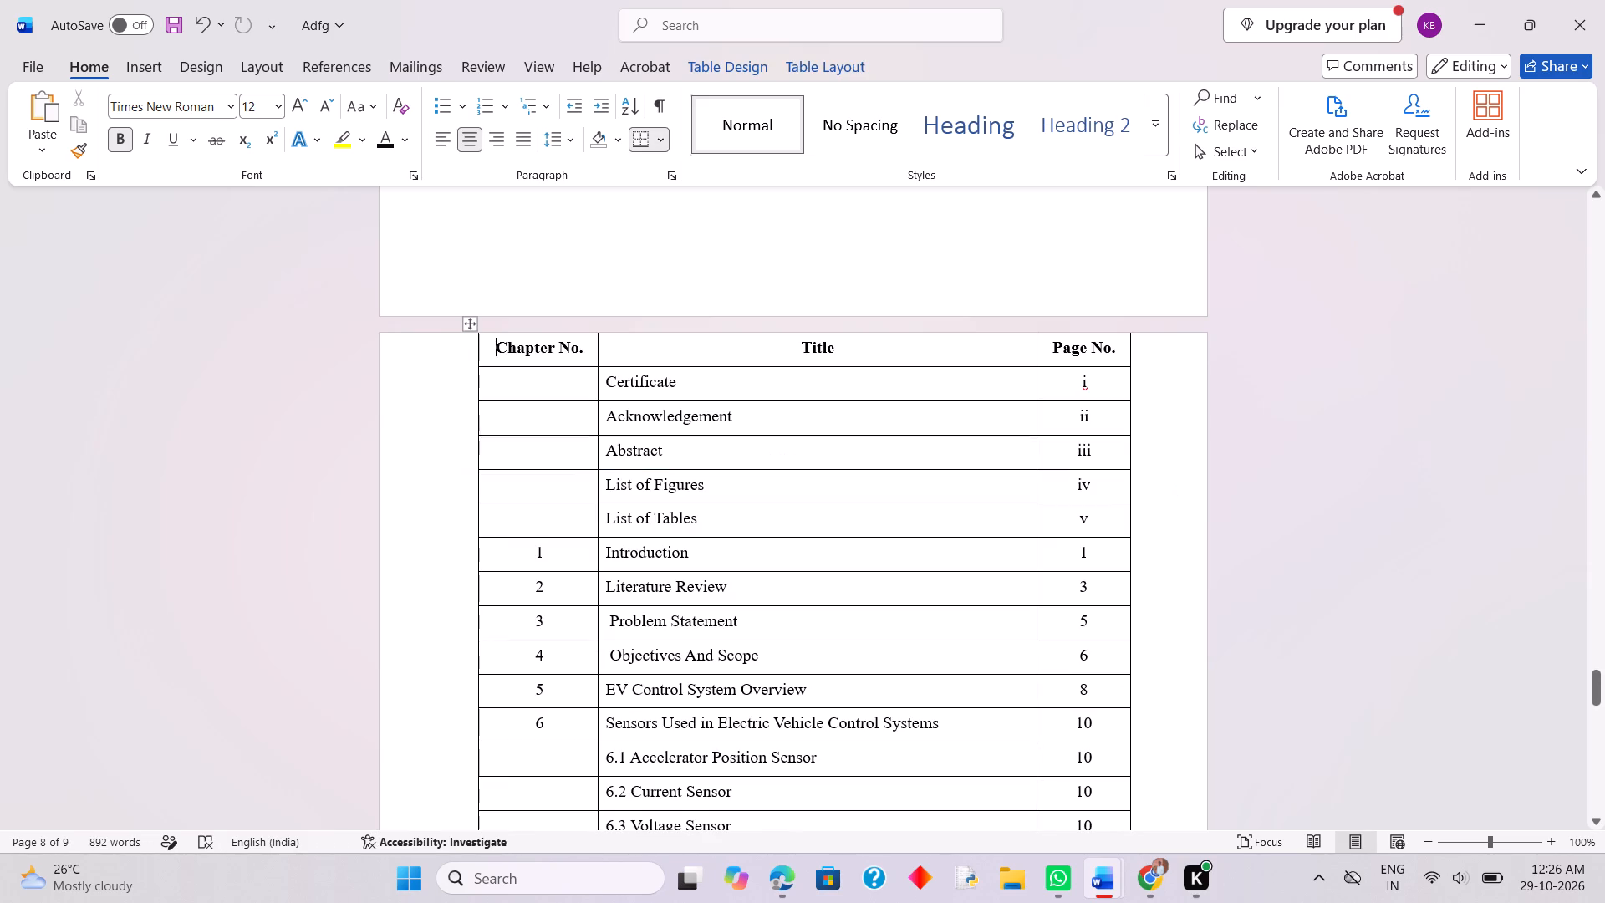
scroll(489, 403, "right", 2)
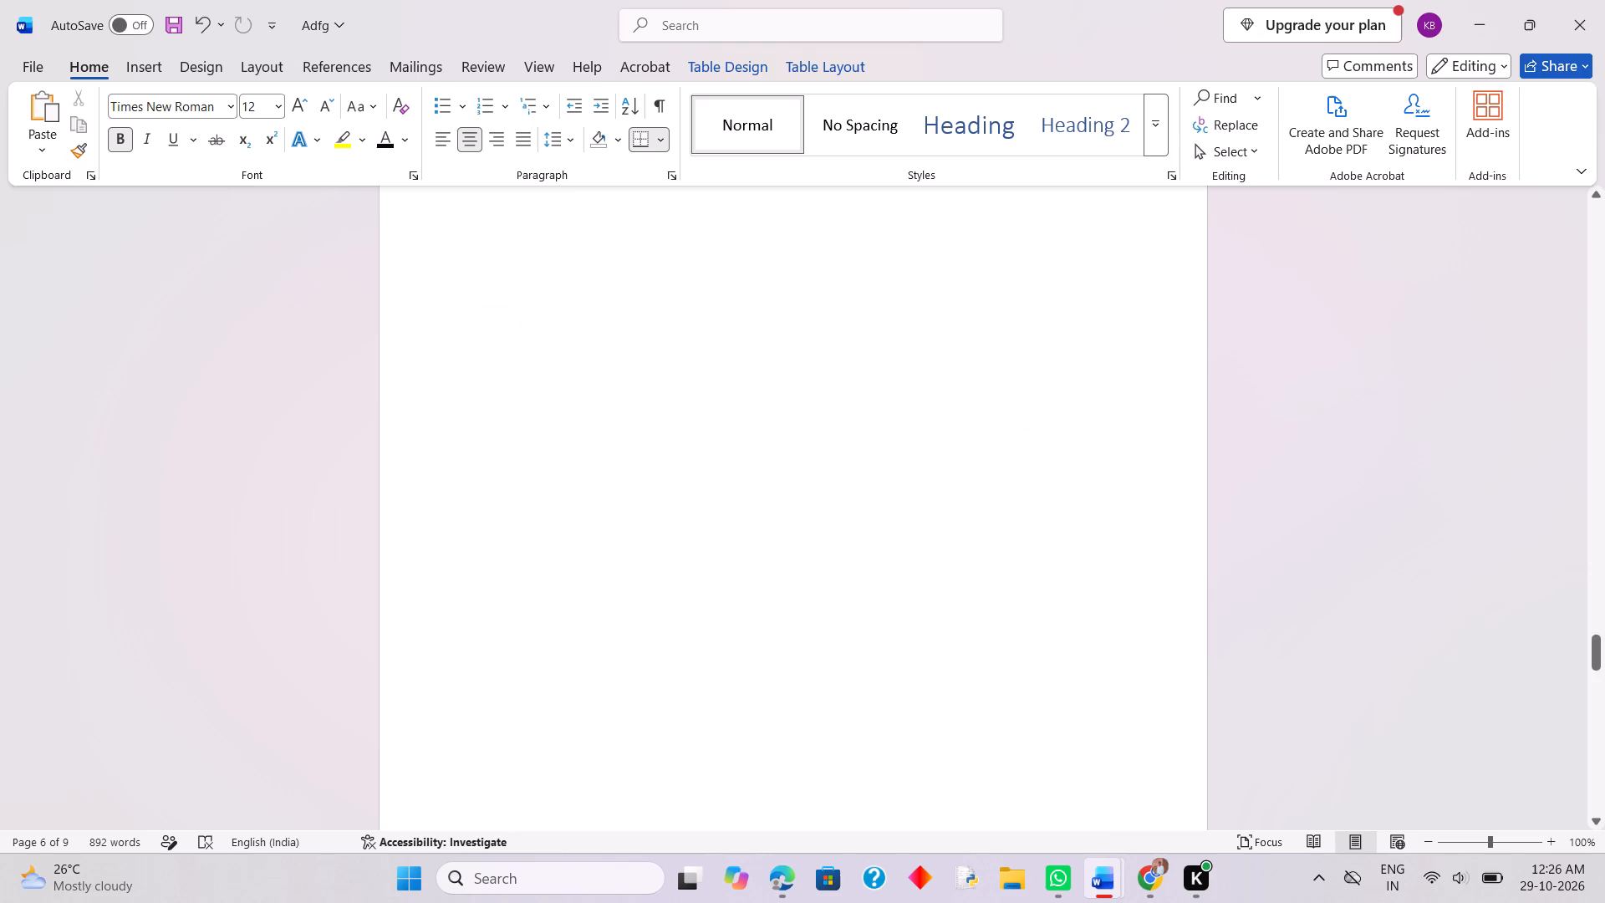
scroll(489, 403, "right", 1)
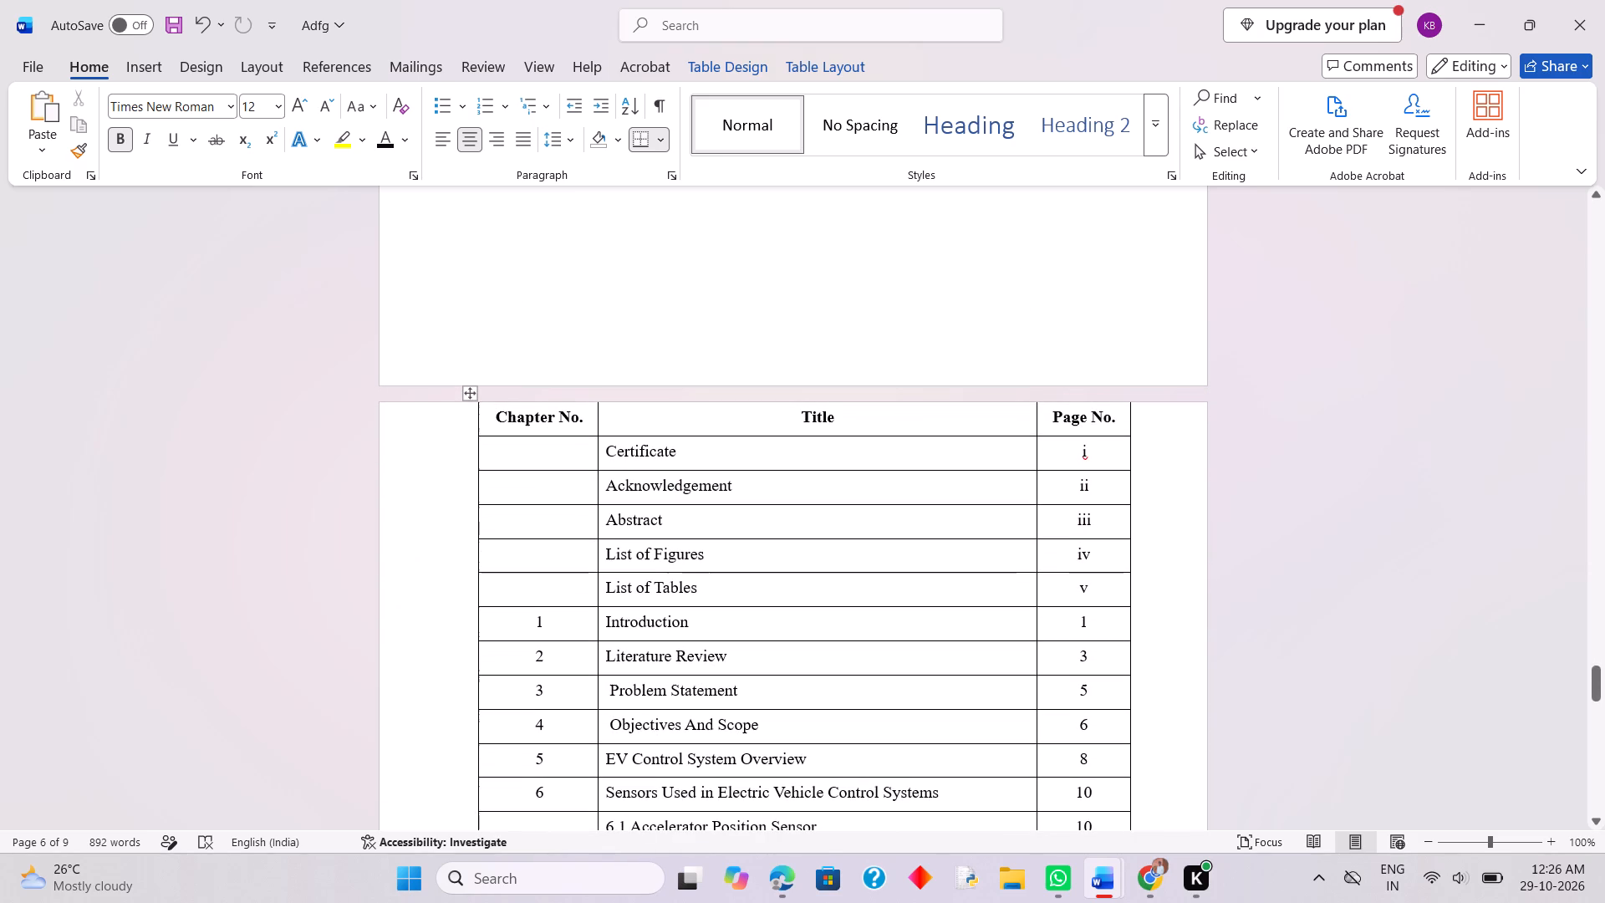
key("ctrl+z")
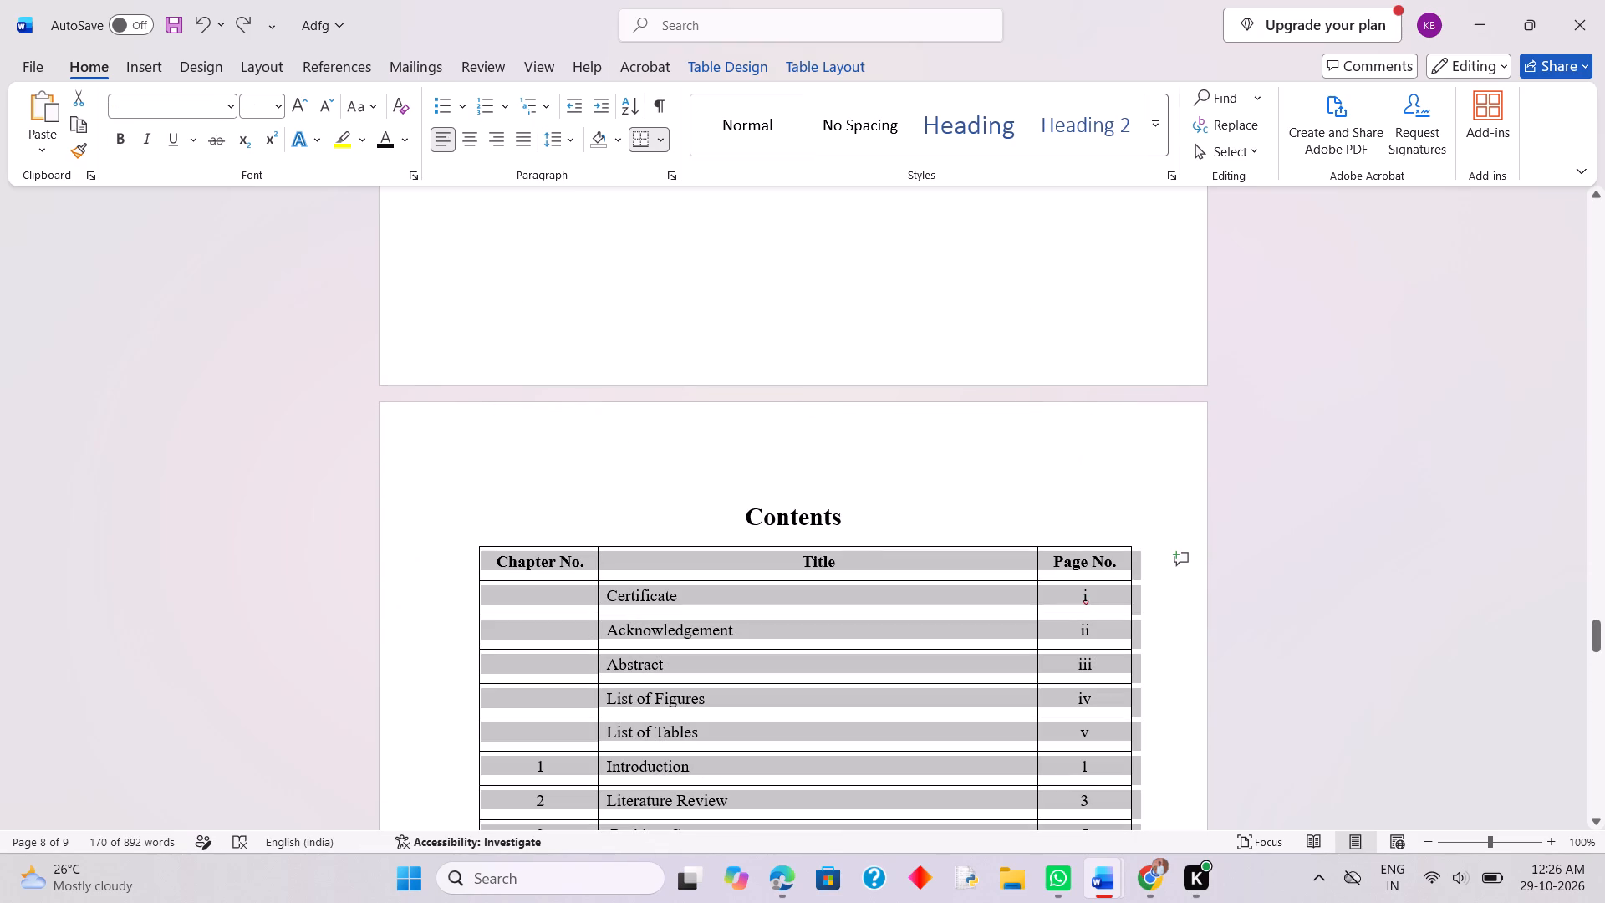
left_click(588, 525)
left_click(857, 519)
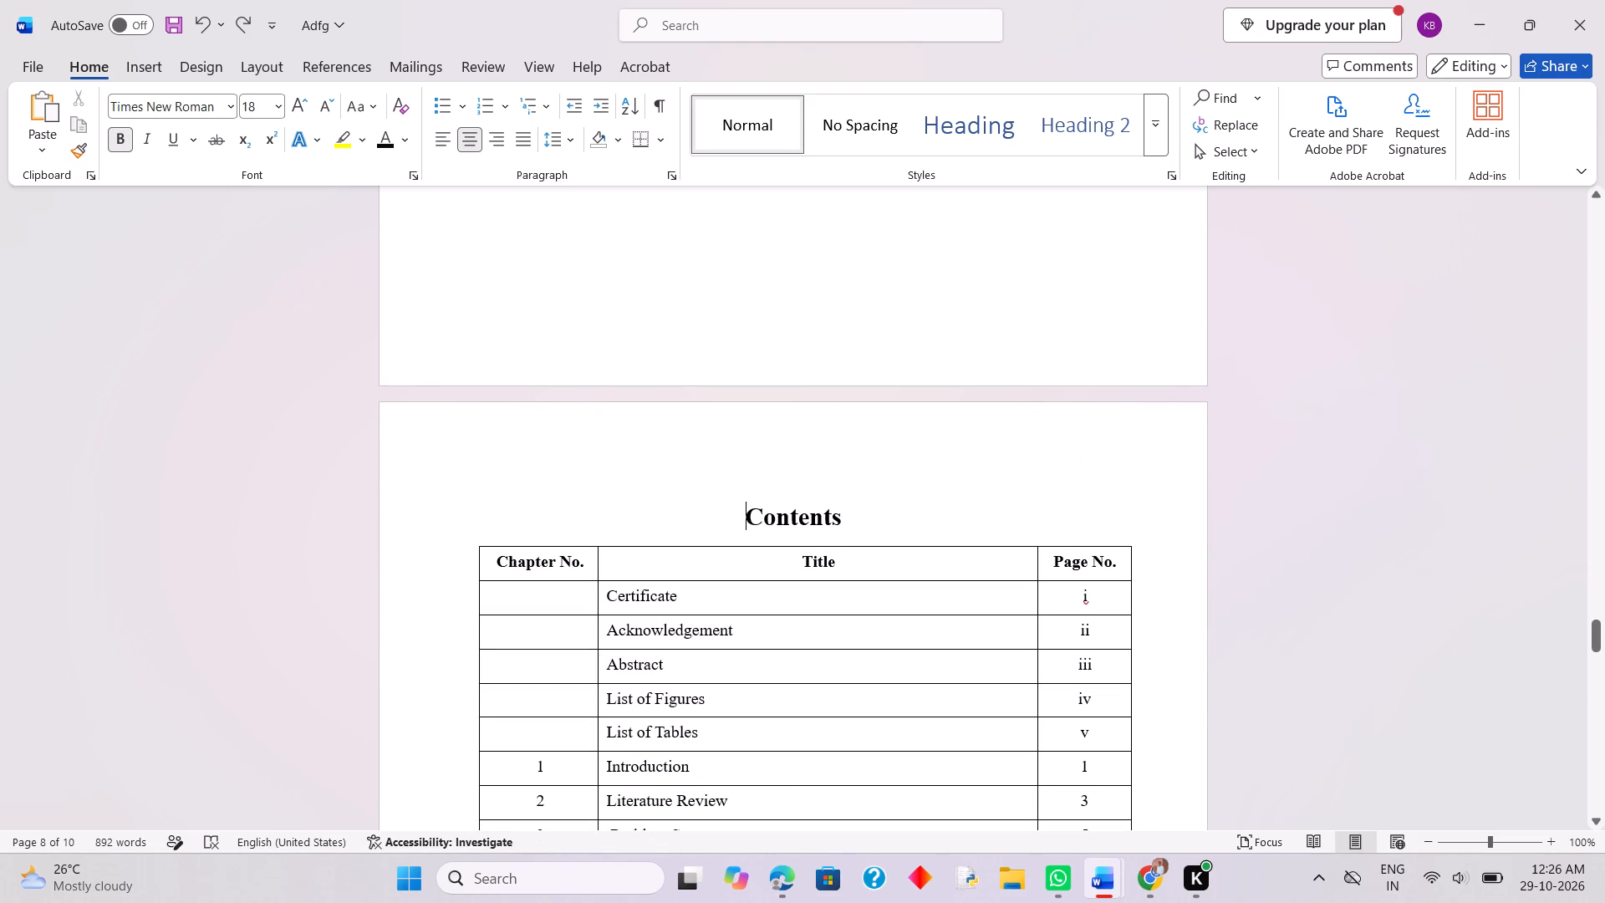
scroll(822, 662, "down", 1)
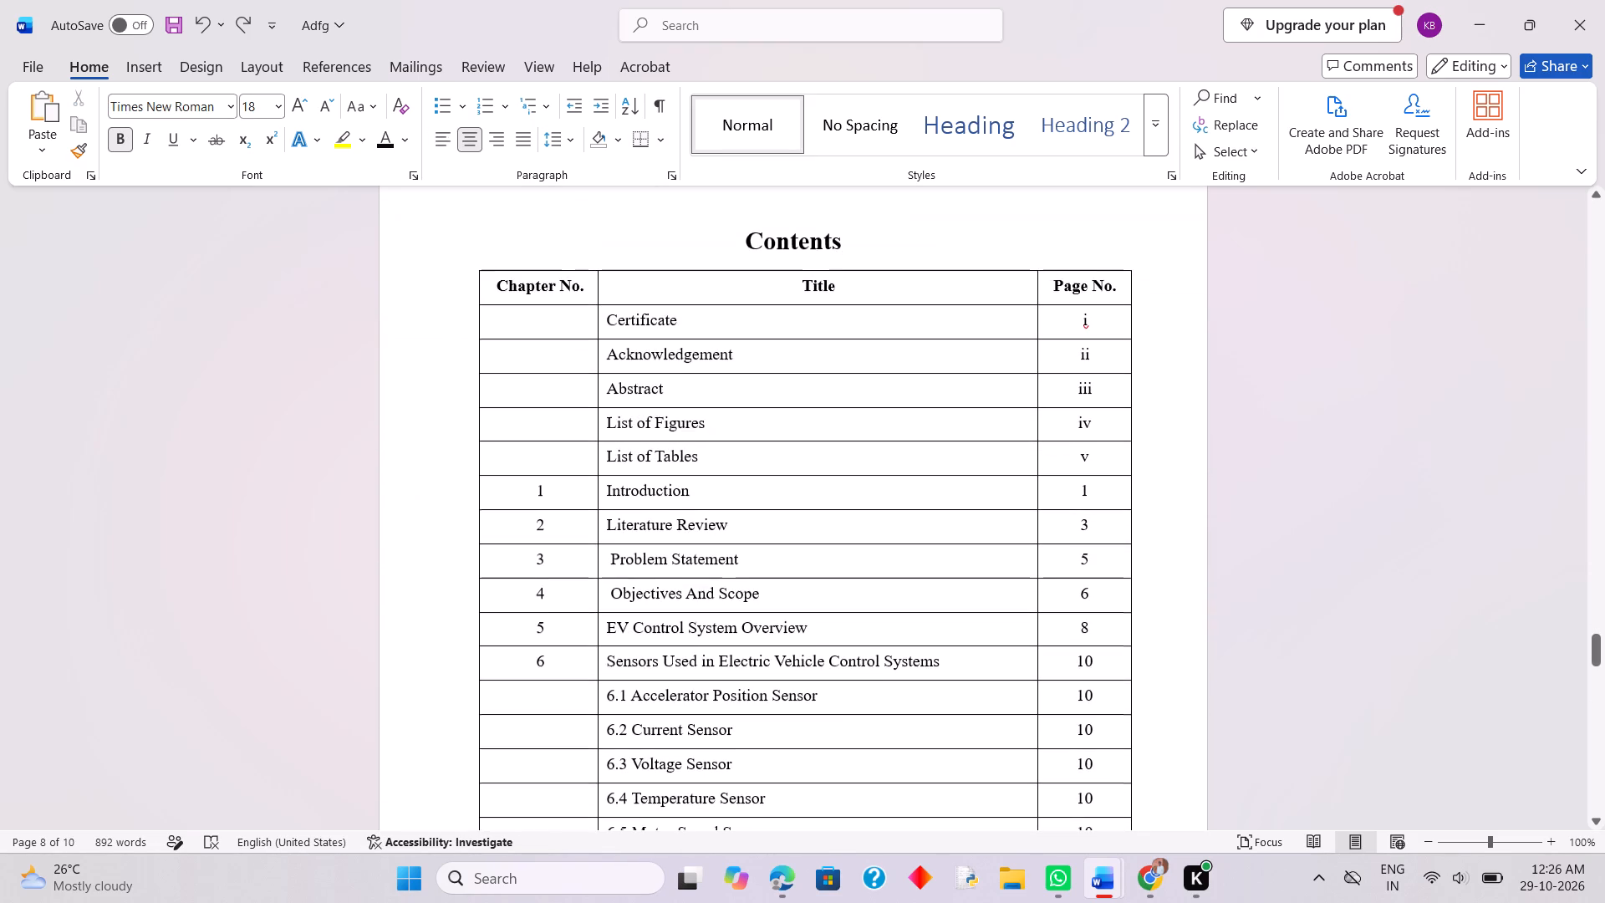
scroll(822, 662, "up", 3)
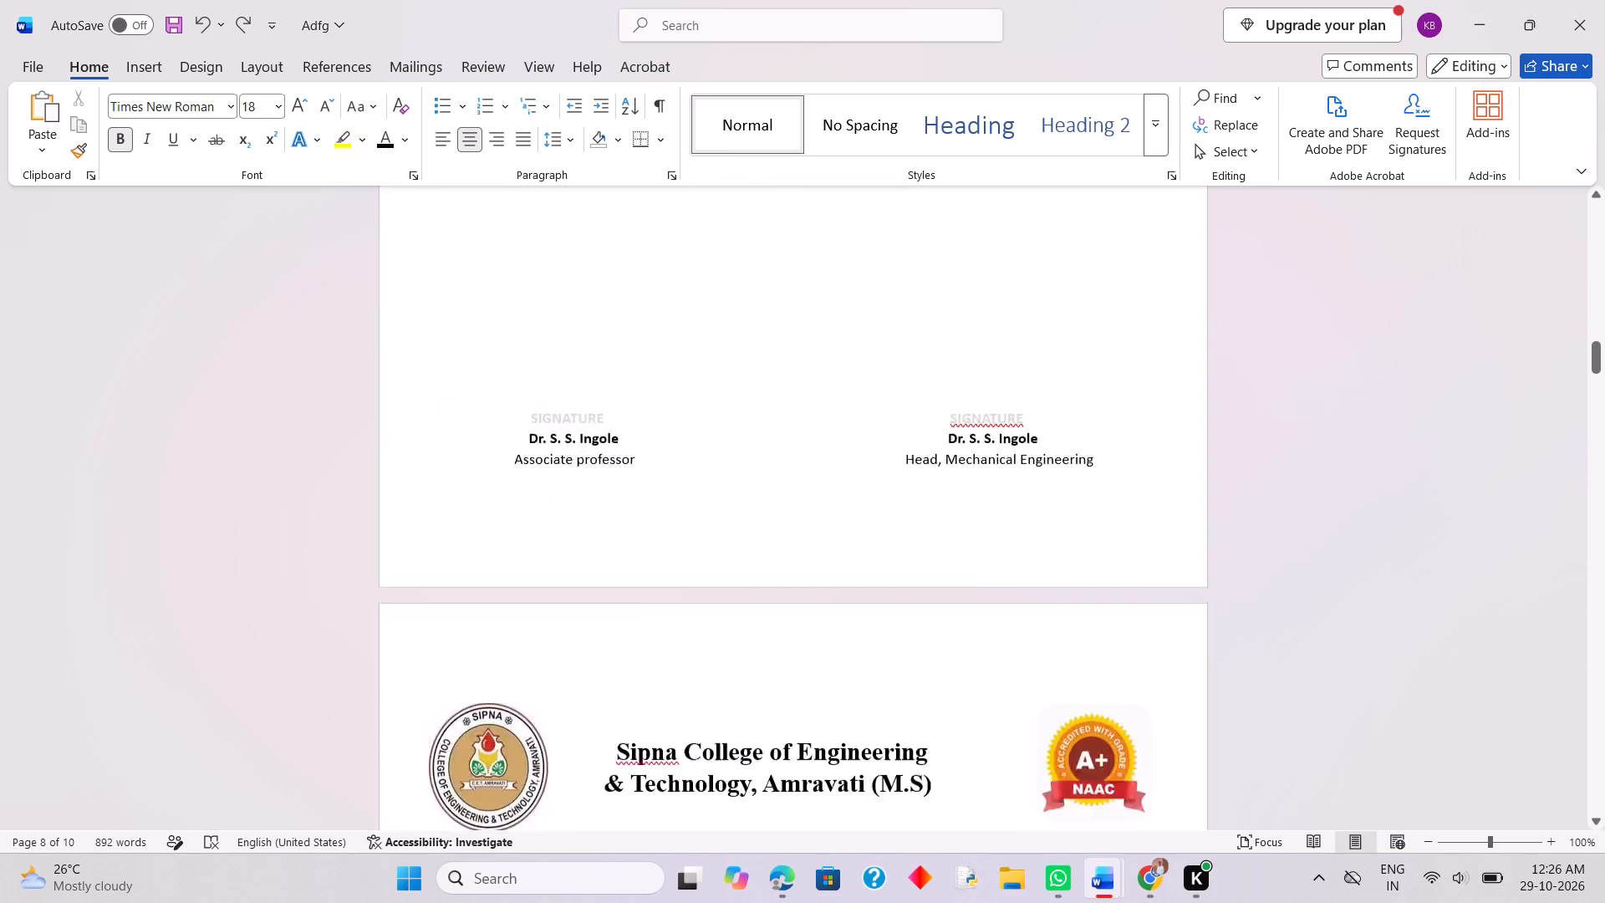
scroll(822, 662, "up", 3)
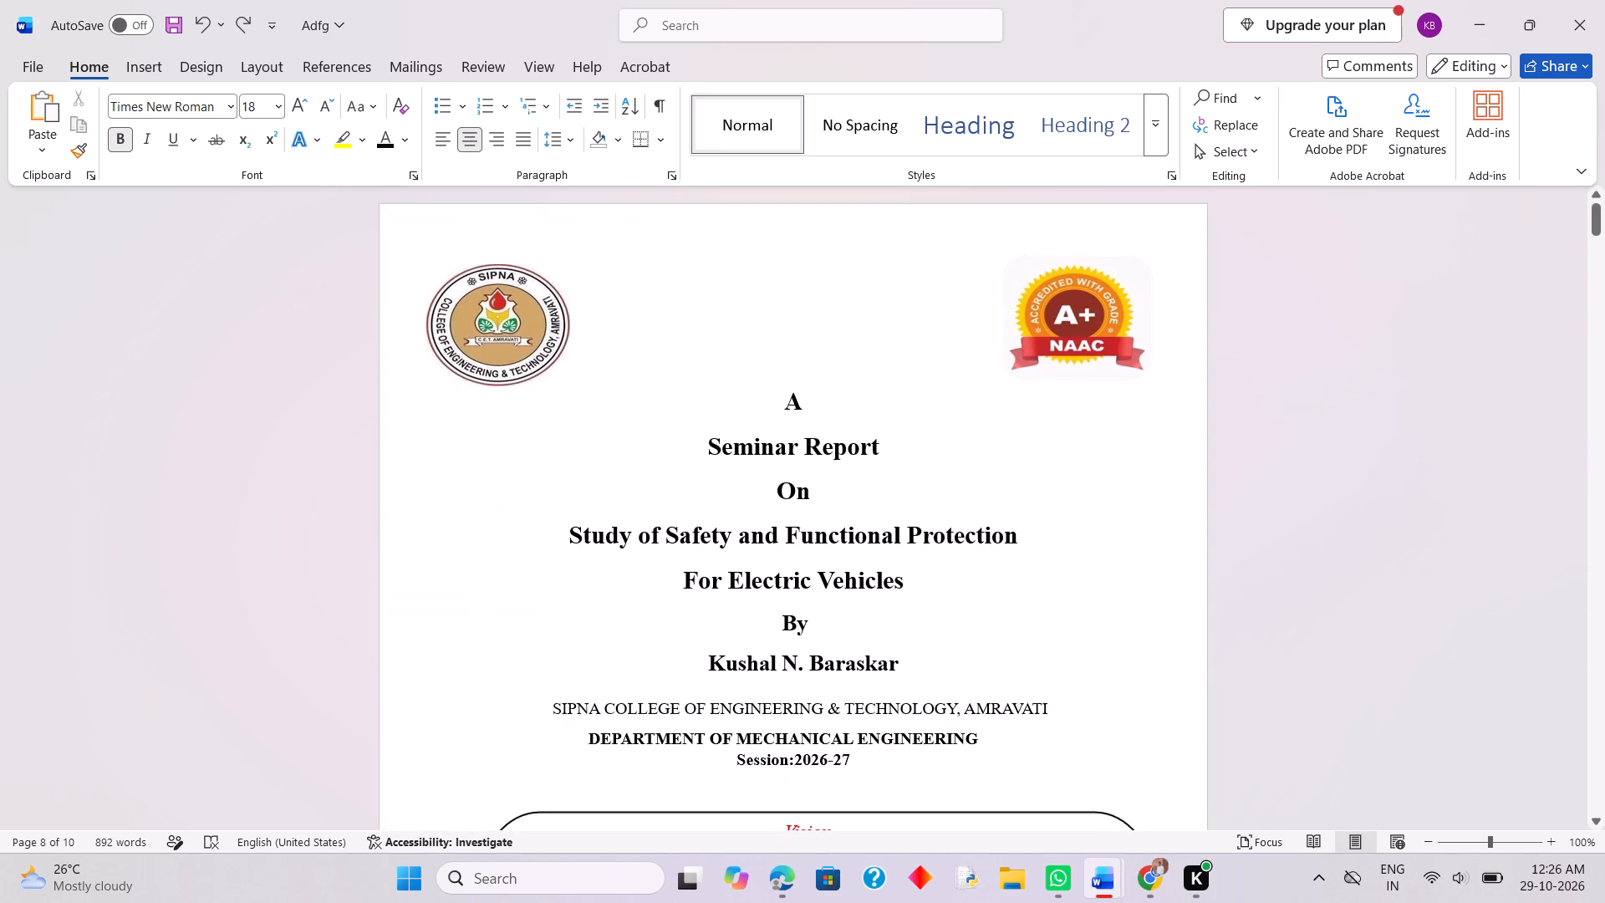
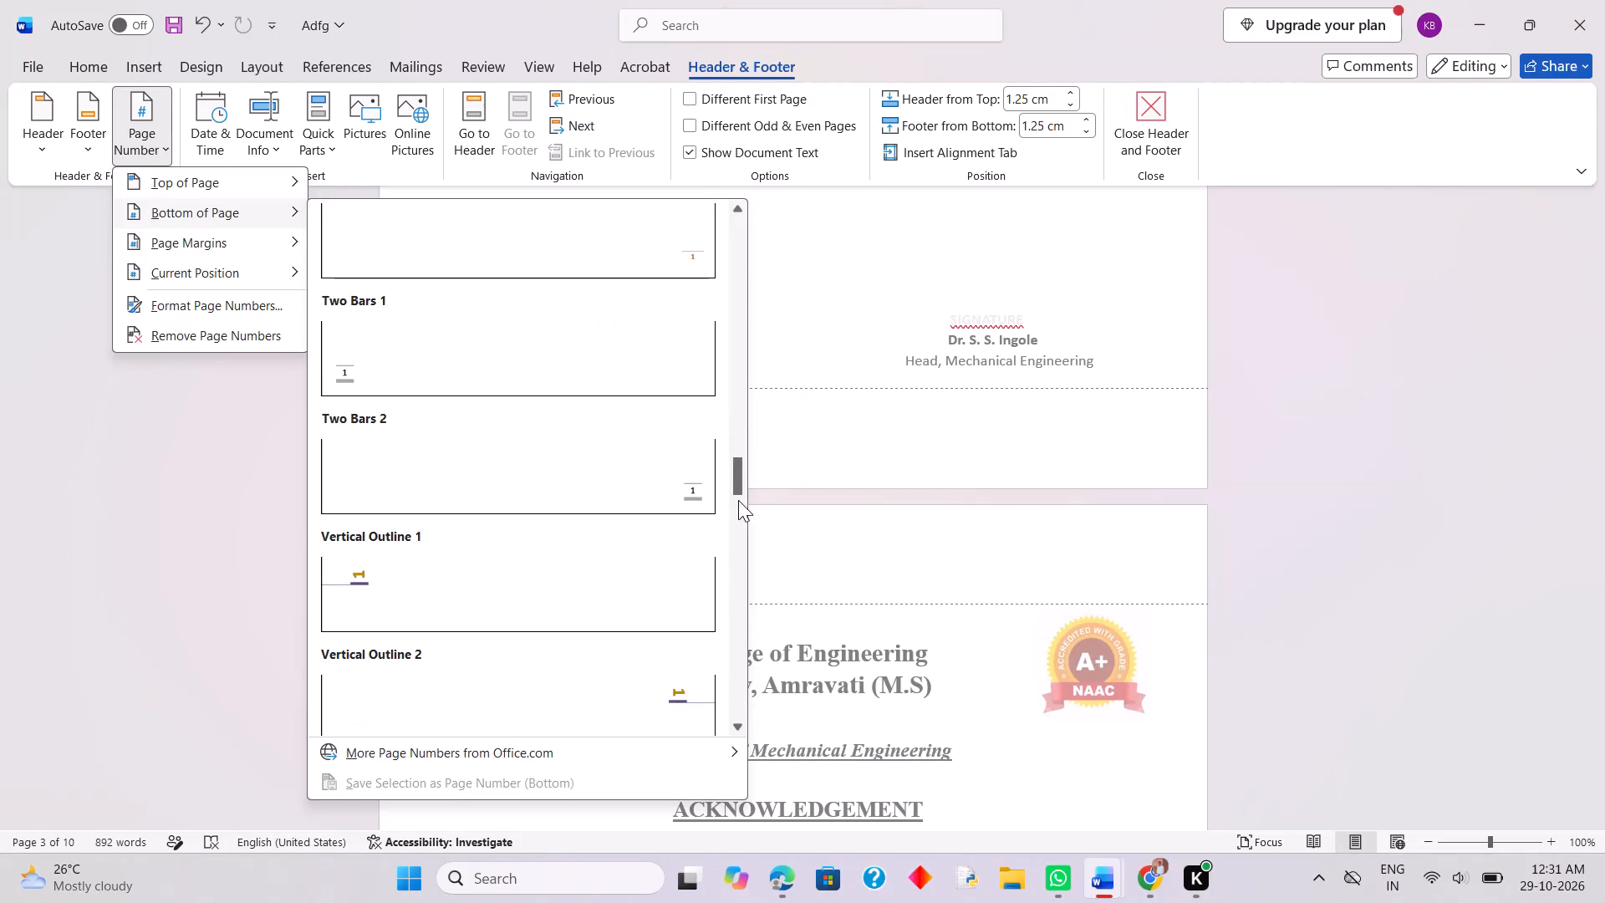
Browse the bottom-of-page number styles, from the plain numbers through to the shape designs, and leave without choosing one.
left_click(738, 513)
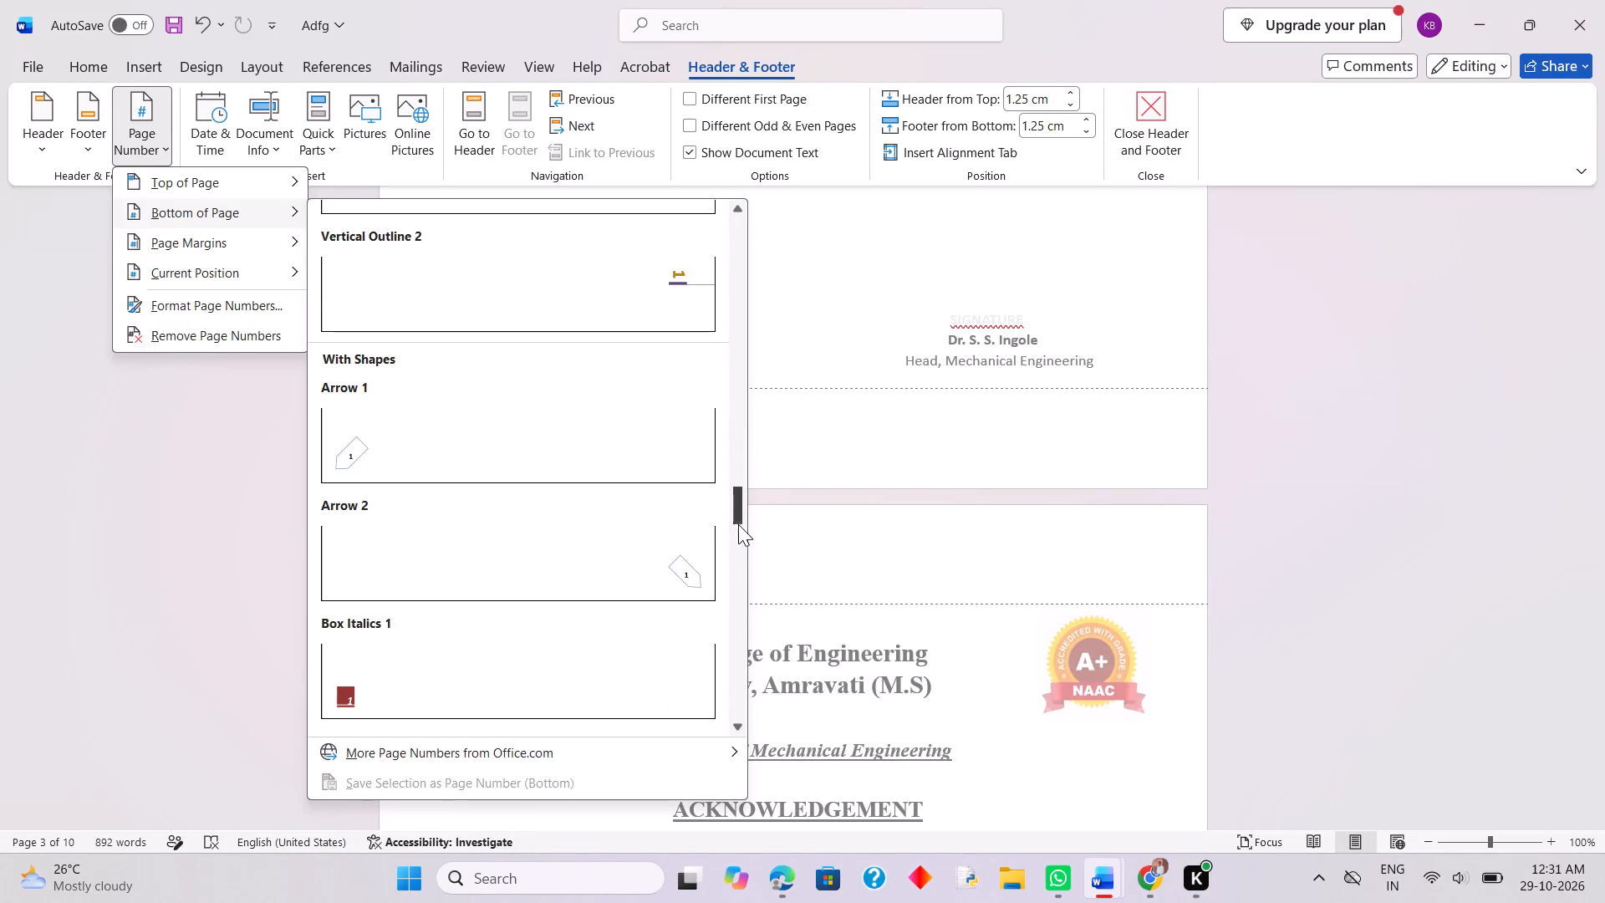
left_click(738, 550)
left_click(737, 576)
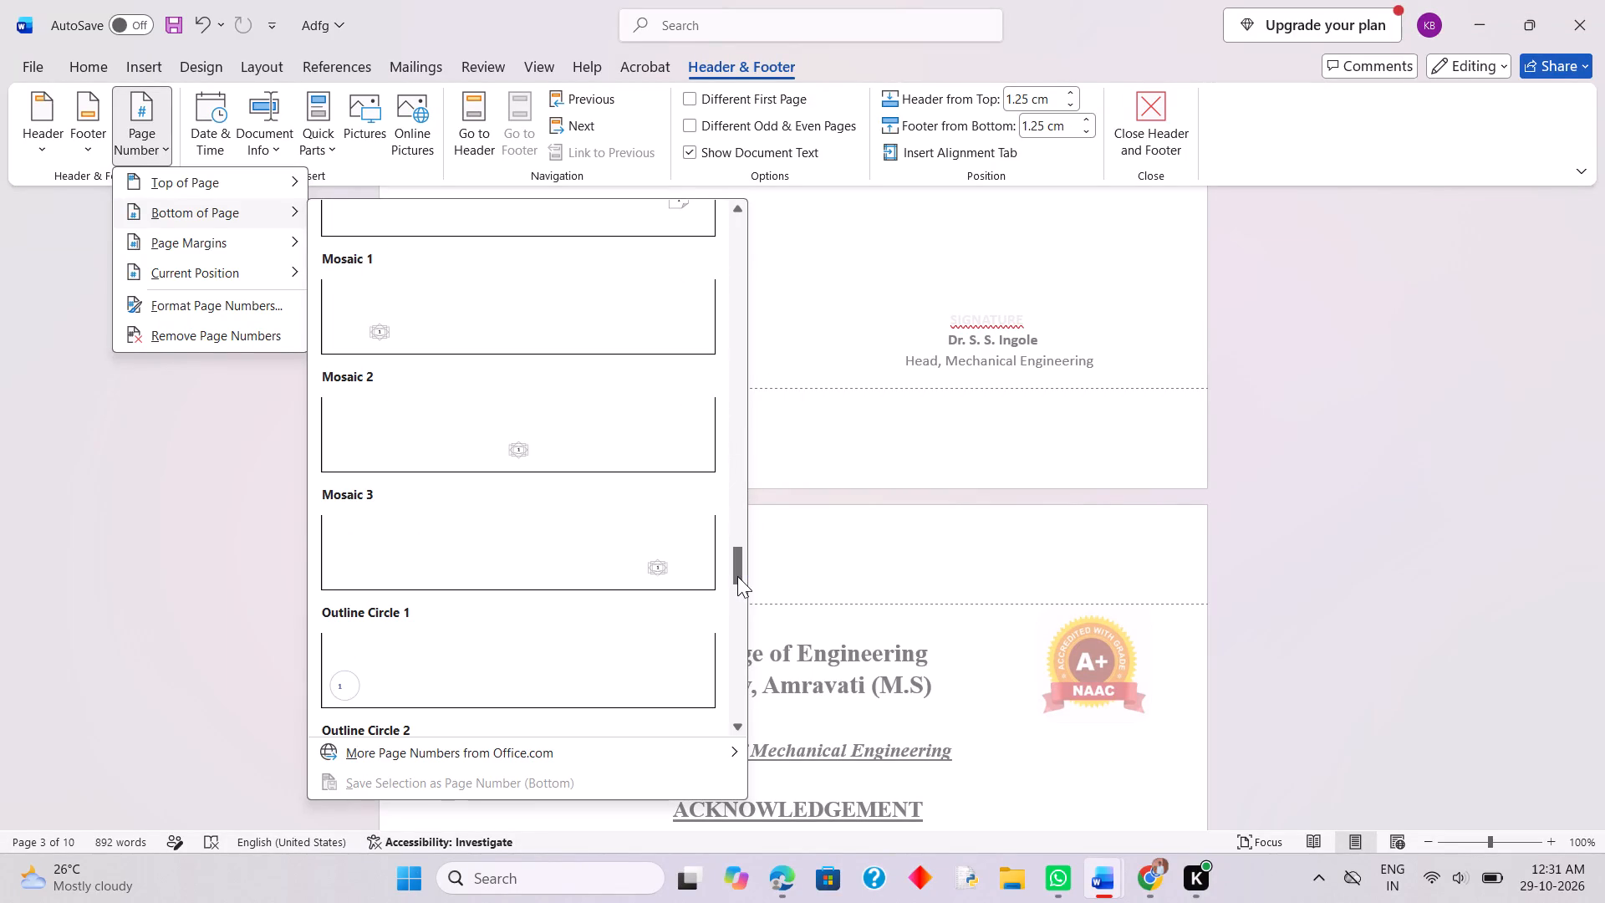
left_click(736, 598)
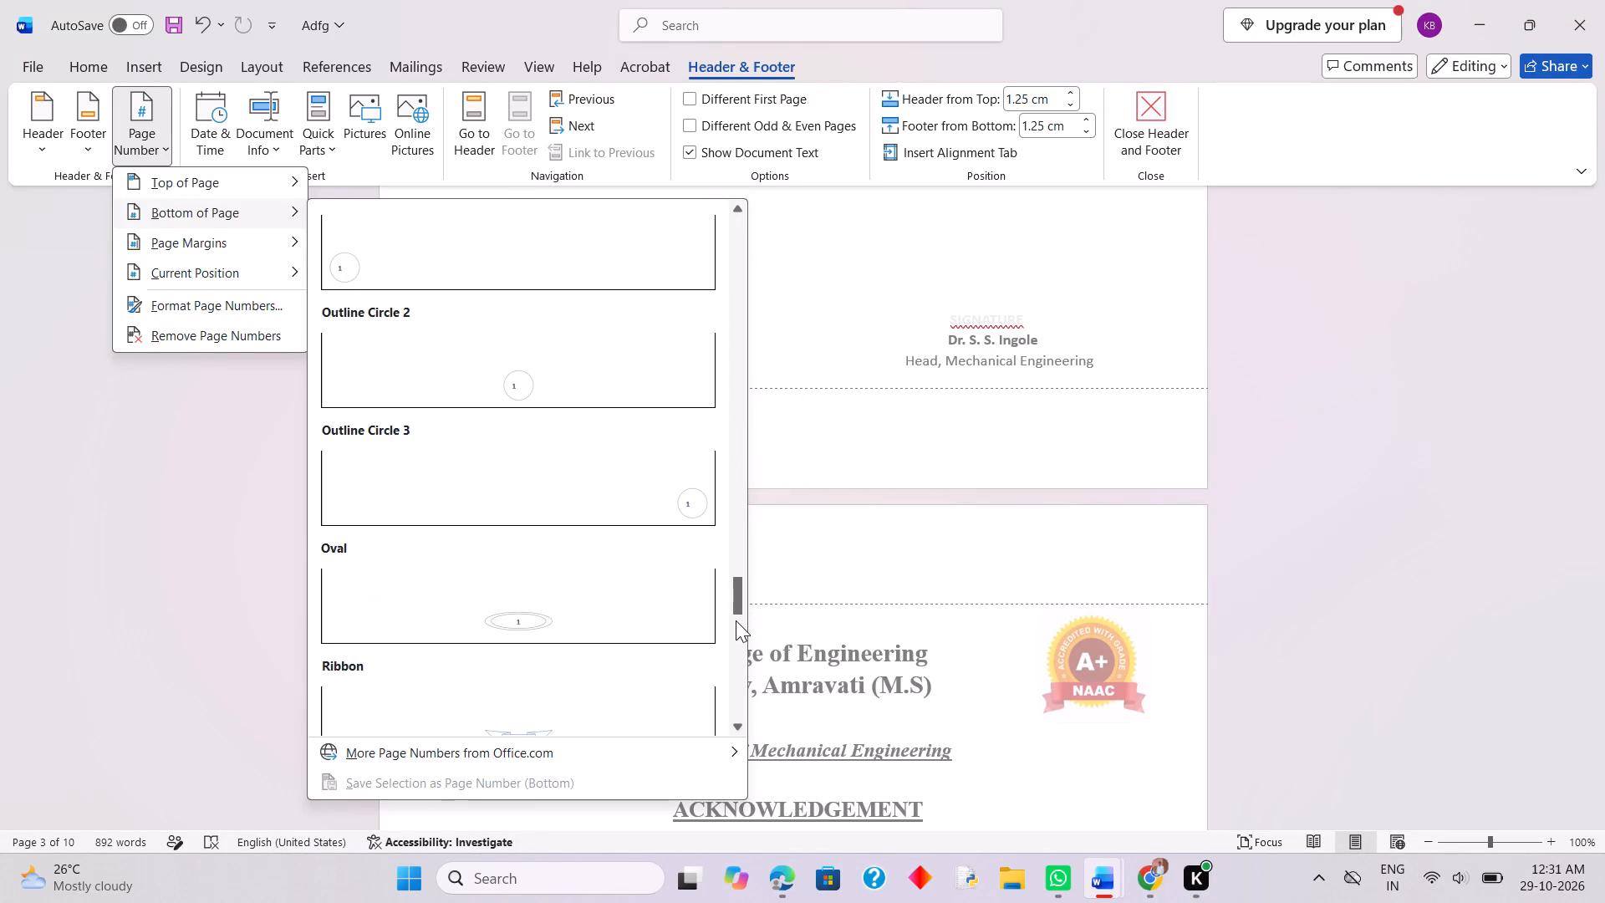
left_click(736, 620)
left_click(736, 645)
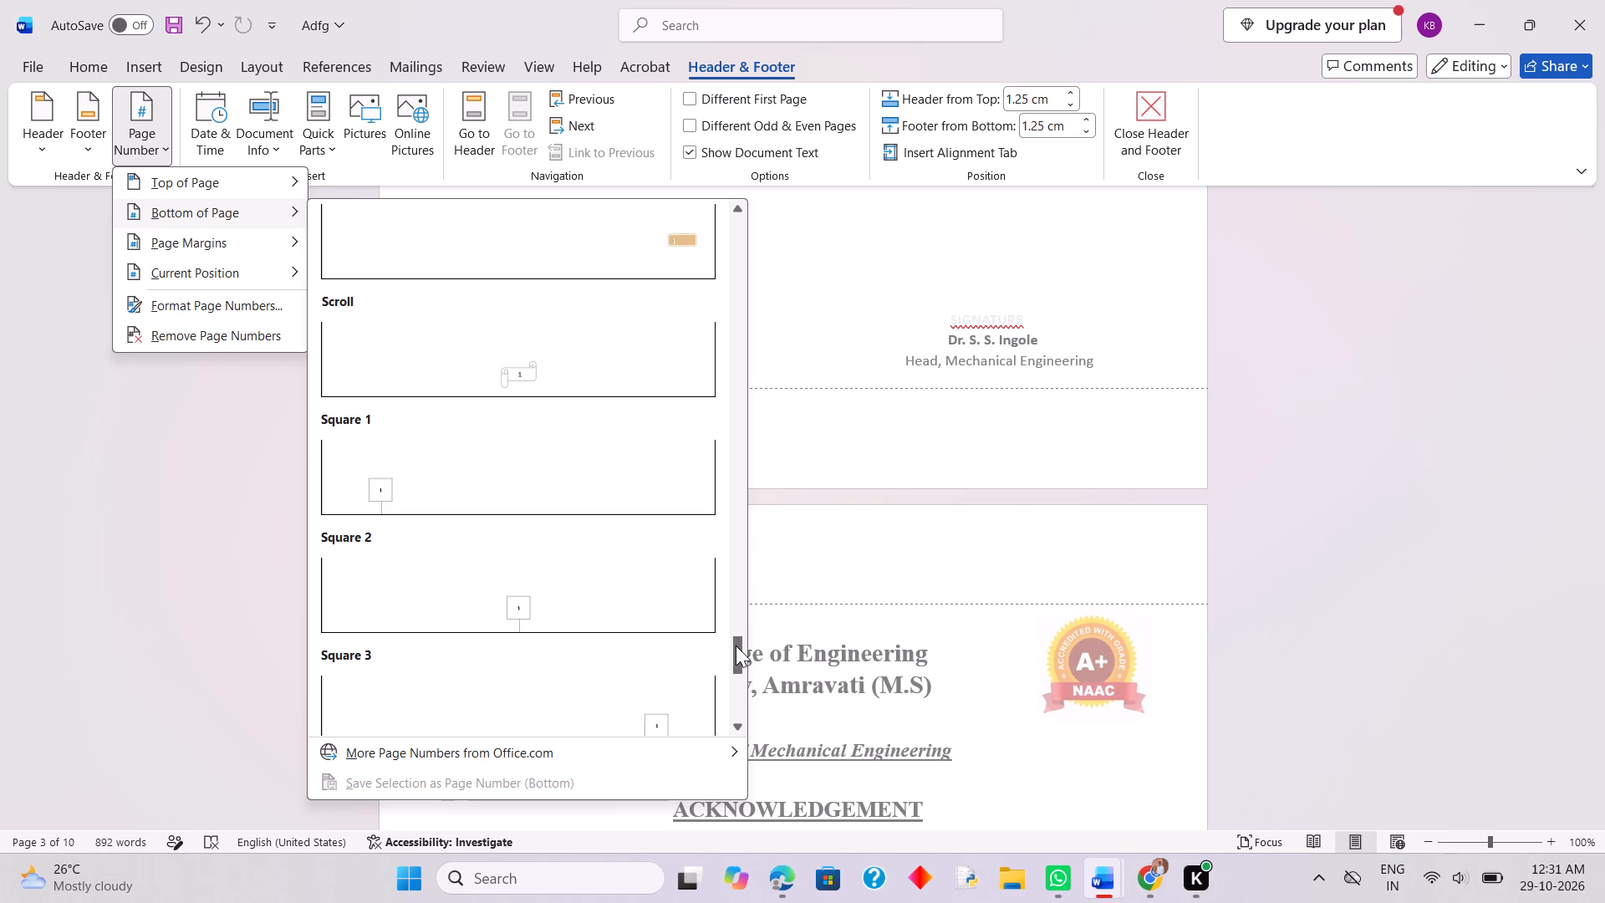
left_click(736, 676)
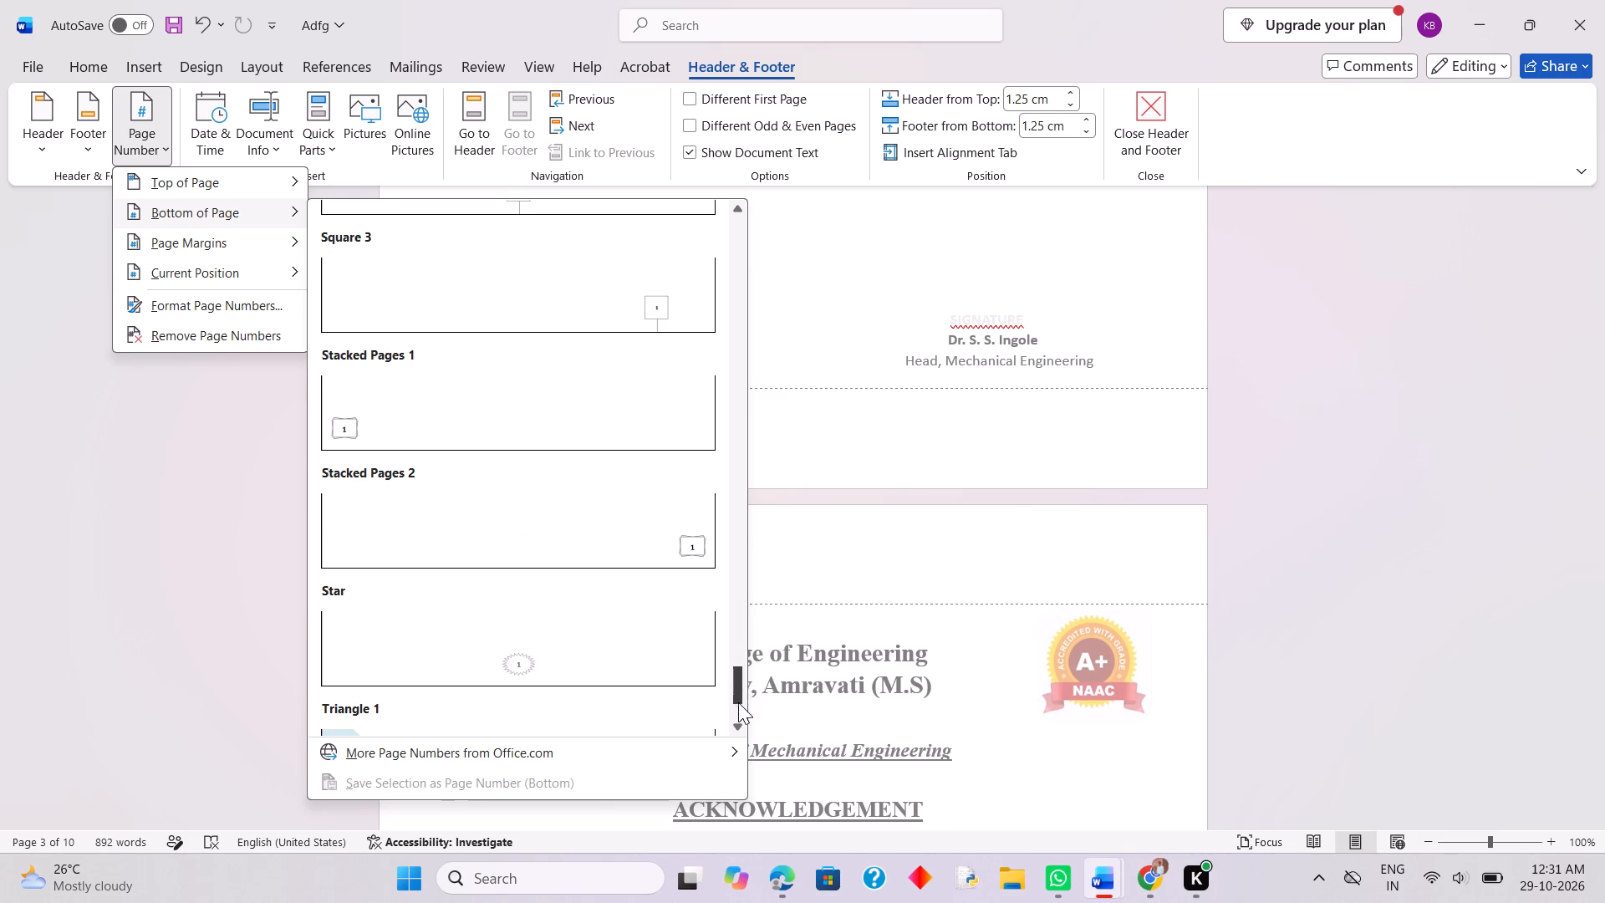
left_click(738, 708)
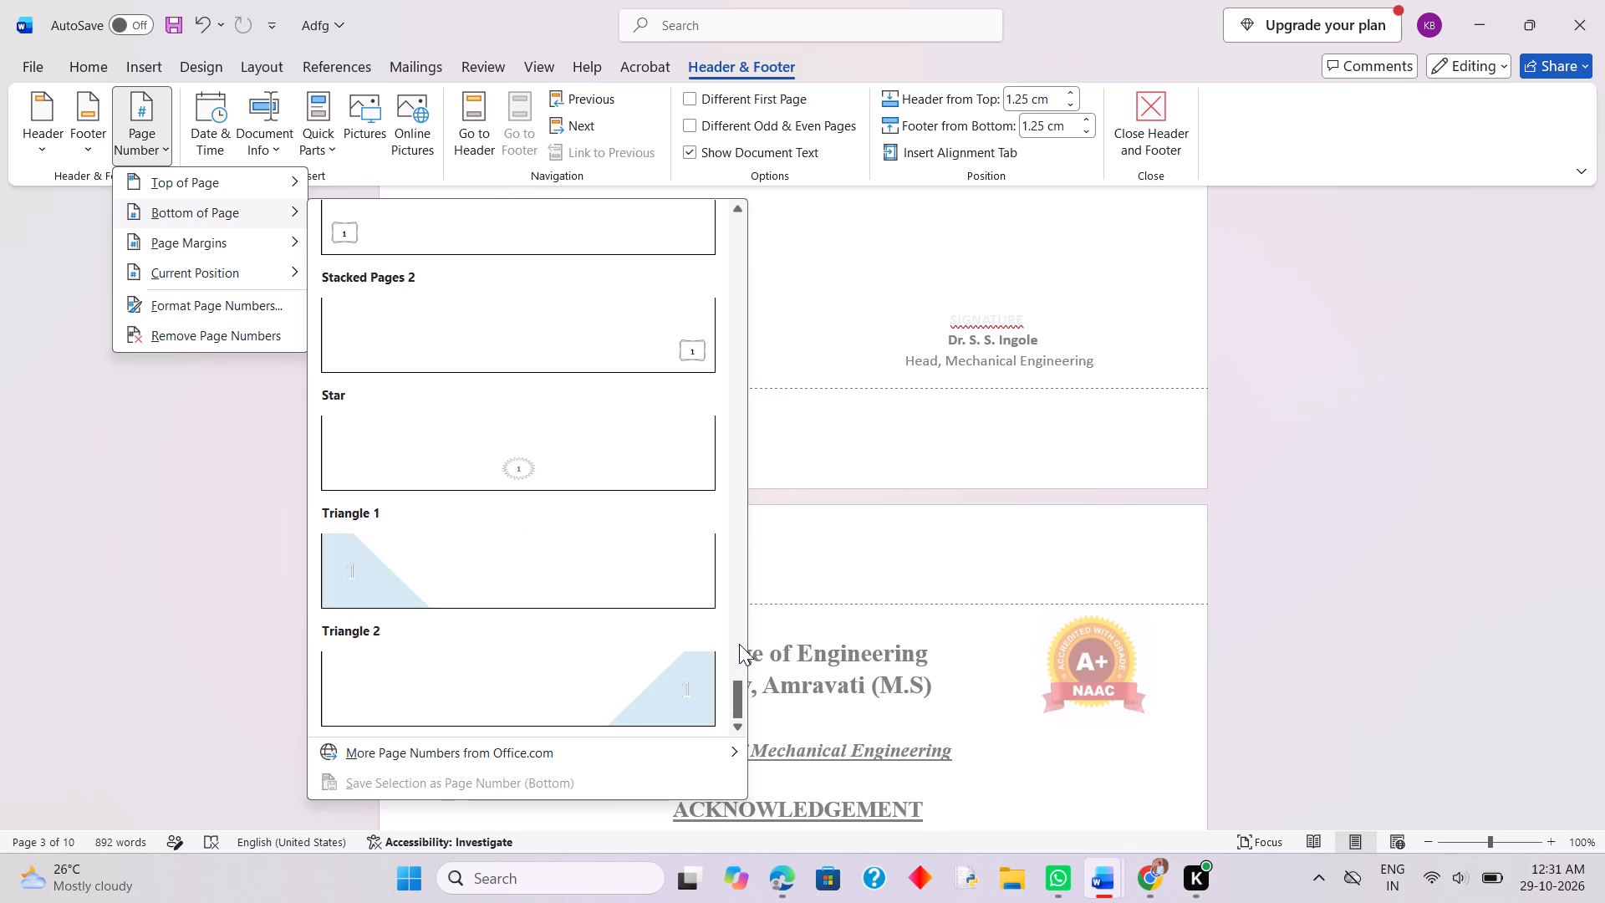
left_click(739, 644)
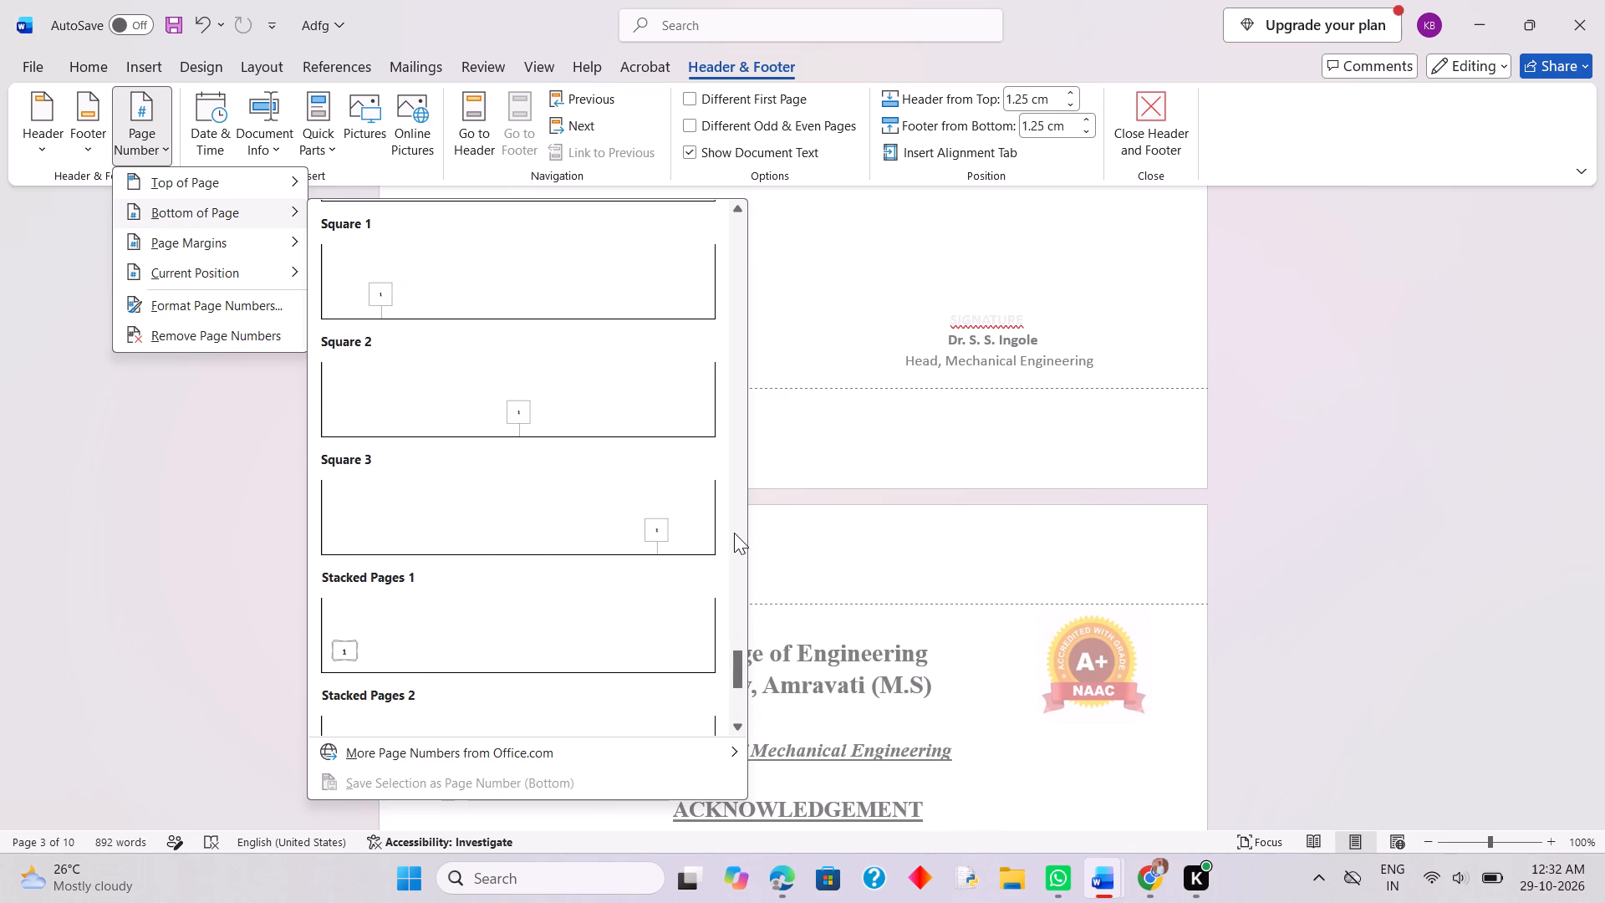
left_click(735, 533)
scroll(735, 533, "up", 6)
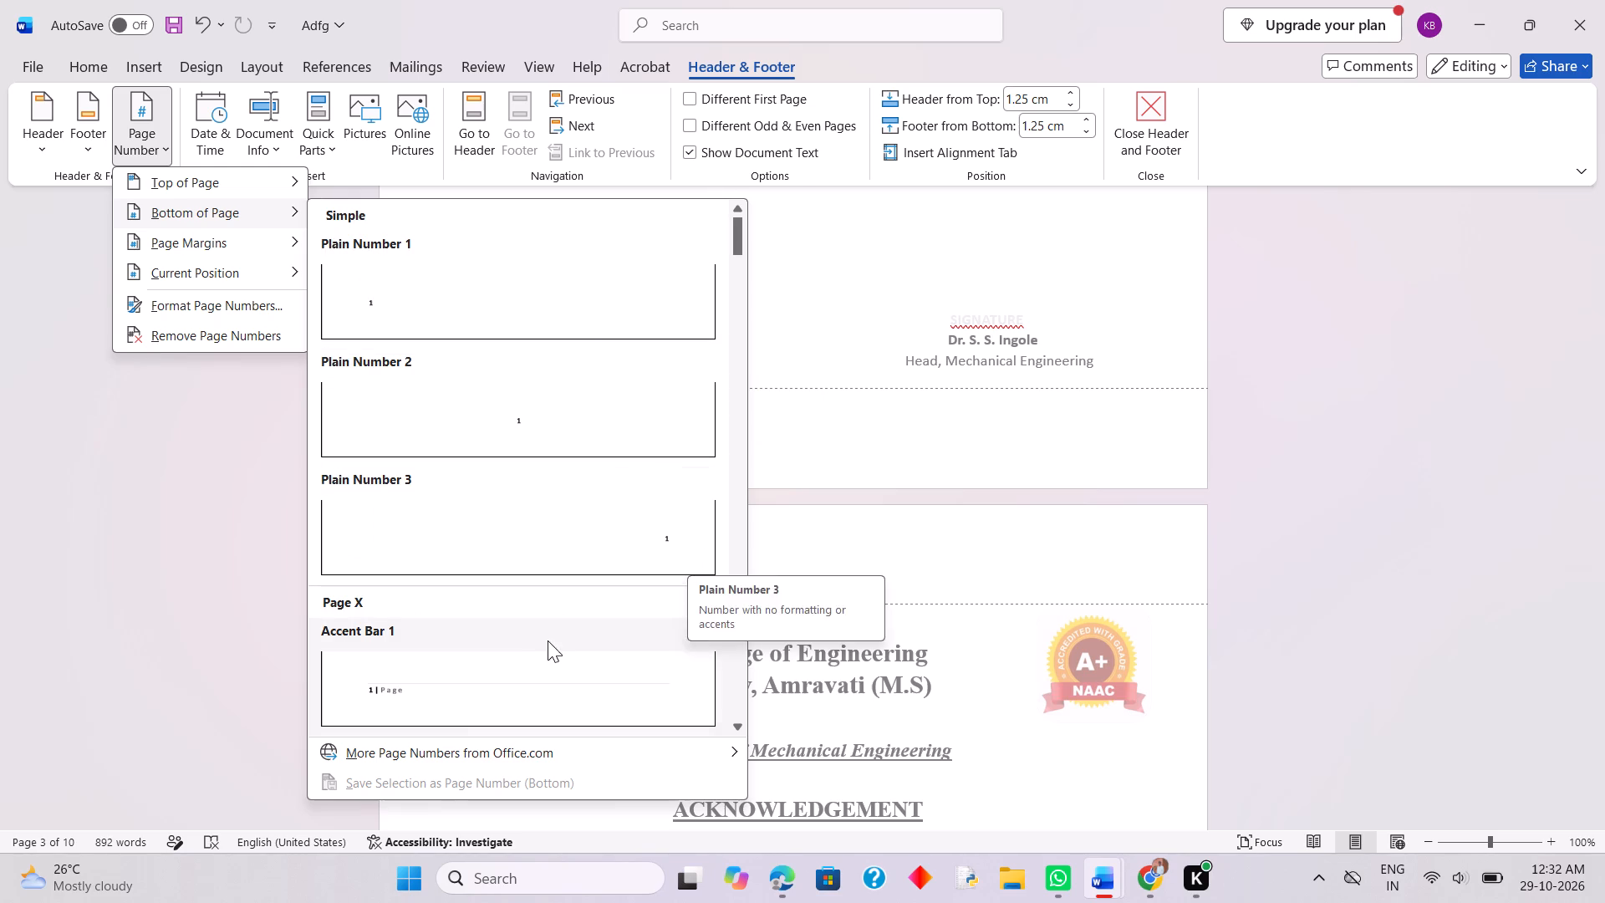
scroll(545, 655, "down", 3)
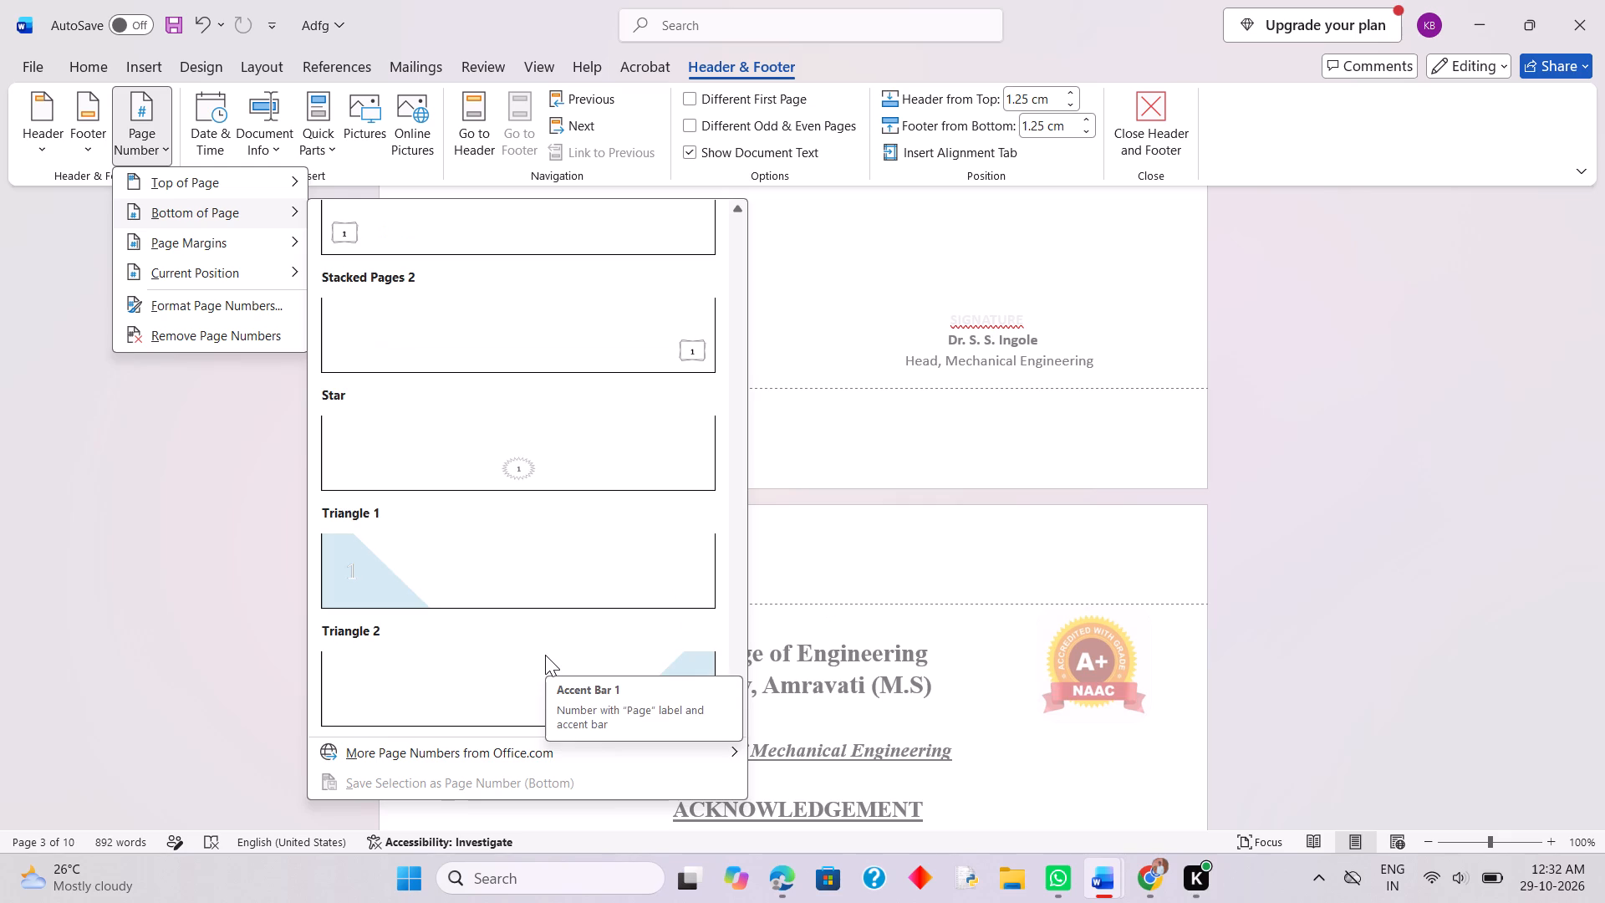
scroll(545, 655, "down", 2)
scroll(545, 655, "up", 4)
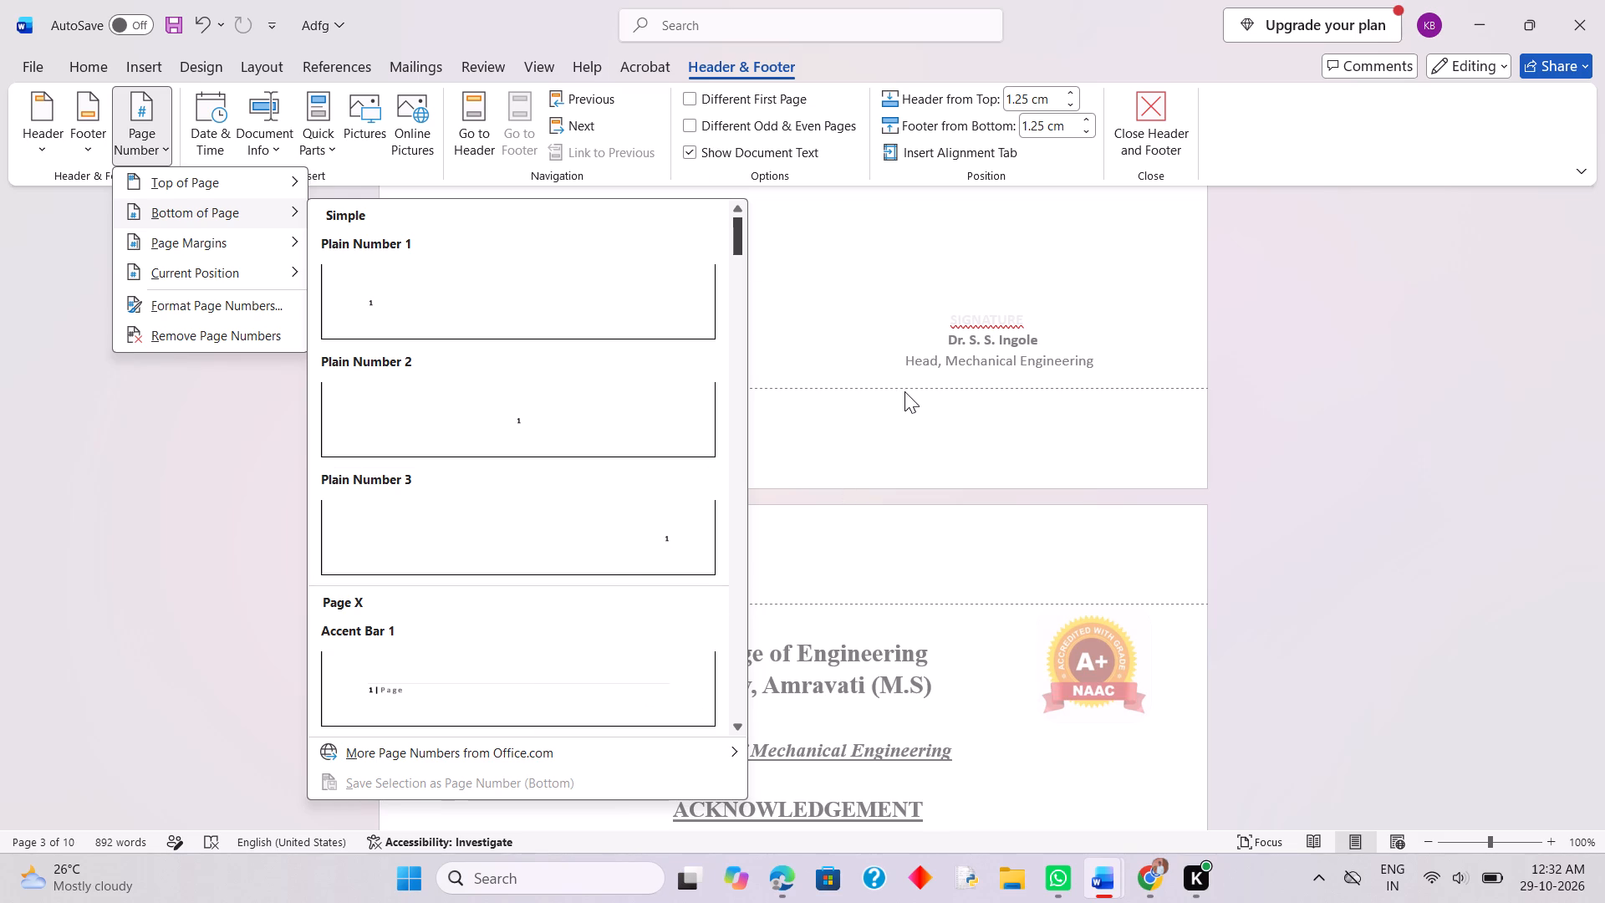
left_click(902, 434)
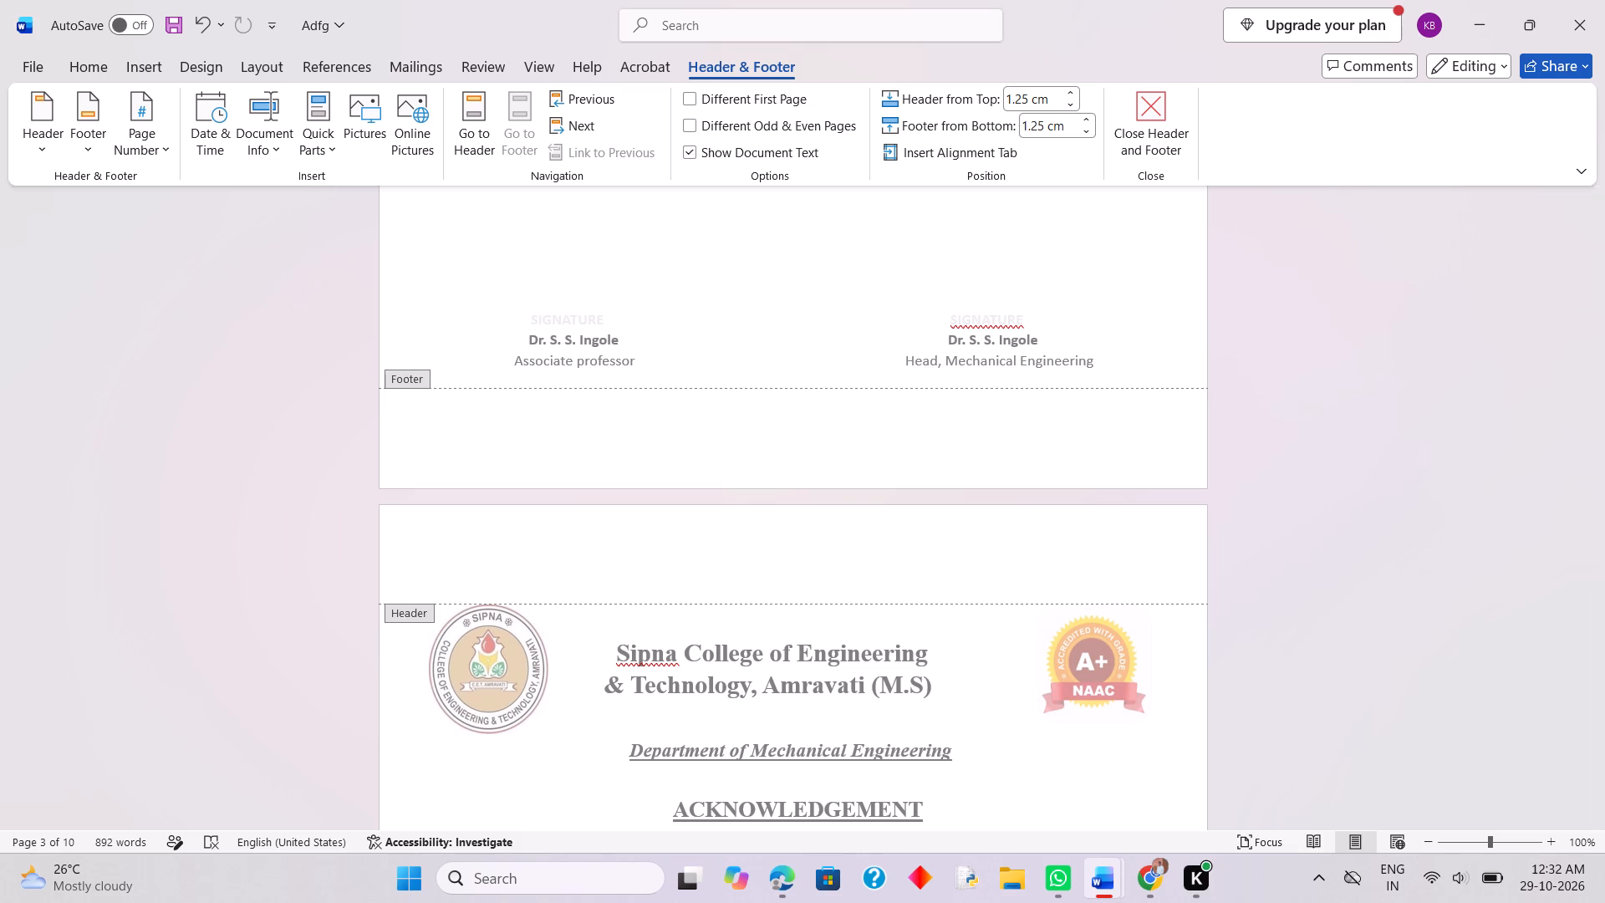
Examine the page numbers listed in the Contents table and compare them with the report's front-matter pages and their footers.
scroll(833, 425, "down", 3)
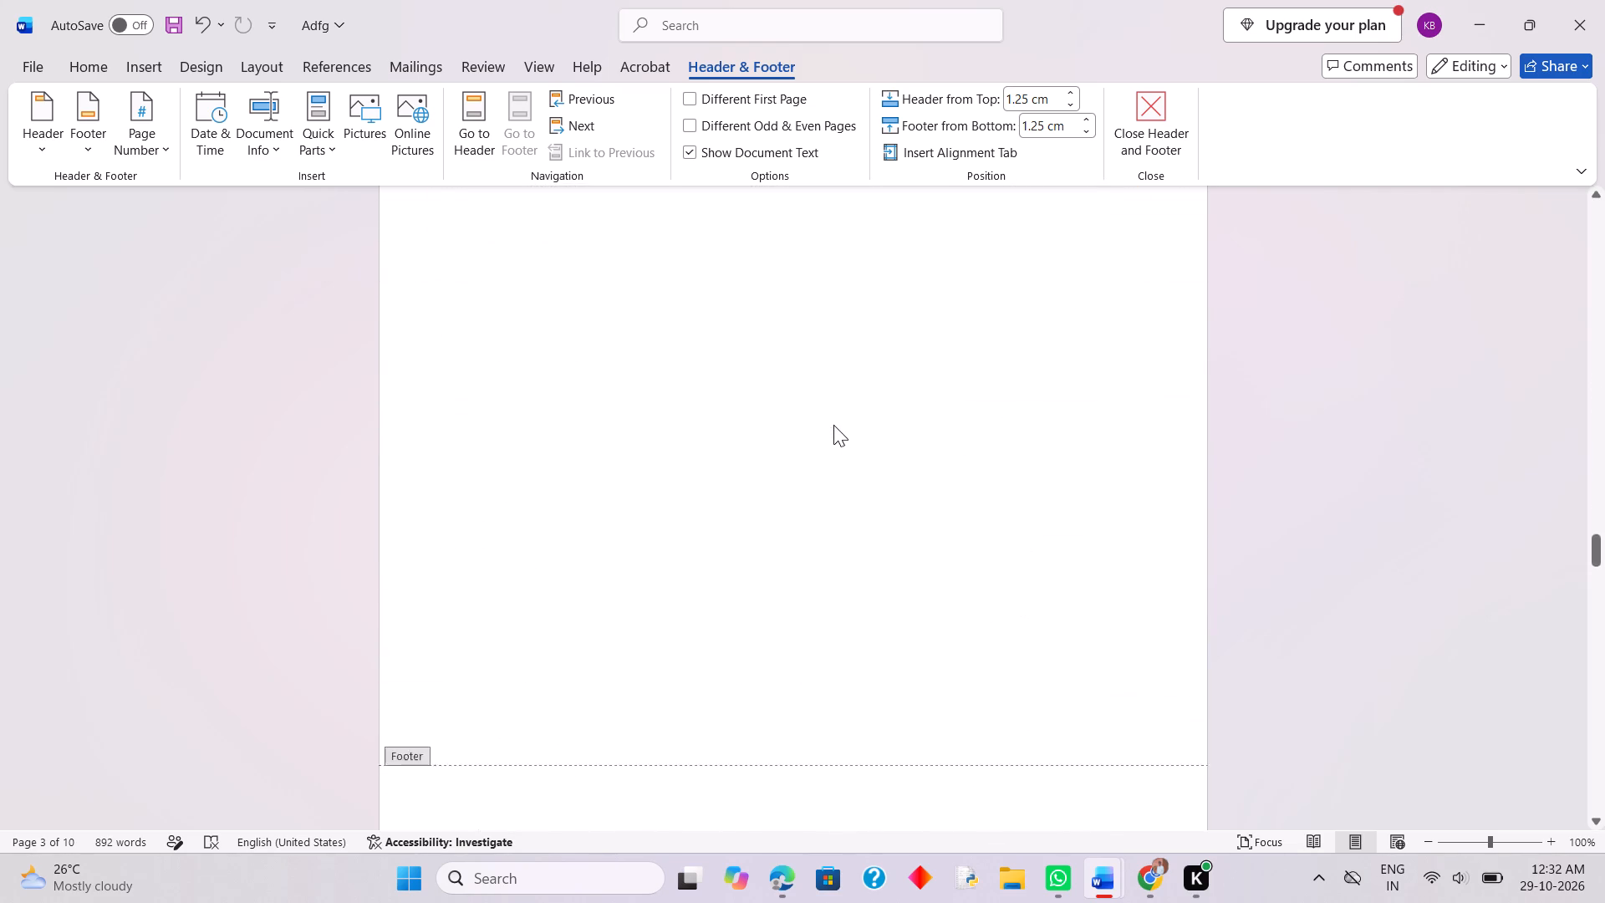
scroll(833, 425, "down", 2)
scroll(833, 425, "right", 1)
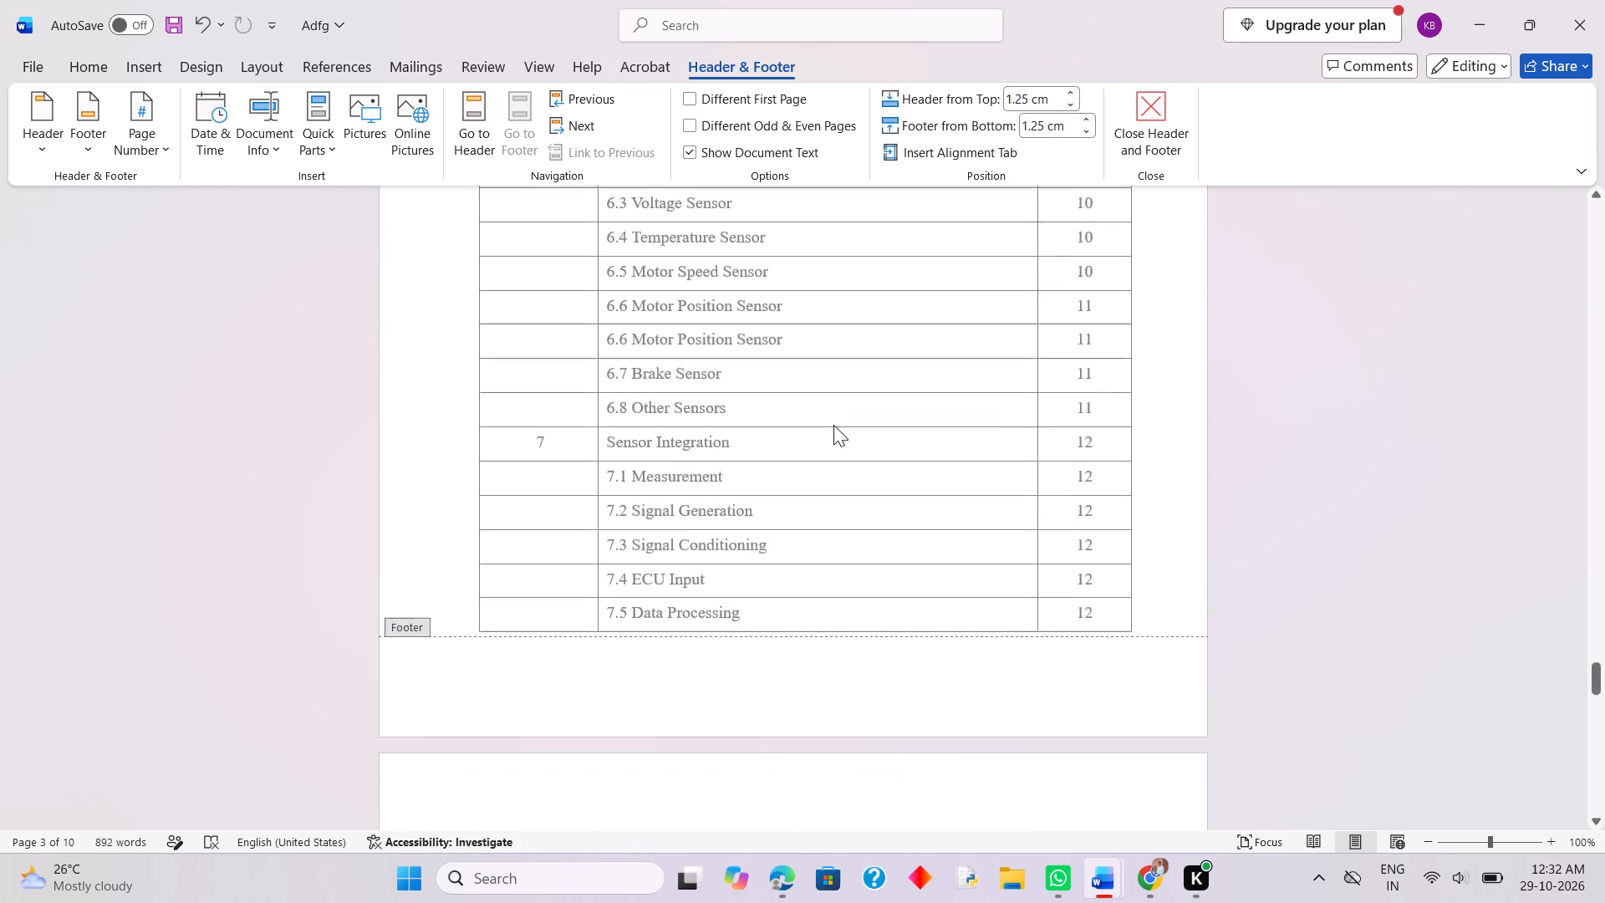
scroll(833, 425, "right", 1)
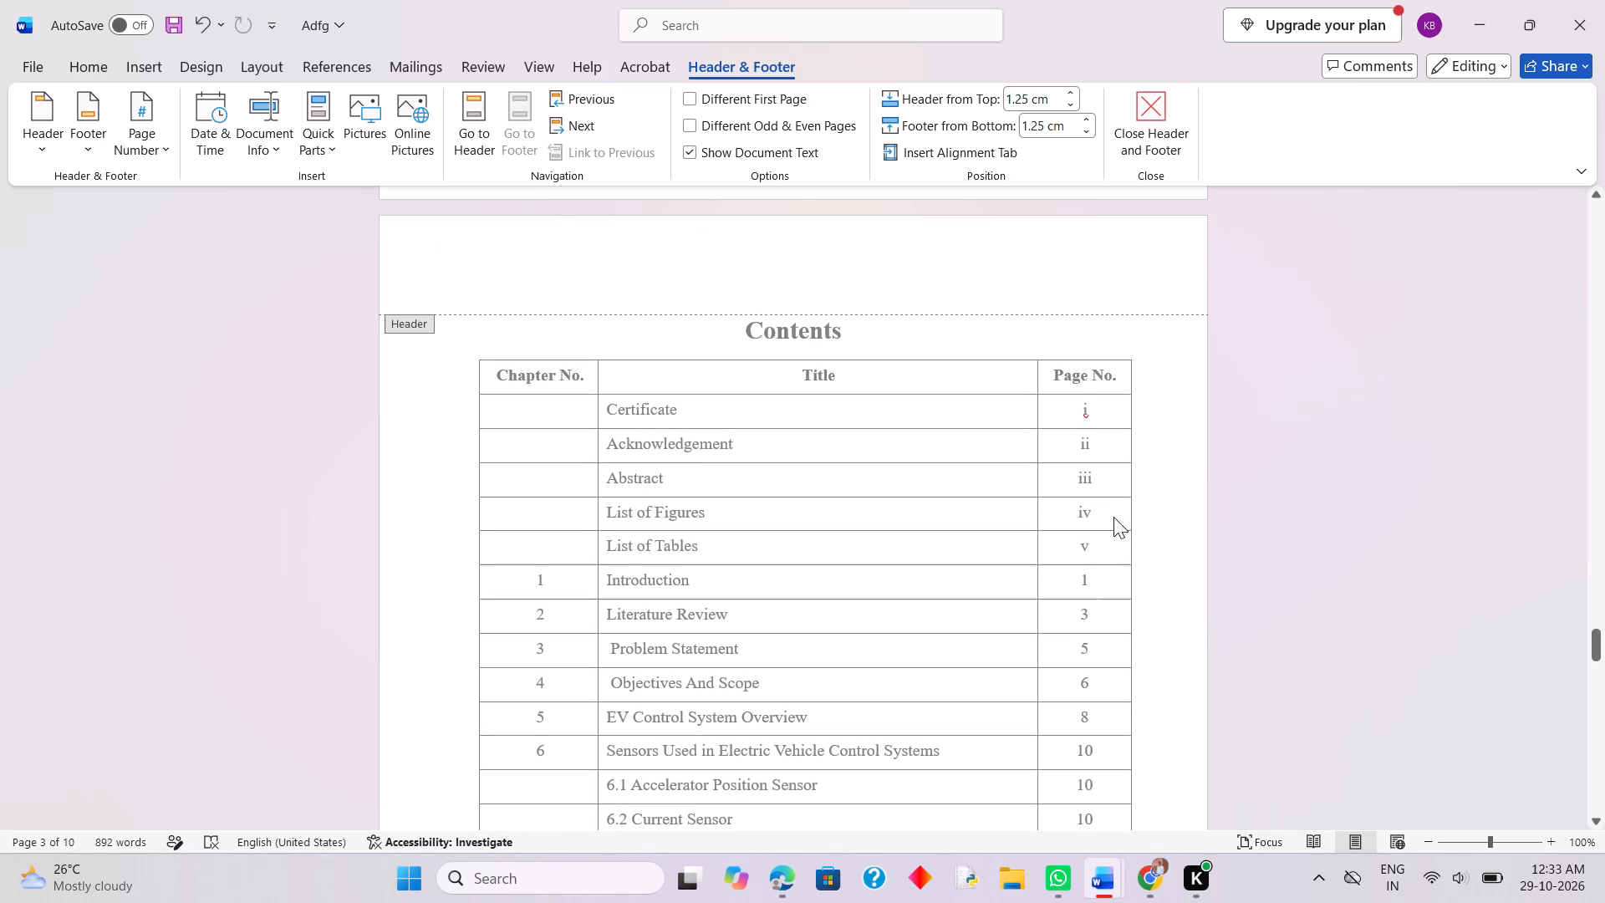
left_click(1087, 418)
scroll(1081, 417, "up", 1)
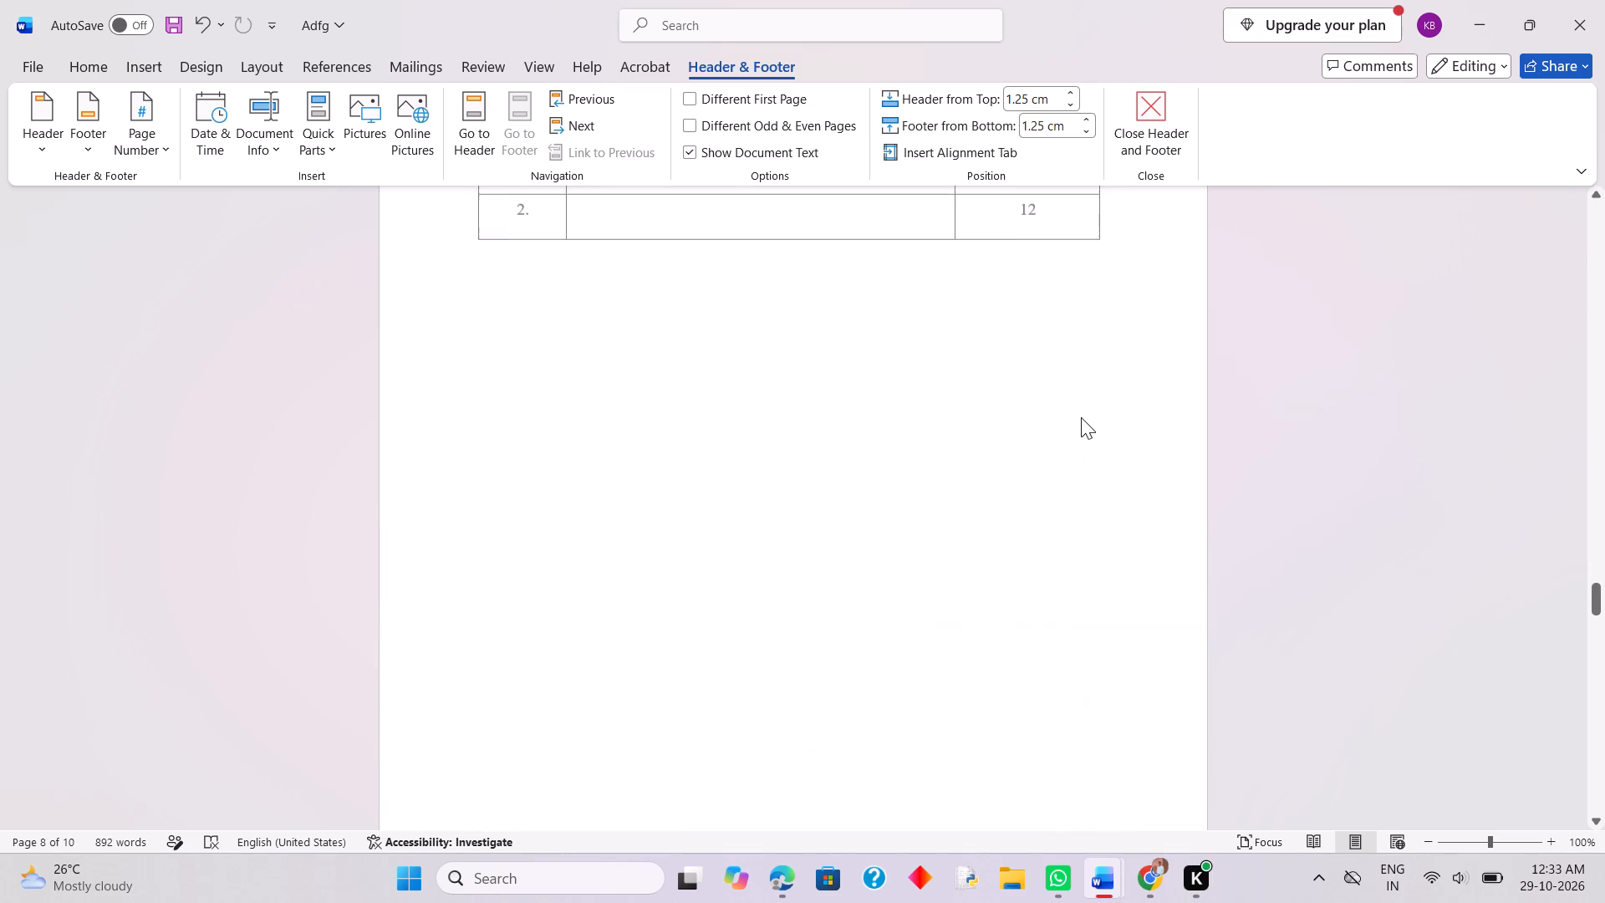
scroll(1001, 526, "up", 1)
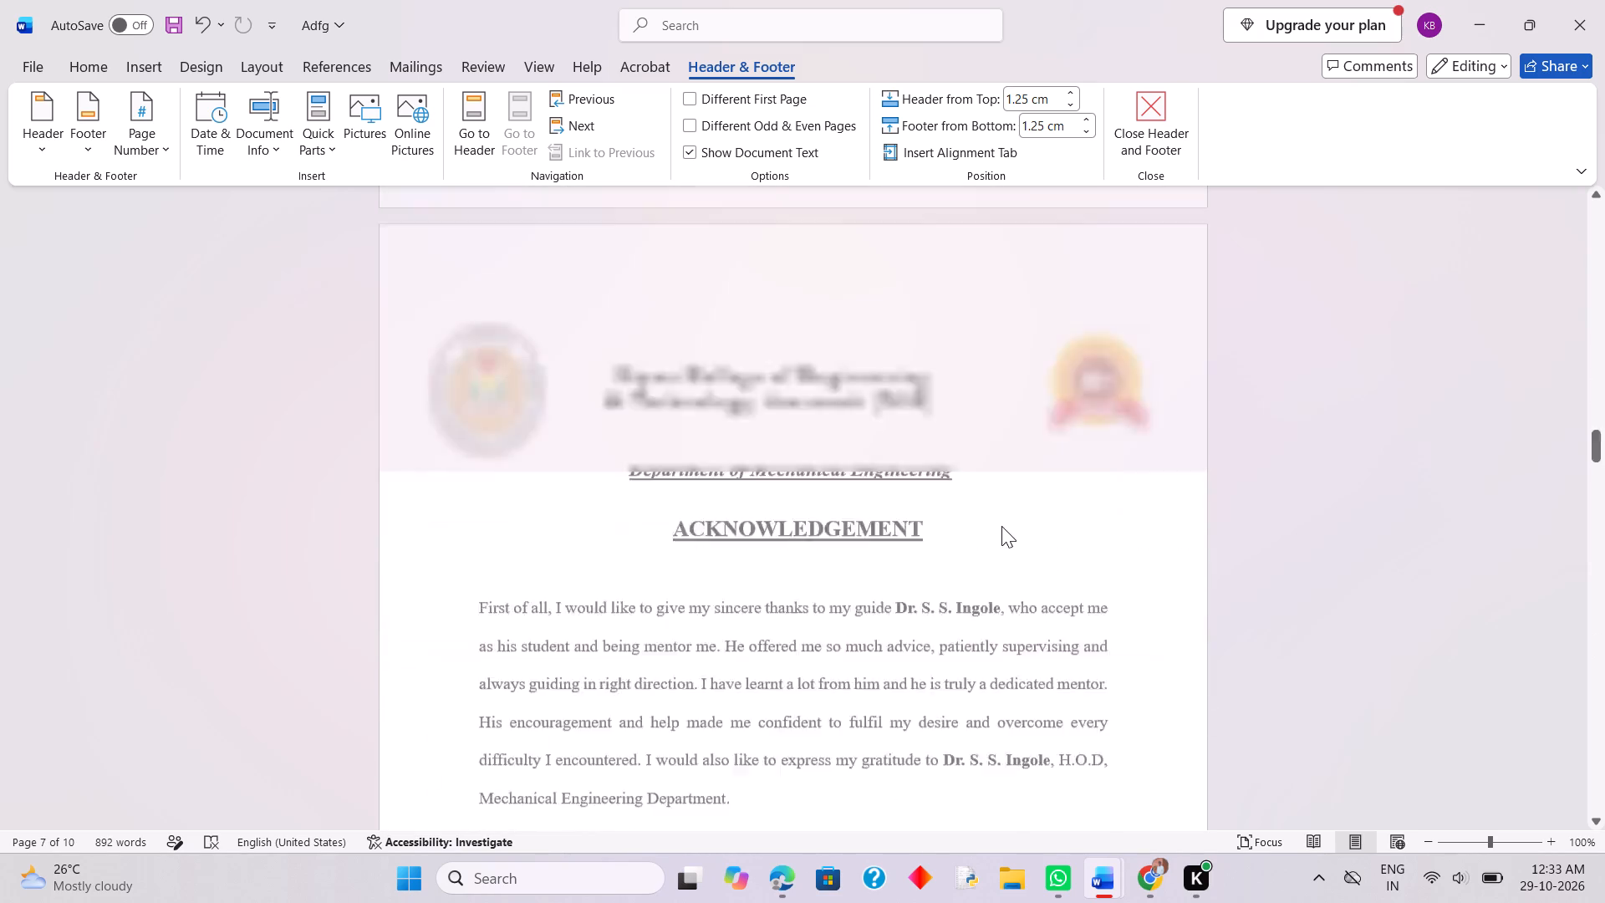
scroll(1001, 526, "up", 2)
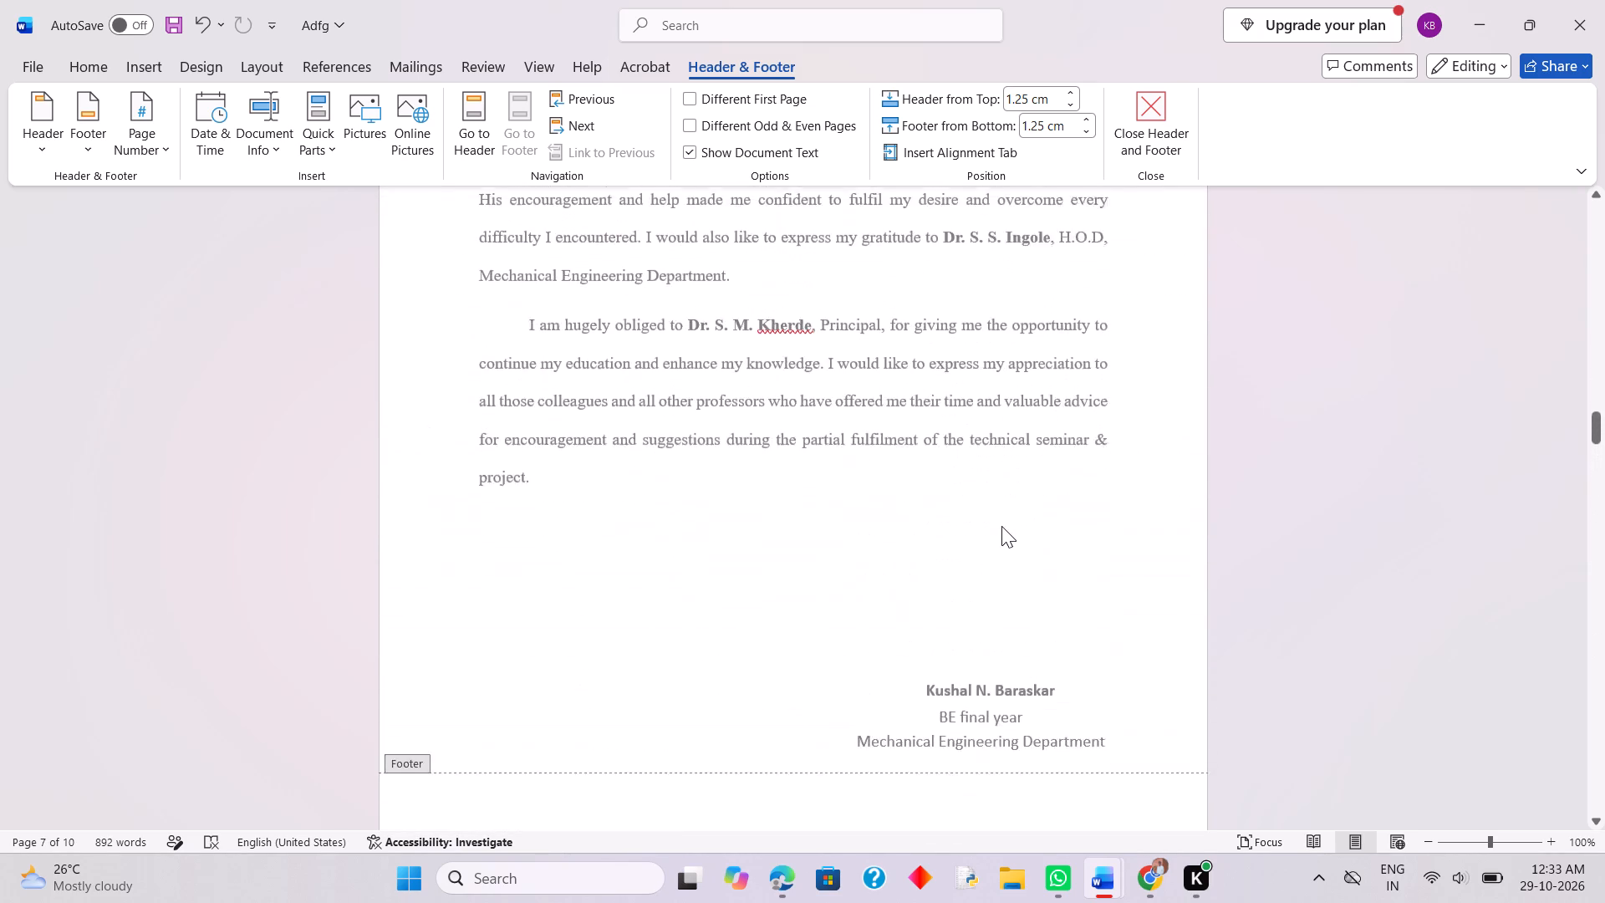
scroll(1001, 526, "up", 1)
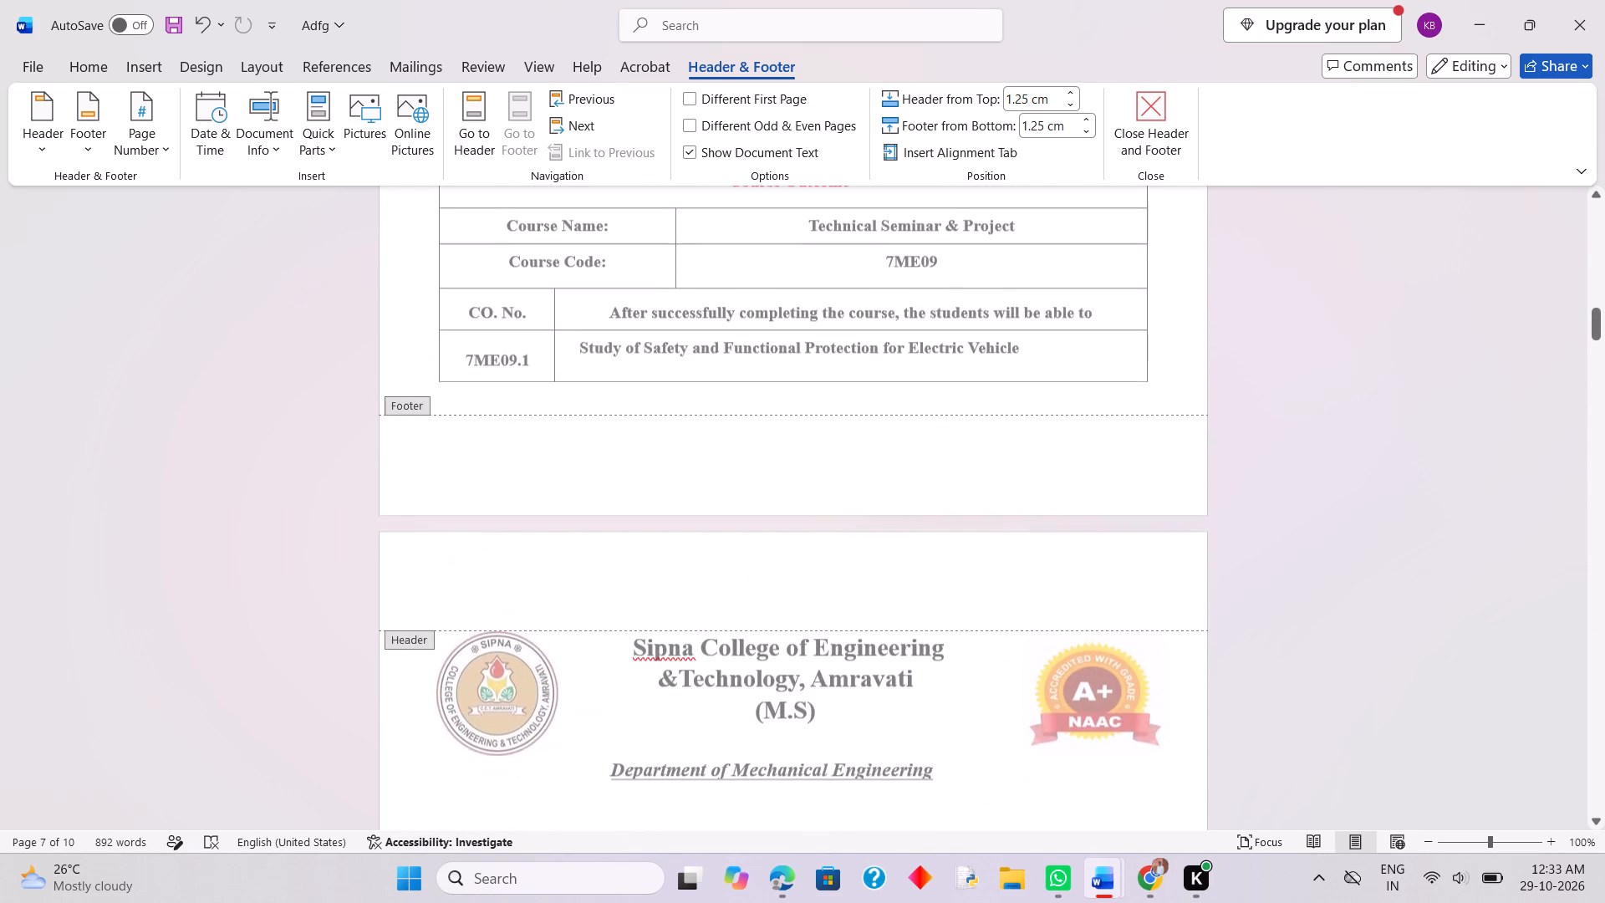
scroll(1001, 526, "up", 1)
scroll(1001, 526, "down", 1)
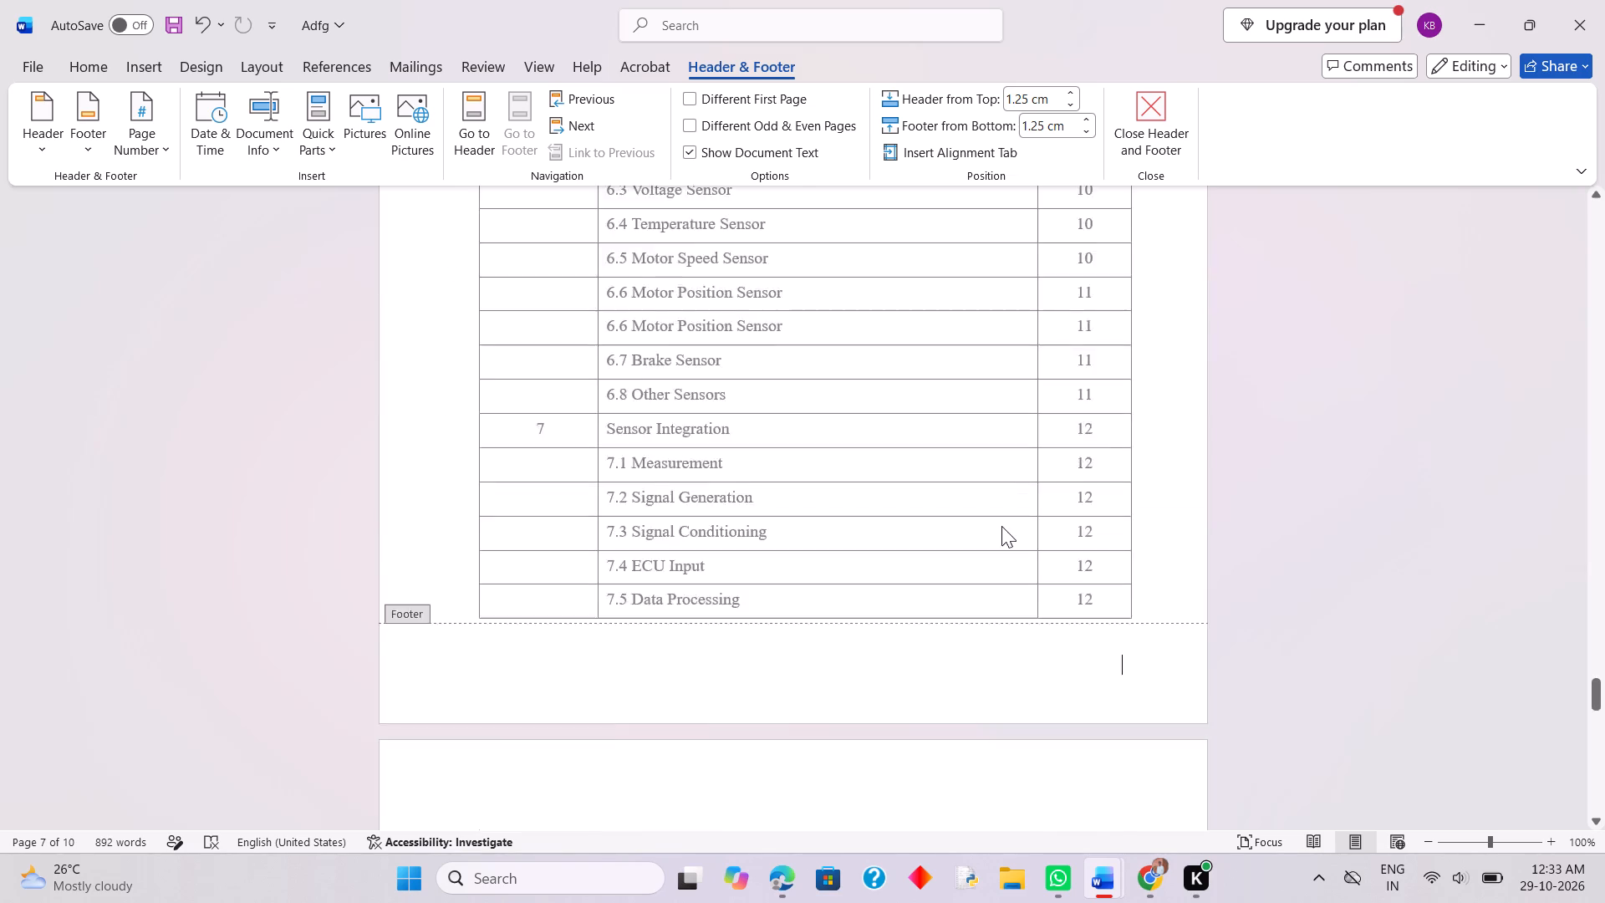
scroll(1001, 526, "down", 1)
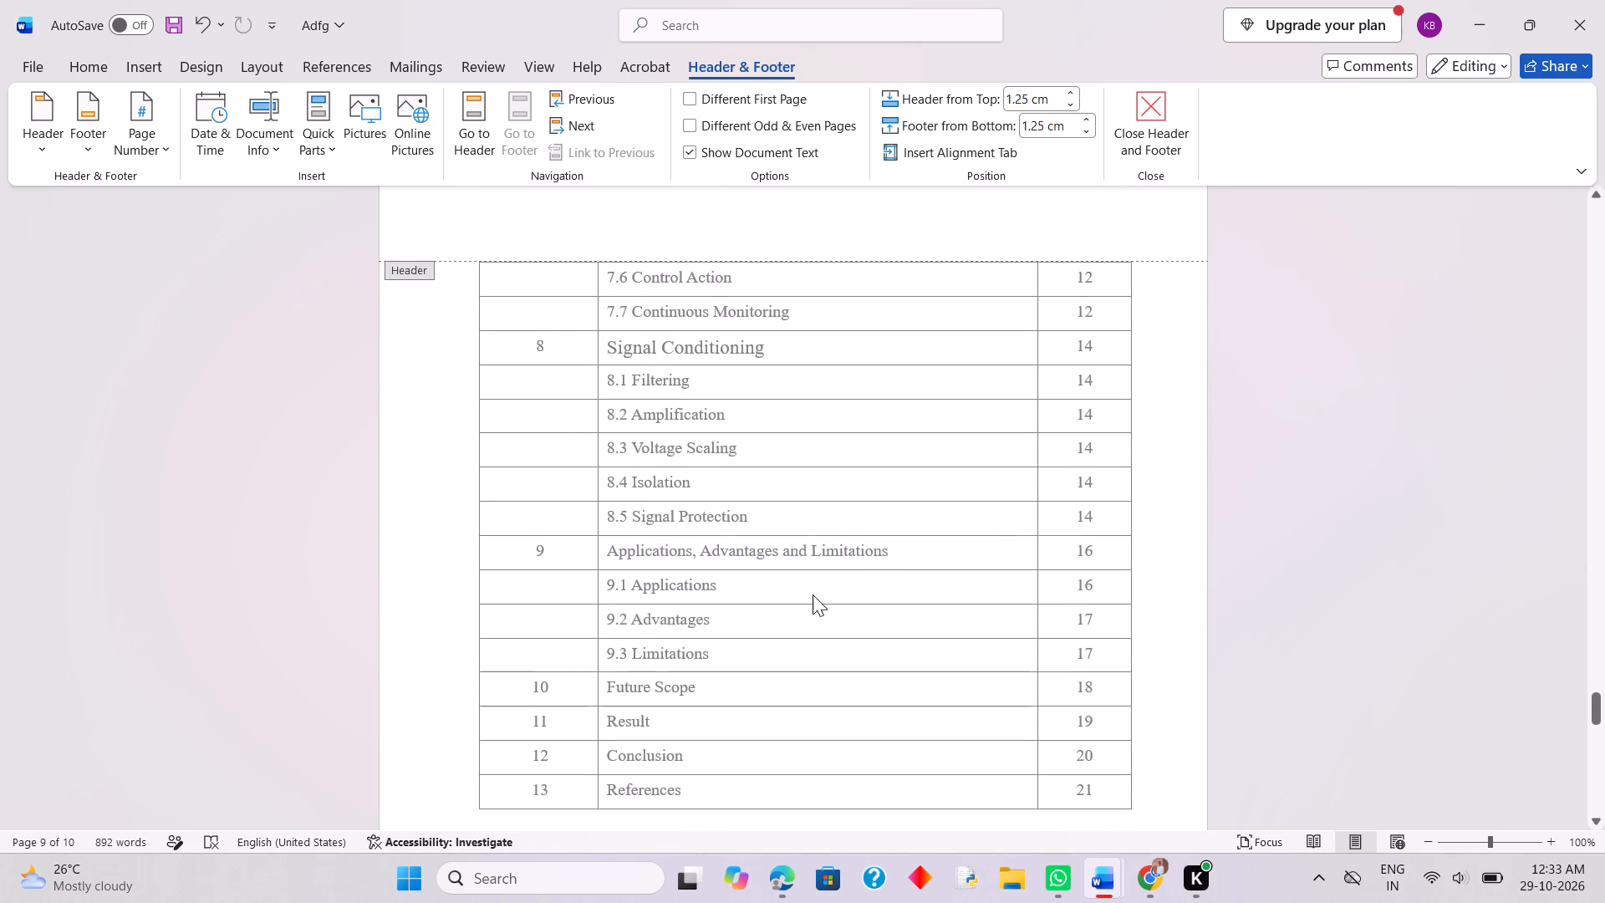
scroll(950, 314, "up", 3)
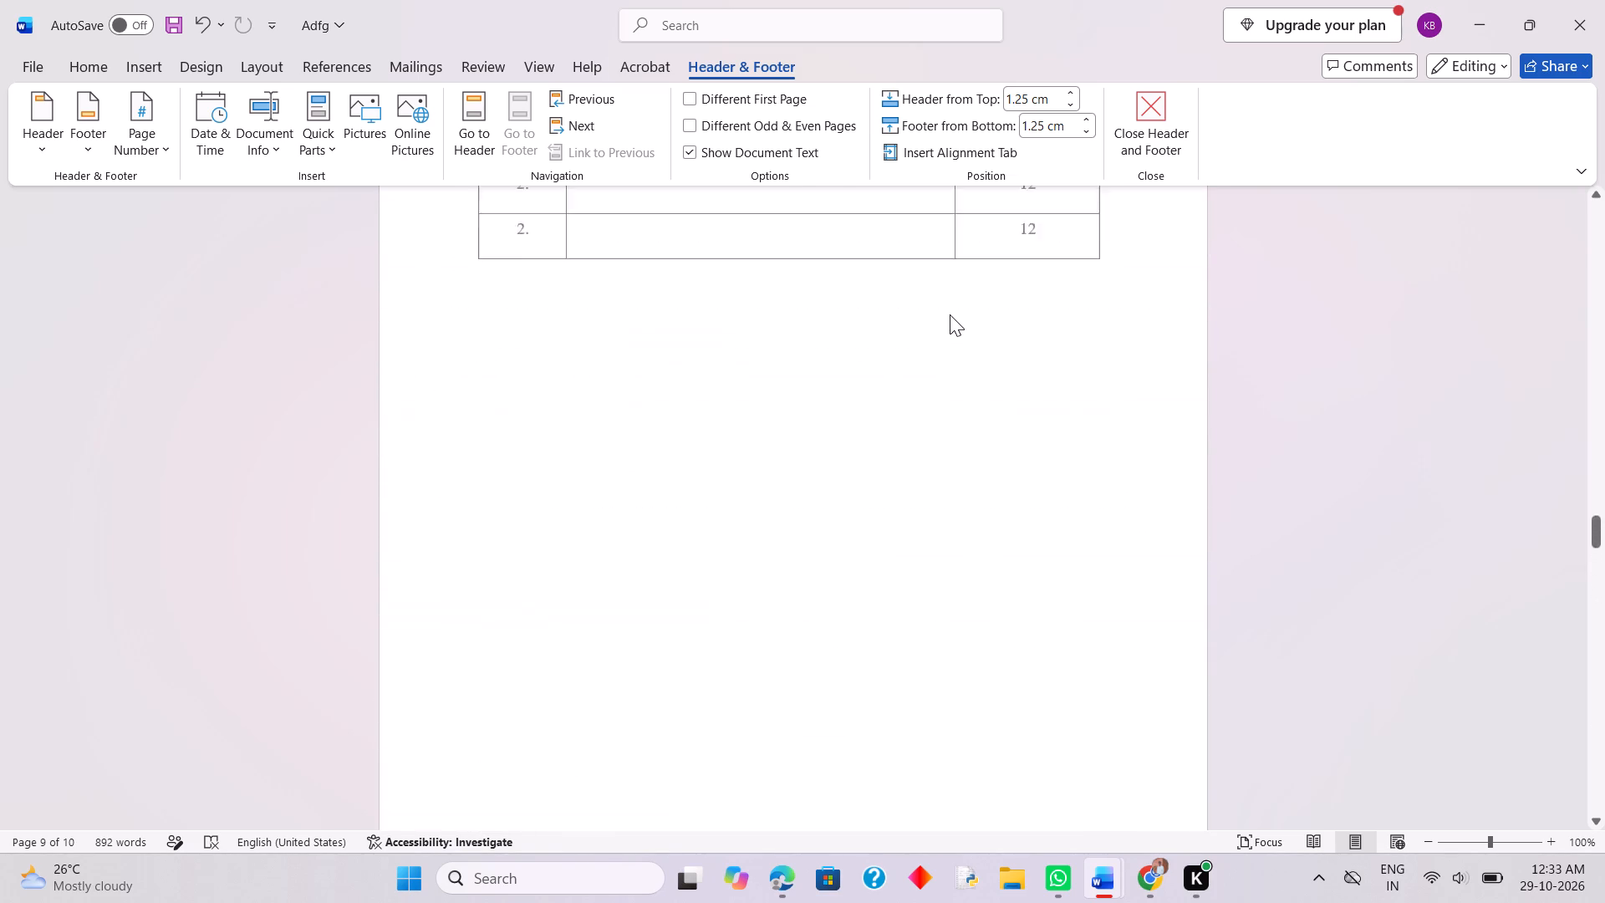
scroll(950, 314, "up", 5)
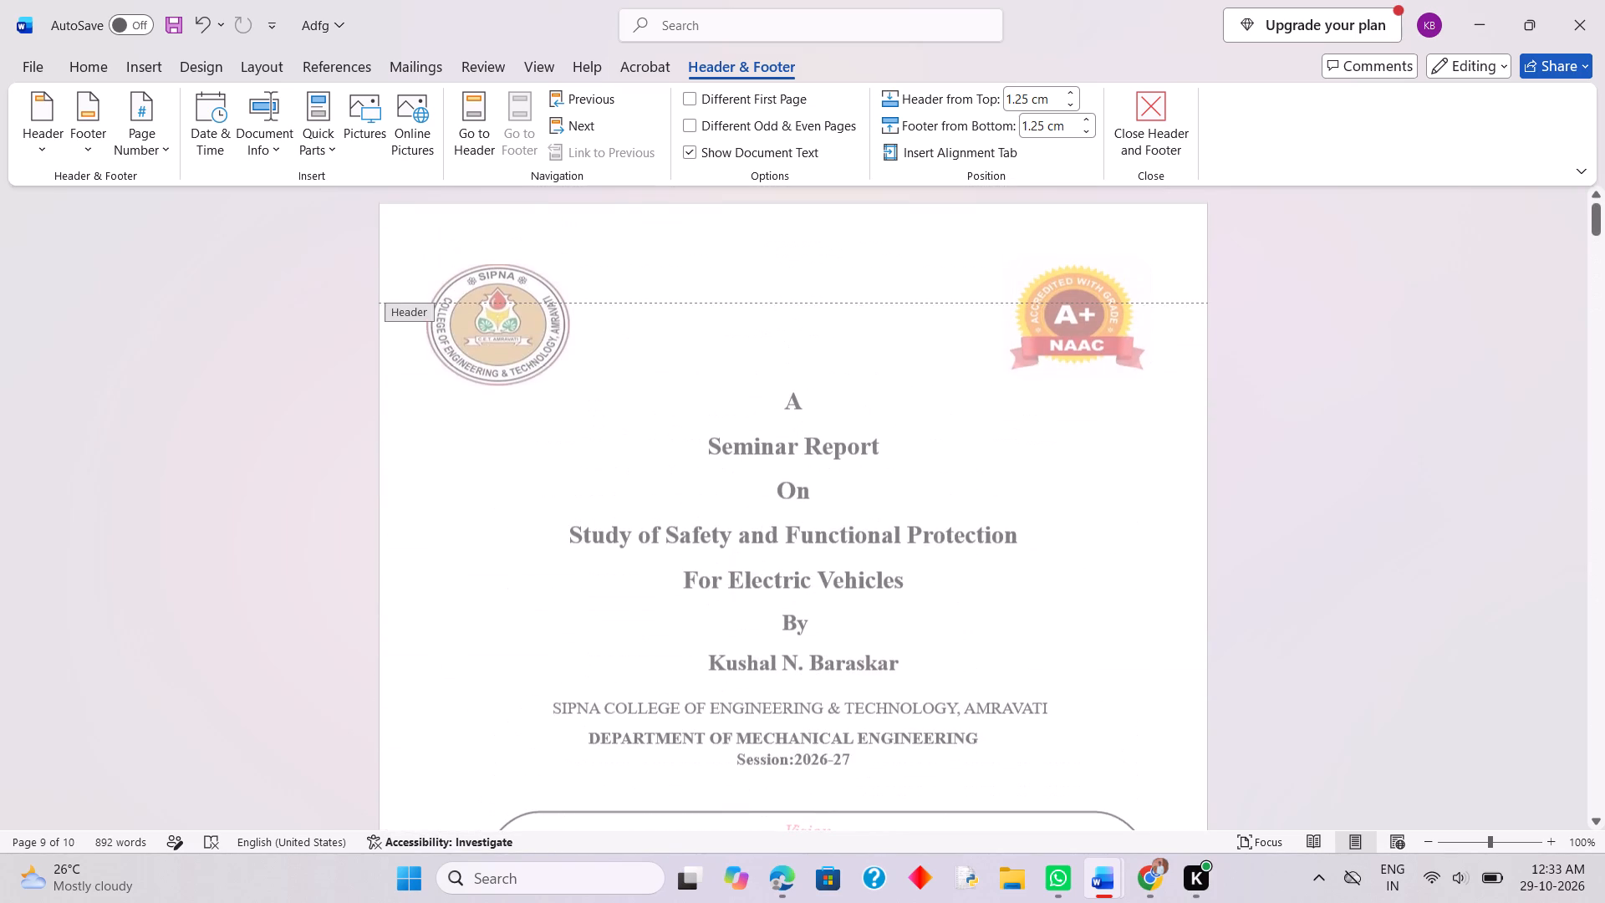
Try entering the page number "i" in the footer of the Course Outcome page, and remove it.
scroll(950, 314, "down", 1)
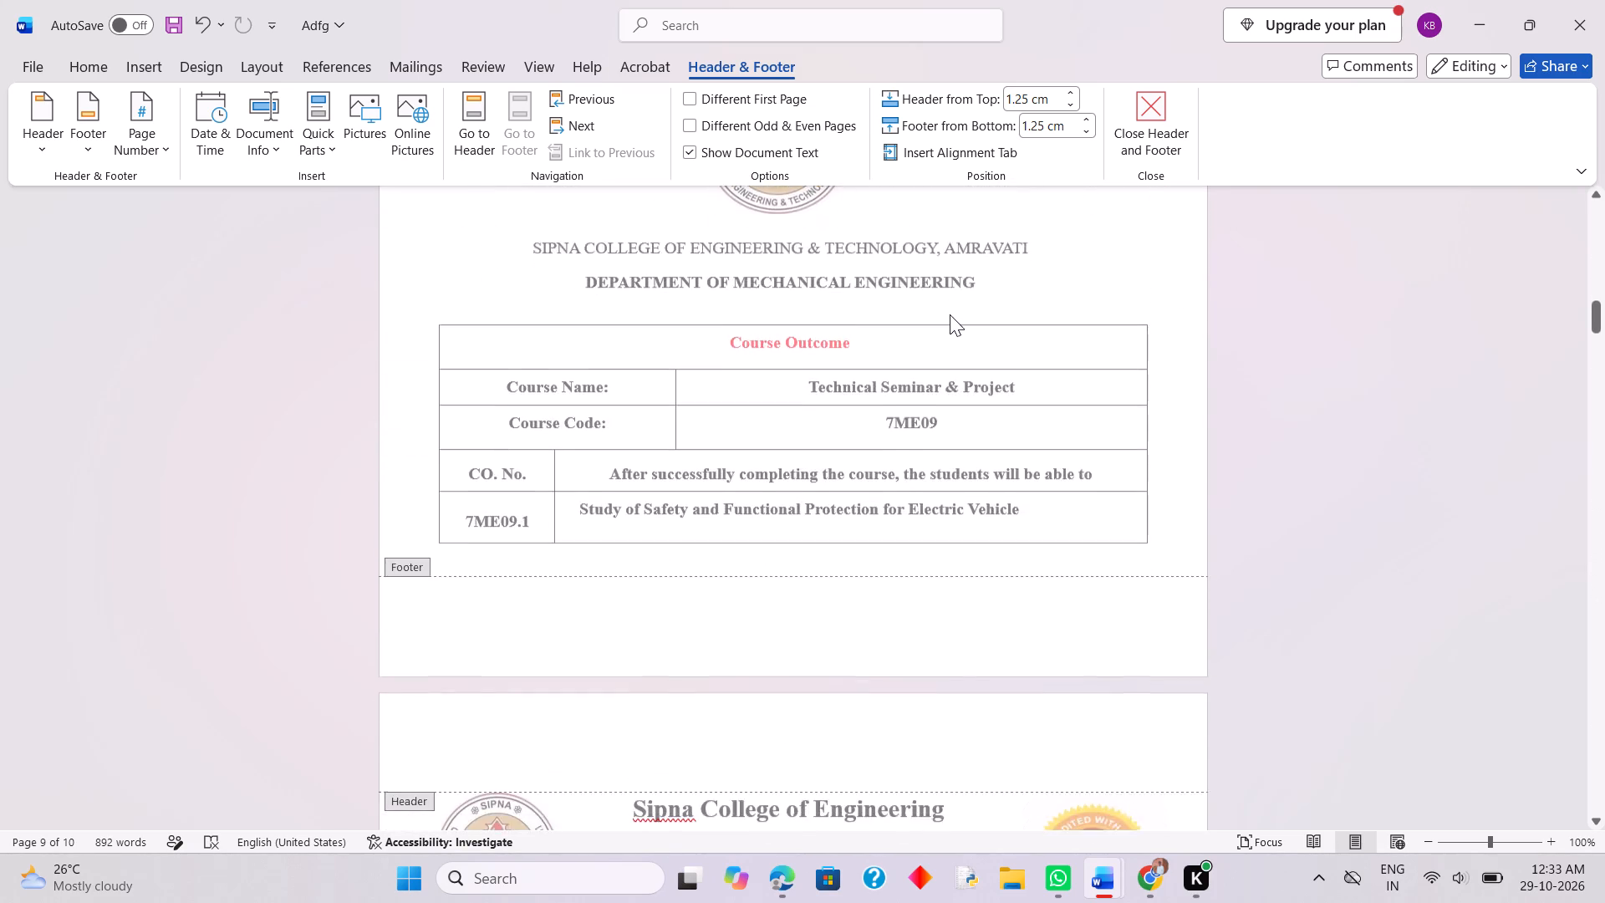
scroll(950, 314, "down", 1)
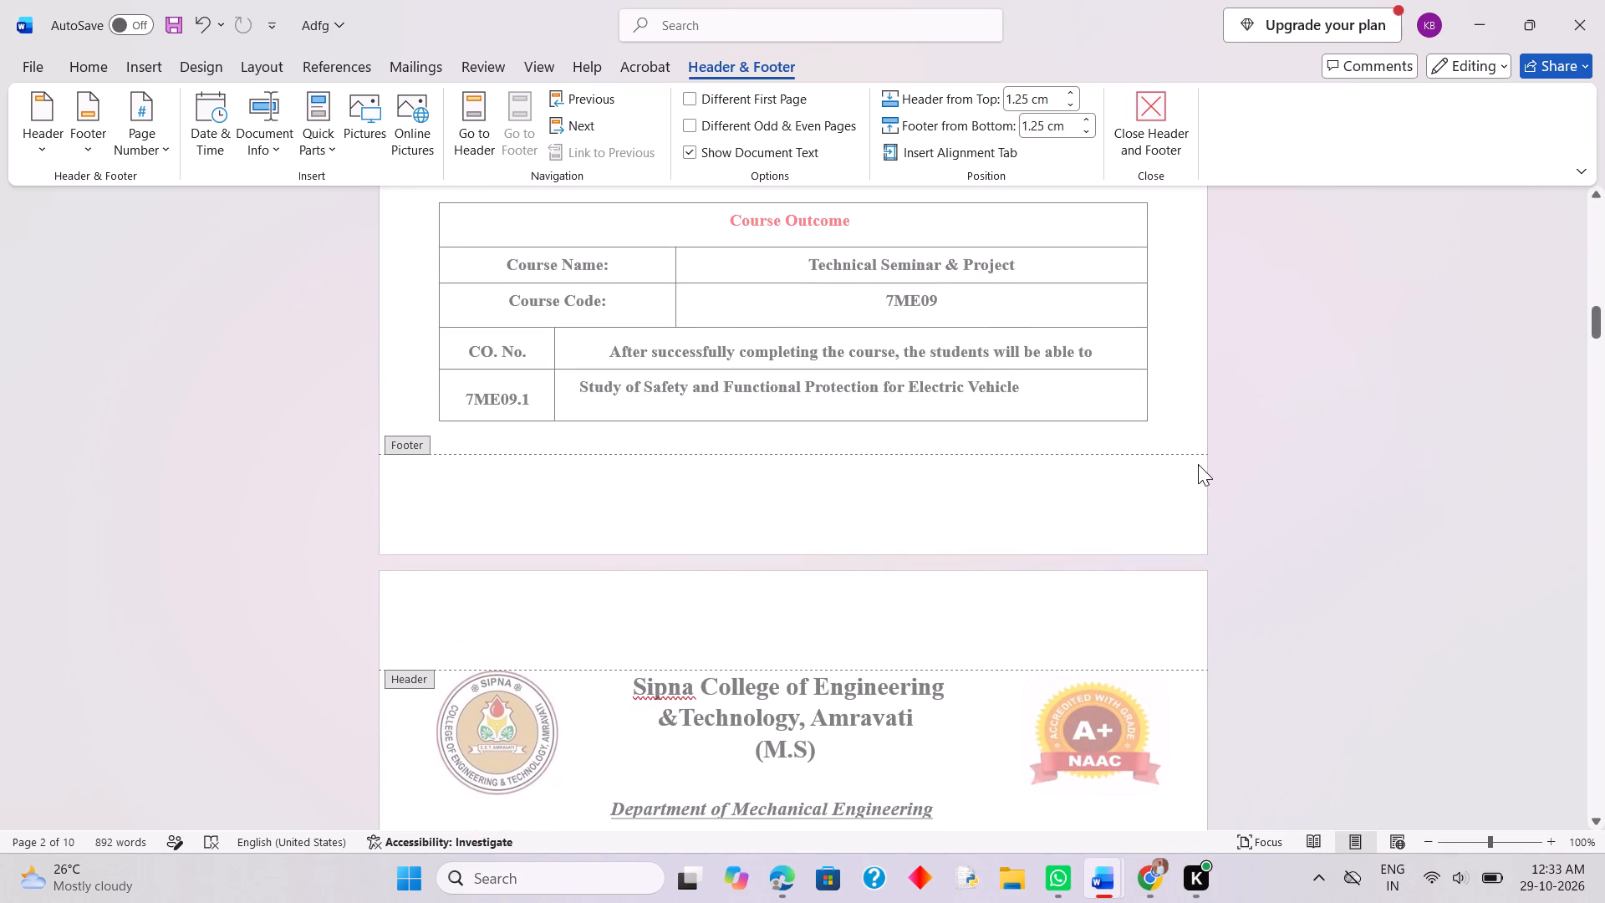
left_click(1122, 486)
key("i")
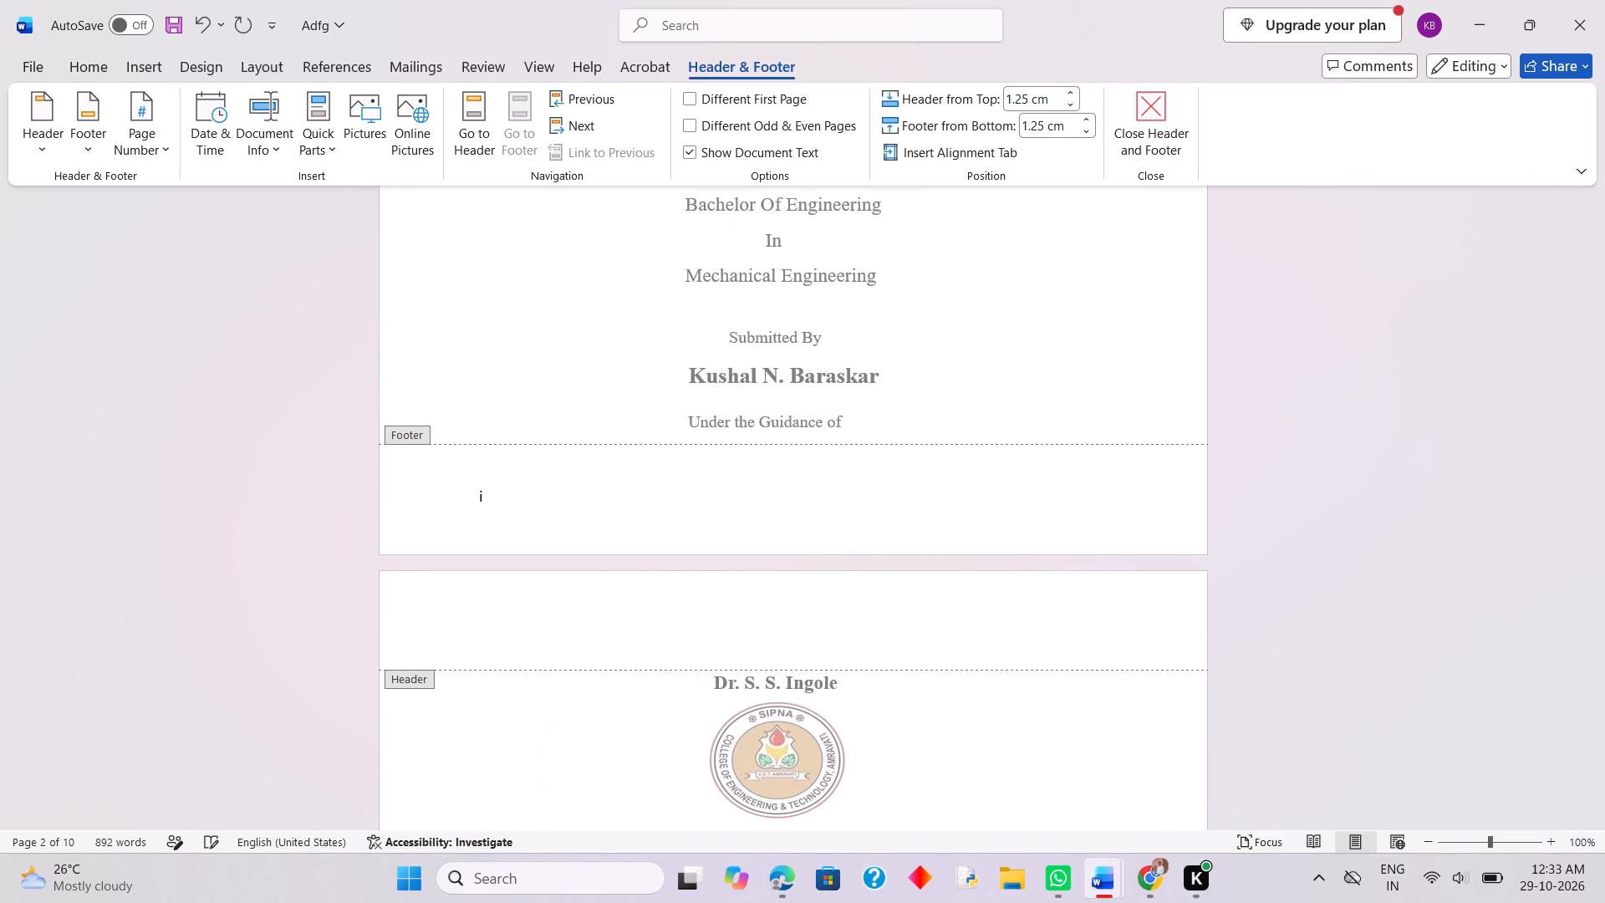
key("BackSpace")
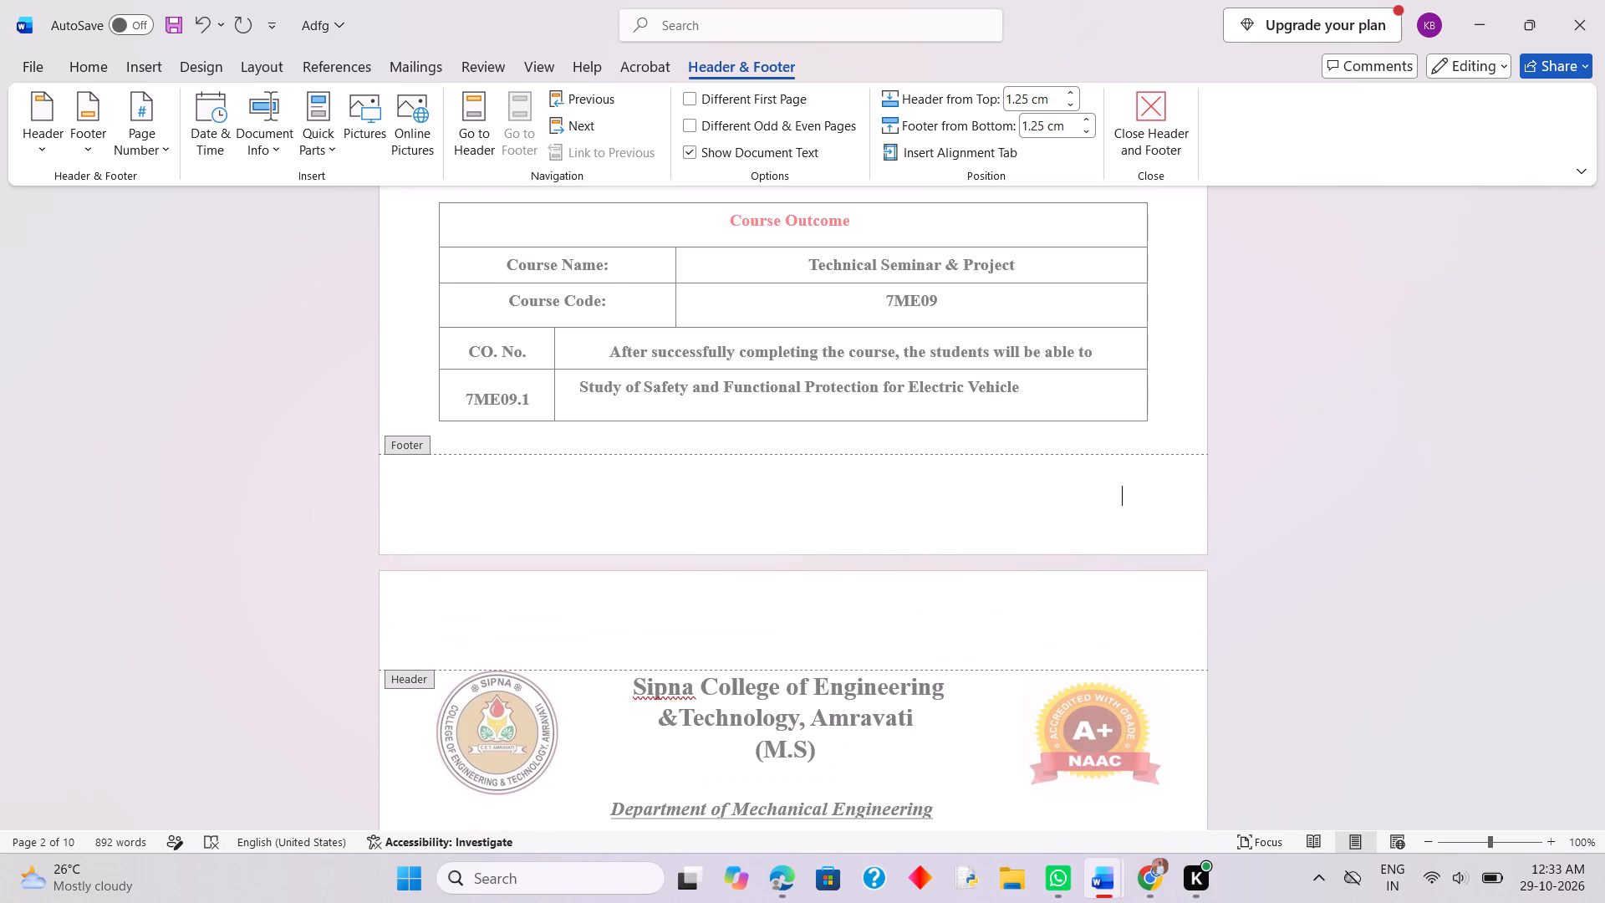
Browse the built-in footer designs from Blank through Whisp, and return to editing the current footer without choosing one.
left_click(84, 122)
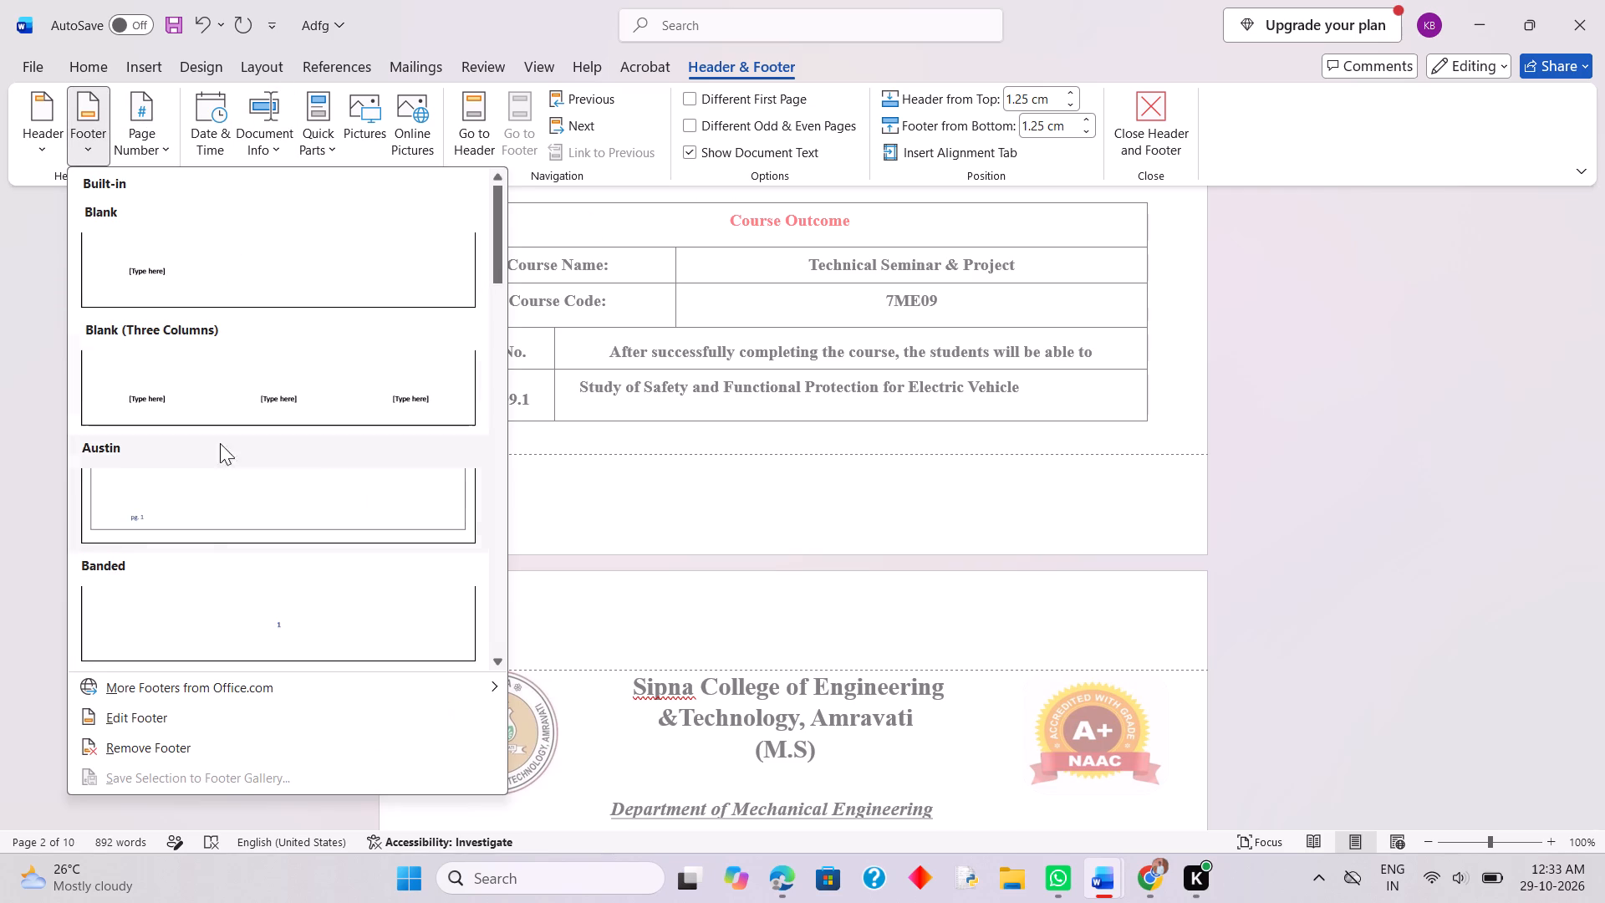
scroll(257, 589, "down", 4)
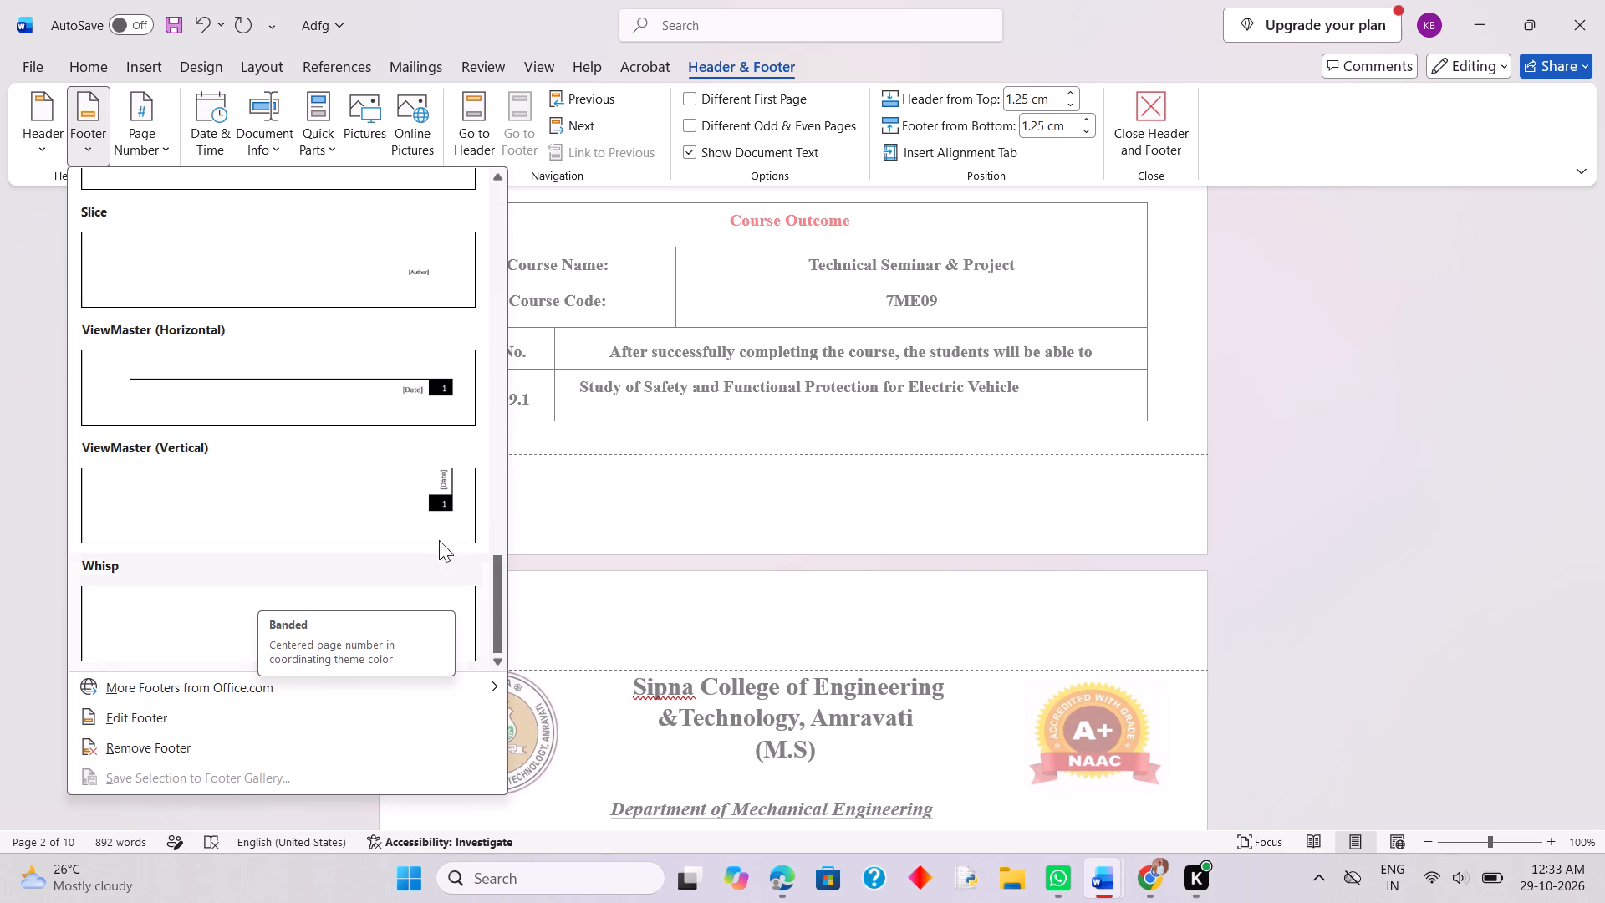
scroll(413, 522, "up", 1)
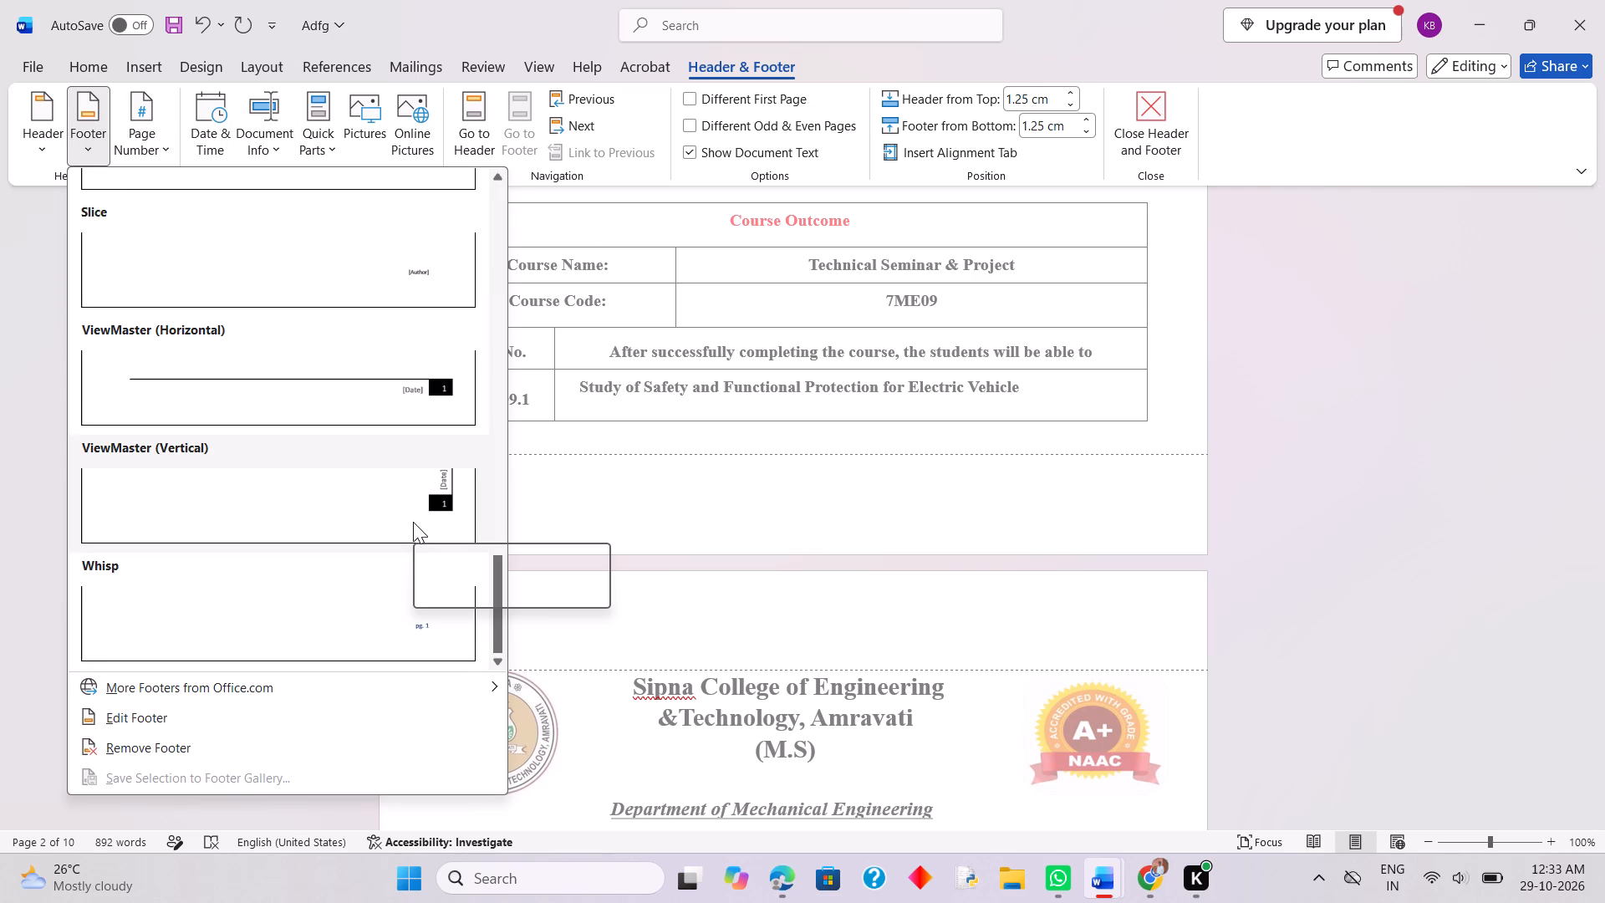
scroll(413, 522, "up", 1)
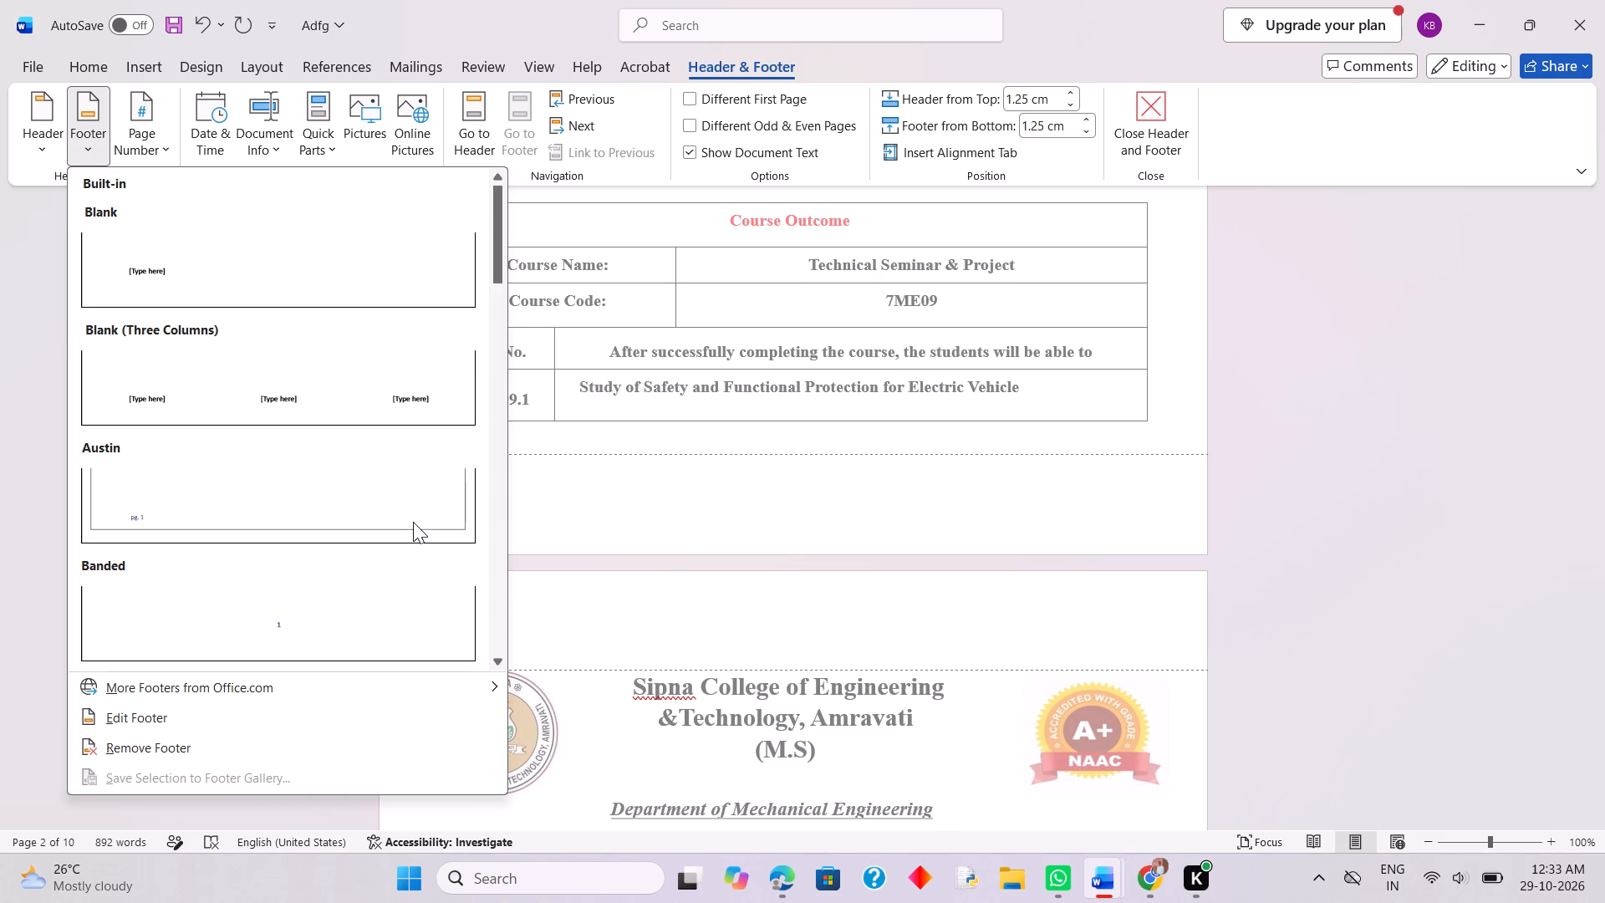
scroll(413, 522, "up", 1)
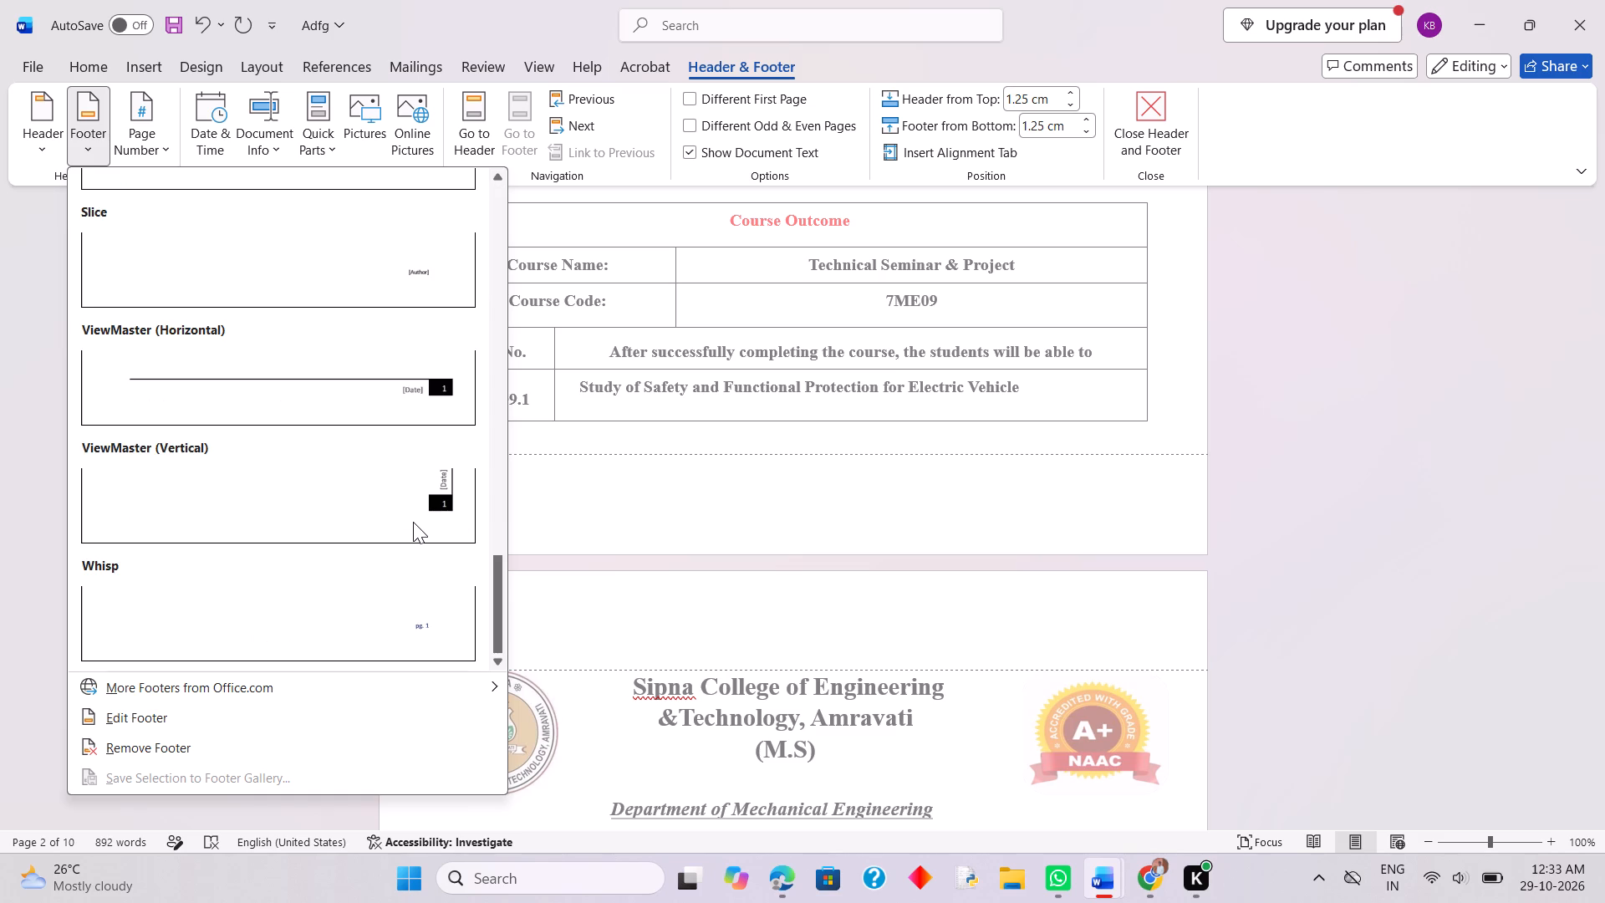
left_click(492, 520)
left_click(492, 520)
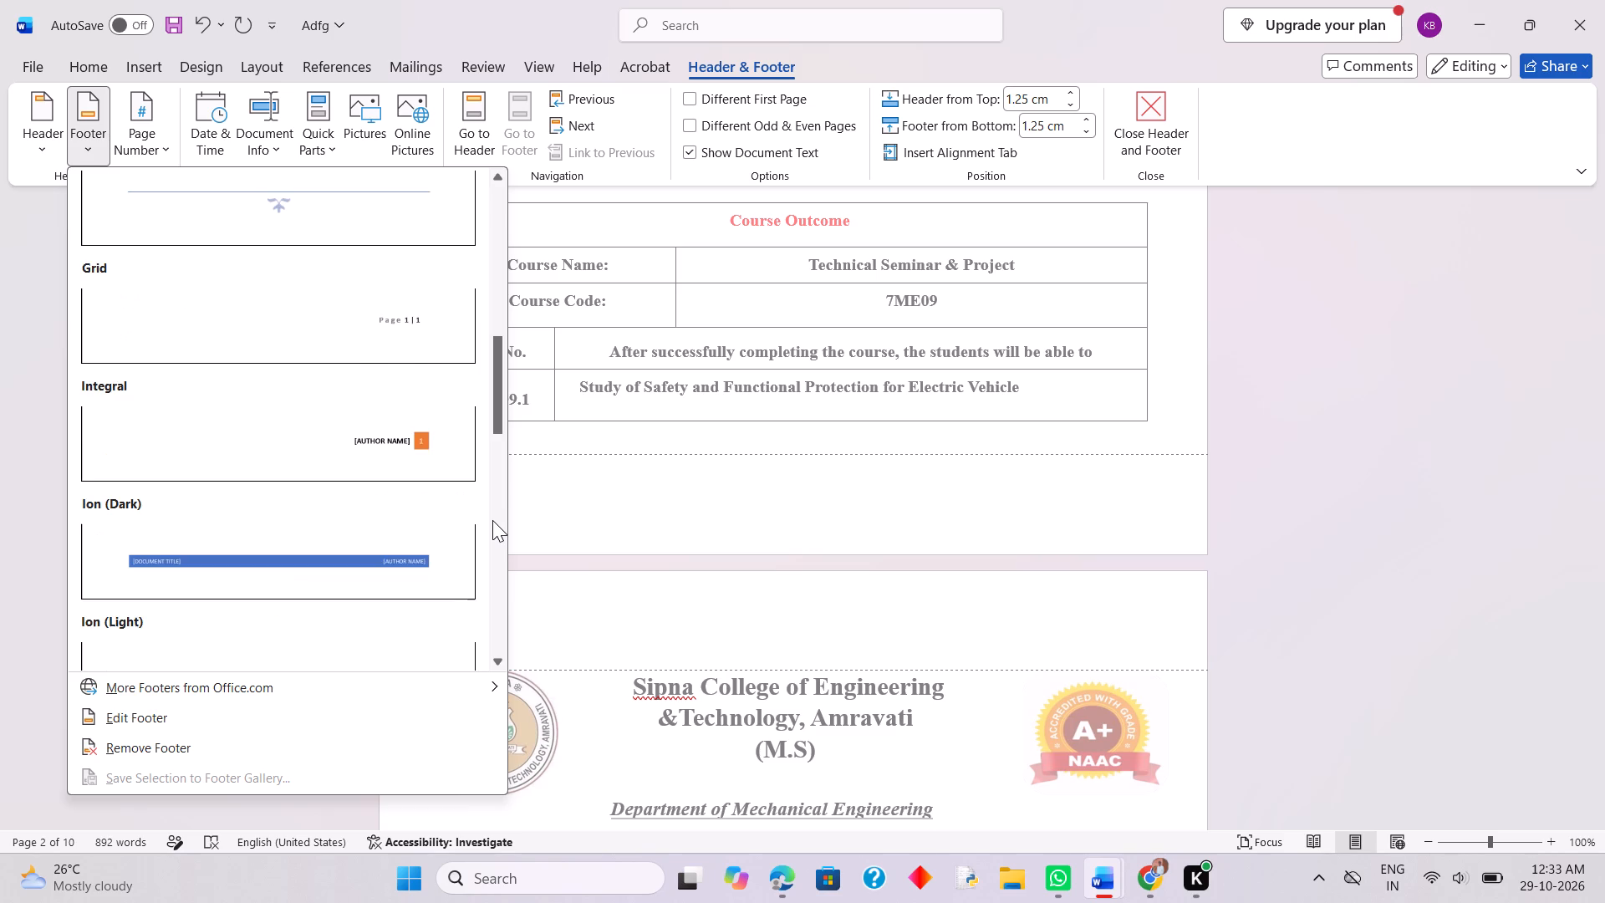
left_click(492, 520)
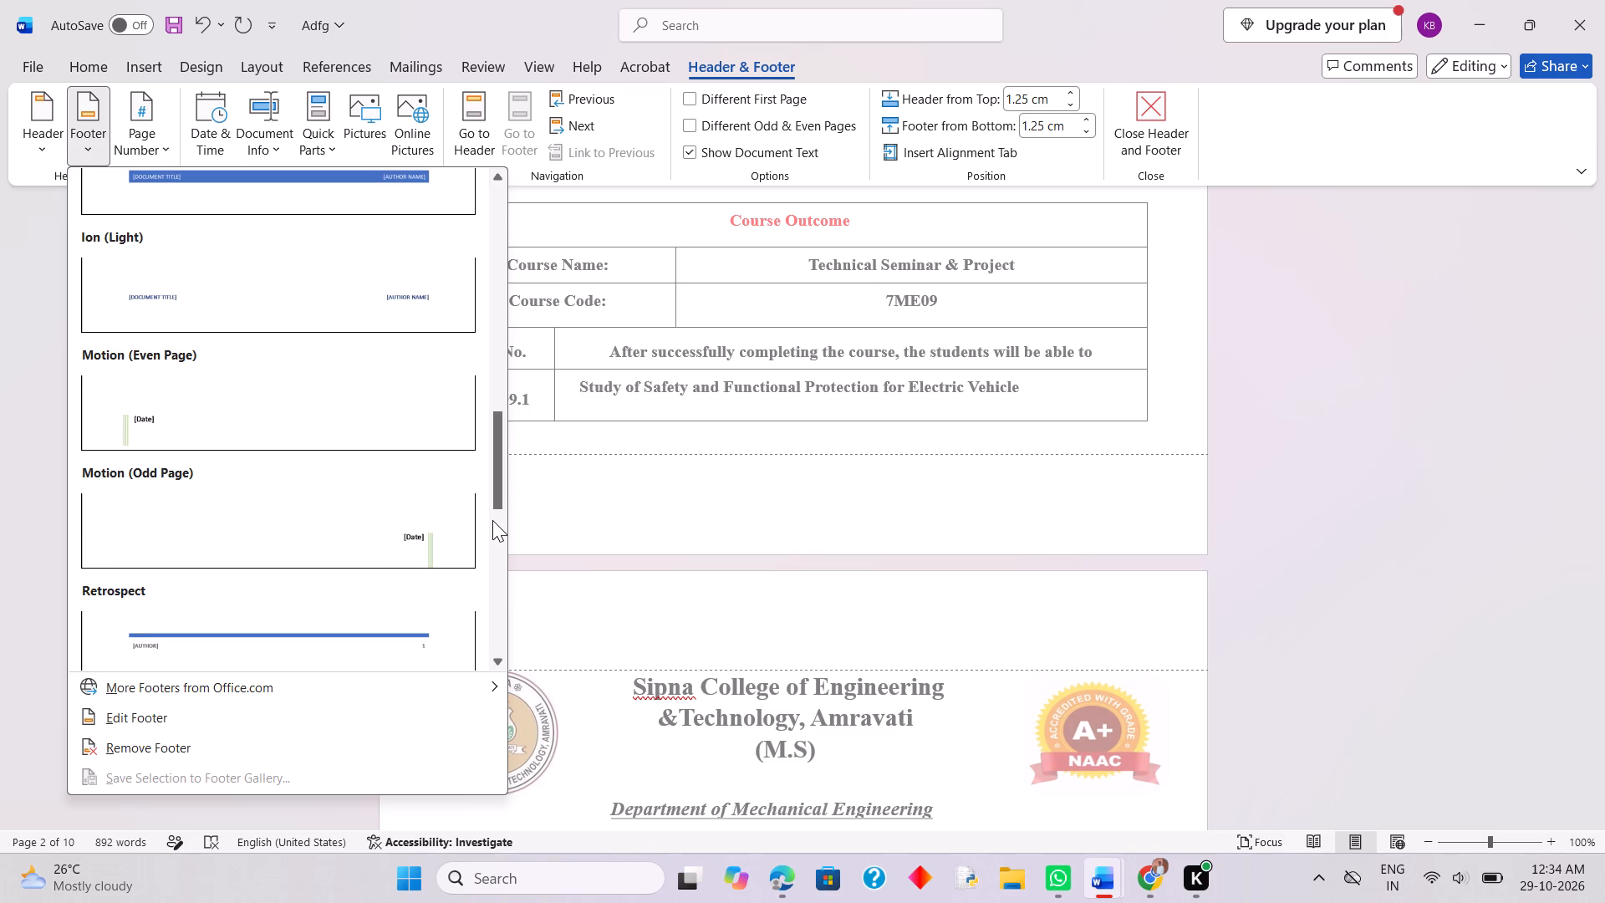
left_click(492, 520)
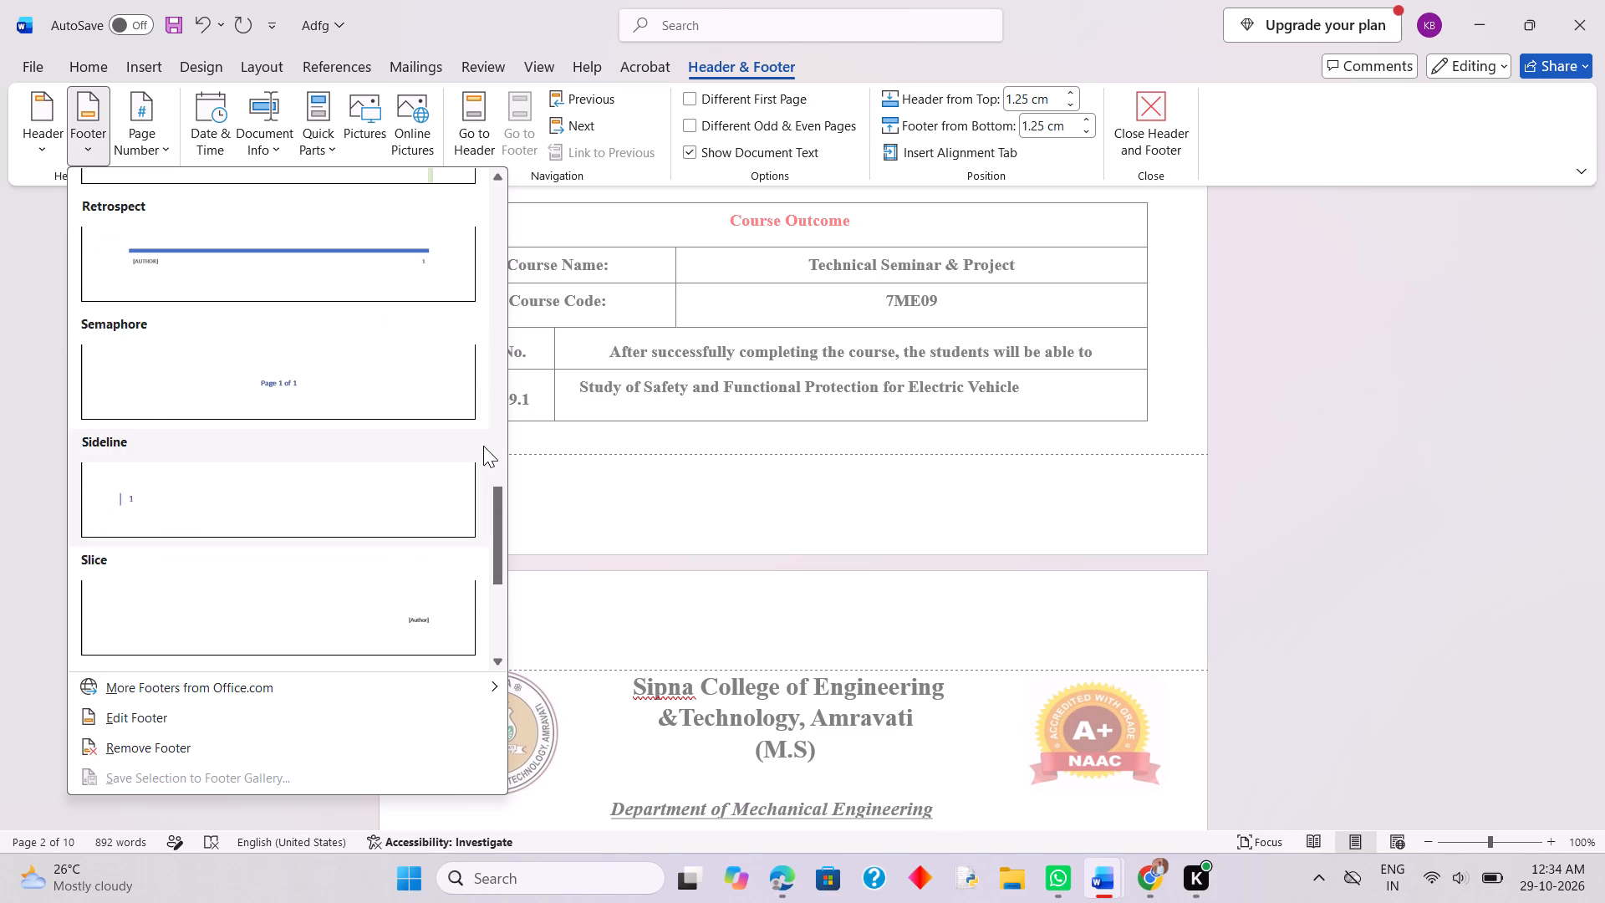
left_click(500, 607)
scroll(496, 514, "down", 1)
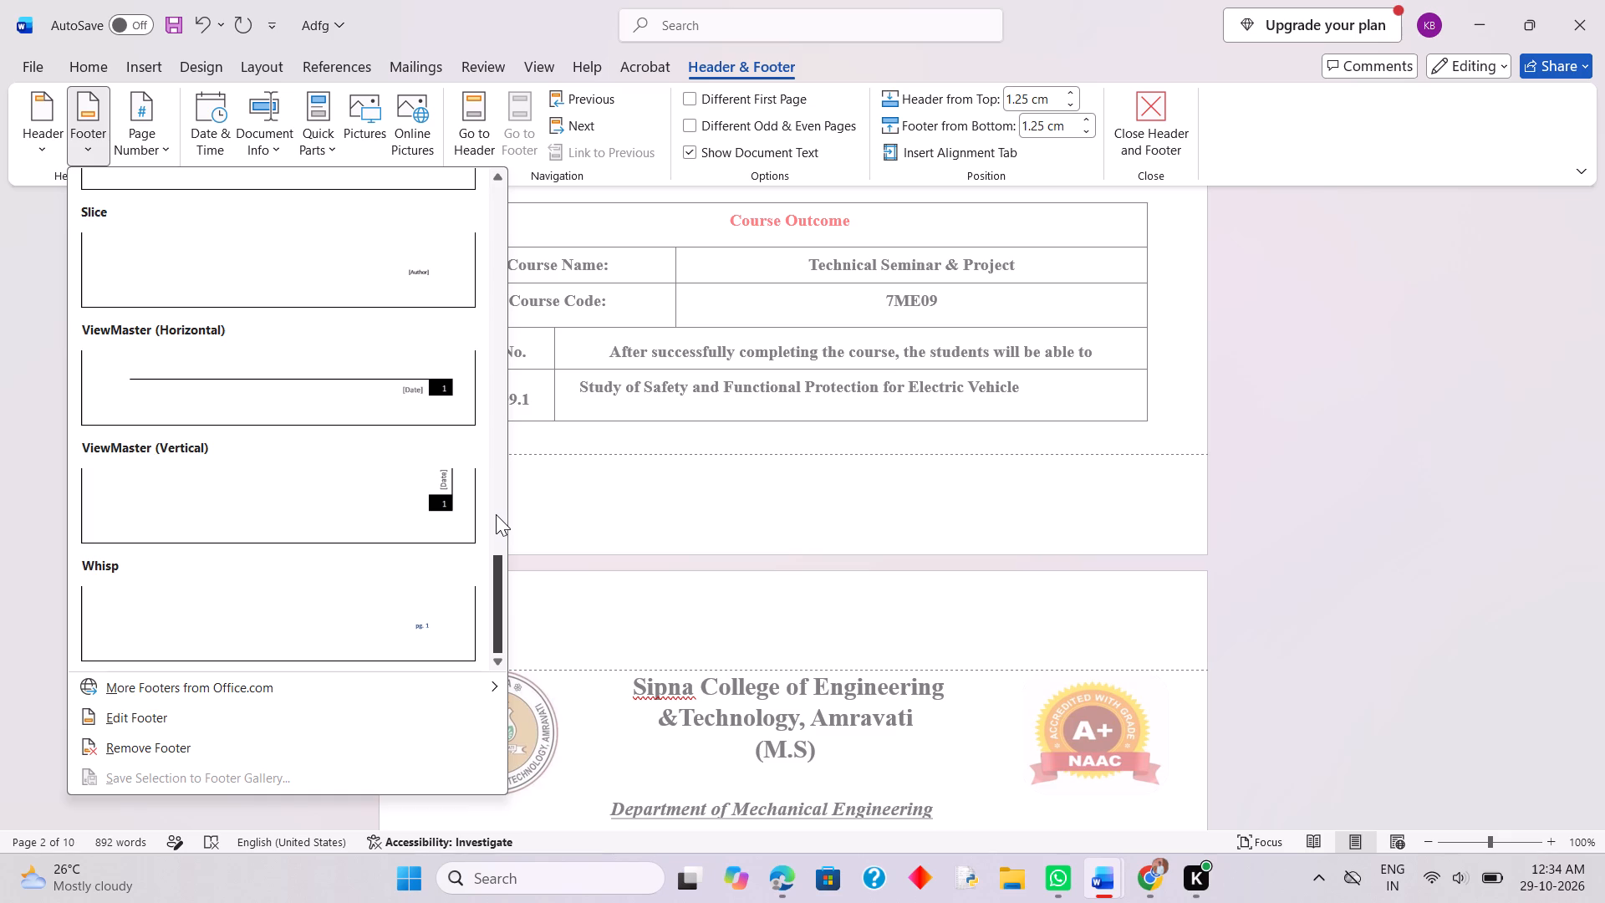
scroll(496, 514, "down", 1)
left_click(496, 514)
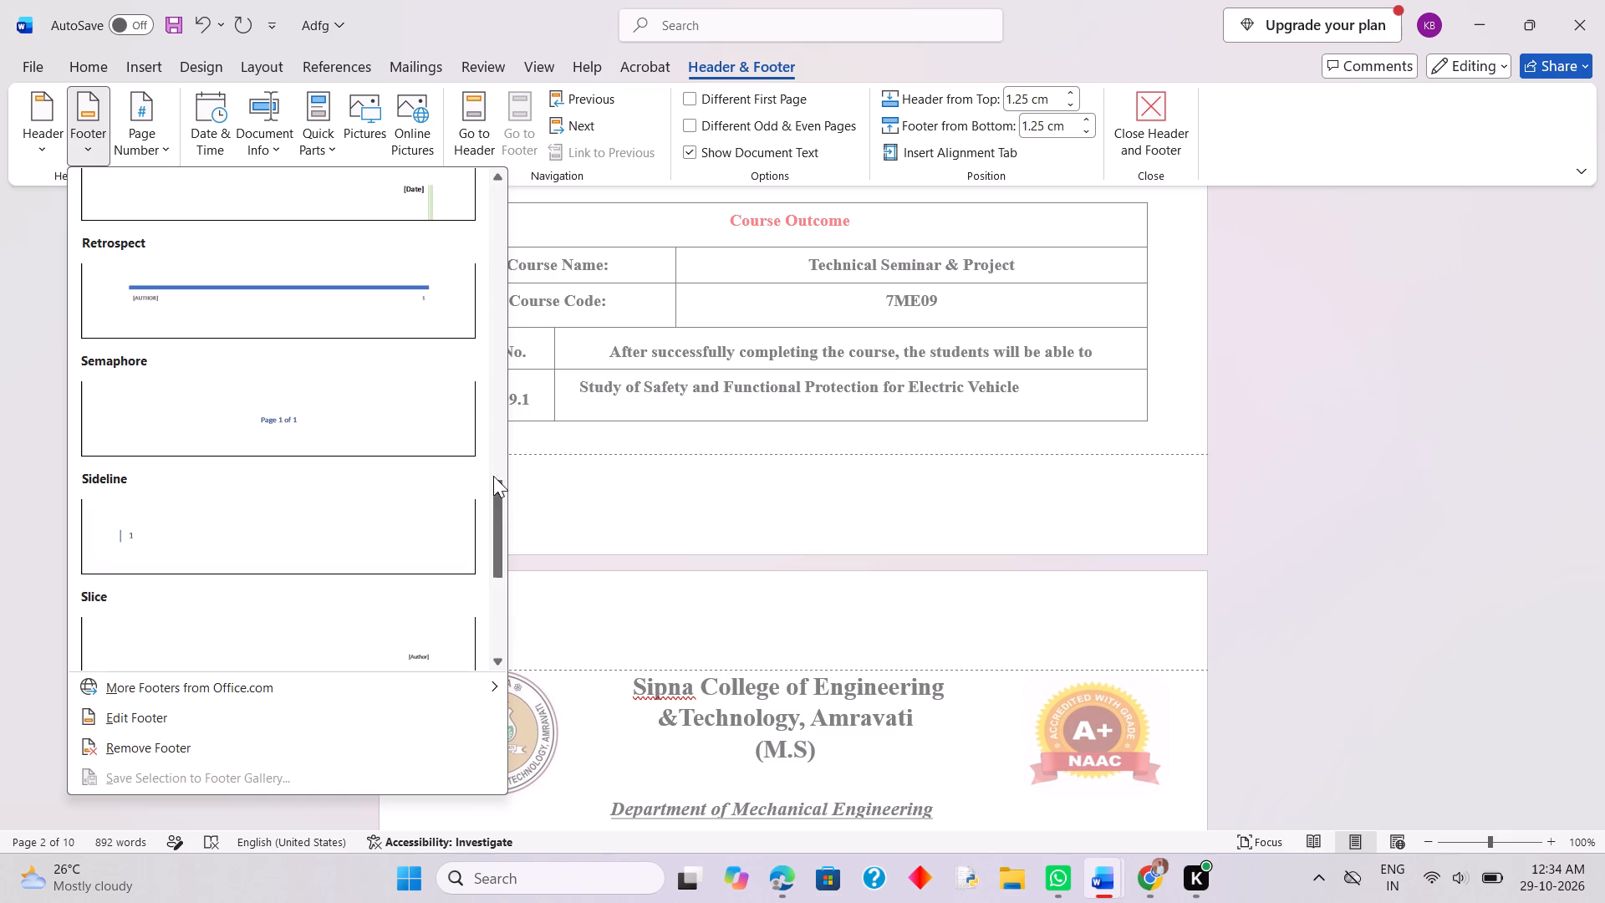
left_click(495, 456)
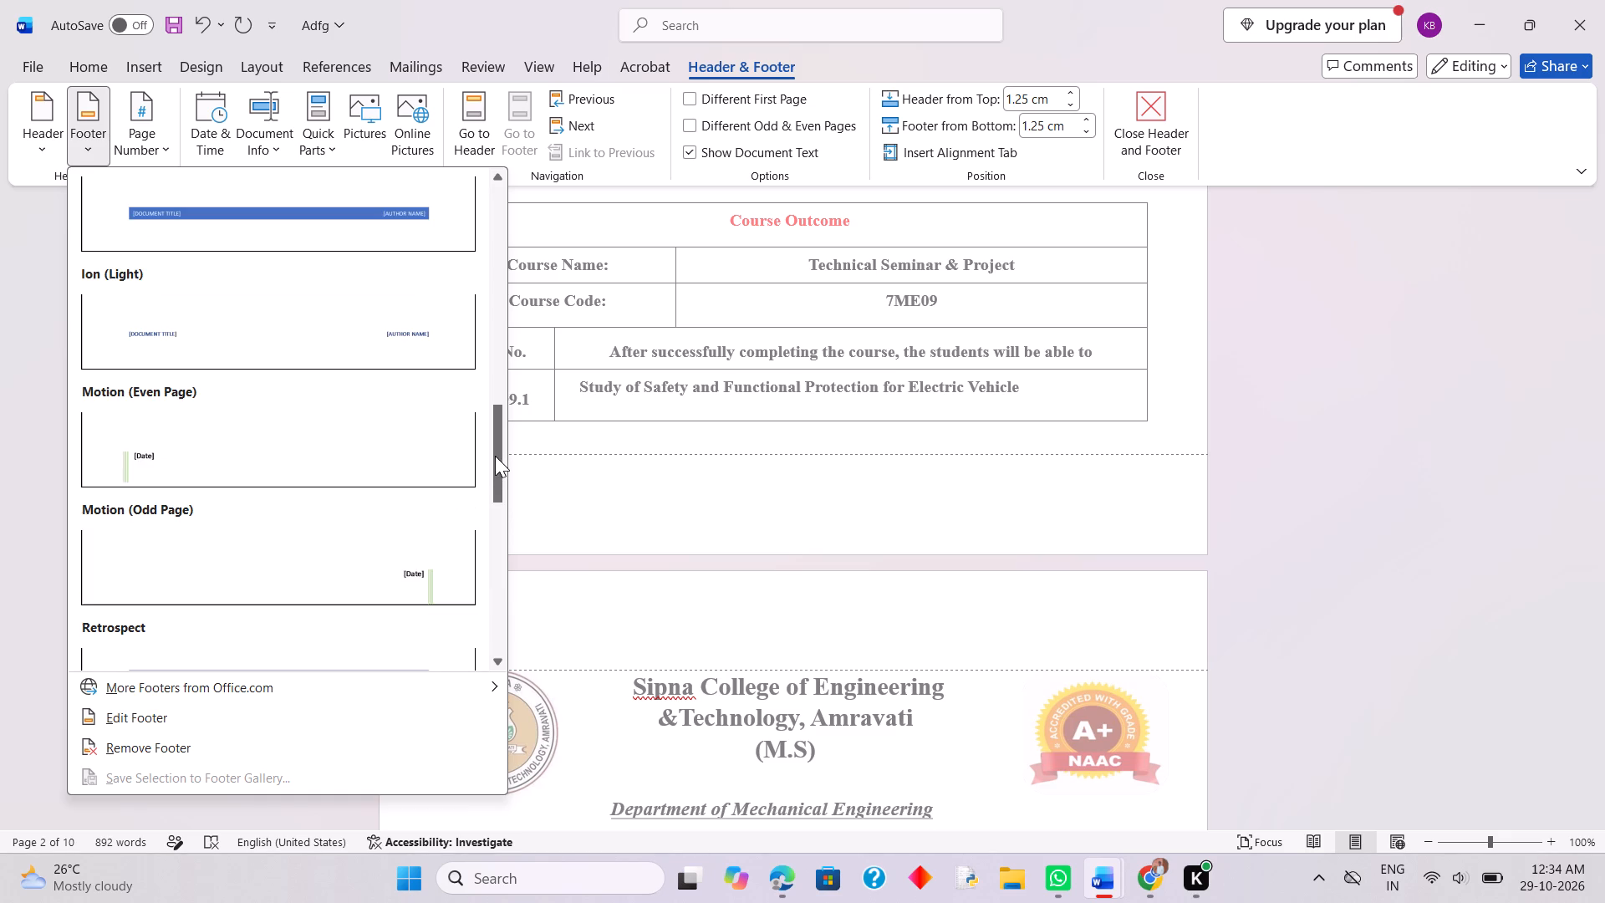
left_click(492, 367)
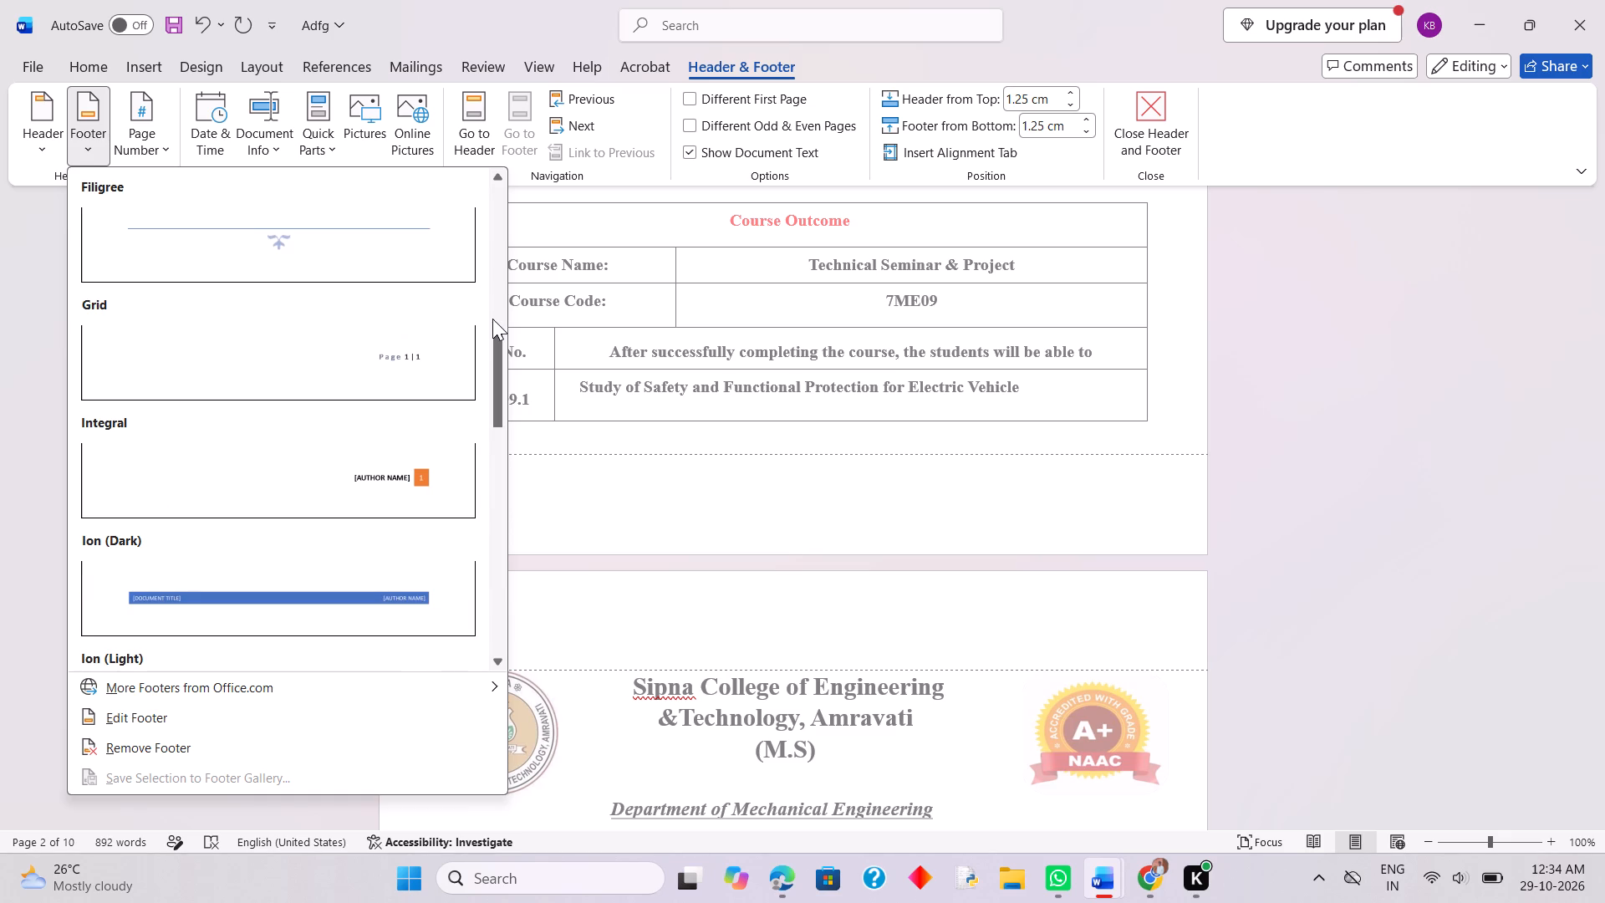
left_click(492, 309)
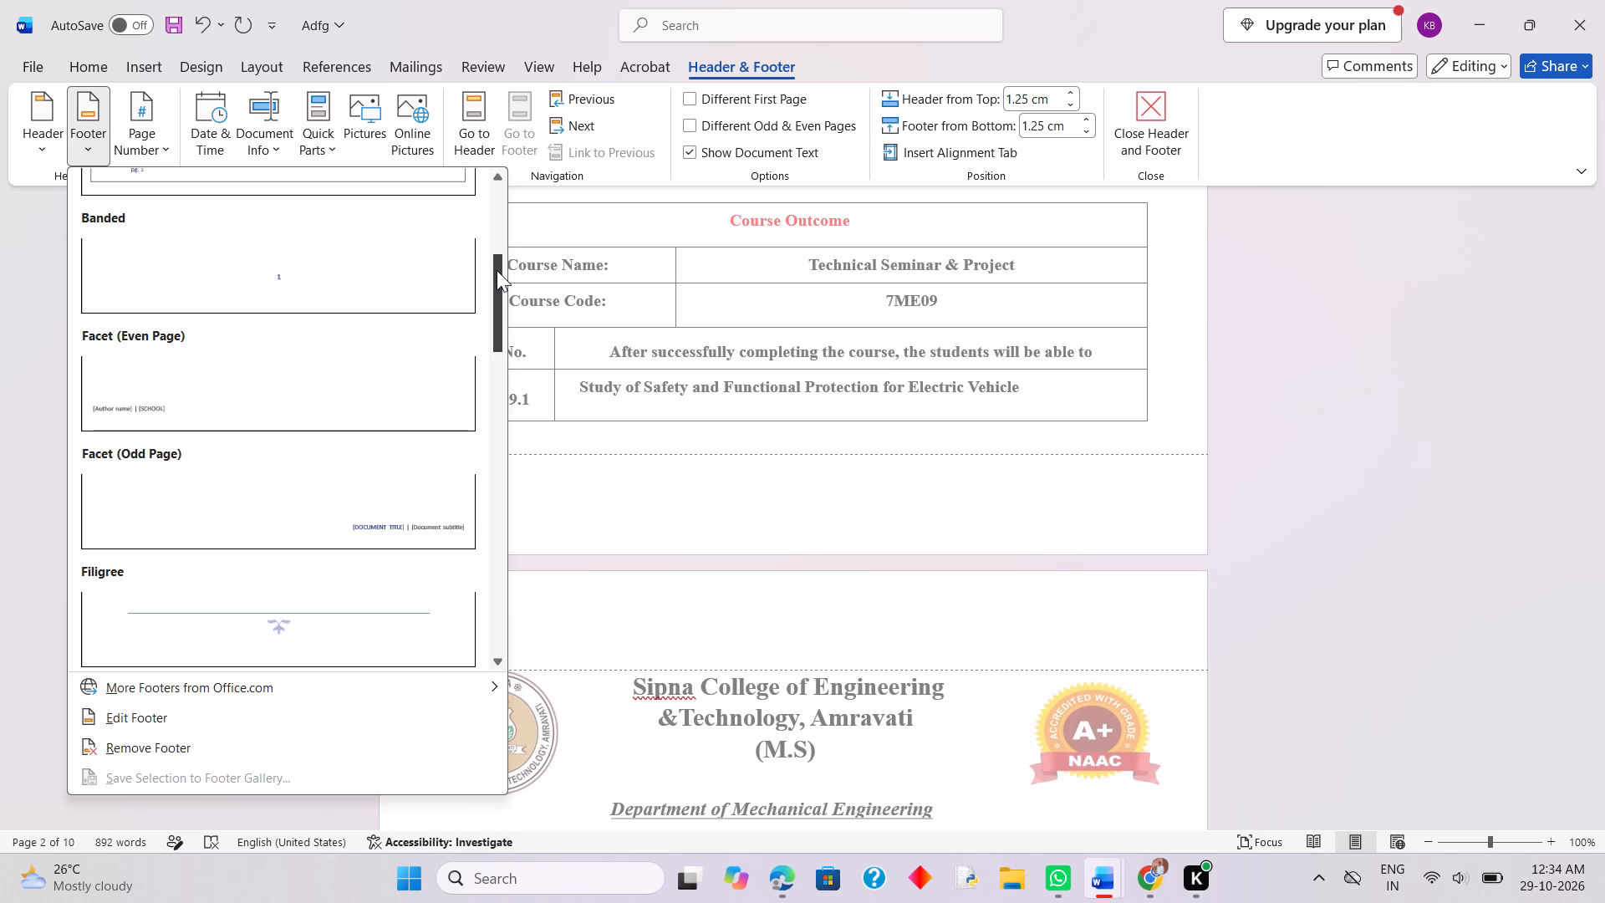
left_click(497, 236)
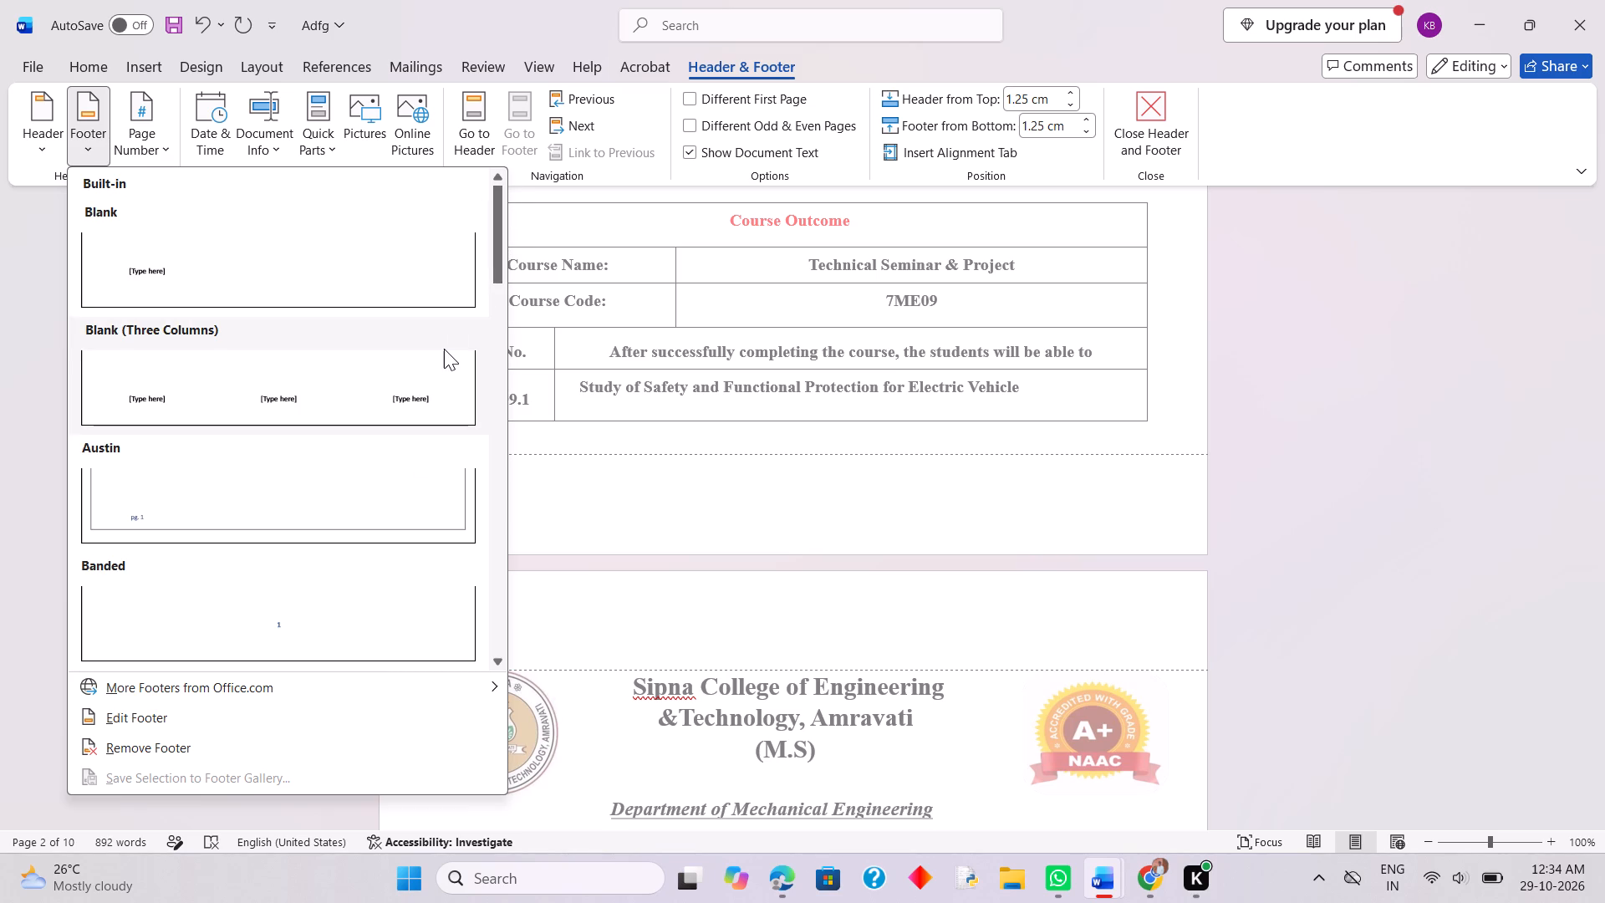
scroll(444, 349, "up", 5)
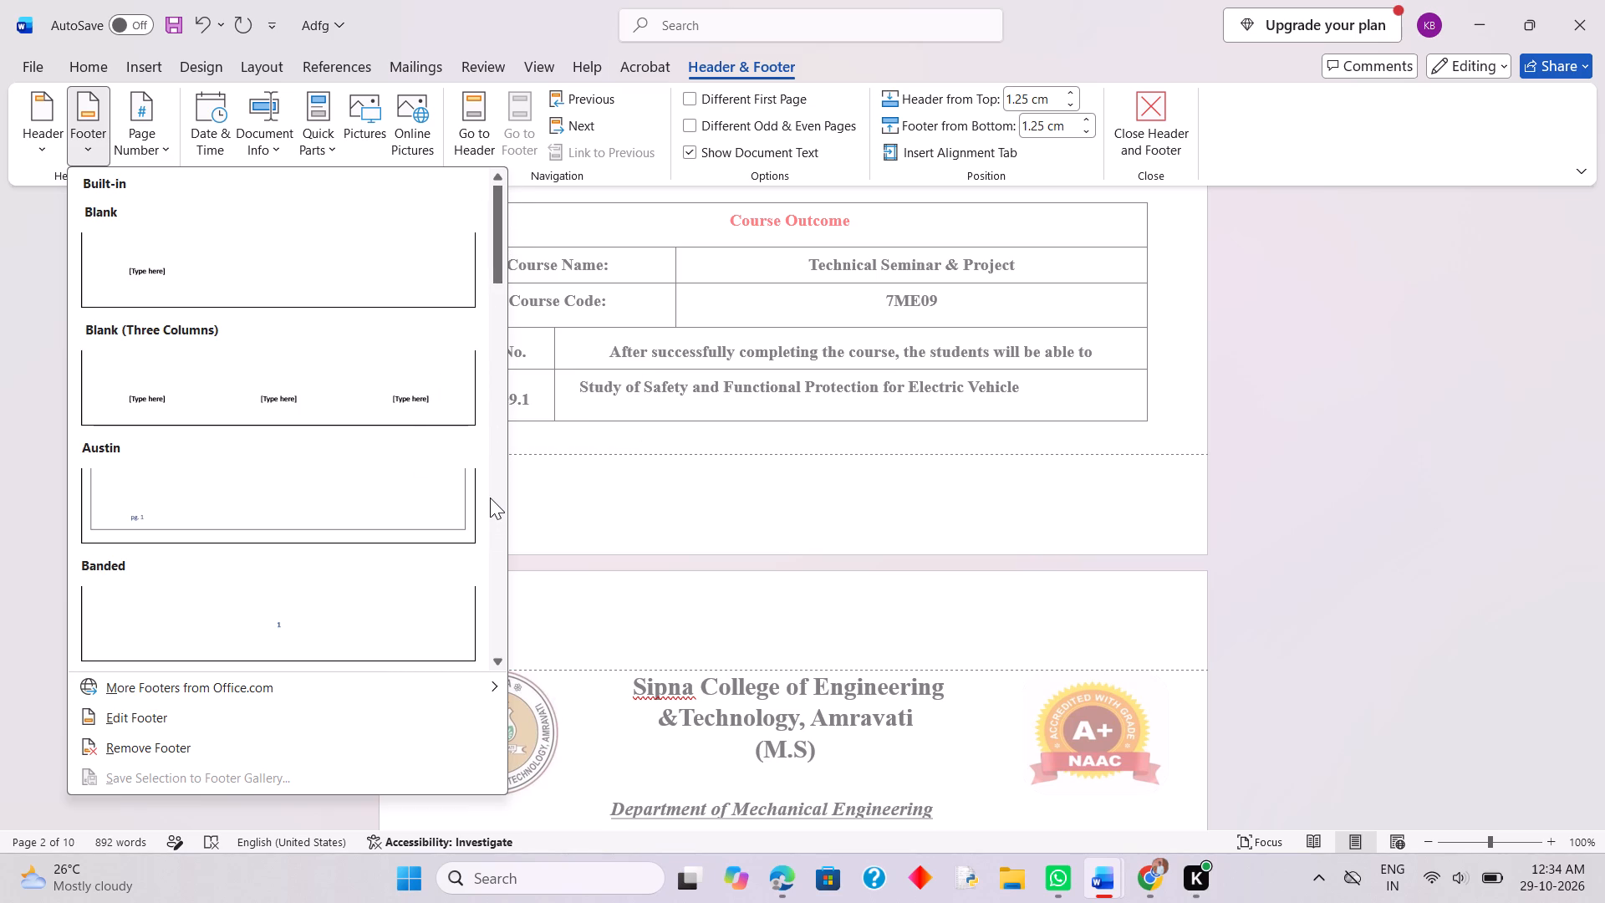
left_click(498, 503)
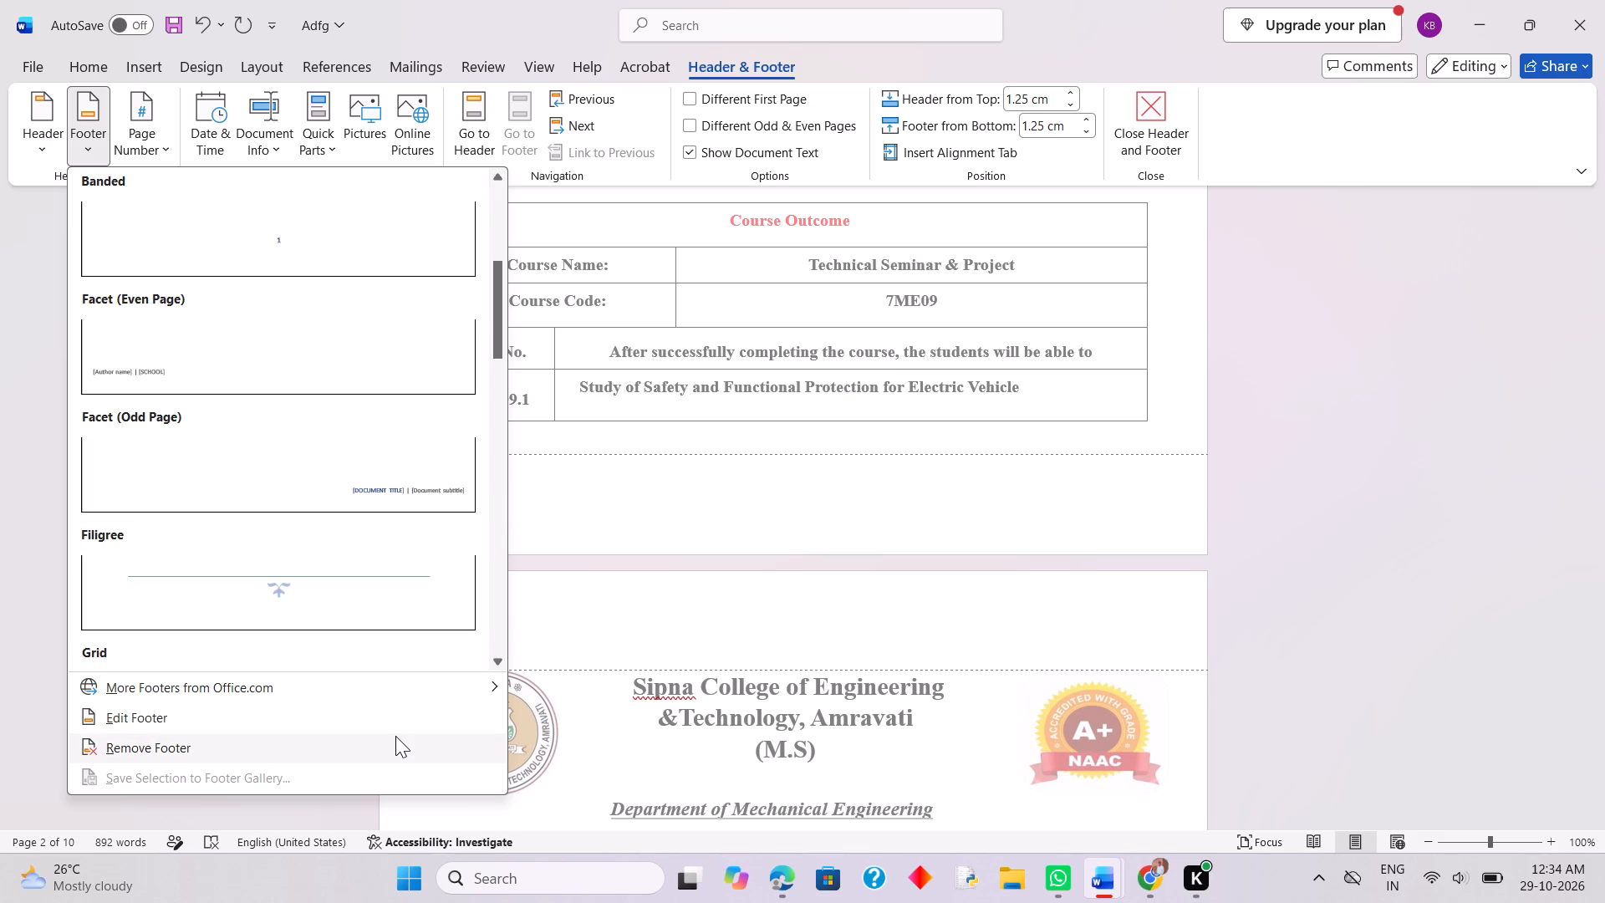
left_click(408, 717)
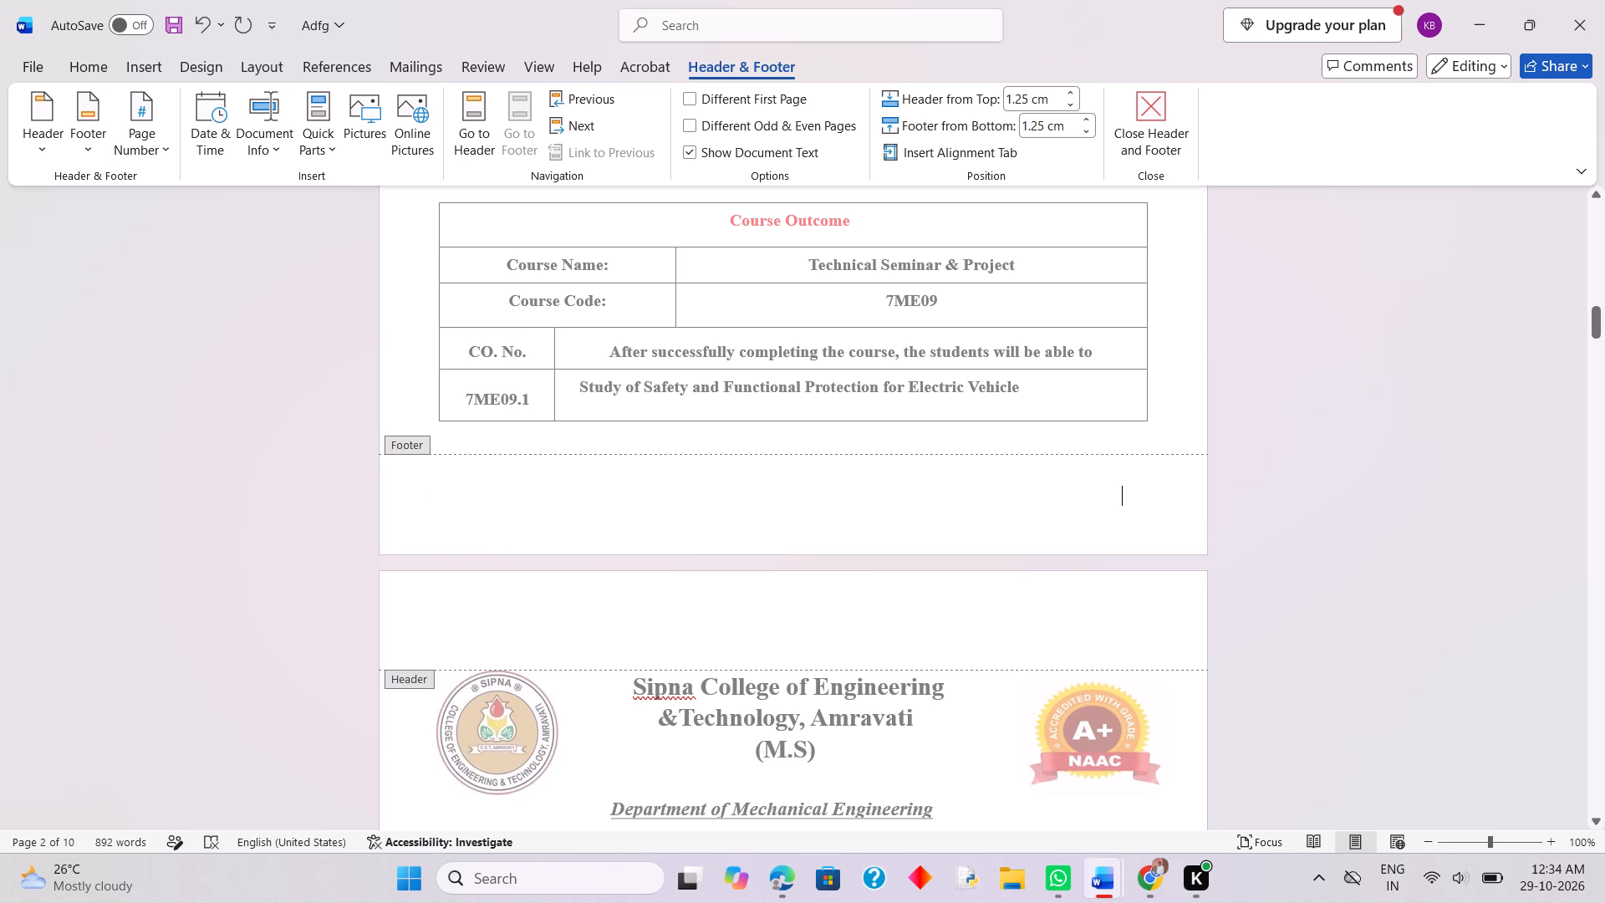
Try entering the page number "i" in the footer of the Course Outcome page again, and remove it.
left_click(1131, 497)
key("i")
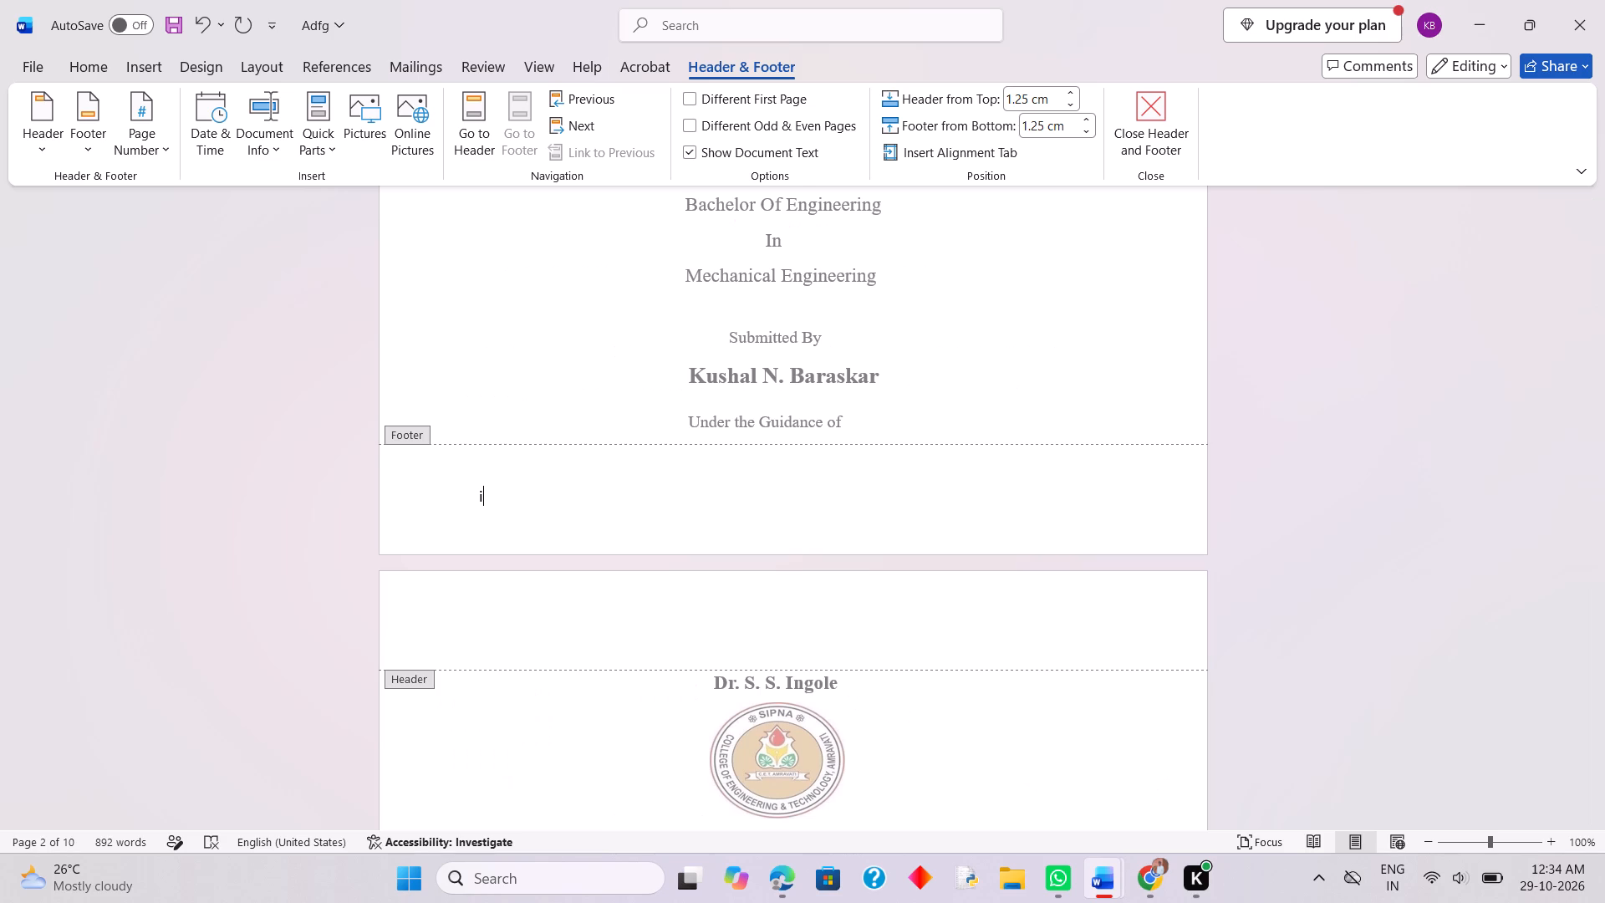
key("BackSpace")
Enter the page number "ii" in the footer of the Certificate page.
scroll(1131, 497, "down", 1)
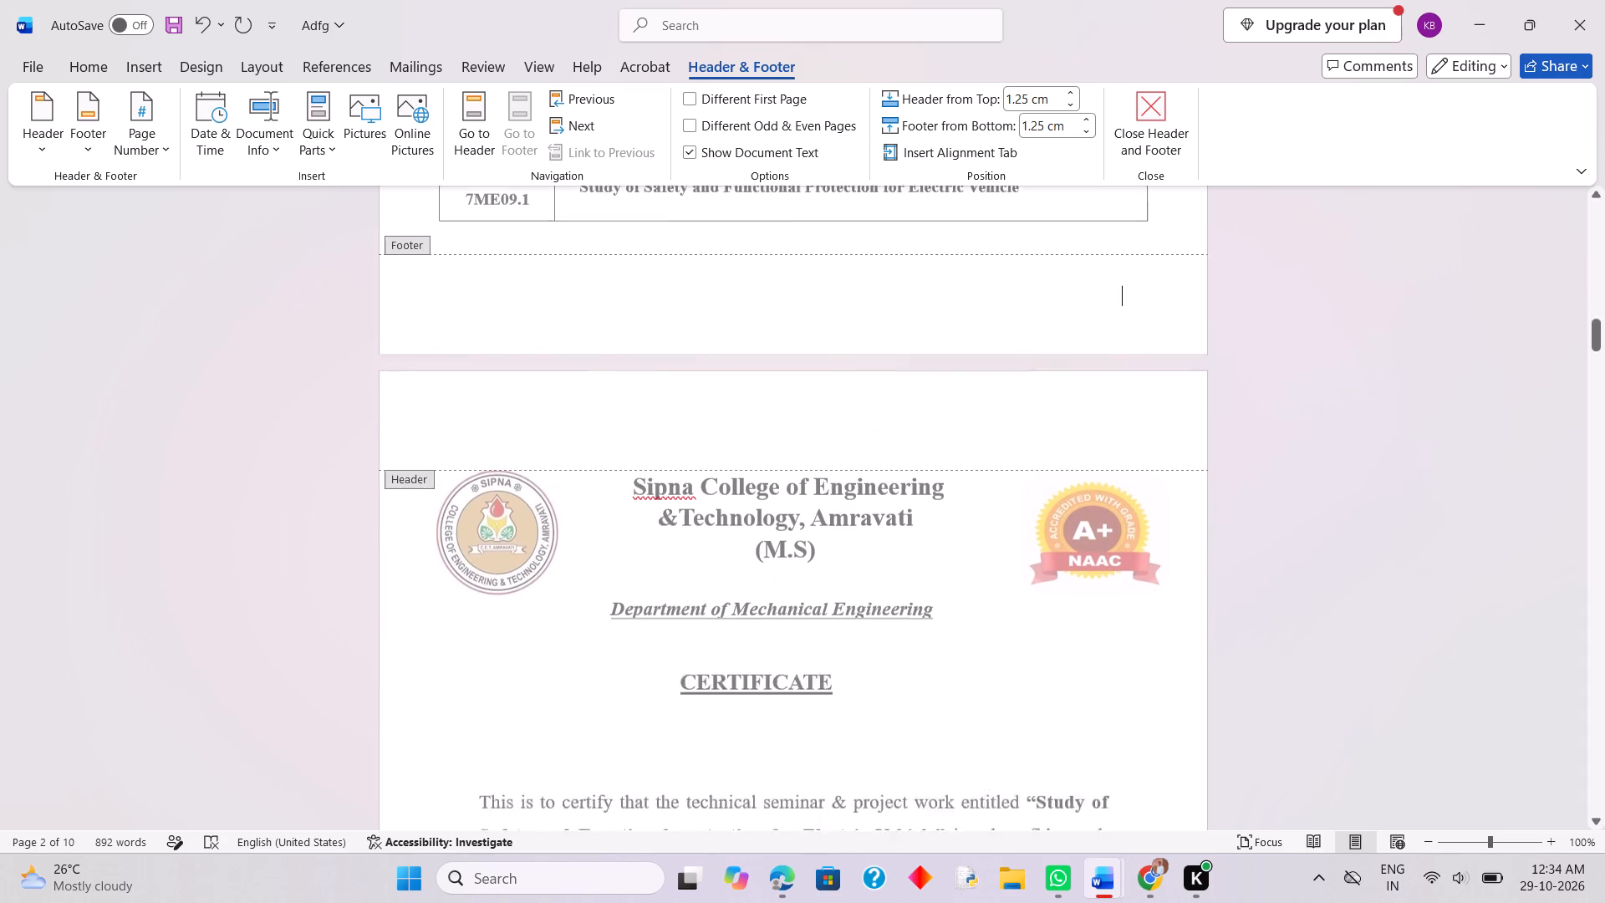
scroll(1131, 497, "down", 1)
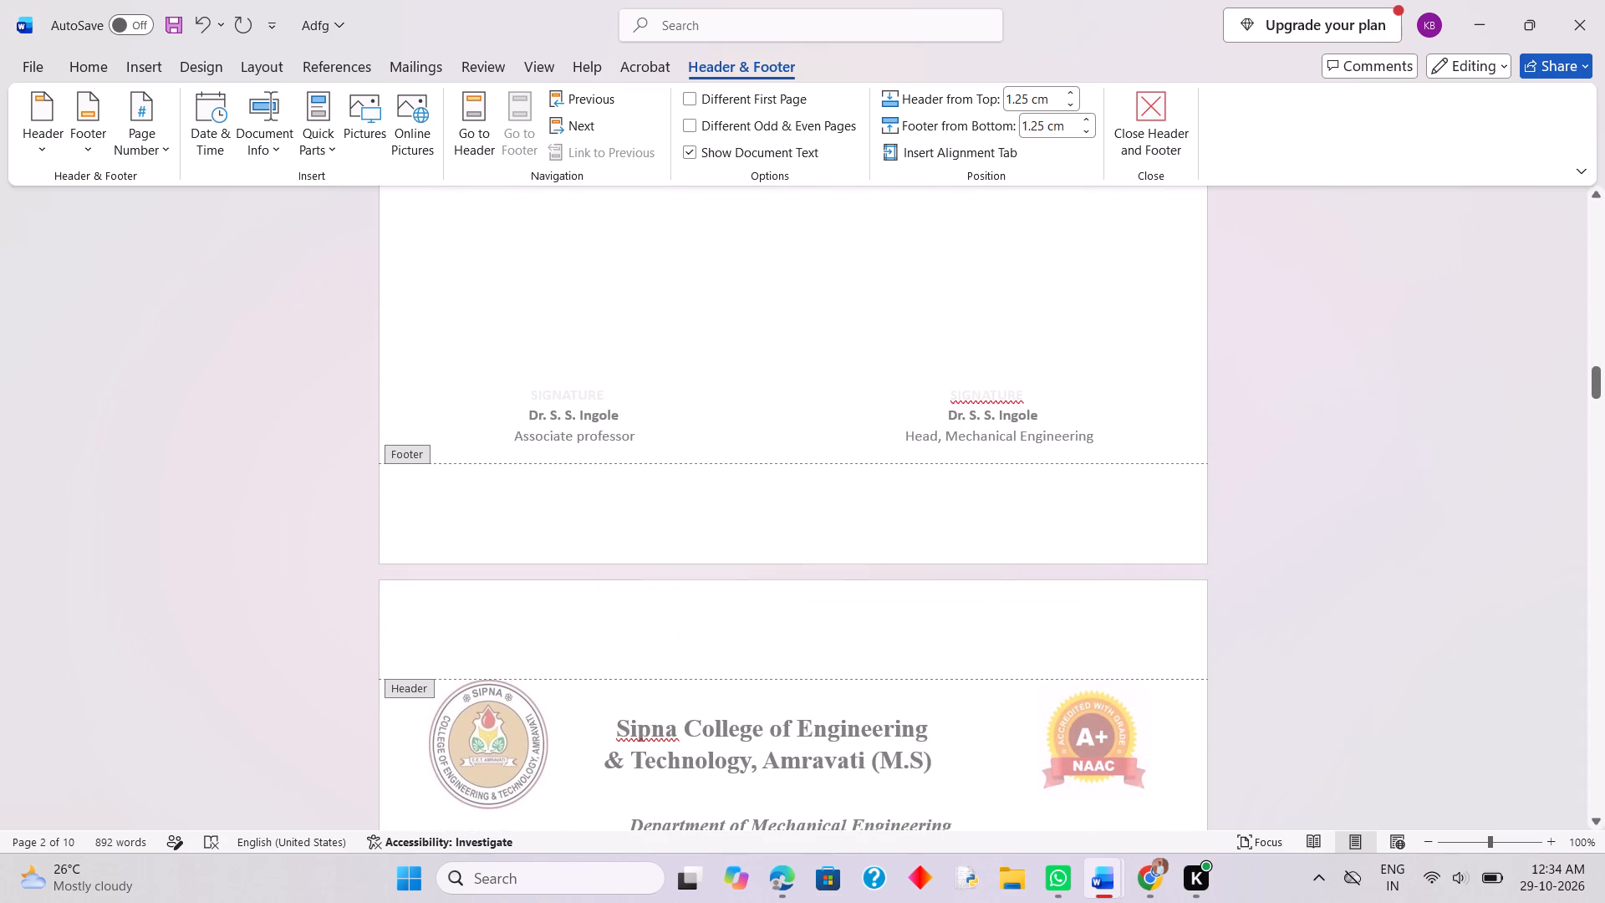
left_click(1095, 530)
key("i")
key("i")
Examine the footers of the other pages, from the cover through the Abstract and beyond, for the entered page number.
scroll(1095, 530, "up", 1)
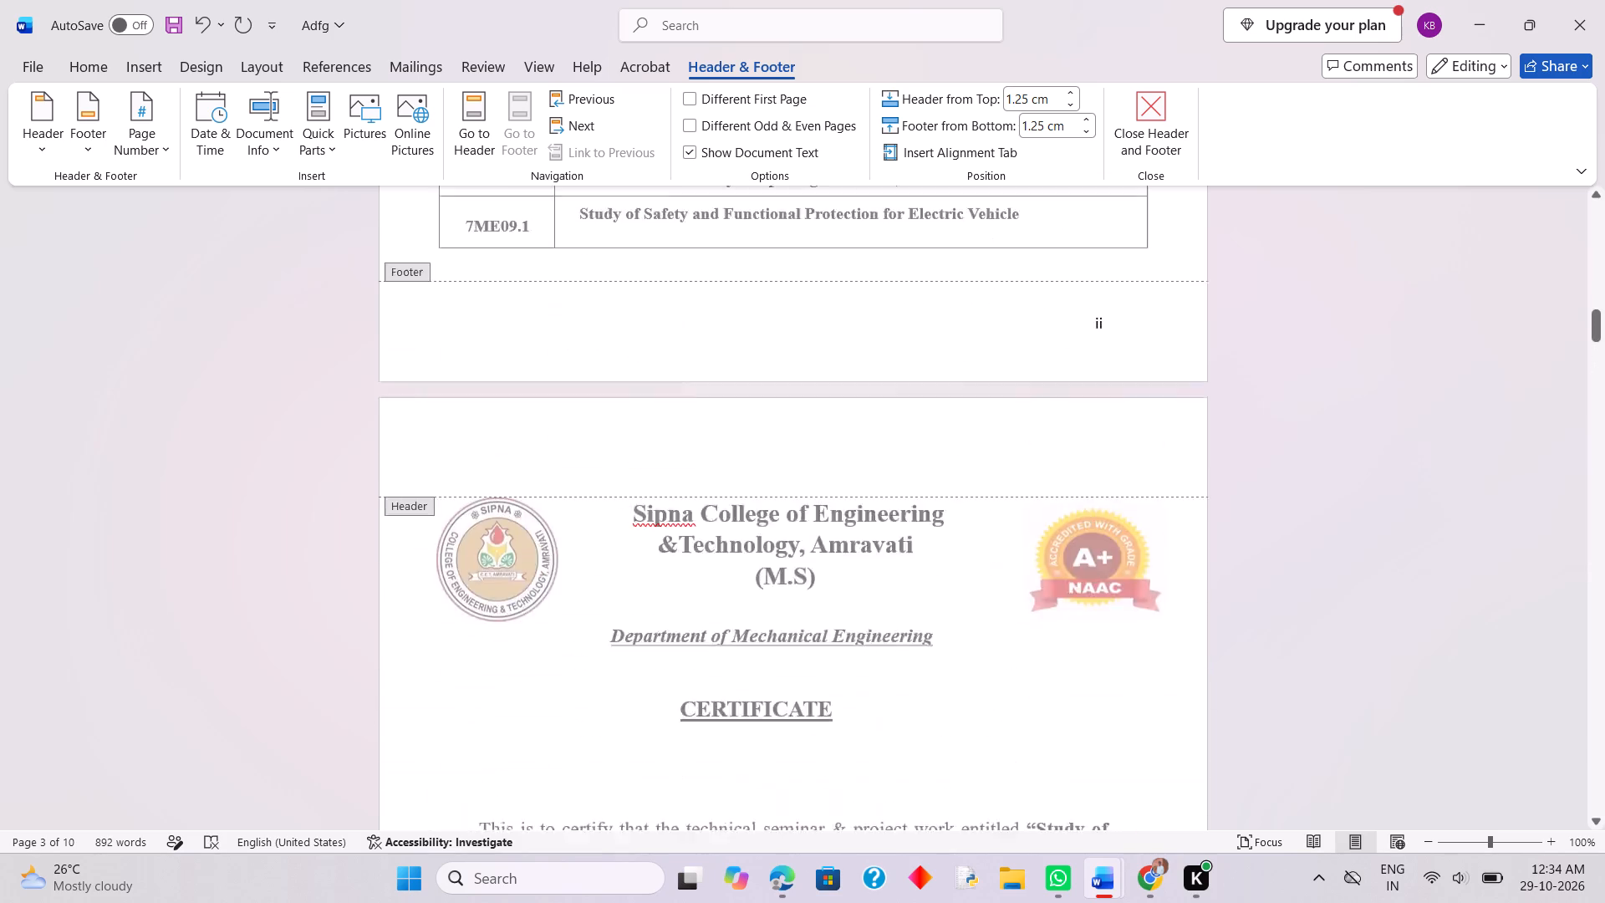
scroll(1095, 530, "up", 2)
scroll(1095, 530, "right", 1)
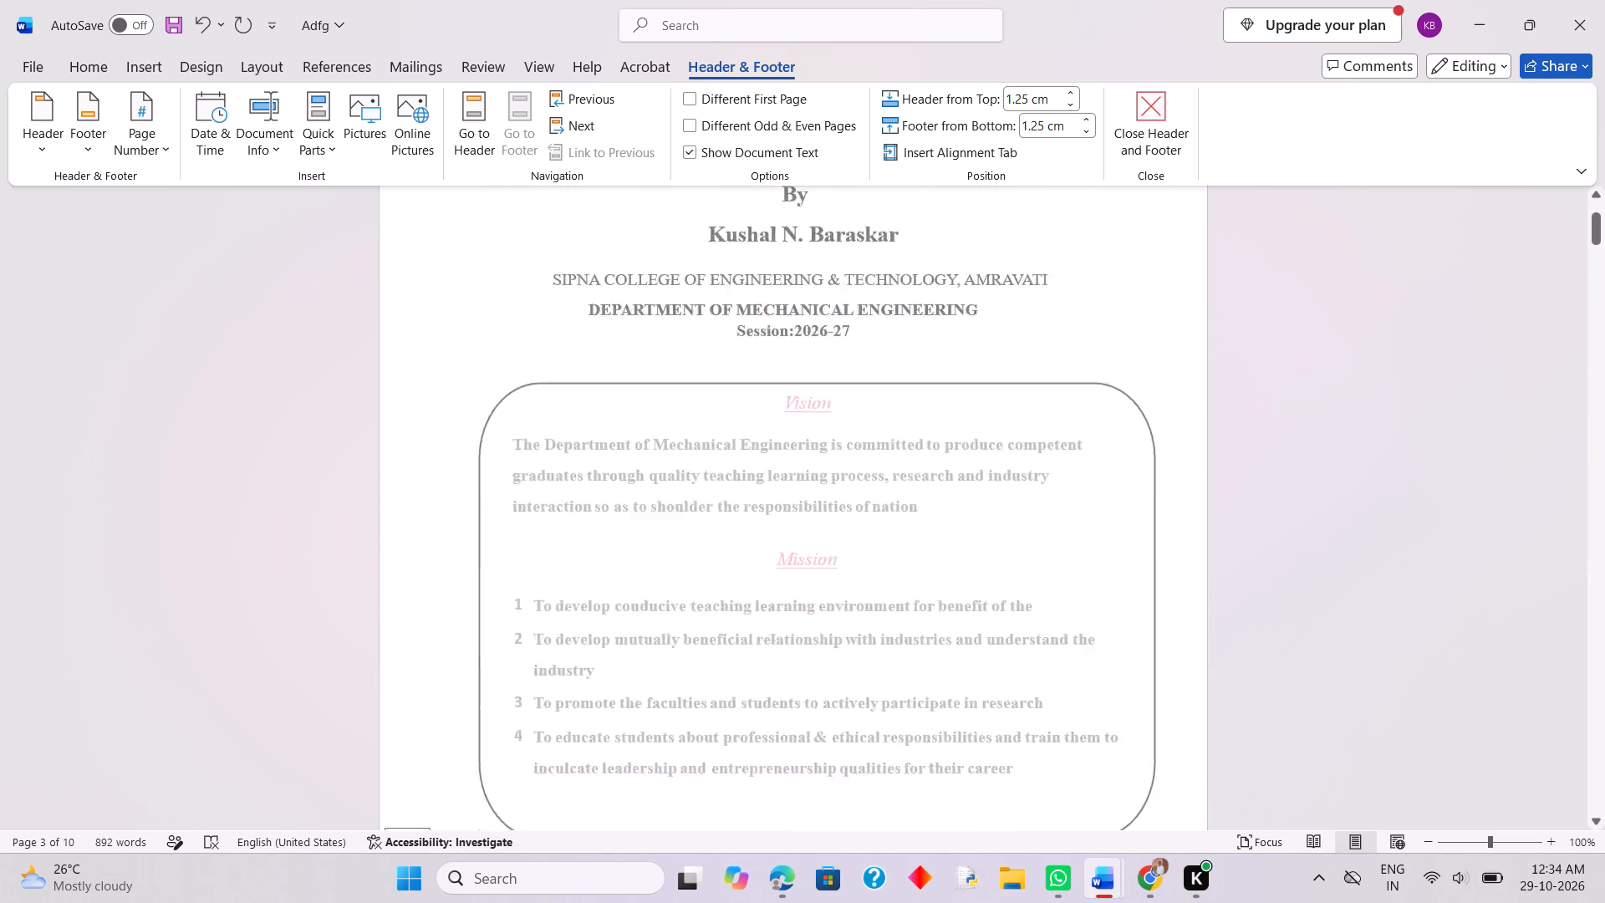
scroll(1095, 530, "right", 1)
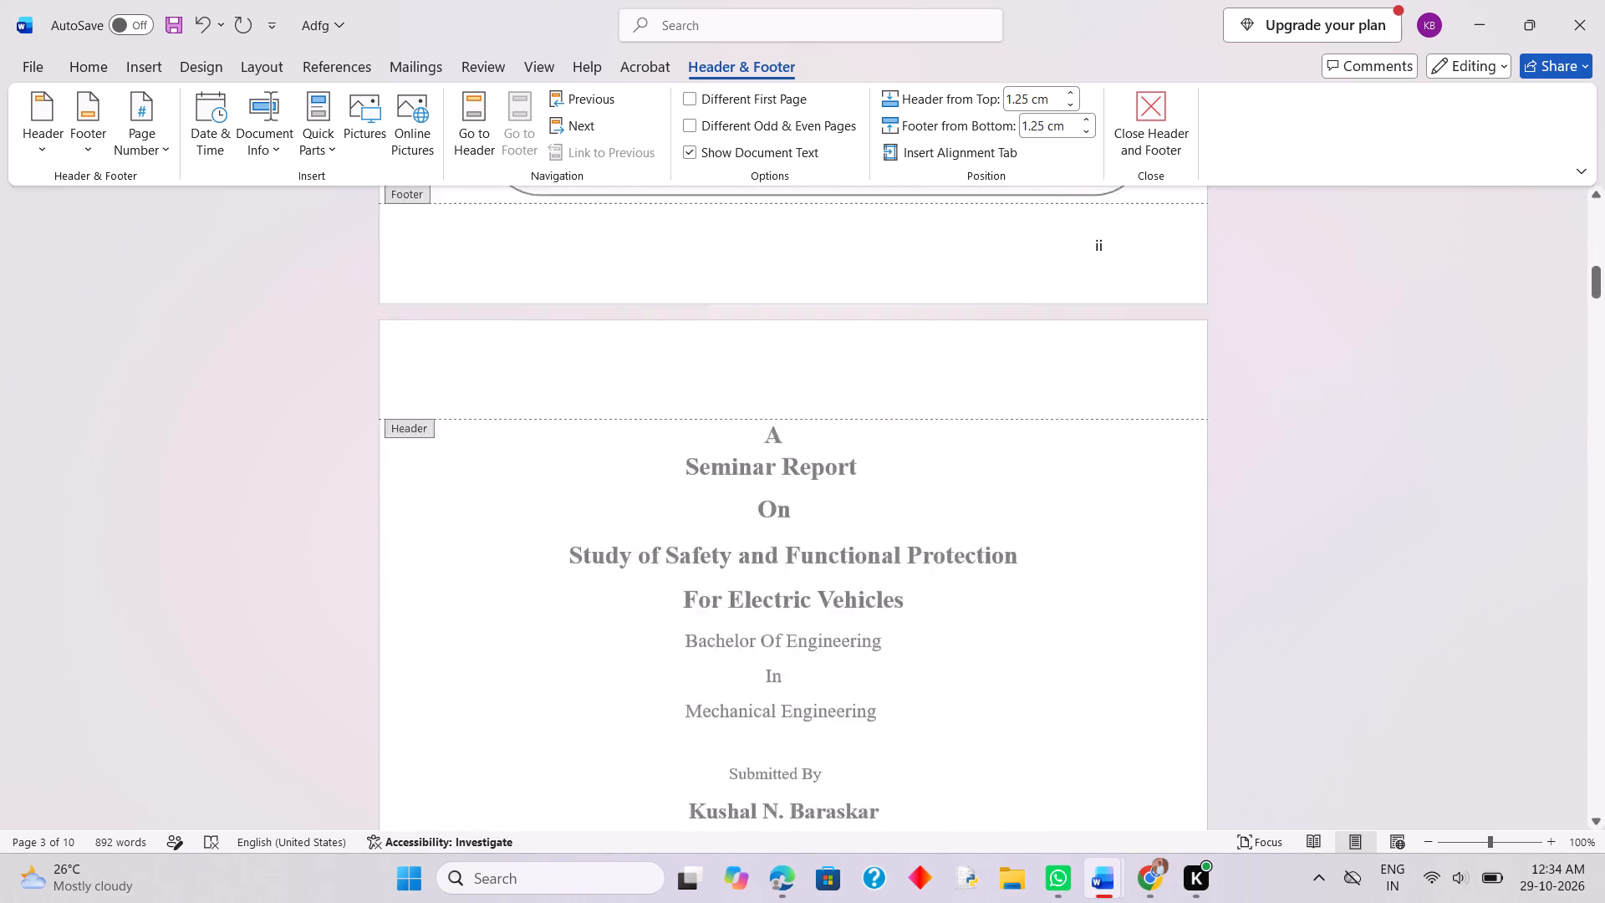
scroll(1095, 530, "right", 1)
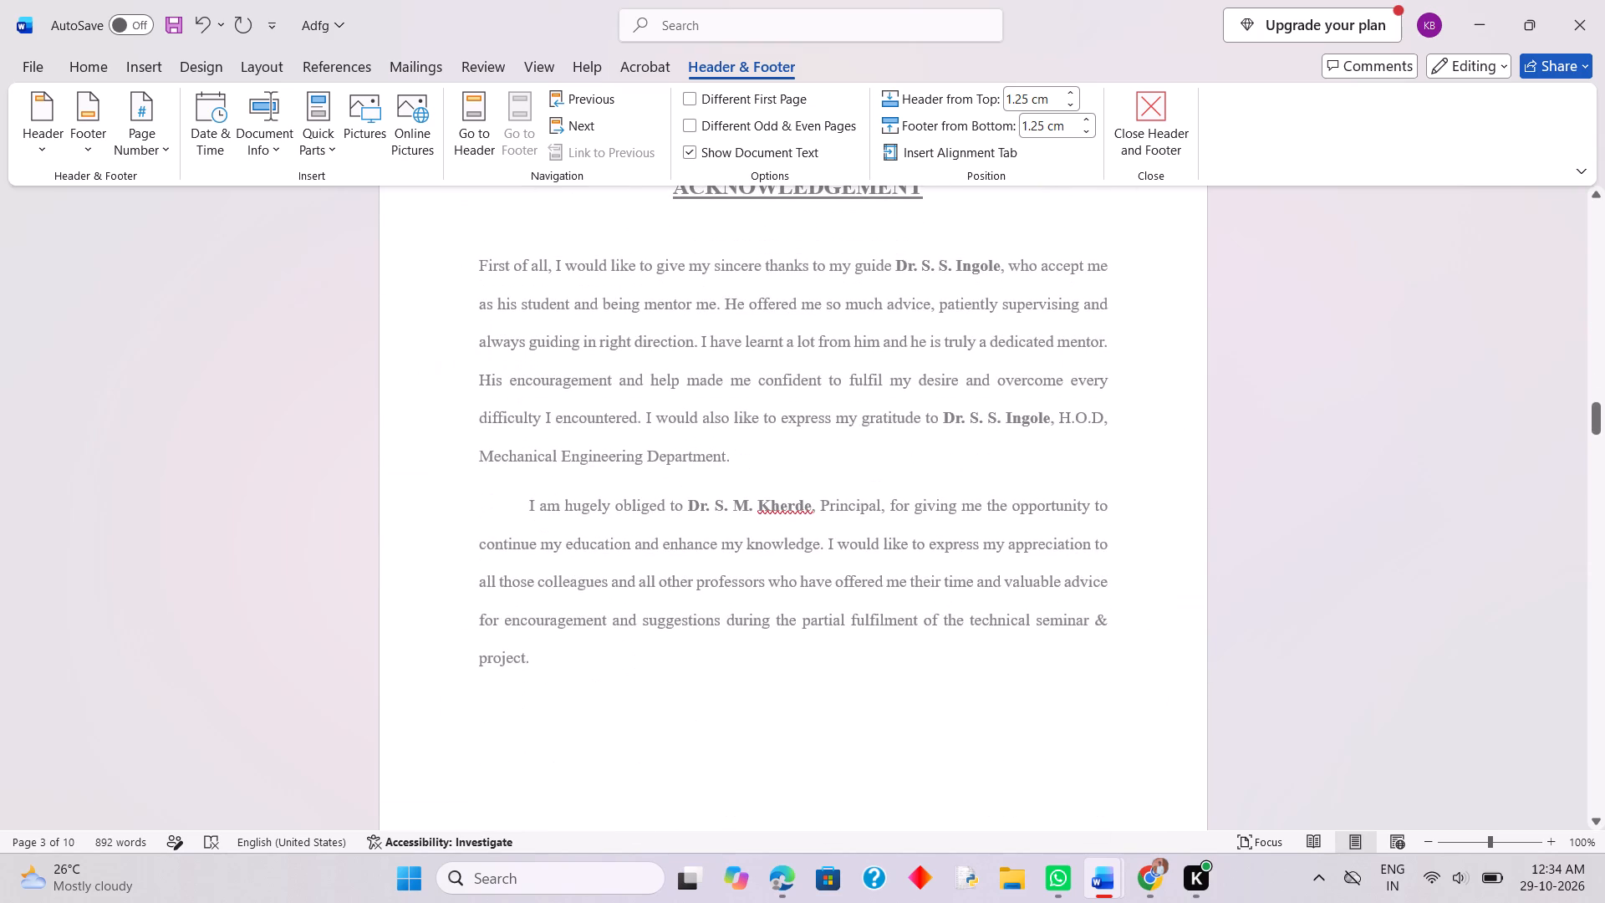
scroll(1095, 530, "down", 1)
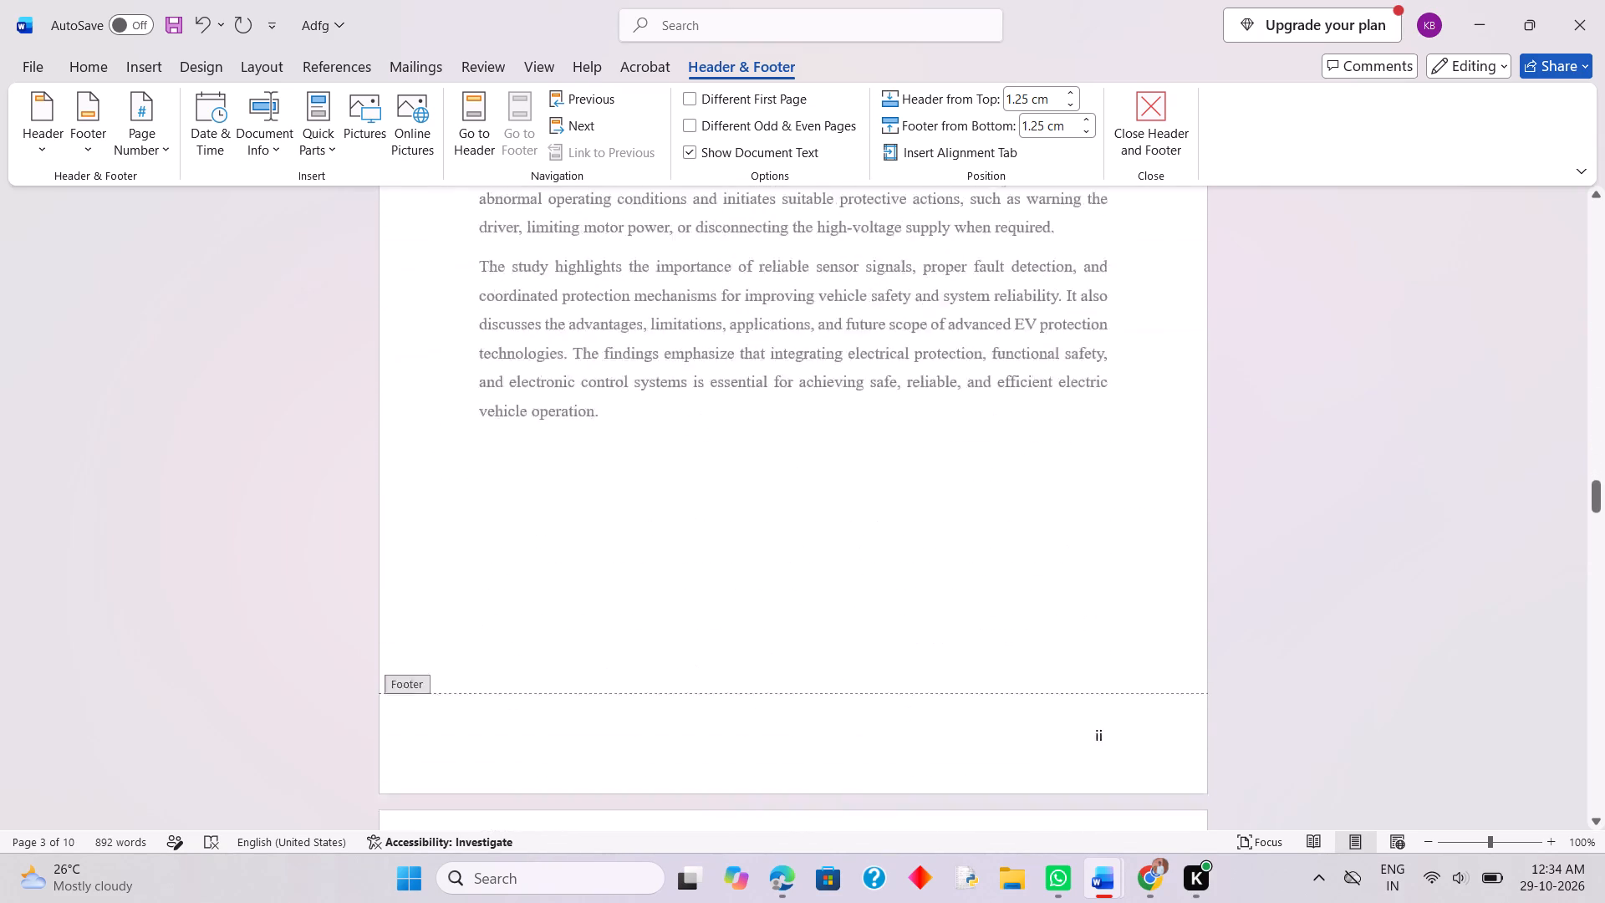
scroll(1095, 530, "down", 1)
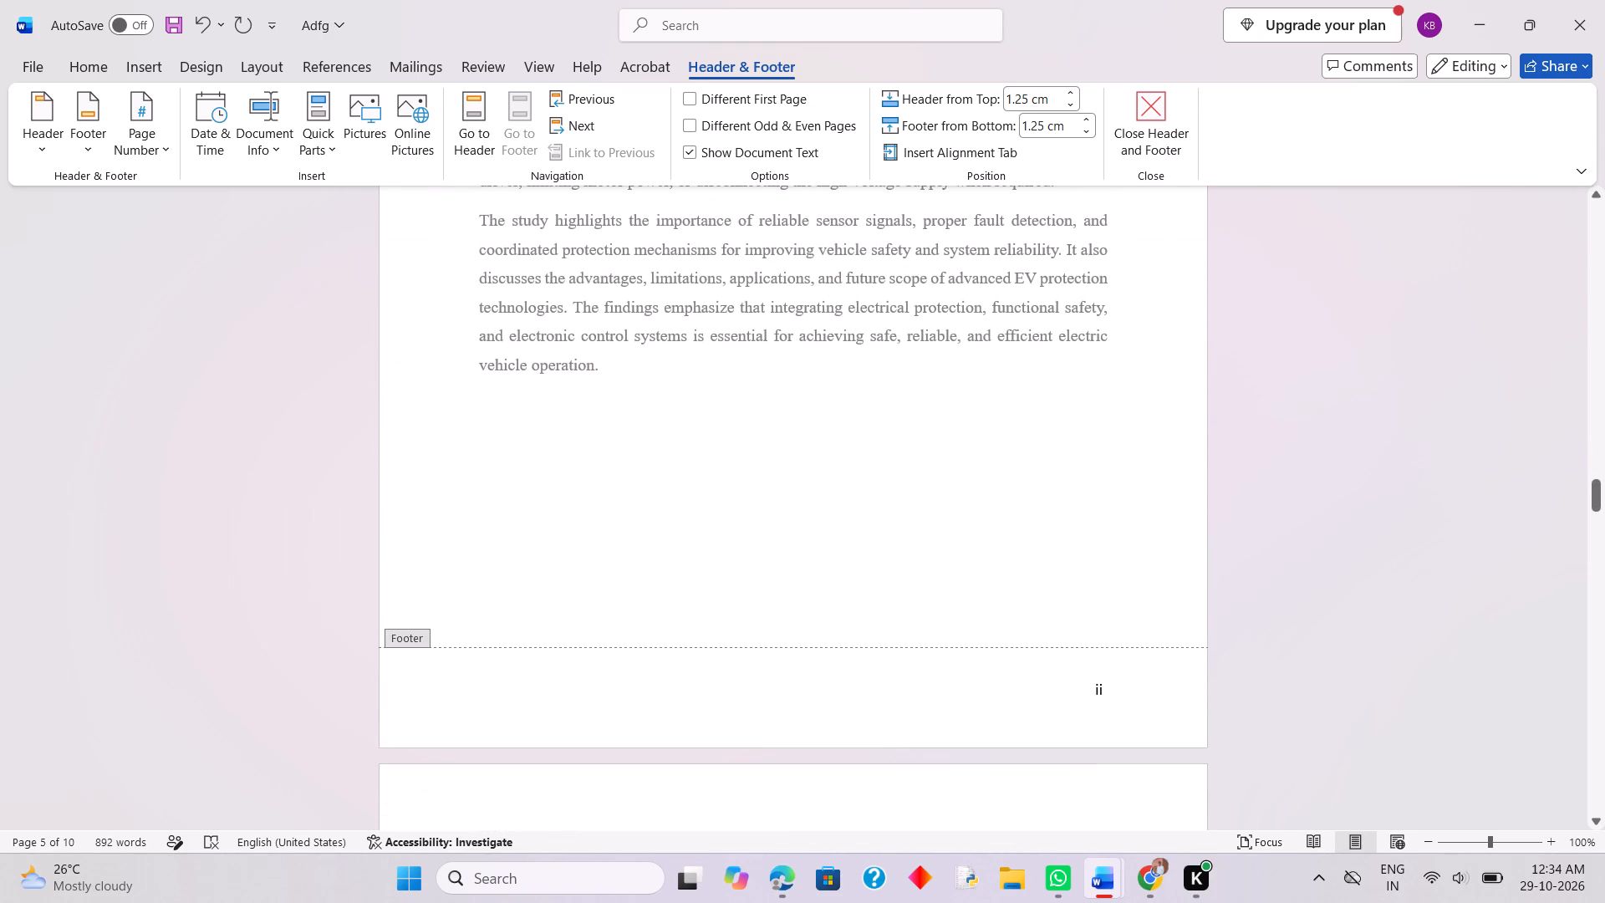
scroll(1095, 530, "down", 3)
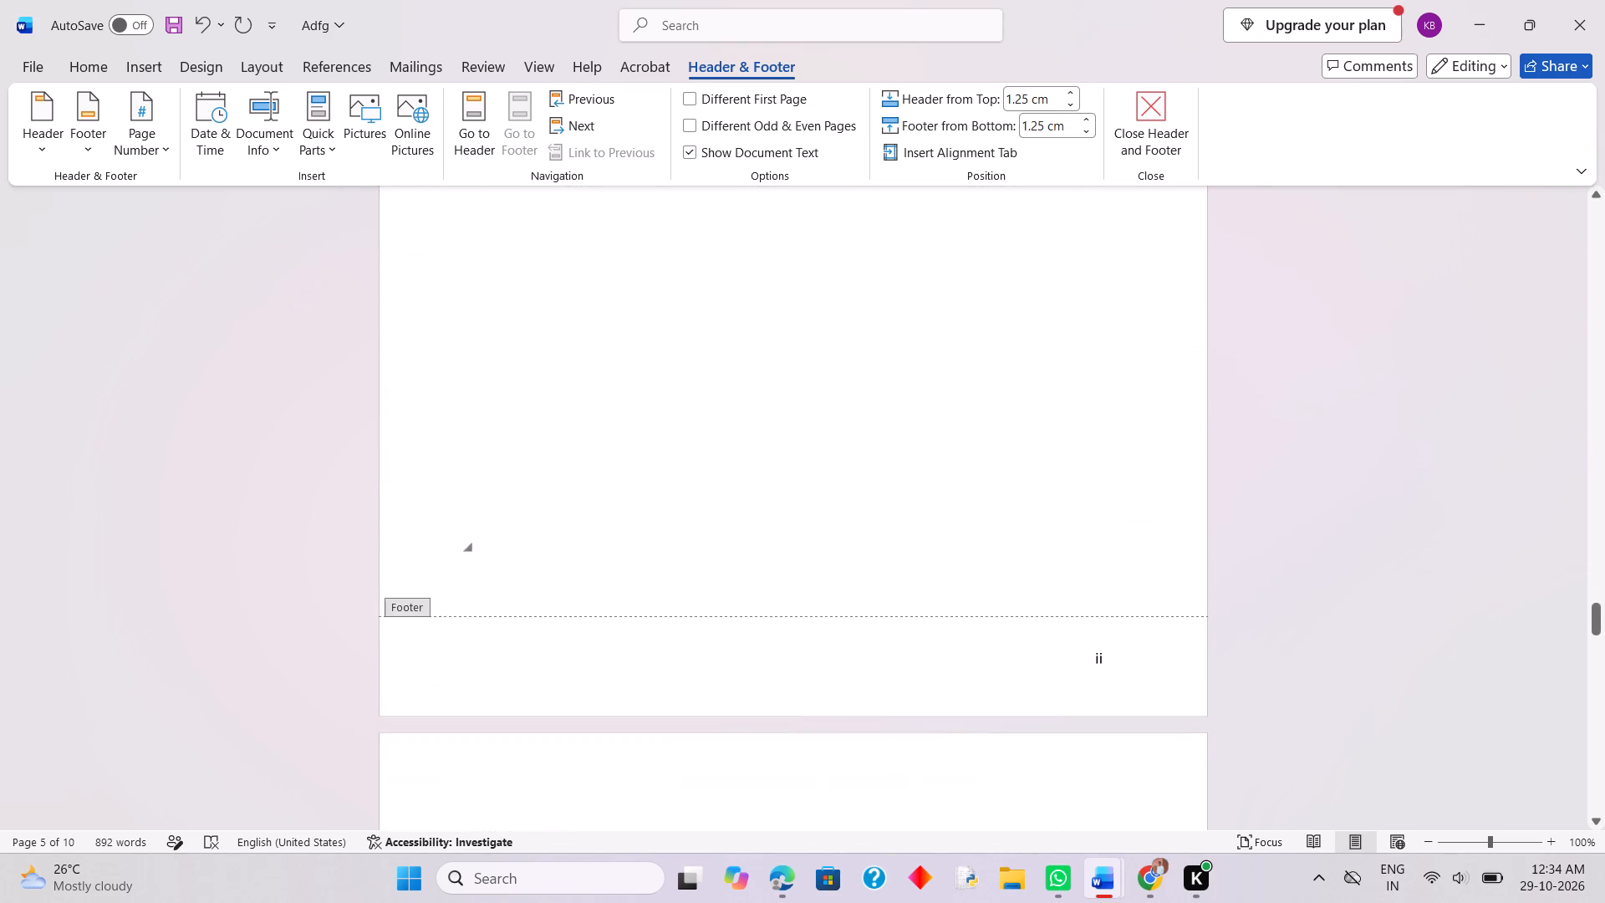
scroll(1095, 530, "up", 2)
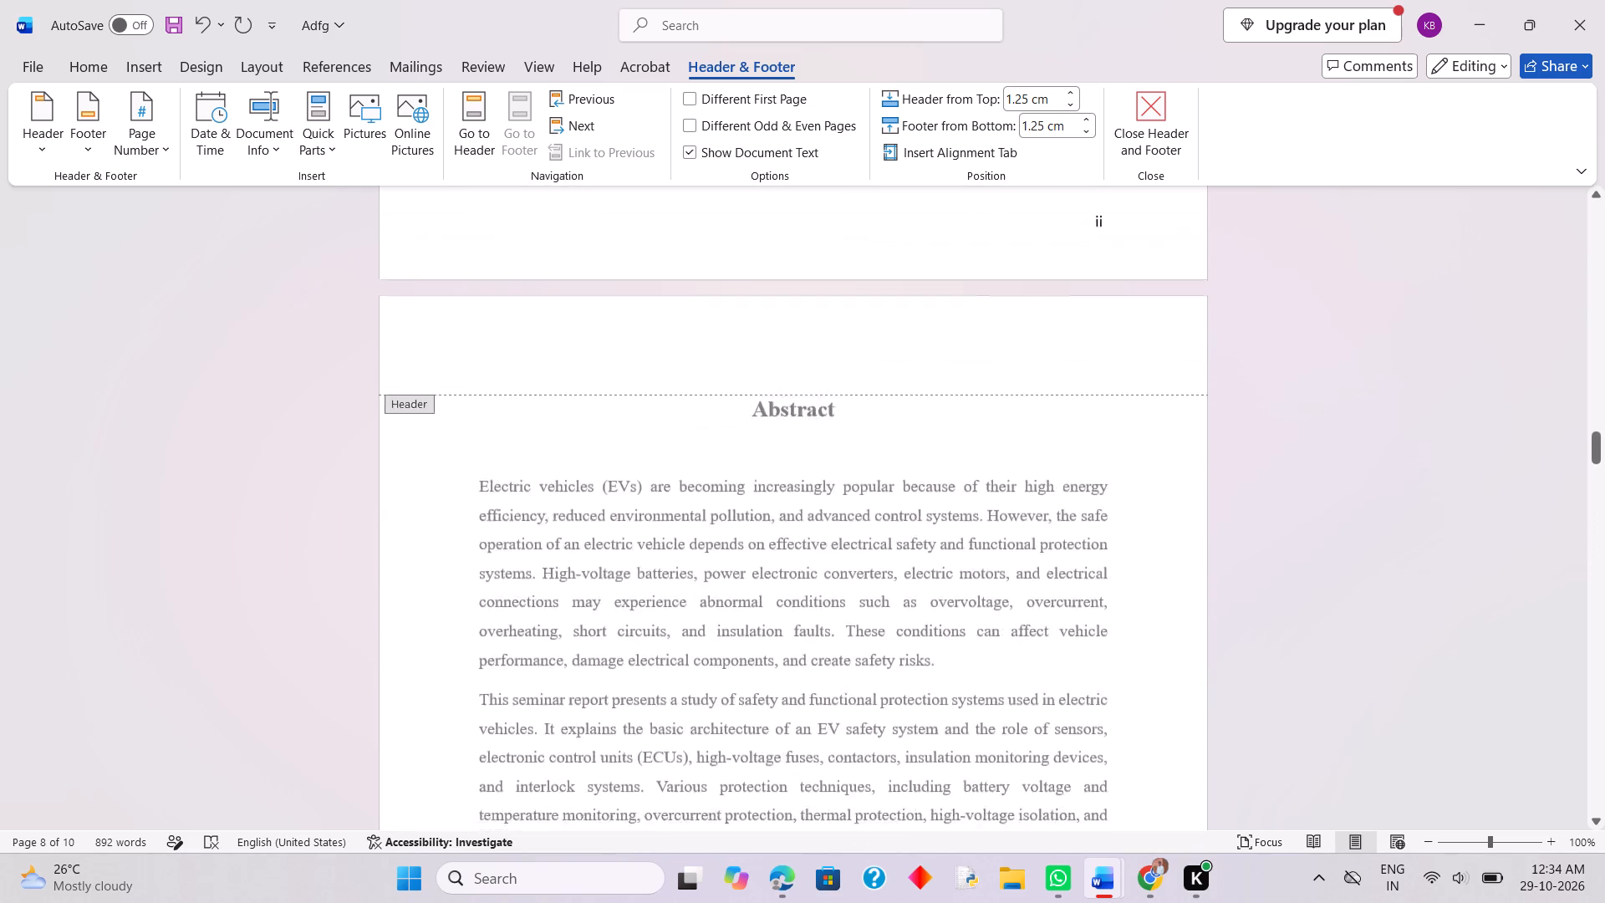
scroll(1095, 530, "up", 6)
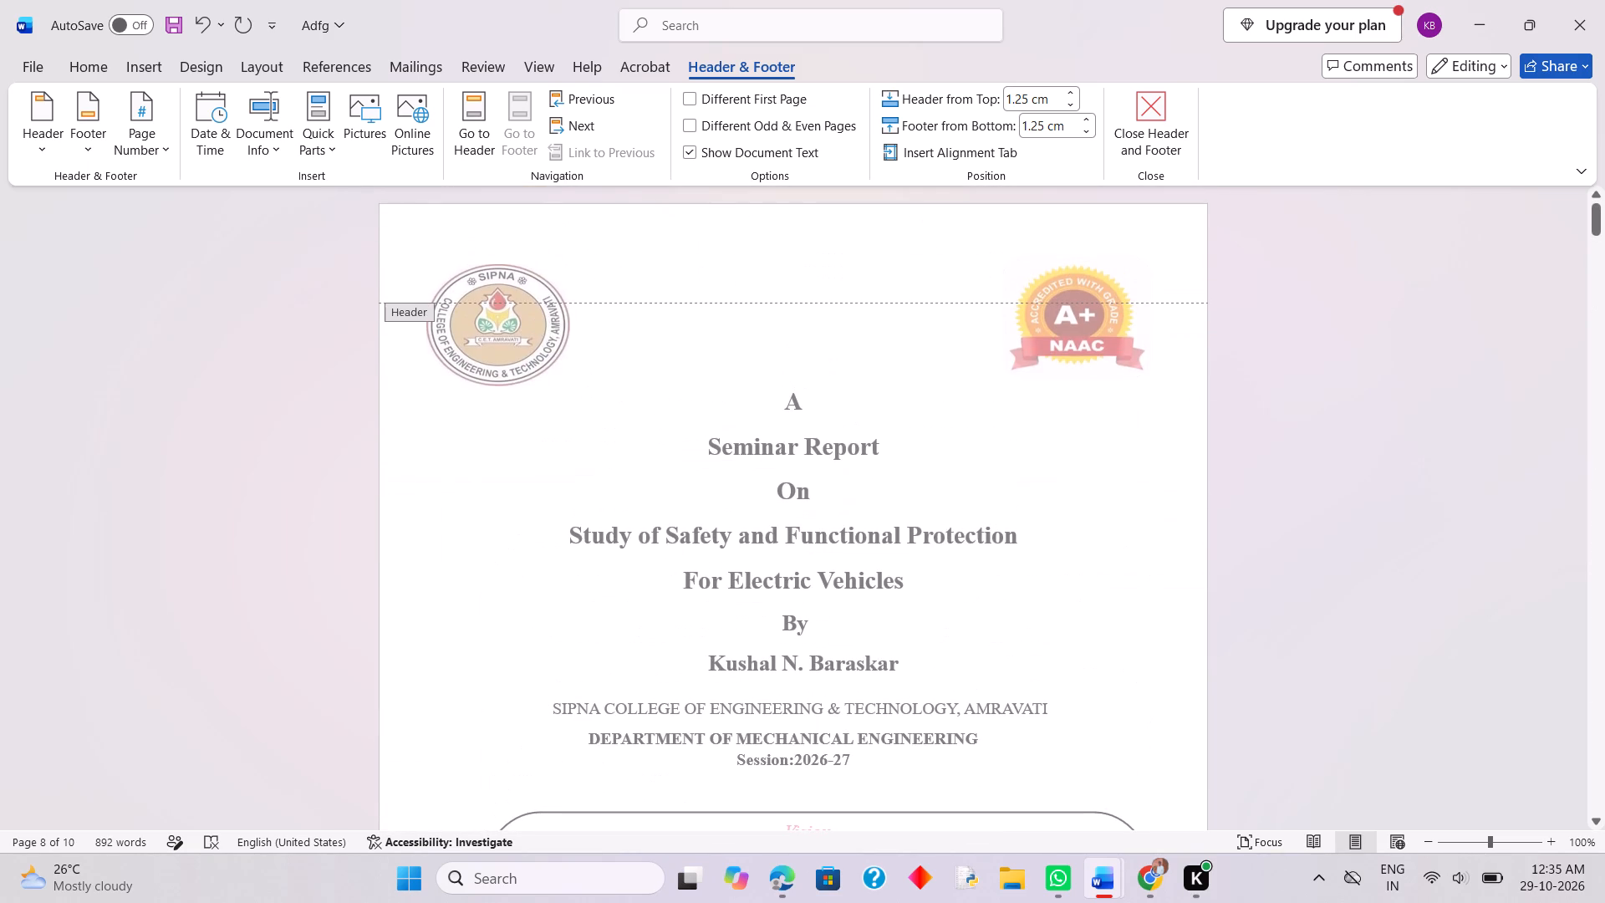
Remove the page number "ii" from the footer of the cover page.
scroll(1095, 530, "up", 1)
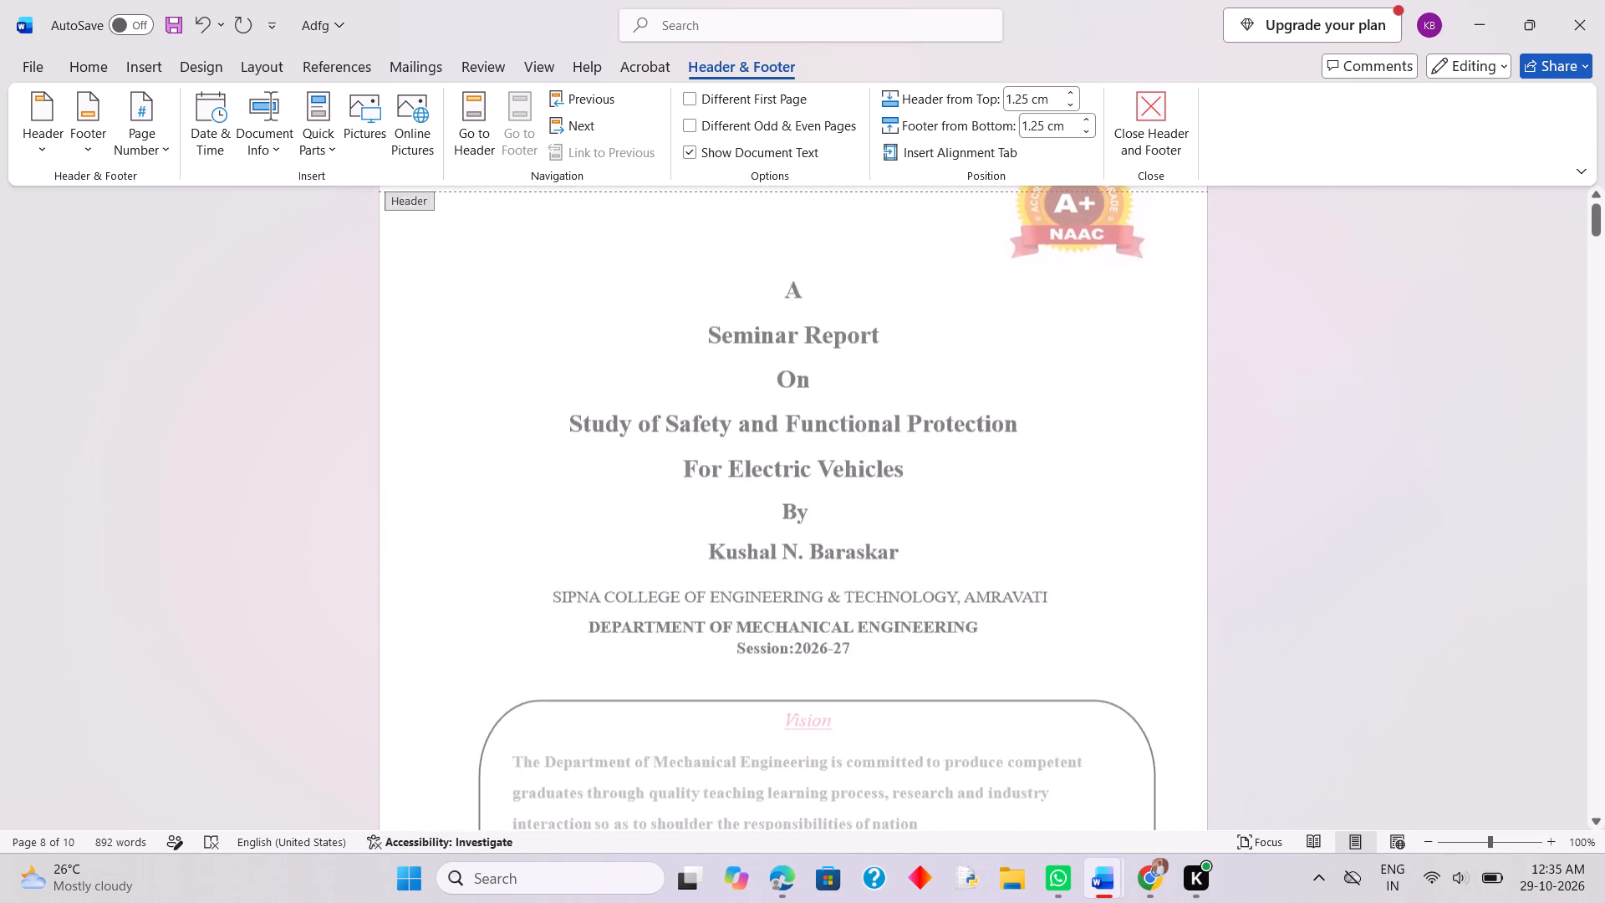
scroll(1095, 530, "up", 1)
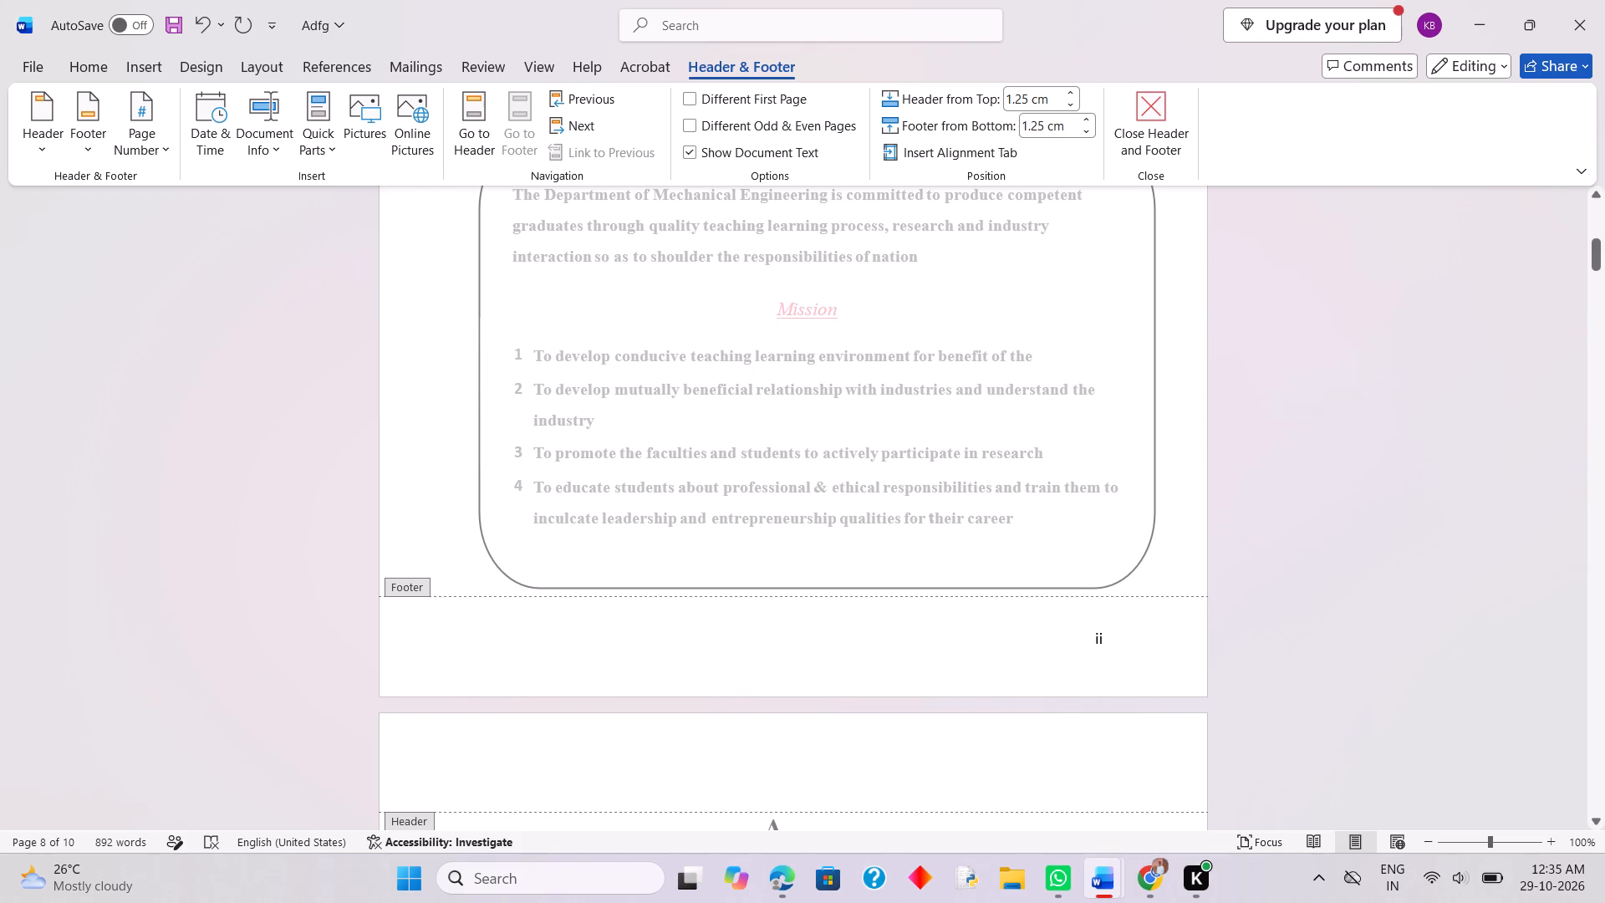
left_click(1125, 645)
key("BackSpace")
key("BackSpace")
key("BackSpace")
key("BackSpace")
key("BackSpace")
key("BackSpace")
key("BackSpace")
key("BackSpace")
Check the footers of the cover and Course Outcome pages, leave footer editing, and look through the following pages.
scroll(1125, 645, "down", 1)
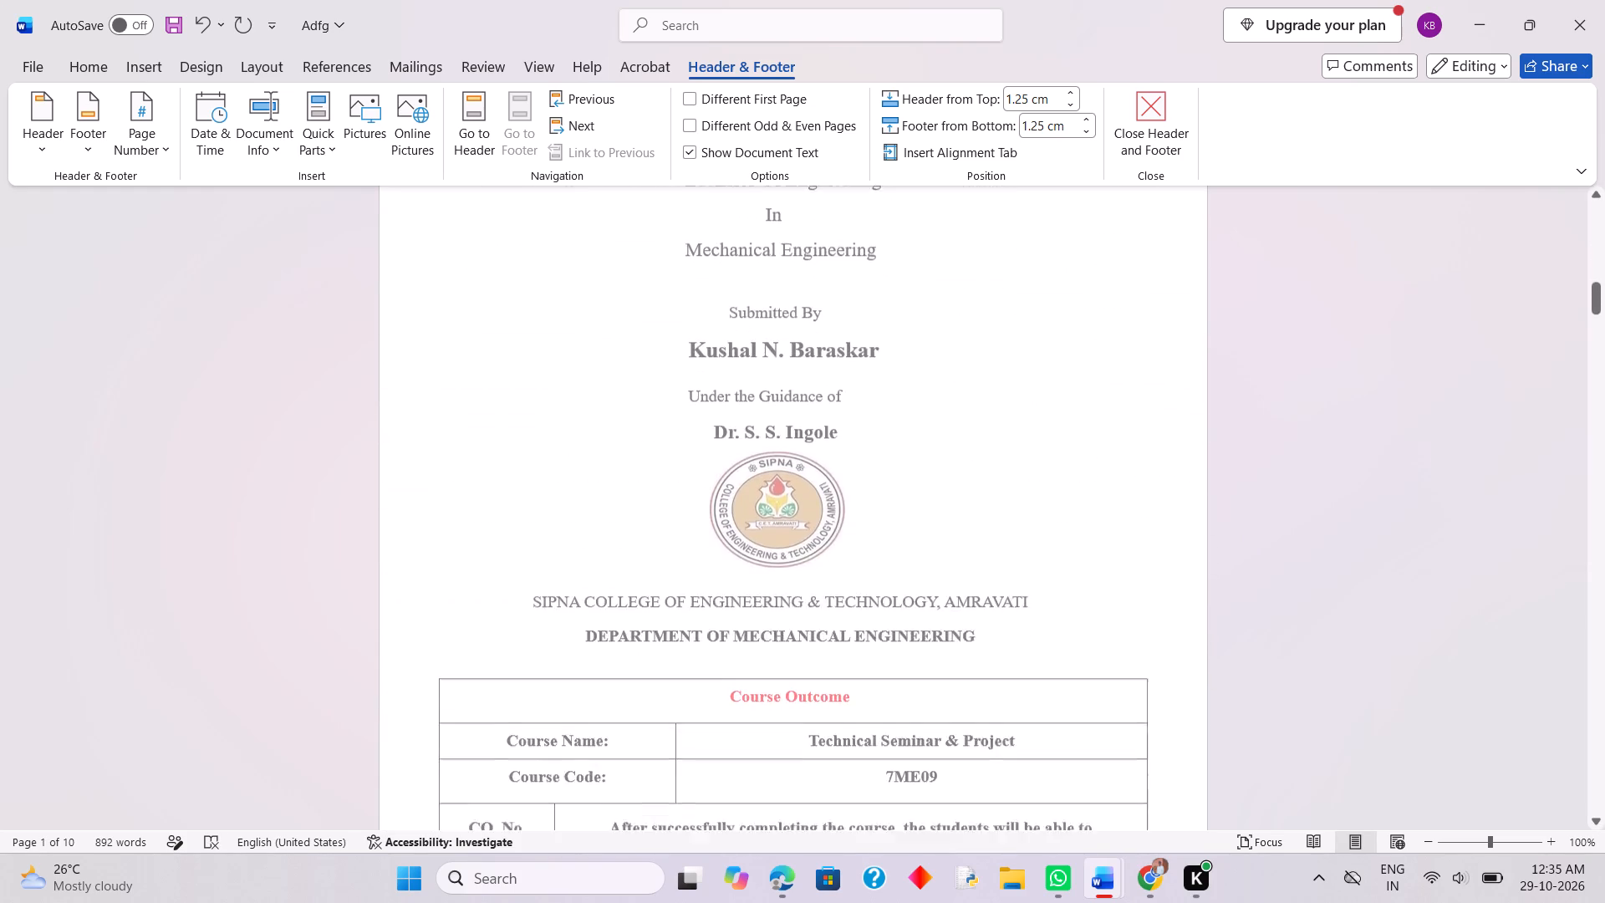
scroll(1125, 645, "down", 1)
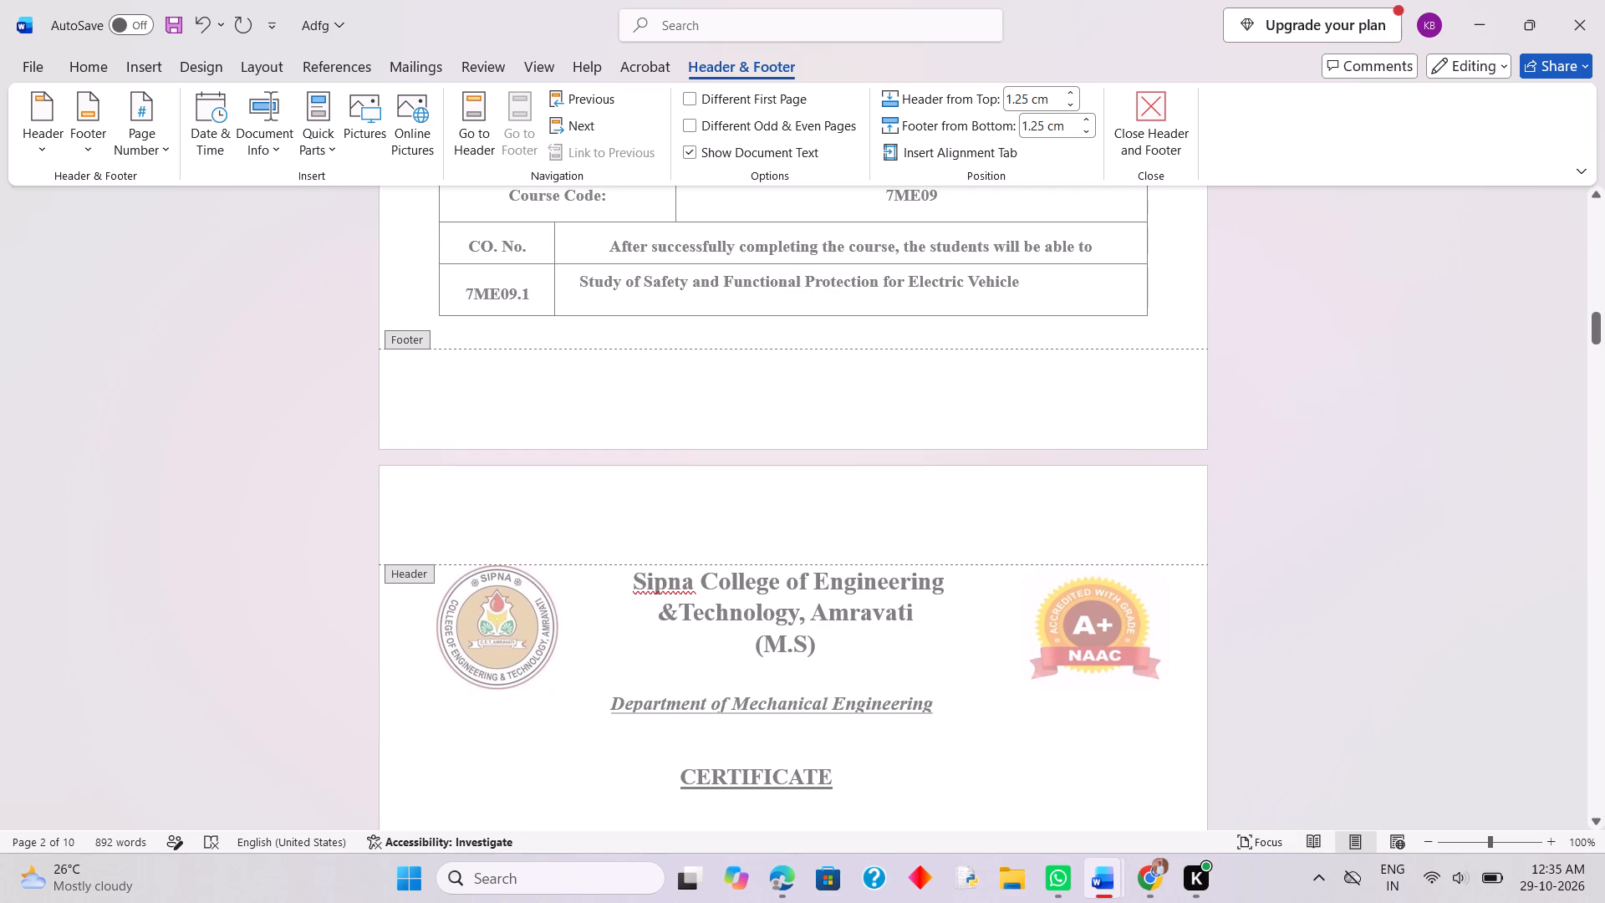
left_click(1138, 396)
scroll(1138, 396, "up", 4)
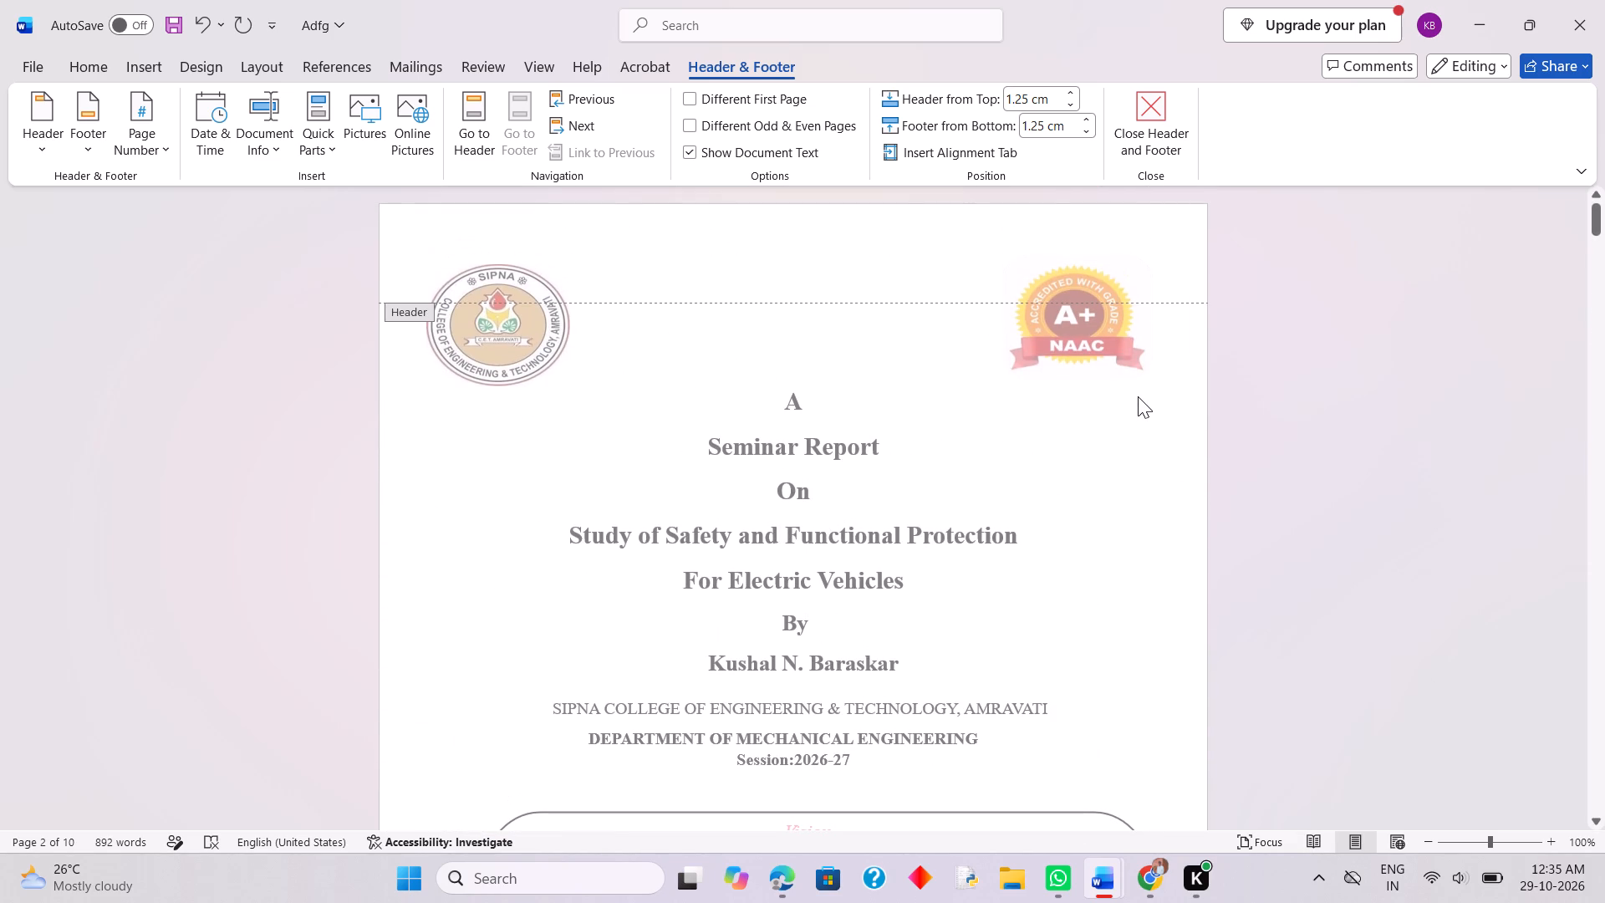
left_click(1138, 396)
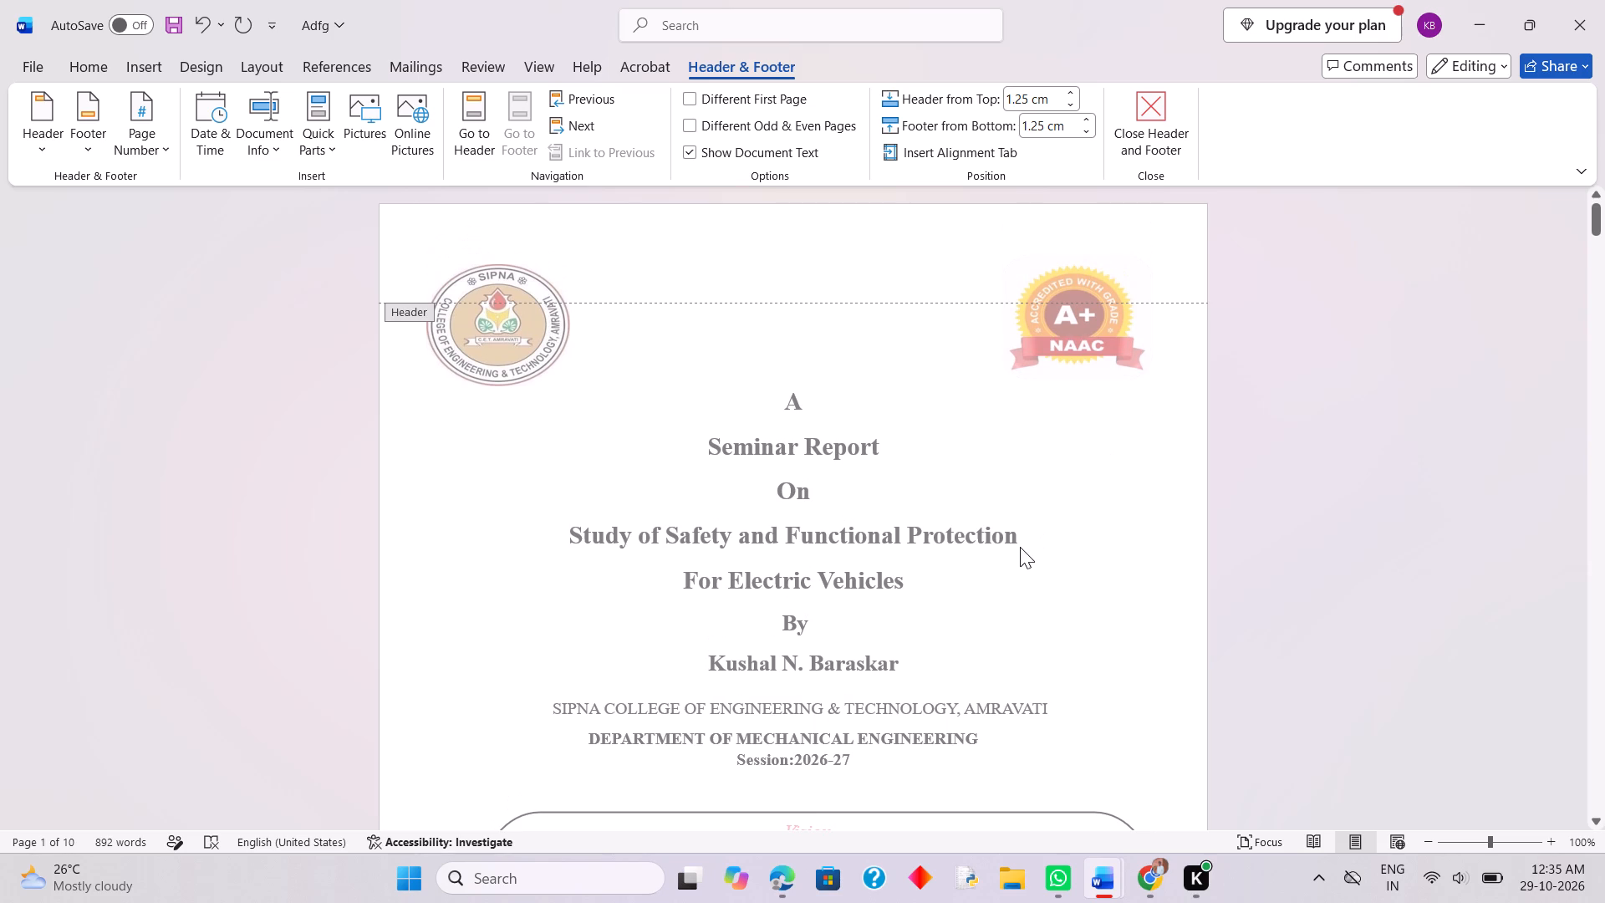
double_click(1020, 547)
scroll(1020, 547, "down", 1)
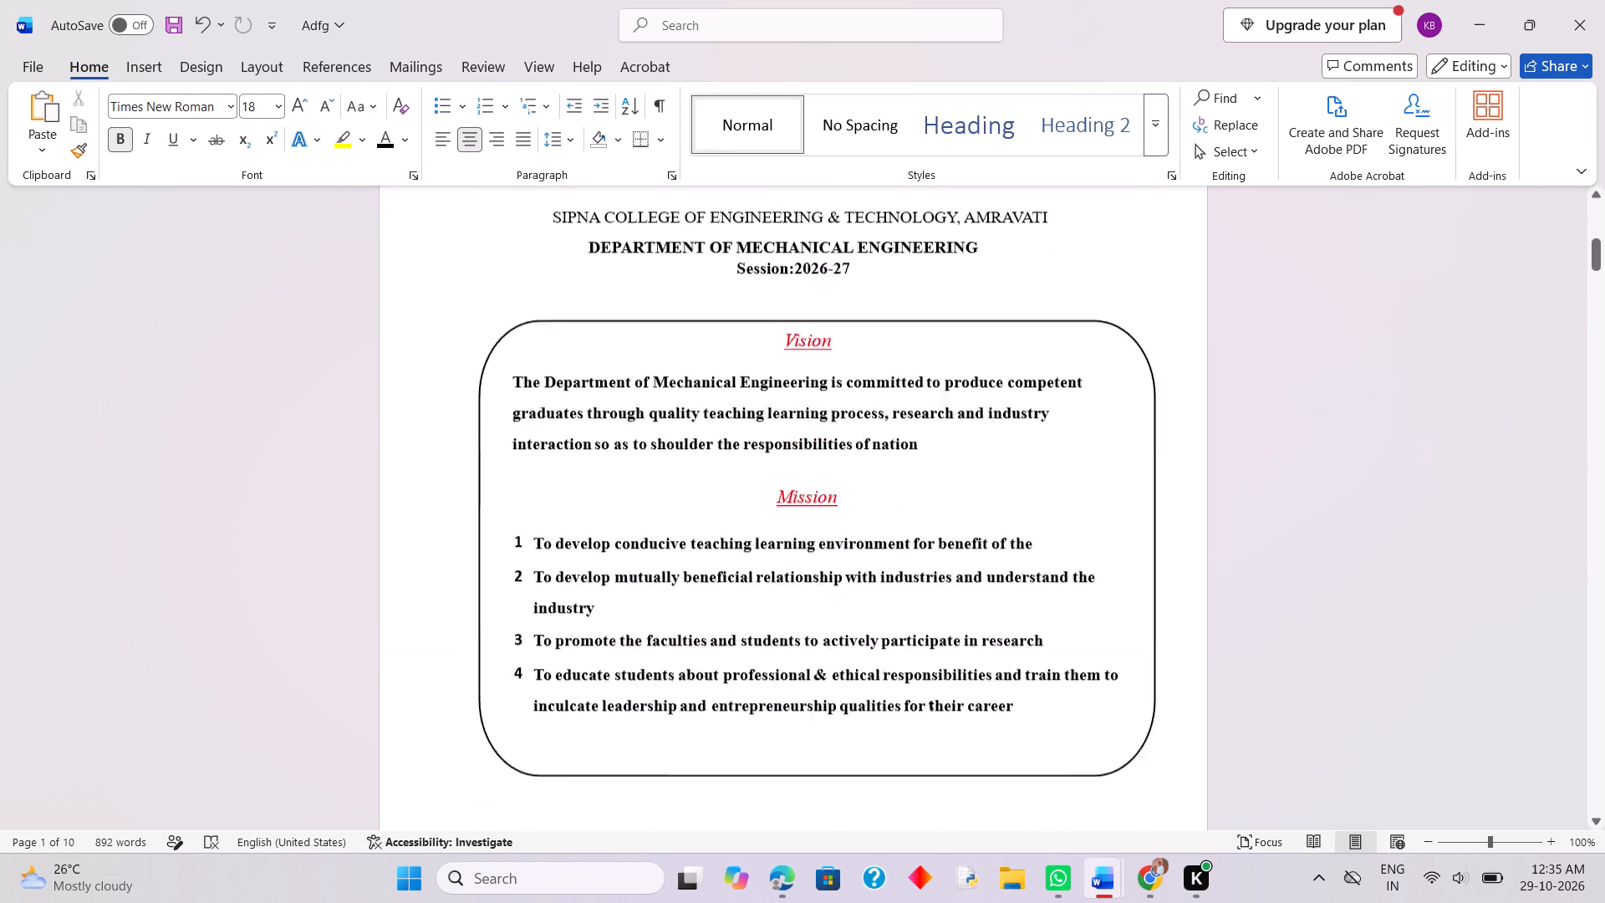
scroll(1020, 547, "down", 3)
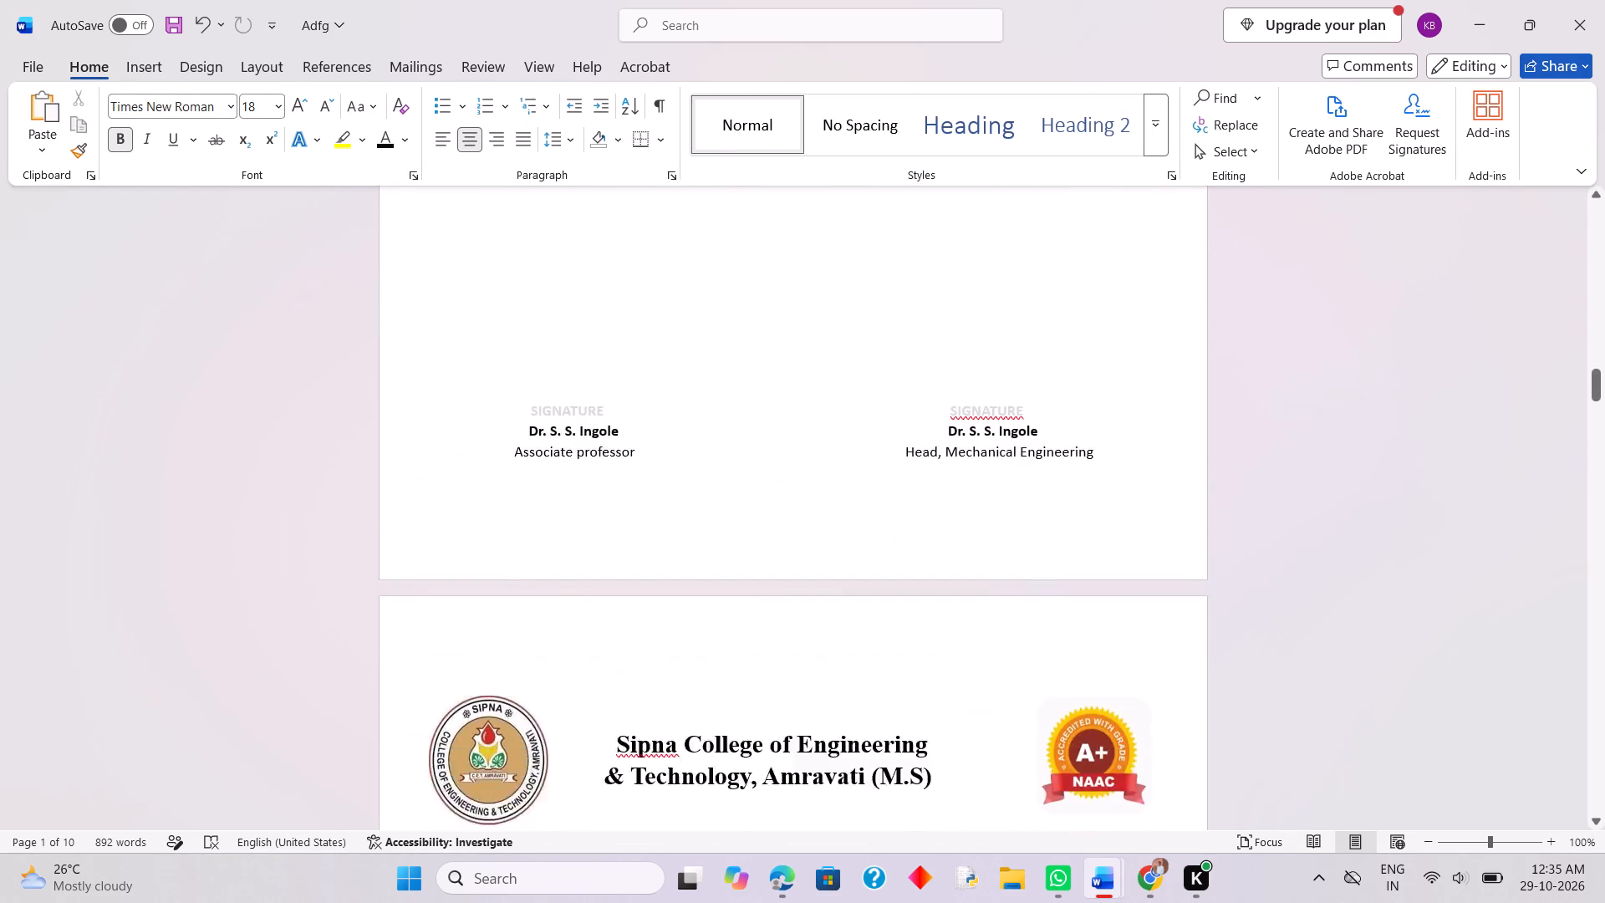
scroll(1020, 547, "down", 2)
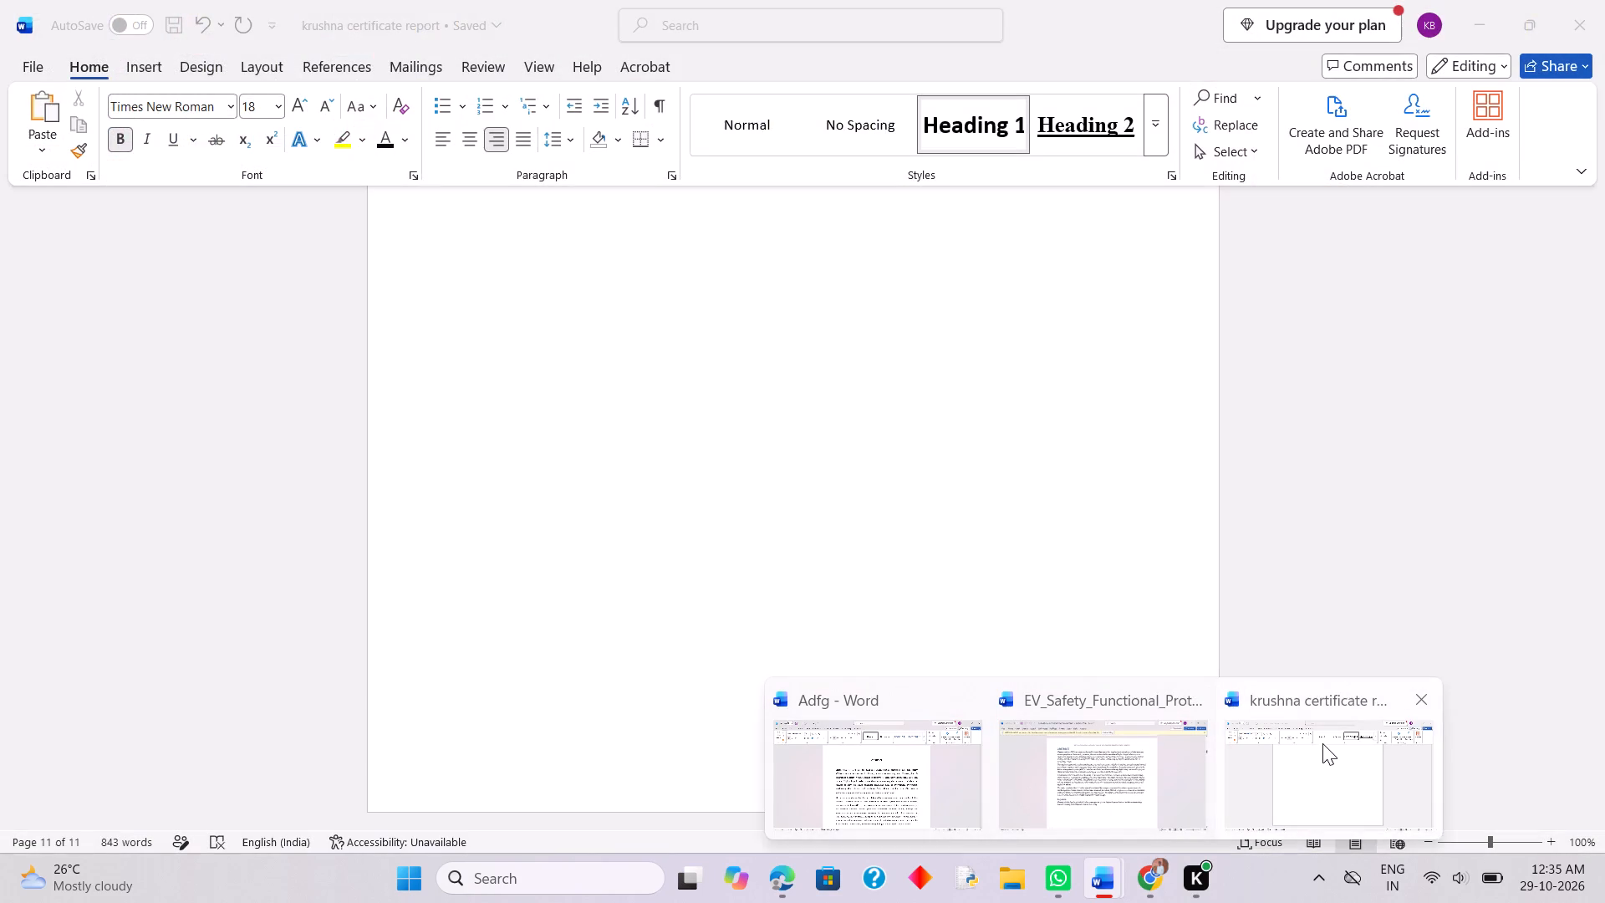
Switch to the reference certificate report and examine where Roman page numbers appear from the cover through the Acknowledgement page.
left_click(1320, 743)
scroll(967, 377, "up", 5)
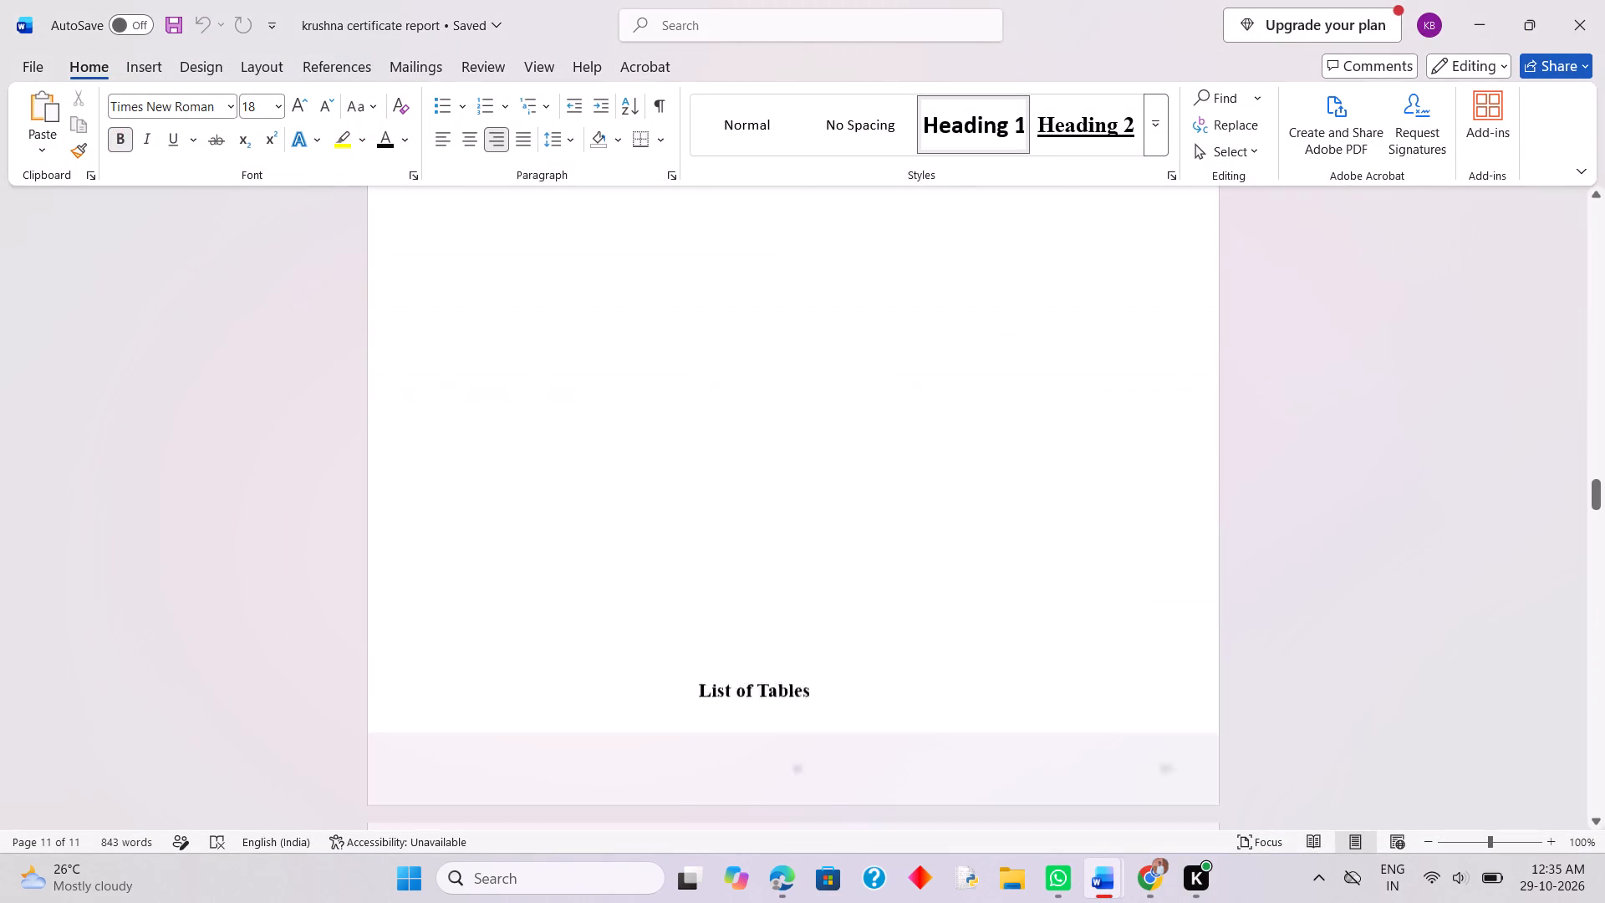
scroll(967, 377, "up", 3)
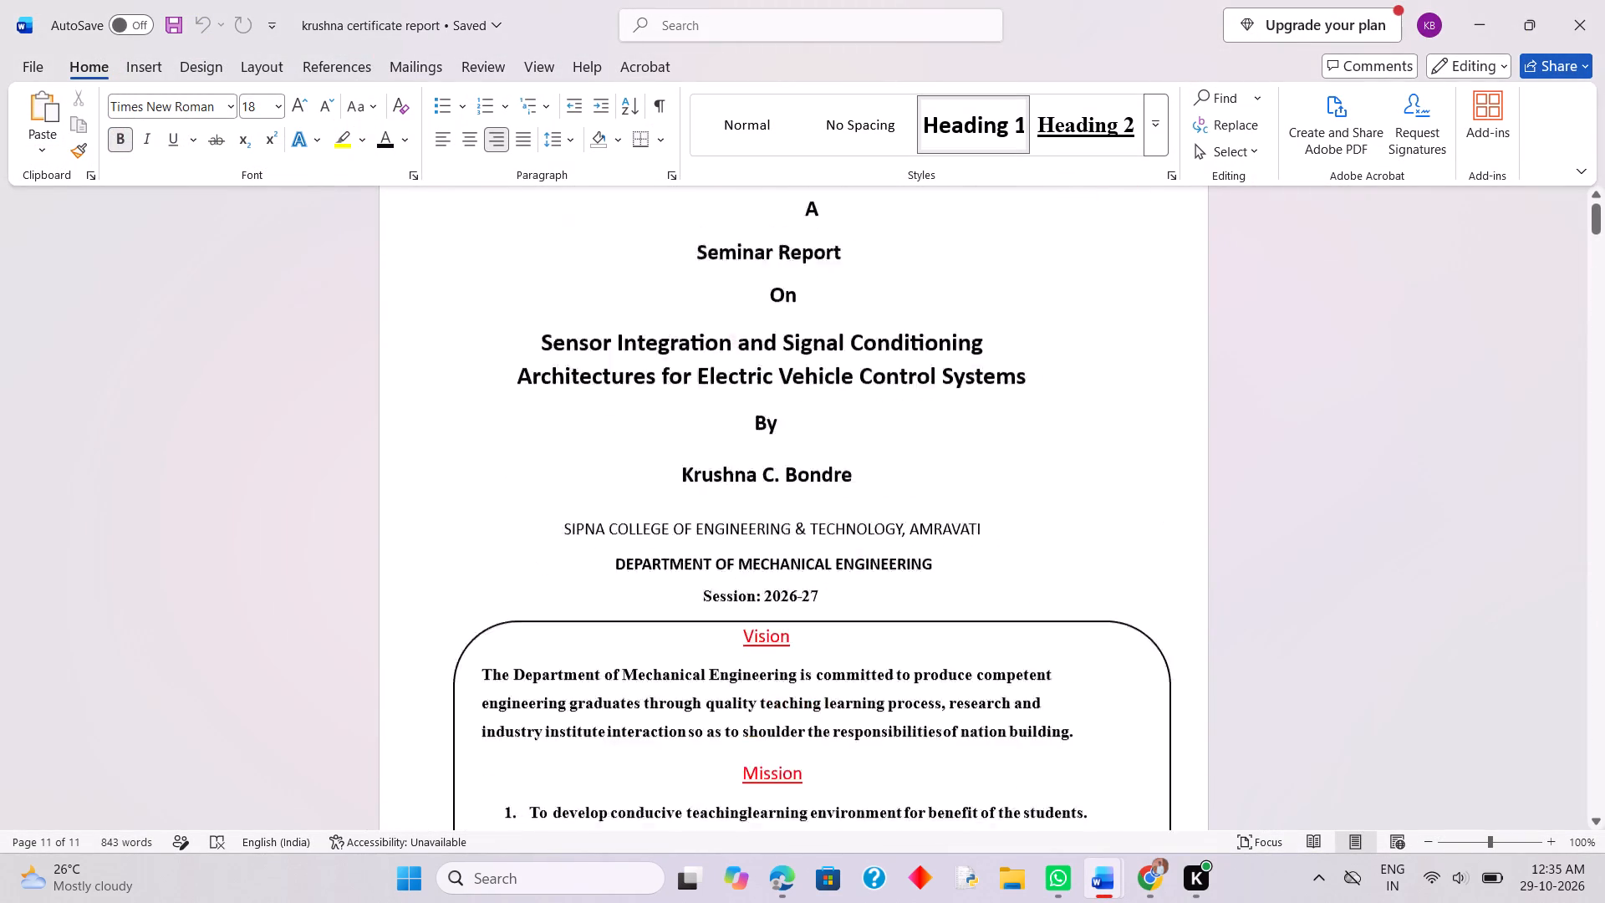
scroll(967, 377, "up", 1)
scroll(967, 377, "down", 1)
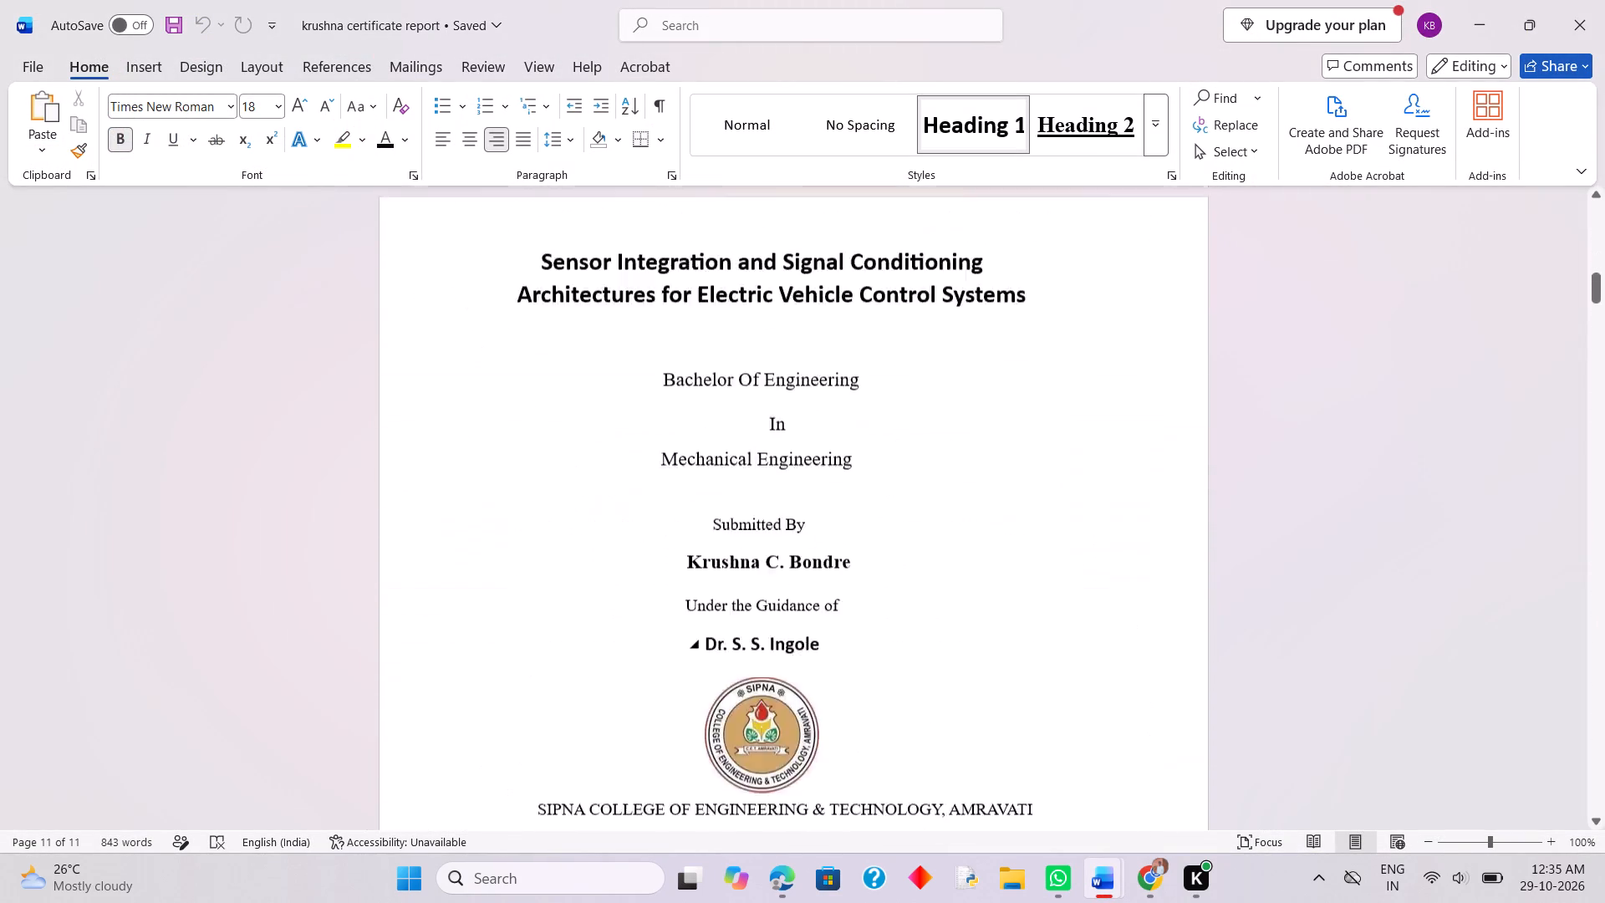
scroll(967, 377, "down", 1)
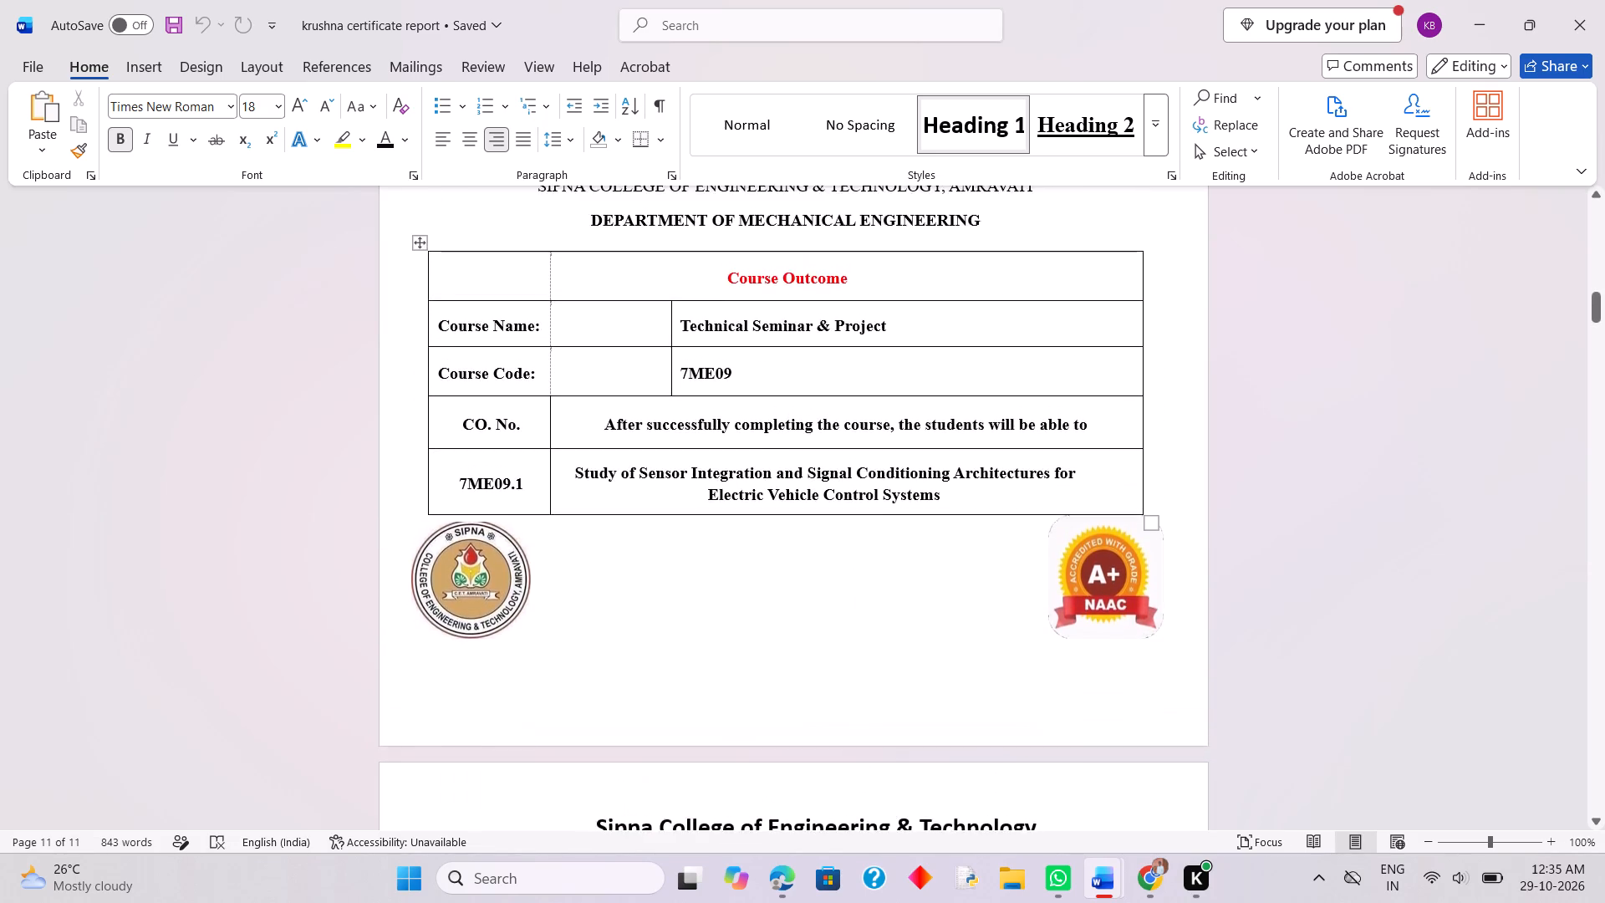
scroll(967, 377, "down", 1)
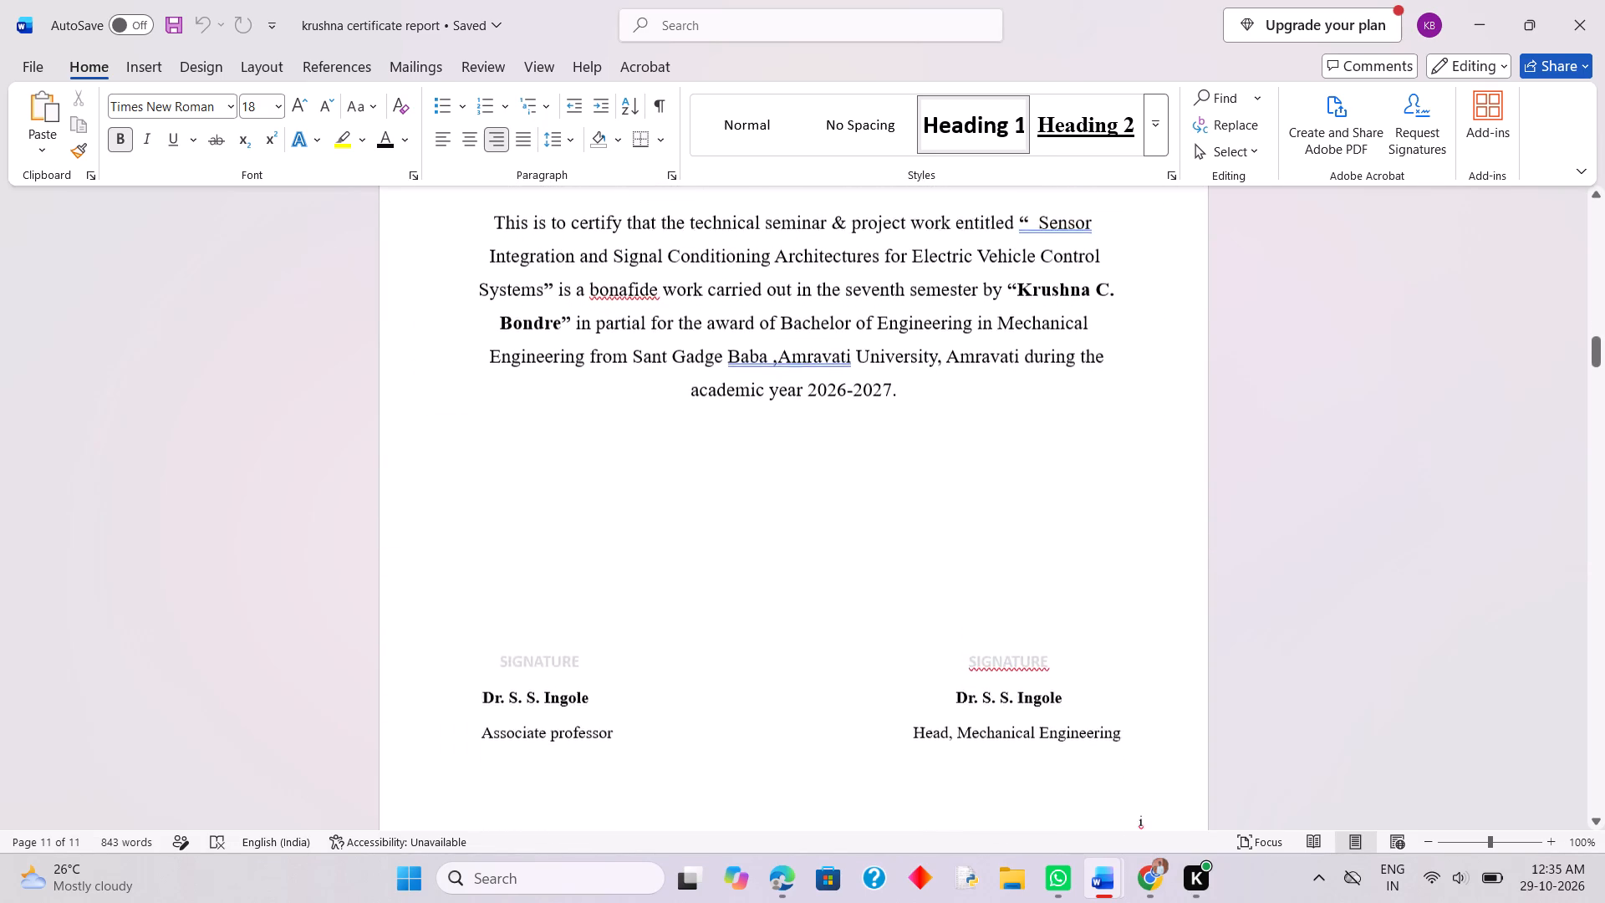
scroll(967, 377, "down", 1)
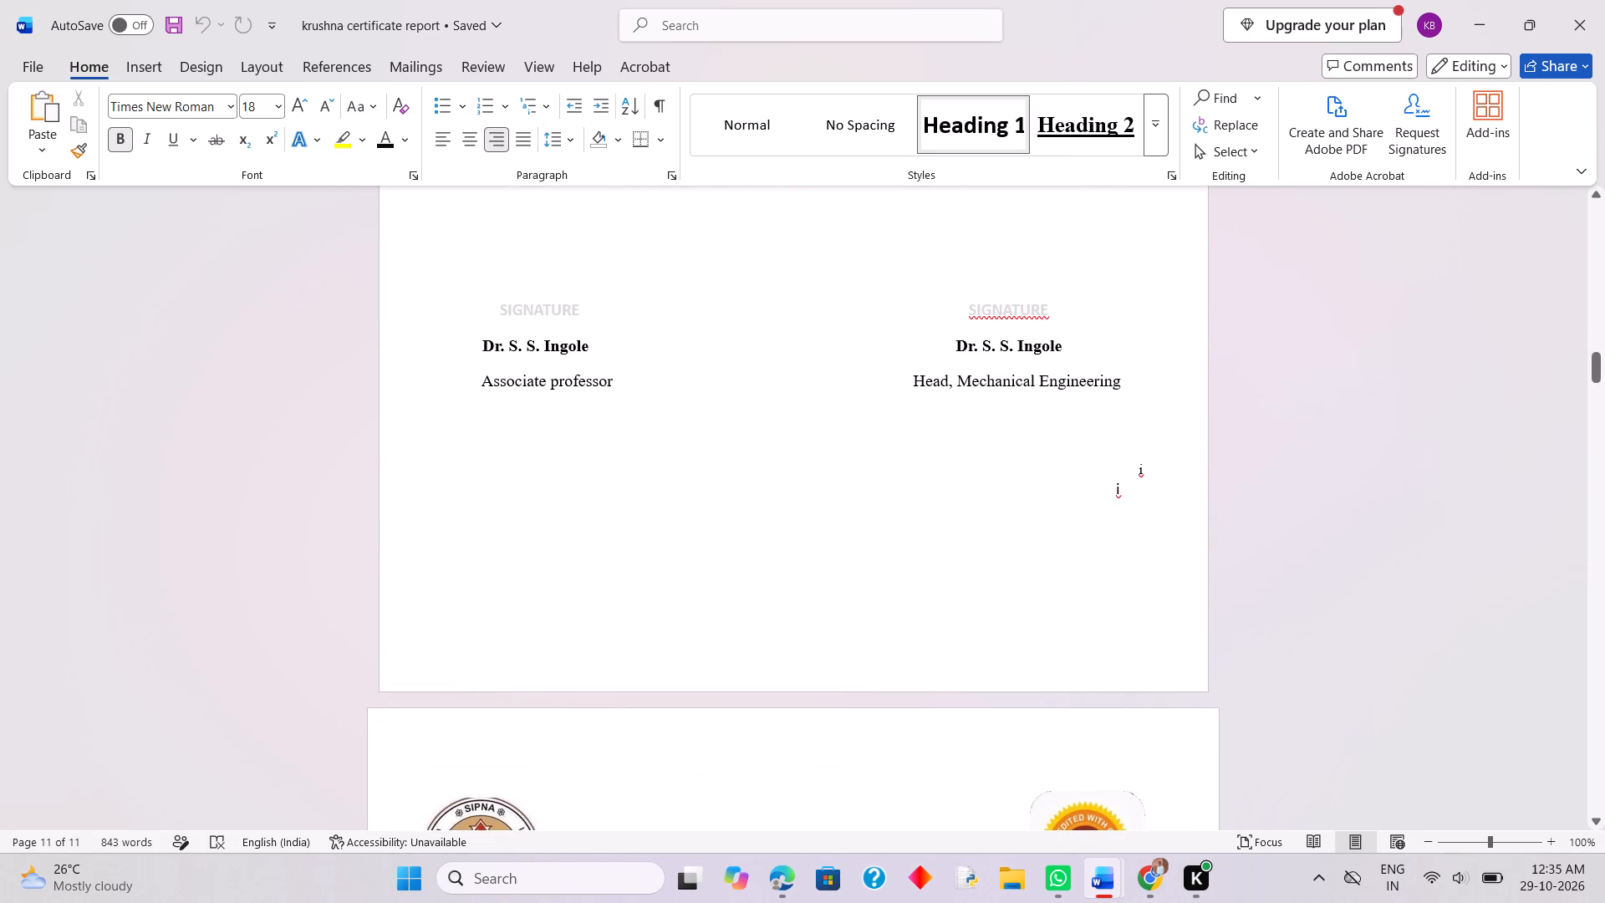
scroll(1168, 461, "down", 1)
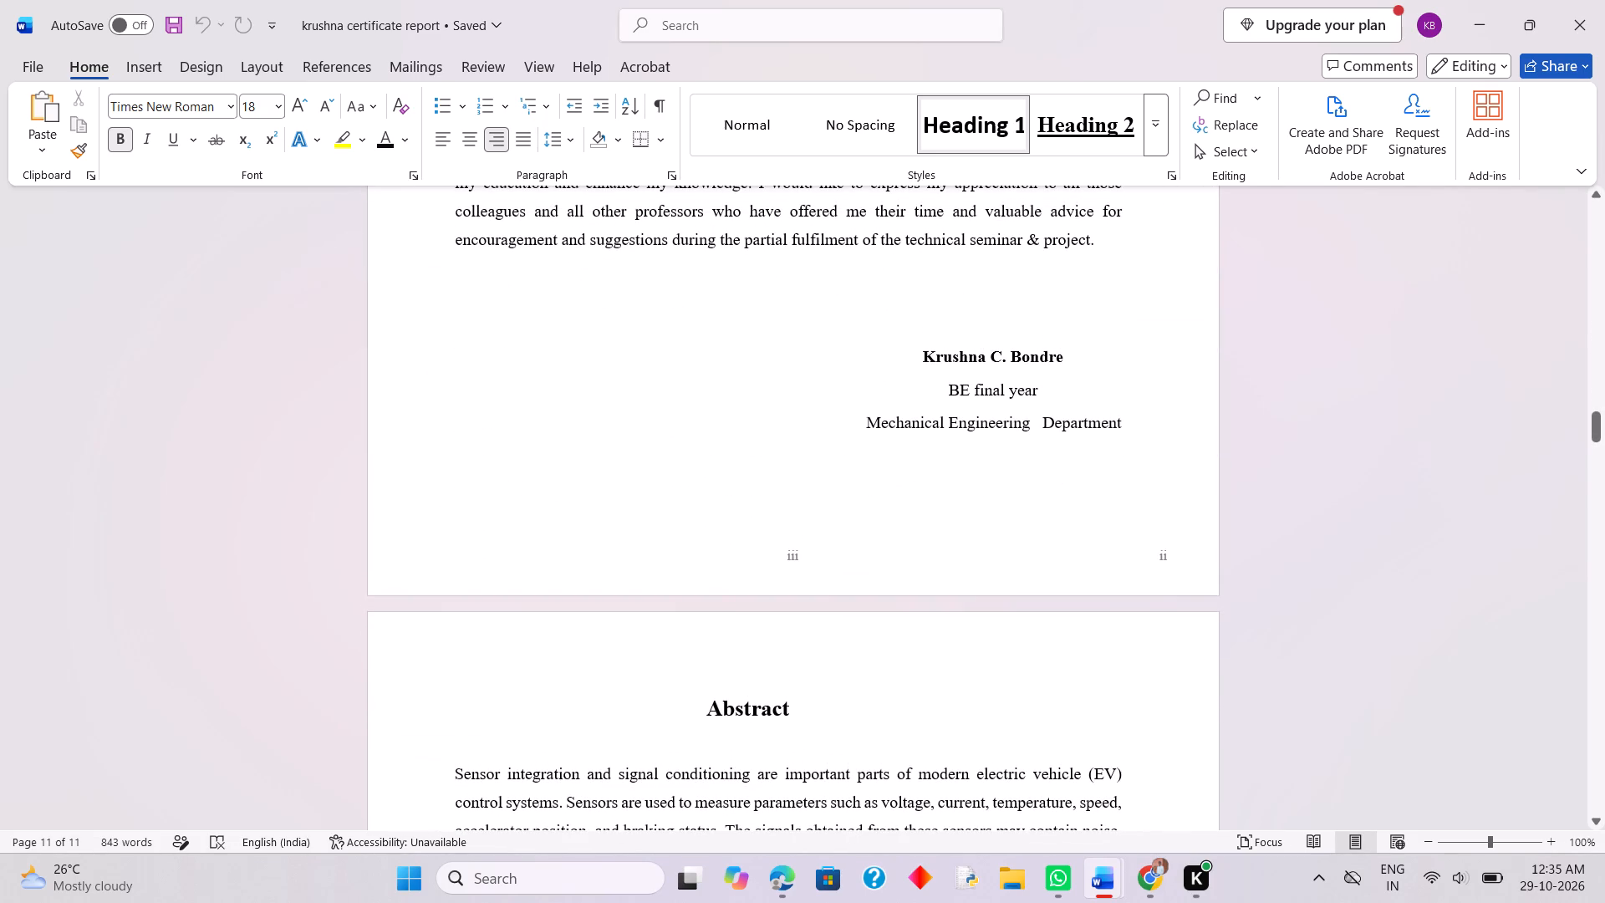
Open the footer at the end of the reference report's Acknowledgement page for inspection, and return to the body text.
left_click(1171, 554)
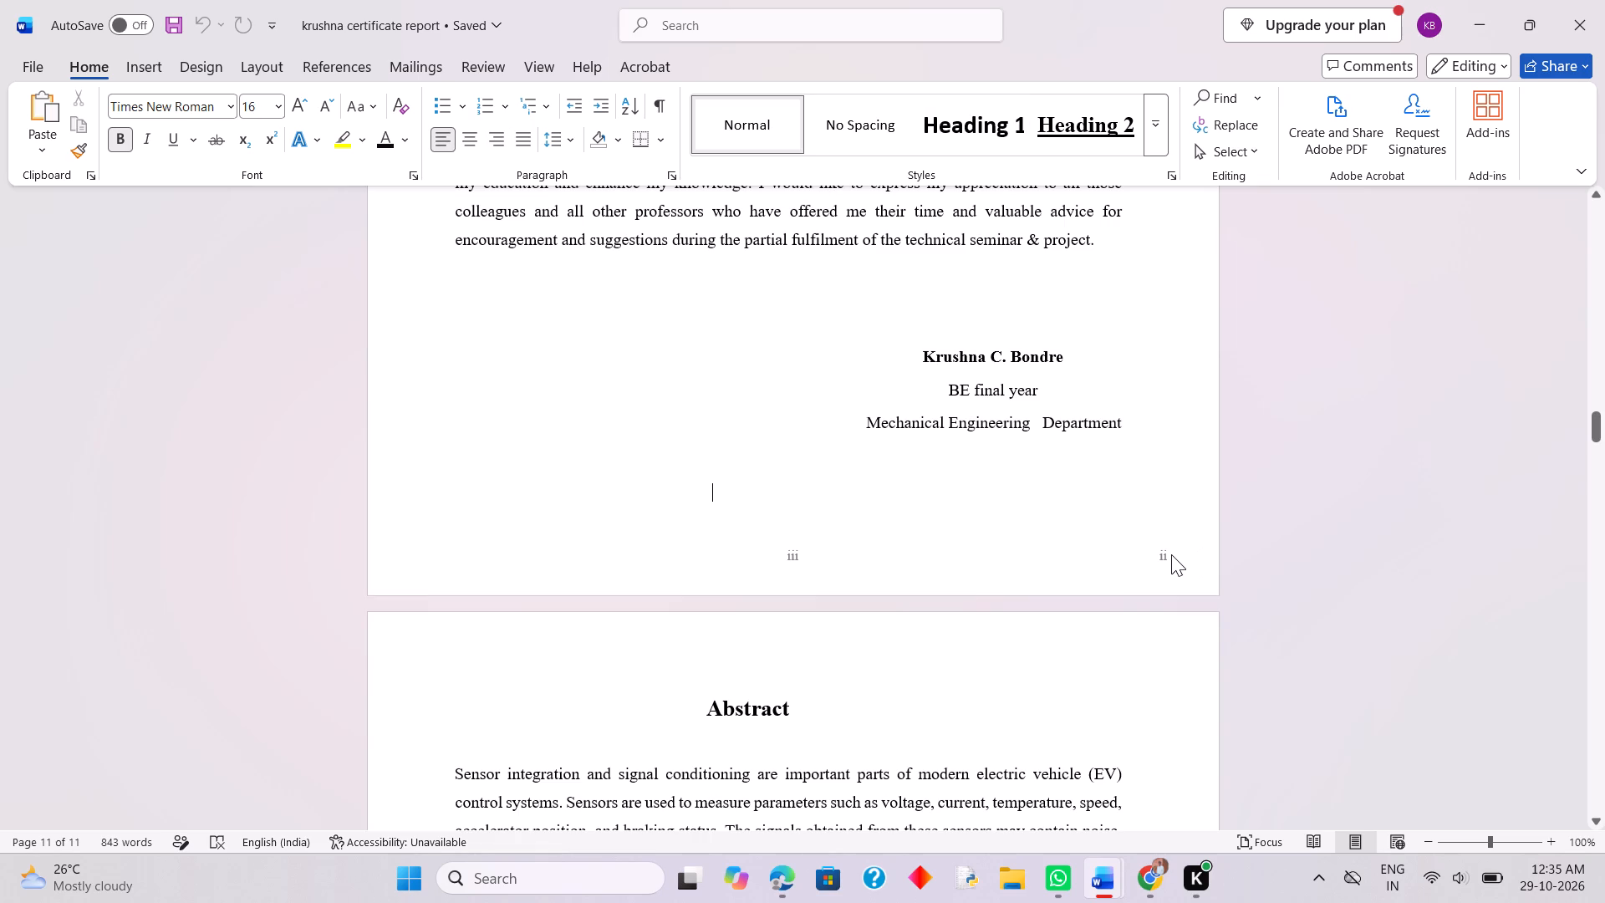
double_click(1171, 554)
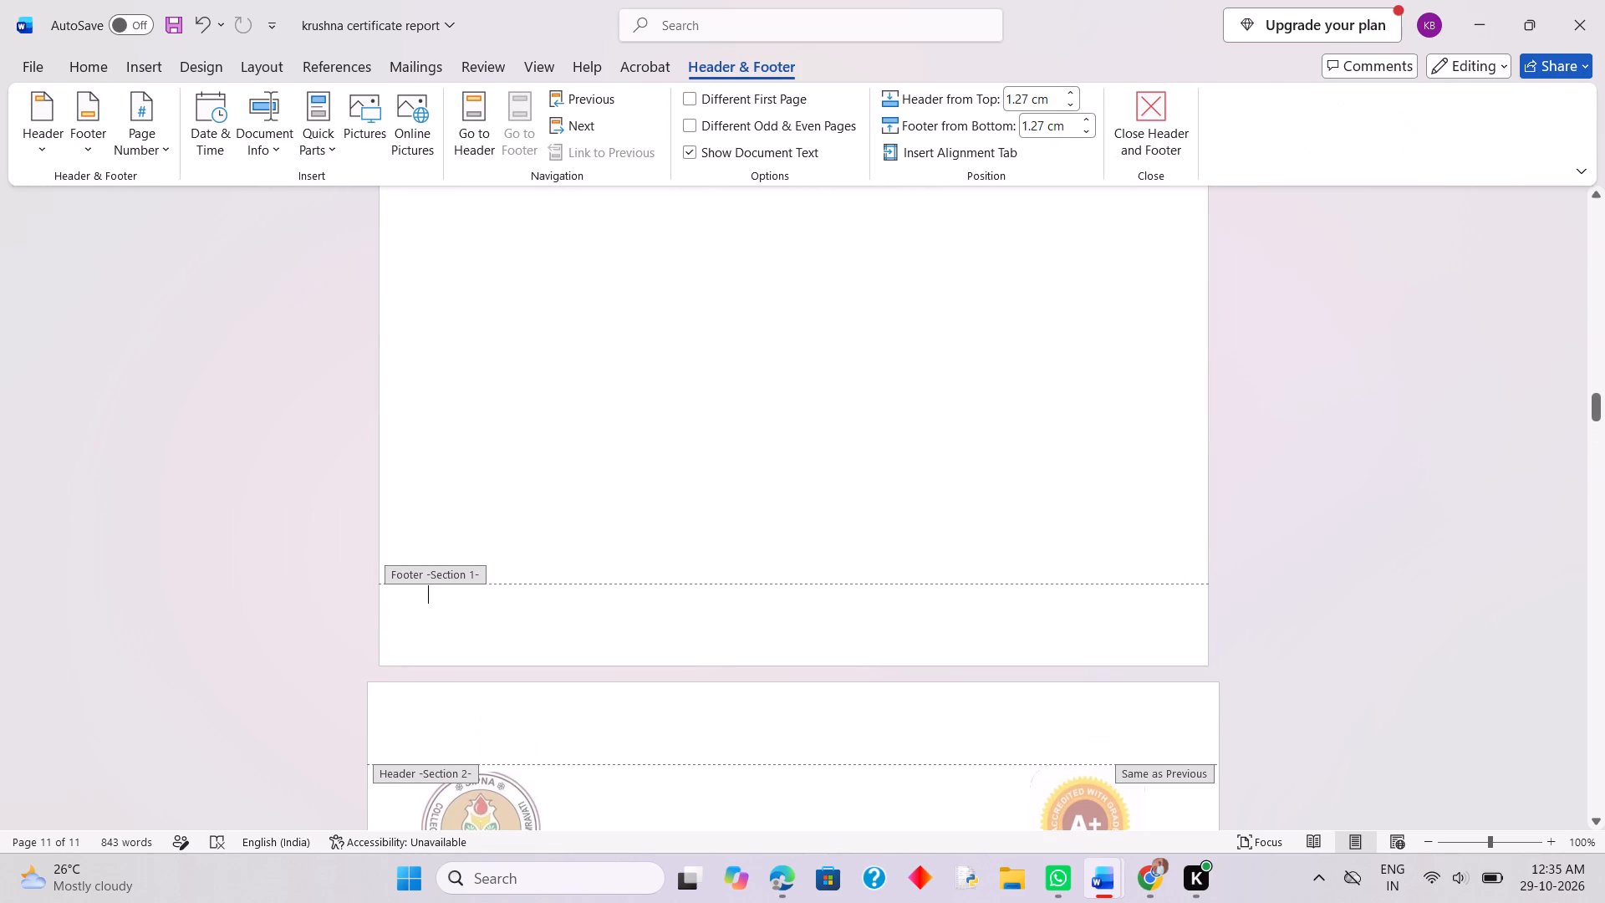
scroll(1138, 622, "left", 1)
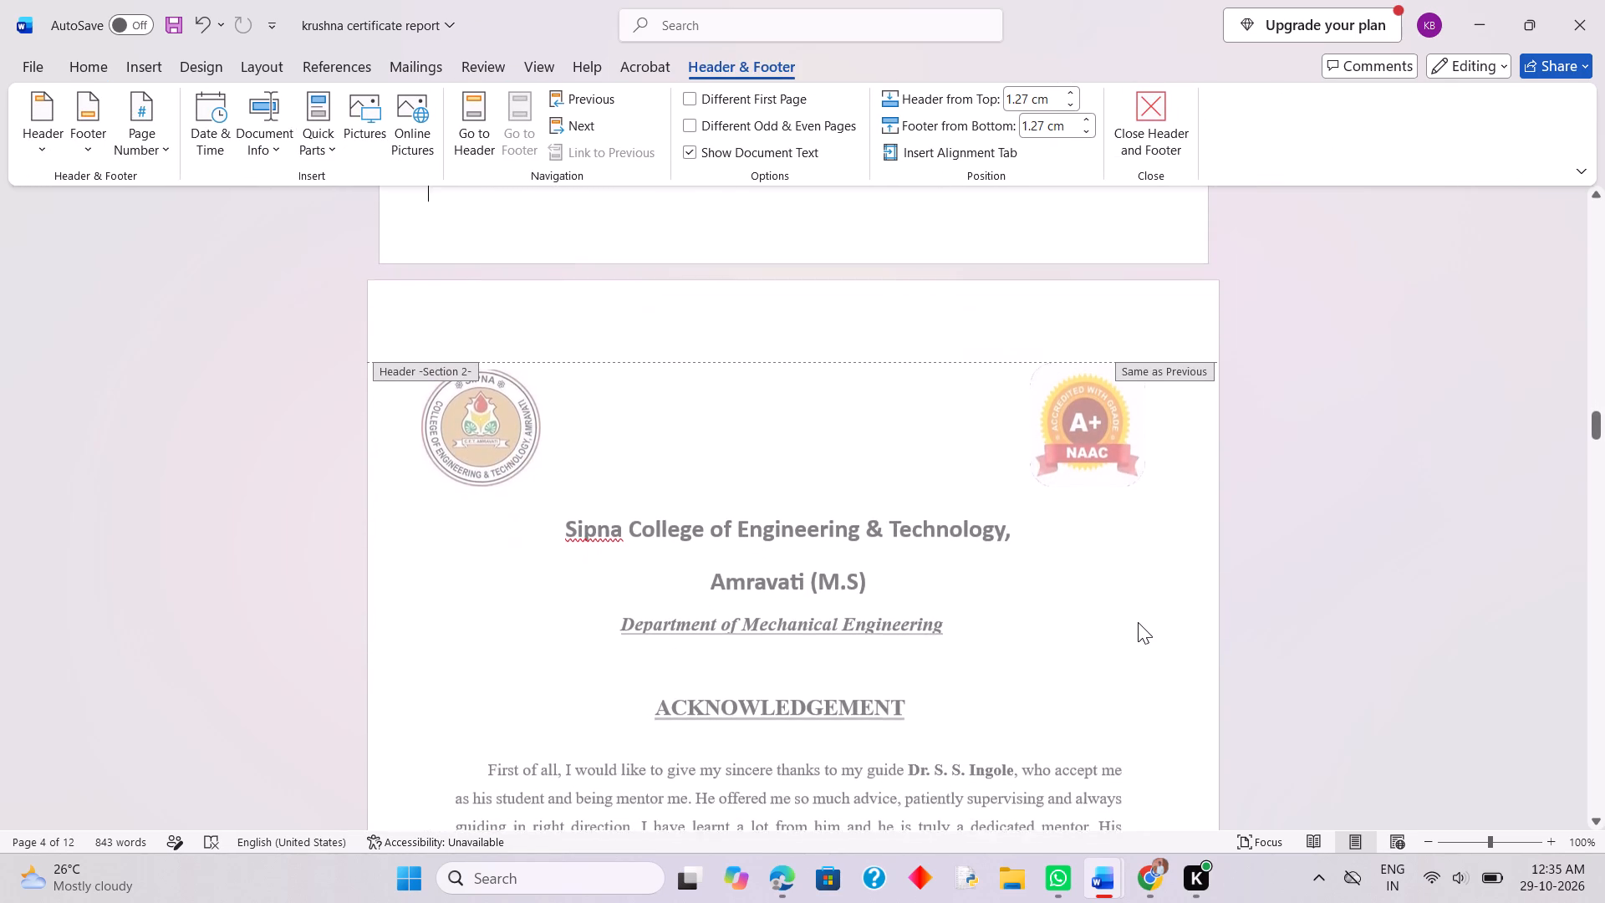
double_click(1089, 672)
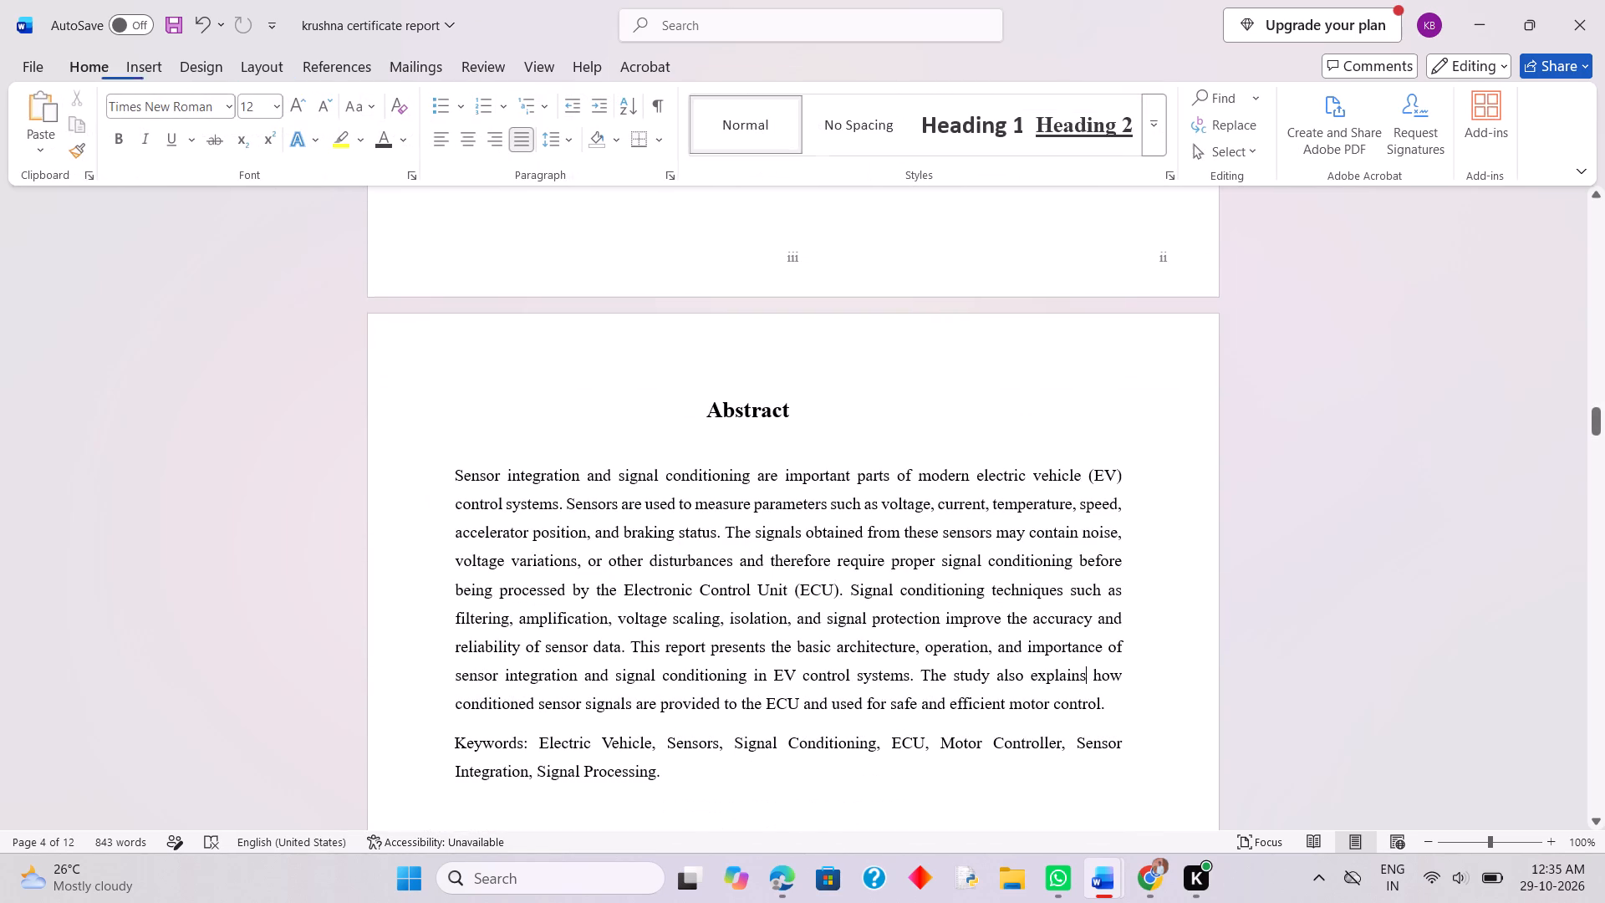
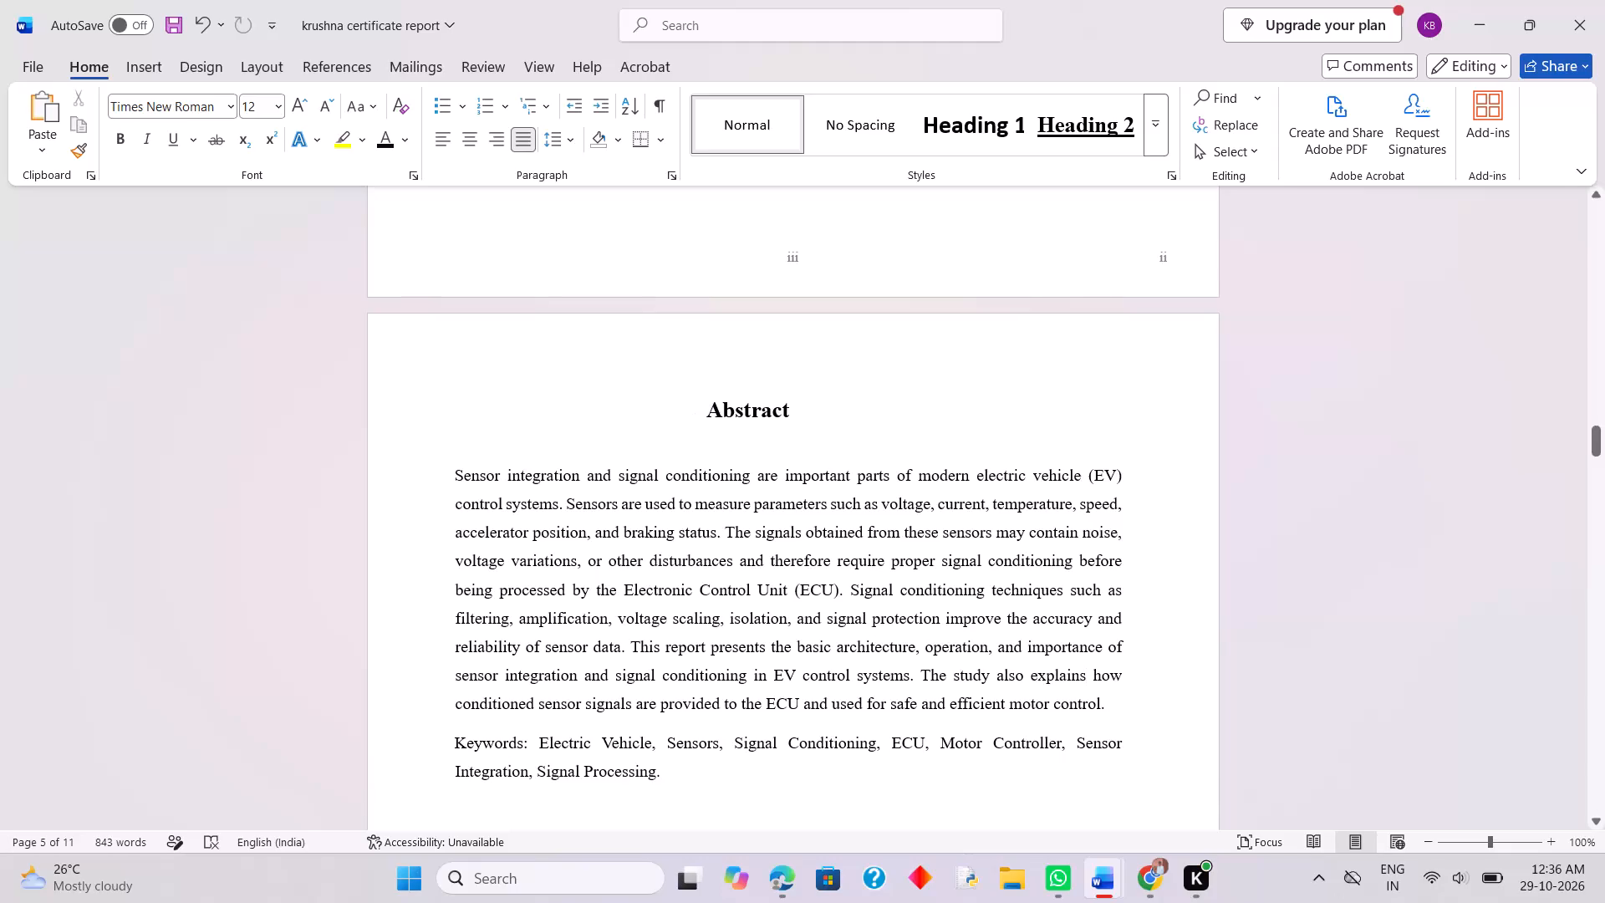
Open the recent document "kushal report.21" from Downloads.
left_click(26, 77)
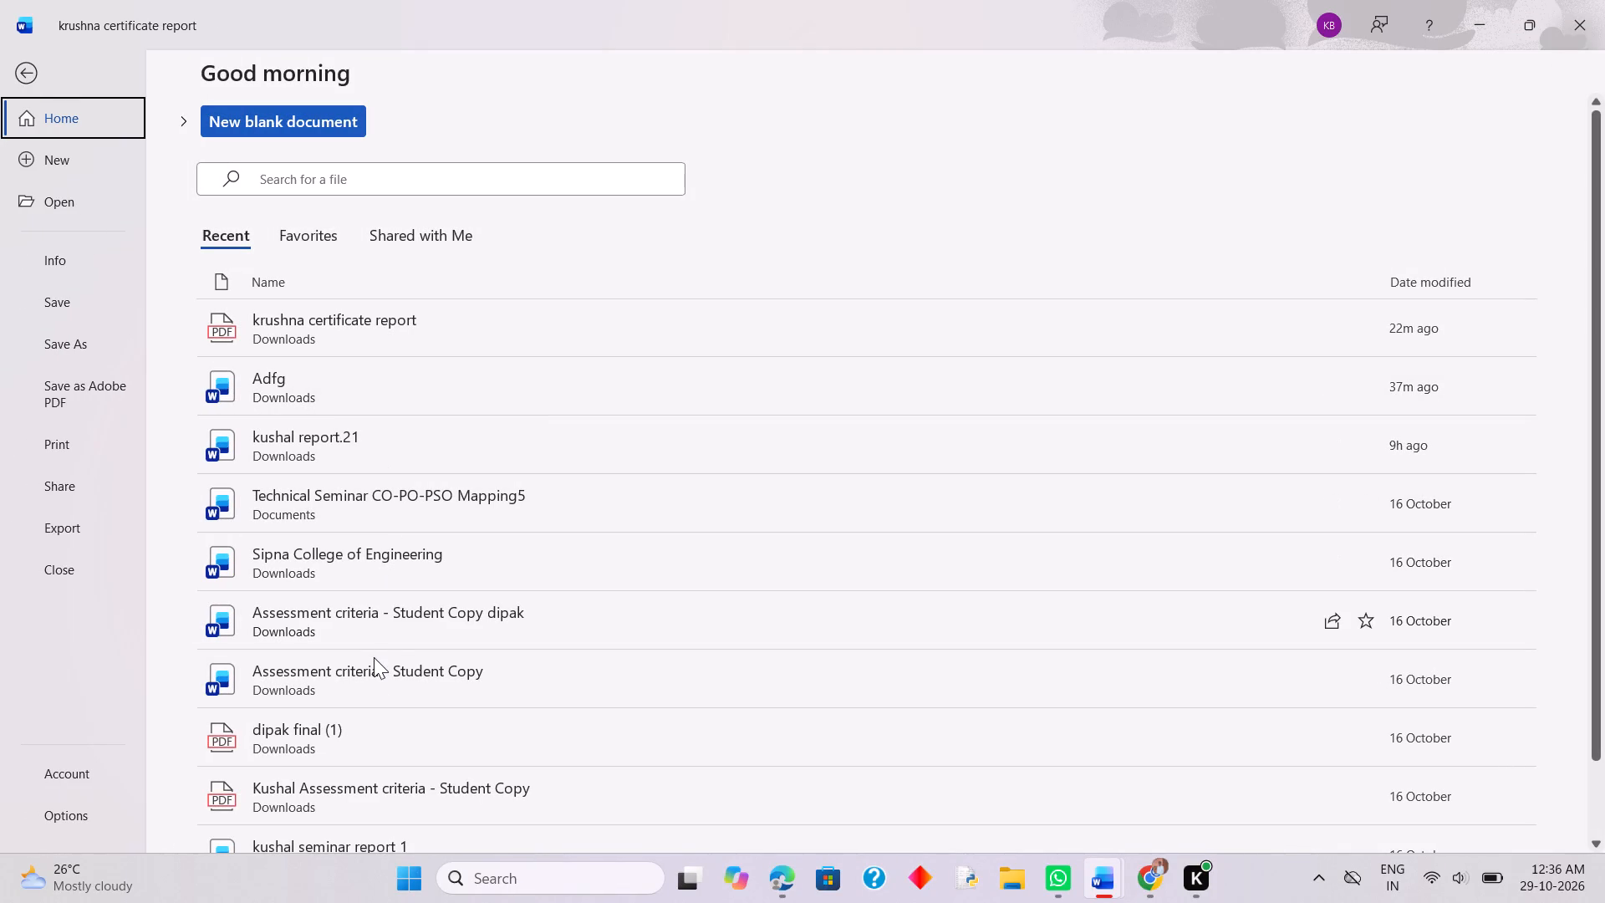
double_click(387, 458)
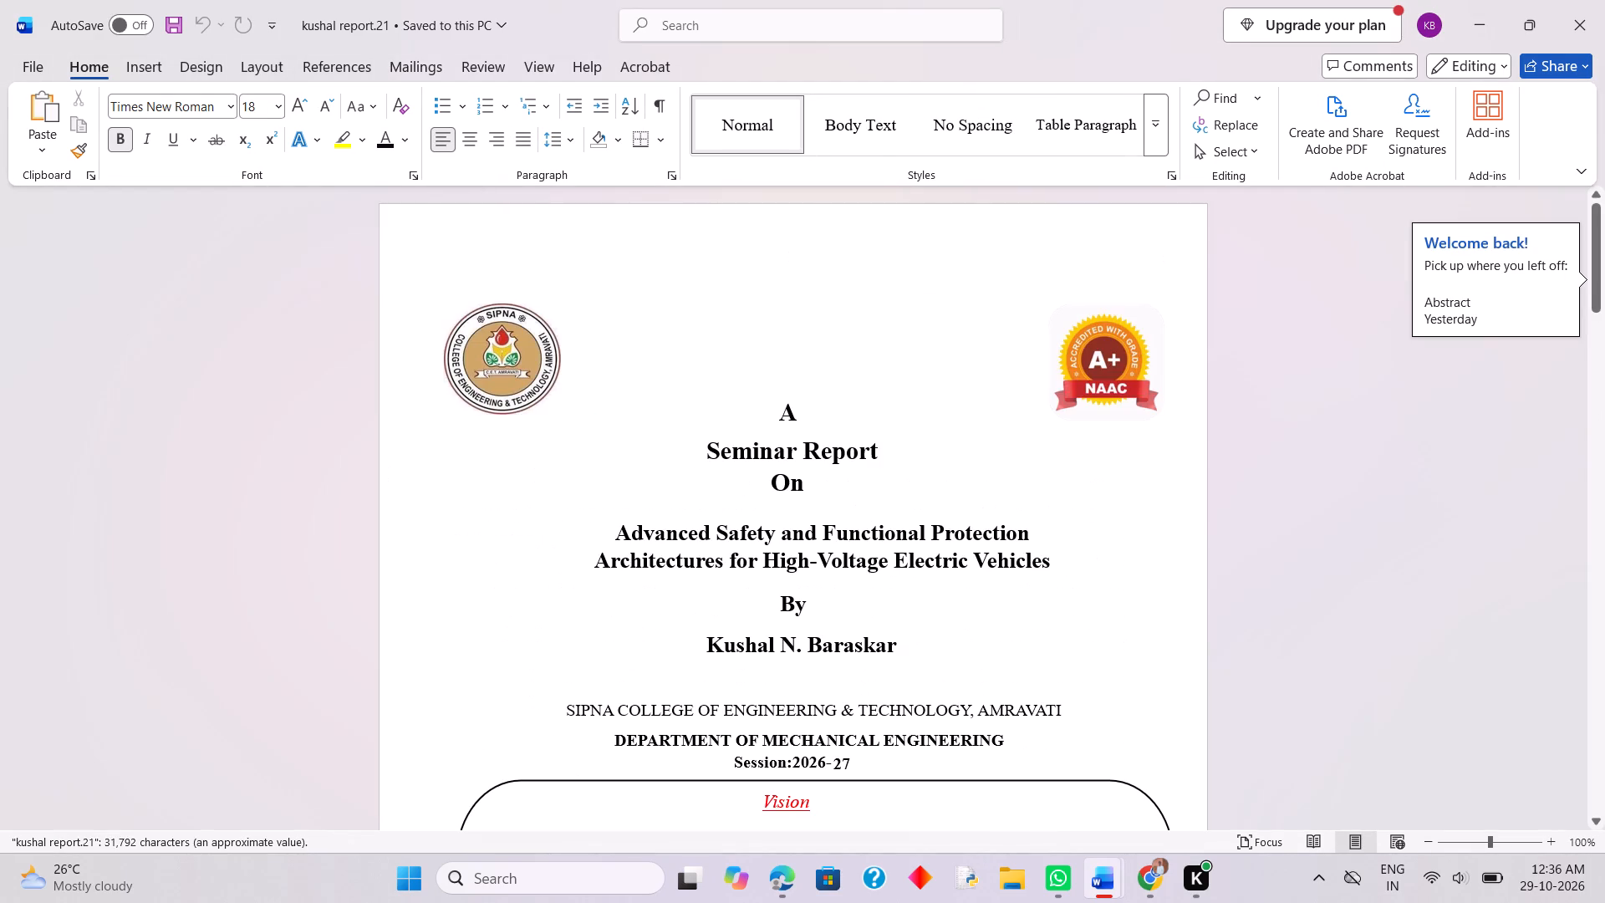
Examine the Roman page numbers in this report's footers and the front-matter entries of its CONTENTS table.
scroll(706, 395, "down", 1)
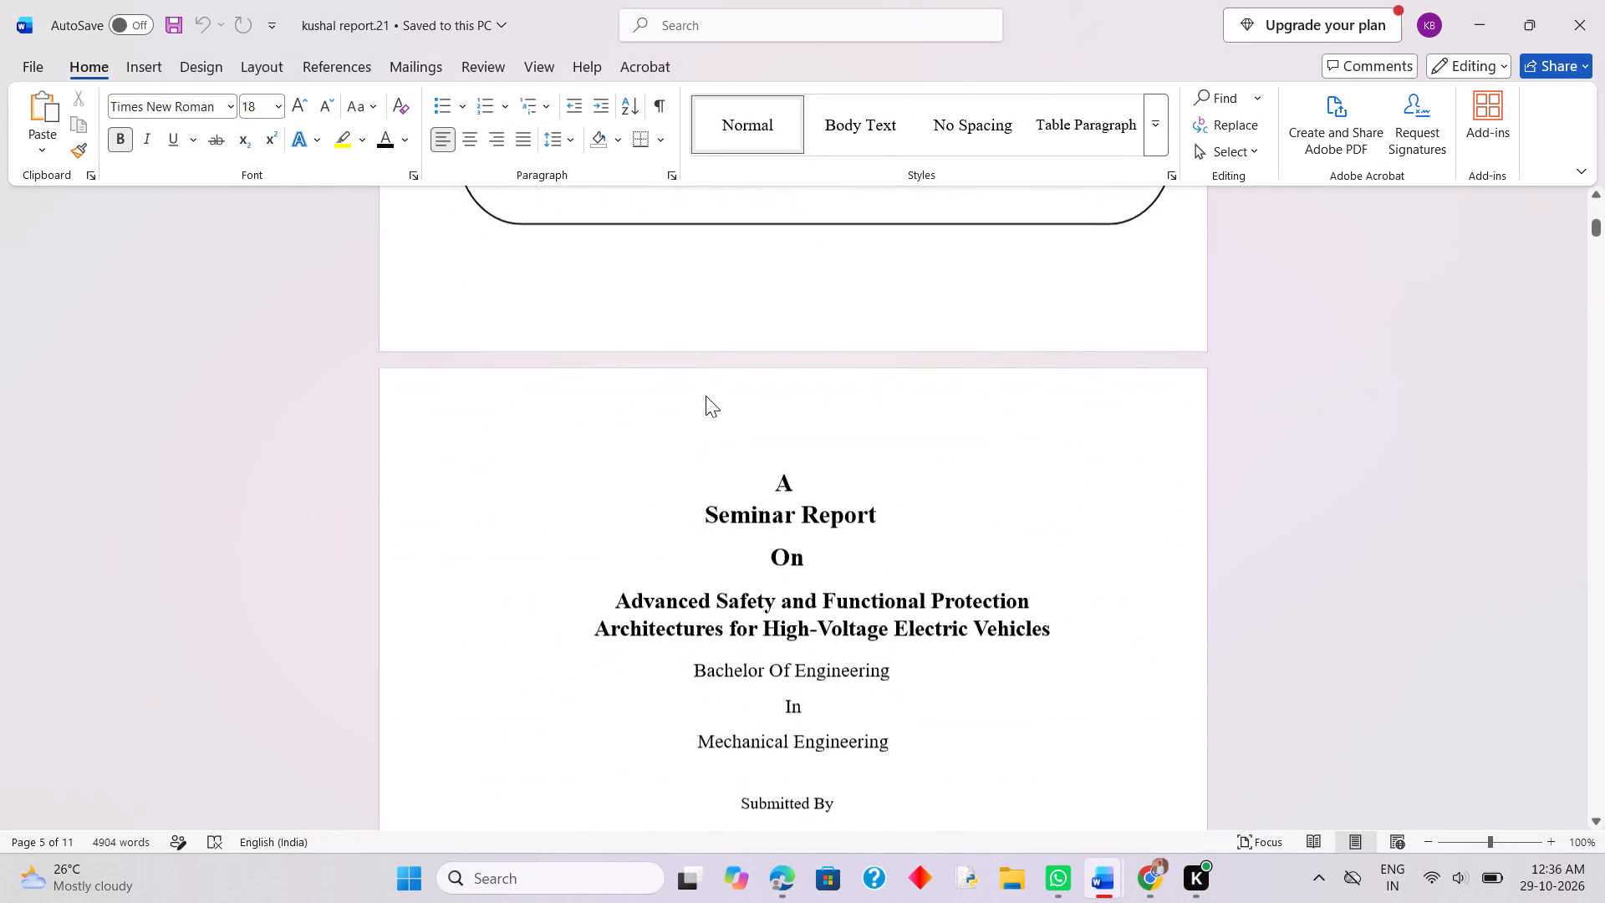
scroll(706, 395, "down", 2)
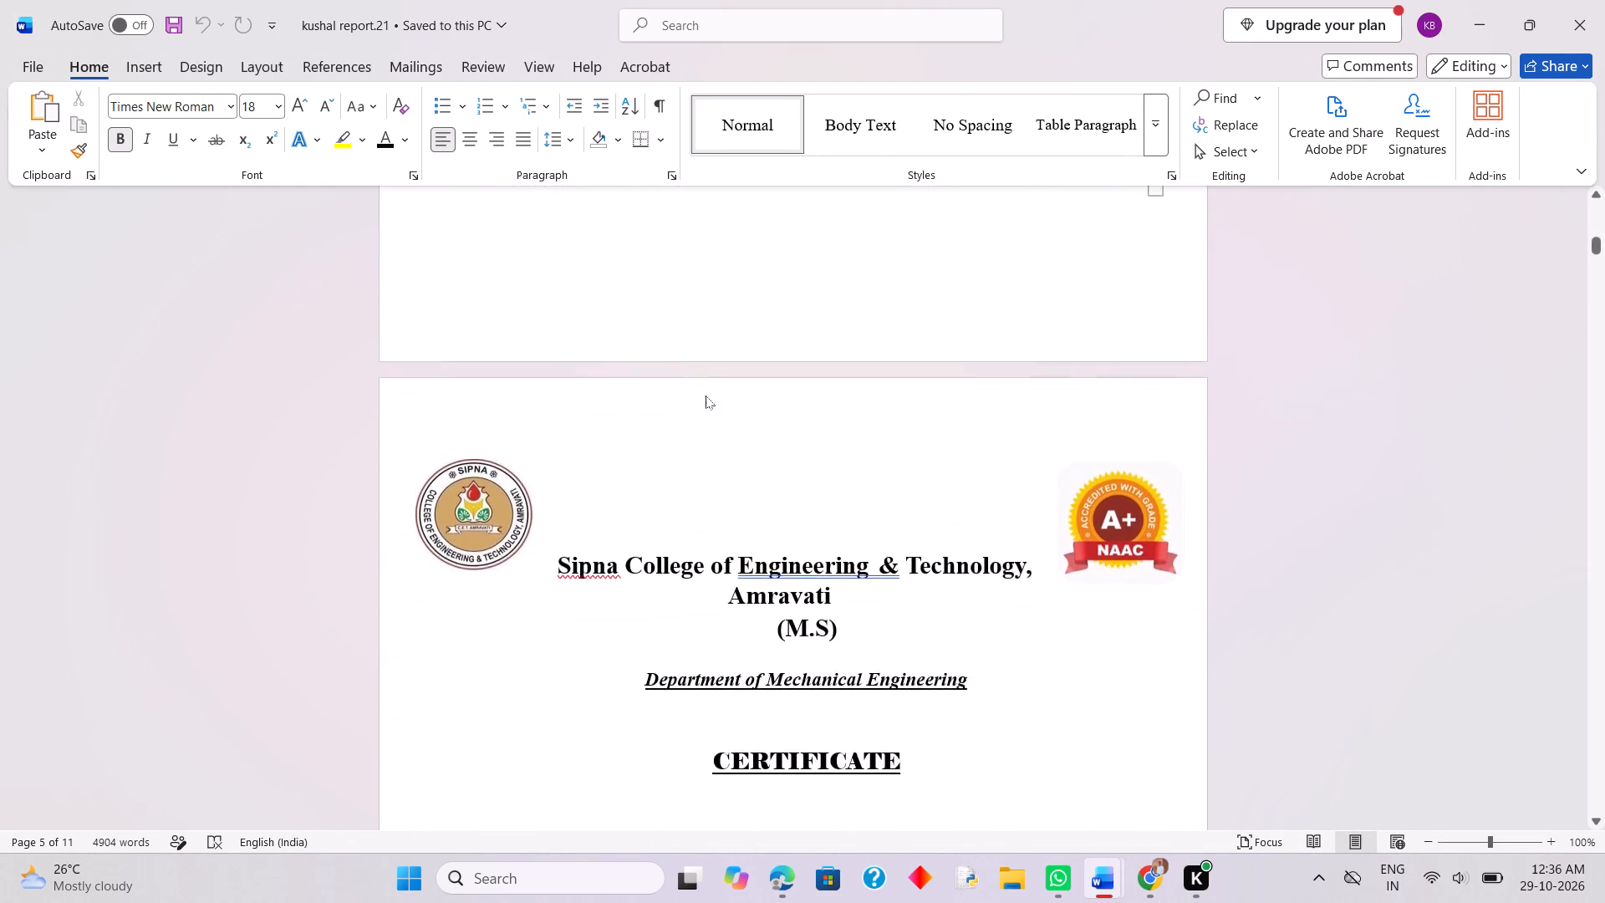
scroll(706, 395, "down", 1)
scroll(706, 395, "right", 1)
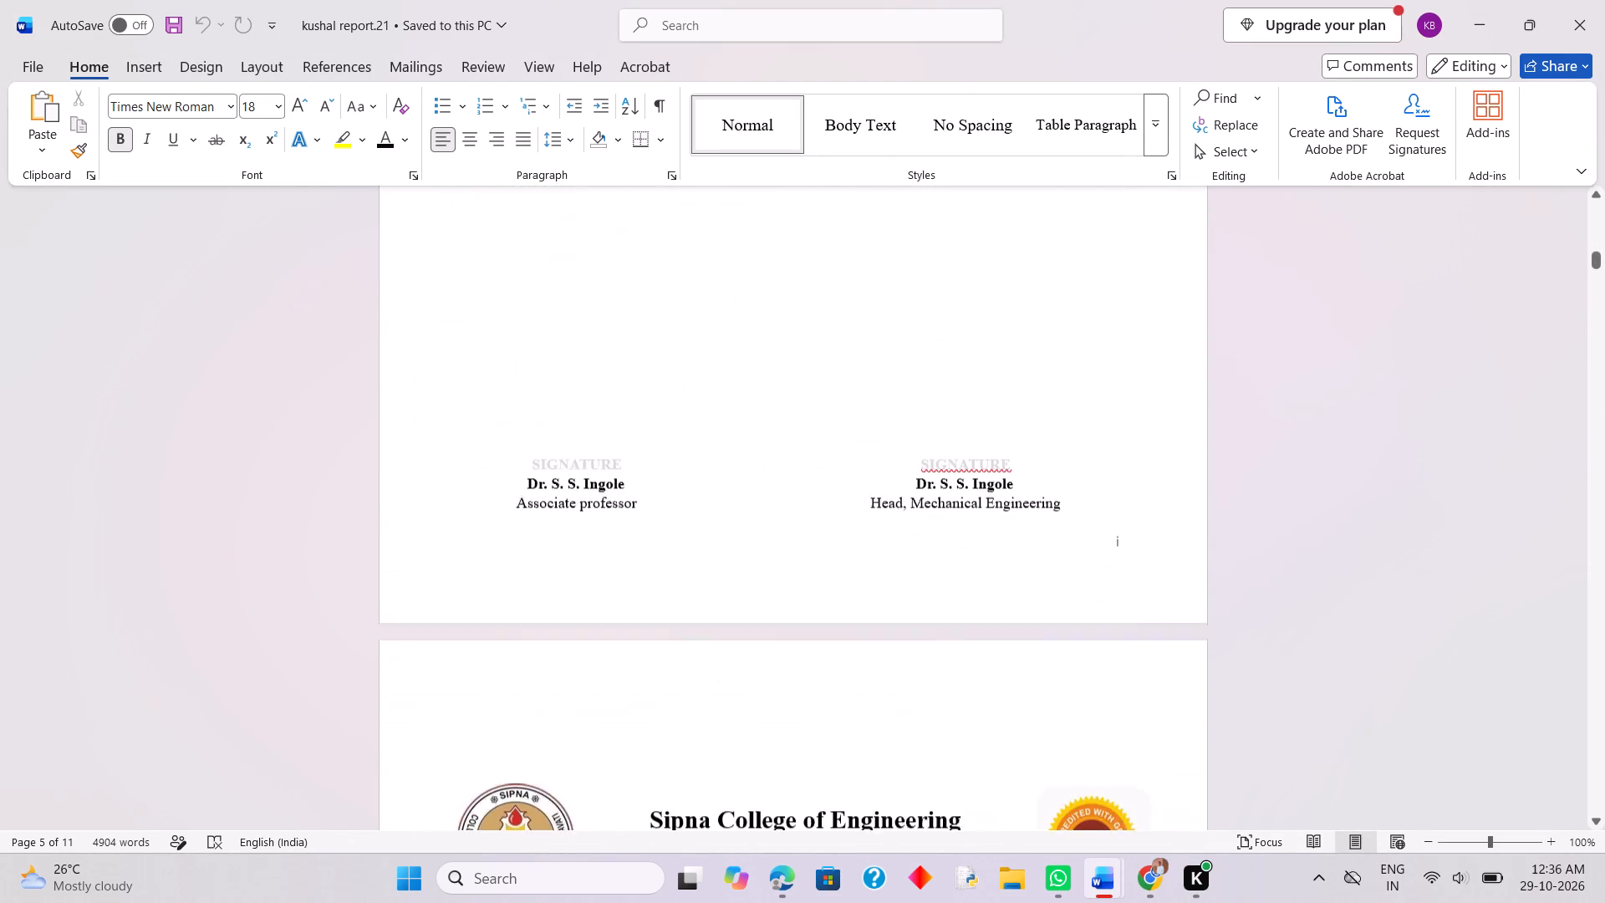
scroll(706, 395, "right", 1)
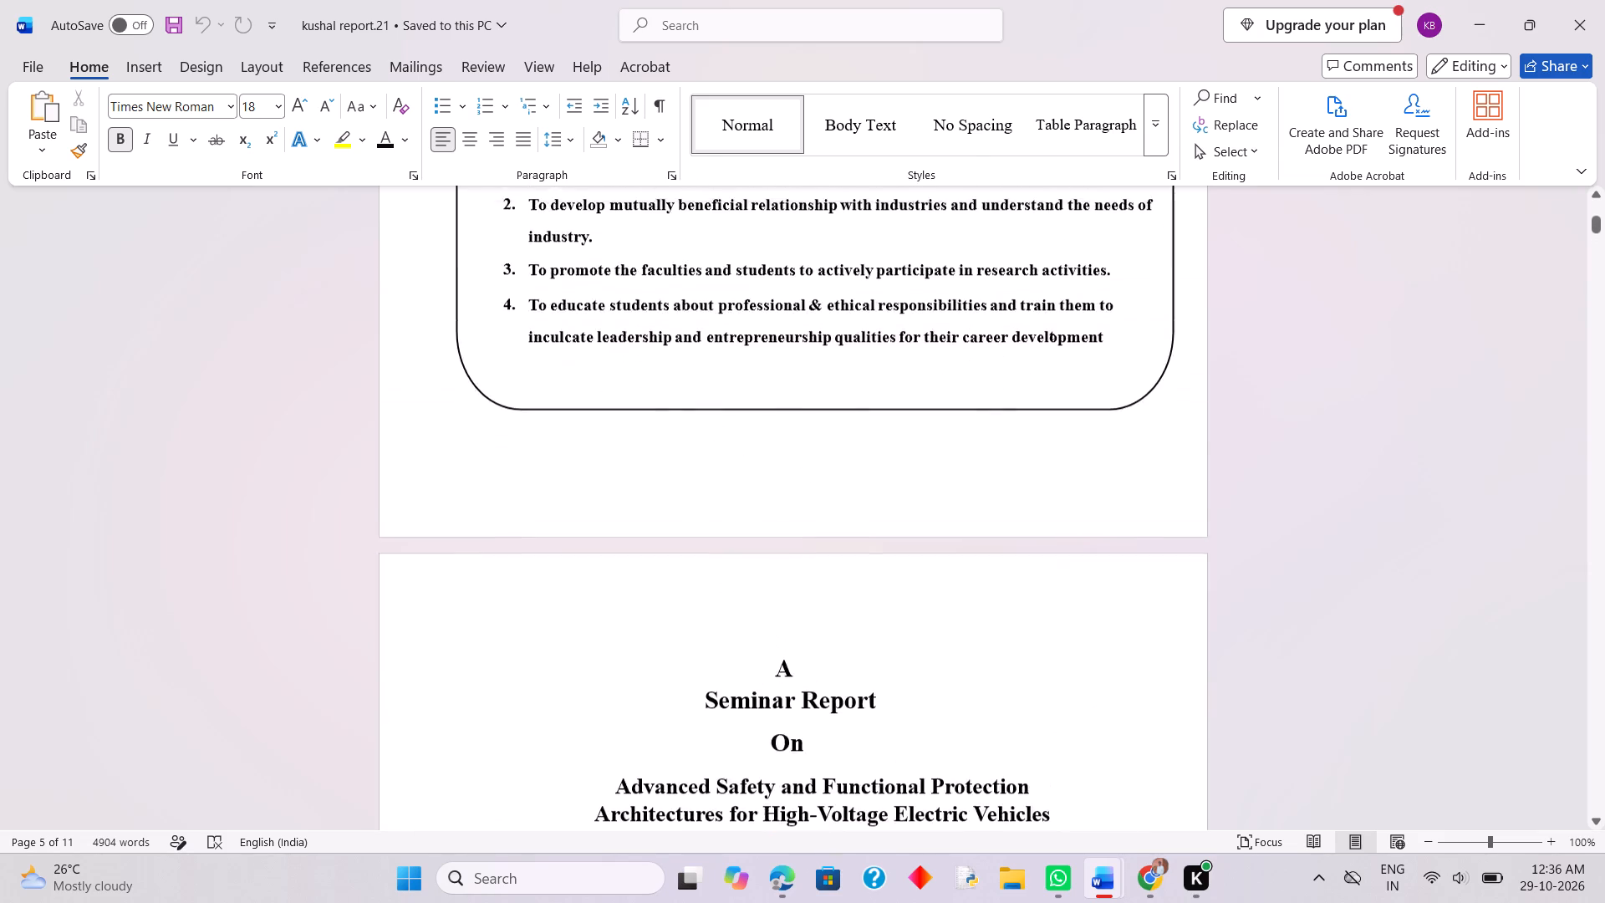
scroll(706, 395, "right", 1)
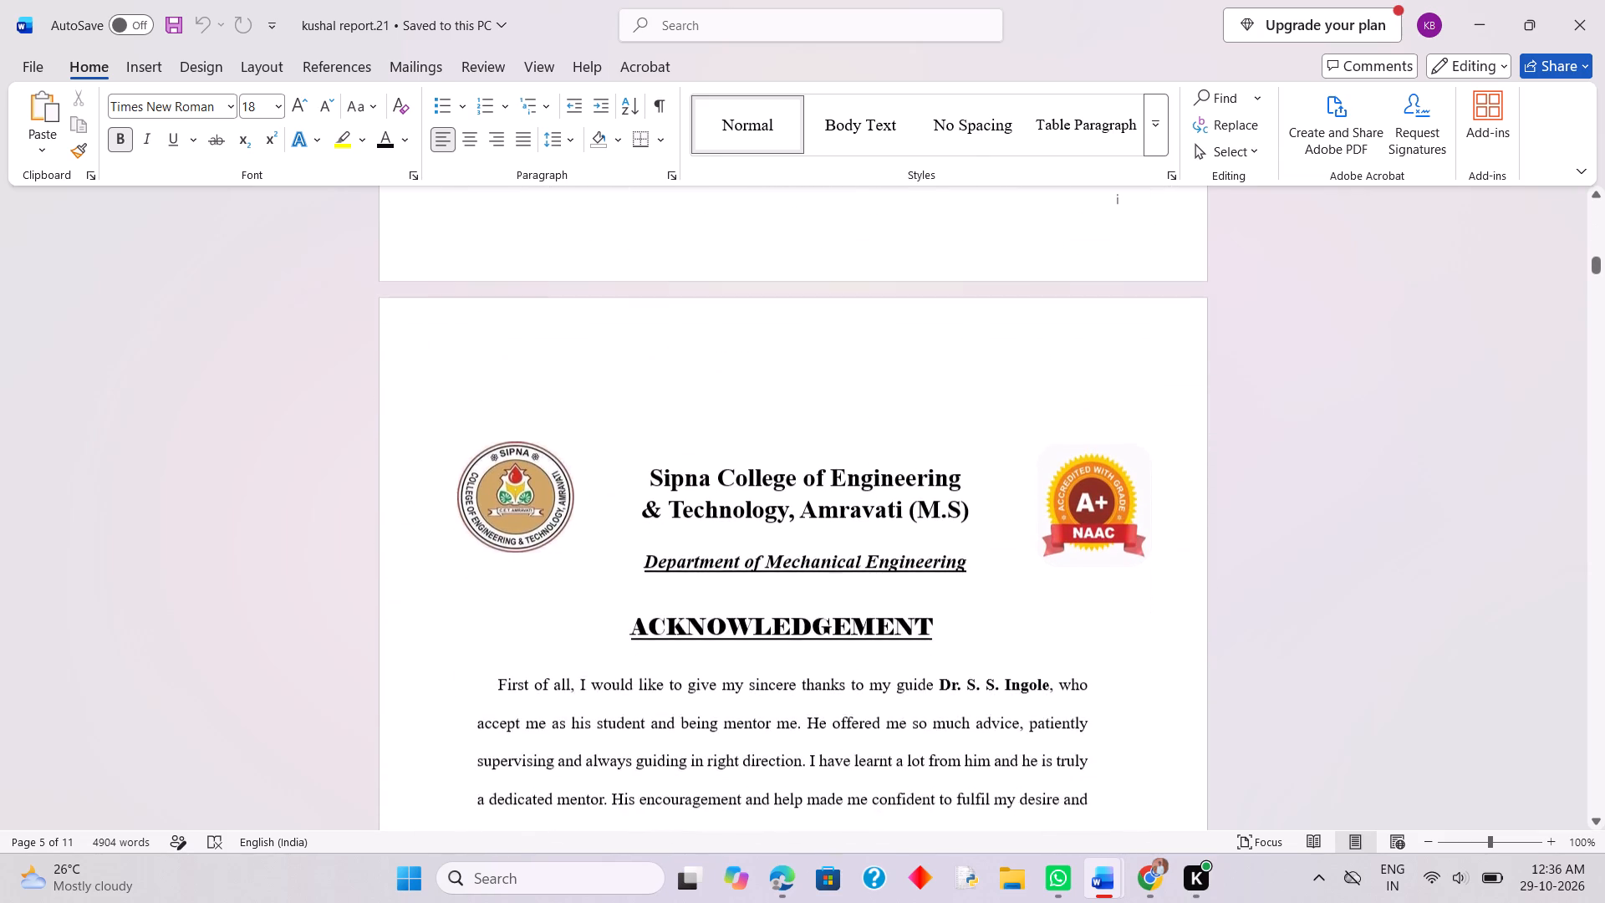
scroll(706, 395, "right", 1)
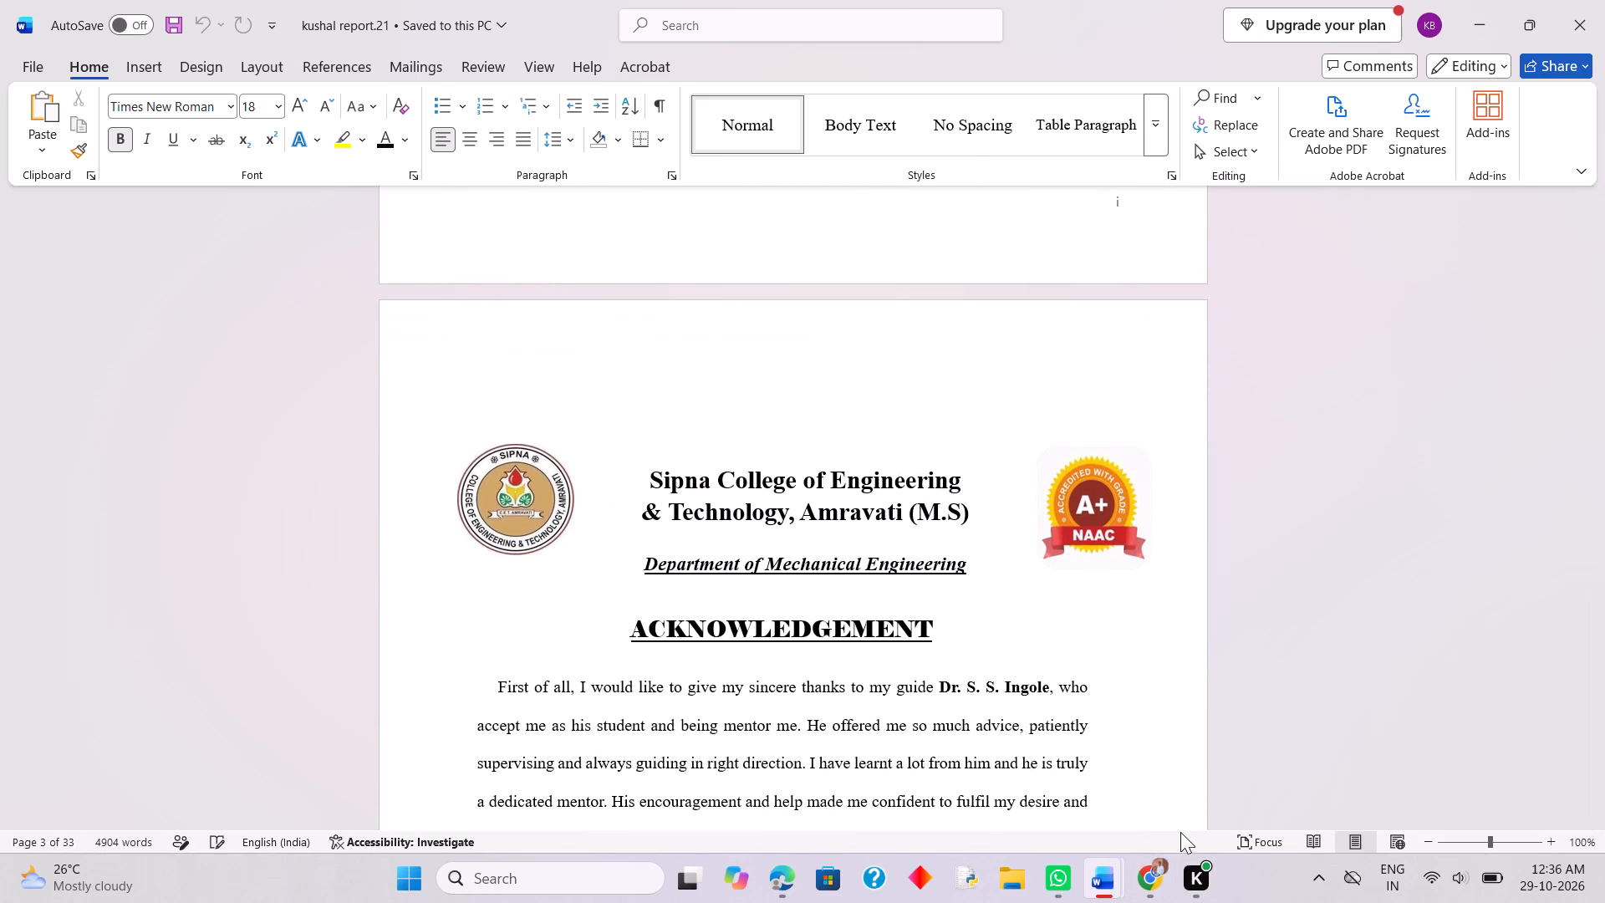
scroll(1063, 549, "down", 3)
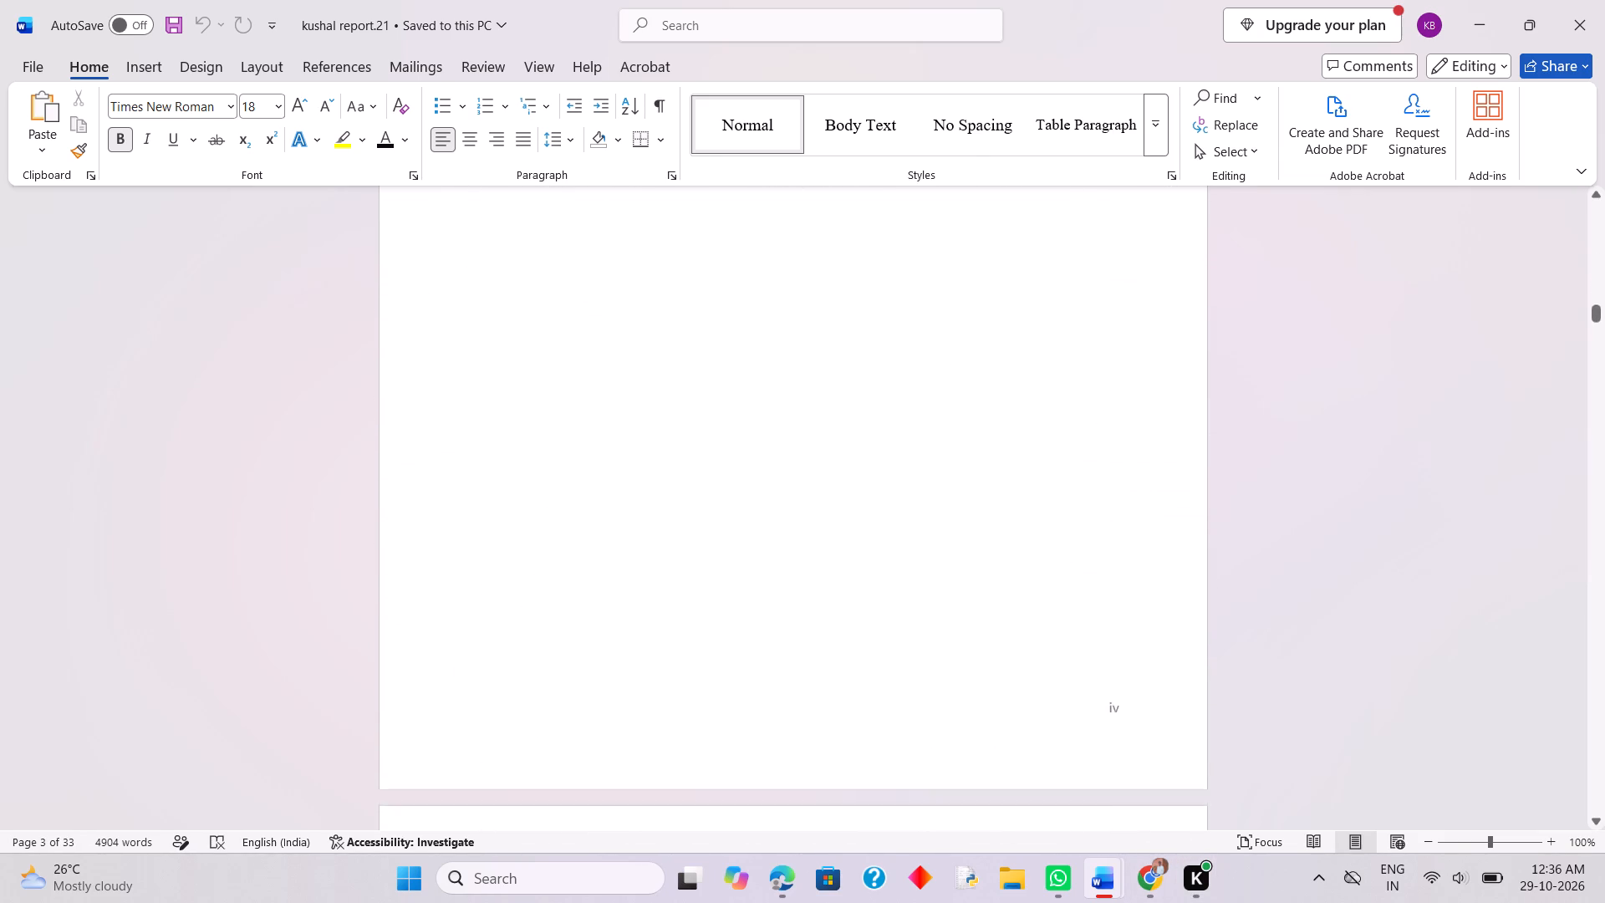
scroll(1063, 549, "down", 2)
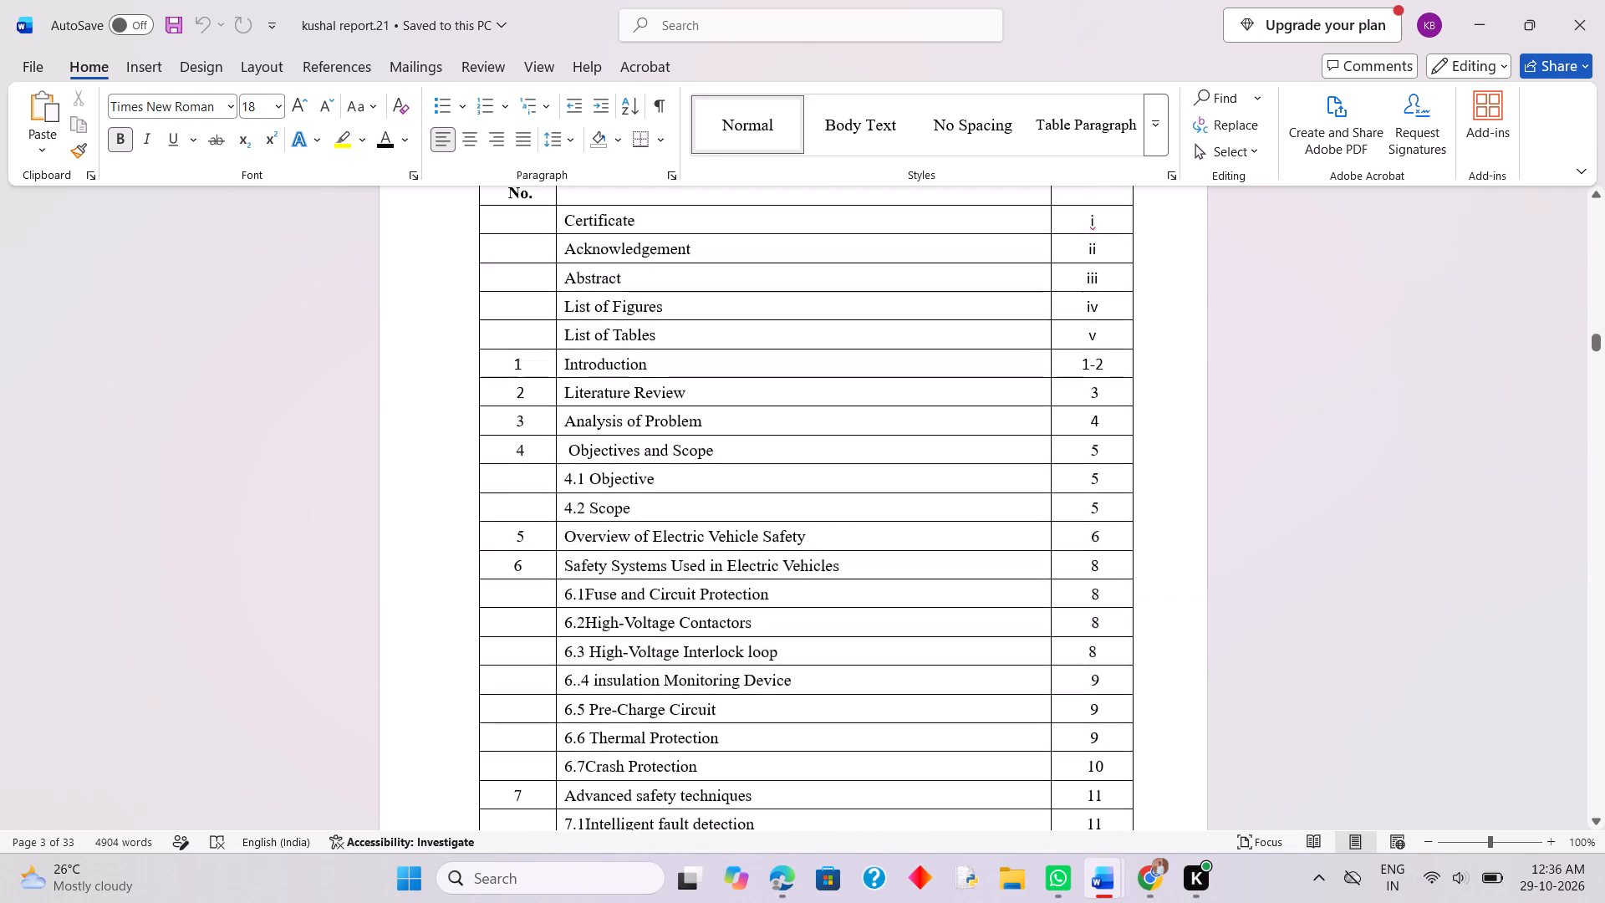
scroll(1063, 549, "down", 1)
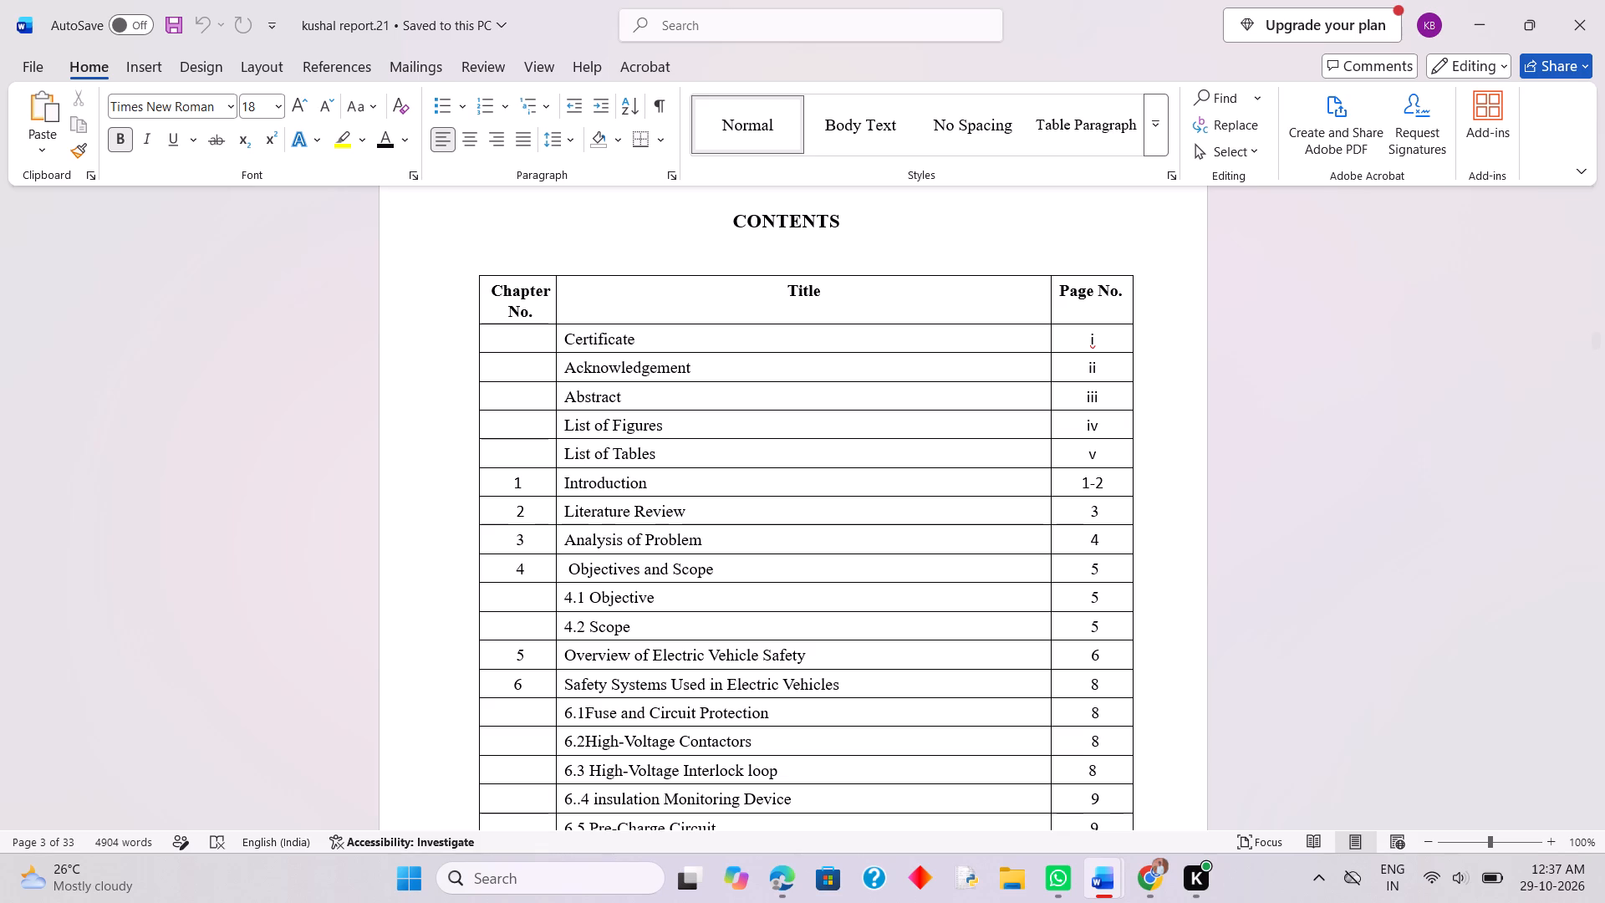
Recheck the earlier pages for where Roman numbering starts, and open the Certificate page's footer for inspection.
scroll(1063, 549, "up", 2)
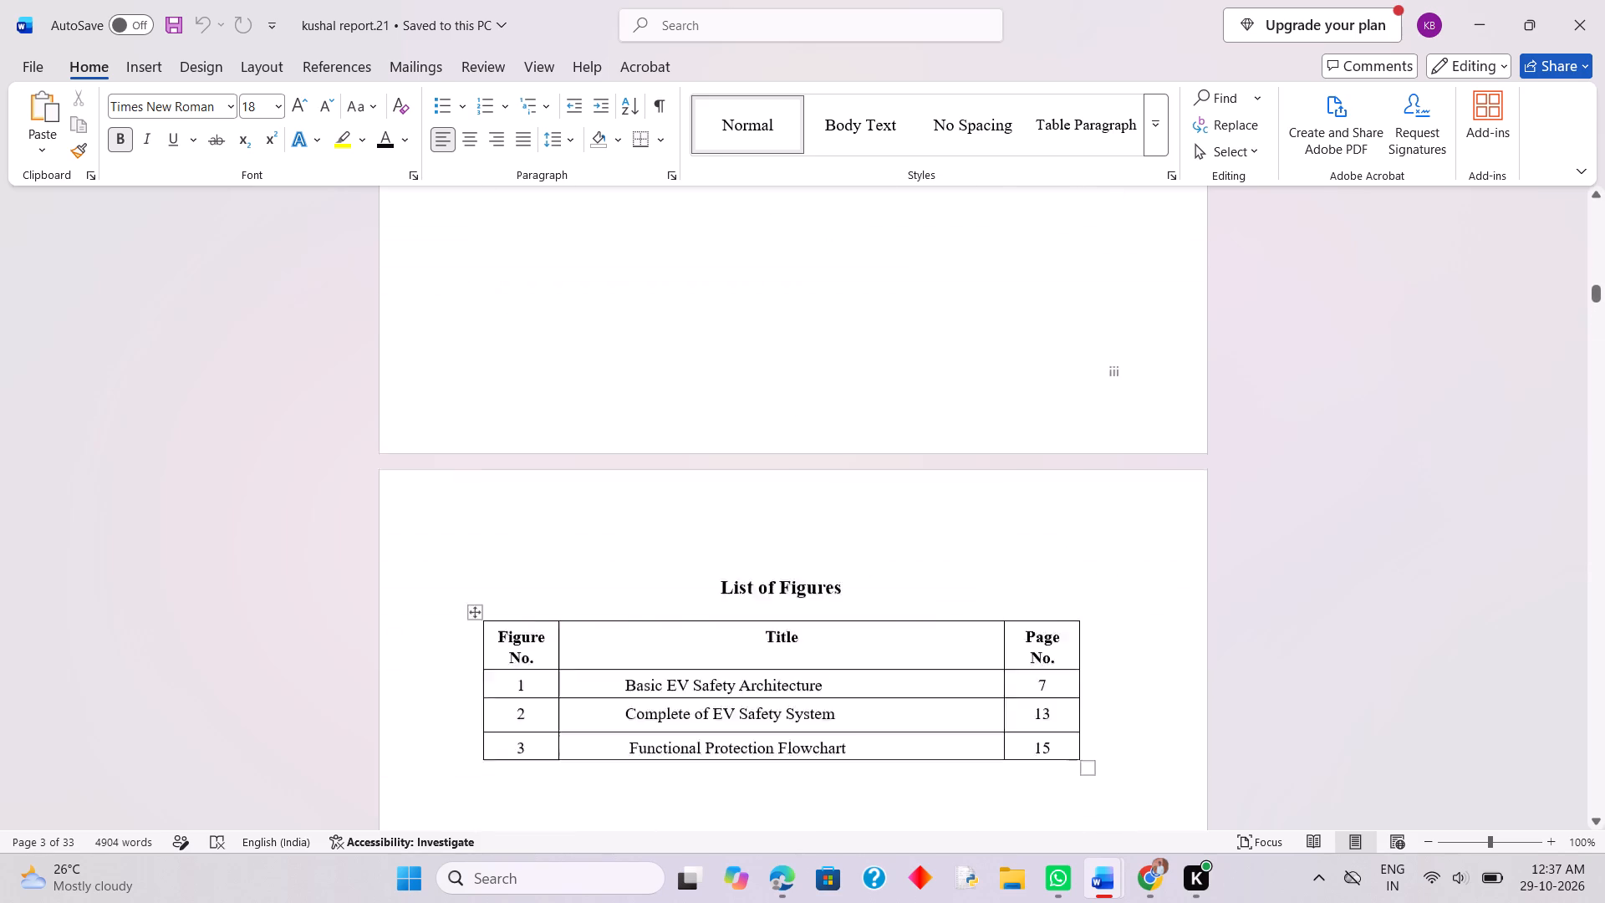
scroll(1063, 549, "up", 3)
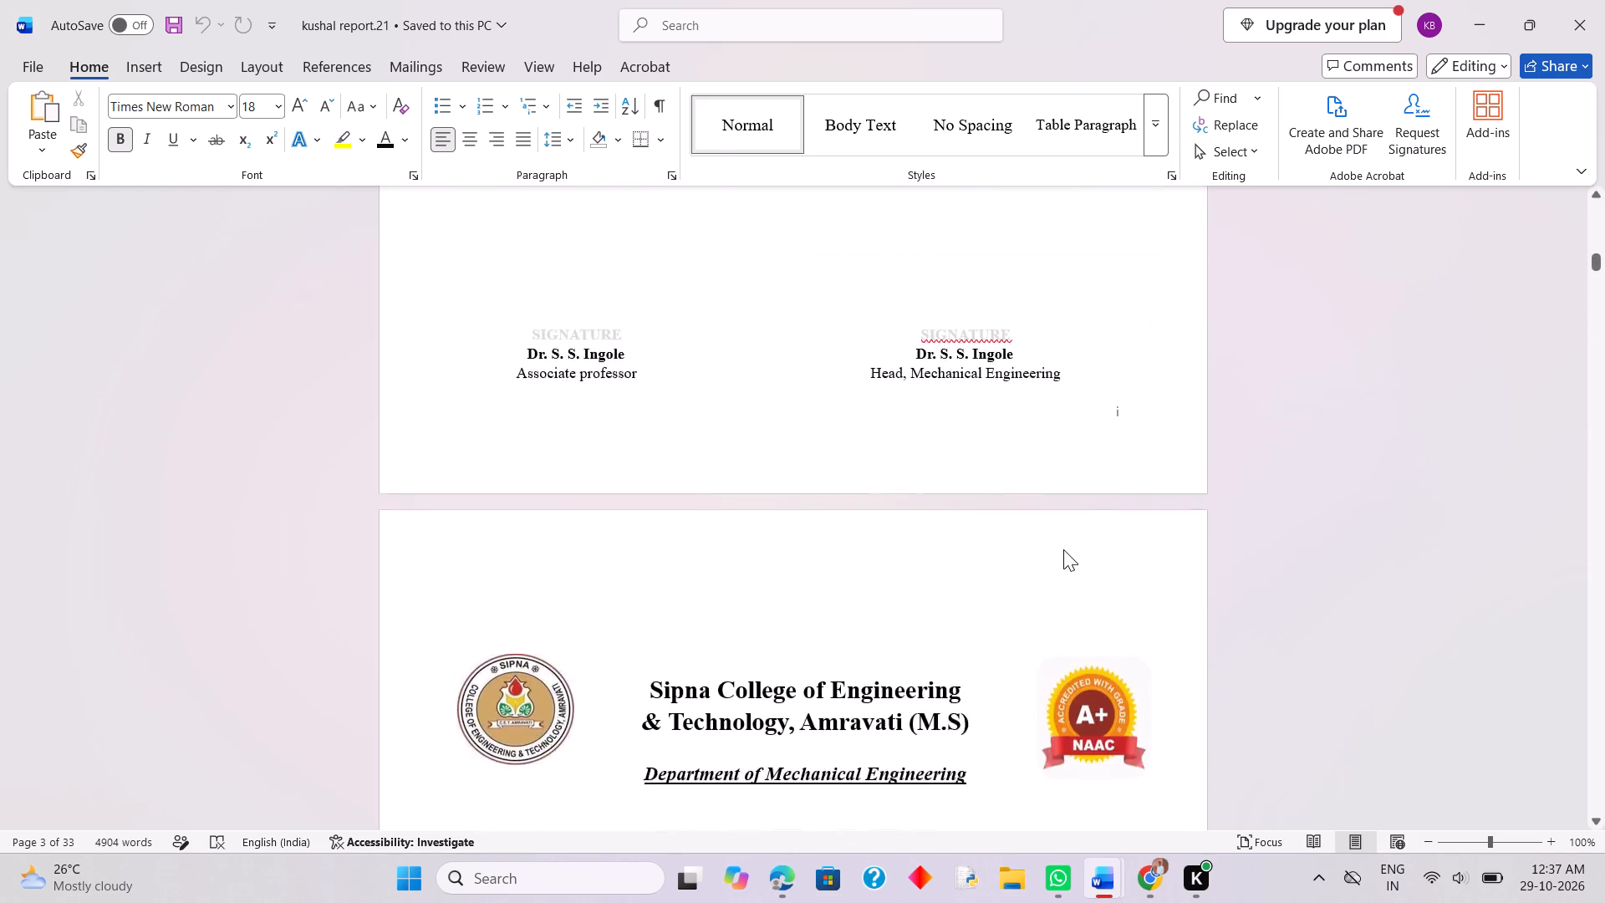
scroll(1063, 549, "up", 2)
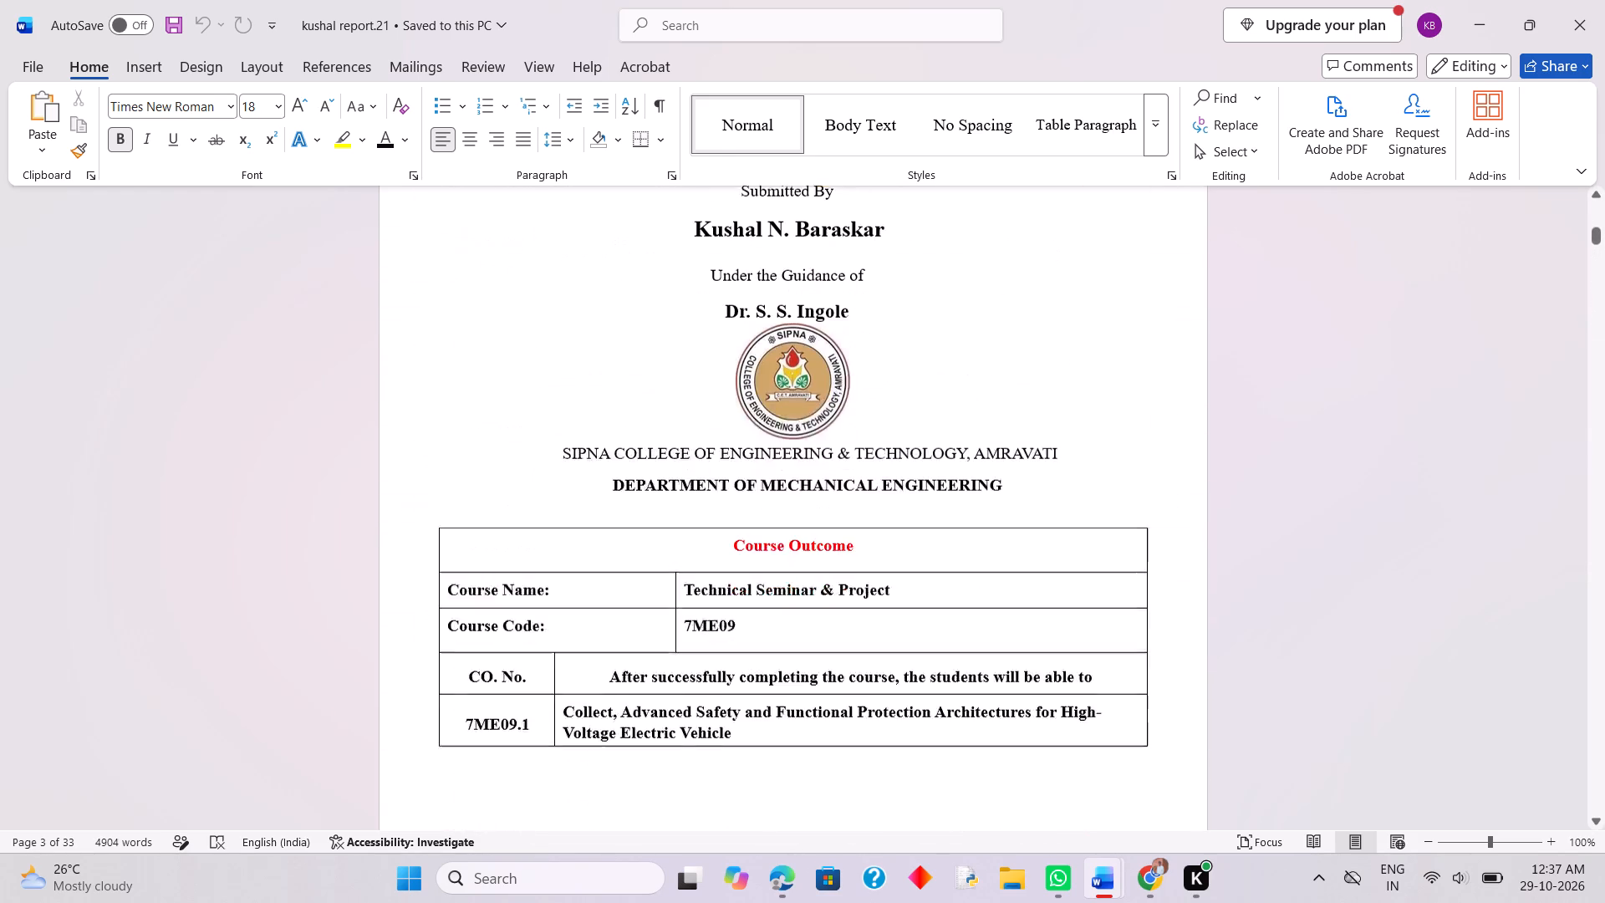
scroll(1063, 549, "up", 1)
scroll(1063, 549, "down", 1)
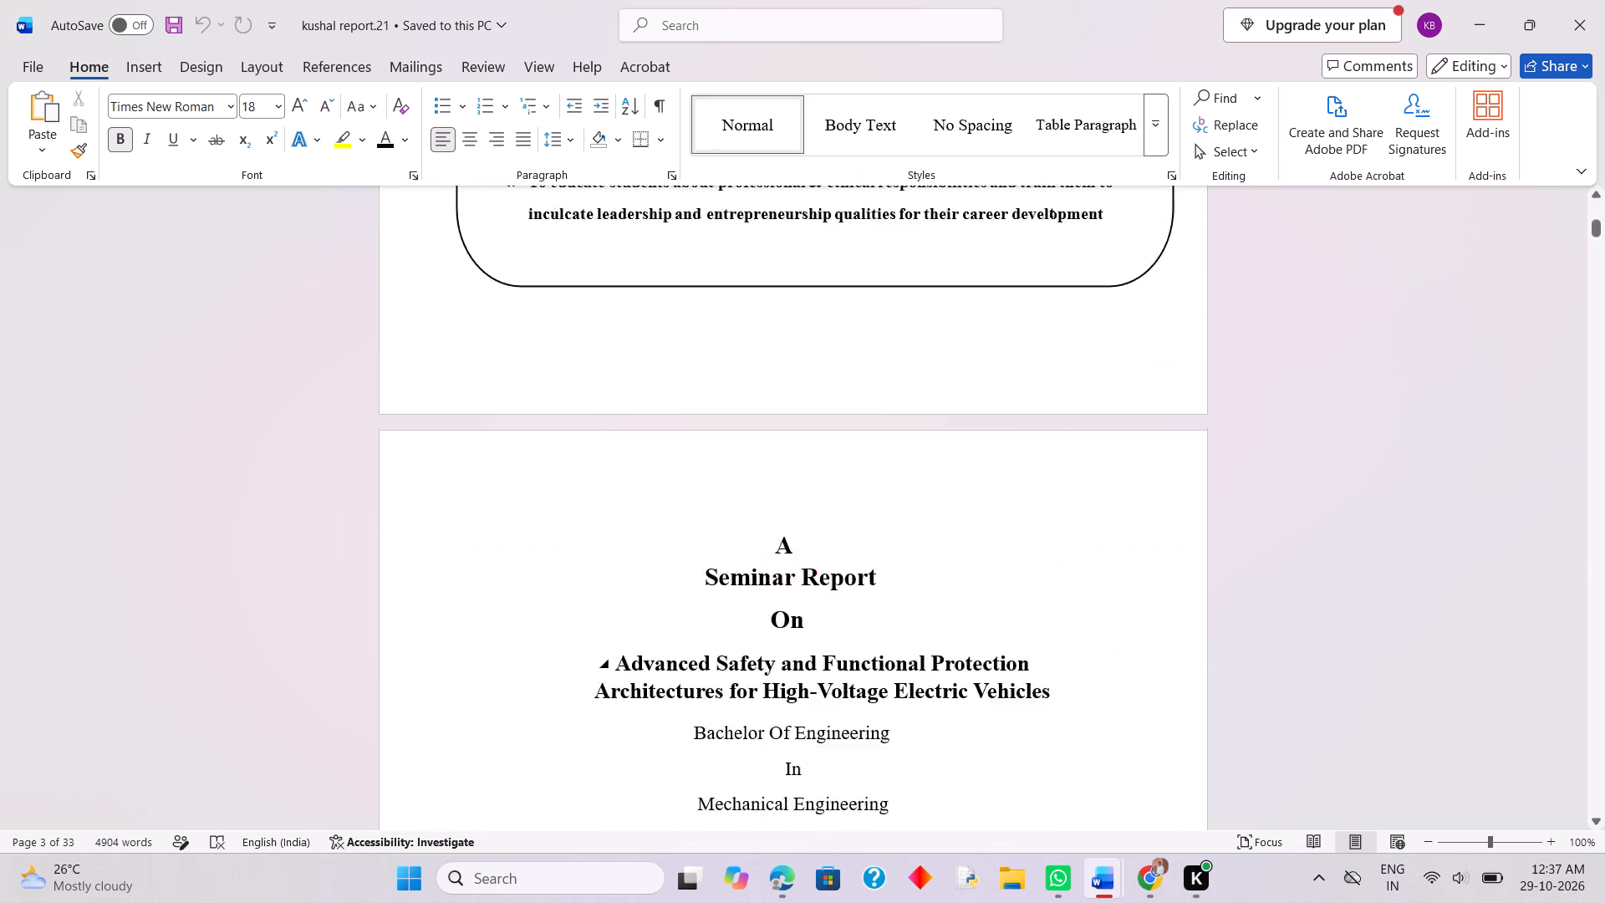
scroll(1063, 549, "down", 1)
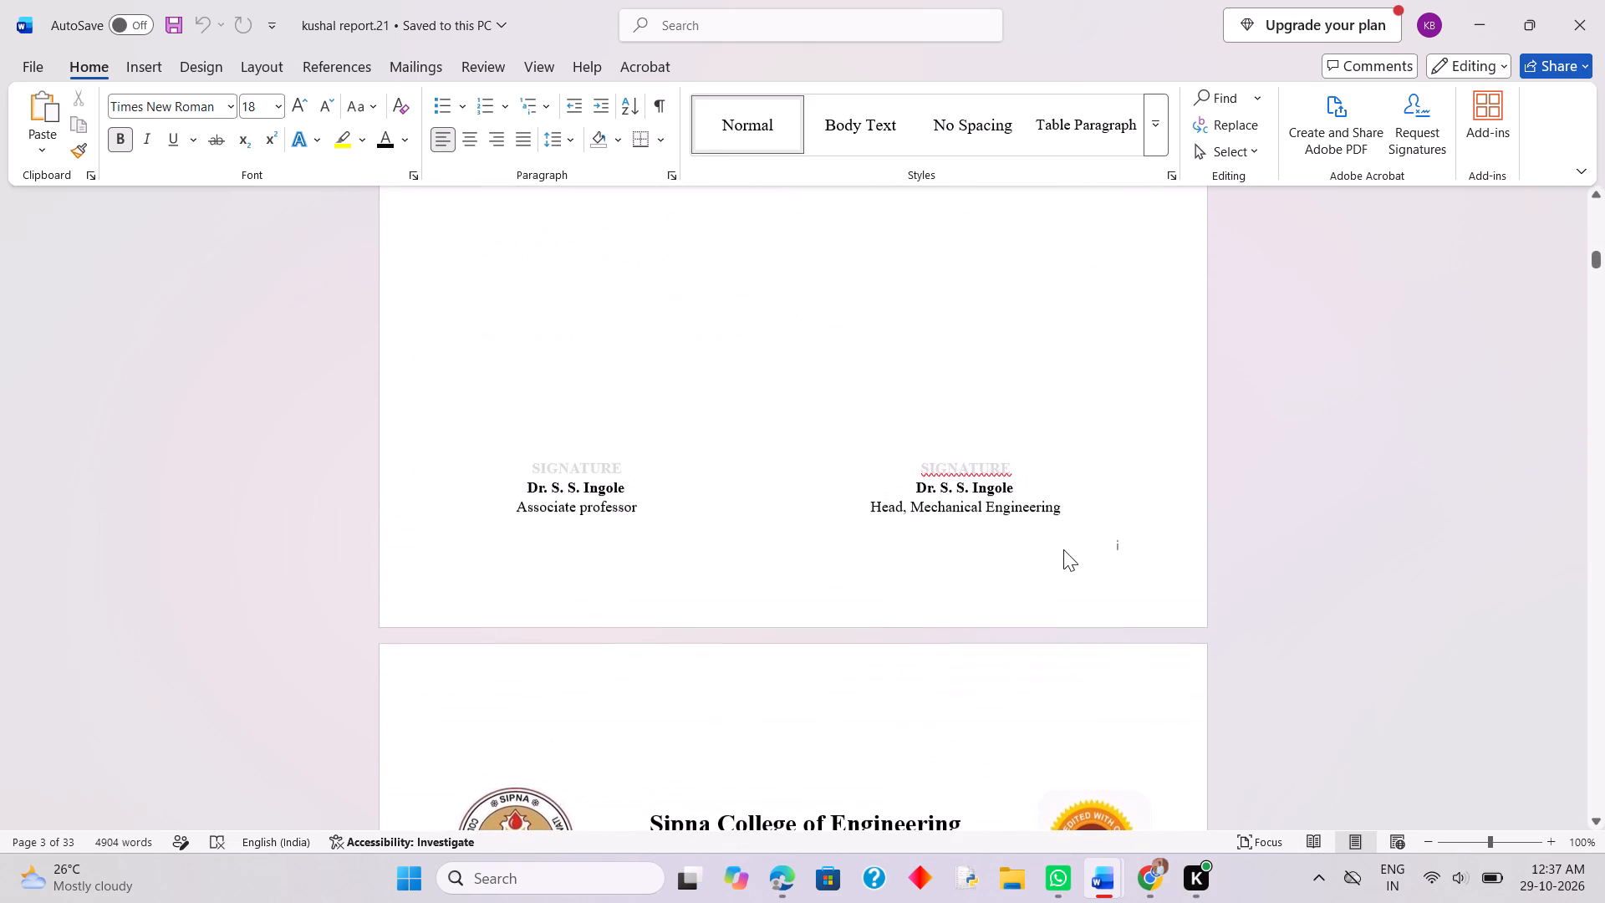
left_click(1125, 548)
double_click(1125, 548)
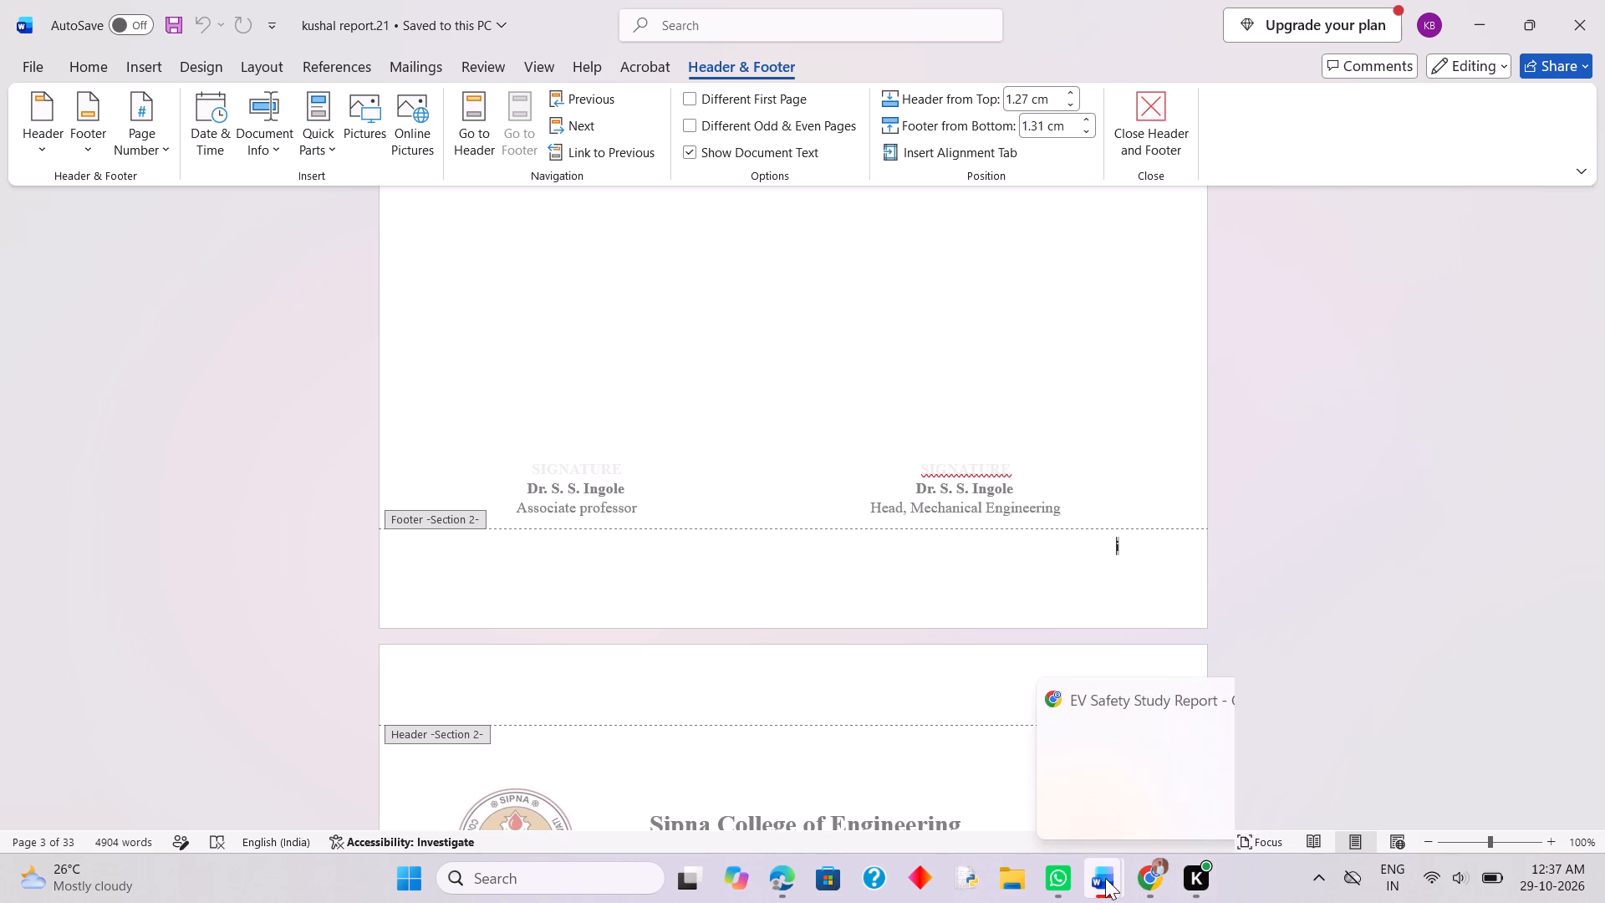
Switch to the Adfg report and enter the page number "i" in the Certificate page's footer.
left_click(798, 783)
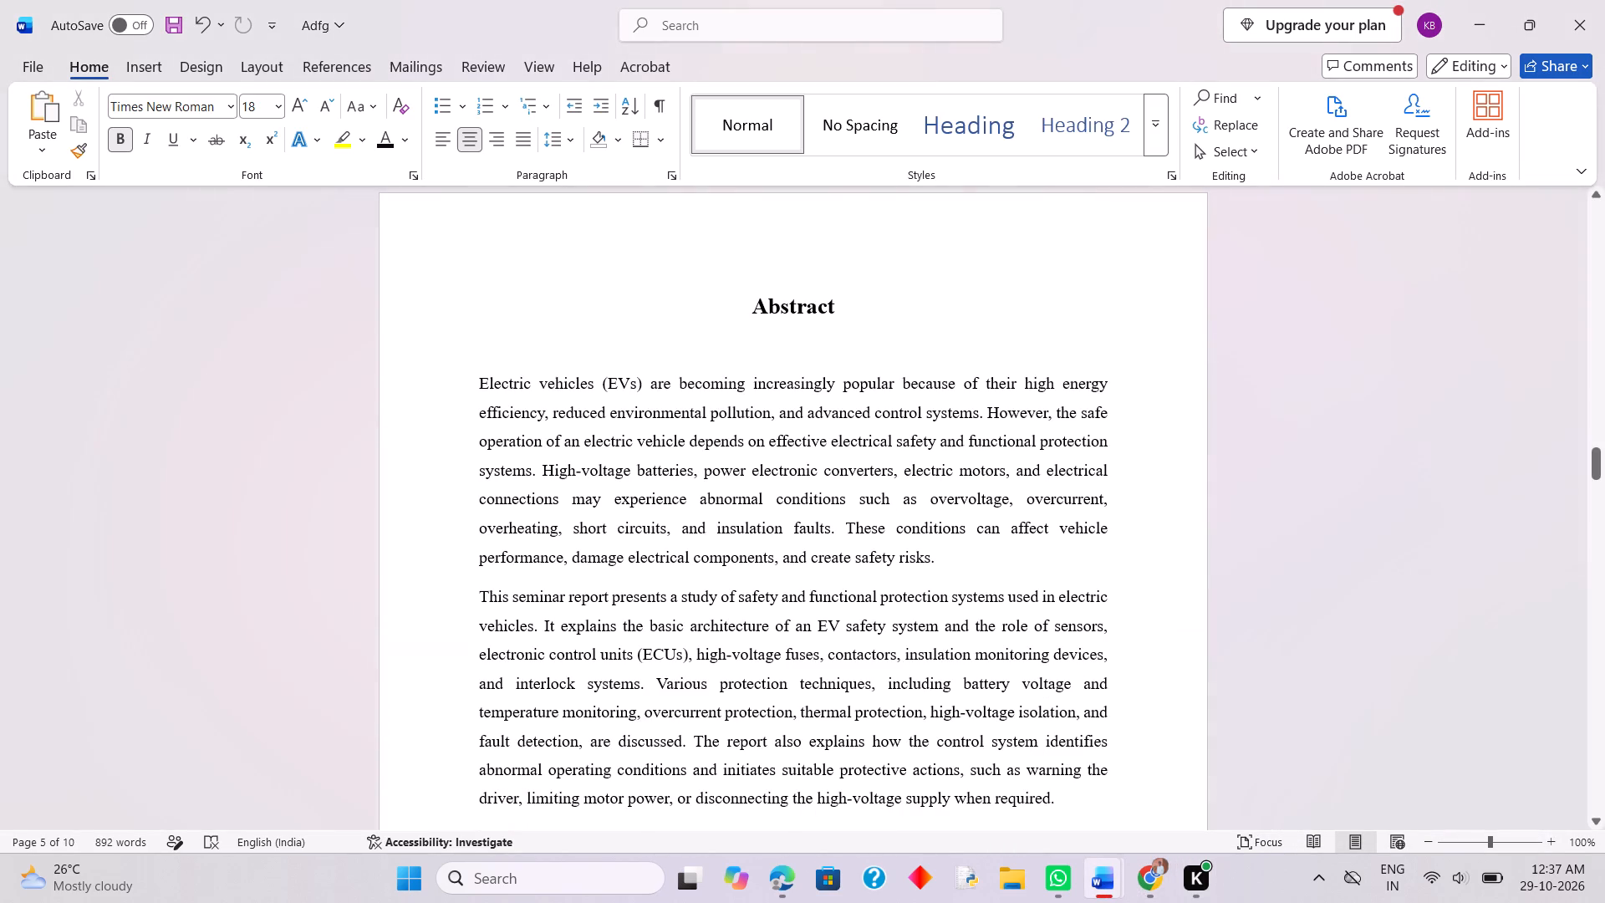
scroll(992, 290, "up", 1)
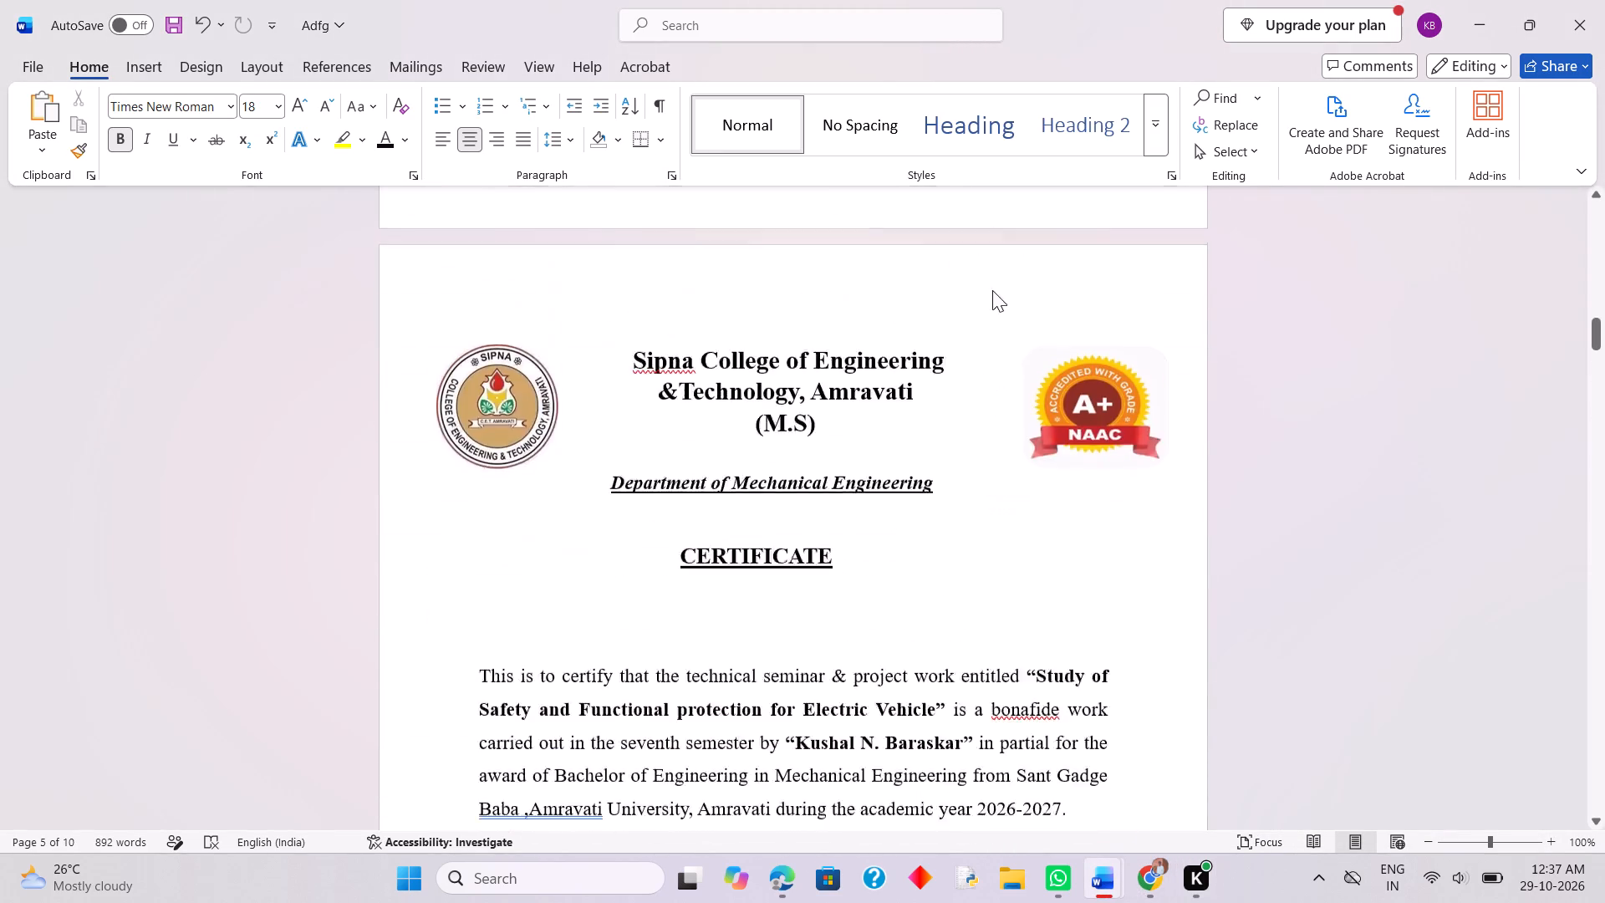
scroll(992, 290, "up", 1)
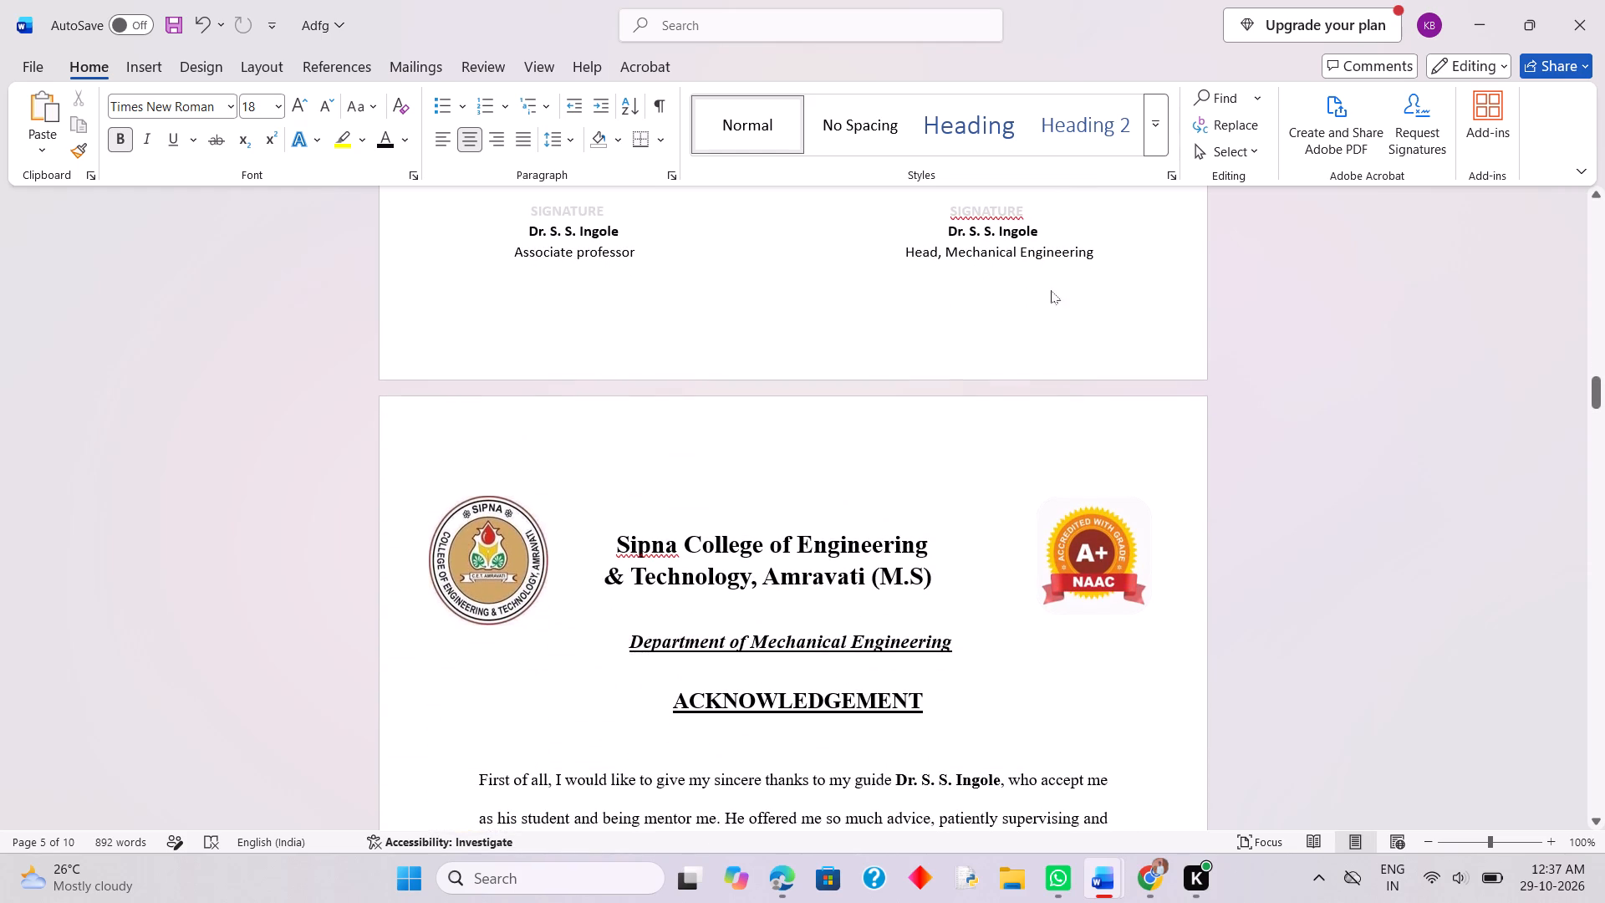
left_click_drag(1078, 348, 1084, 334)
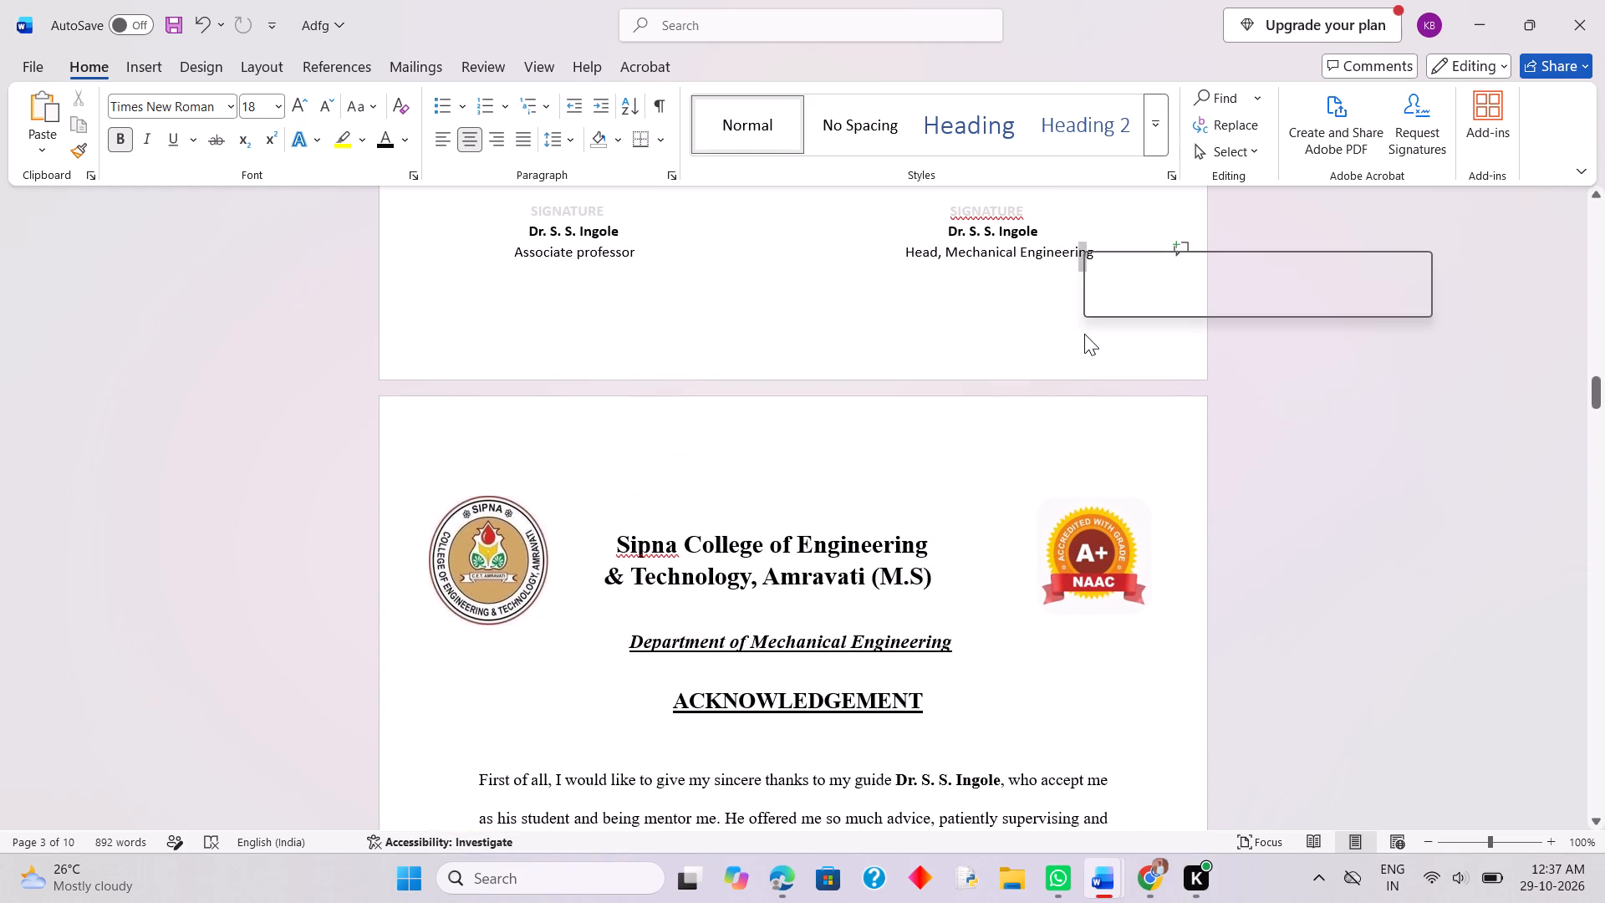
double_click(1139, 334)
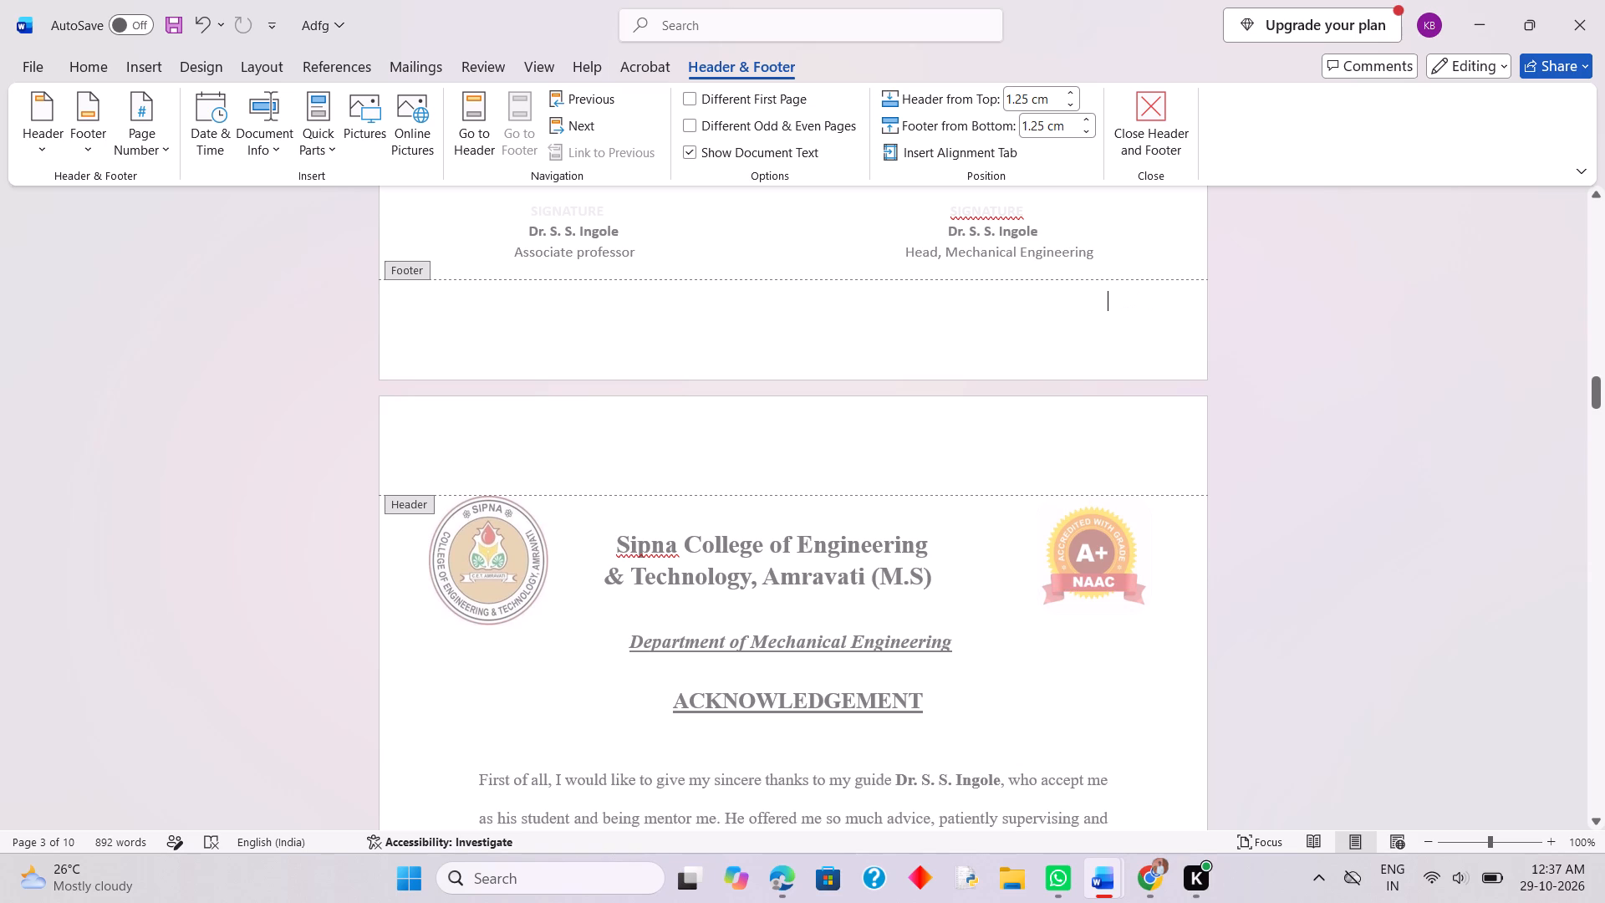
key("i")
Check the footers through the List of Table page and change the footer number on the List of figures page to "ii".
scroll(1081, 385, "down", 1)
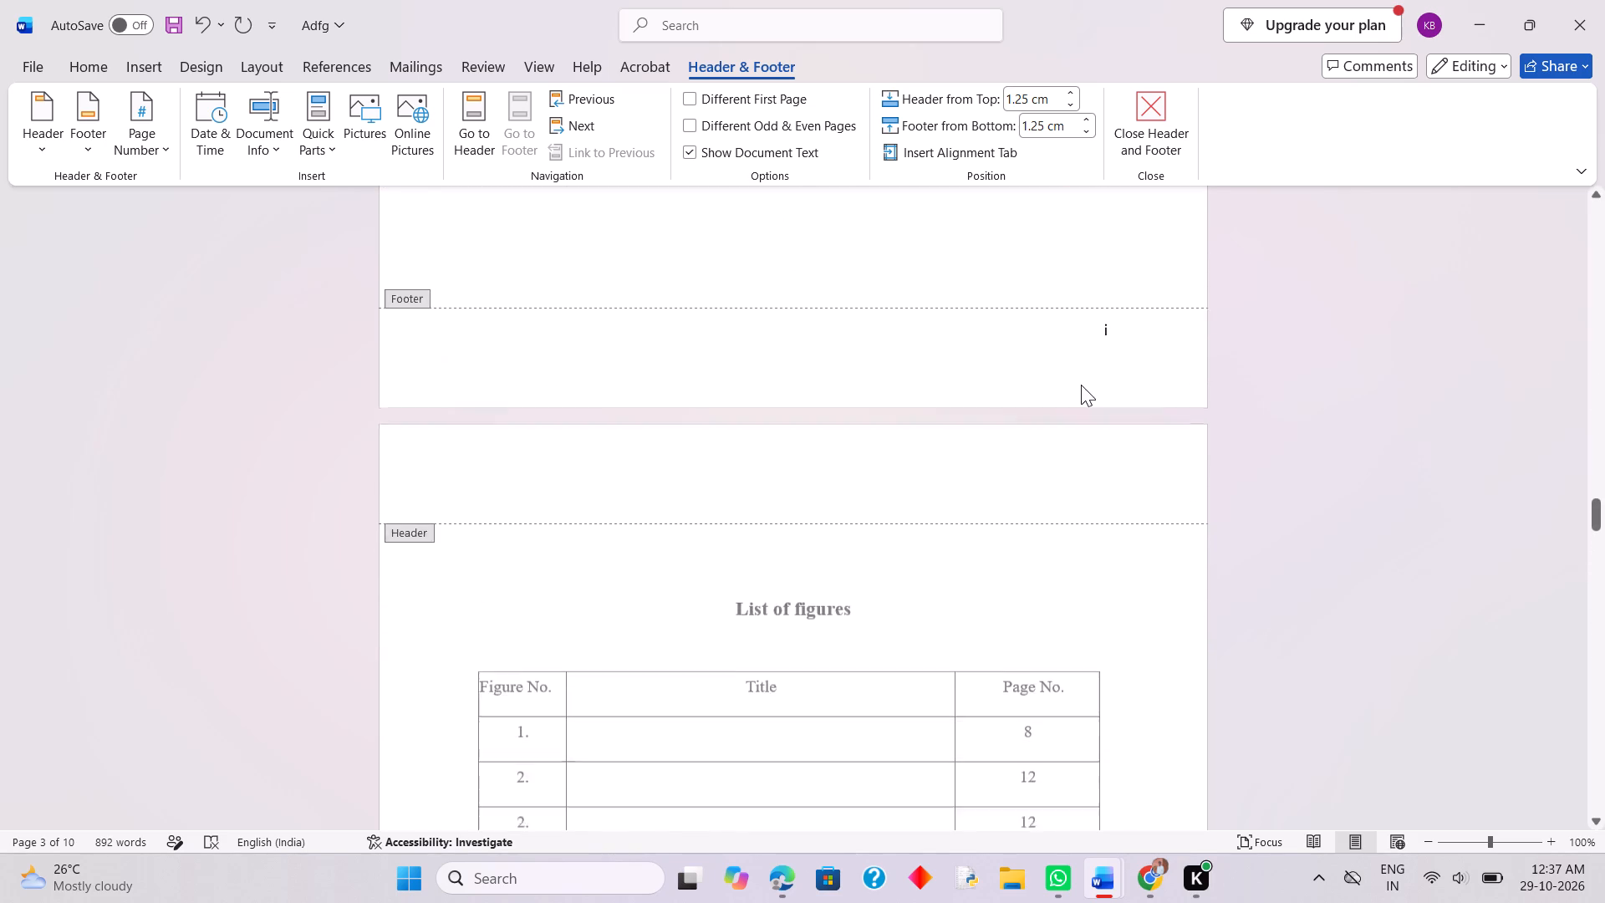
scroll(1081, 385, "down", 2)
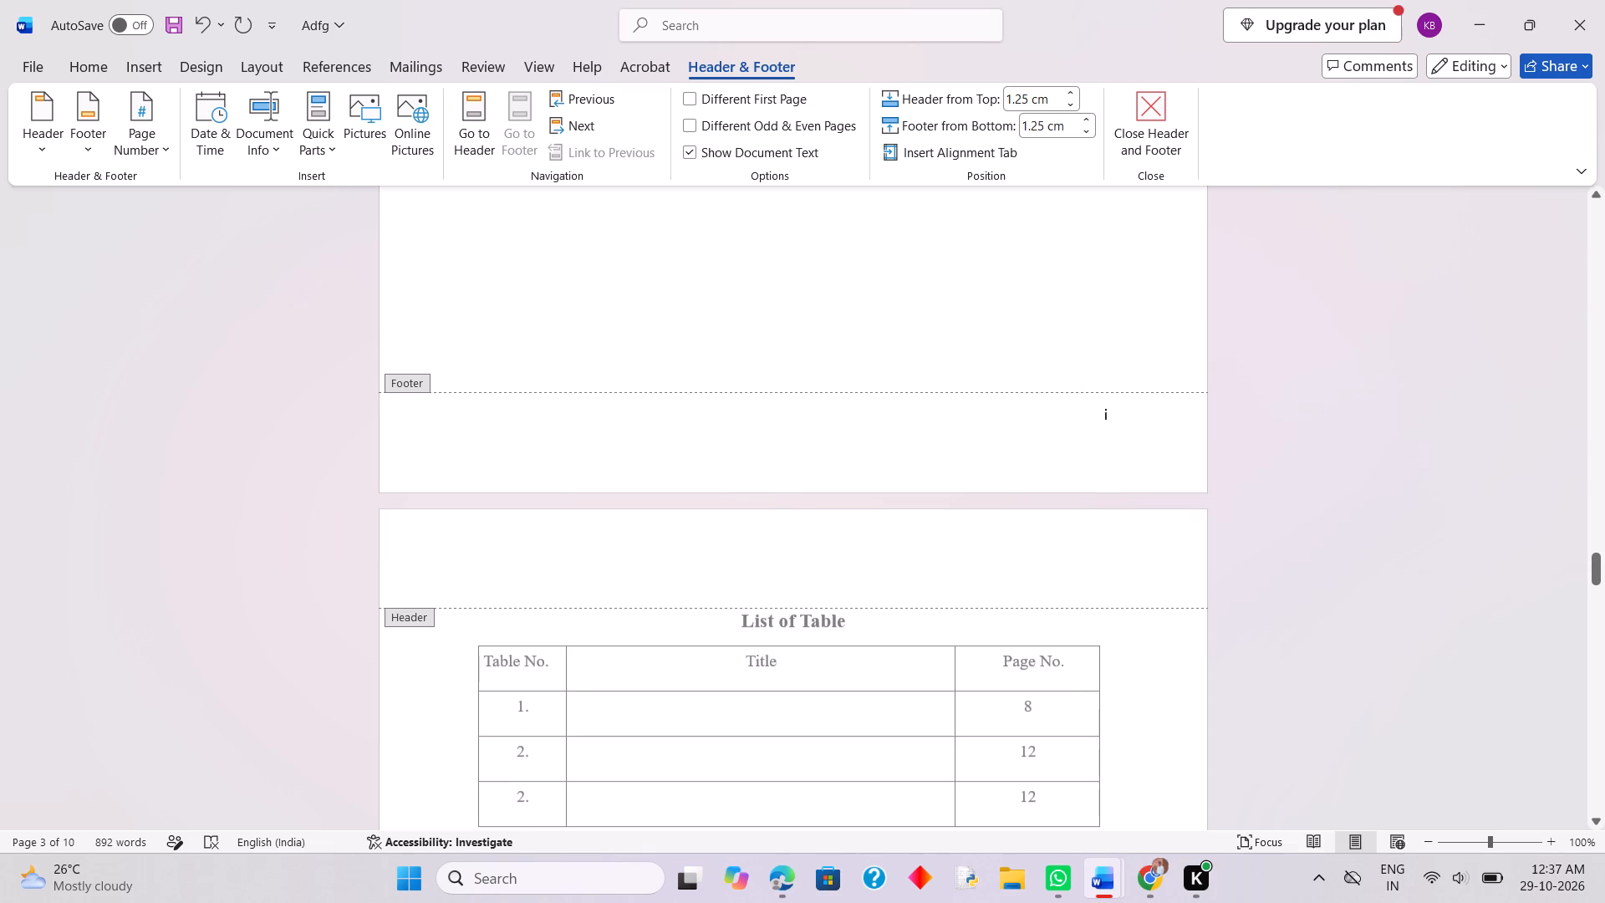
scroll(1118, 436, "up", 2)
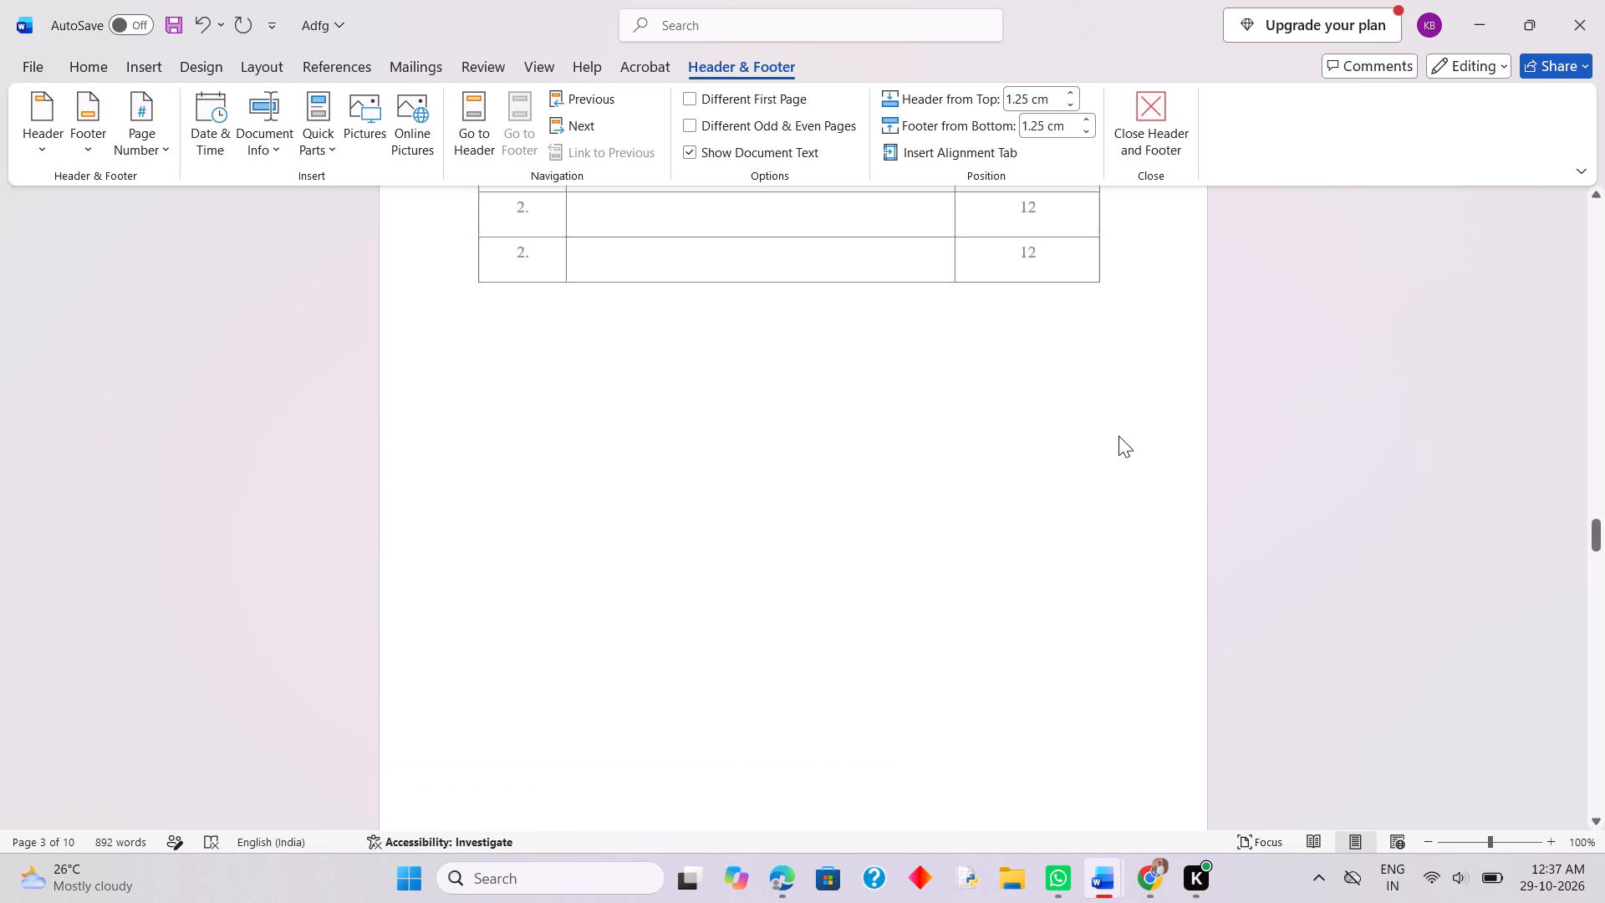
scroll(1118, 436, "up", 1)
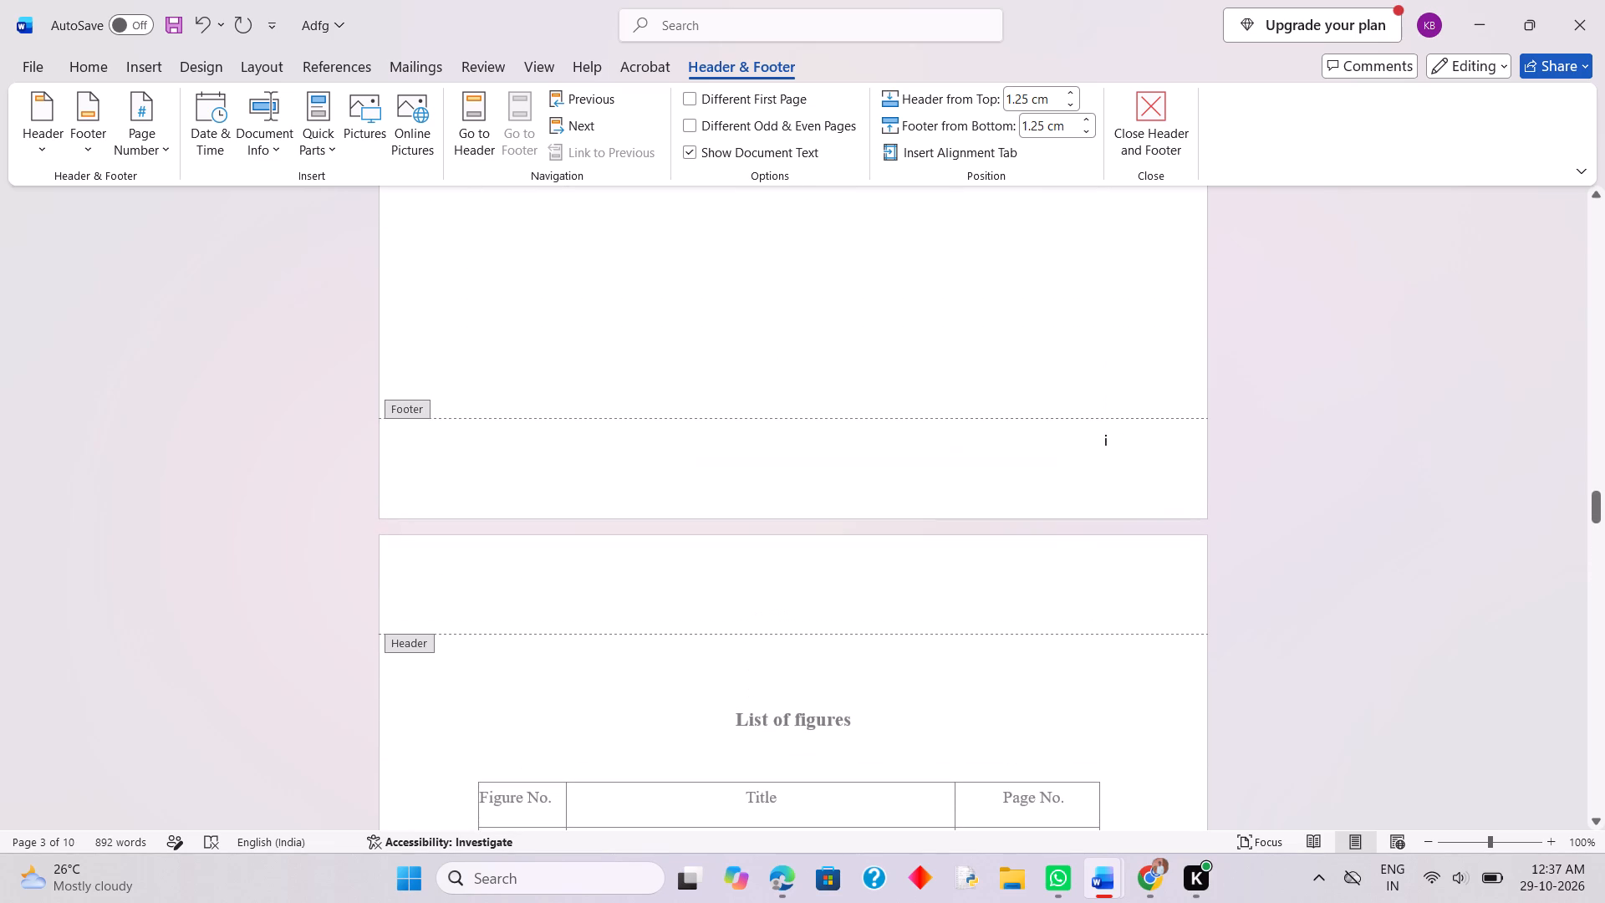
left_click(1113, 439)
scroll(1091, 482, "down", 1)
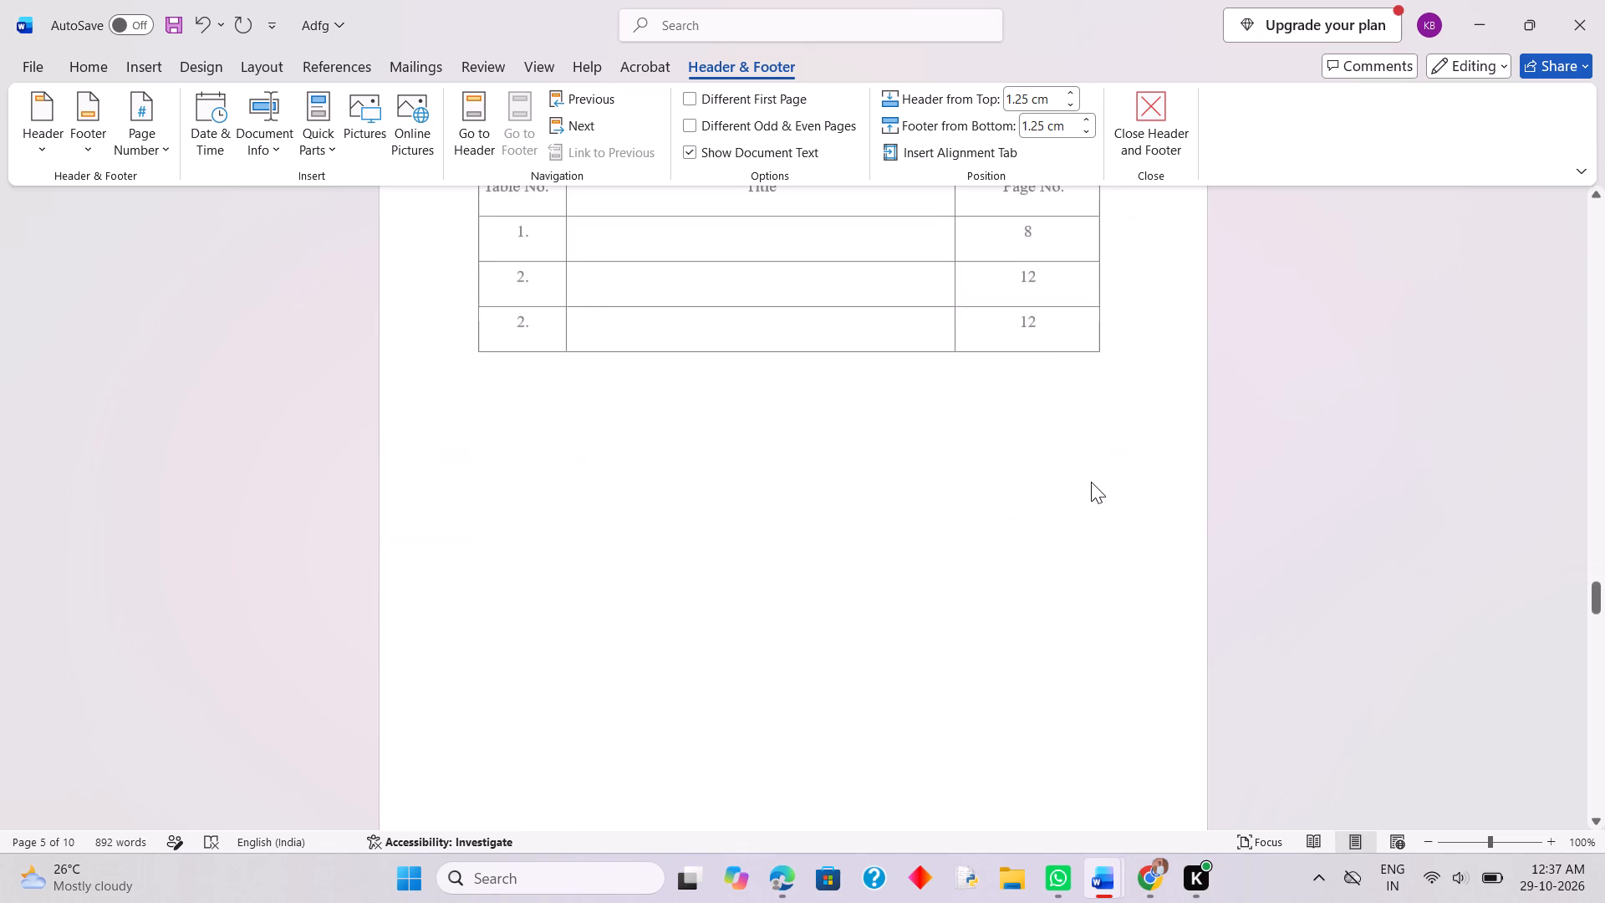
scroll(1091, 482, "down", 1)
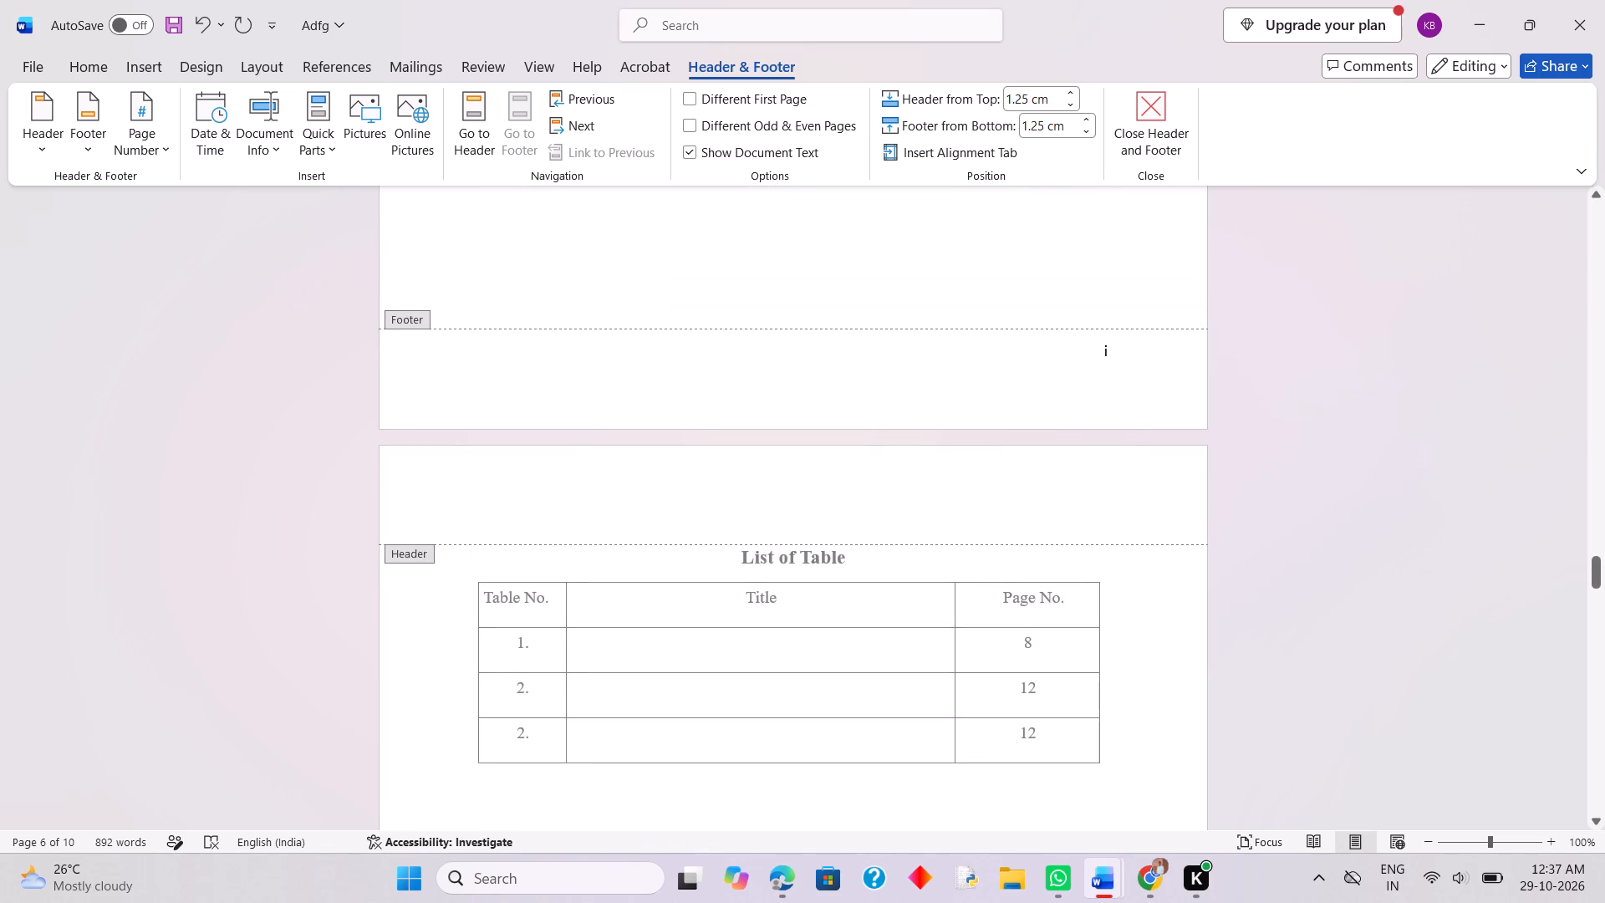
key("i")
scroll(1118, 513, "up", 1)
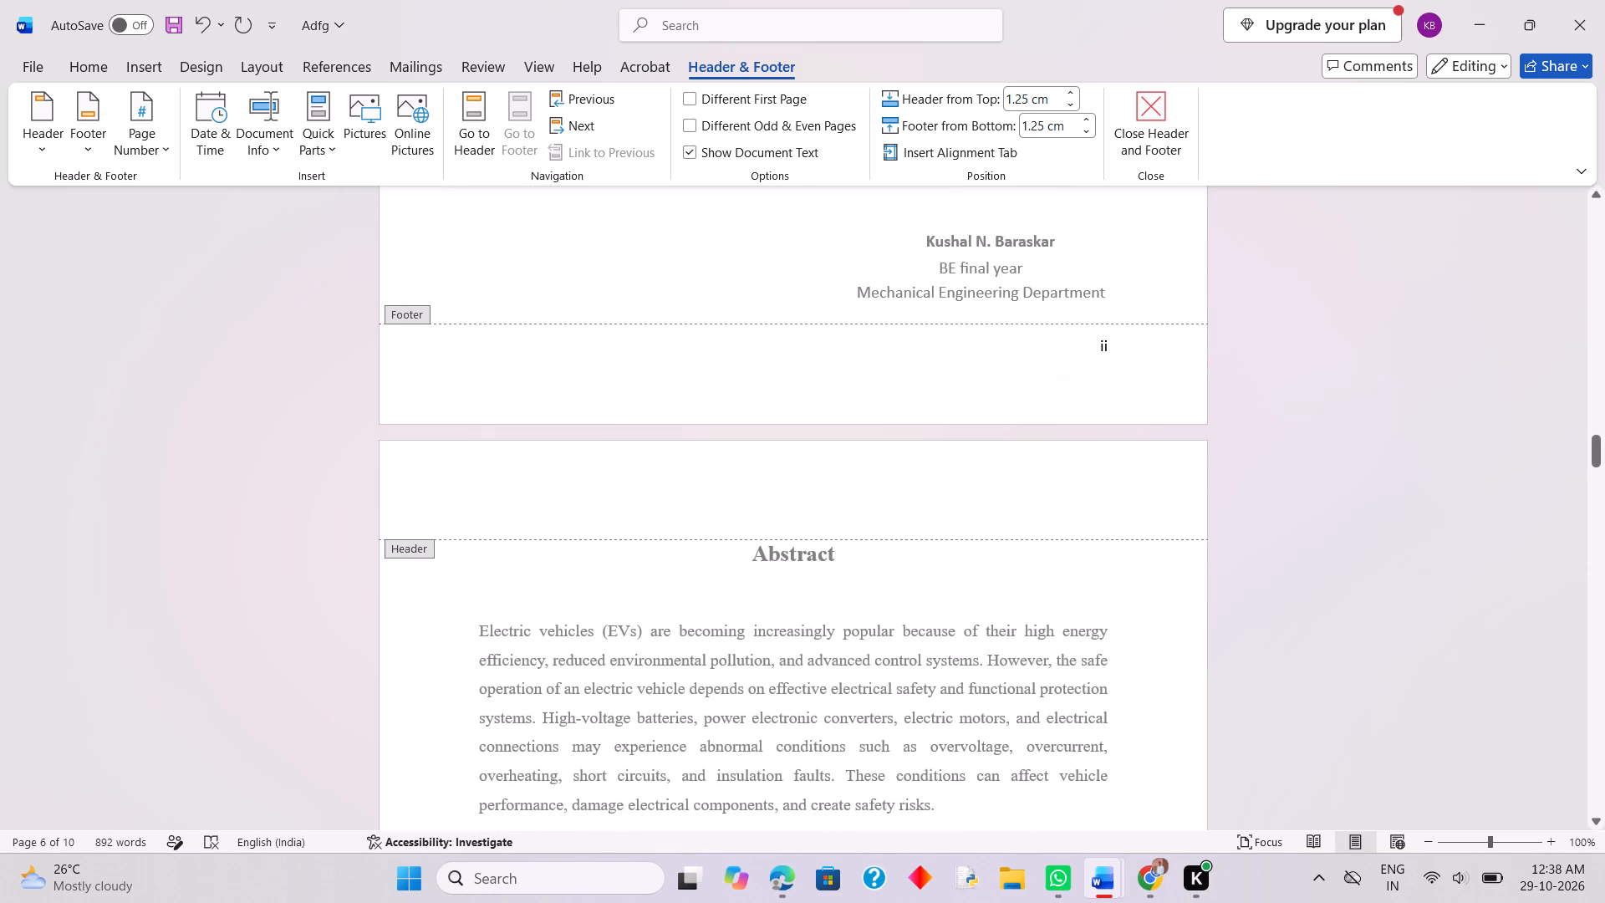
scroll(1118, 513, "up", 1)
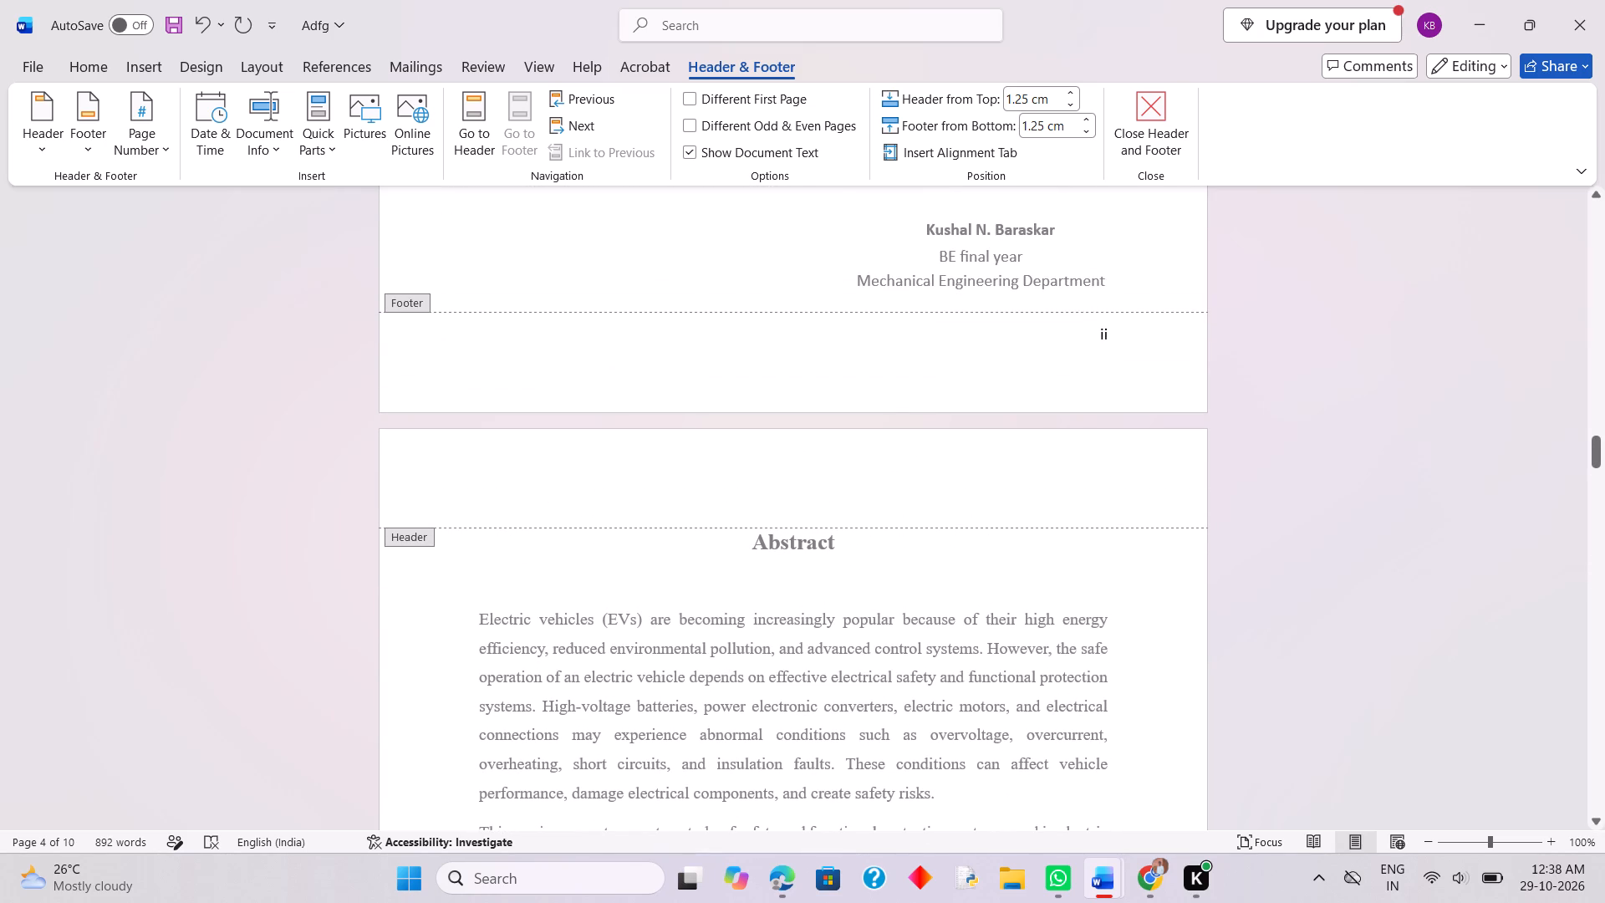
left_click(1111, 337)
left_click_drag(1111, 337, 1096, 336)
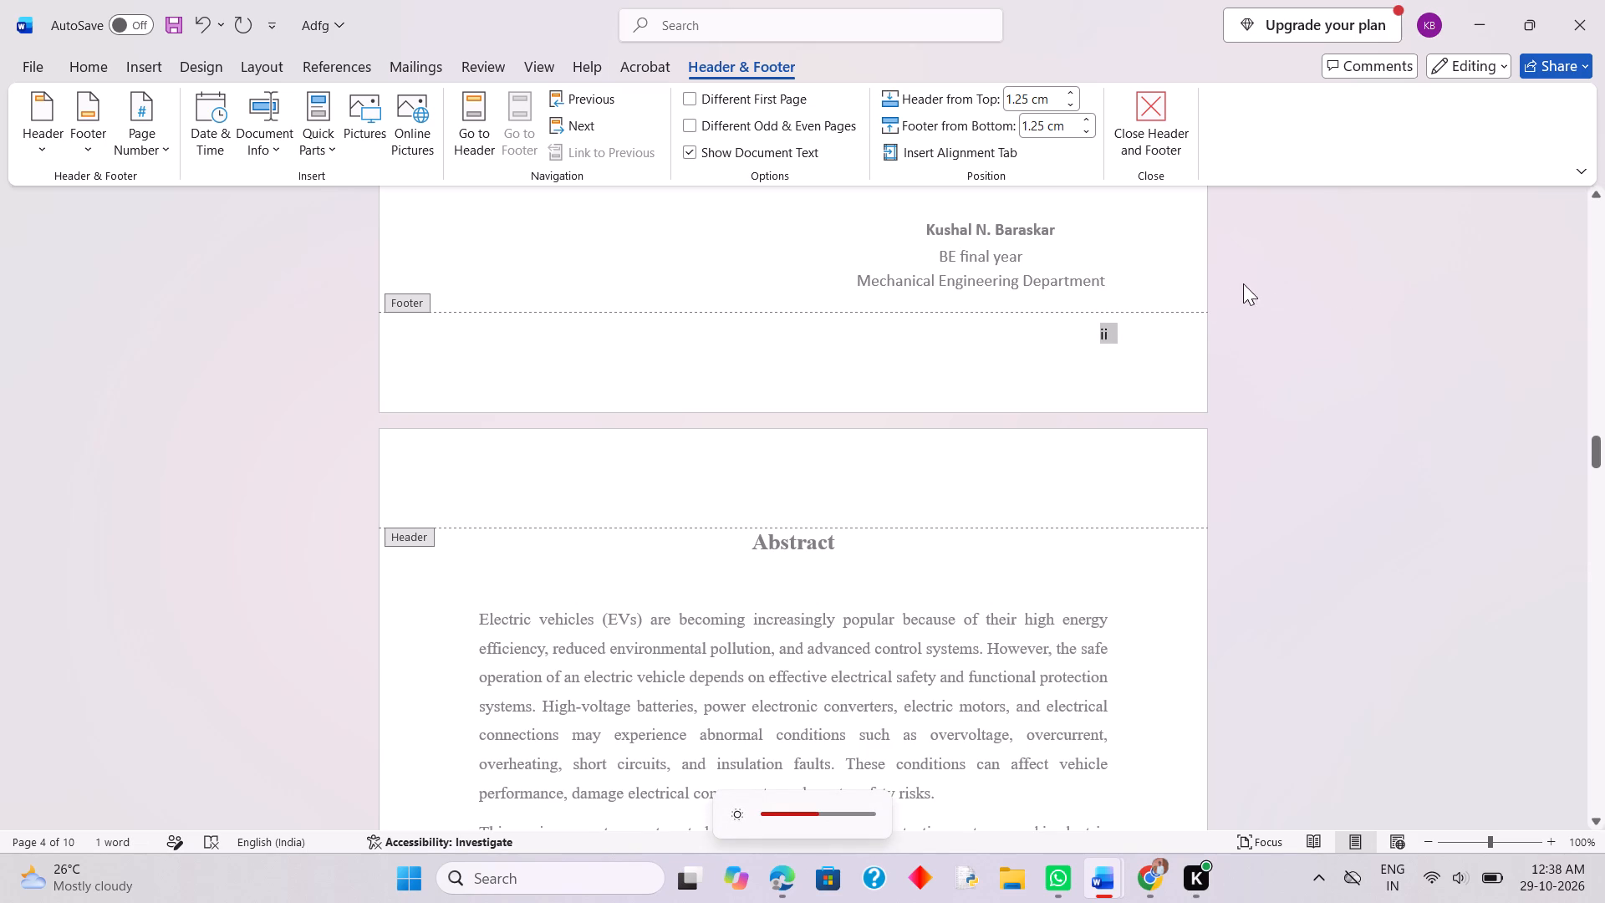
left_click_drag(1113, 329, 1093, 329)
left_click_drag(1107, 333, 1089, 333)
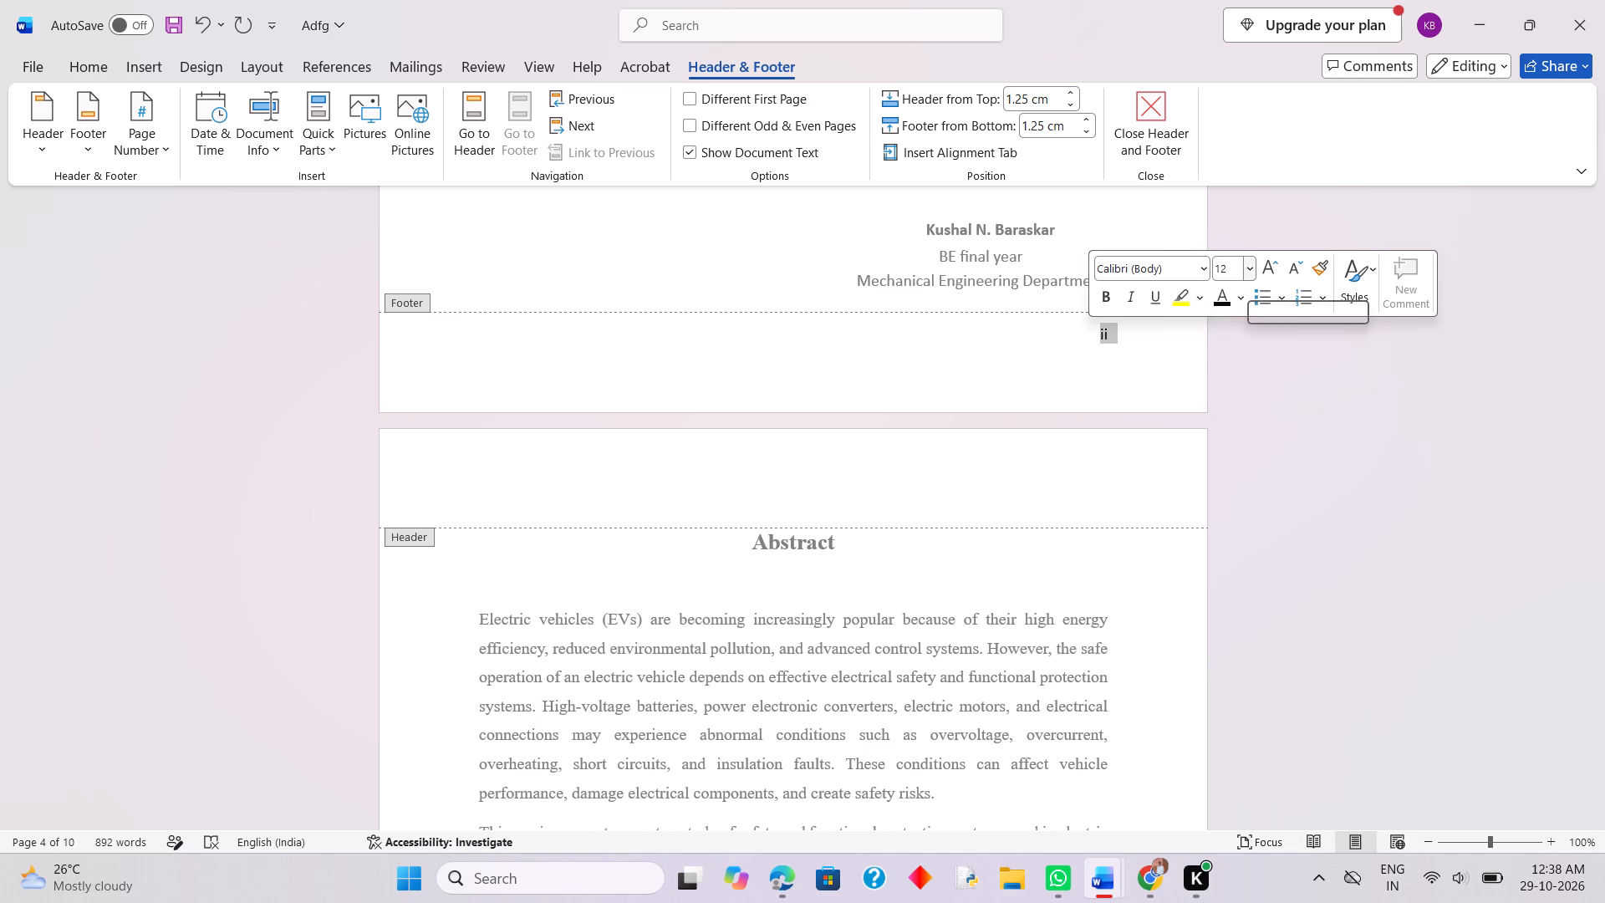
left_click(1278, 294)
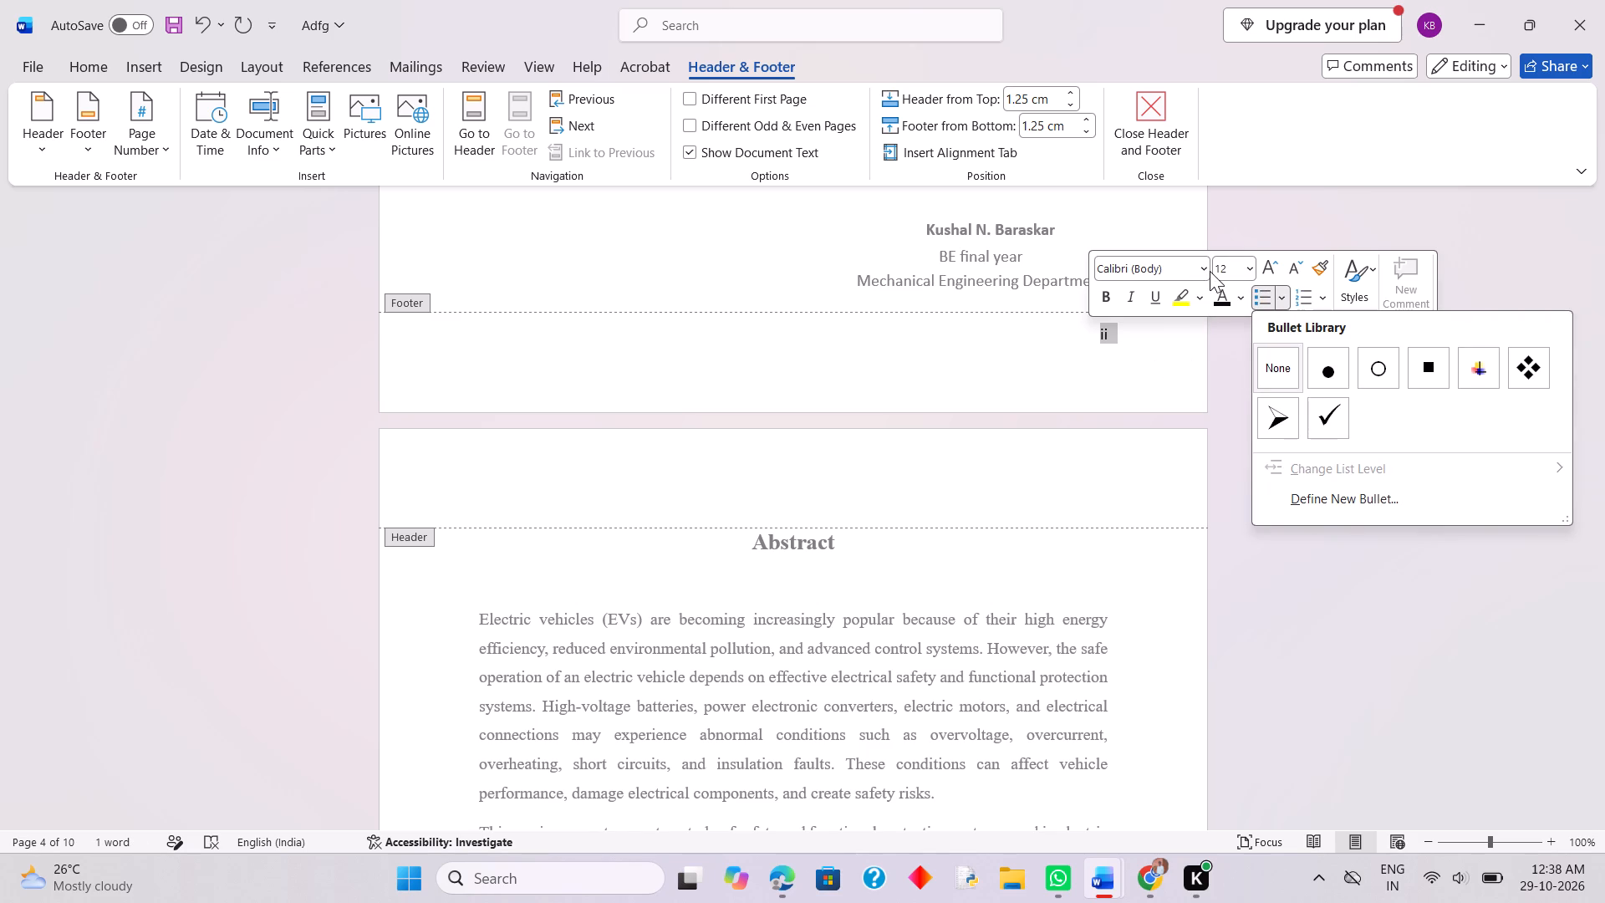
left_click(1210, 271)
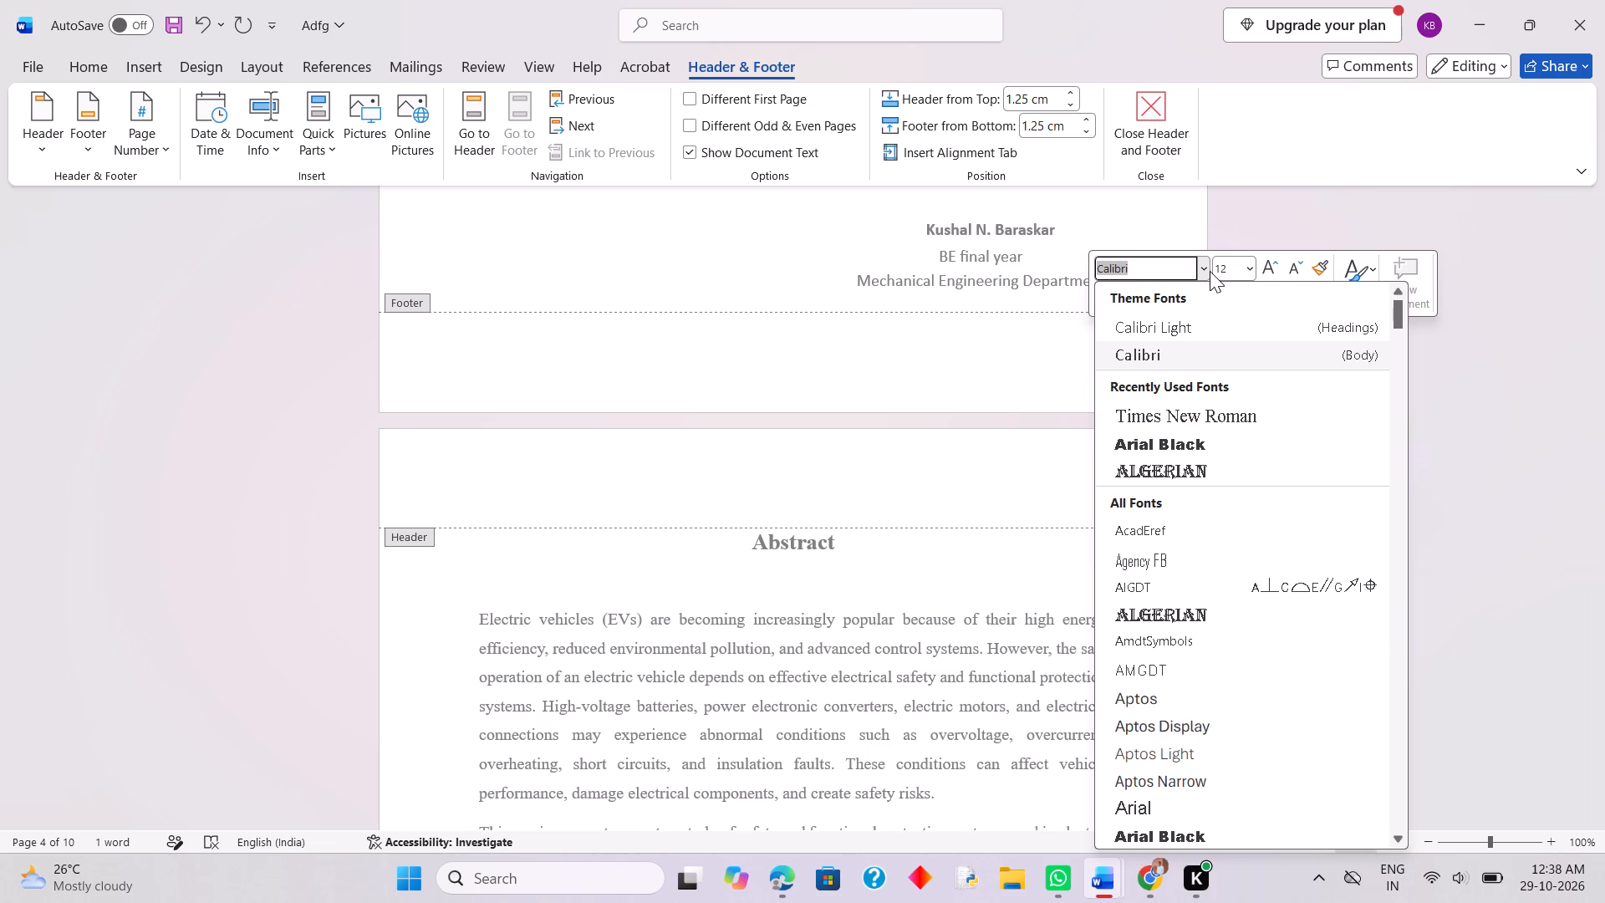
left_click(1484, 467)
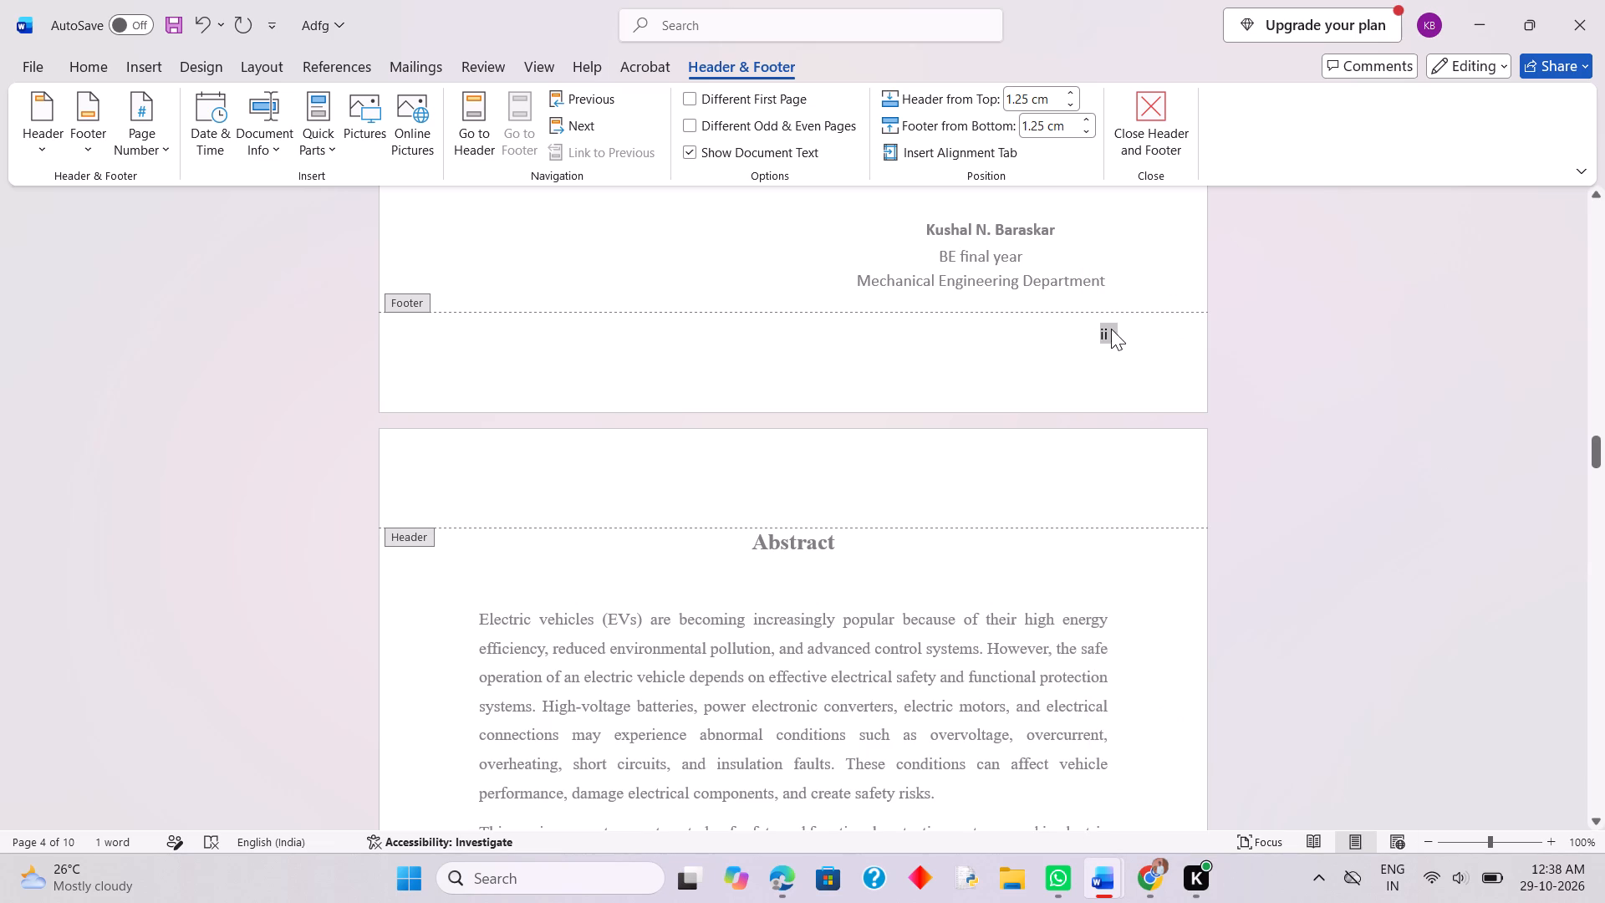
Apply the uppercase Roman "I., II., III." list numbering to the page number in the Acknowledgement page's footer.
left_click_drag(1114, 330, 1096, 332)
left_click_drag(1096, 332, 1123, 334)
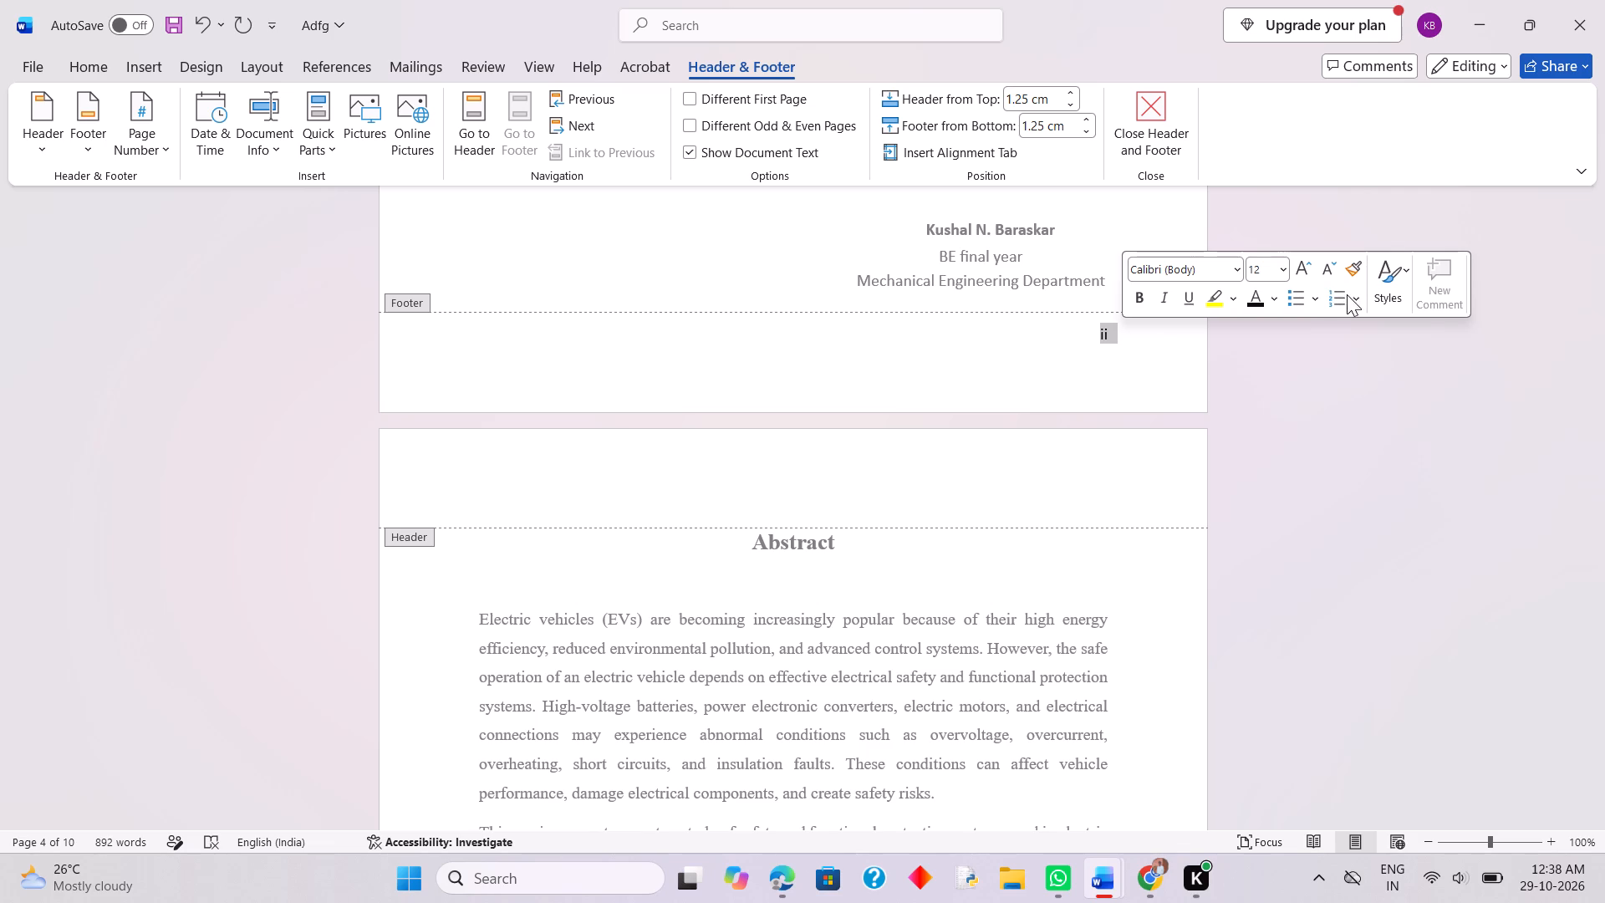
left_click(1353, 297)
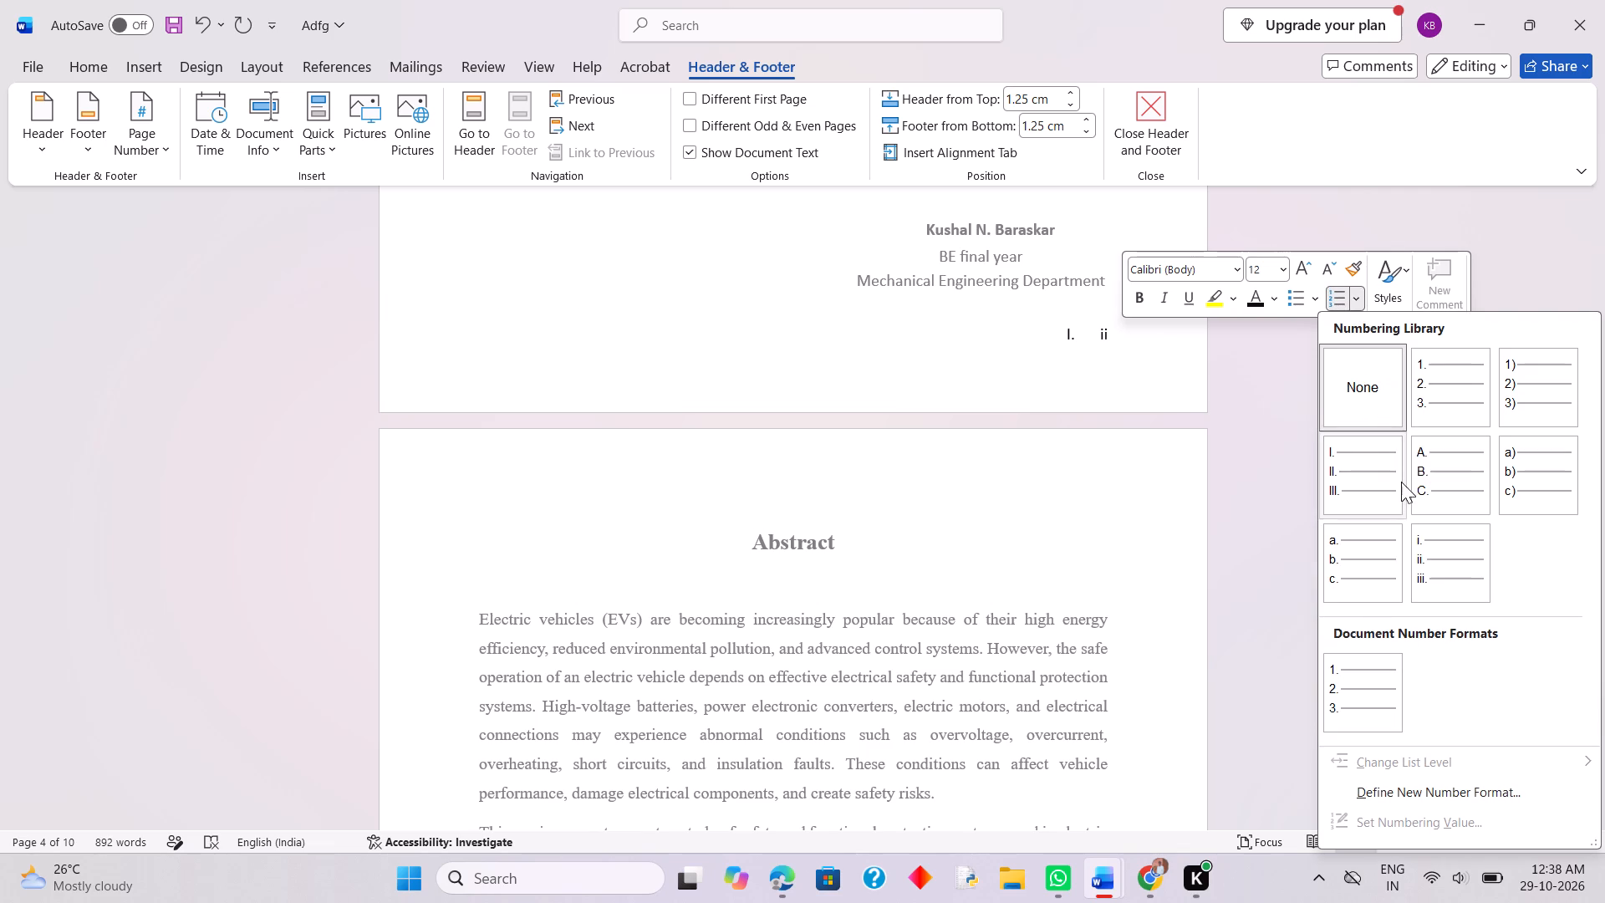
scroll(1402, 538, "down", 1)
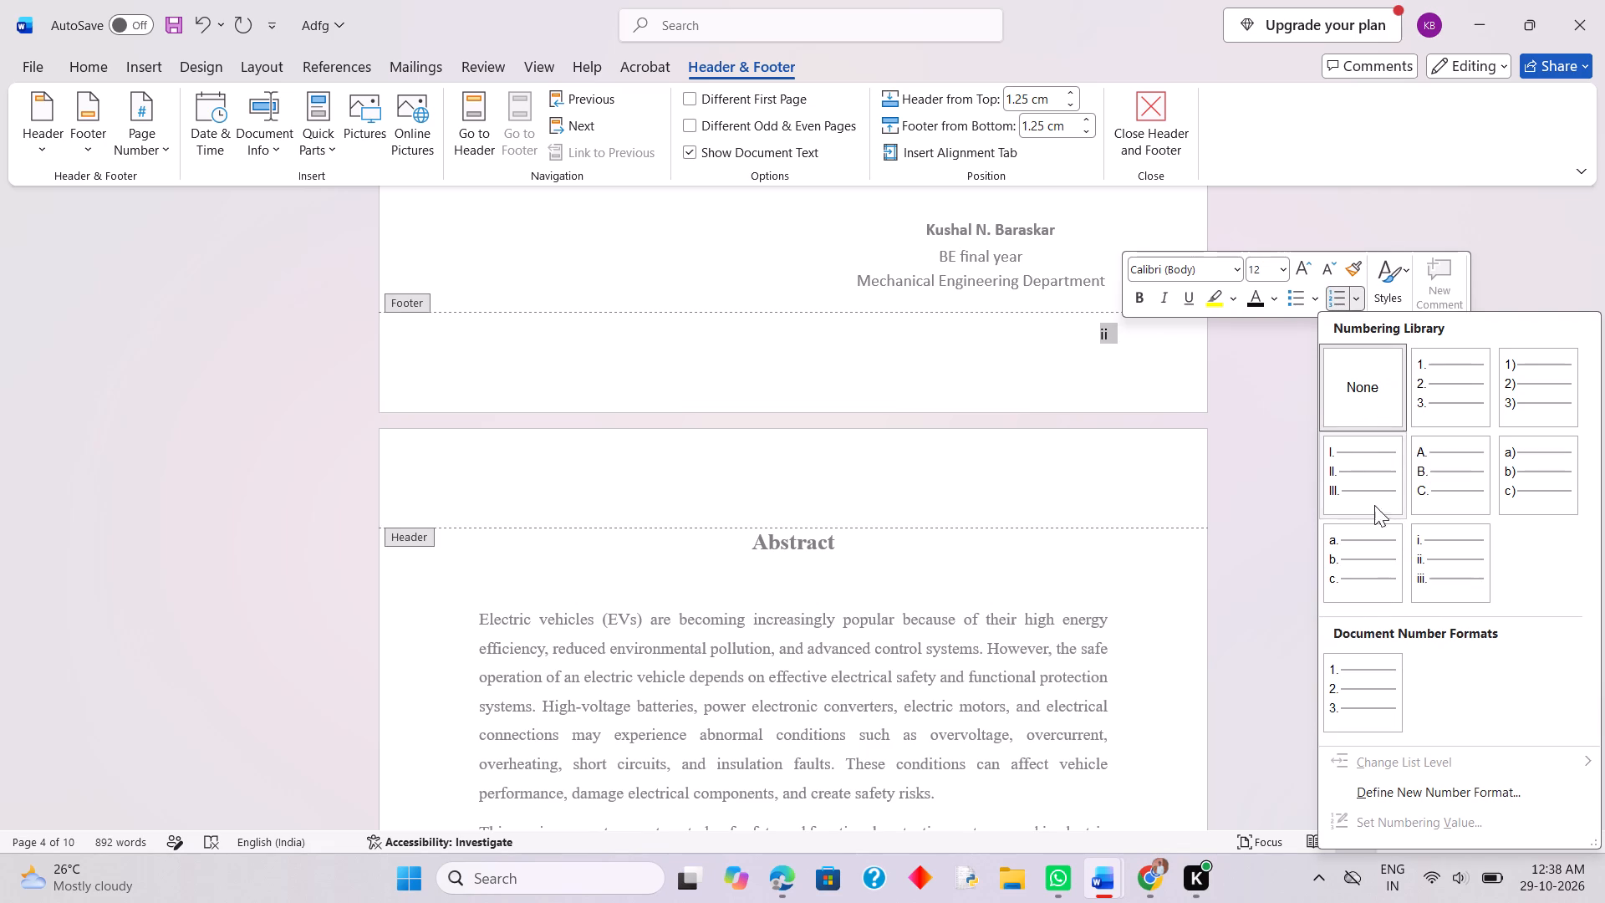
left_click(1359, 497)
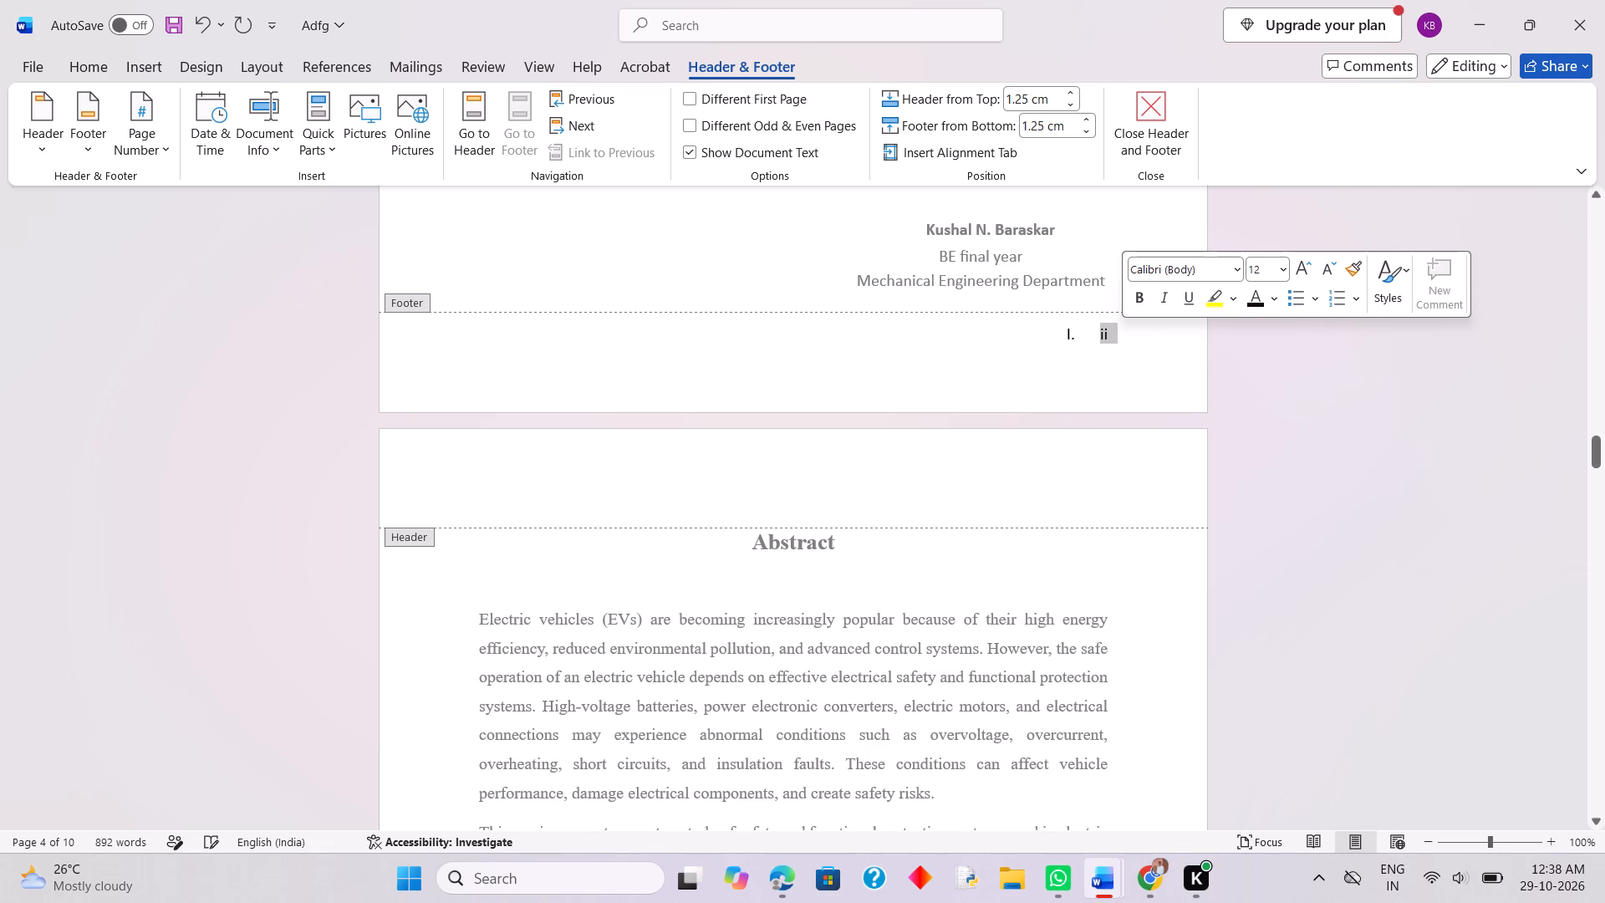
Change the footer number on the Abstract page to "iii".
scroll(1293, 480, "down", 1)
scroll(1293, 480, "up", 1)
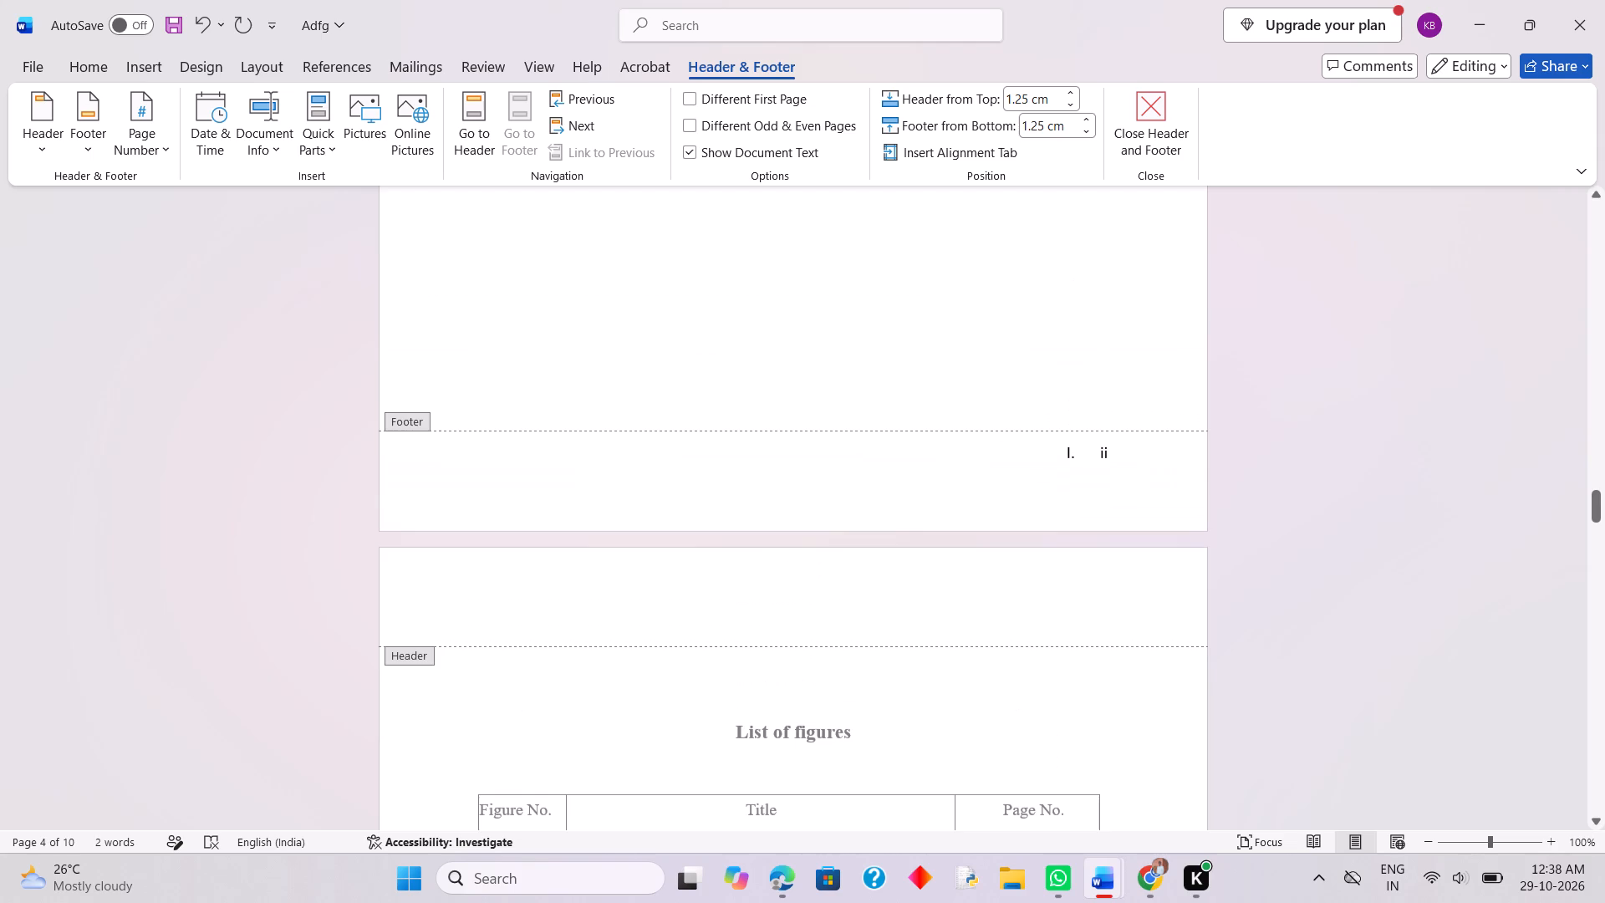
scroll(1293, 480, "up", 1)
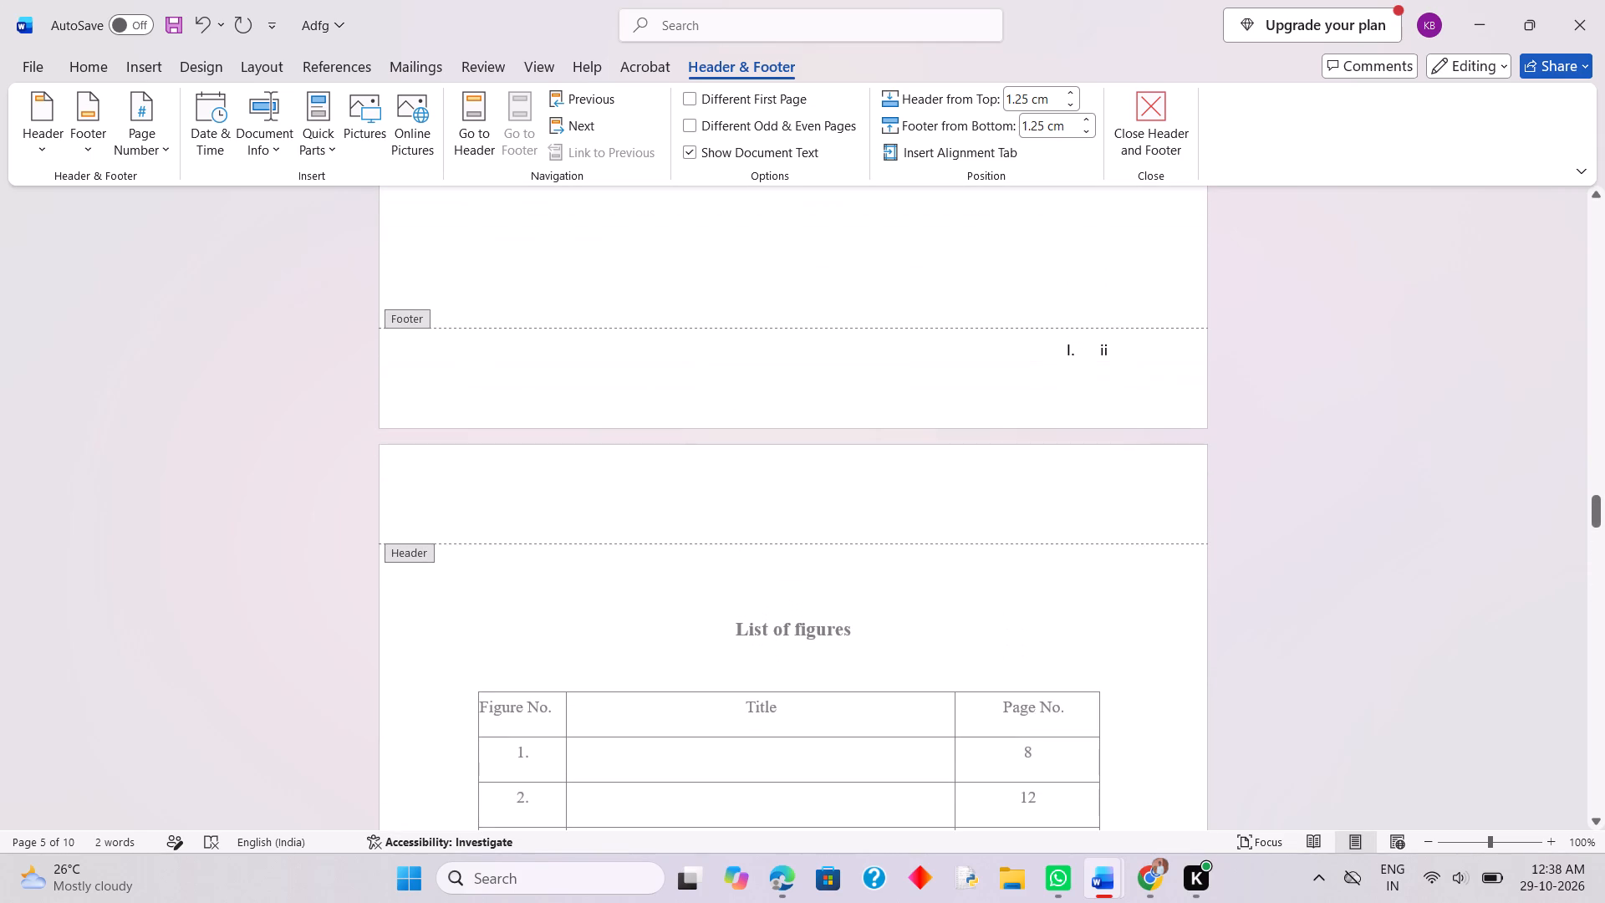
left_click(1109, 355)
key("i")
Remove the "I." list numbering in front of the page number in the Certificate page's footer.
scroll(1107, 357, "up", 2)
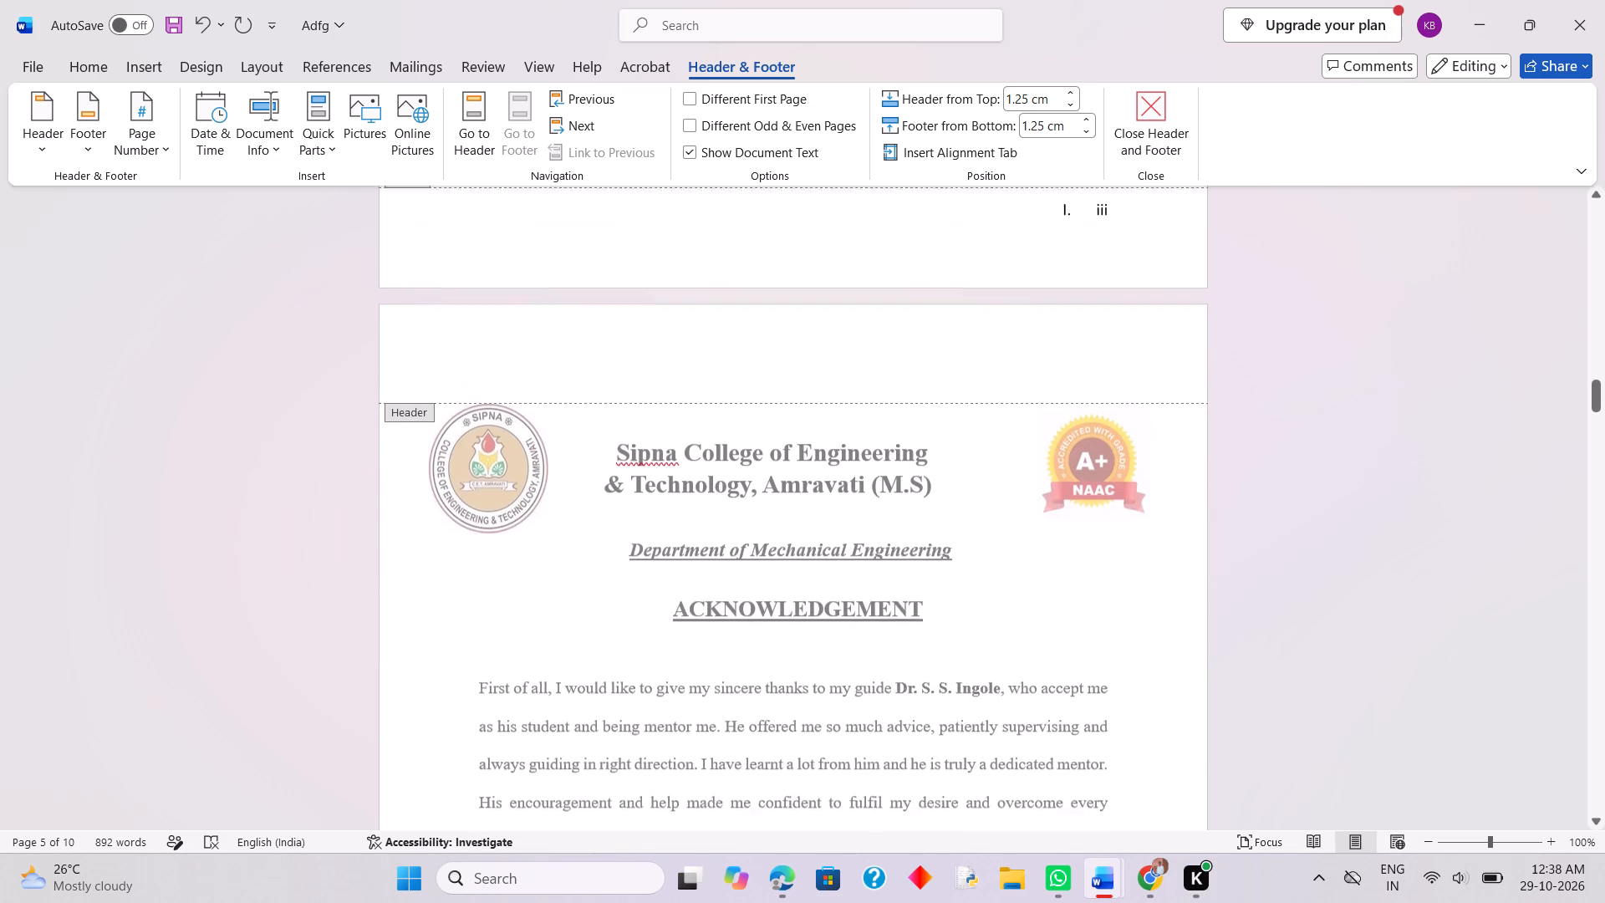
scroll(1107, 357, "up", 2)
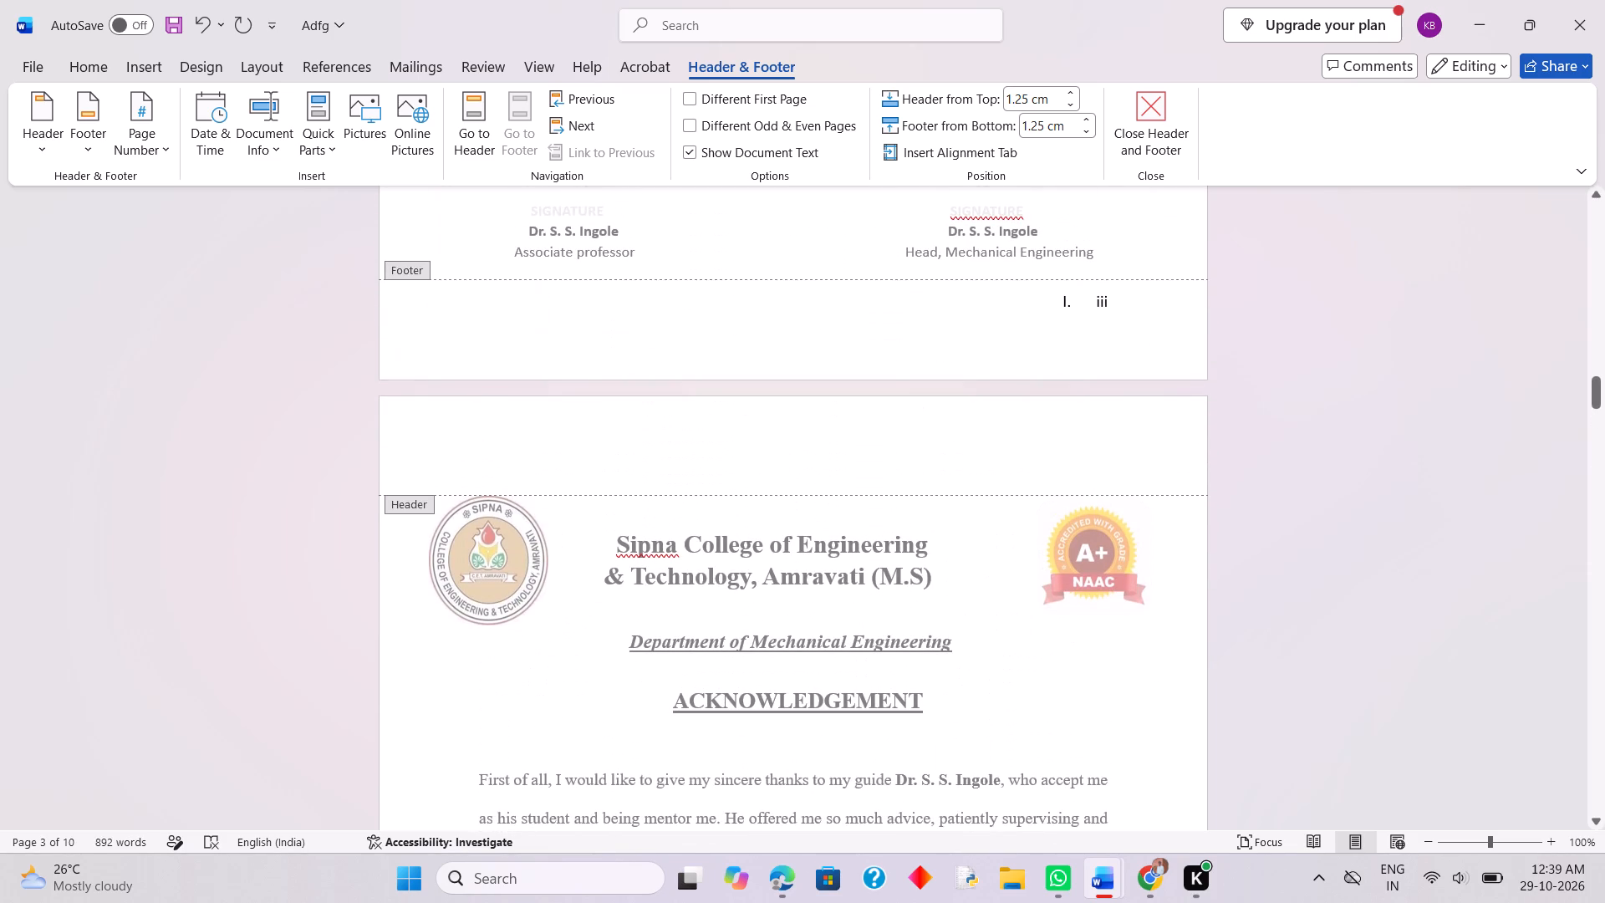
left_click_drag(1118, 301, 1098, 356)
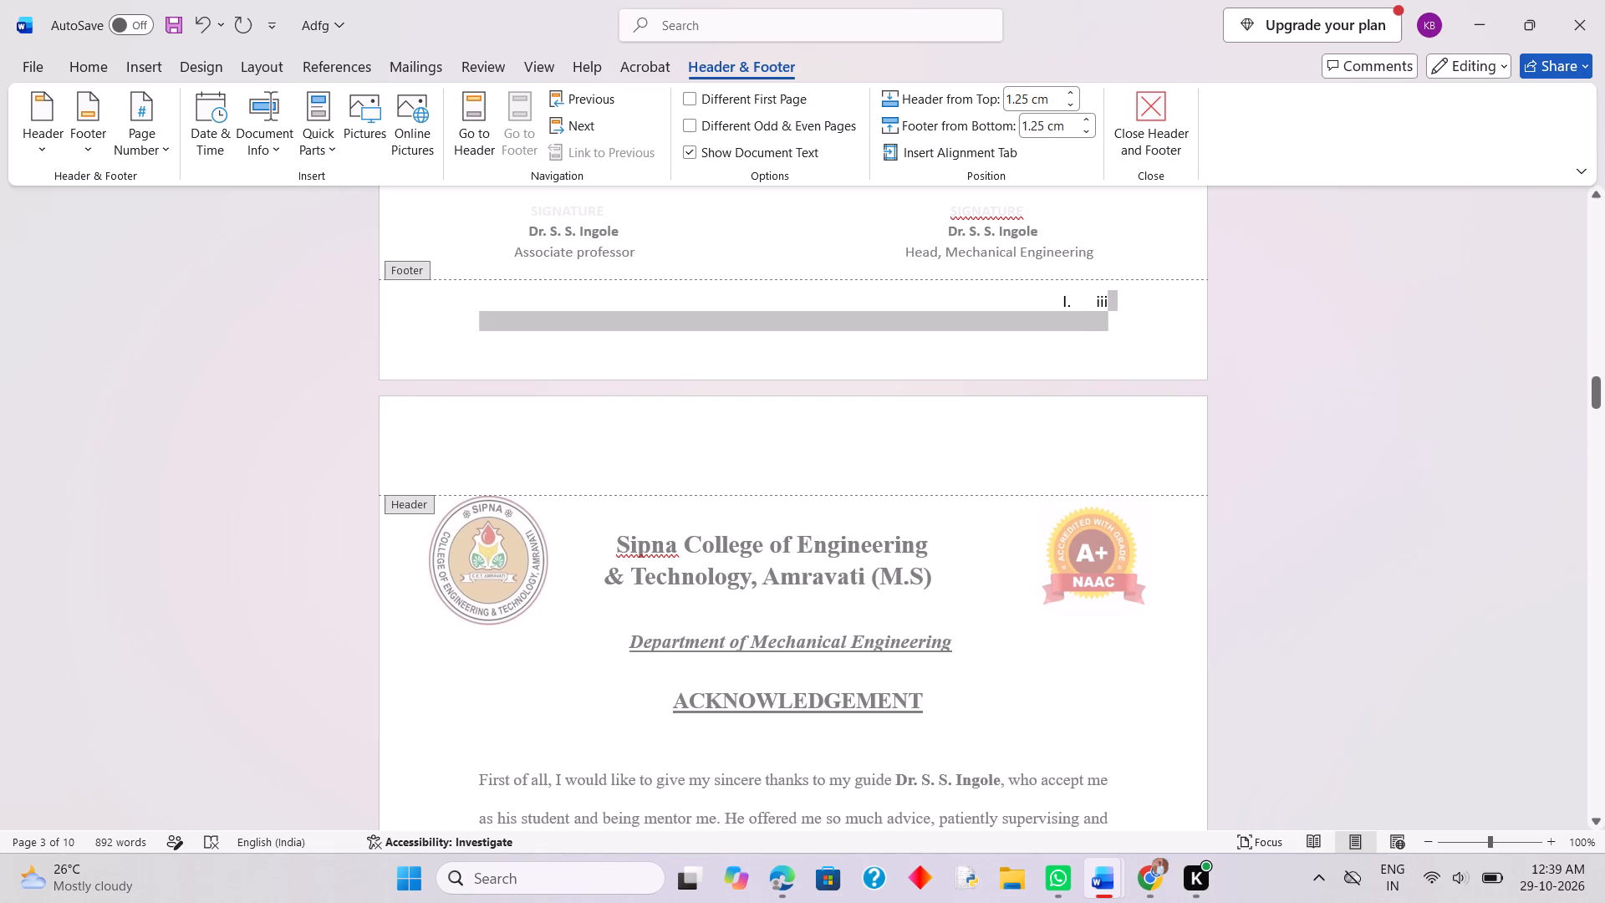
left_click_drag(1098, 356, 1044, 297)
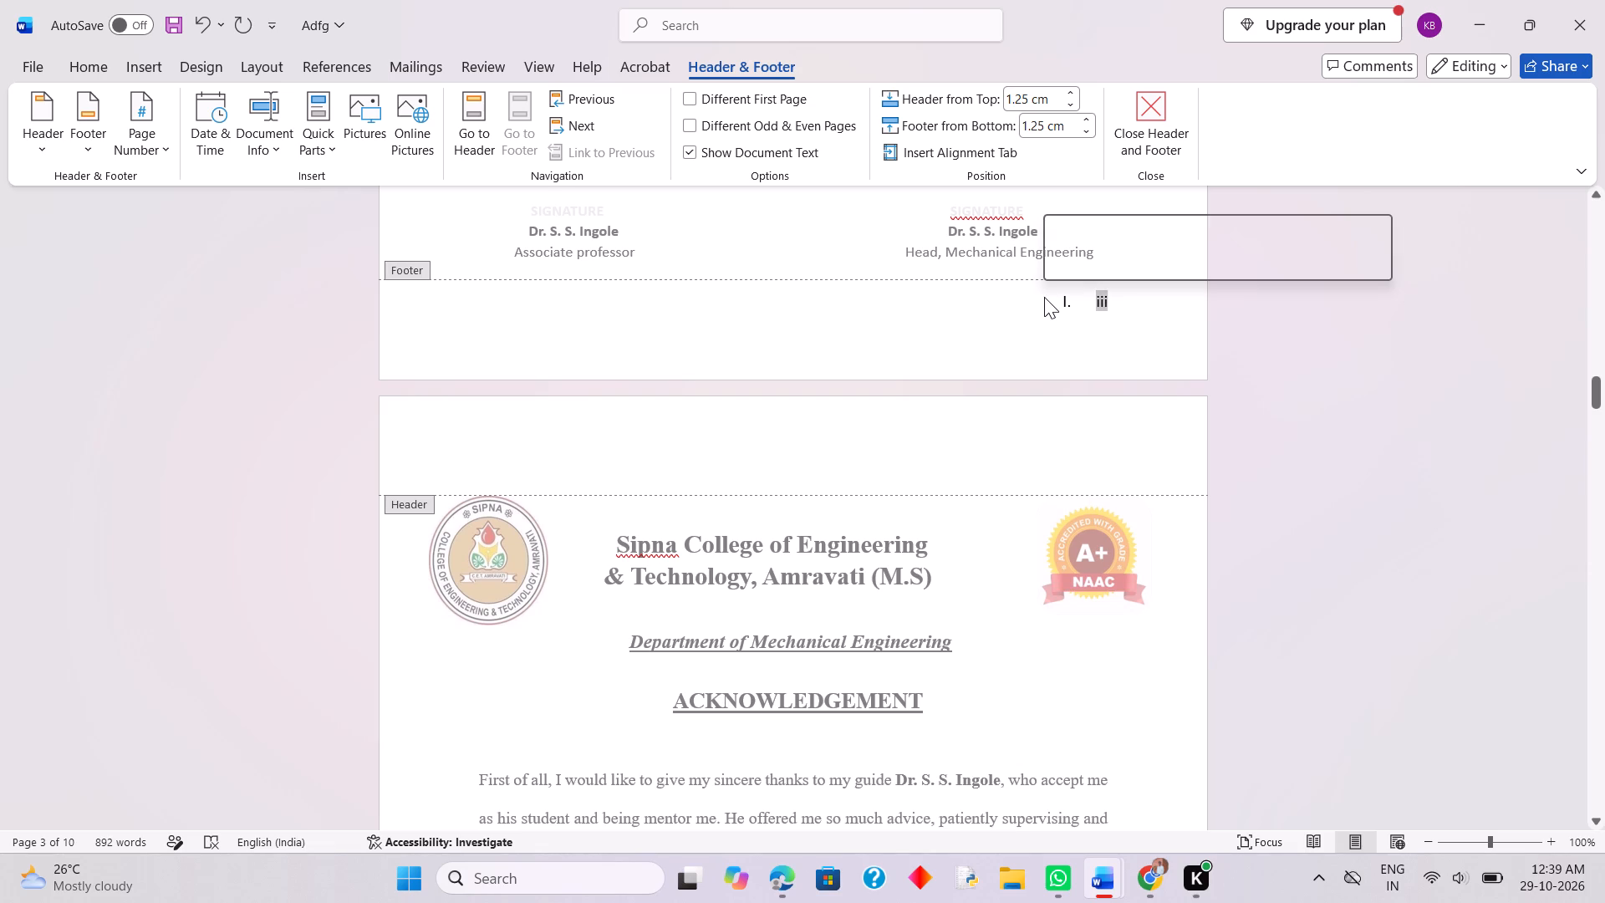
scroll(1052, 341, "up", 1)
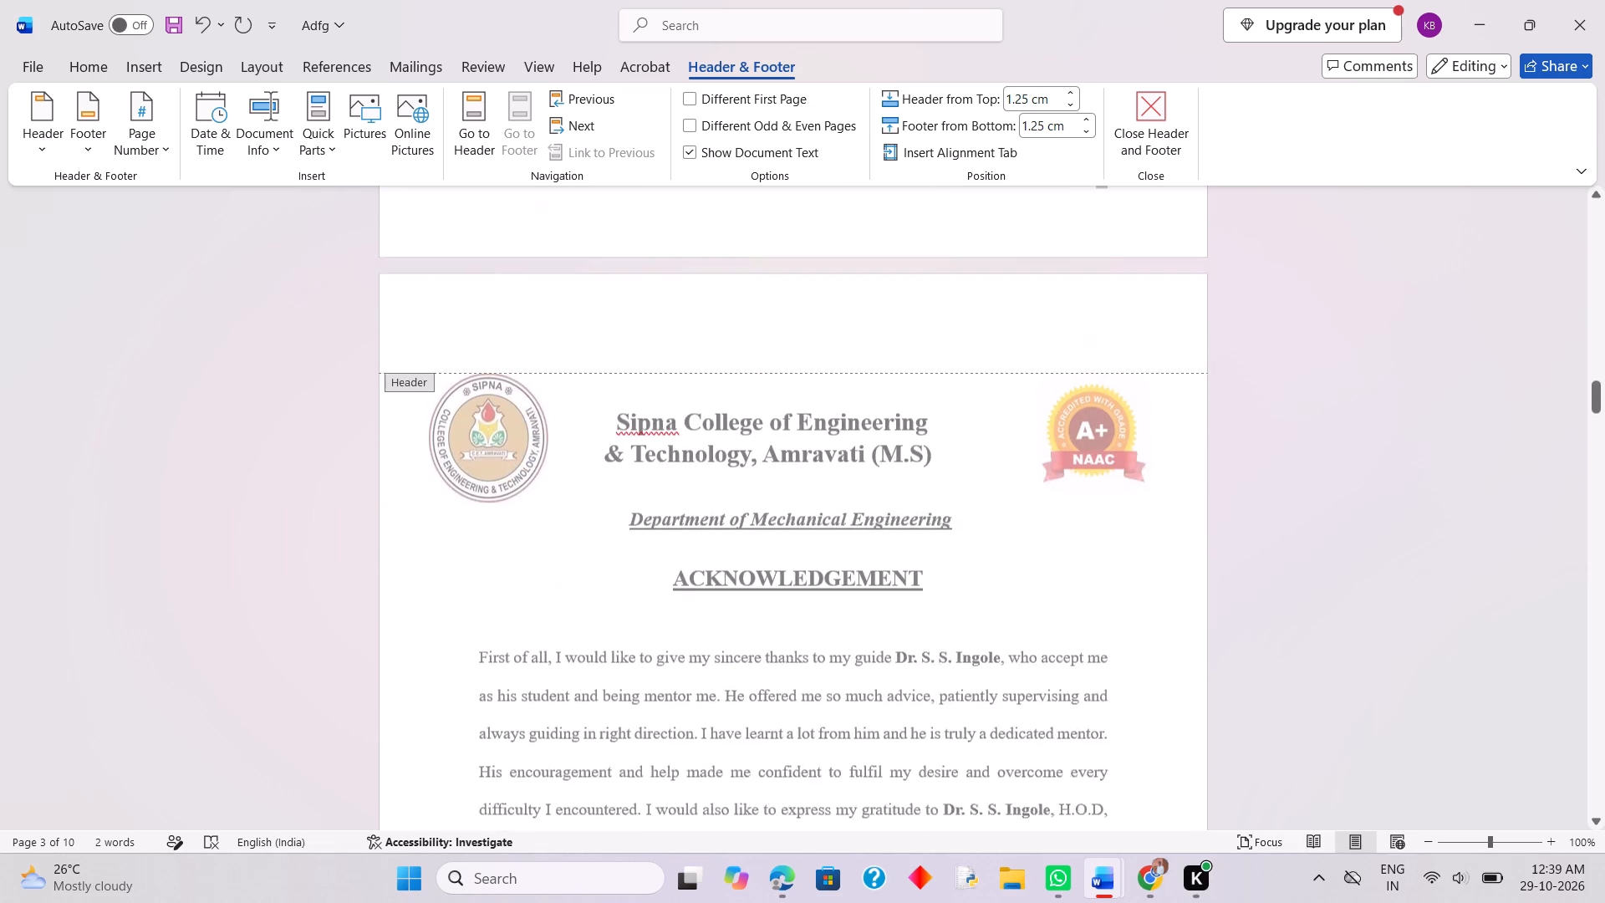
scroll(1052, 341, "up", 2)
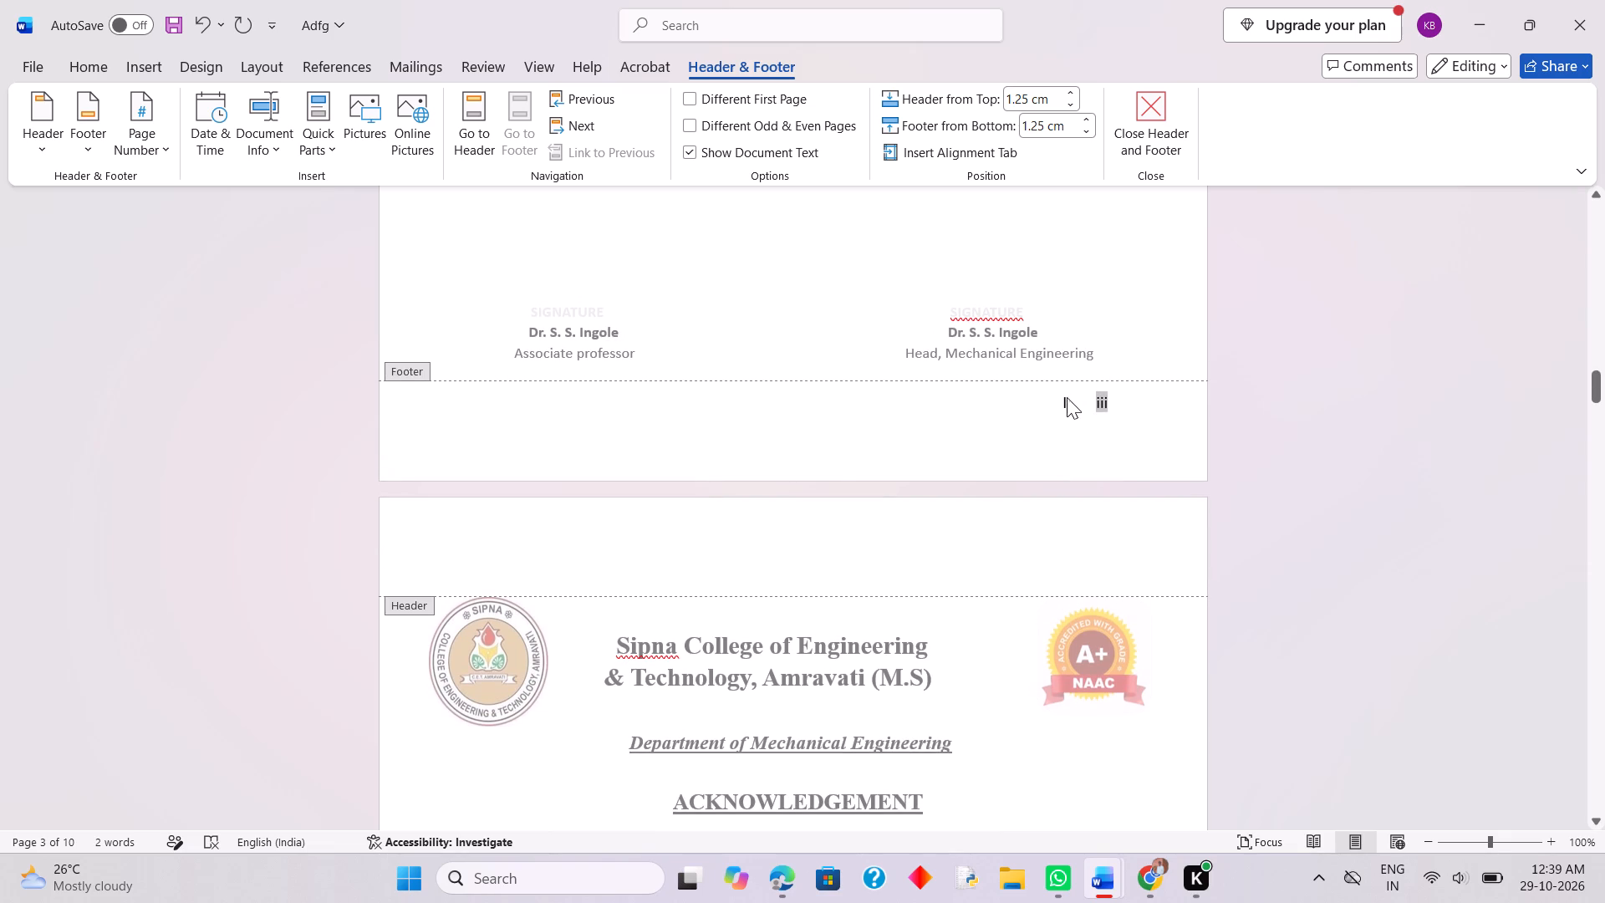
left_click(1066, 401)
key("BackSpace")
Check the footer page numbers on the Acknowledgement, Certificate, Course Outcome and title pages.
scroll(1057, 468, "left", 1)
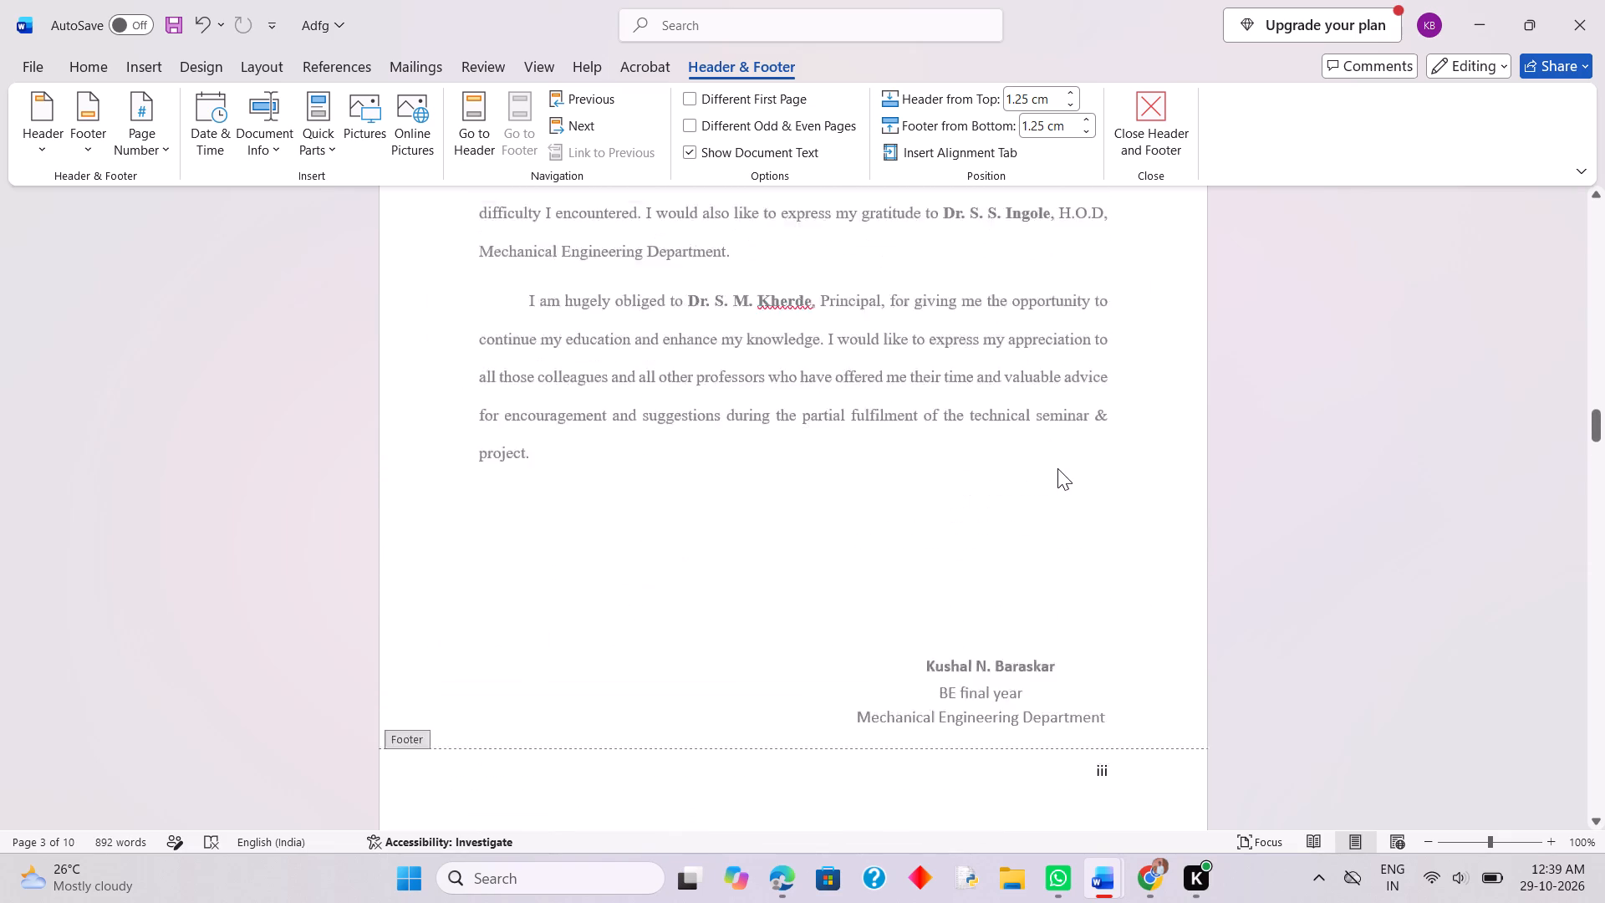
scroll(1057, 468, "left", 2)
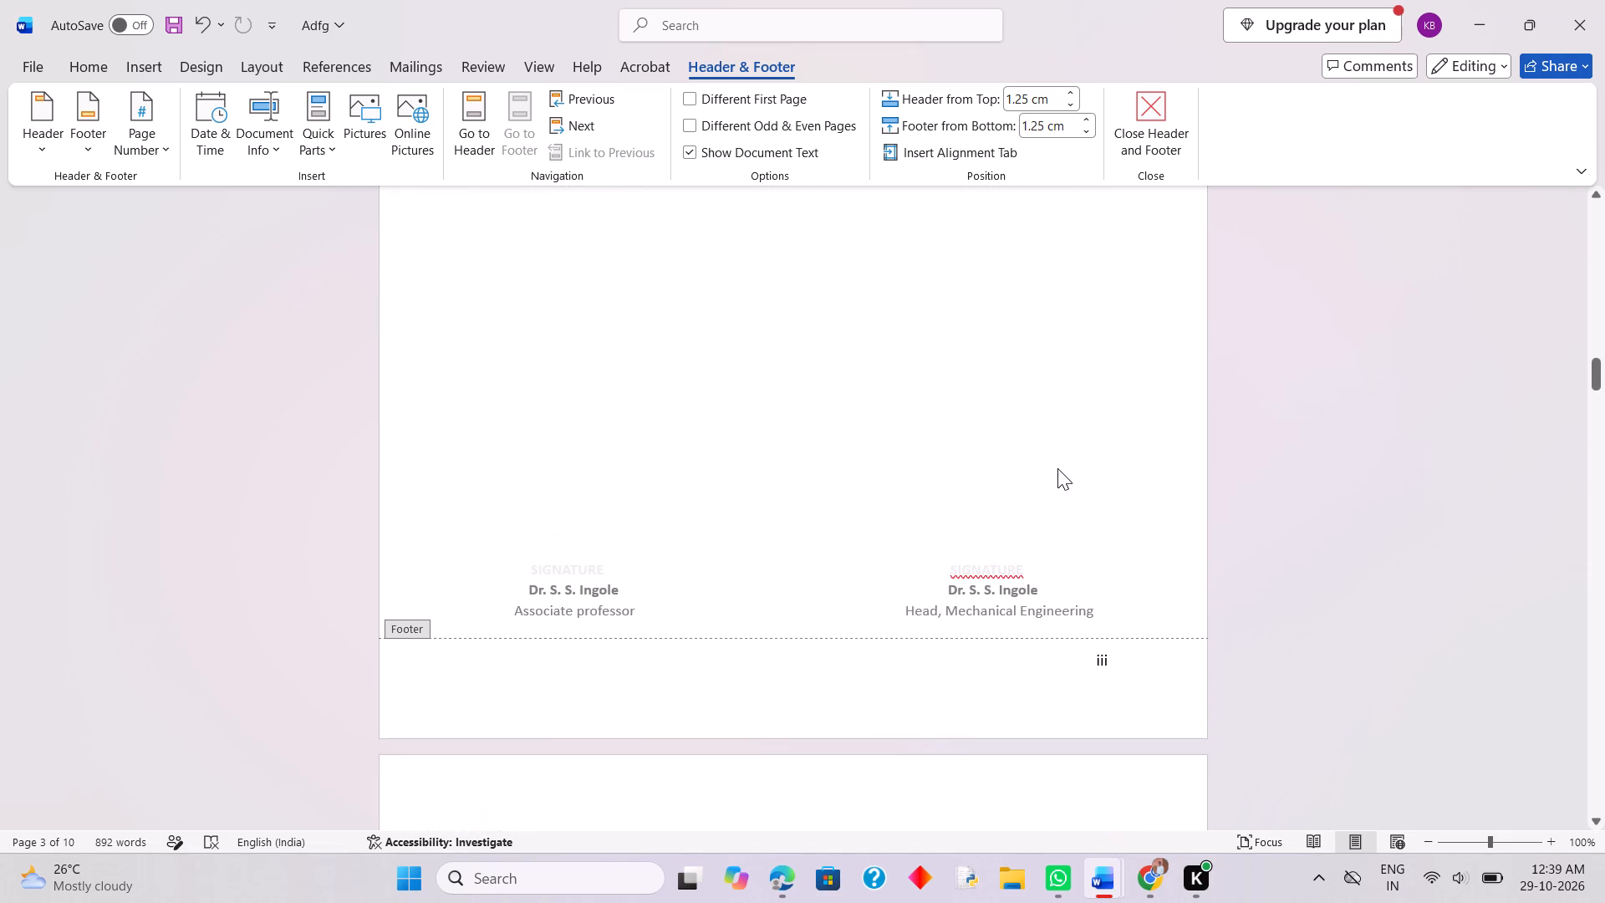
left_click_drag(1118, 660, 1103, 662)
left_click_drag(1103, 662, 940, 355)
left_click_drag(940, 355, 938, 331)
scroll(937, 319, "left", 1)
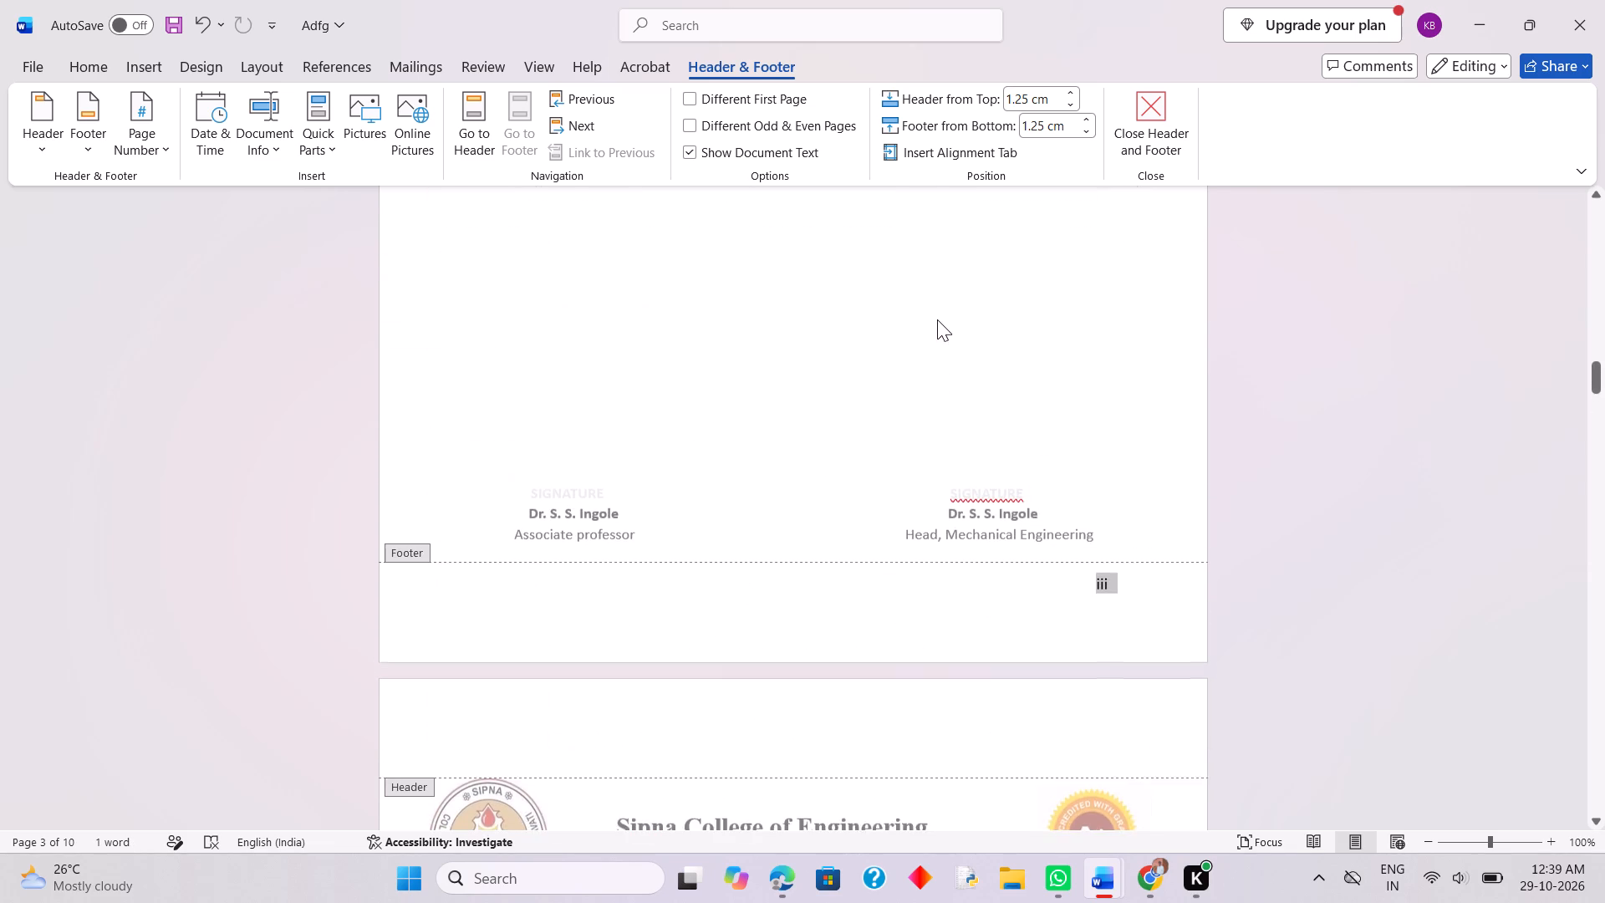
scroll(937, 319, "left", 1)
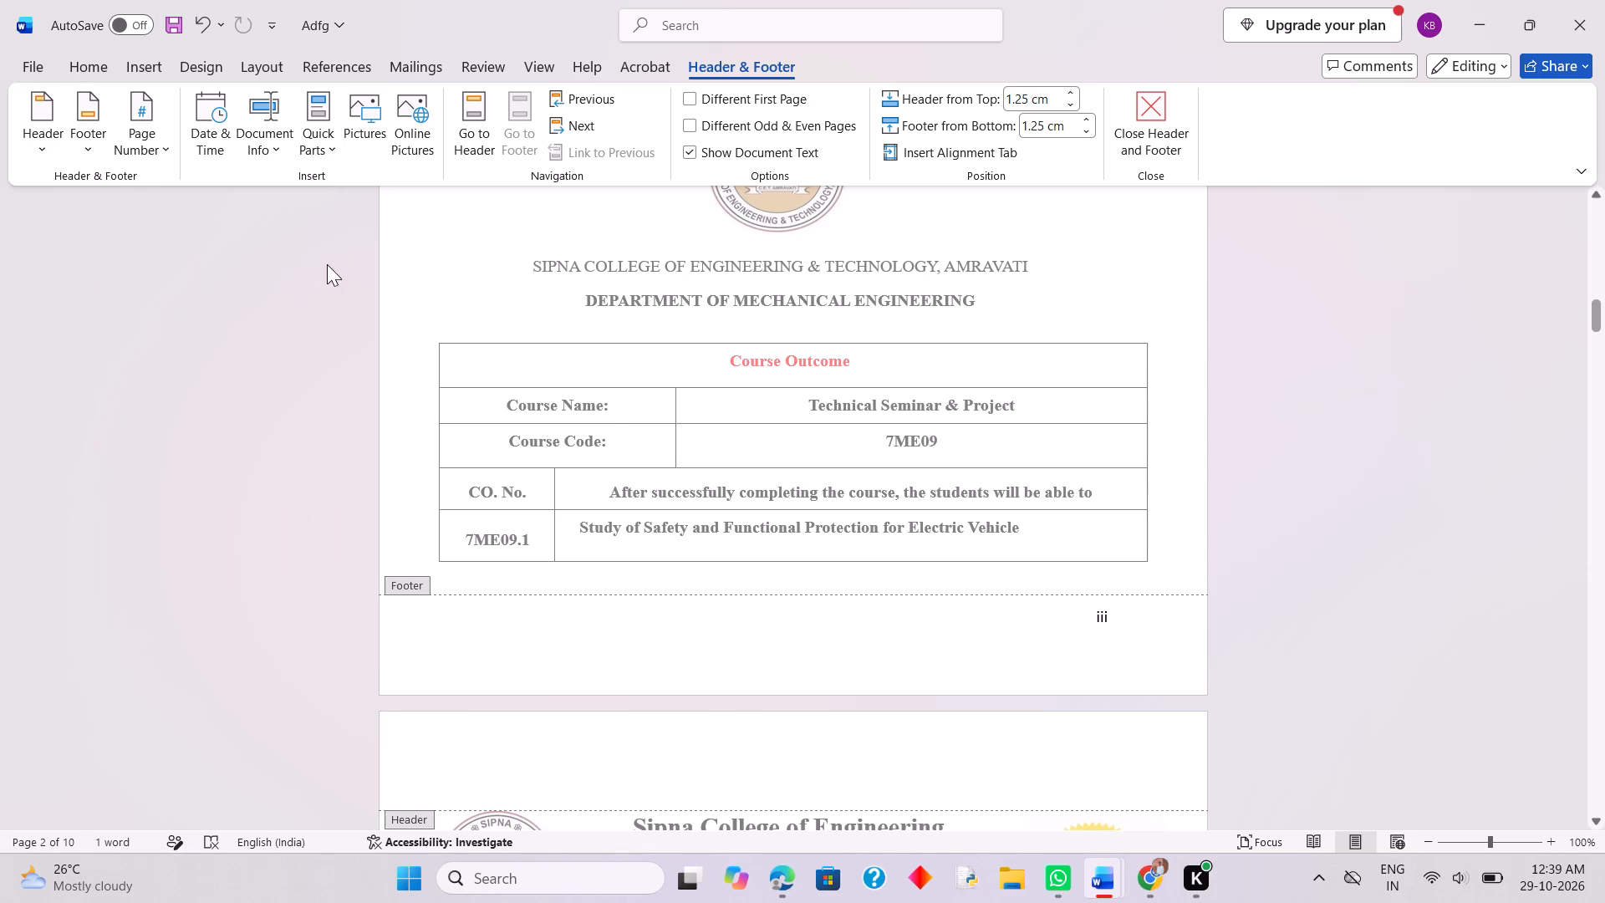
scroll(606, 404, "up", 1)
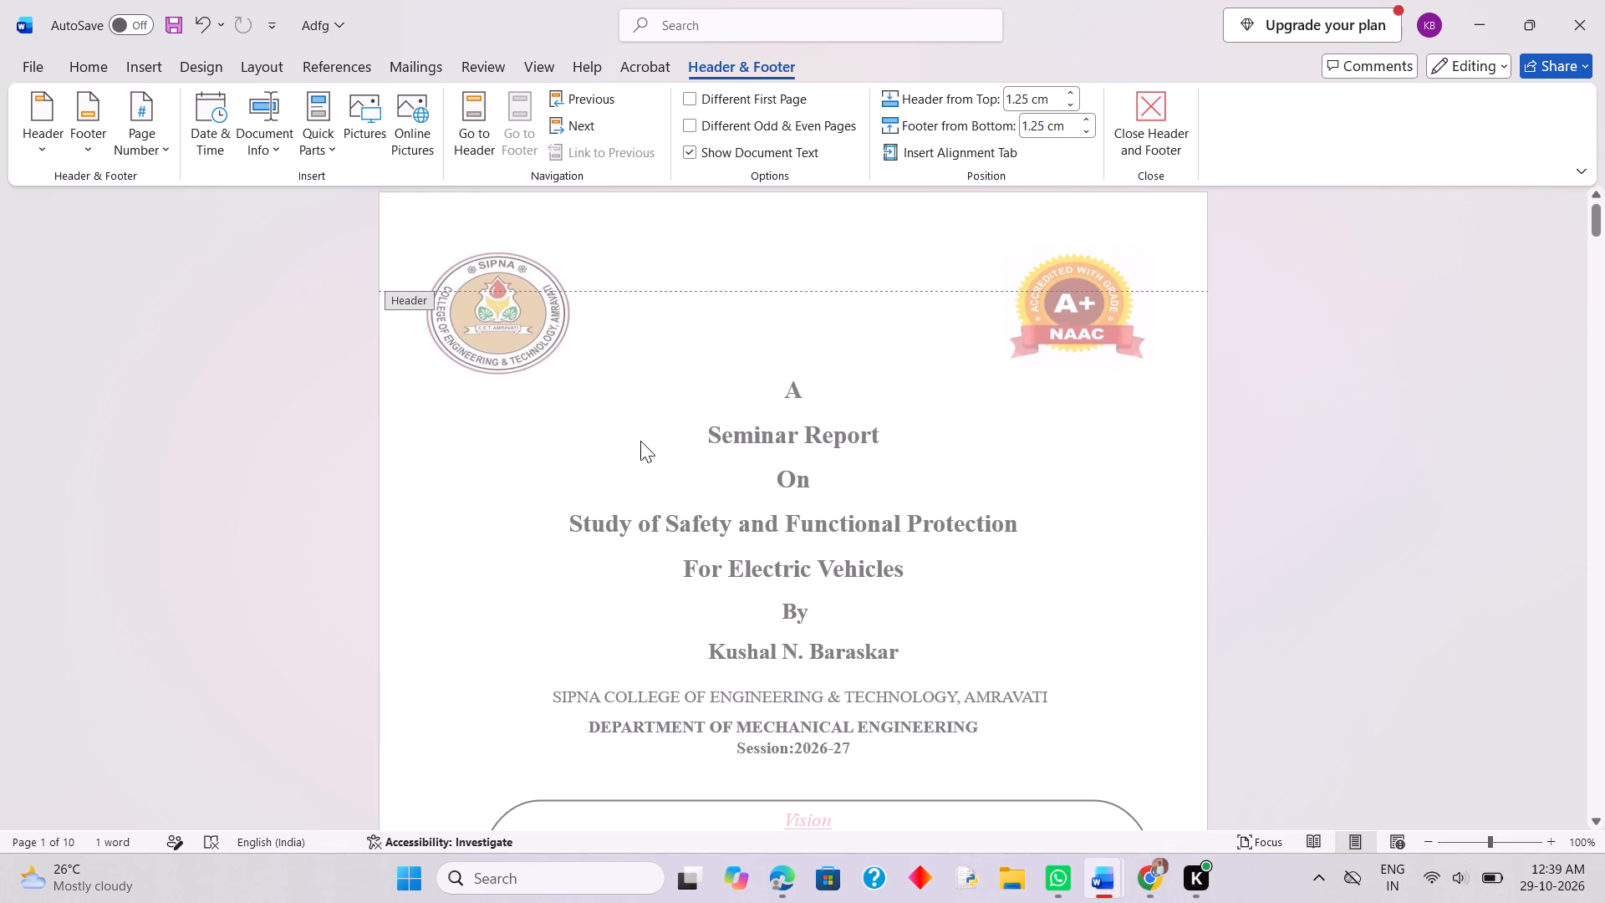
scroll(692, 477, "down", 1)
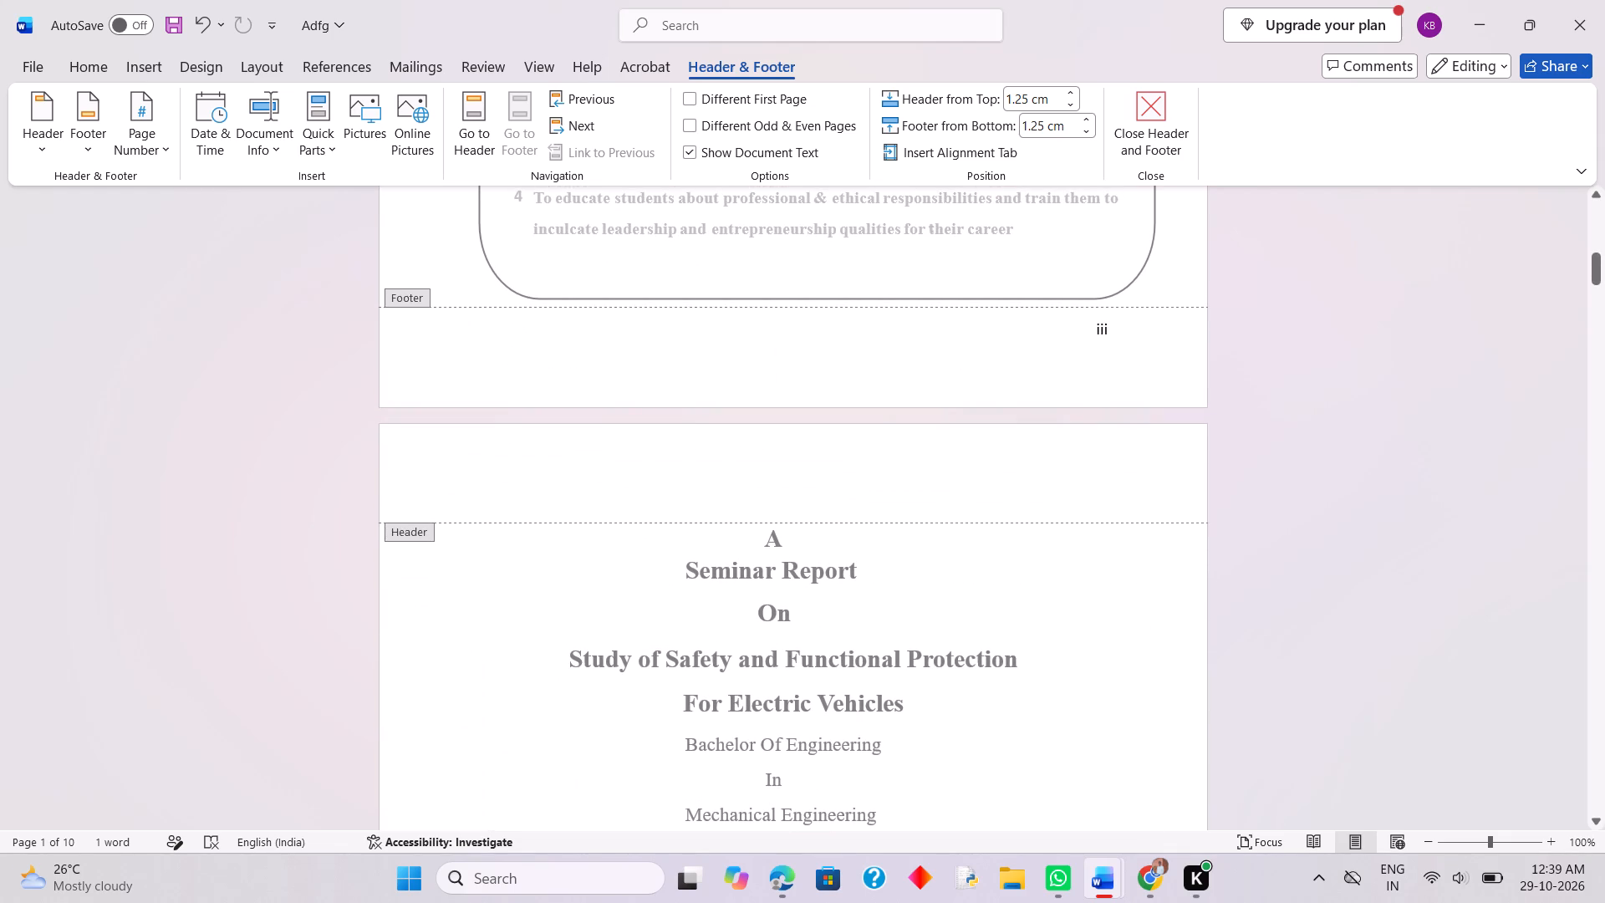
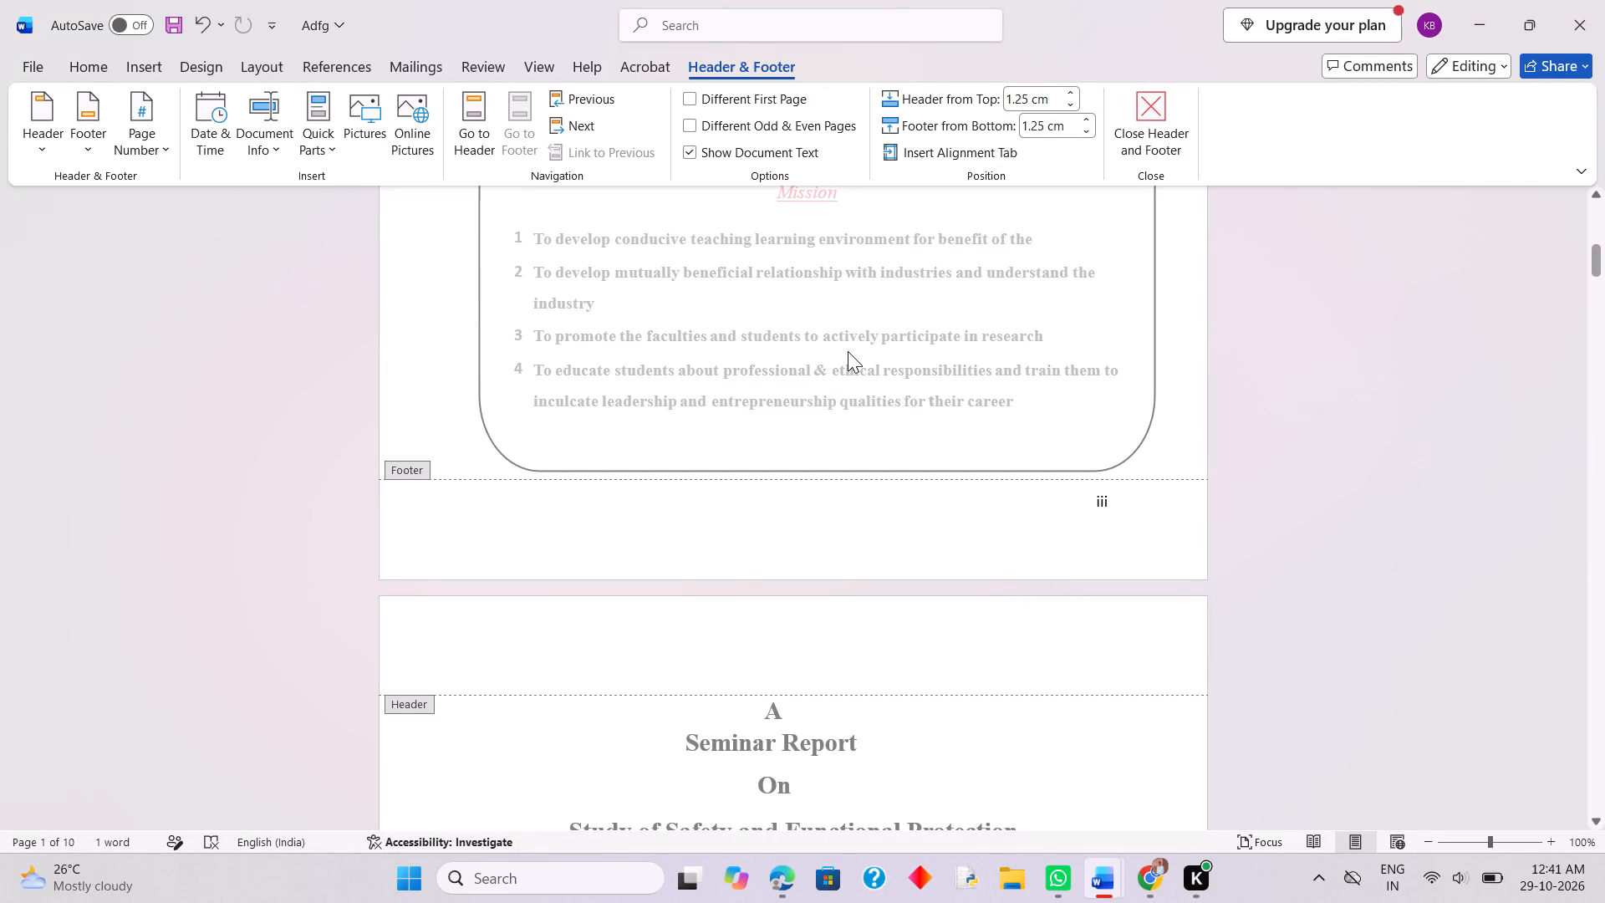
Delete the page number "iii" from the footer of the first page, below the Mission list.
left_click(1251, 545)
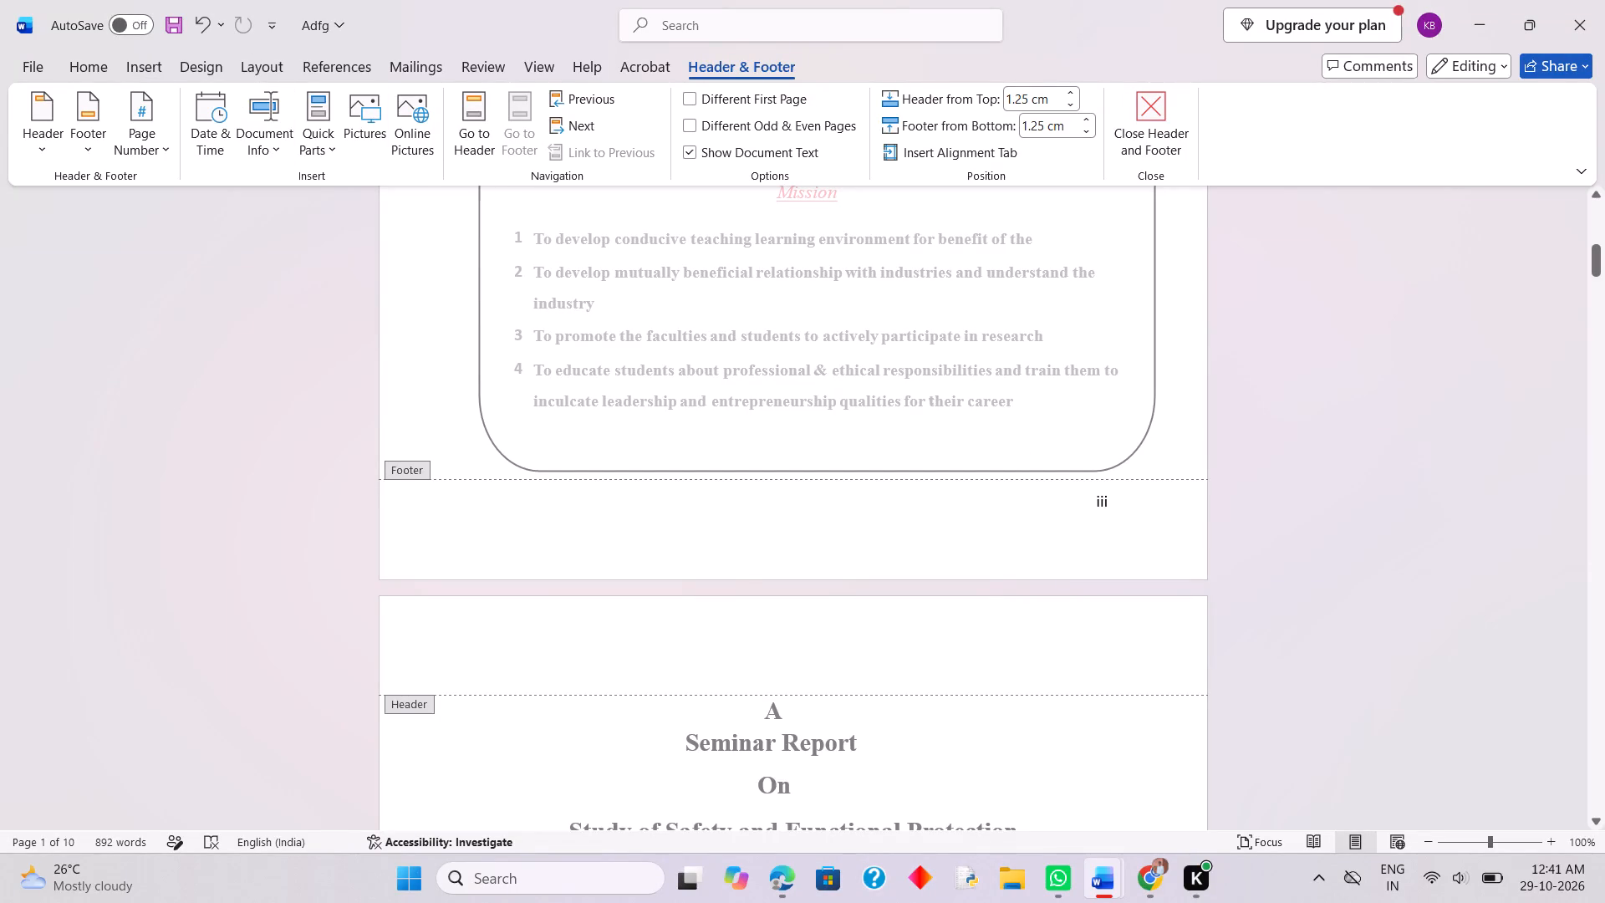
left_click(1110, 510)
key("BackSpace")
key("BackSpace")
key("BackSpace")
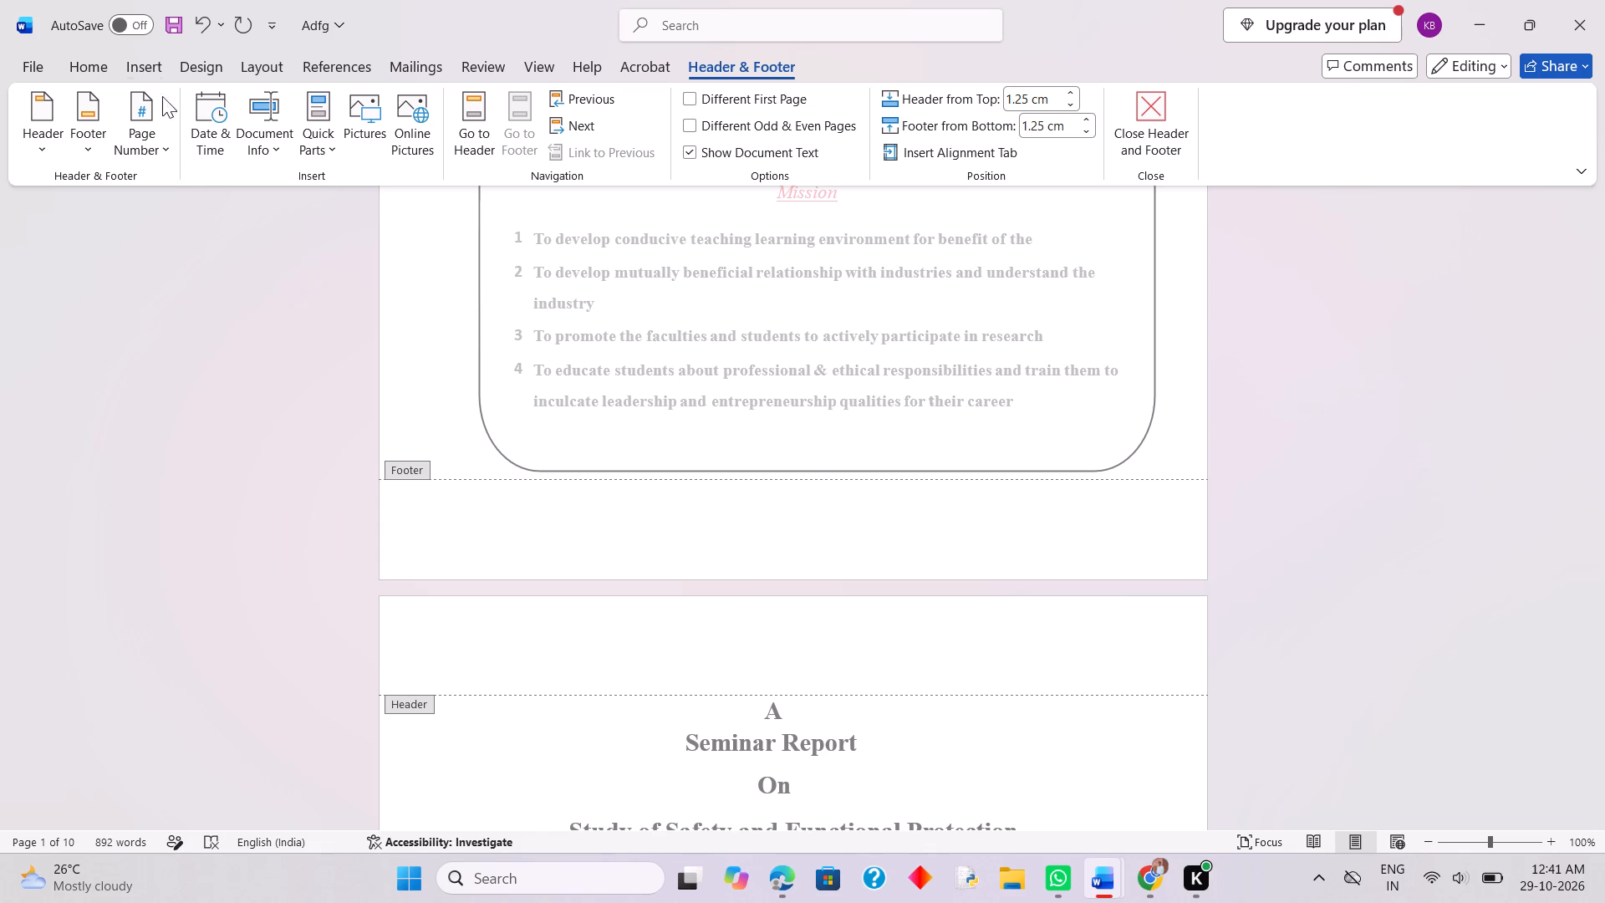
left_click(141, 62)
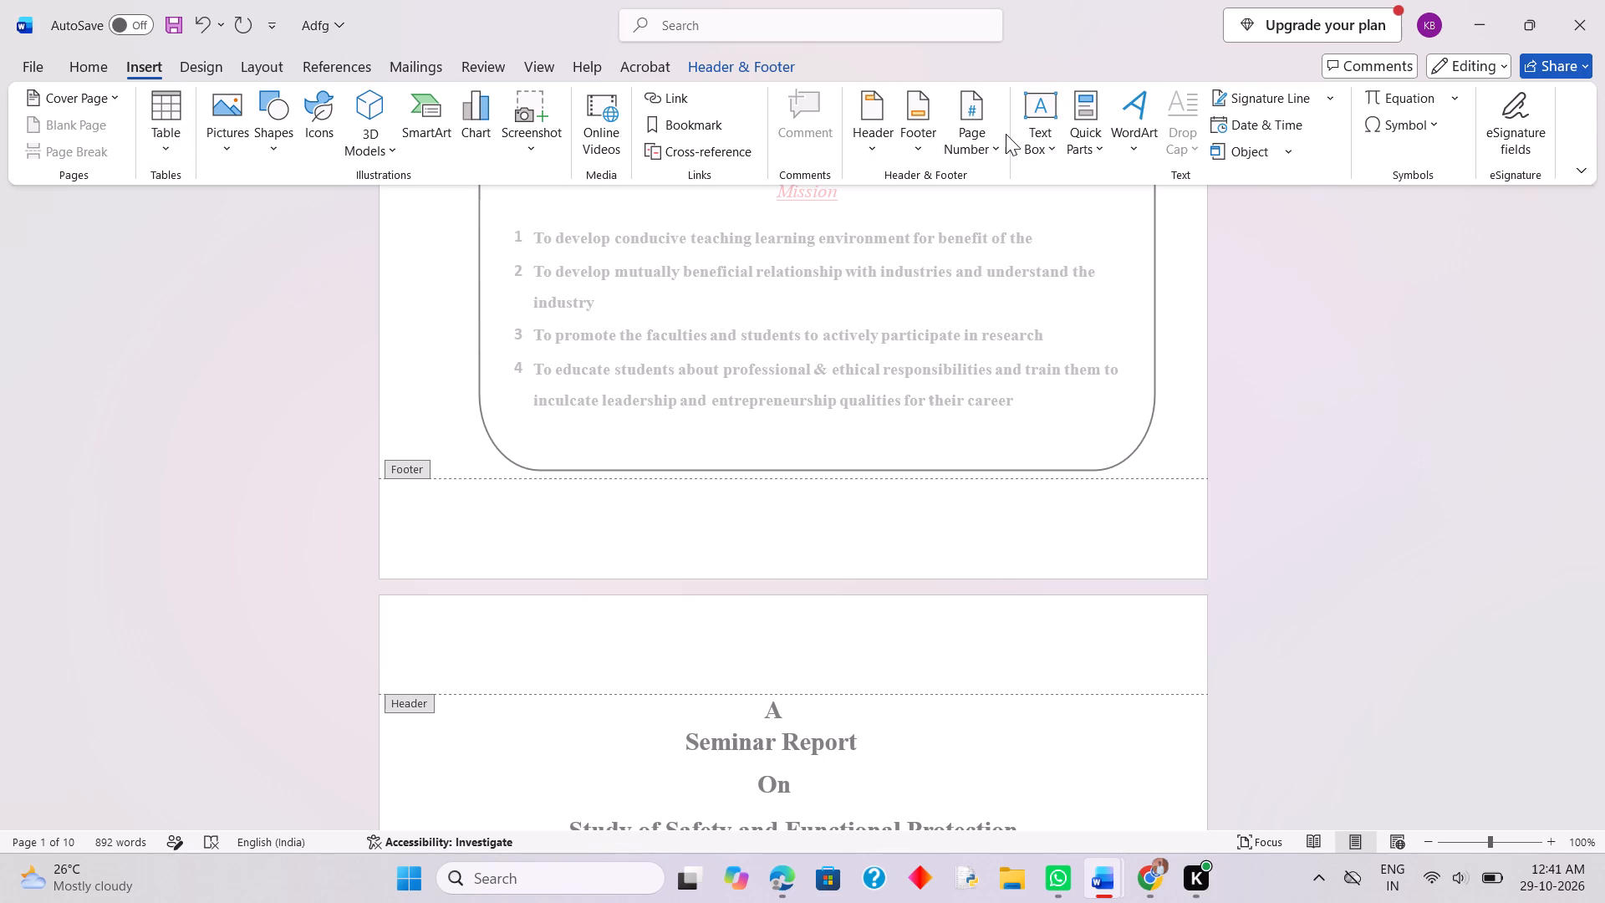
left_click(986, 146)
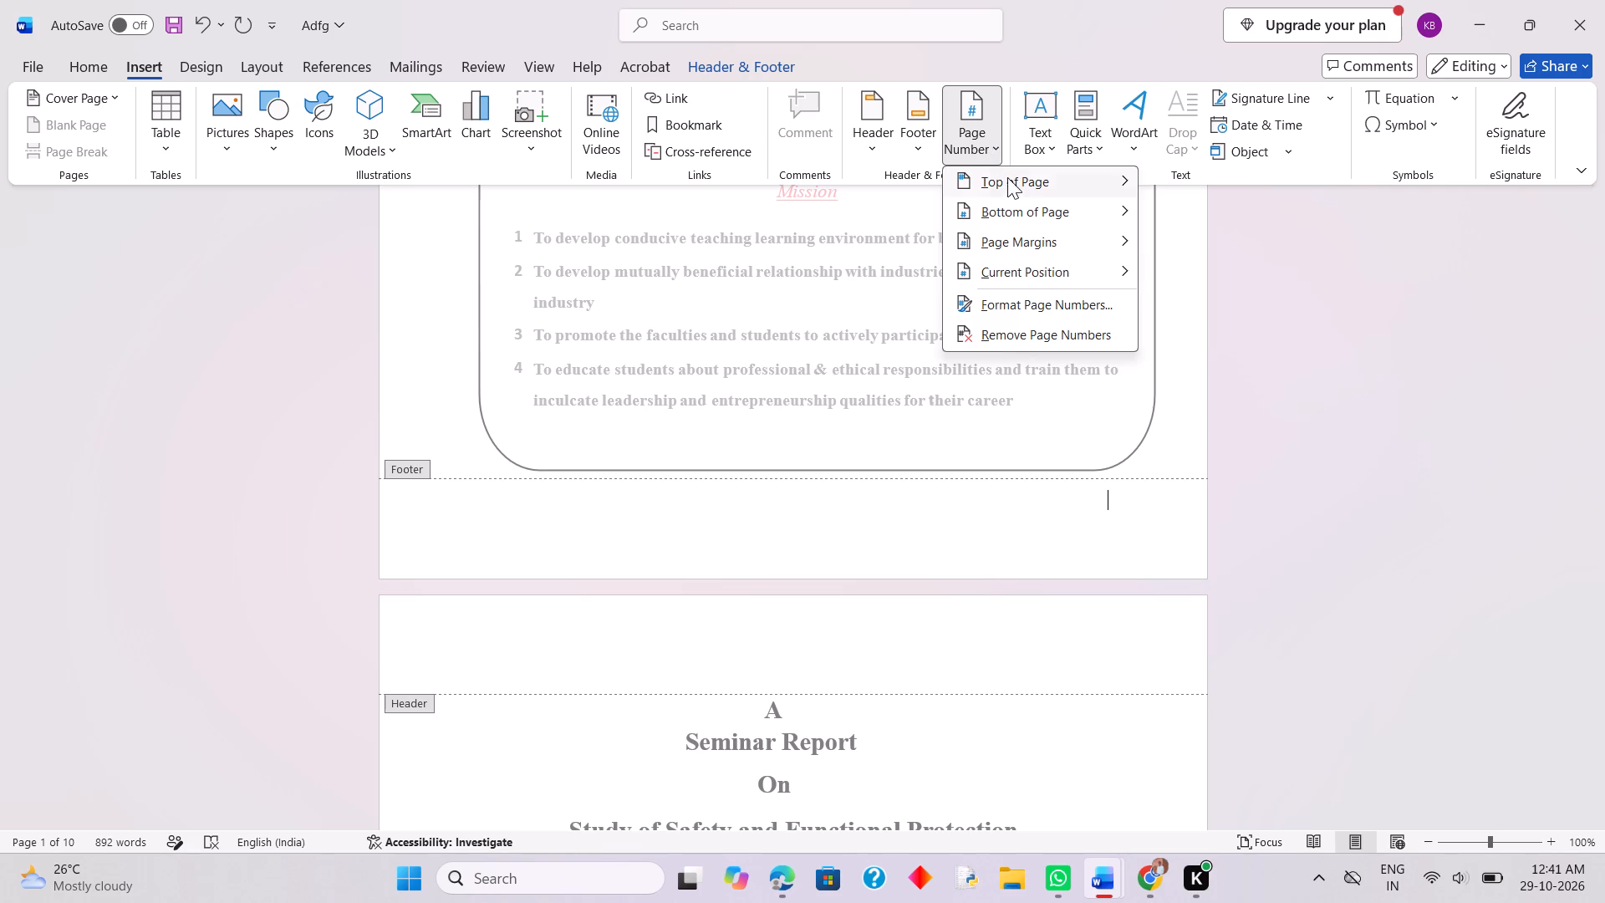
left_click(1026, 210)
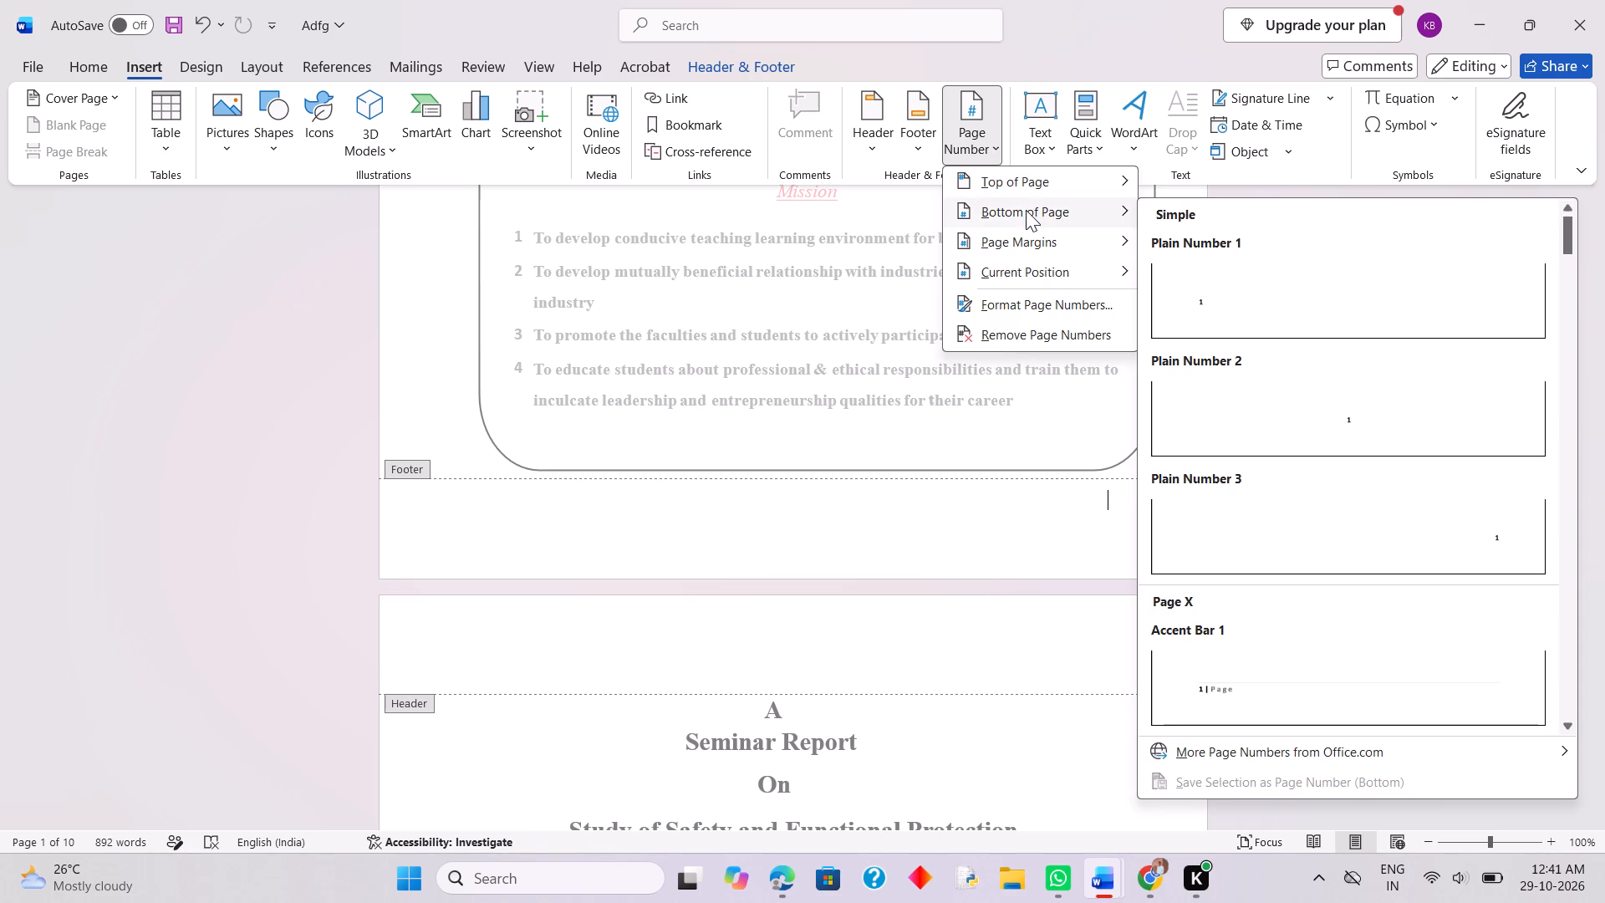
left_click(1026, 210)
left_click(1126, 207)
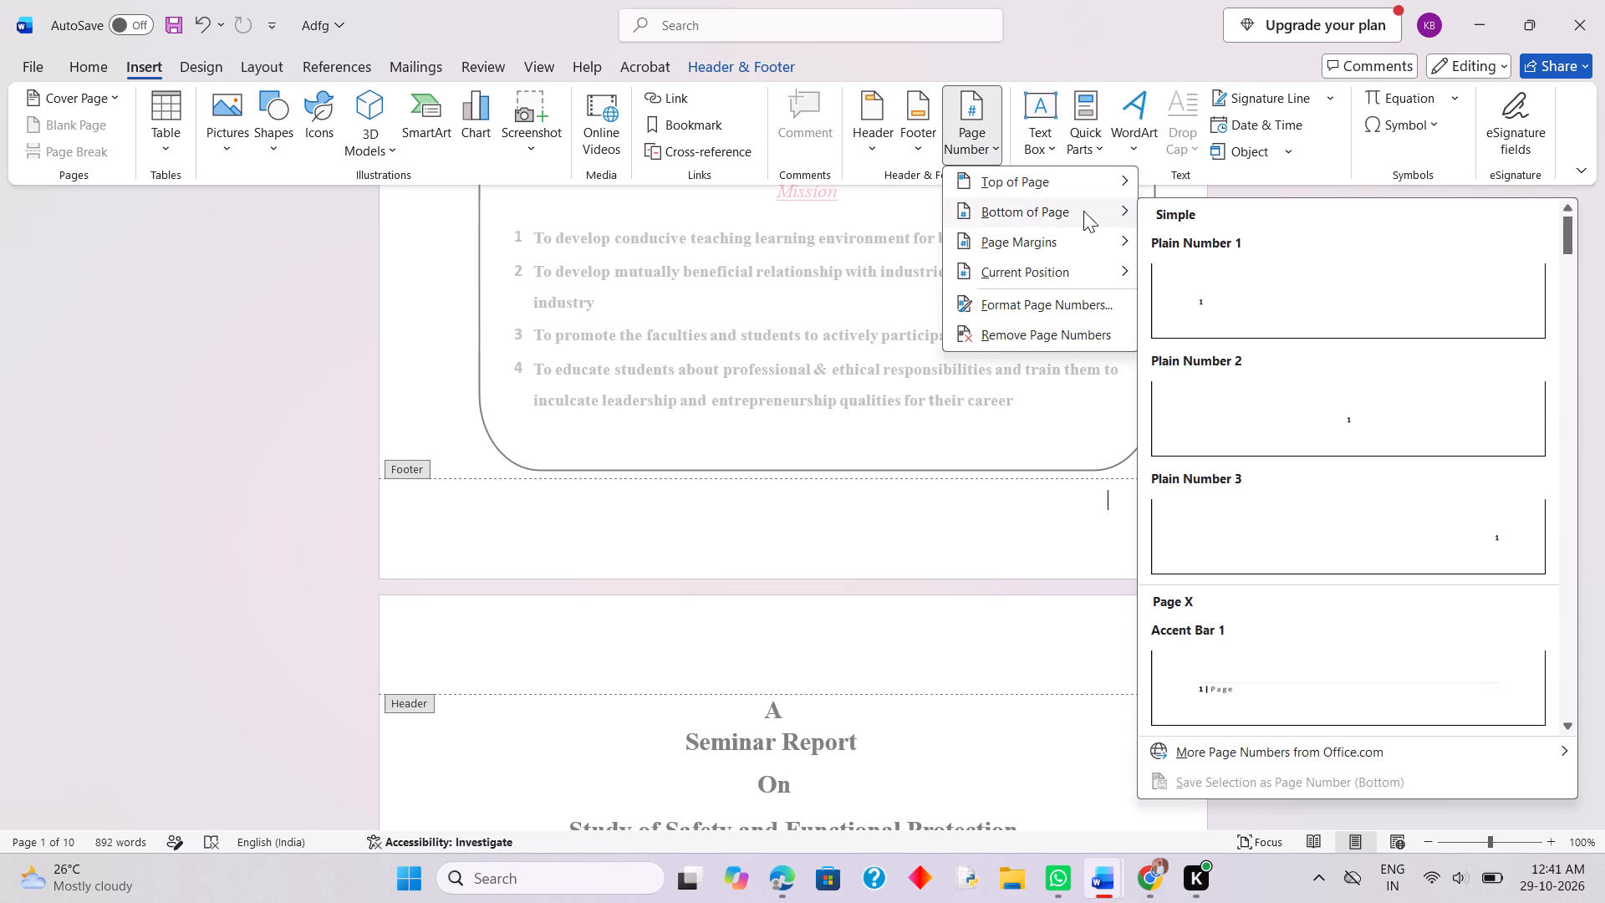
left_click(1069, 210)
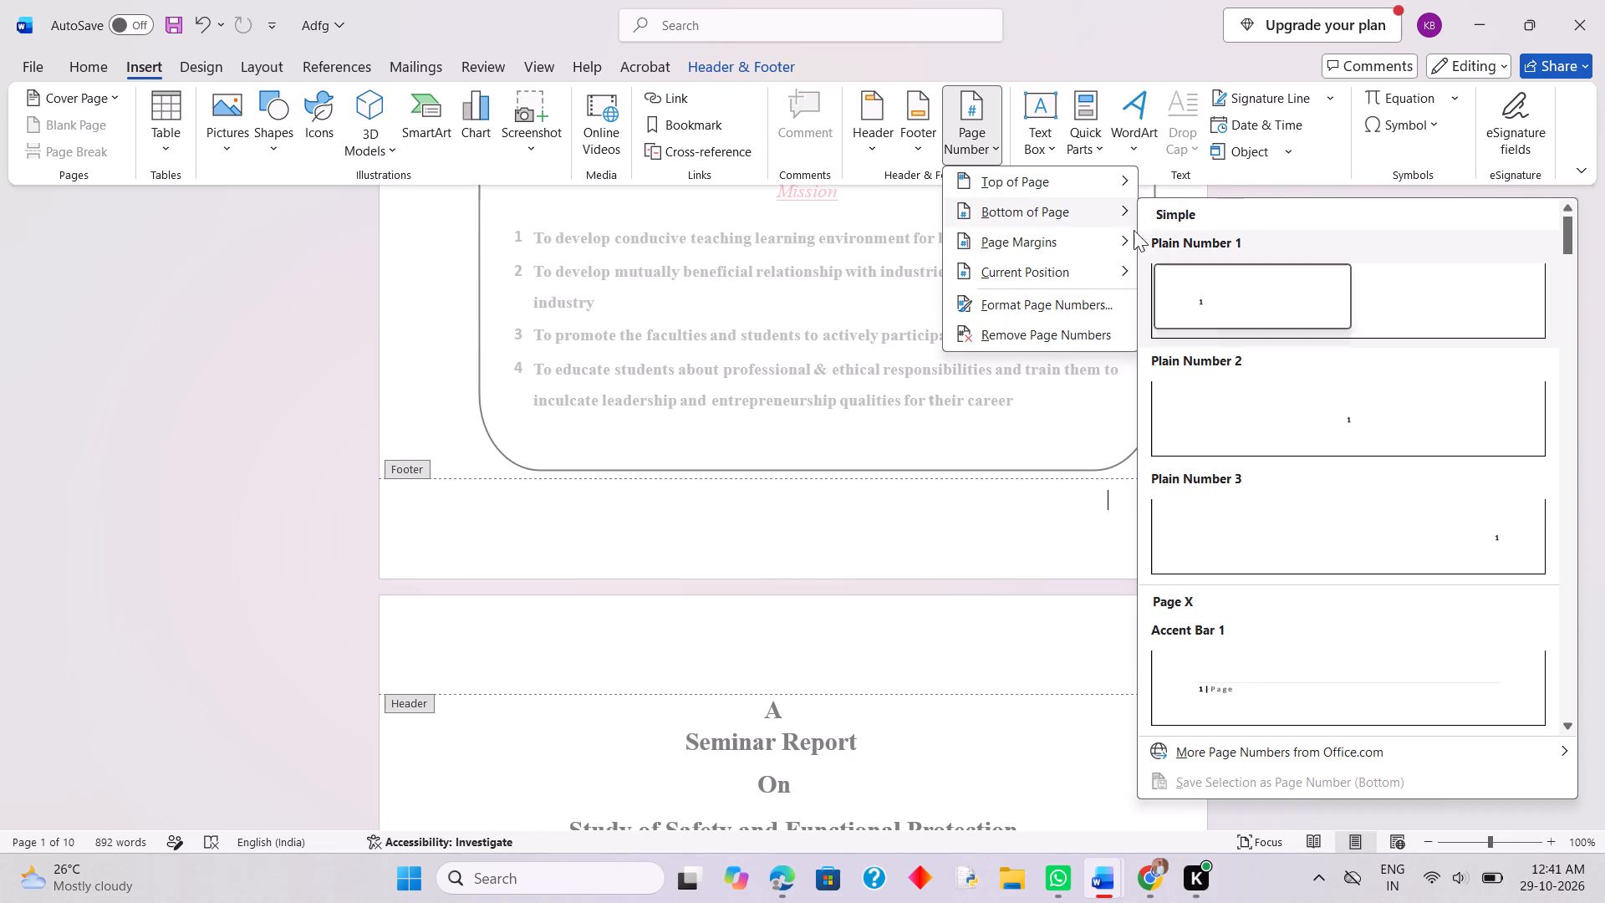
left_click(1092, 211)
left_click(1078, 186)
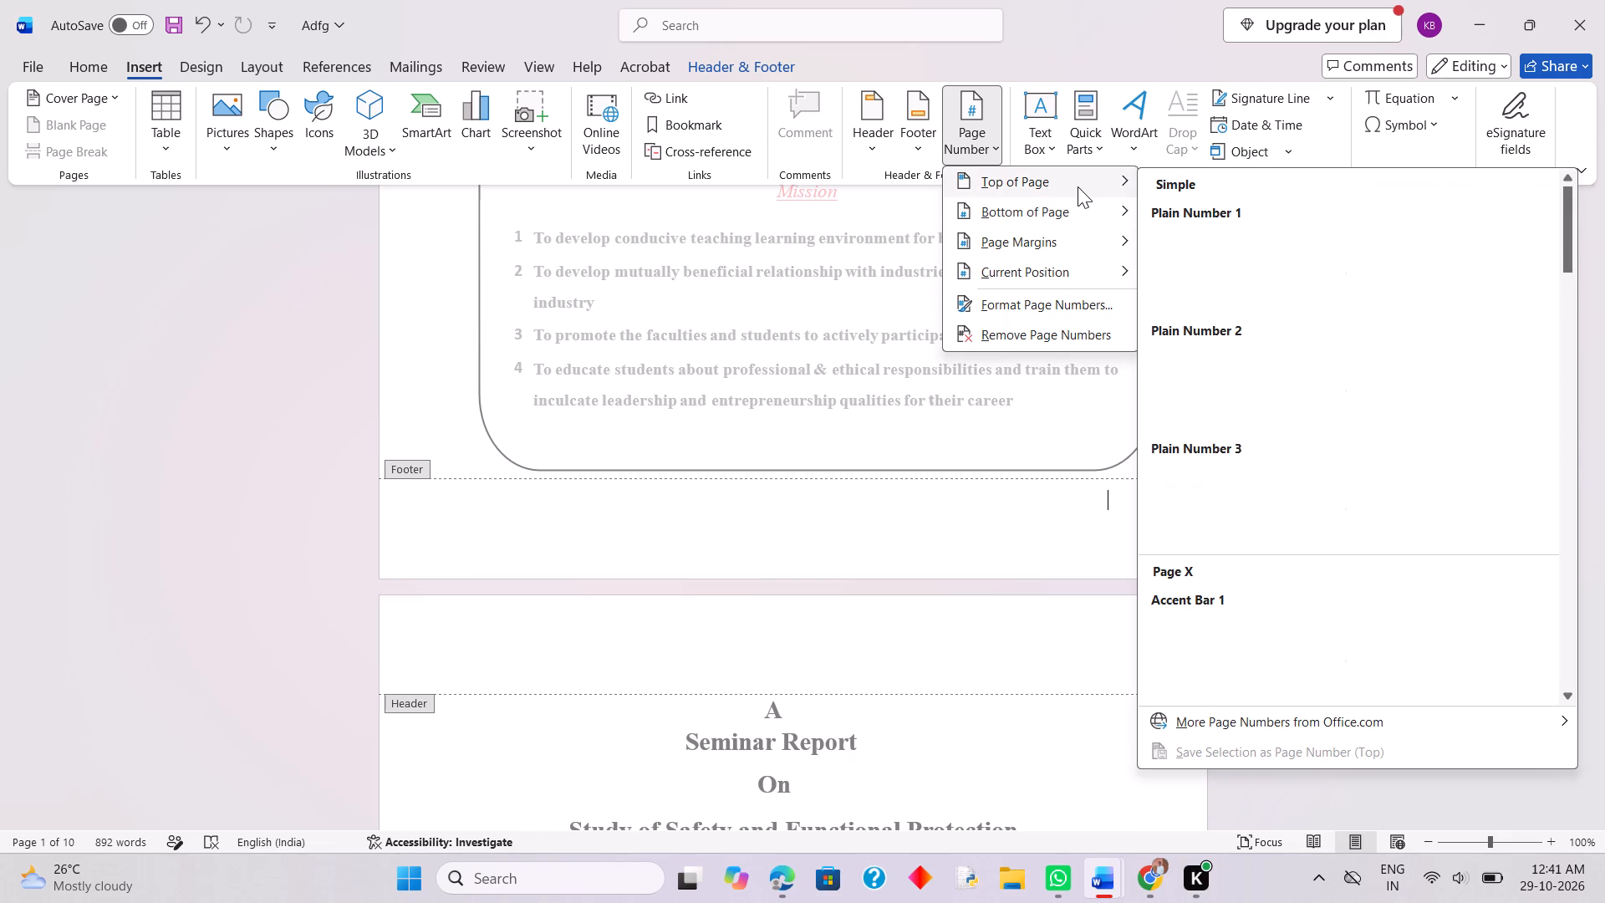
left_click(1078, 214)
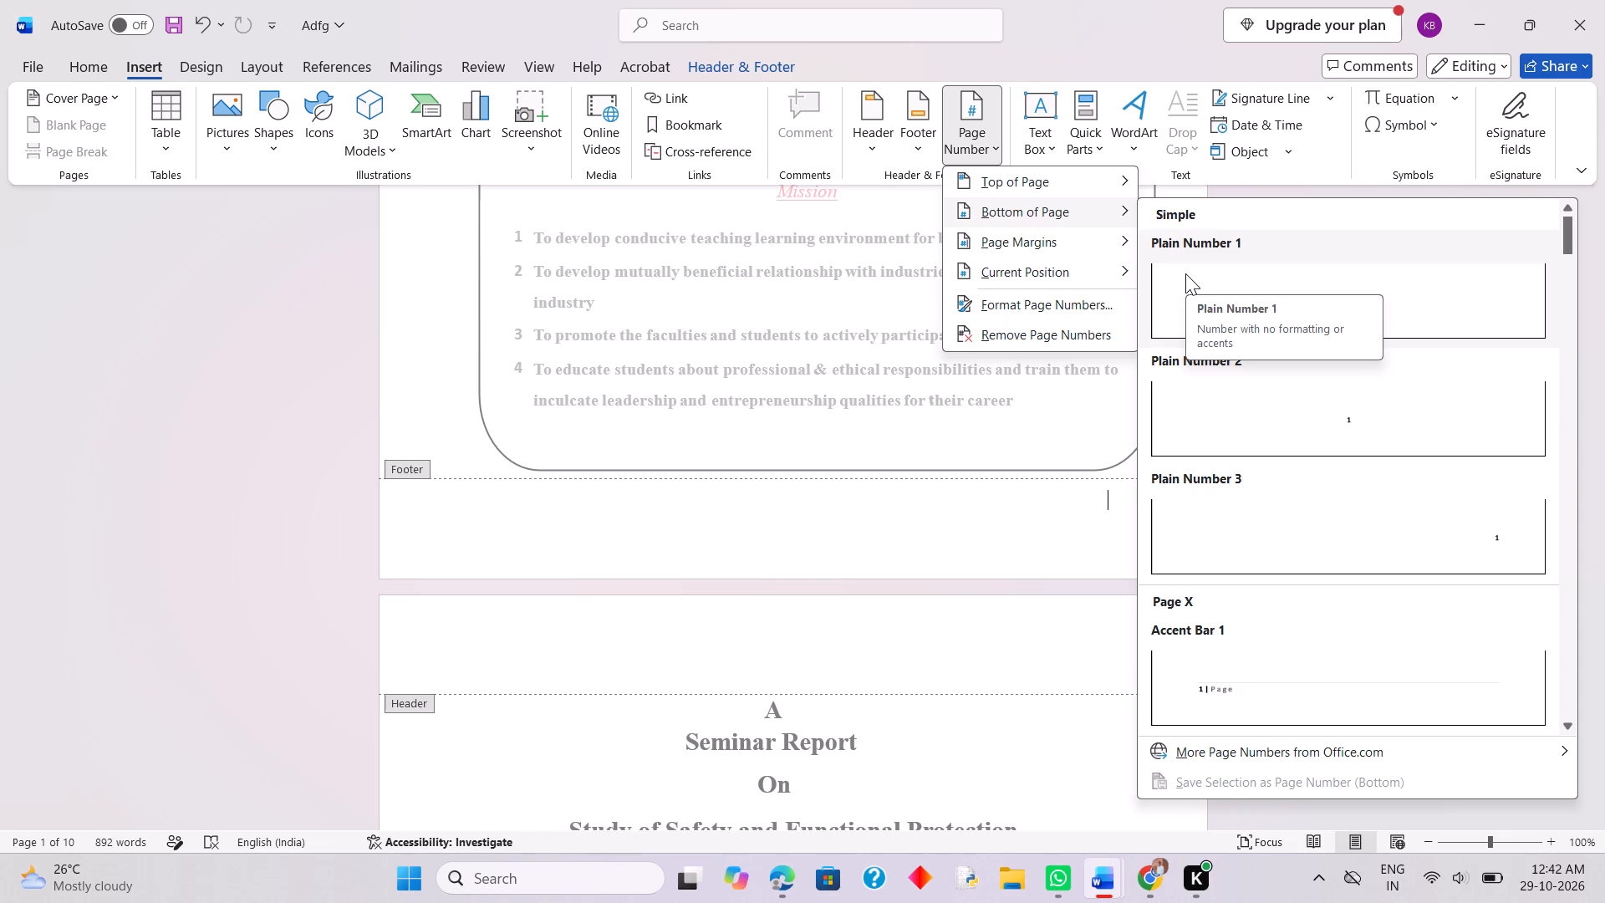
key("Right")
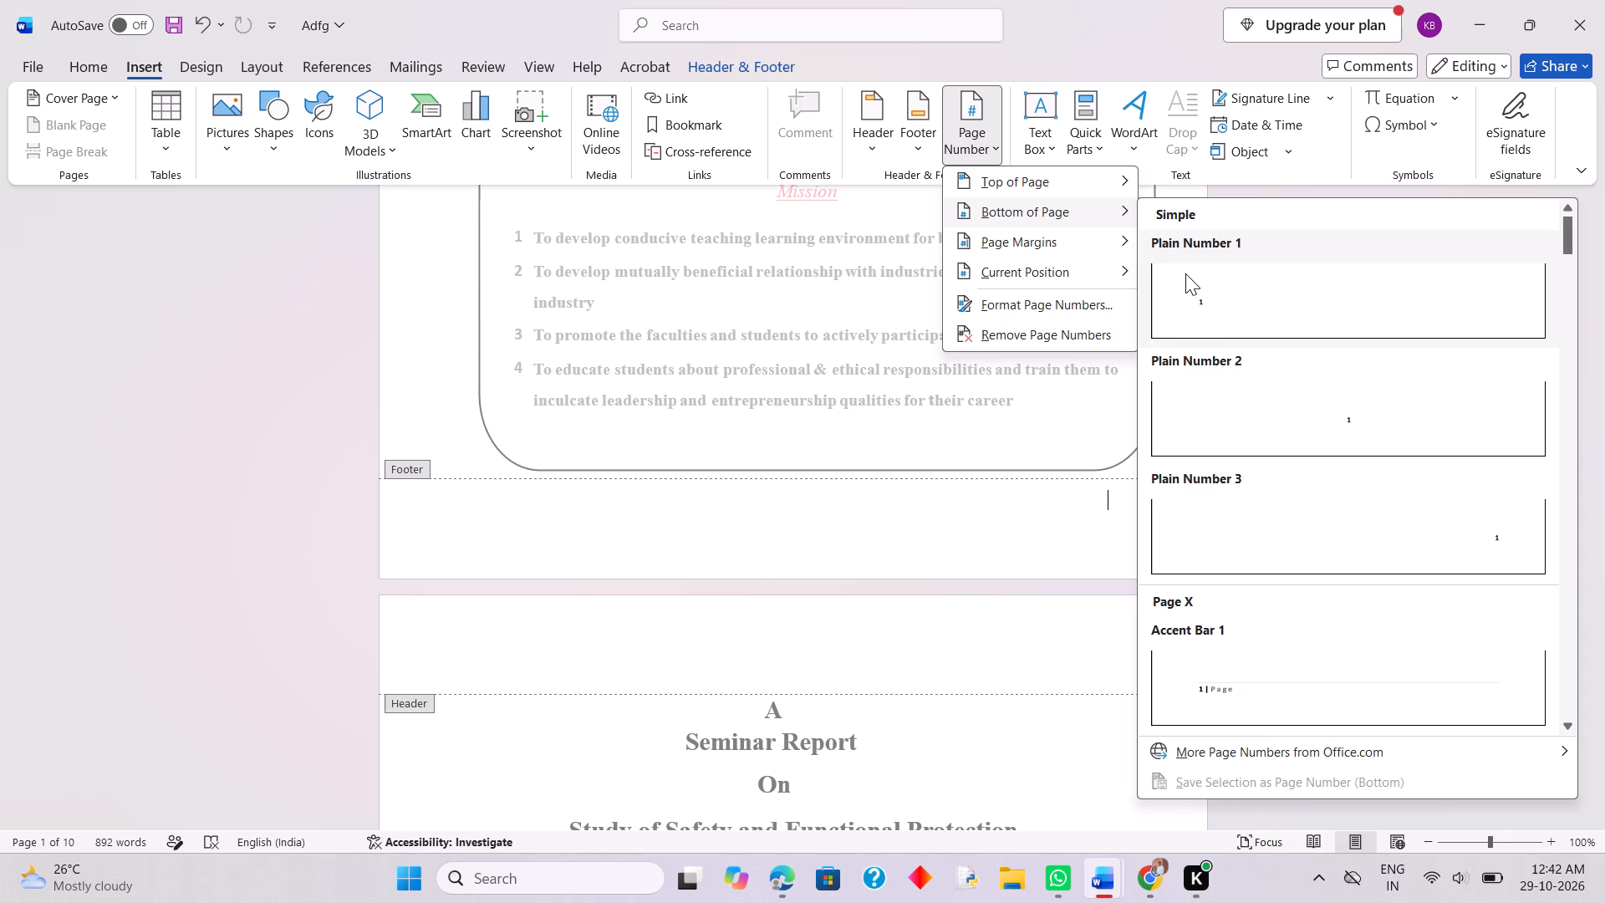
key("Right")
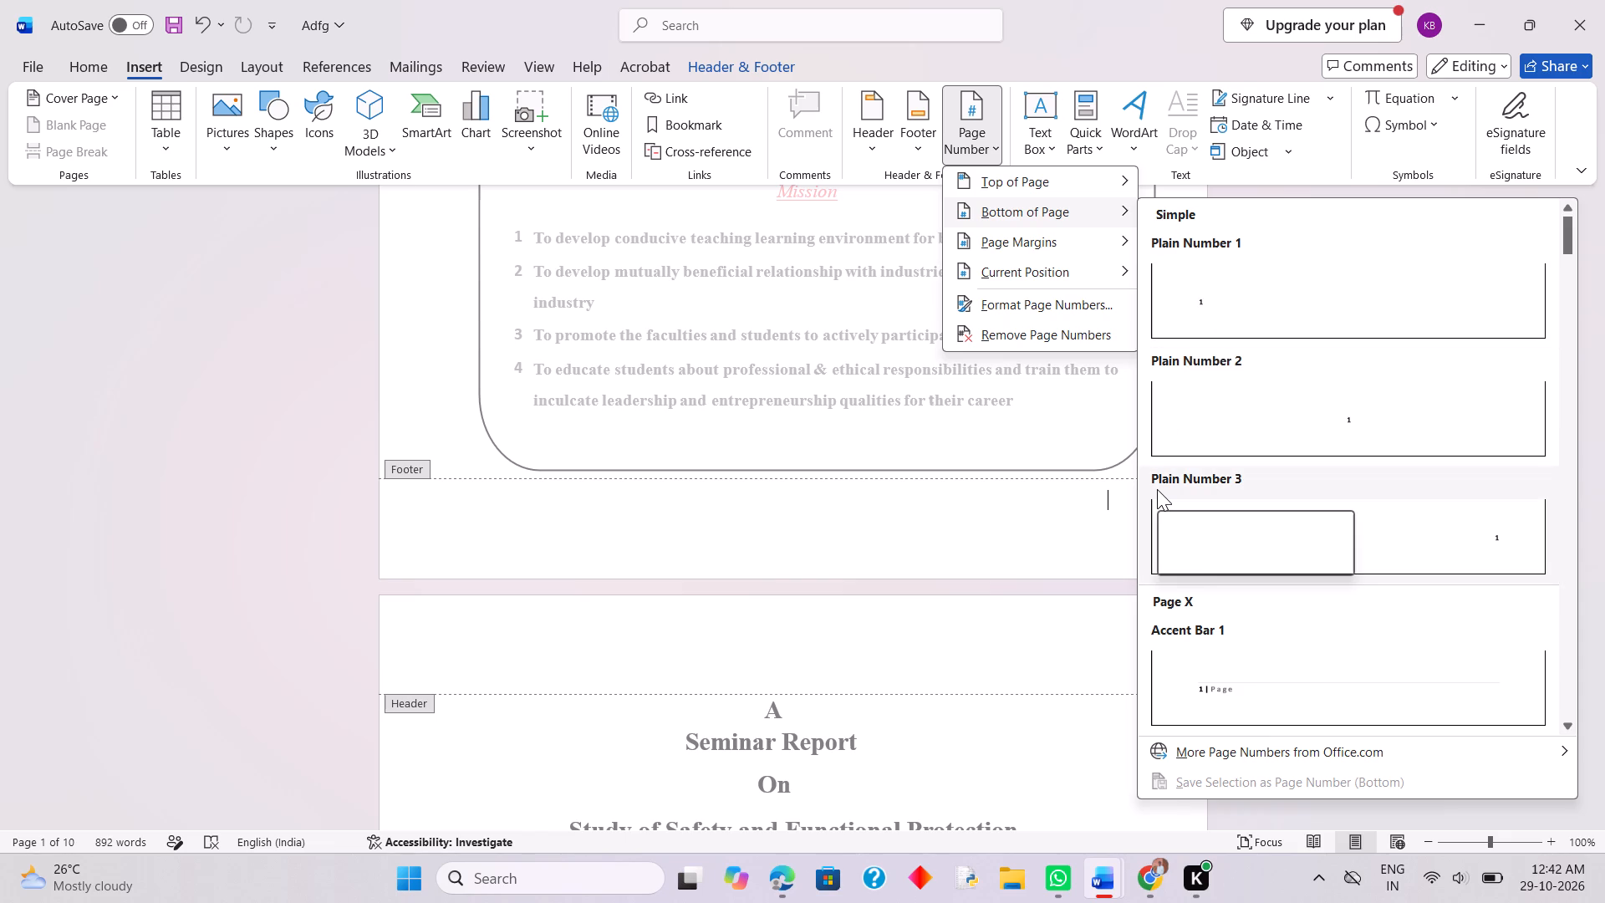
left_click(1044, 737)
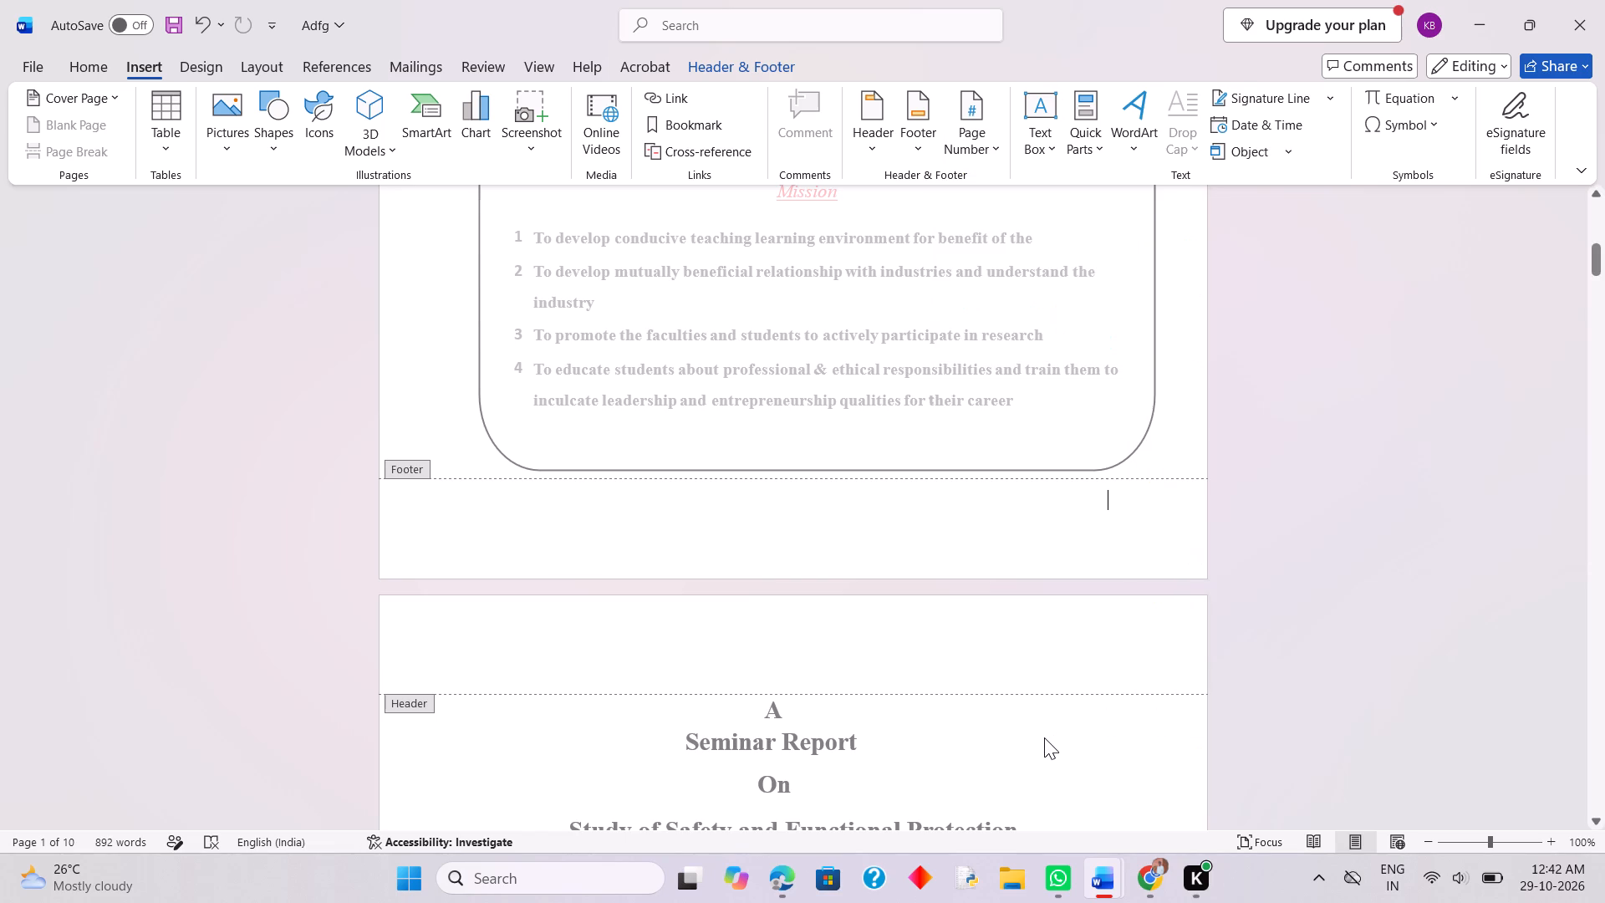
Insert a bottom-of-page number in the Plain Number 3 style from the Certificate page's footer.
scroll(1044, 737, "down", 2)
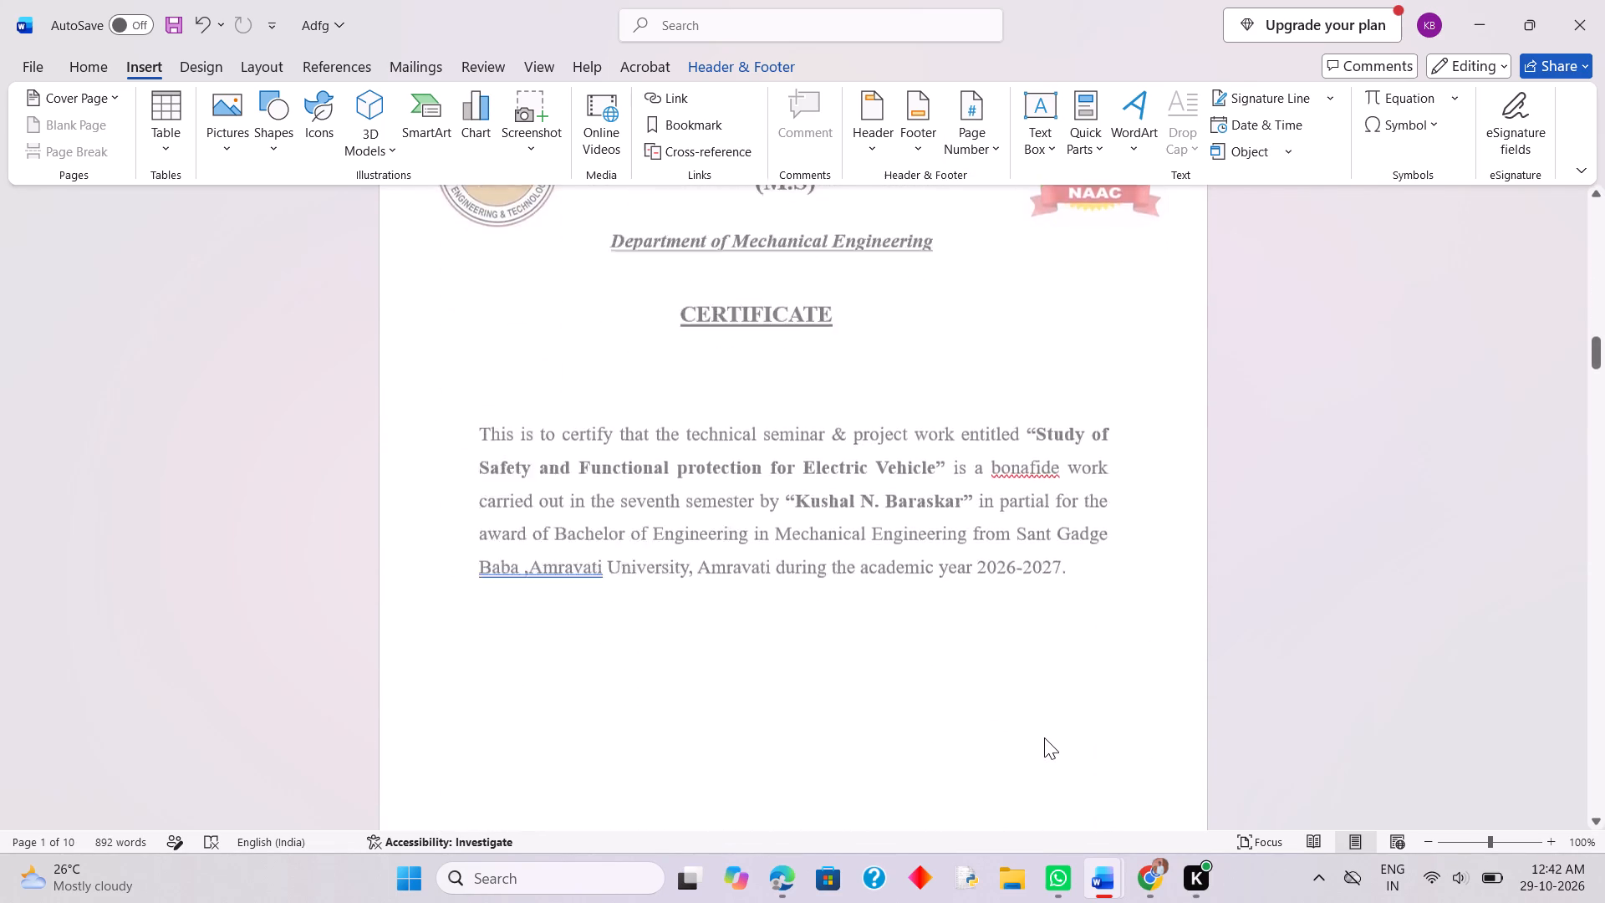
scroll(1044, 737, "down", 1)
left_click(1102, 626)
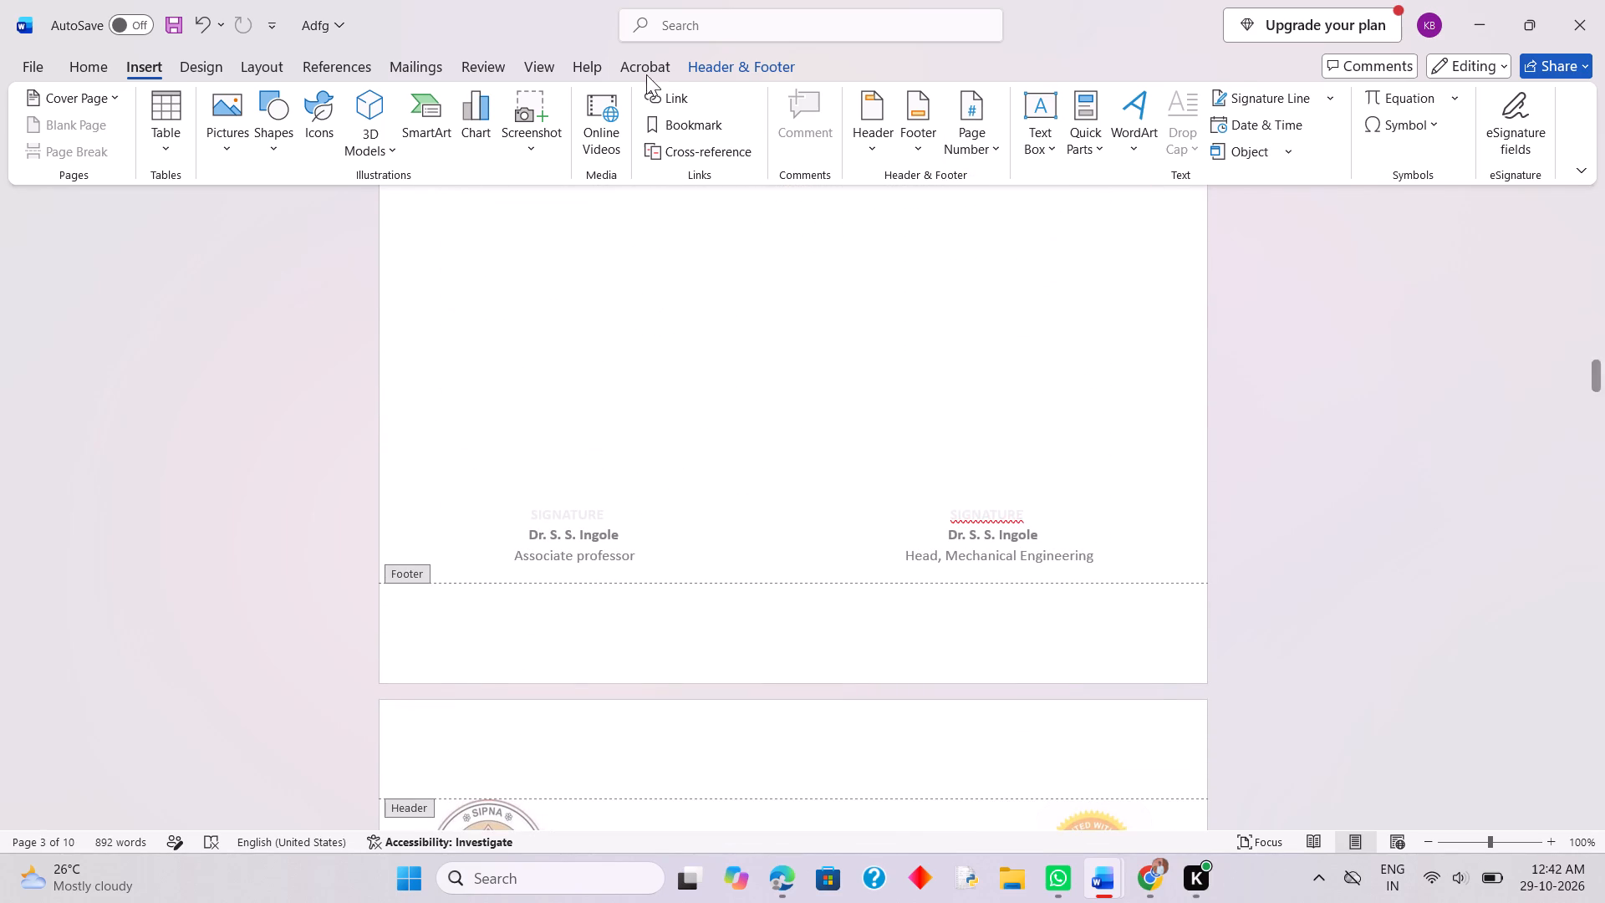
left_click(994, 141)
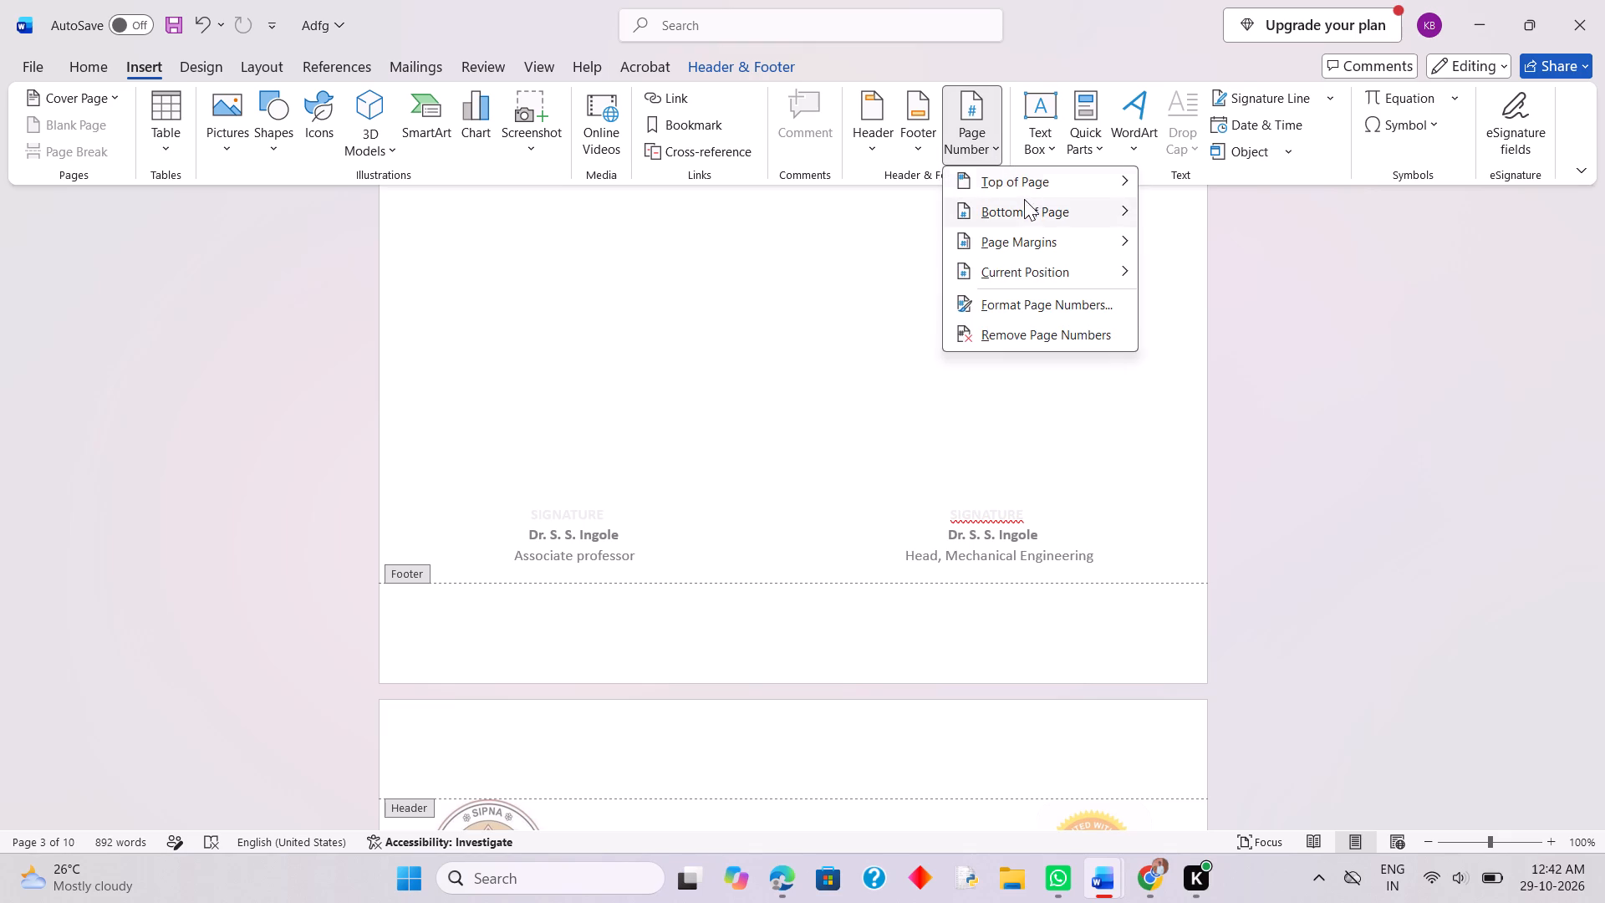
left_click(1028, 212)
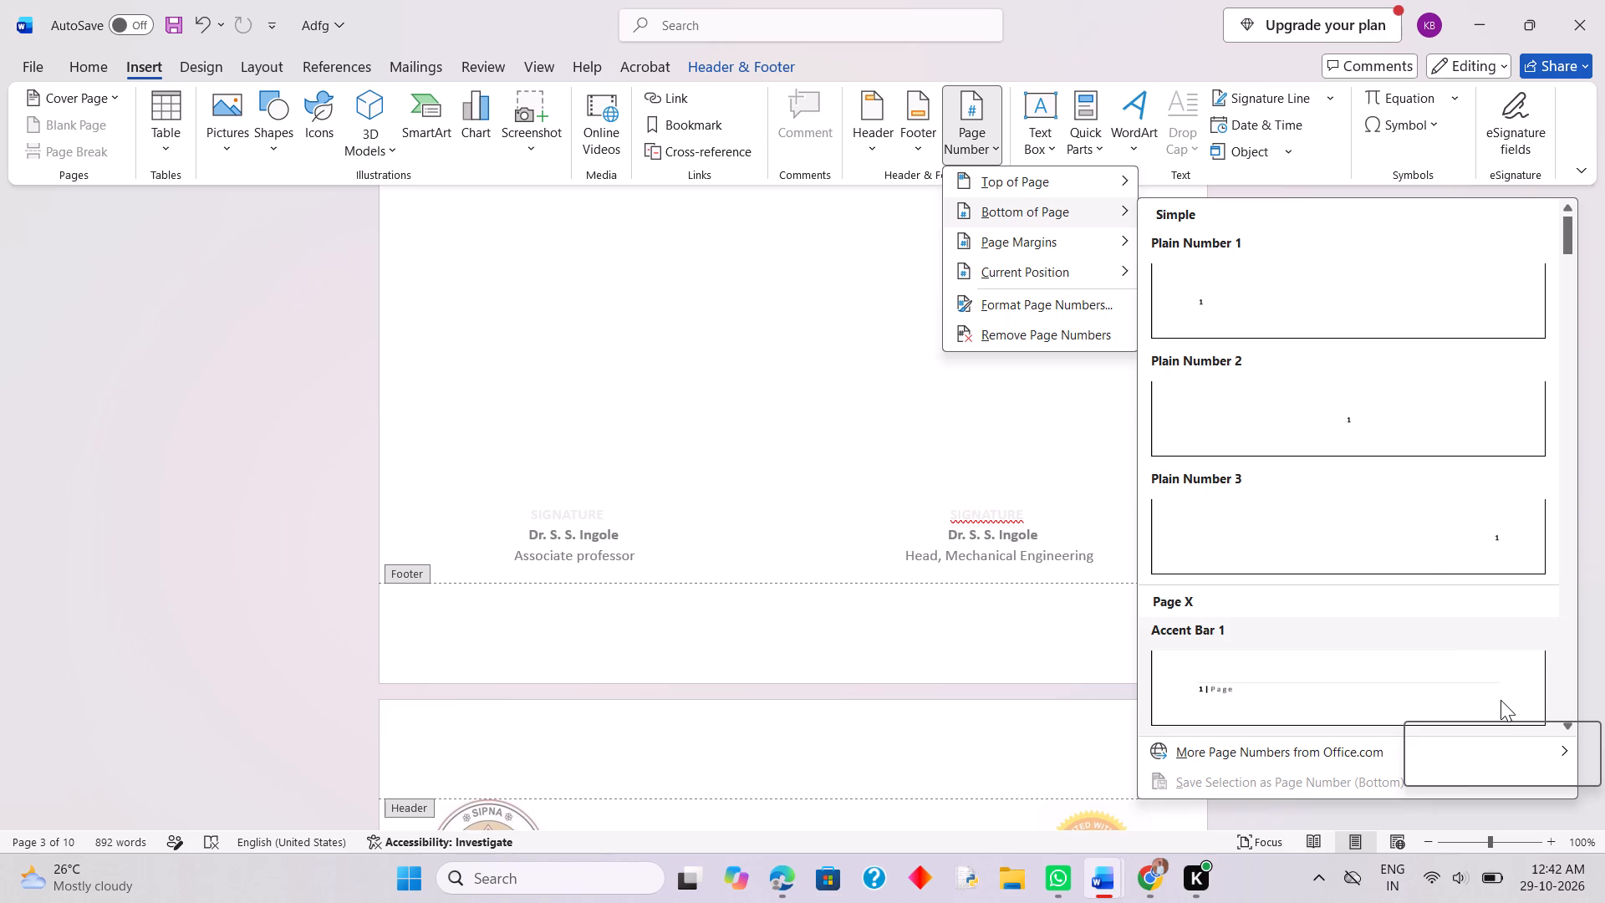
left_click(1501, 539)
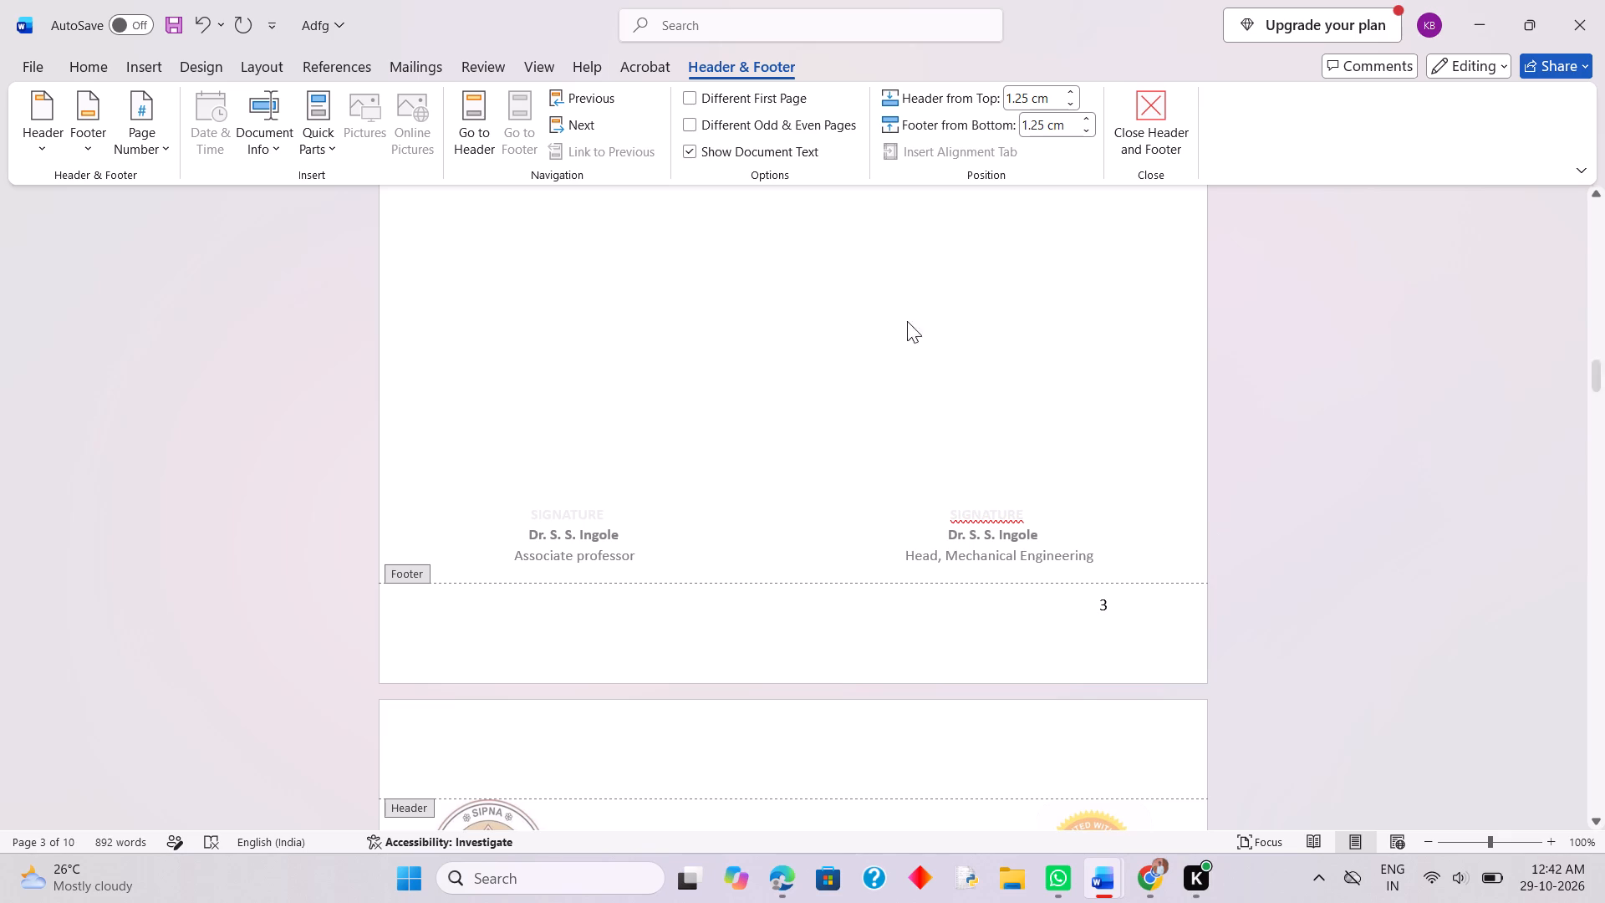
Set the page number format to lowercase Roman "i, ii, iii, ...", continuing from the previous section.
left_click(165, 153)
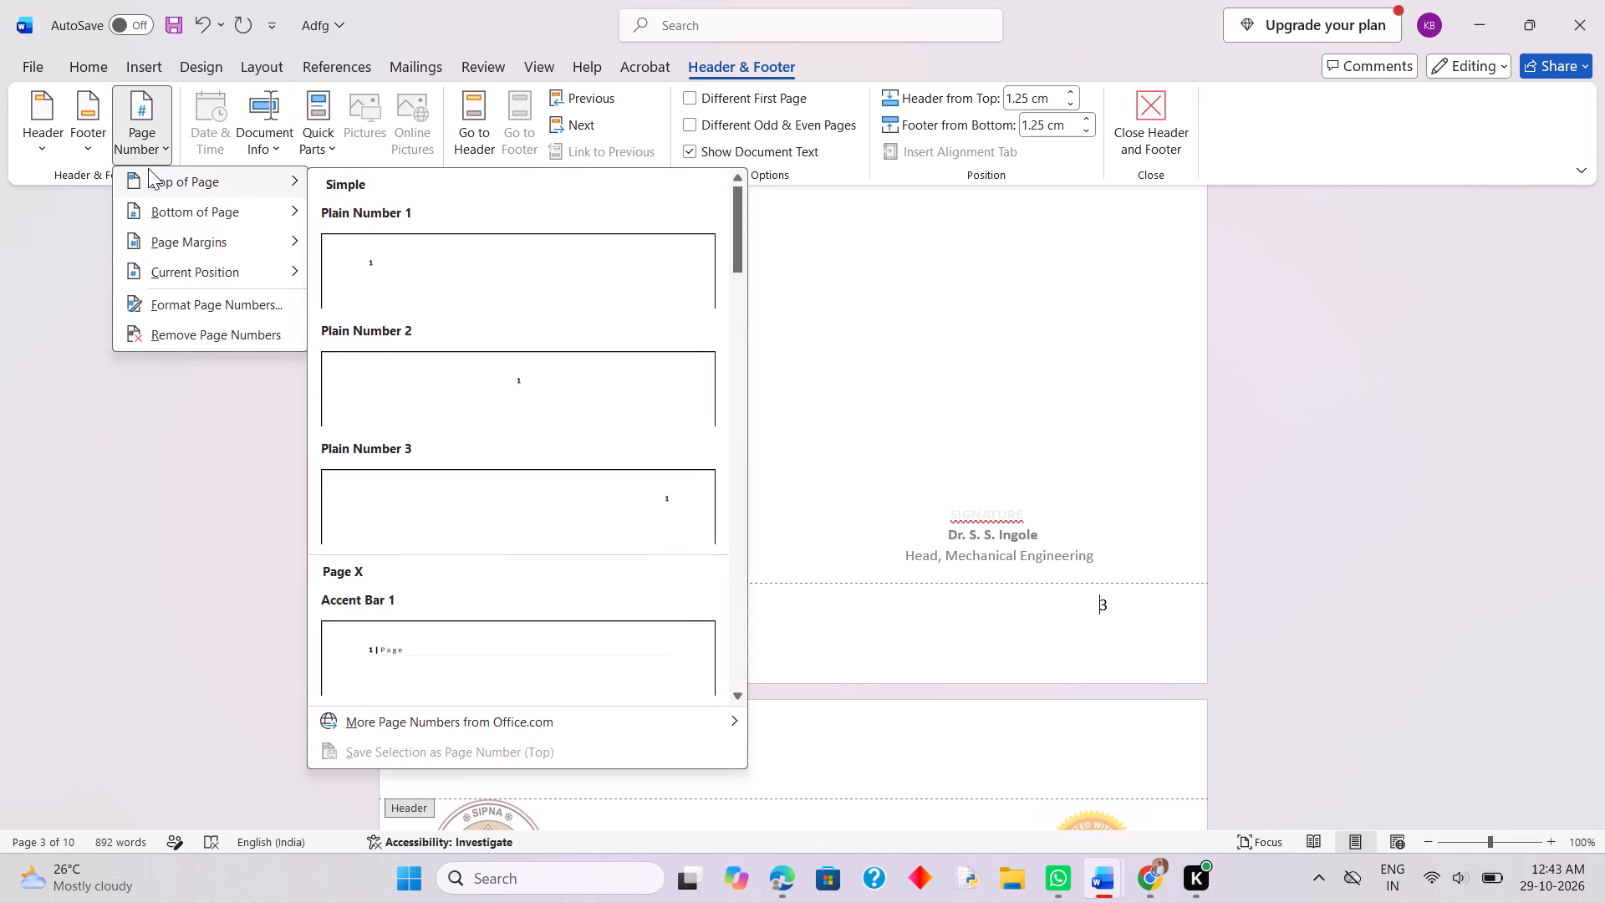
left_click(167, 306)
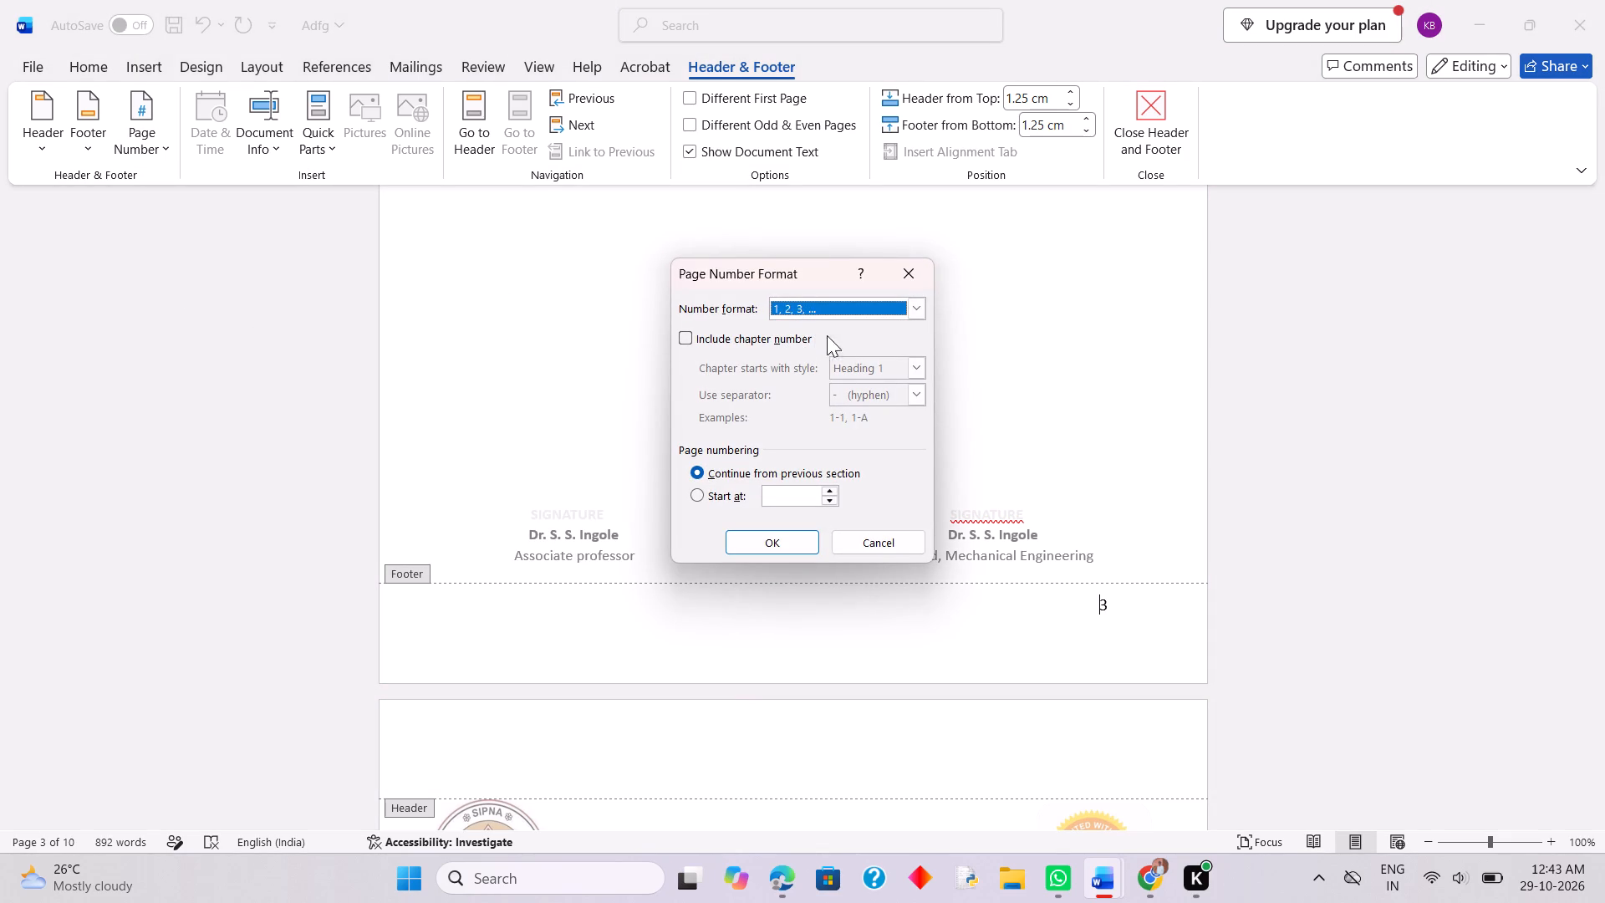
left_click(914, 310)
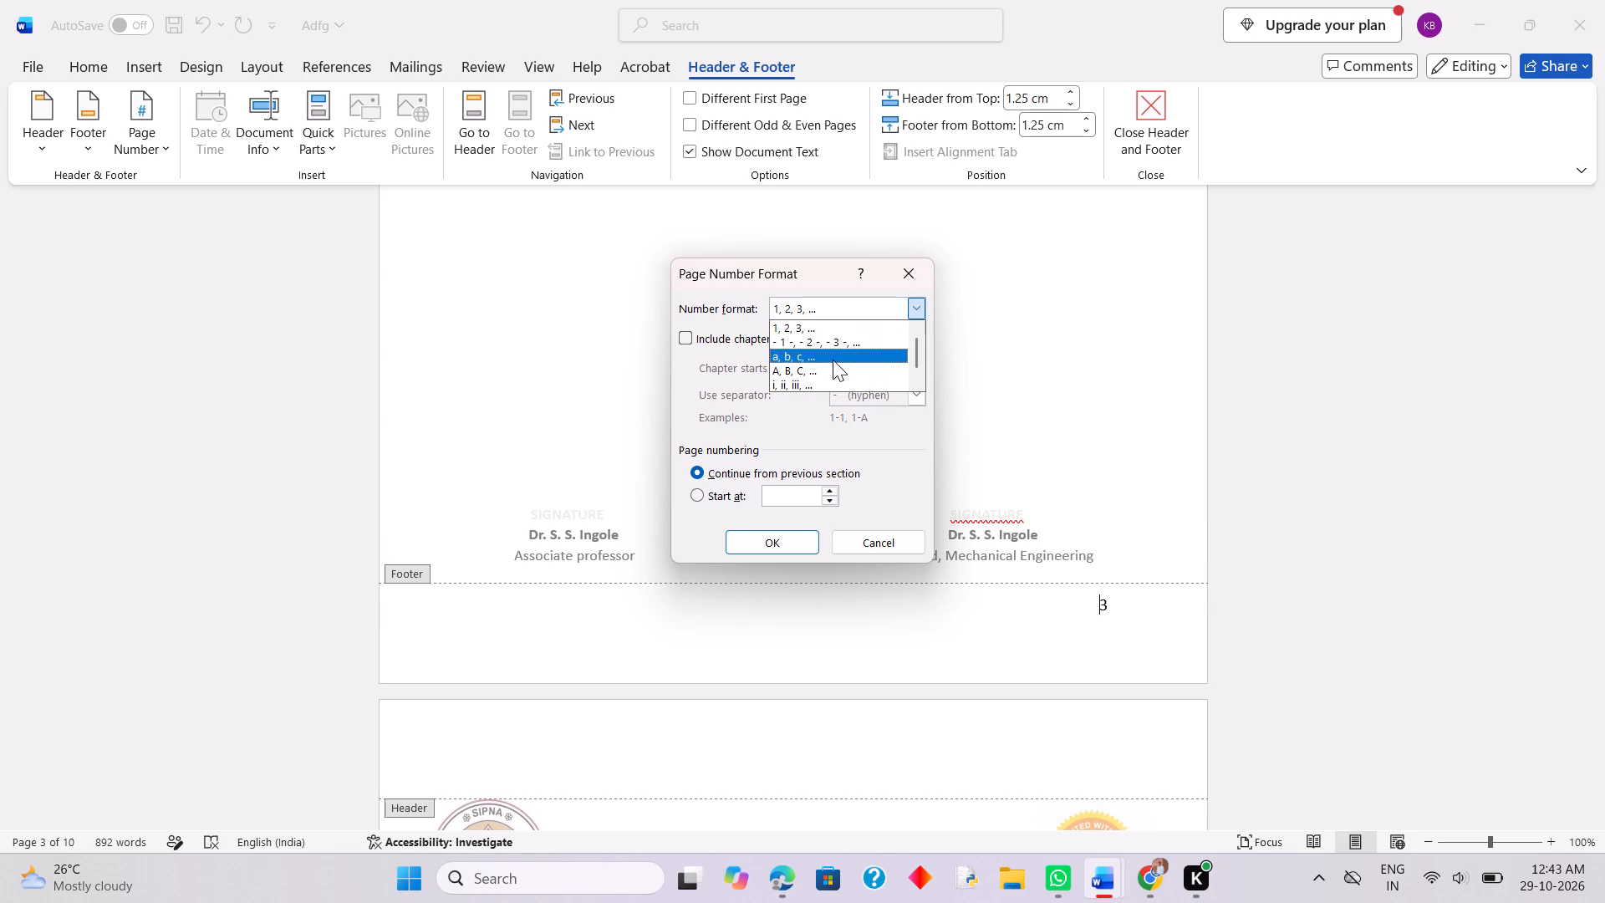
left_click(827, 380)
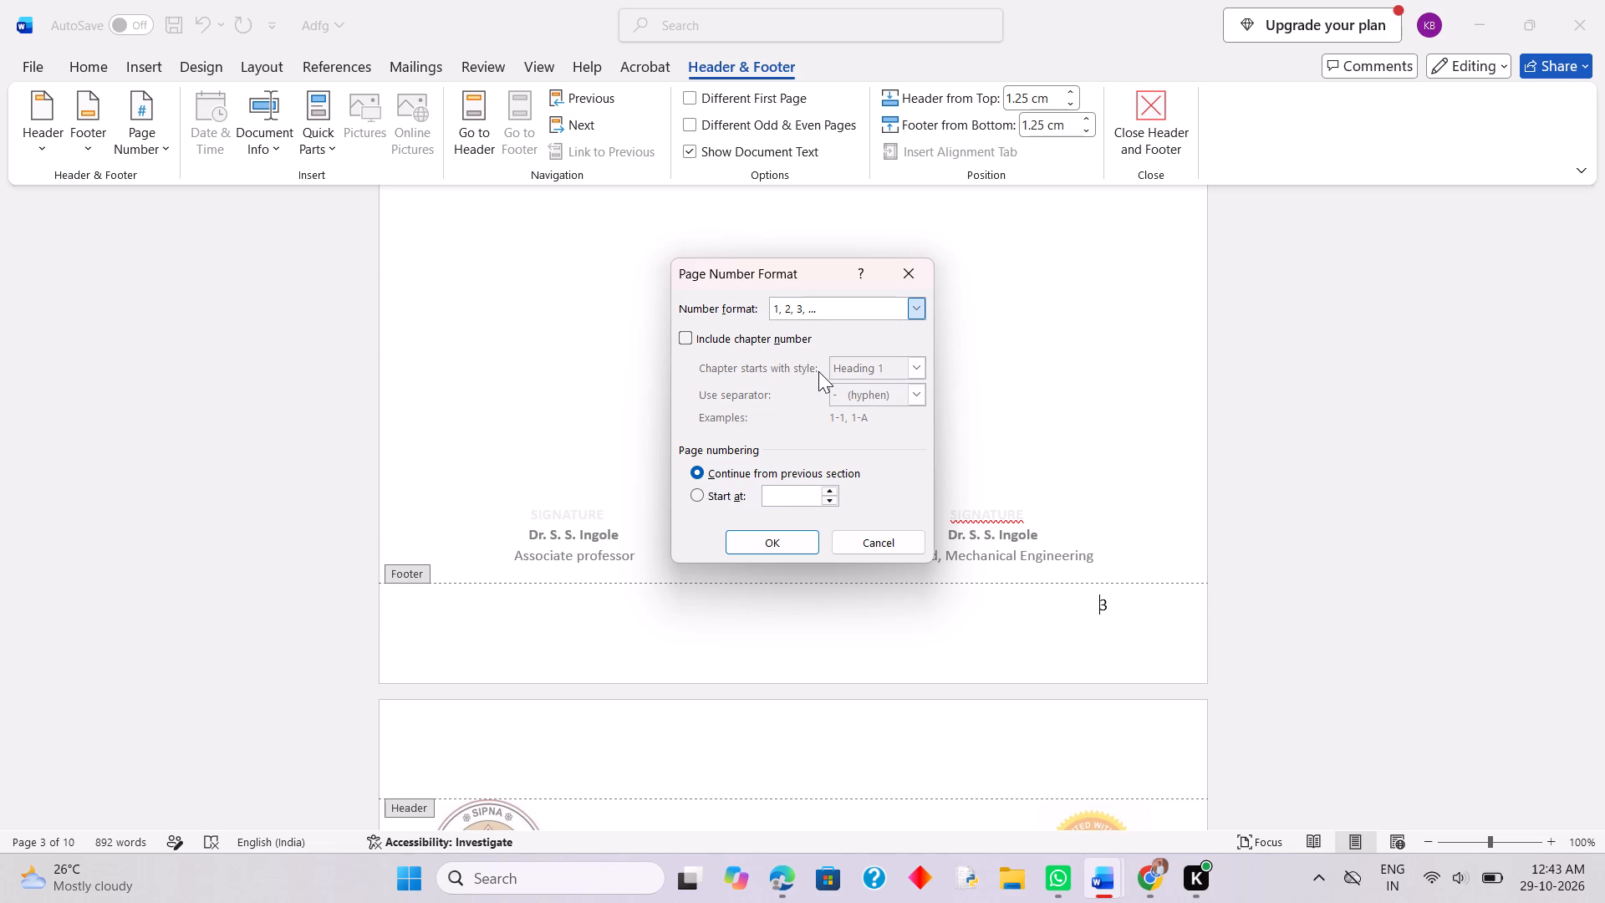
left_click(773, 541)
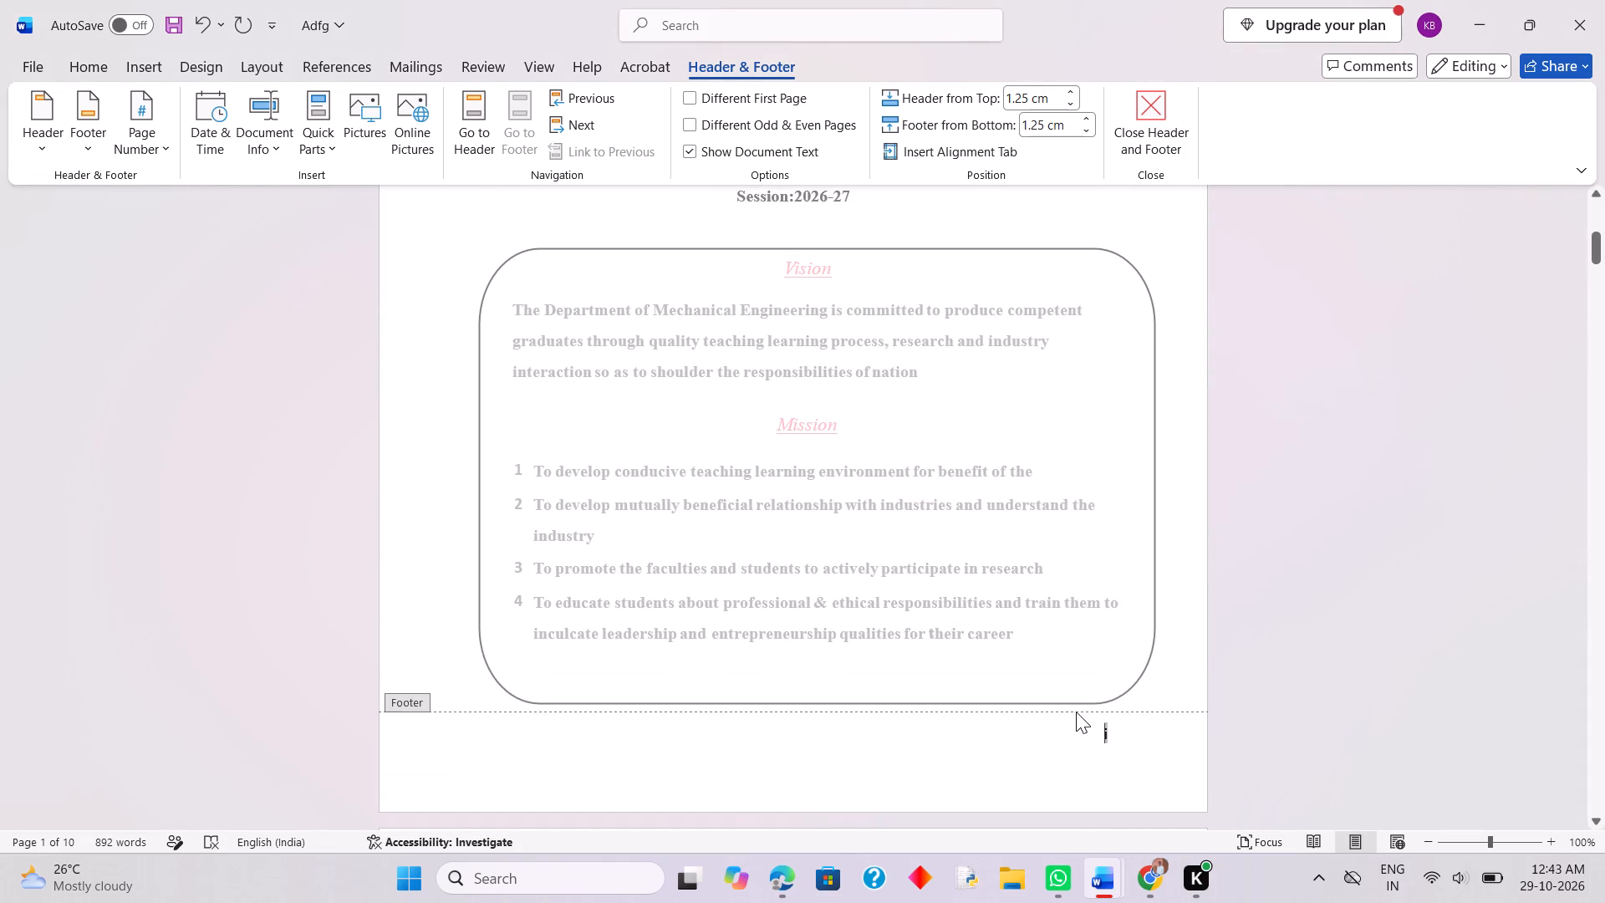
Check the footer page numbers on the title, Course Outcome and Certificate pages.
scroll(1076, 712, "up", 2)
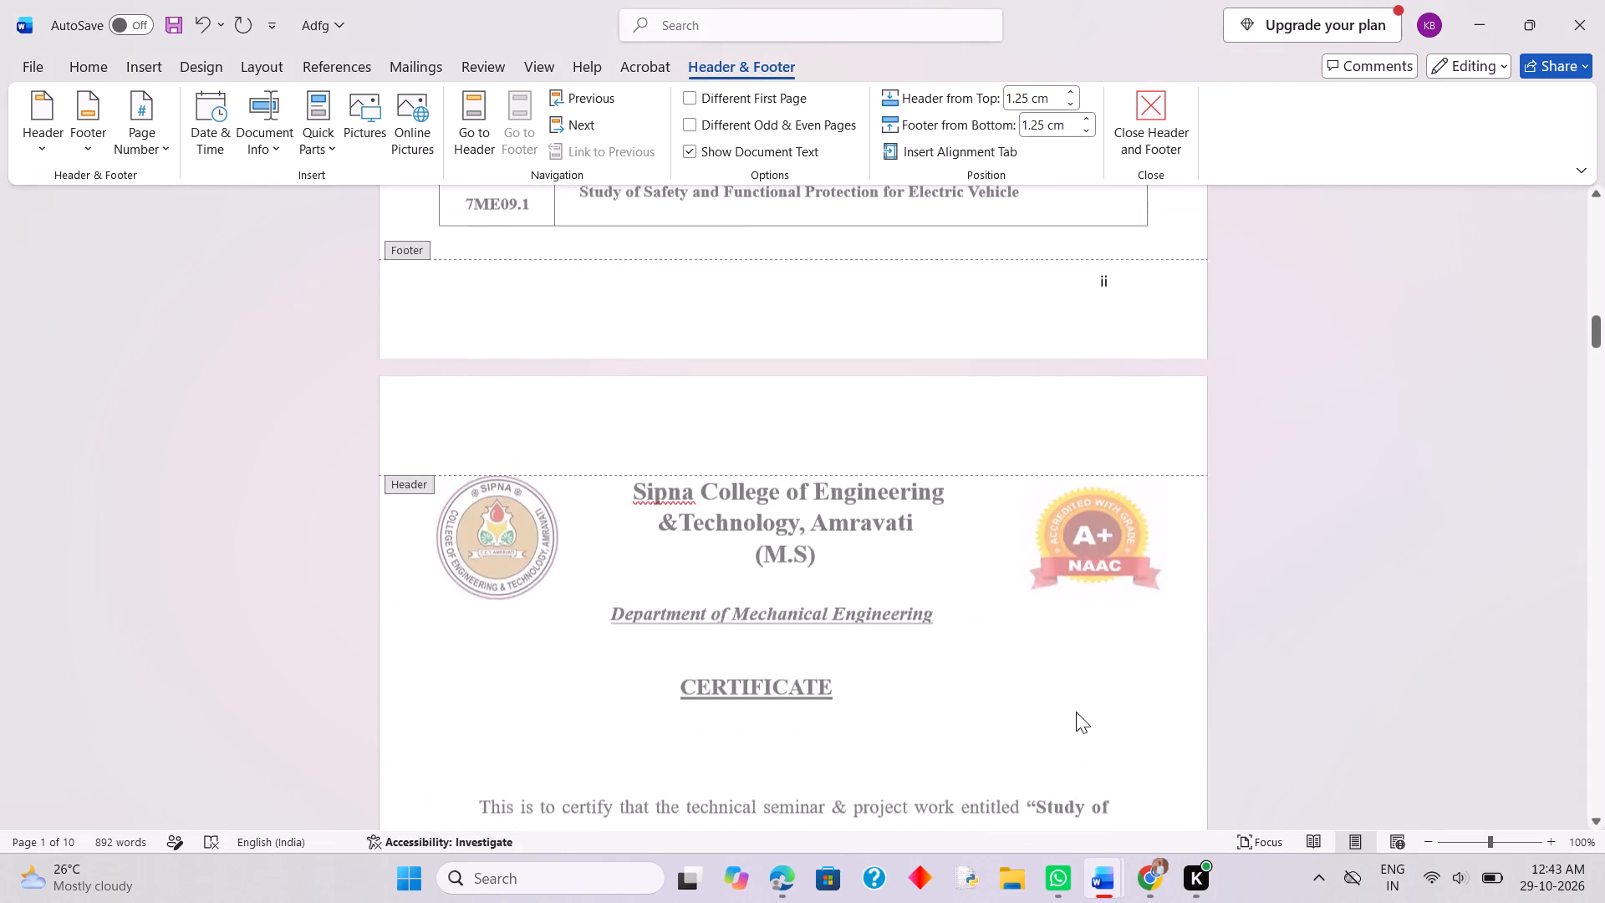
scroll(1076, 712, "up", 2)
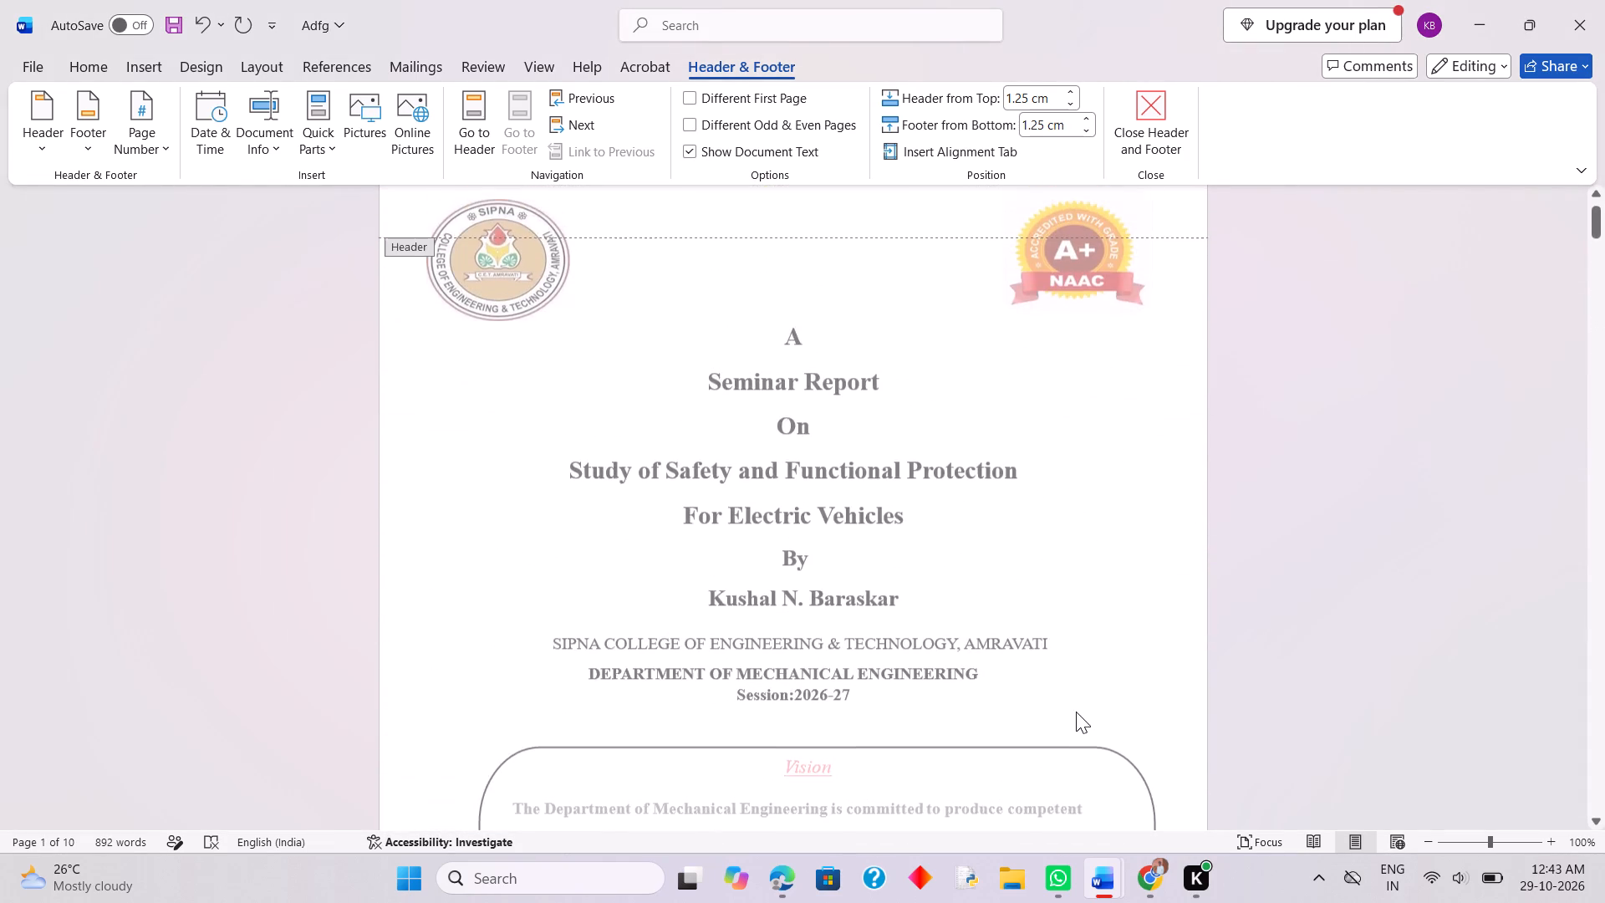
scroll(1076, 712, "up", 1)
scroll(1076, 712, "down", 1)
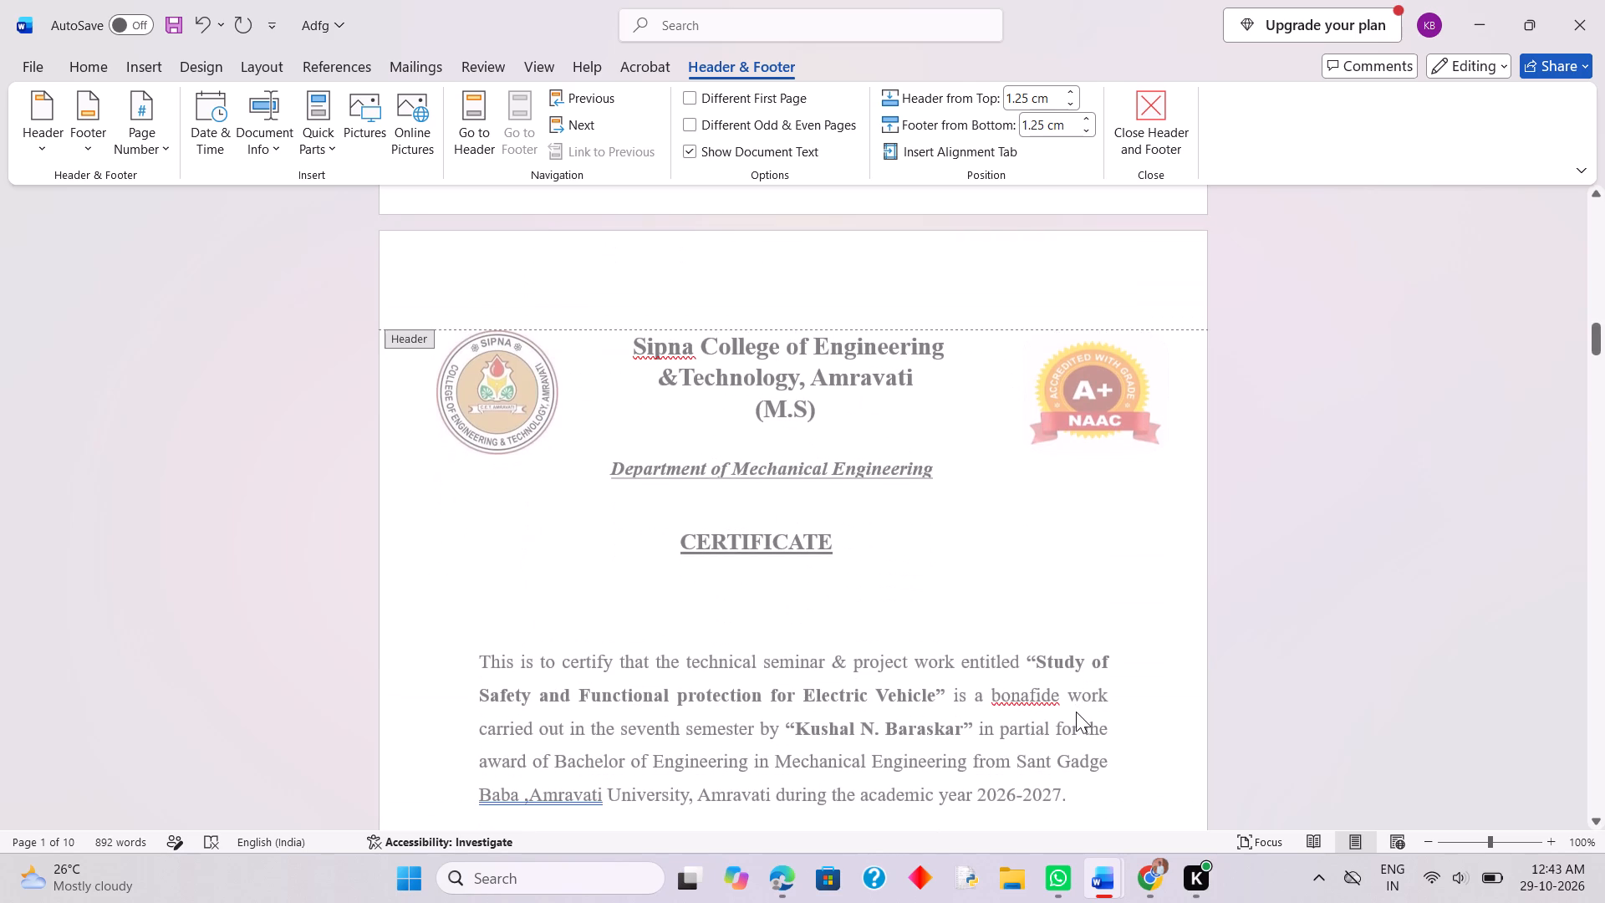
scroll(1076, 712, "up", 2)
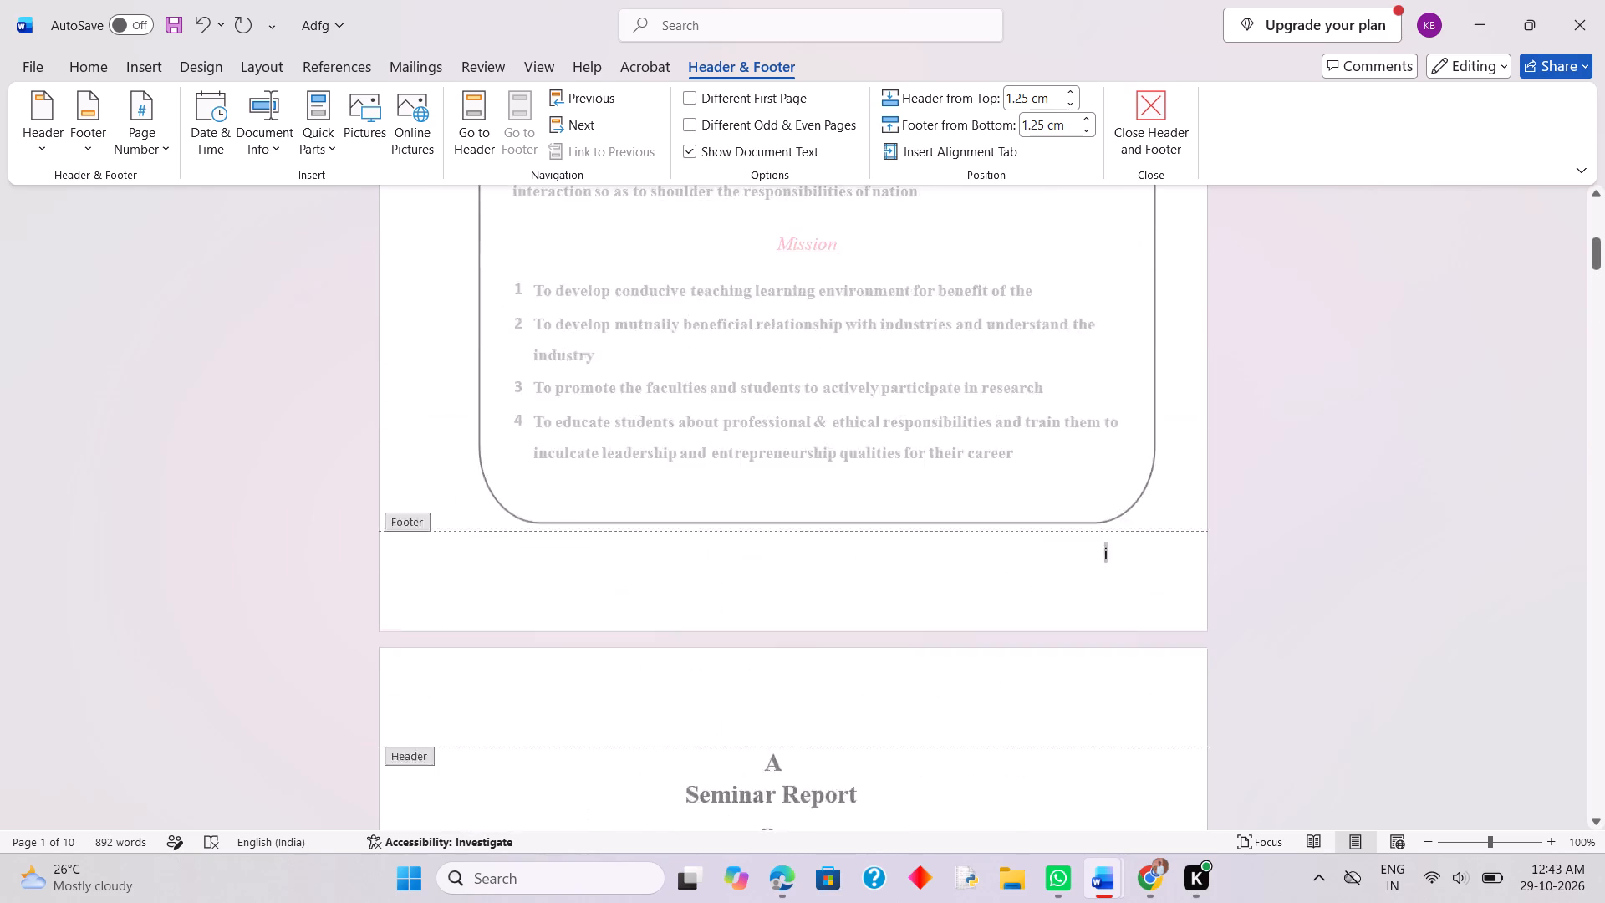
scroll(1076, 712, "up", 1)
scroll(1076, 712, "down", 1)
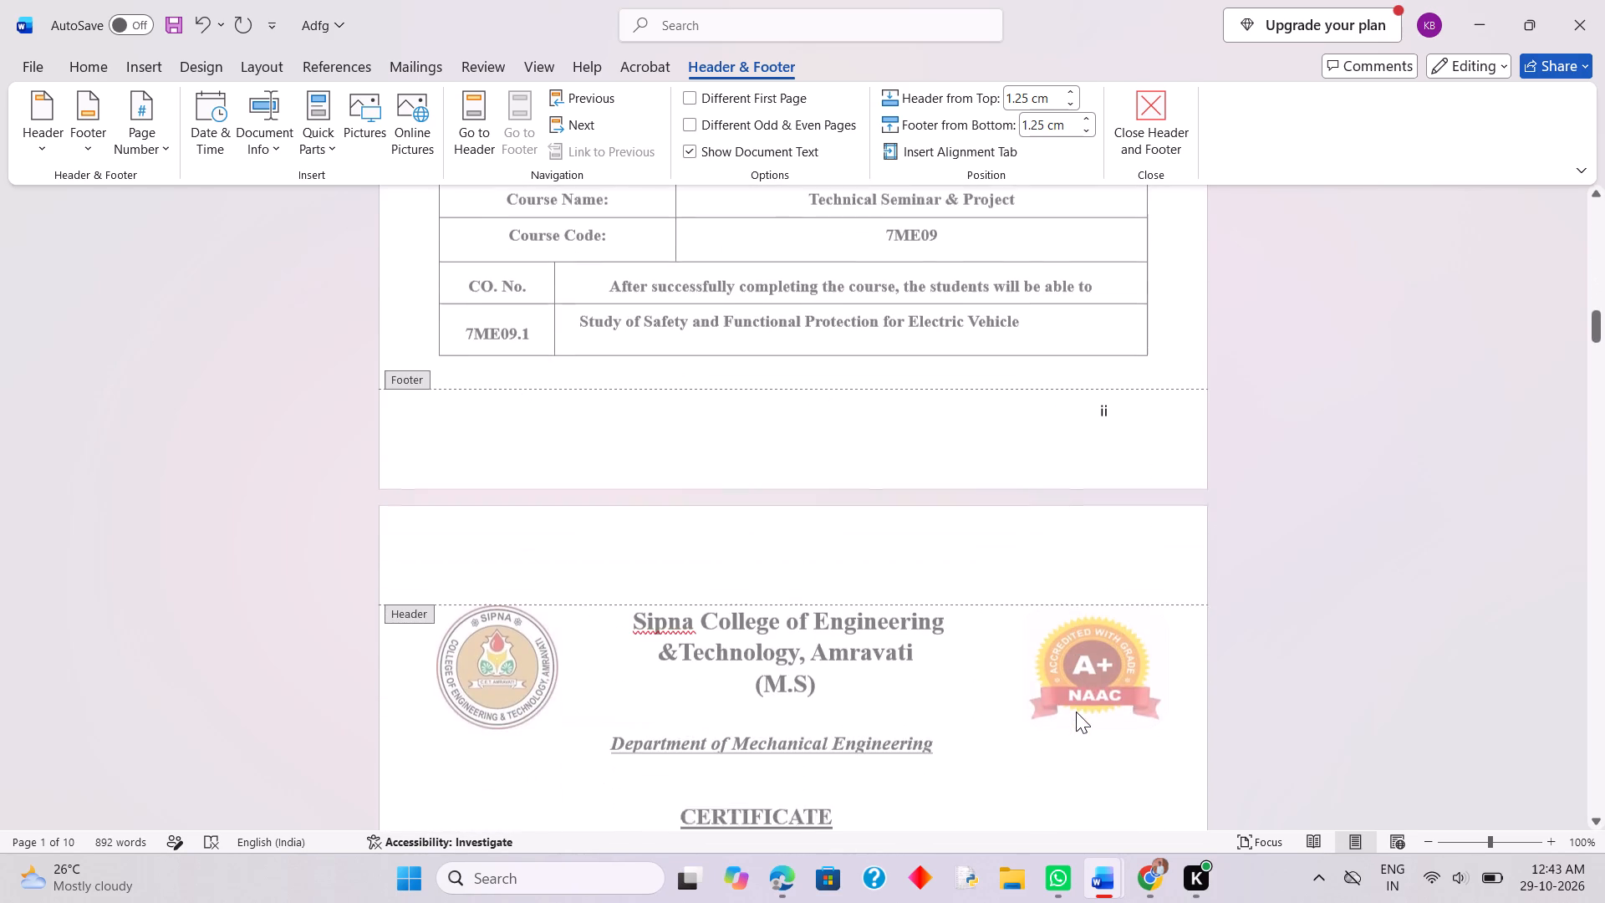
scroll(1076, 712, "up", 1)
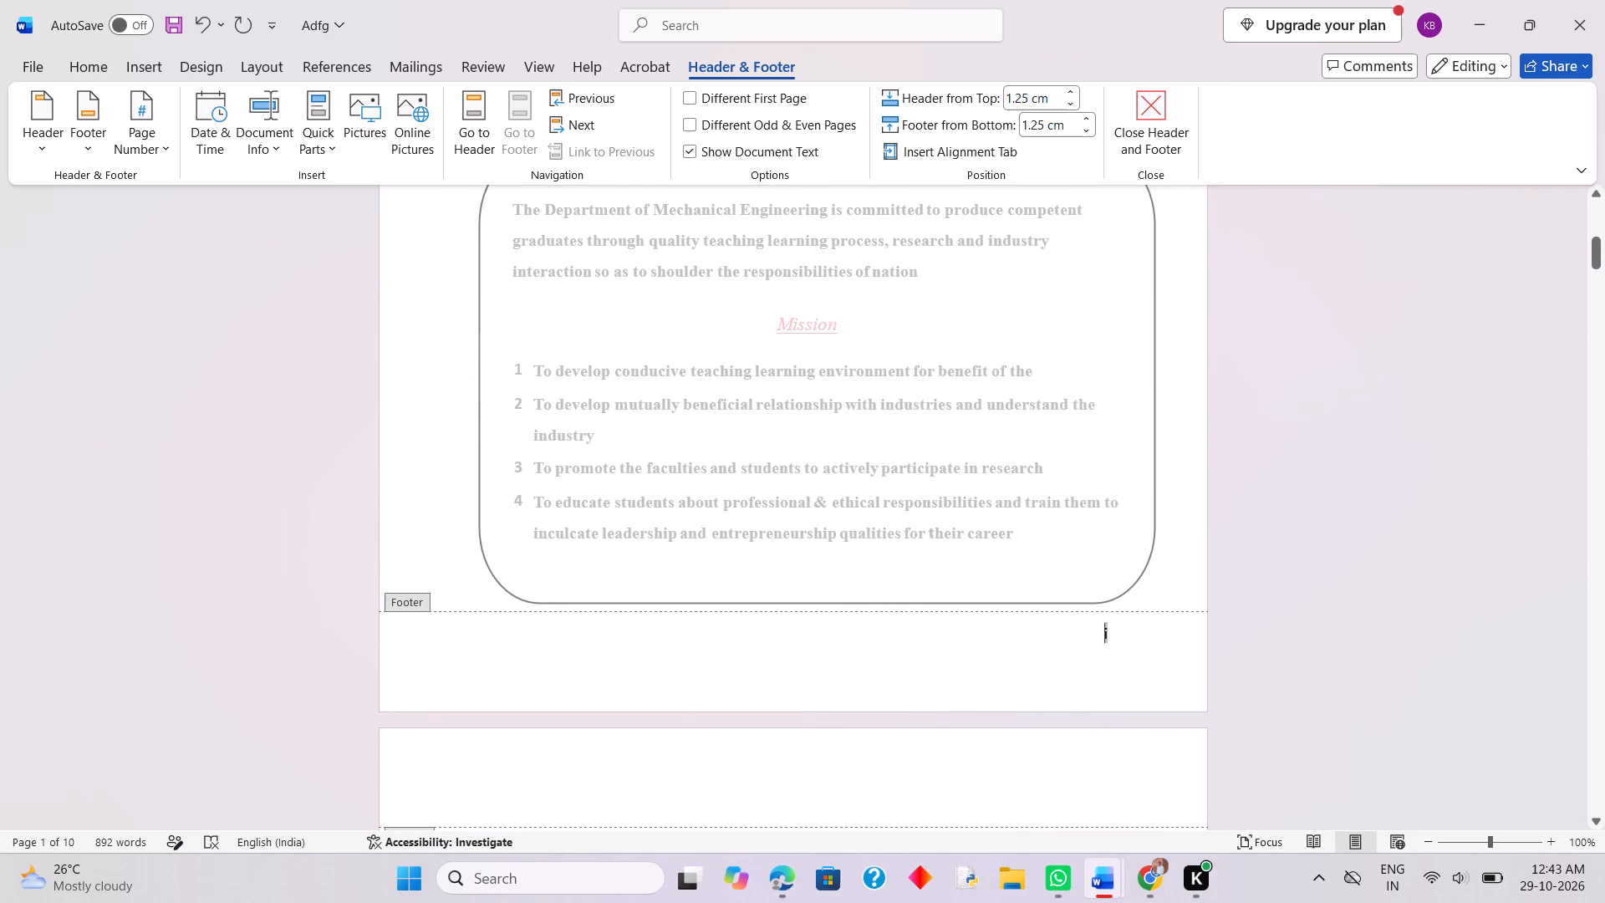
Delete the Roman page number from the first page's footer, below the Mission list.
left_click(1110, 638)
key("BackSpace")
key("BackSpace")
Check the footers from the first page through the Acknowledgement page for remaining page numbers.
scroll(1110, 638, "down", 2)
scroll(1110, 638, "up", 1)
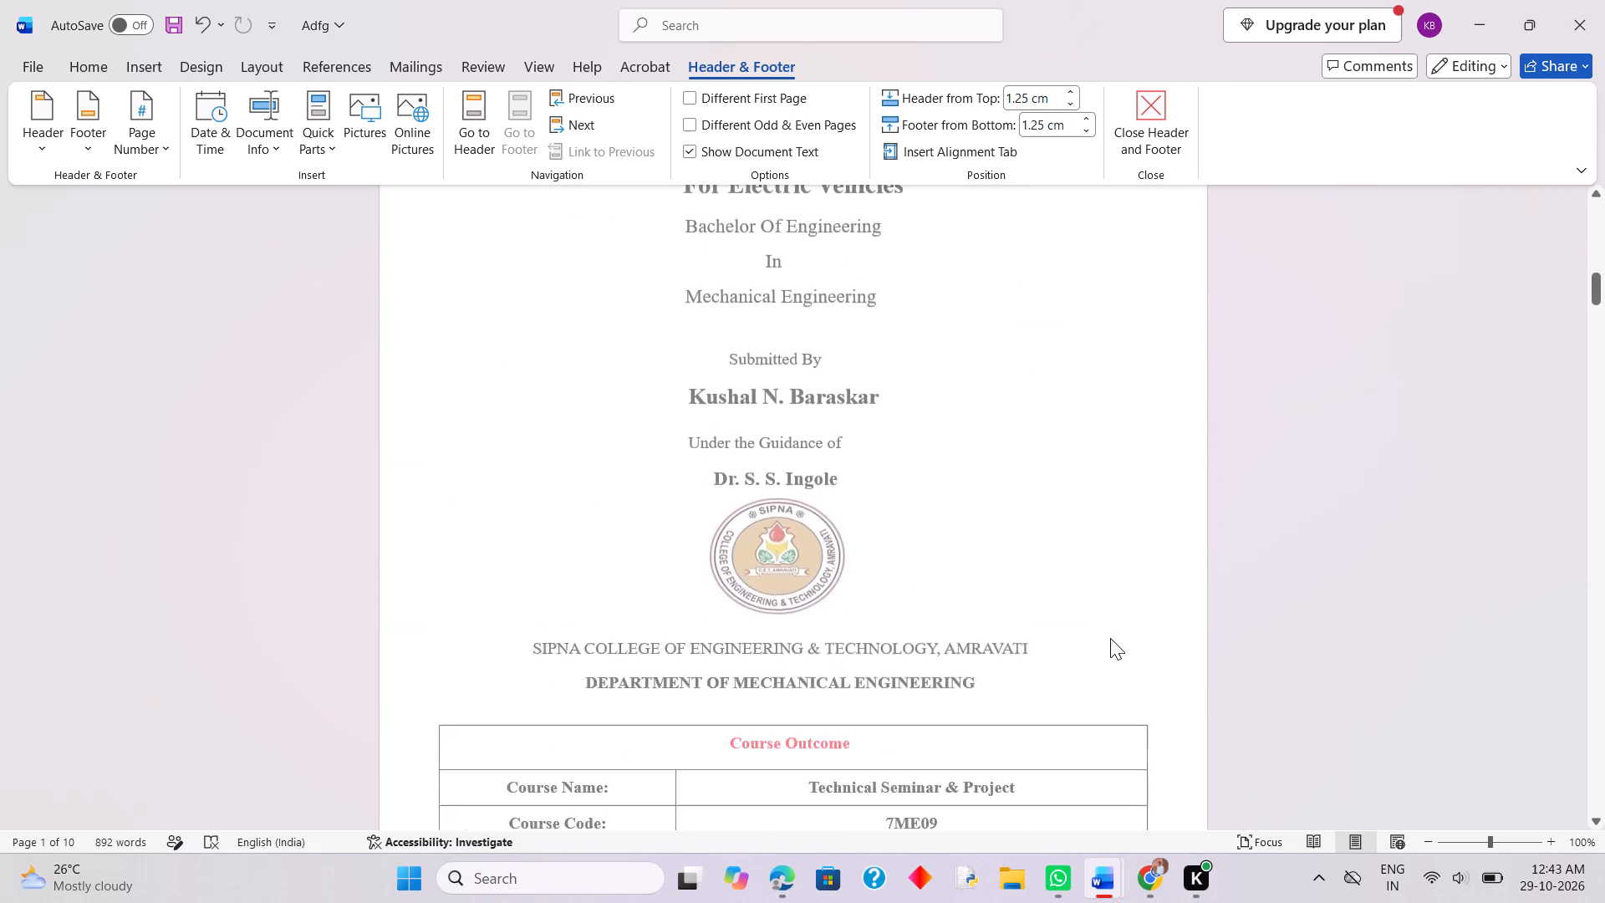
scroll(1110, 638, "up", 1)
left_click(1353, 622)
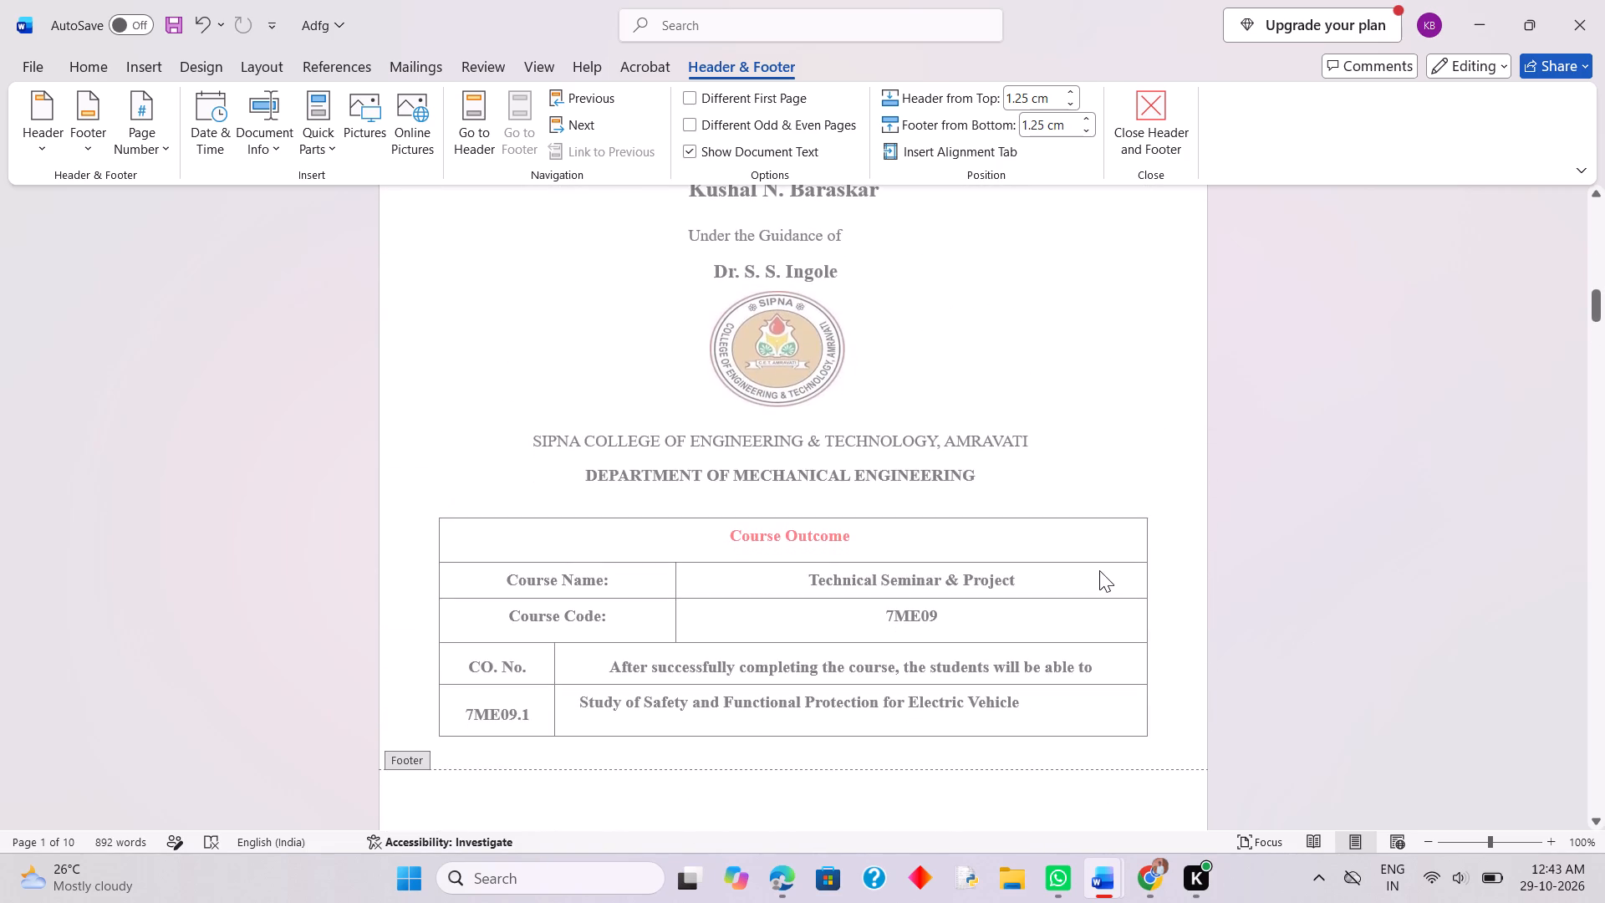
scroll(1099, 570, "up", 1)
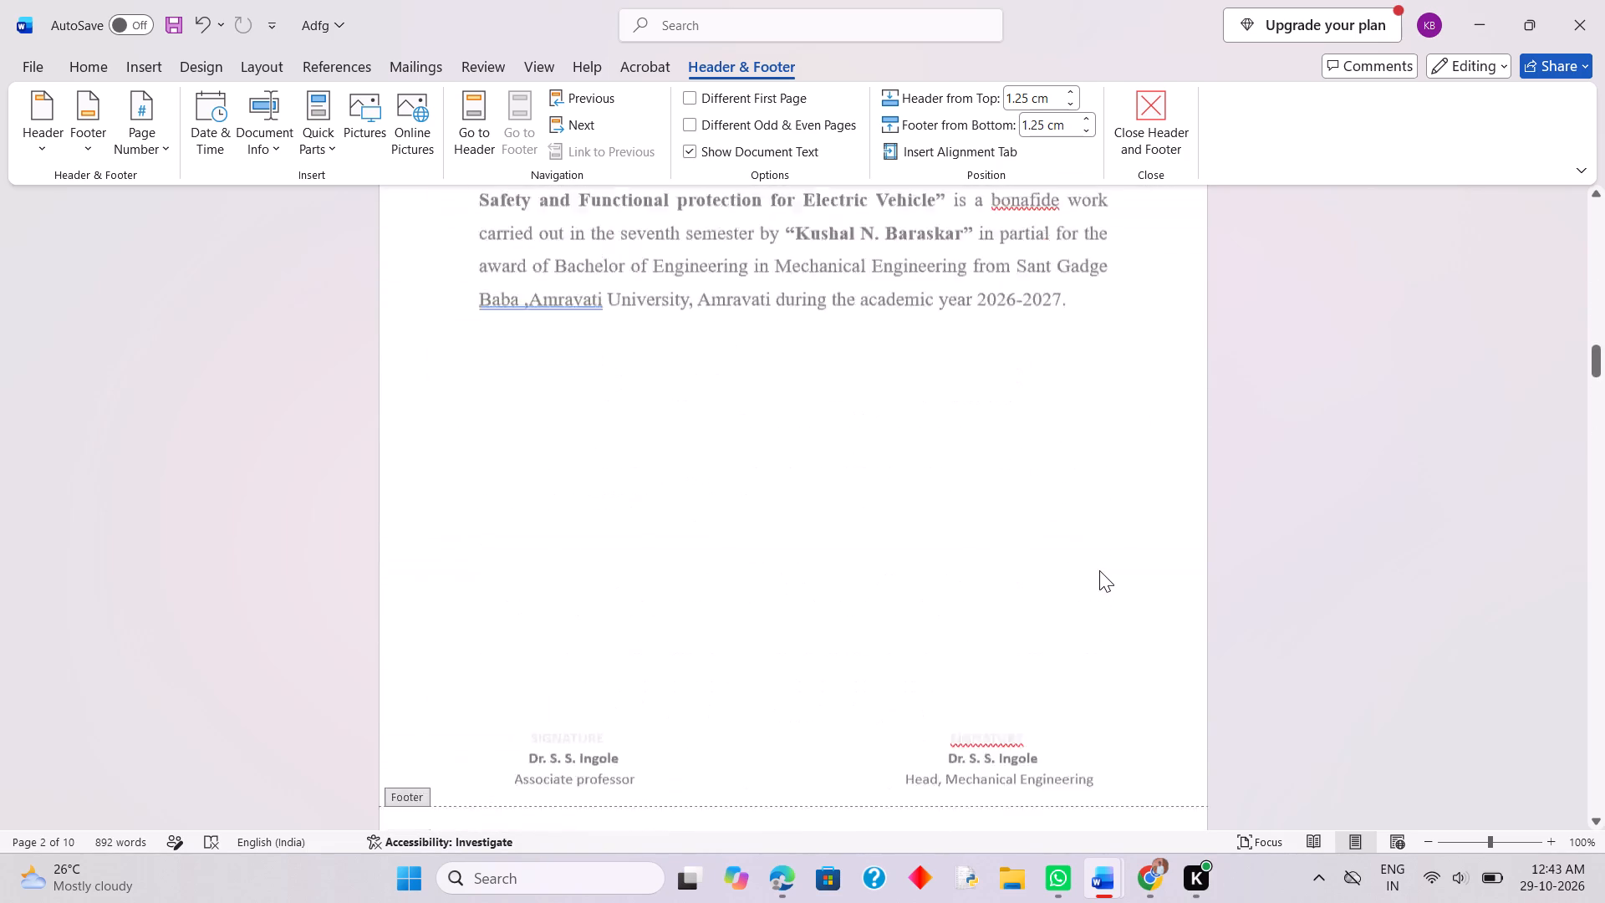
scroll(1099, 570, "up", 1)
scroll(1099, 570, "down", 1)
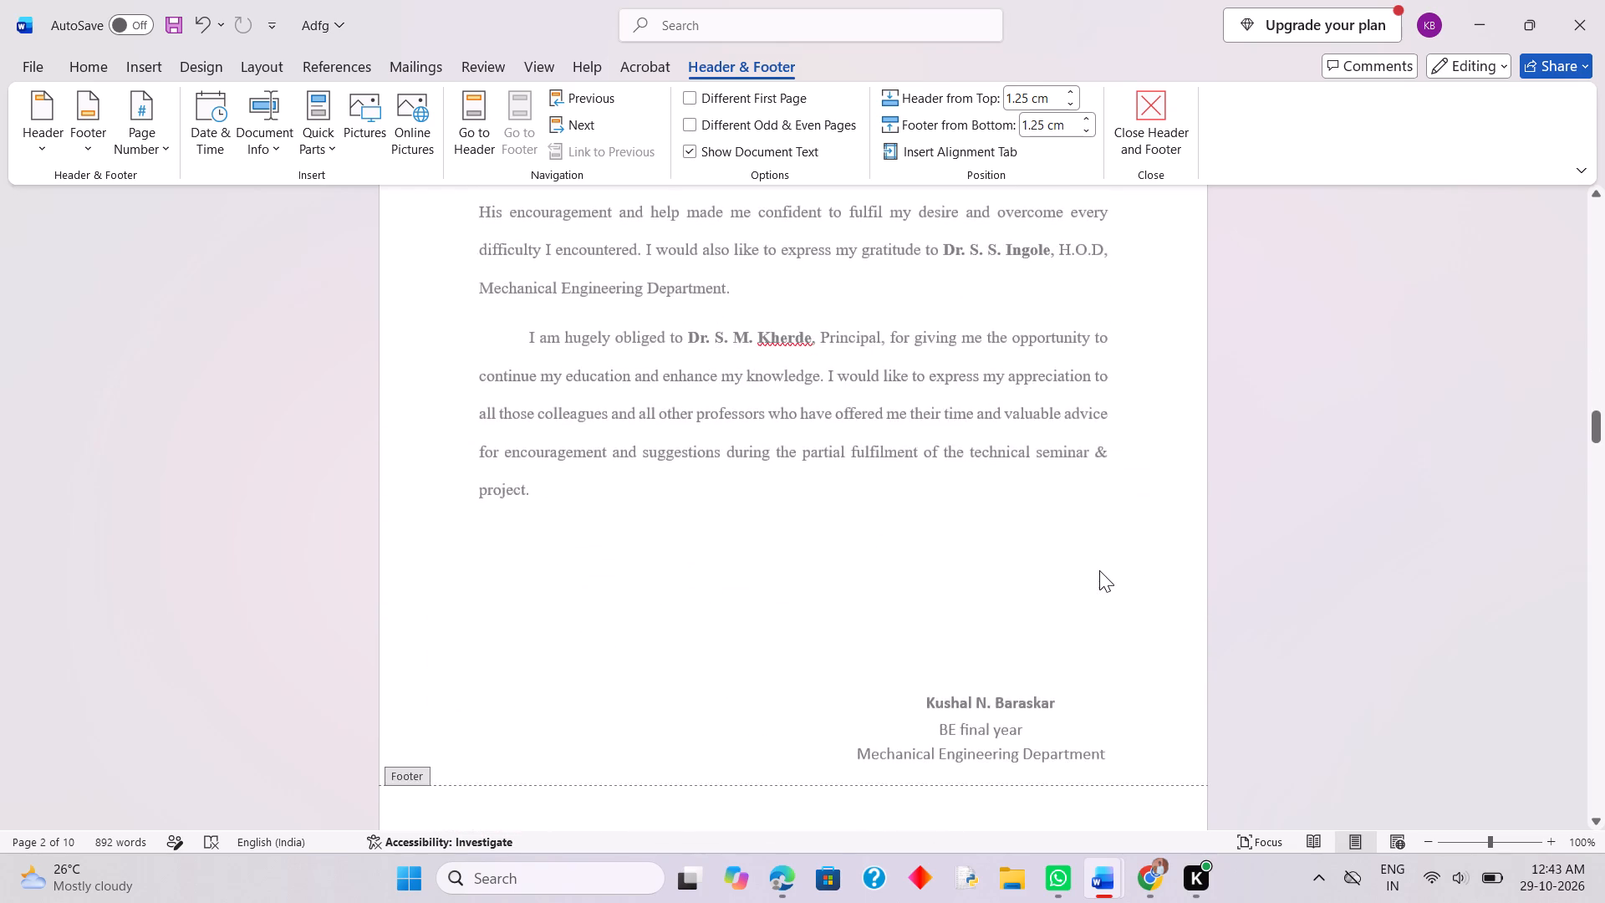
scroll(1099, 570, "down", 1)
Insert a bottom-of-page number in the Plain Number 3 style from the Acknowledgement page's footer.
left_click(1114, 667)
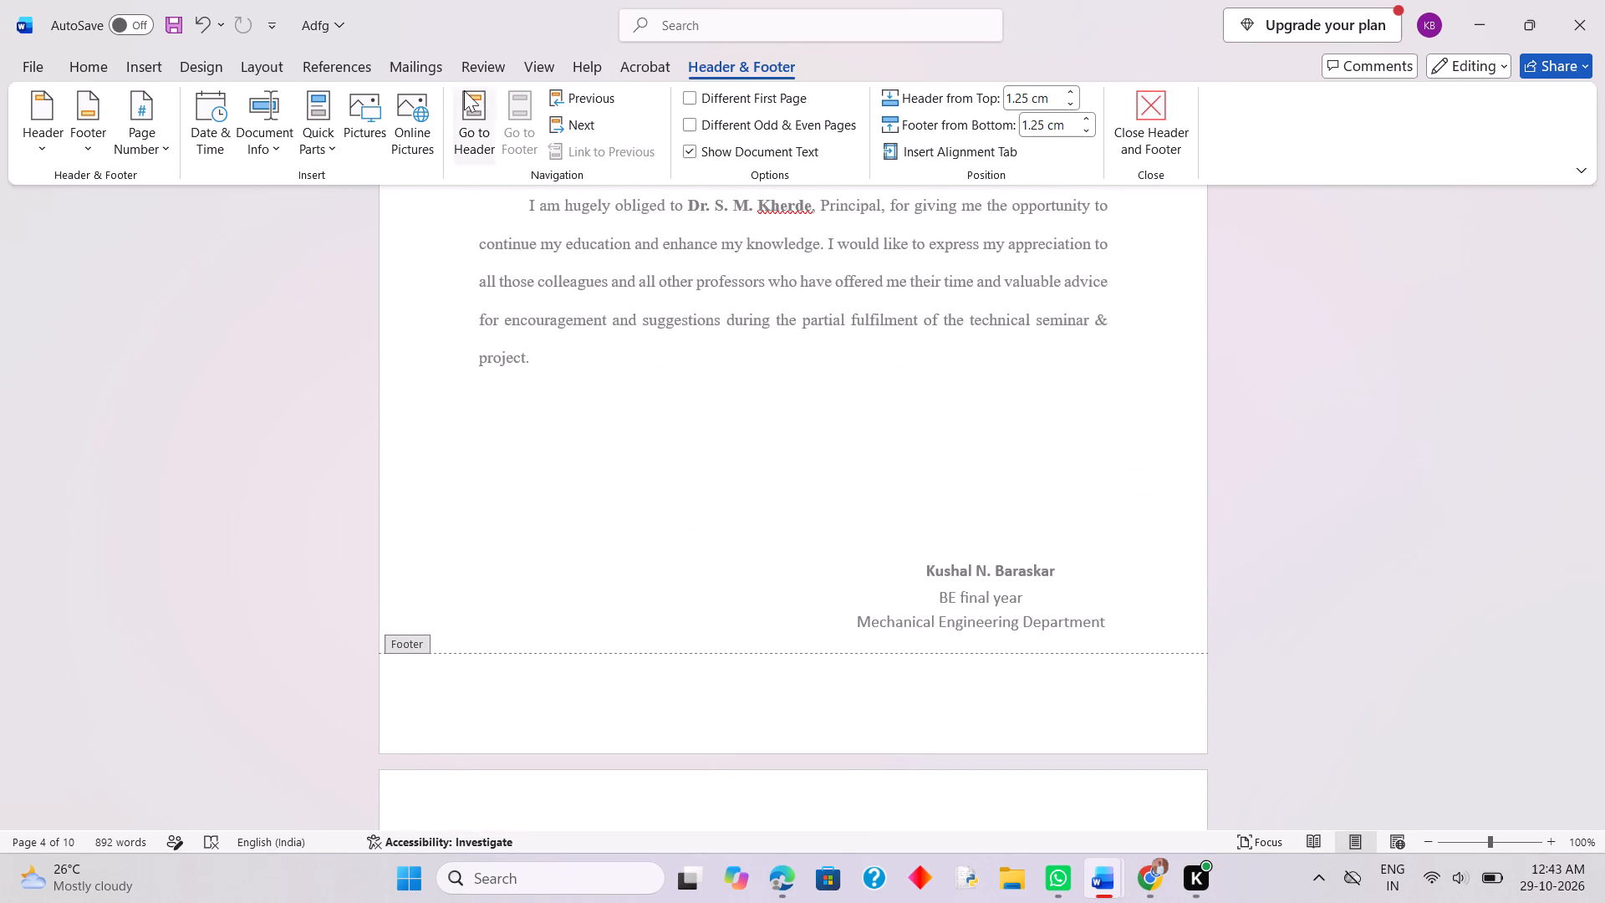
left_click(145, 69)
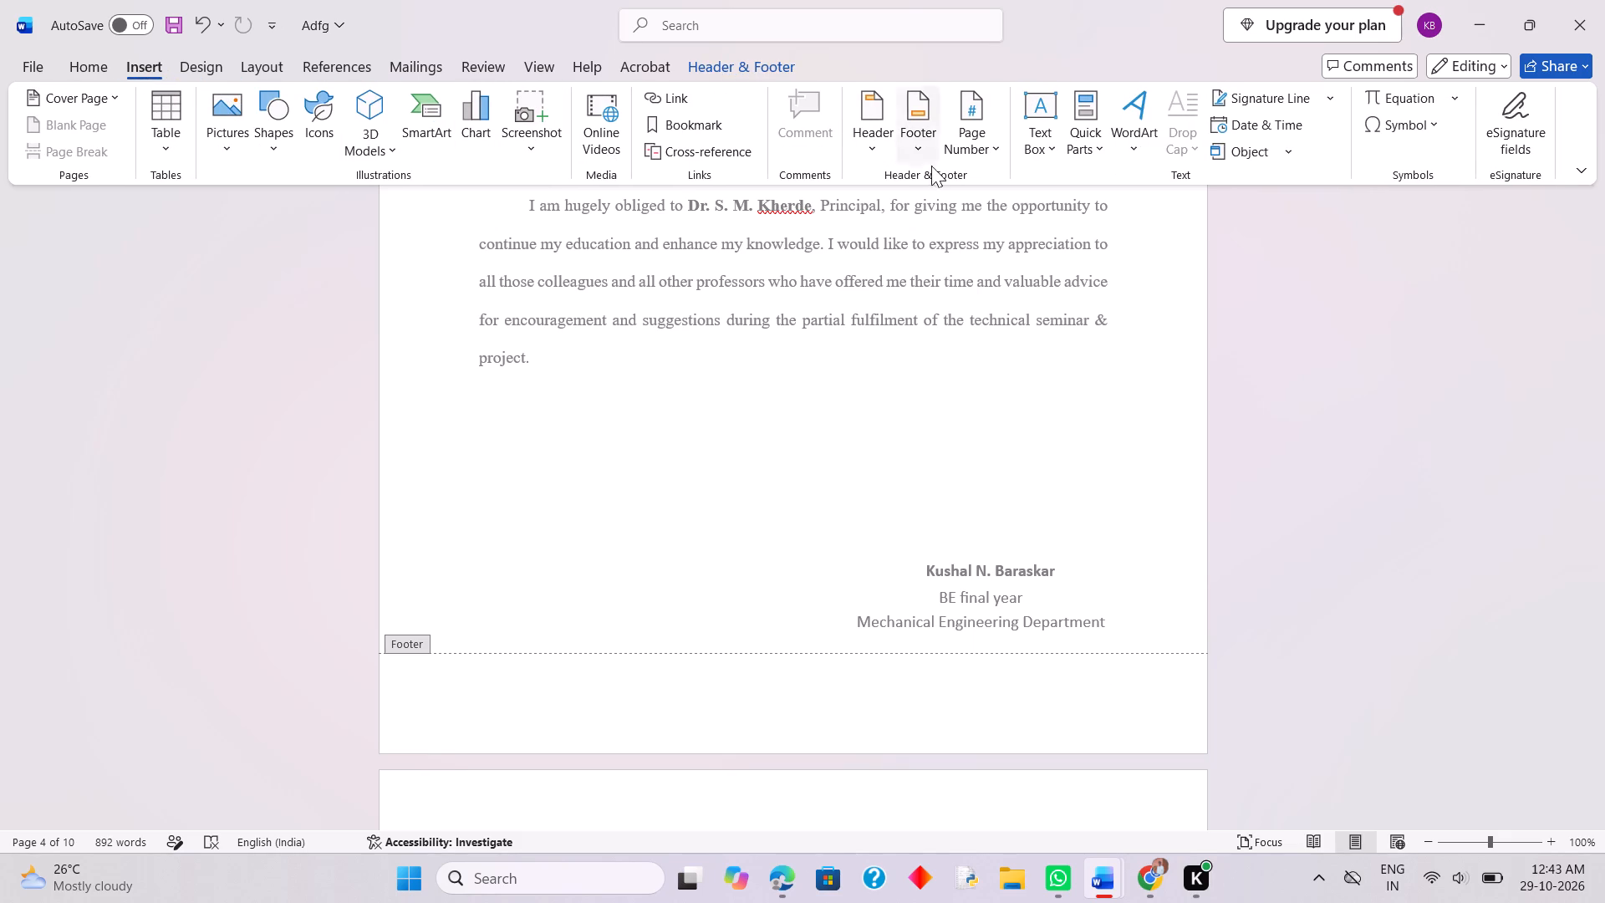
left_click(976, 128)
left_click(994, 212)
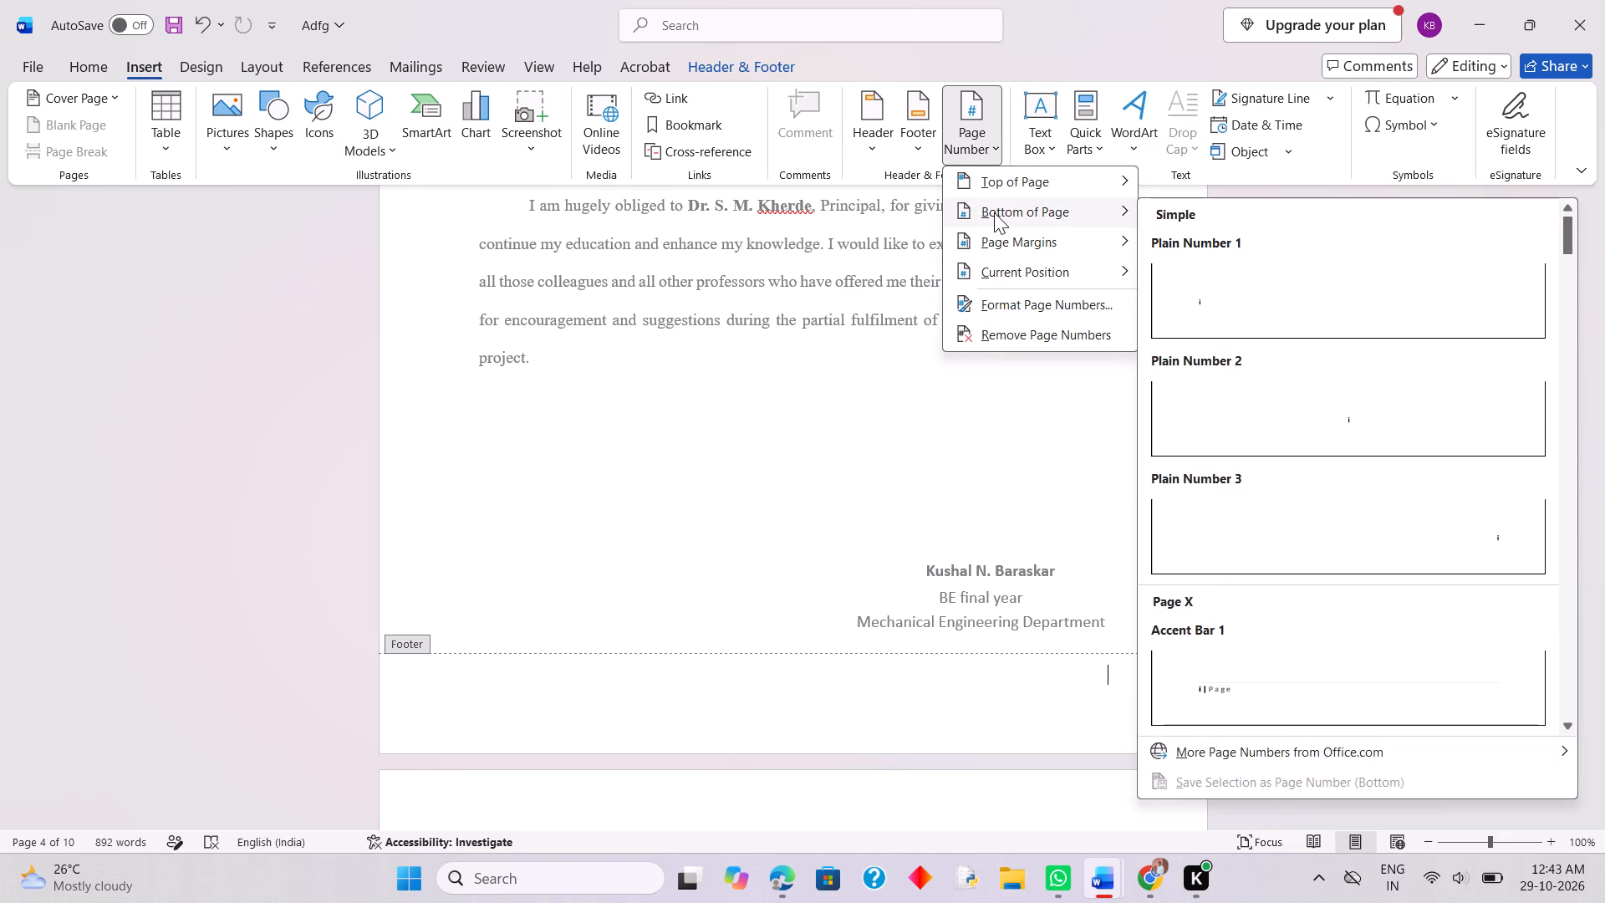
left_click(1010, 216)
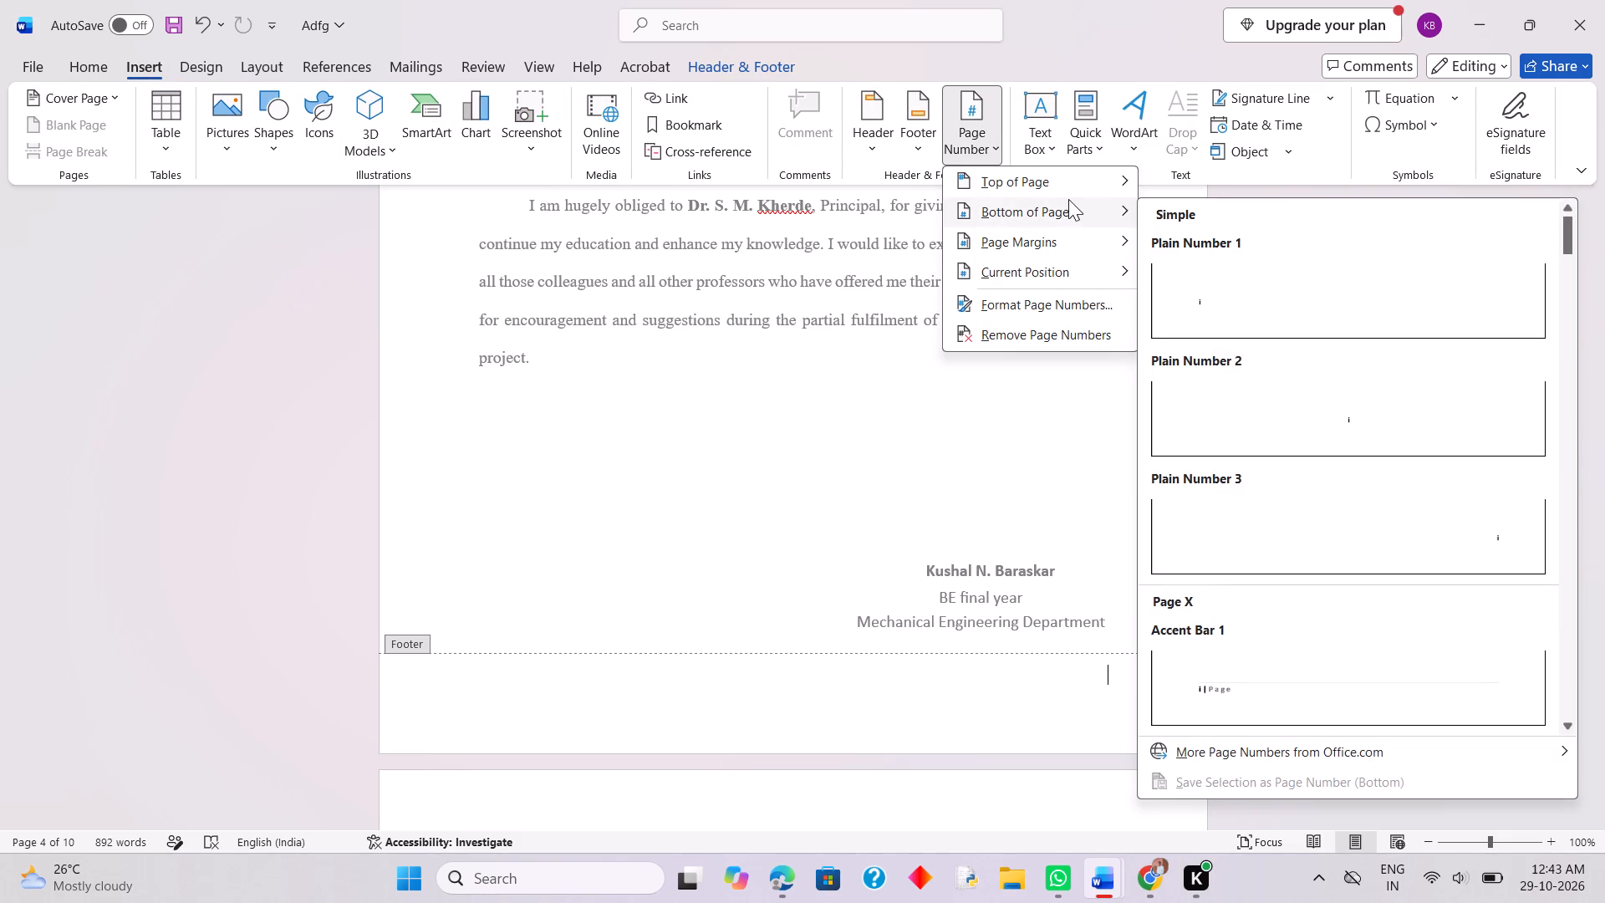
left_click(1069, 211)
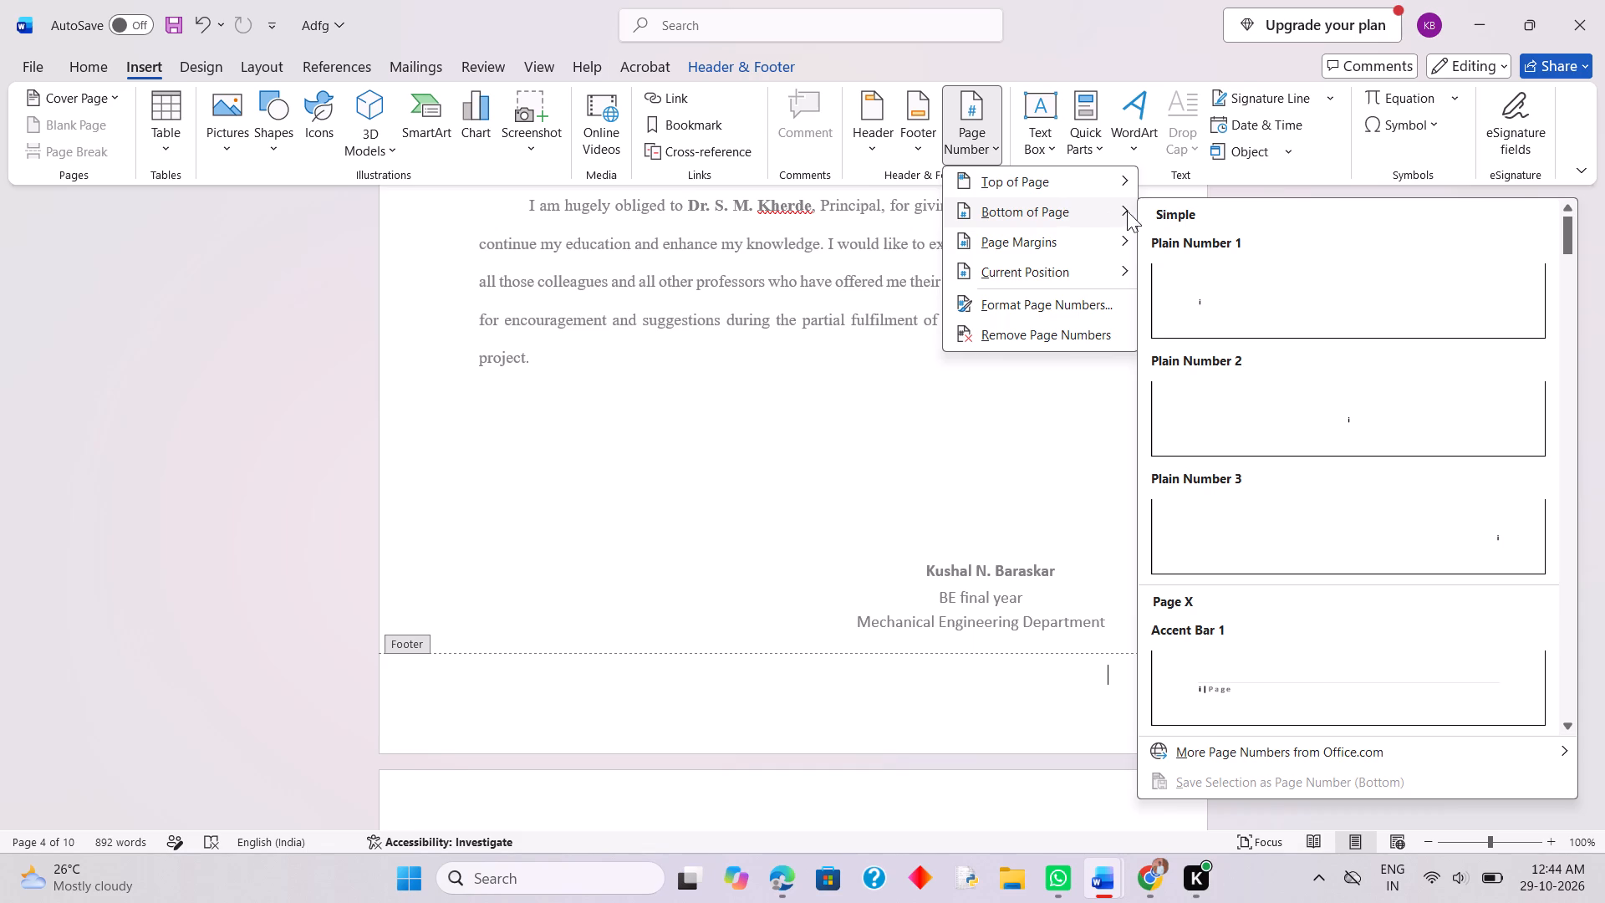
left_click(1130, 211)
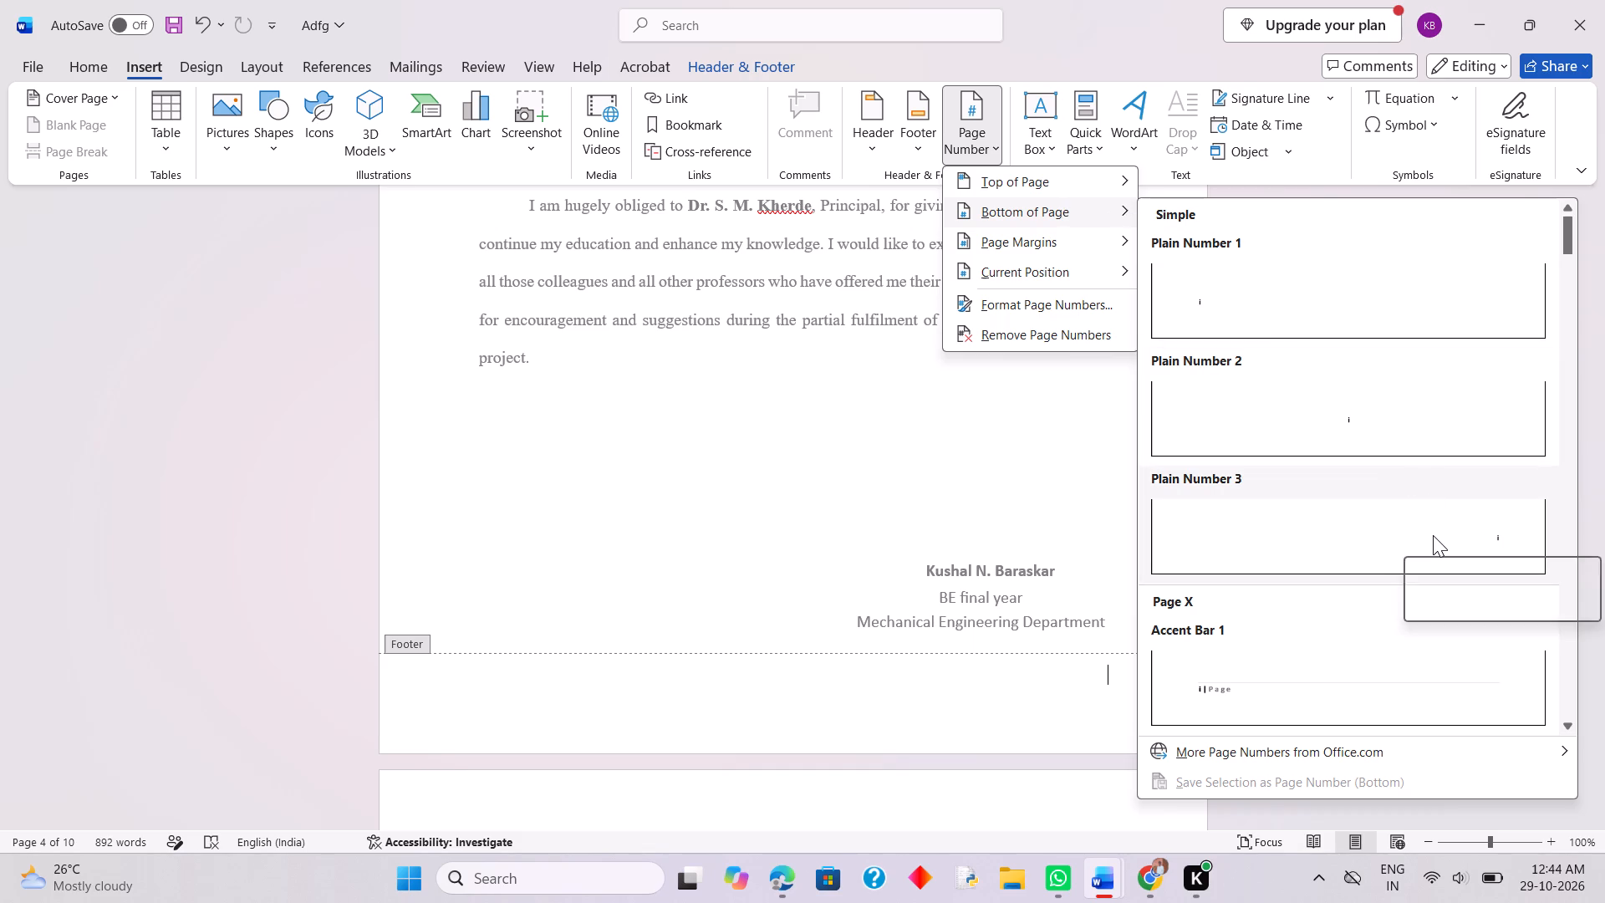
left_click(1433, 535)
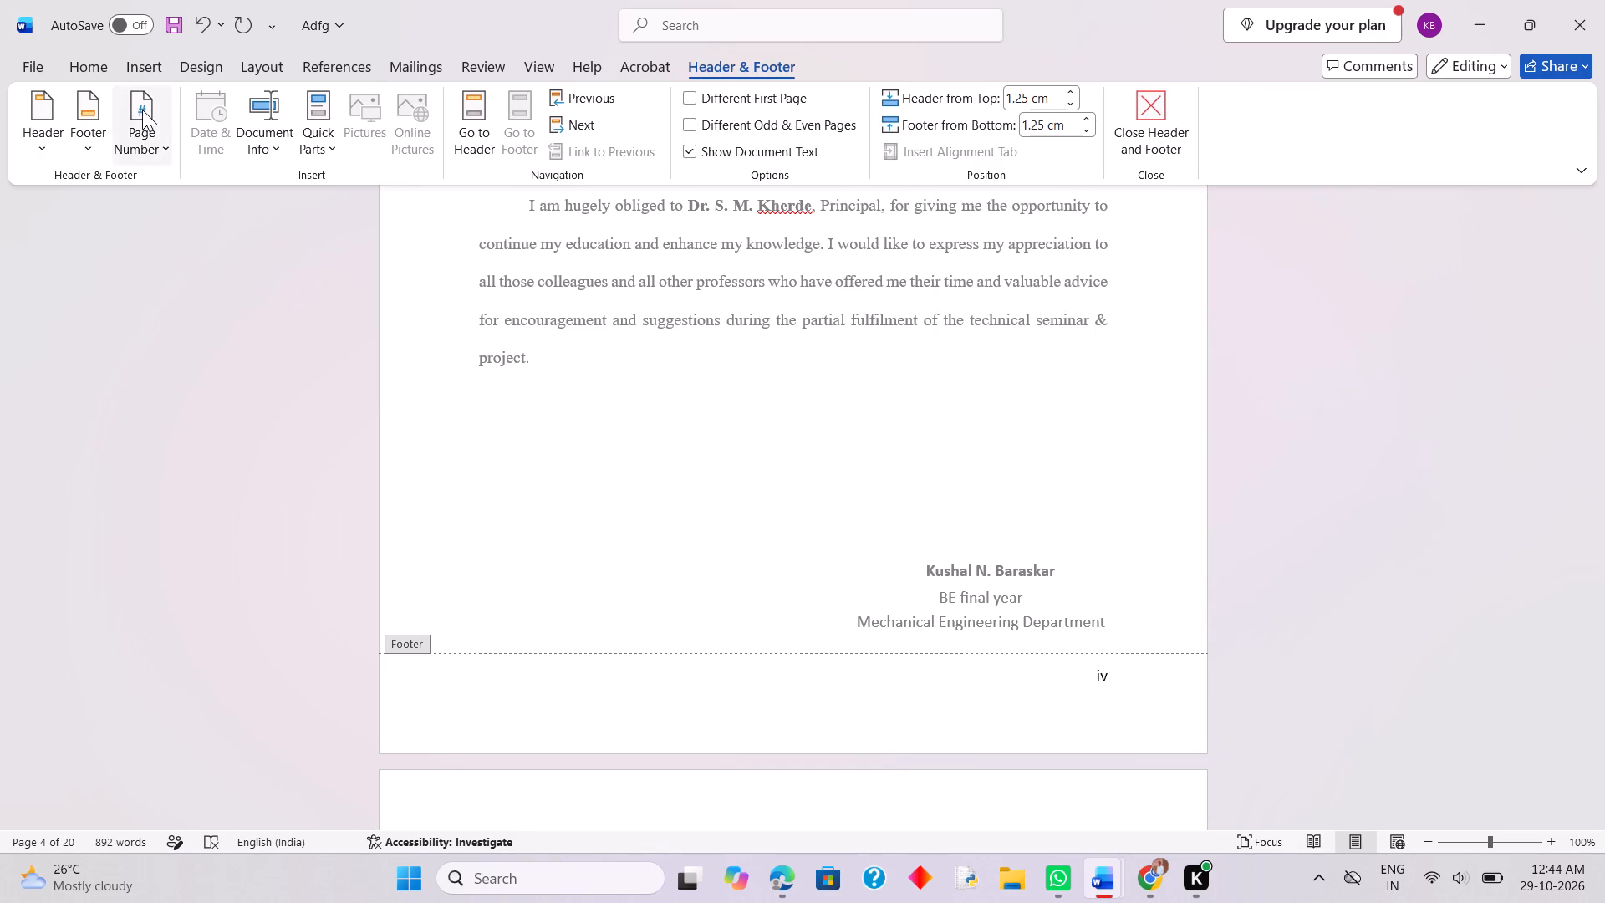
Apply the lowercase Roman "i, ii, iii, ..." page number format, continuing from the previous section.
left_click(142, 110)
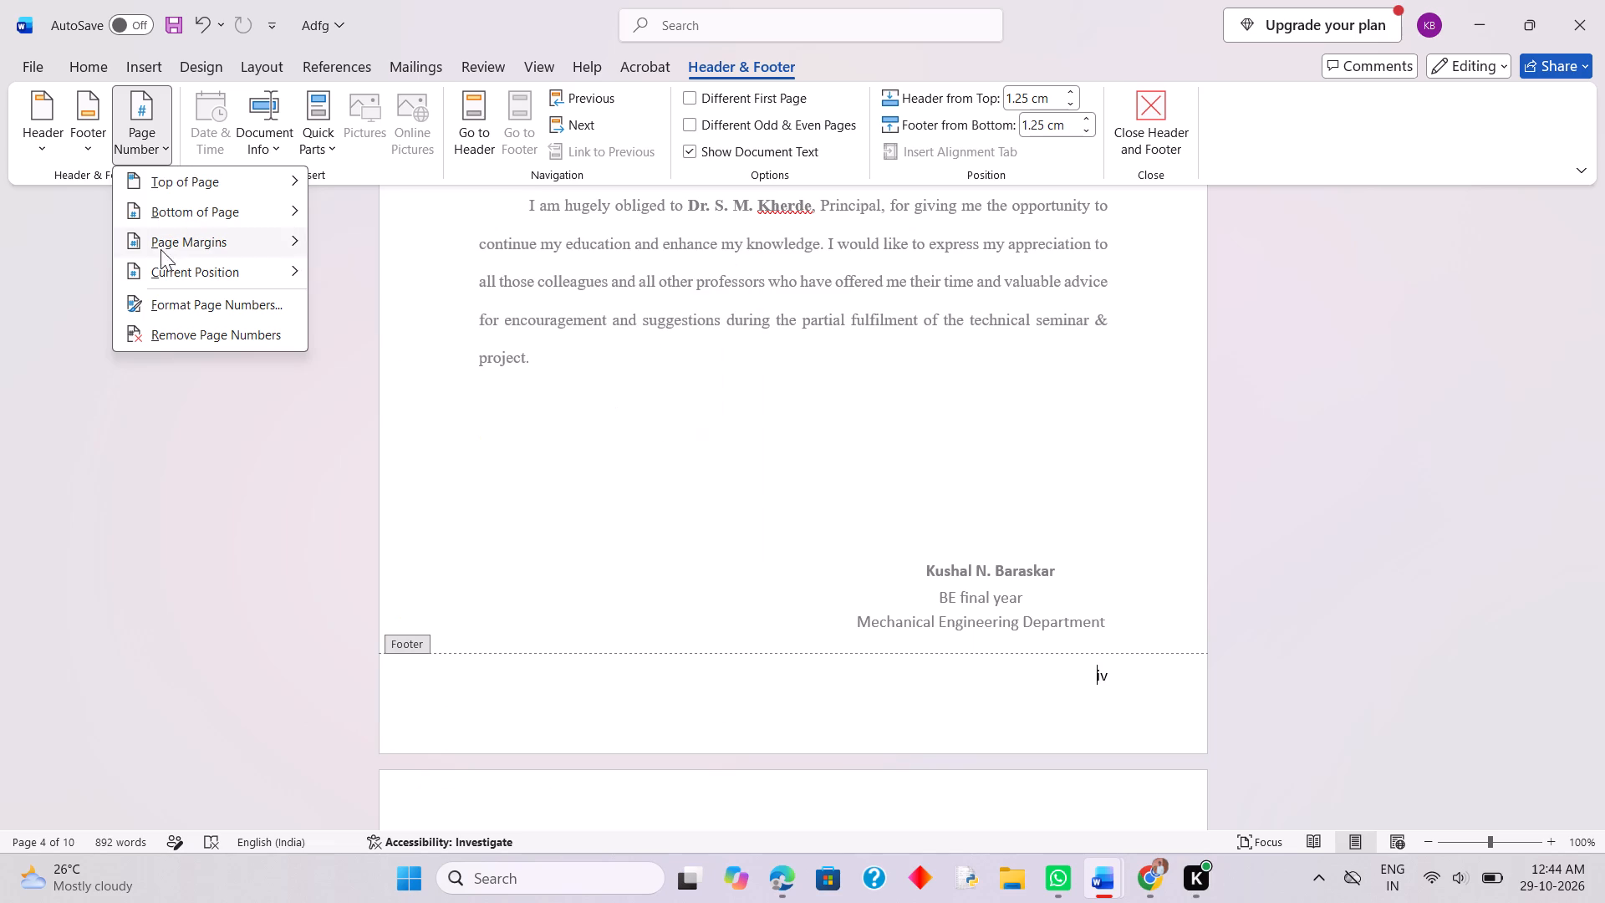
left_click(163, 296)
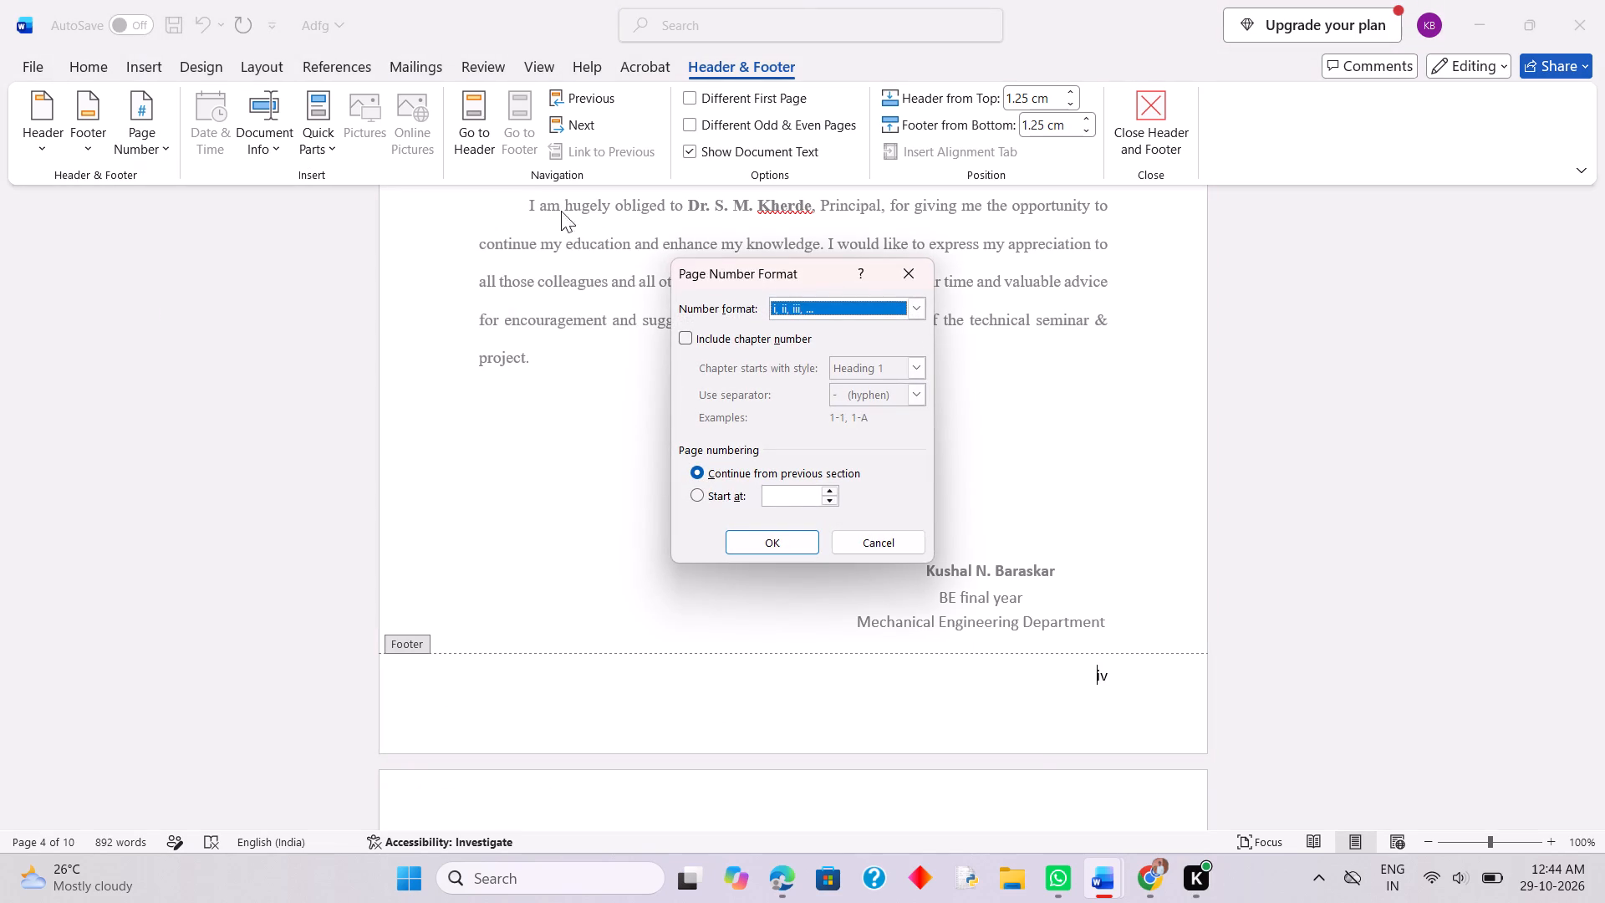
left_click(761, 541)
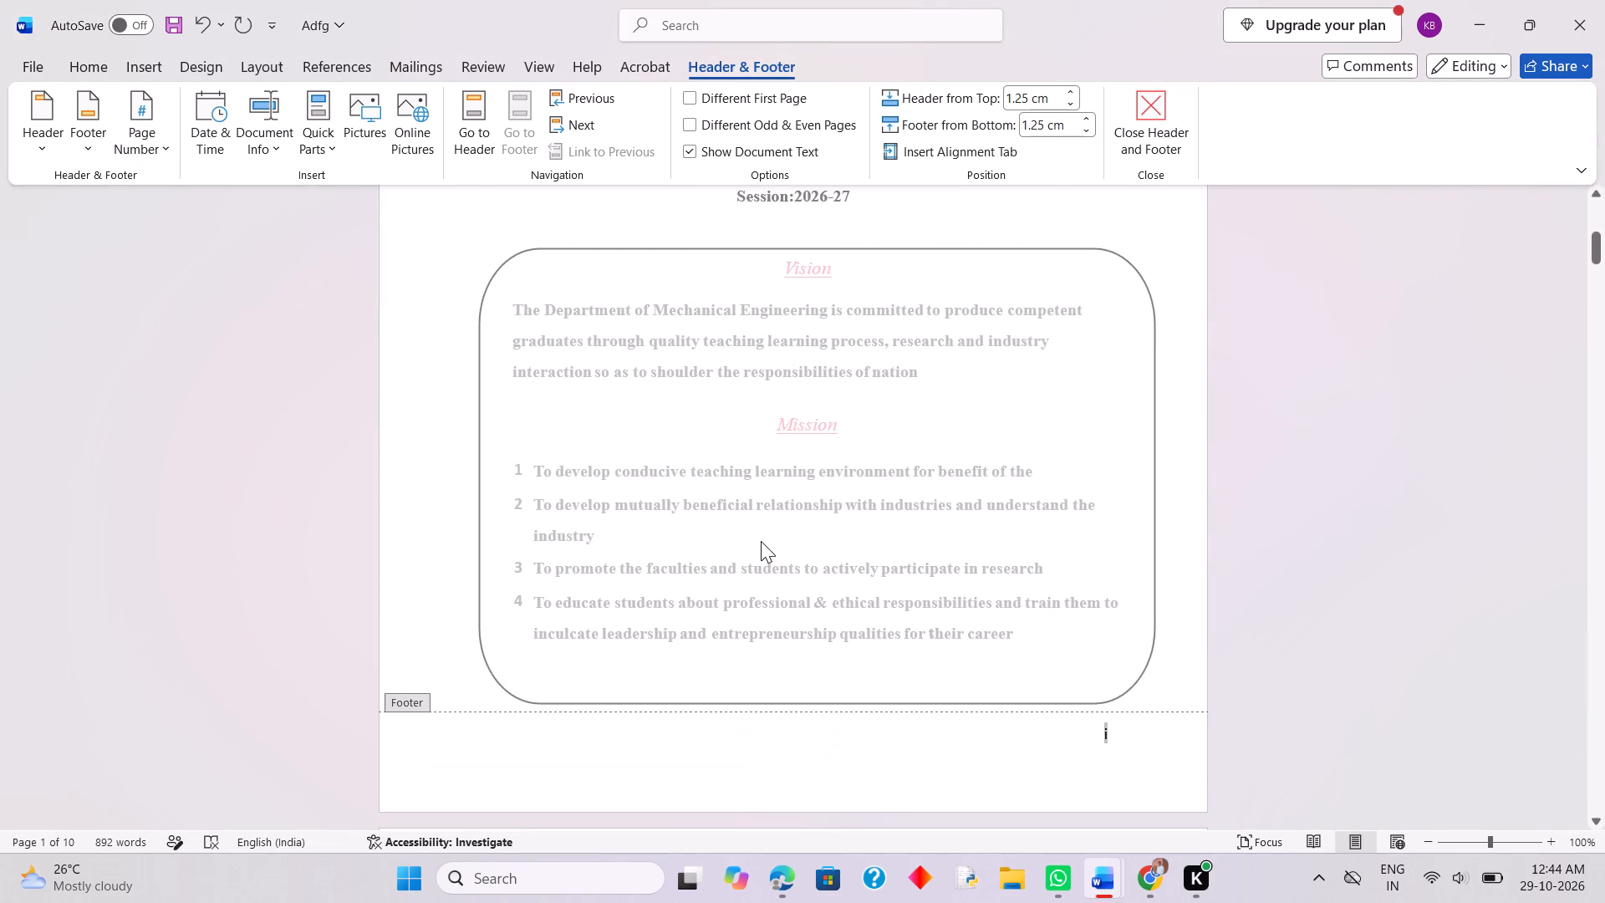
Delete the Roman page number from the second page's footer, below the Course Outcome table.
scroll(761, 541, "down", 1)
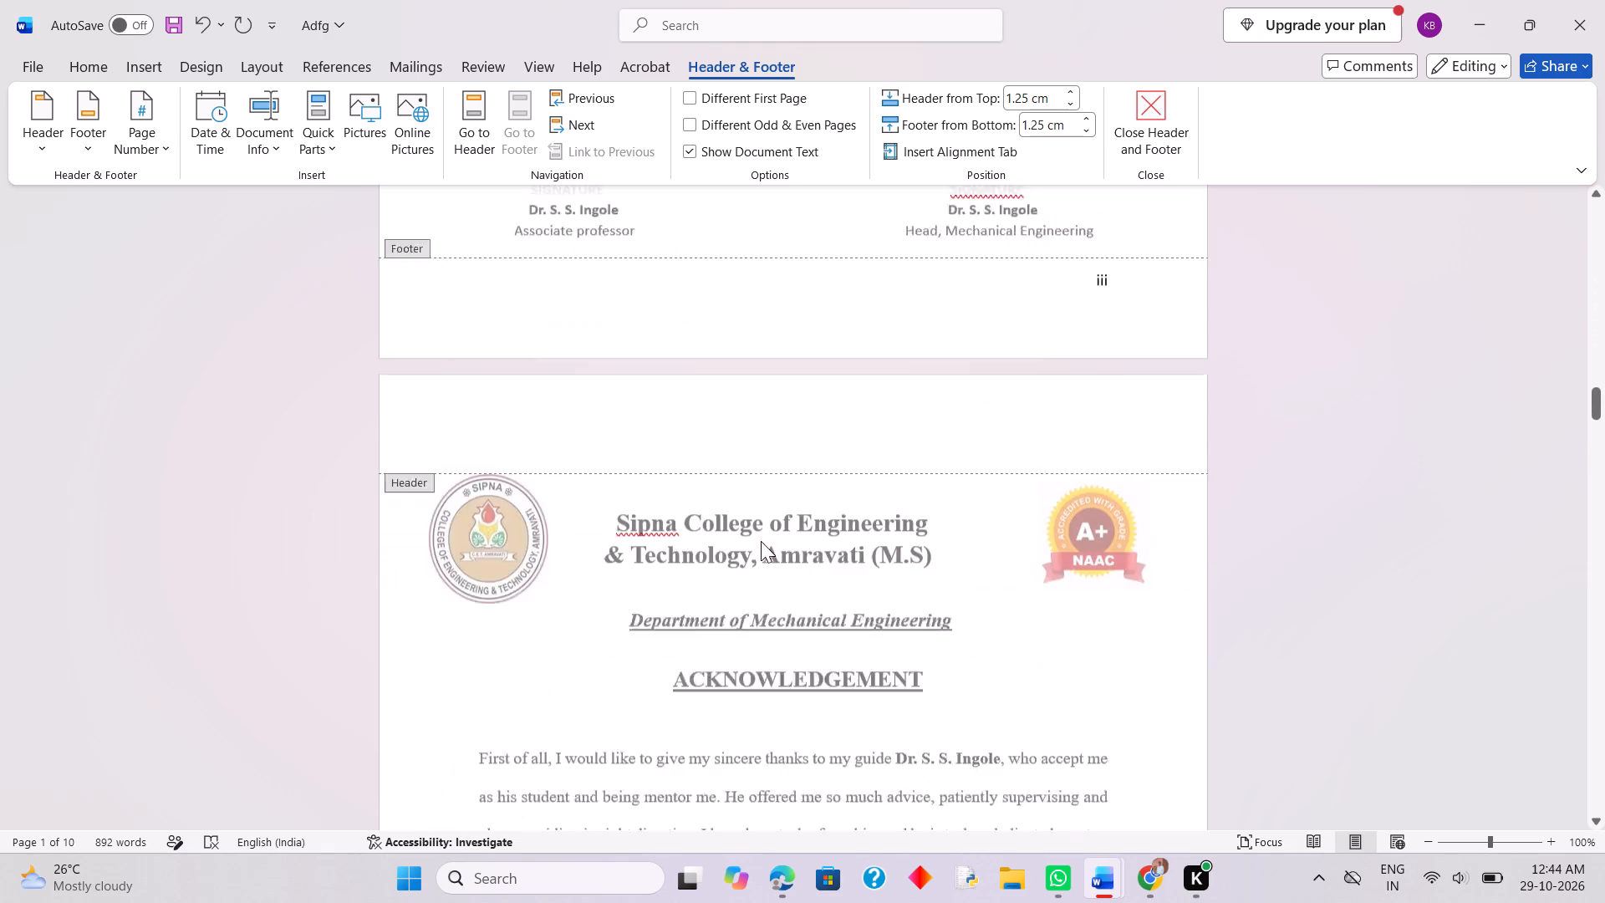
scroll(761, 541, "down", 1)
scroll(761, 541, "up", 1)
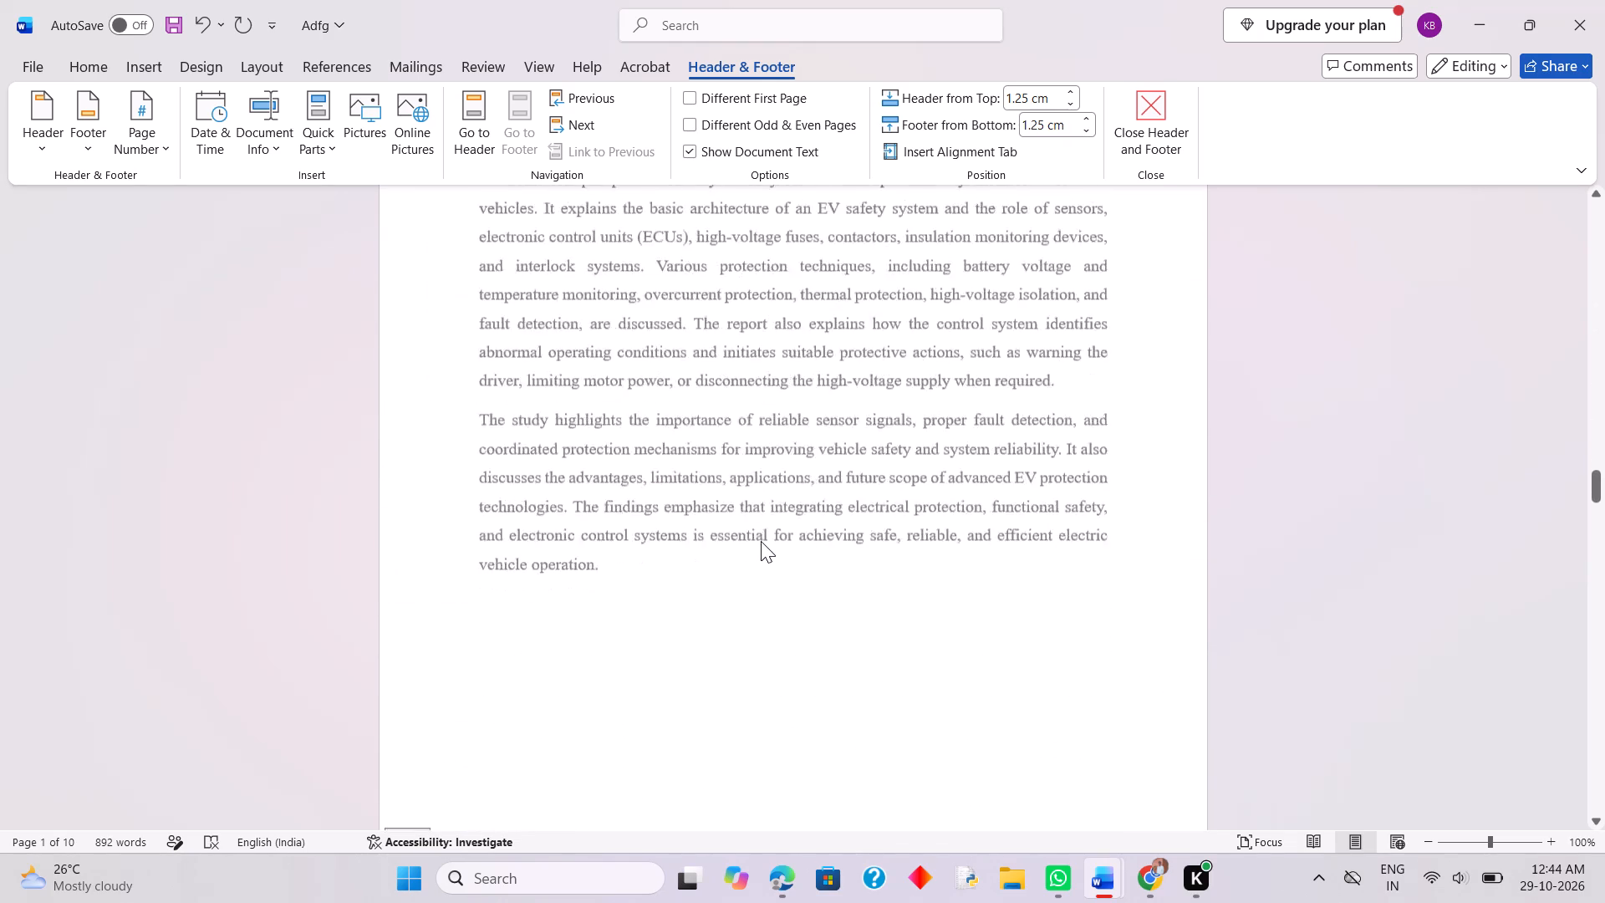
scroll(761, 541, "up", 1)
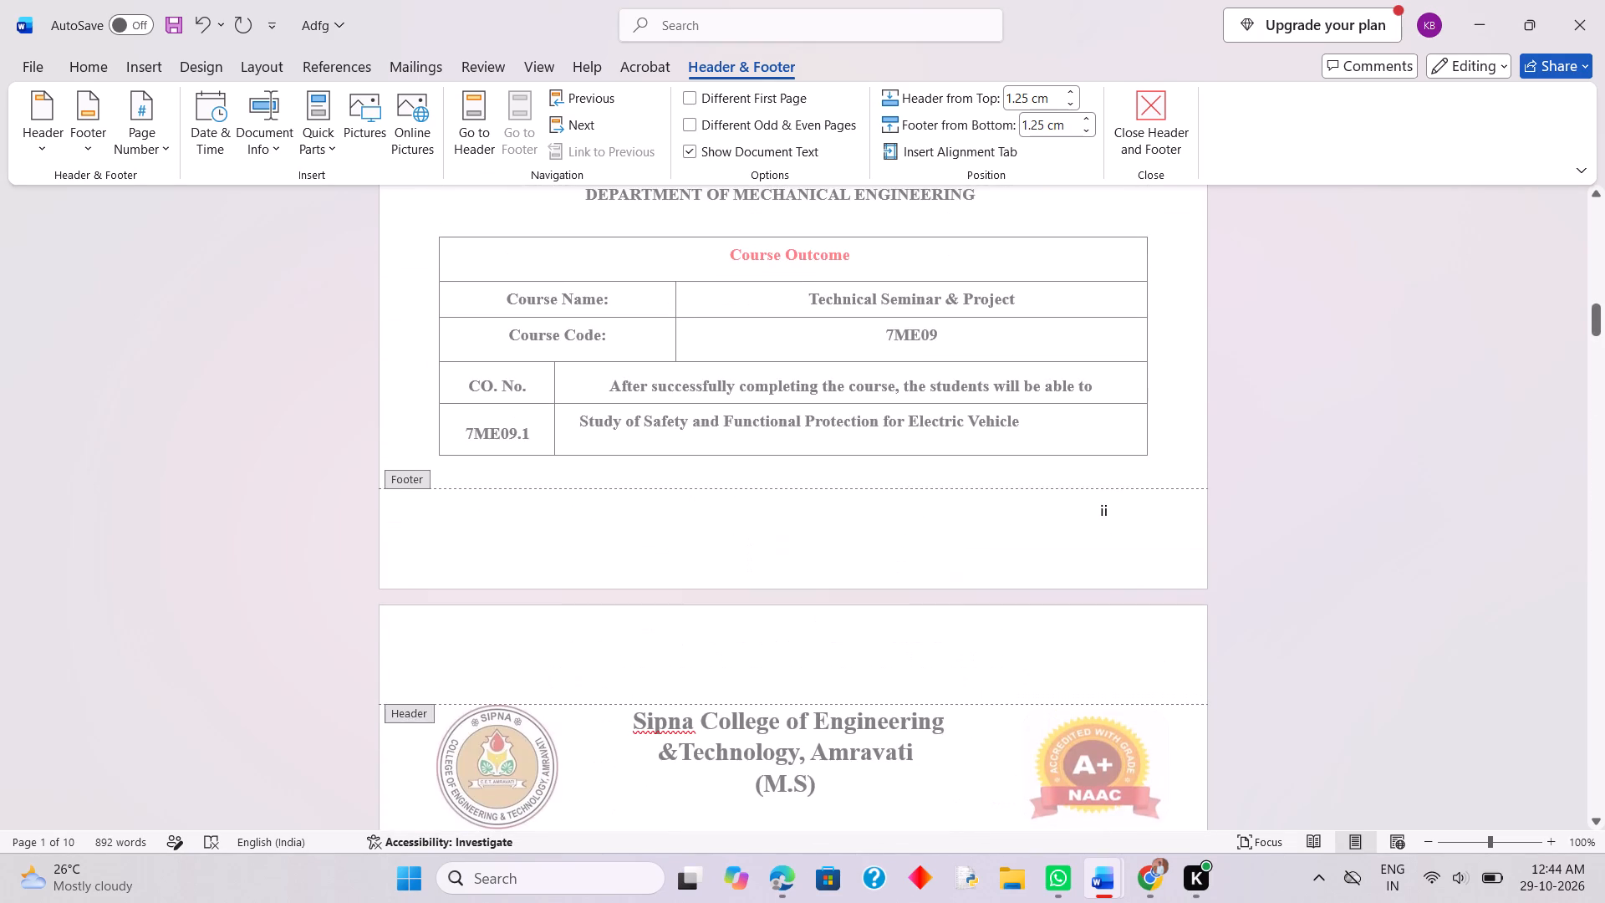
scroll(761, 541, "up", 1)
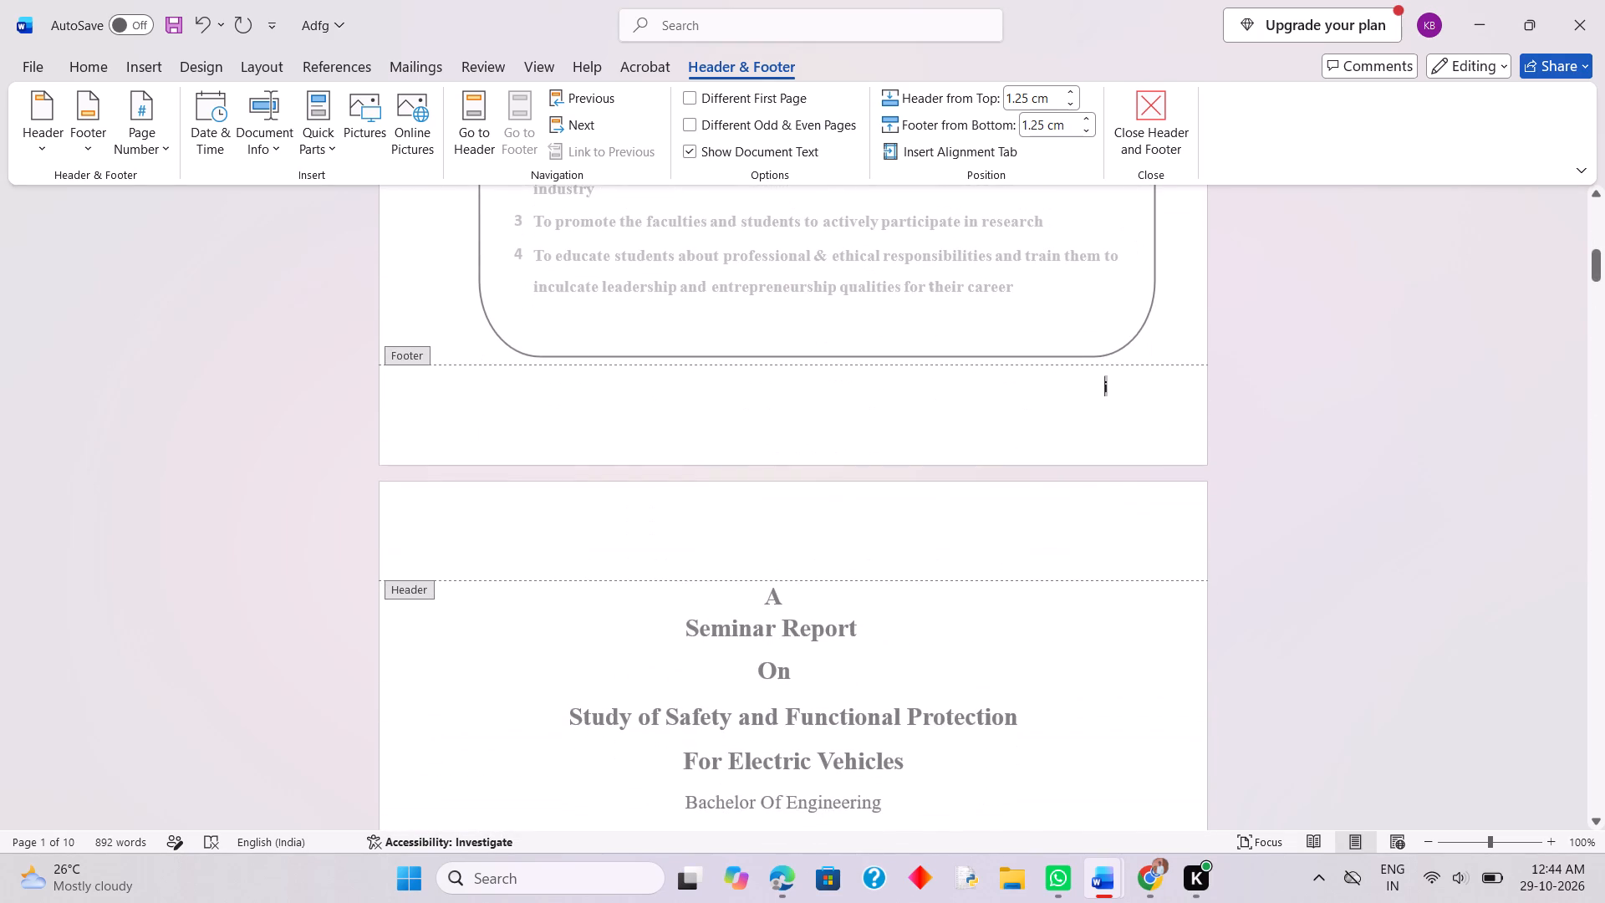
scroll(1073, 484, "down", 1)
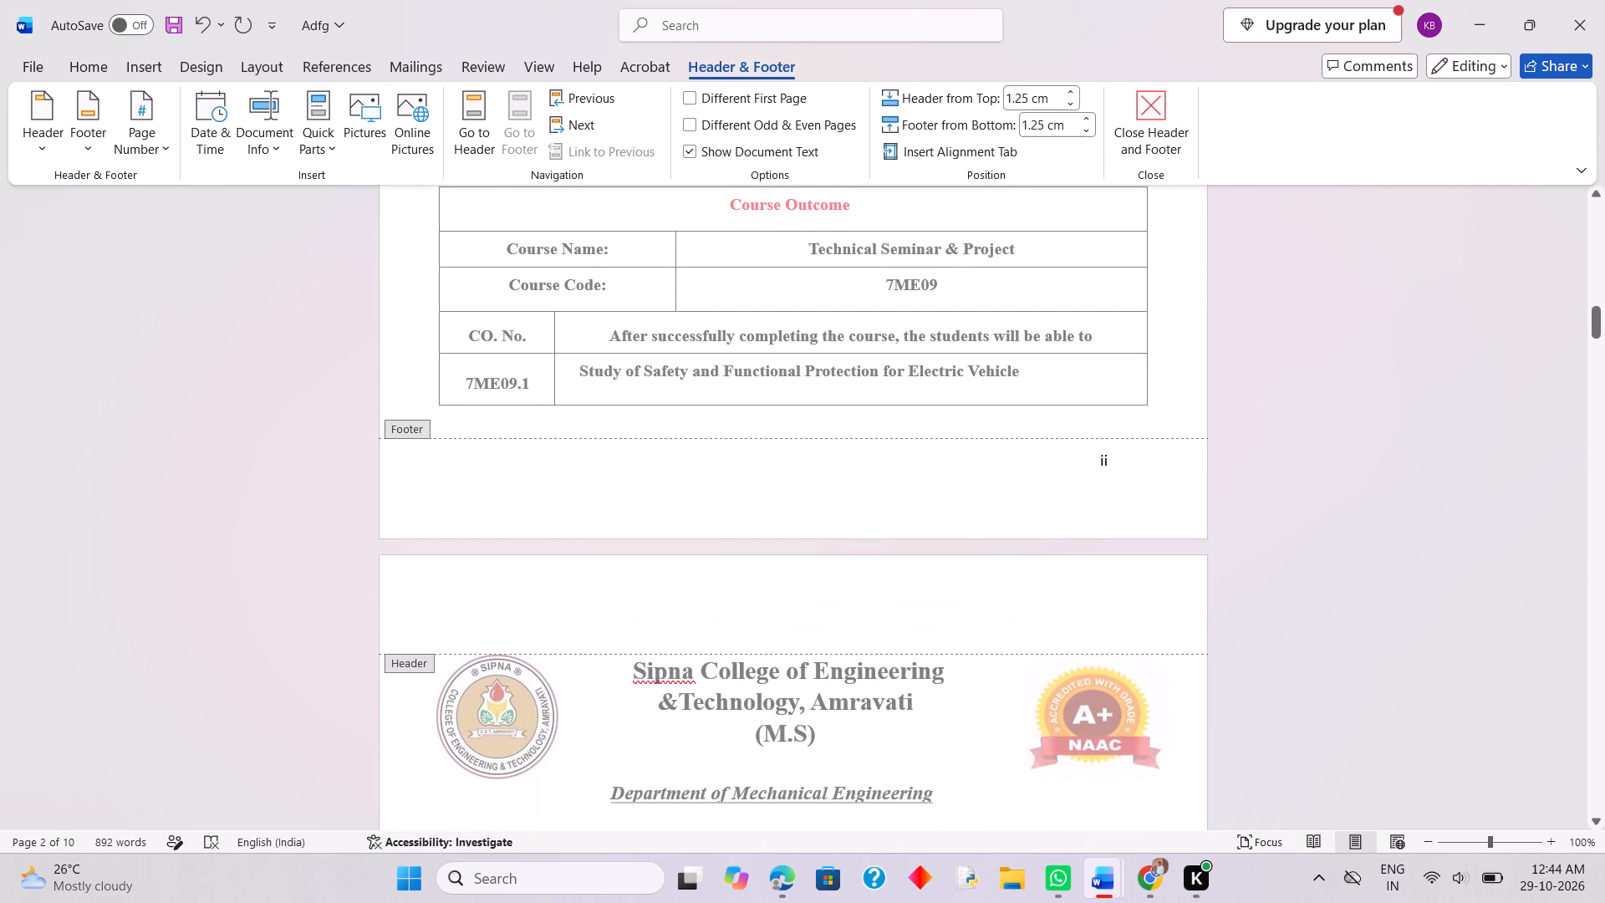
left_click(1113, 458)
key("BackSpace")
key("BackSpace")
Check the footers and page layout between the first page and the Abstract page.
scroll(1110, 460, "left", 1)
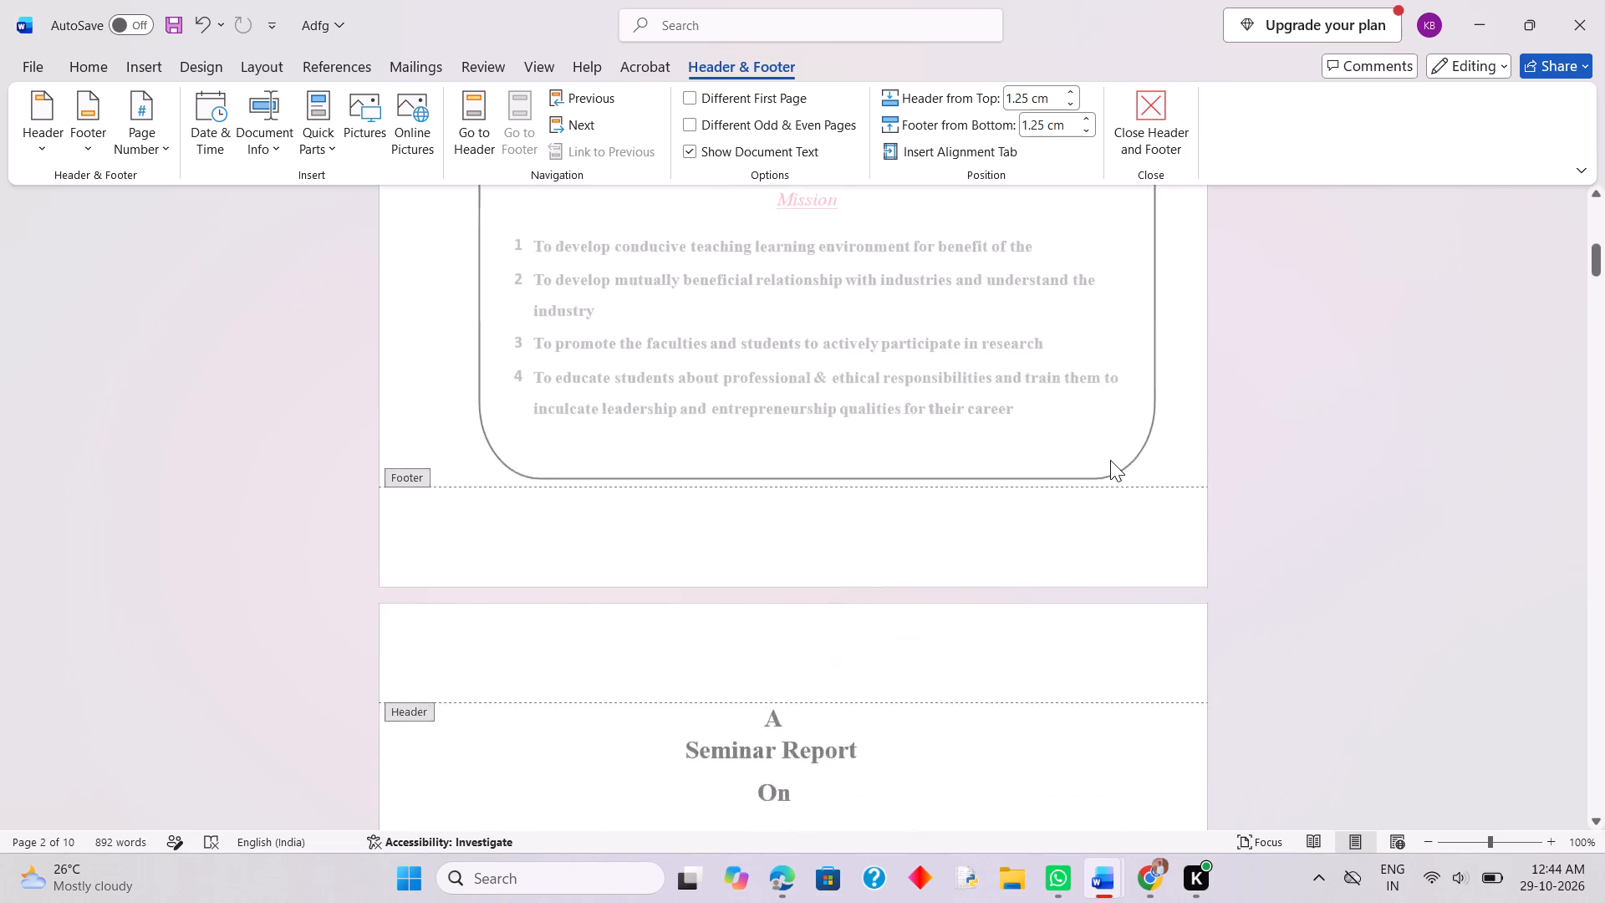
scroll(1110, 460, "left", 1)
scroll(1110, 460, "down", 1)
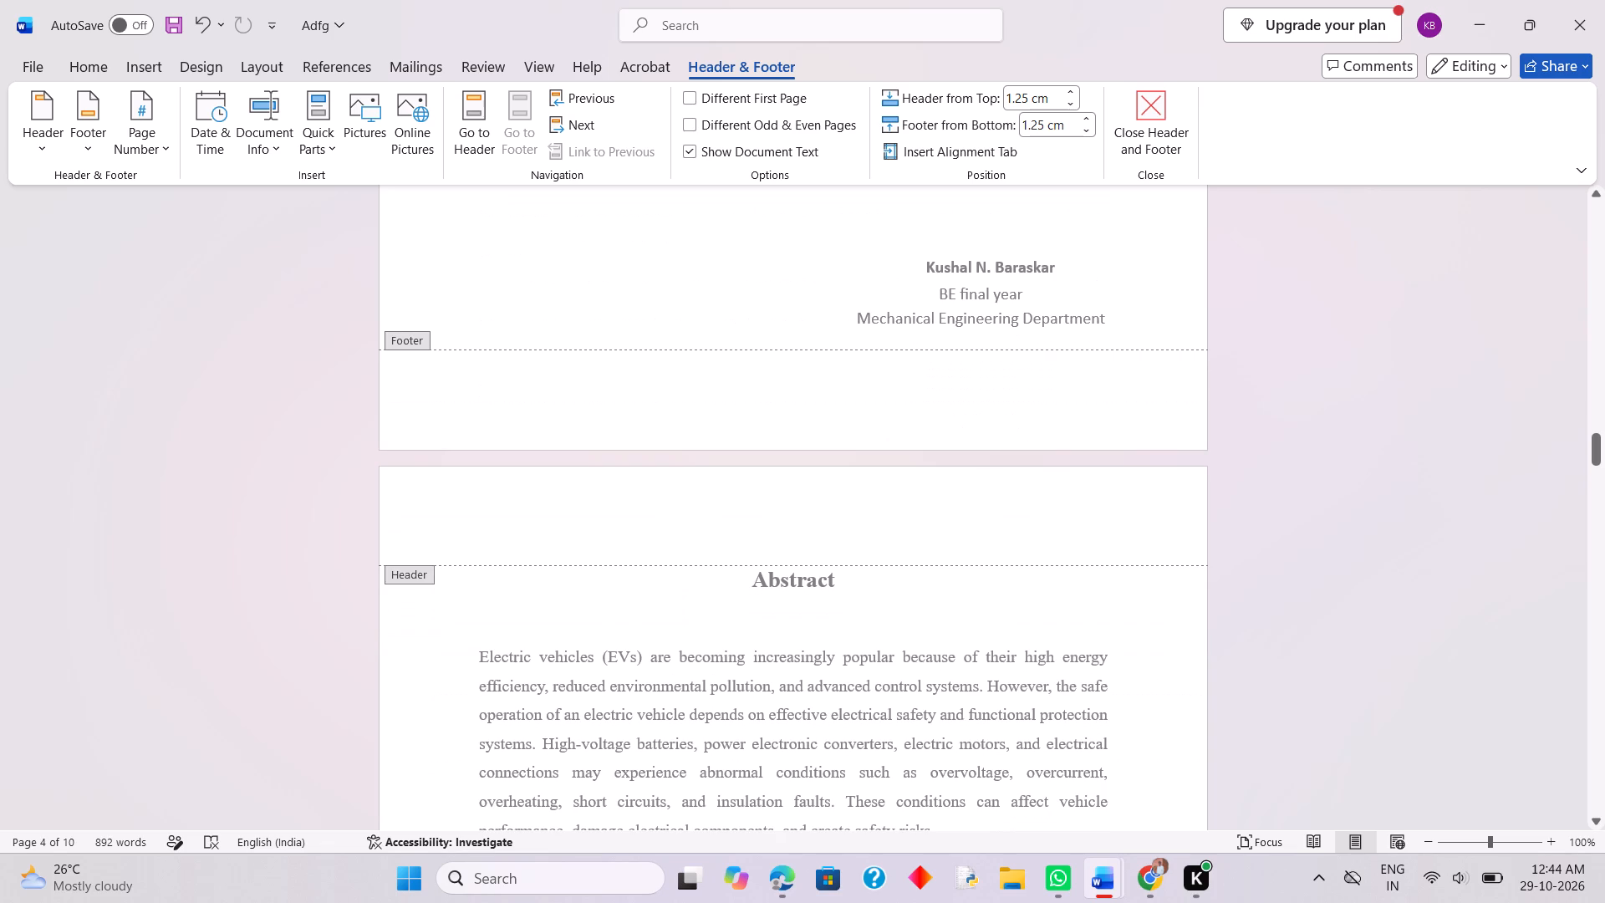
scroll(1090, 457, "up", 1)
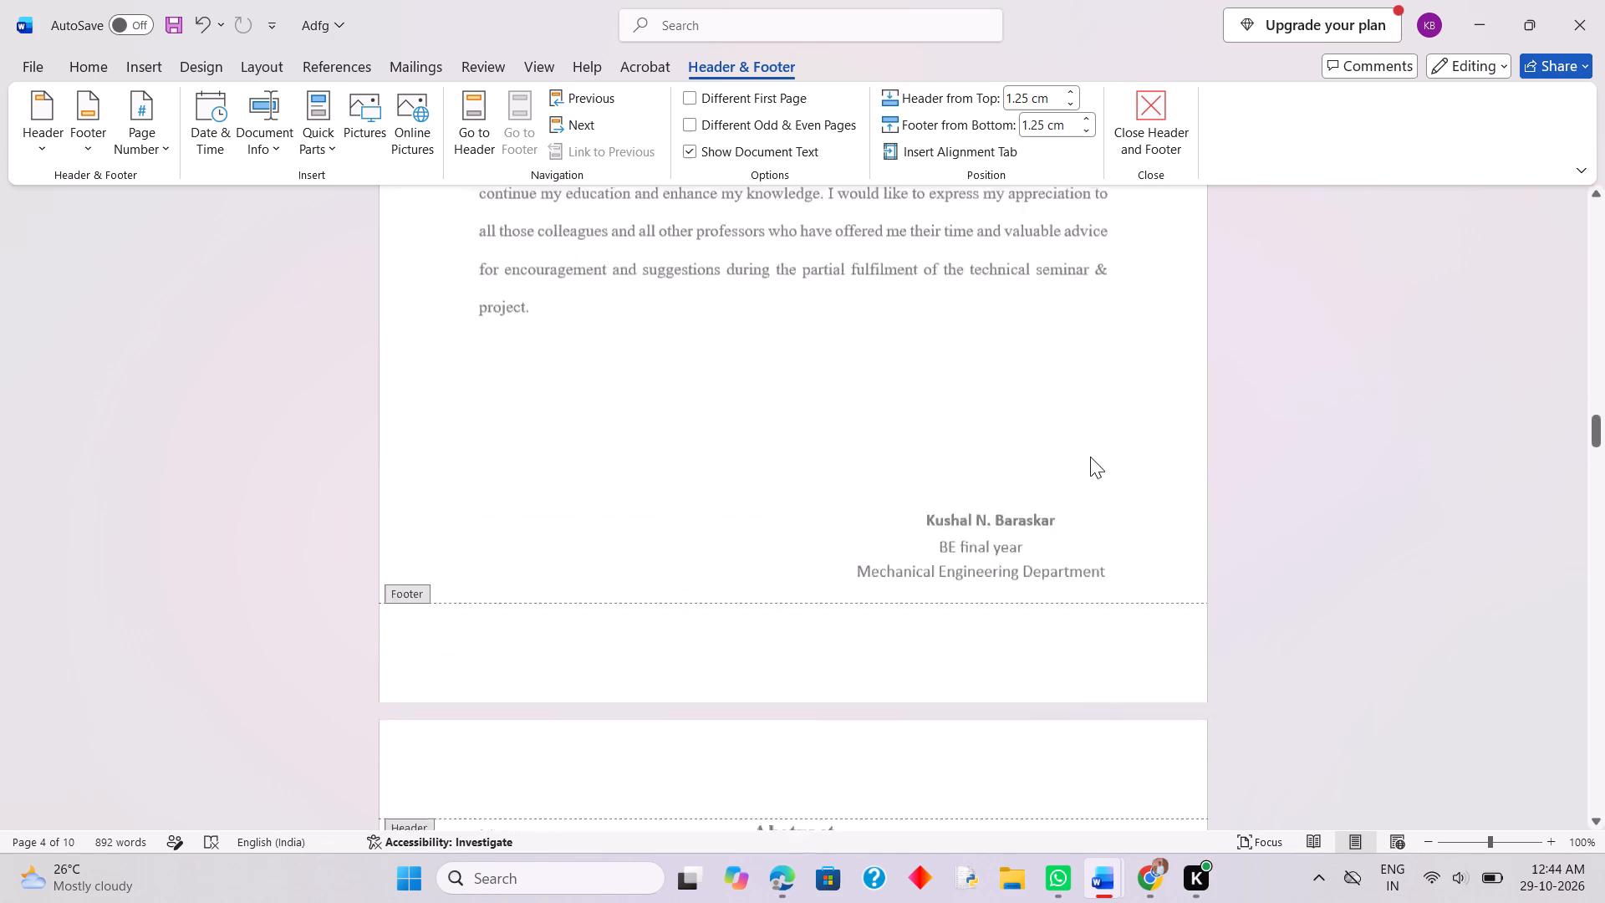
scroll(1090, 457, "up", 3)
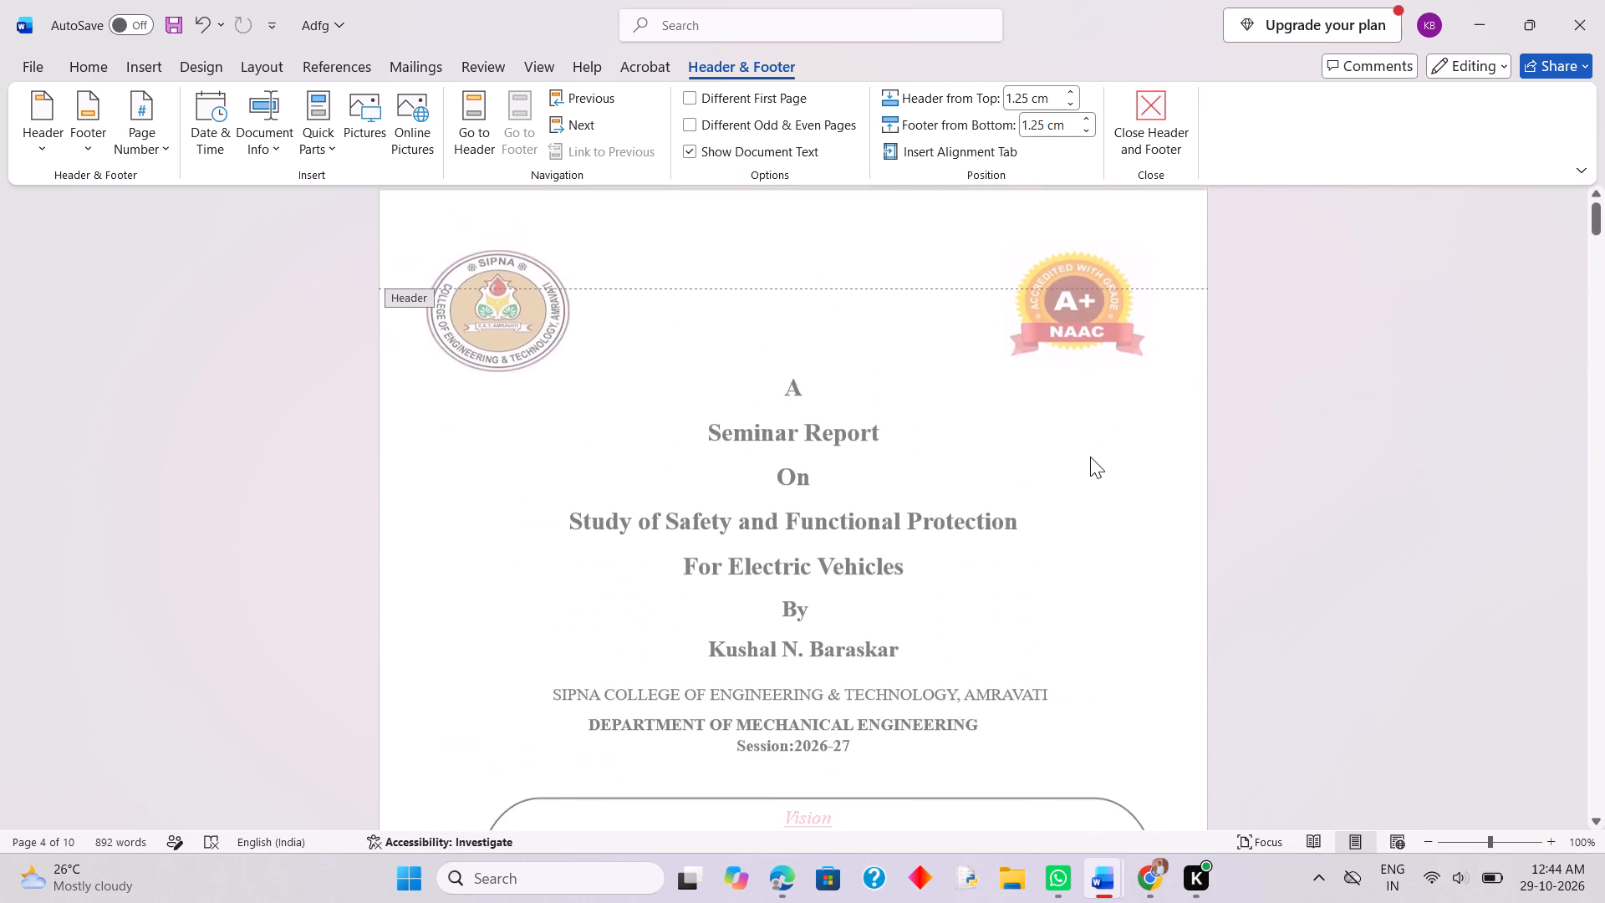
scroll(1090, 457, "up", 1)
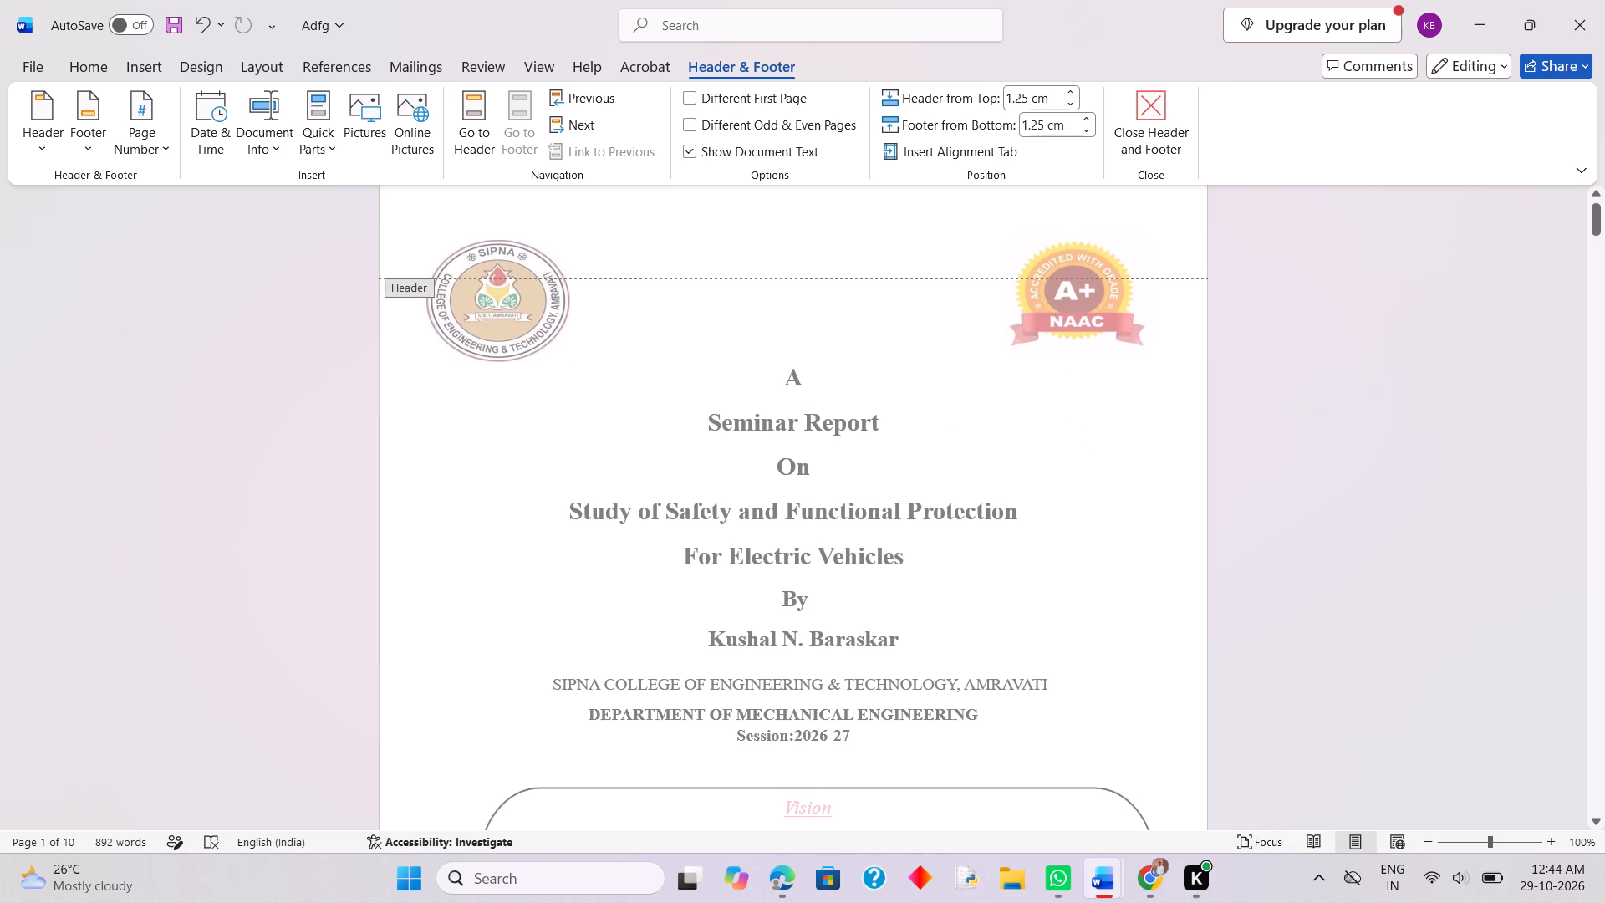
scroll(561, 391, "up", 1, "ctrl")
scroll(994, 428, "up", 1)
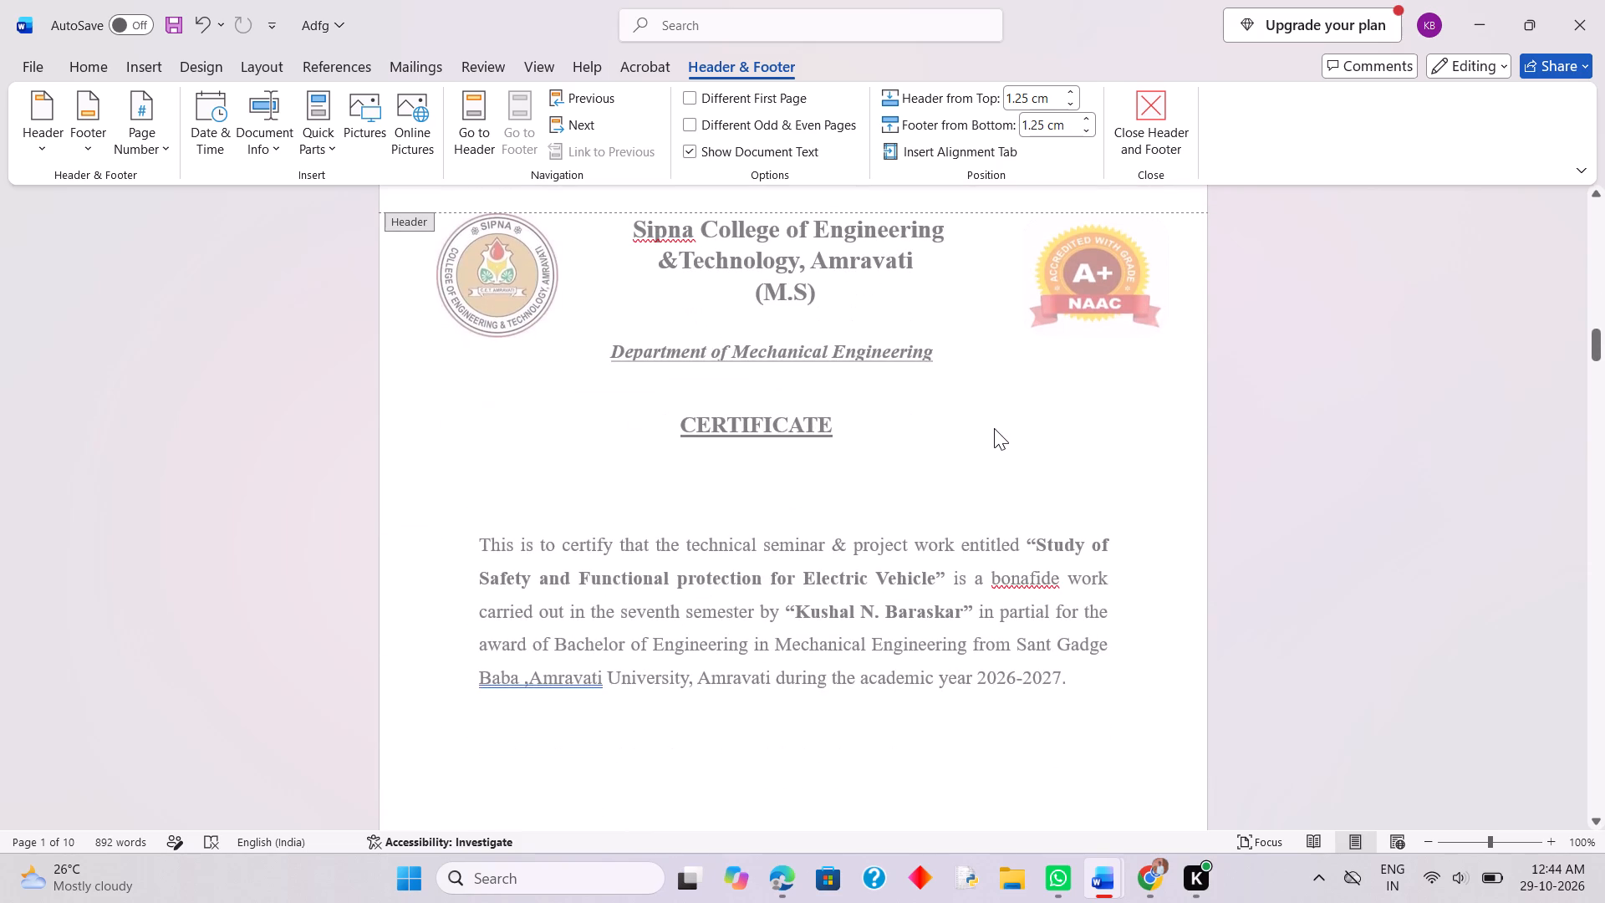
scroll(994, 428, "up", 1)
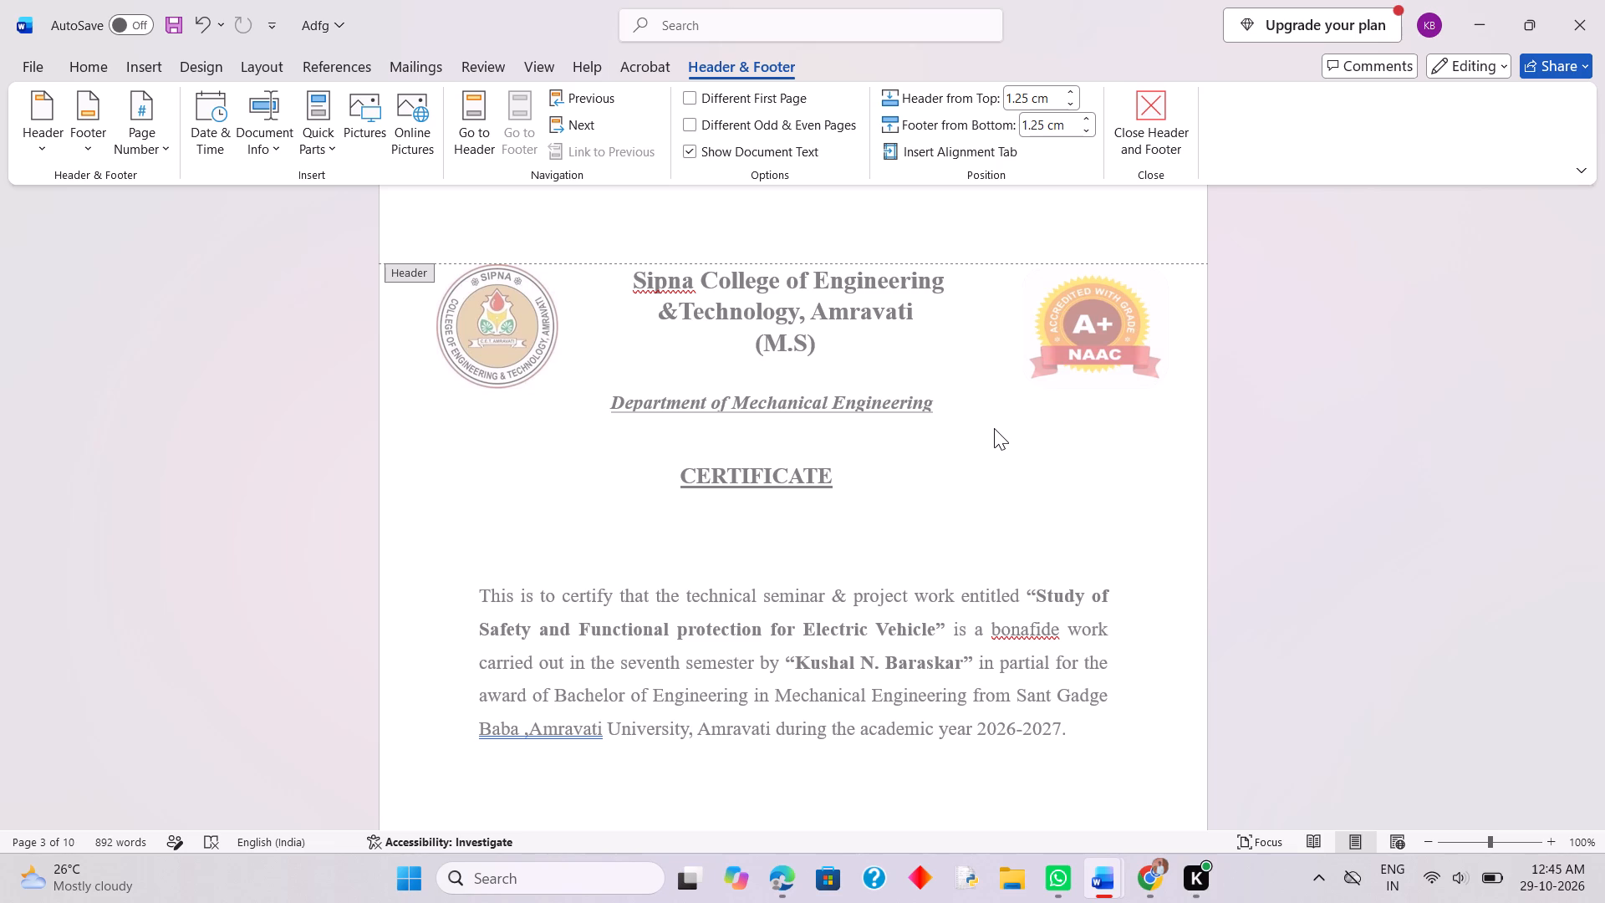
scroll(994, 428, "down", 1)
scroll(994, 428, "up", 1)
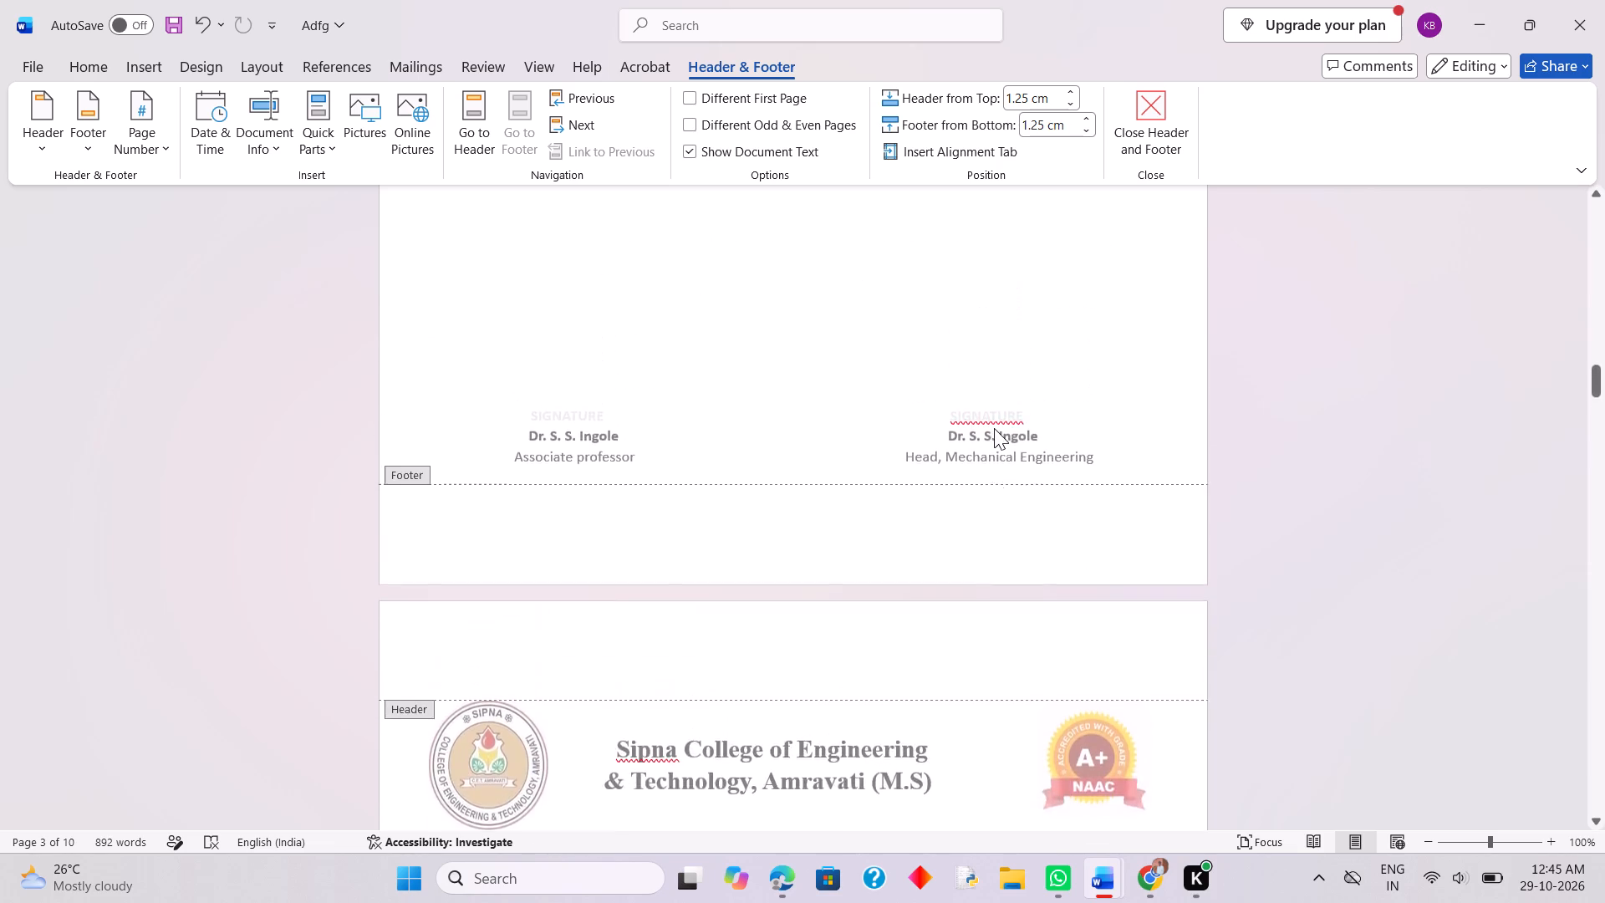
scroll(994, 428, "up", 1)
Examine the footer of the third page, below the signature block, and the start of the Acknowledgement page, then leave footer editing.
scroll(994, 428, "down", 1)
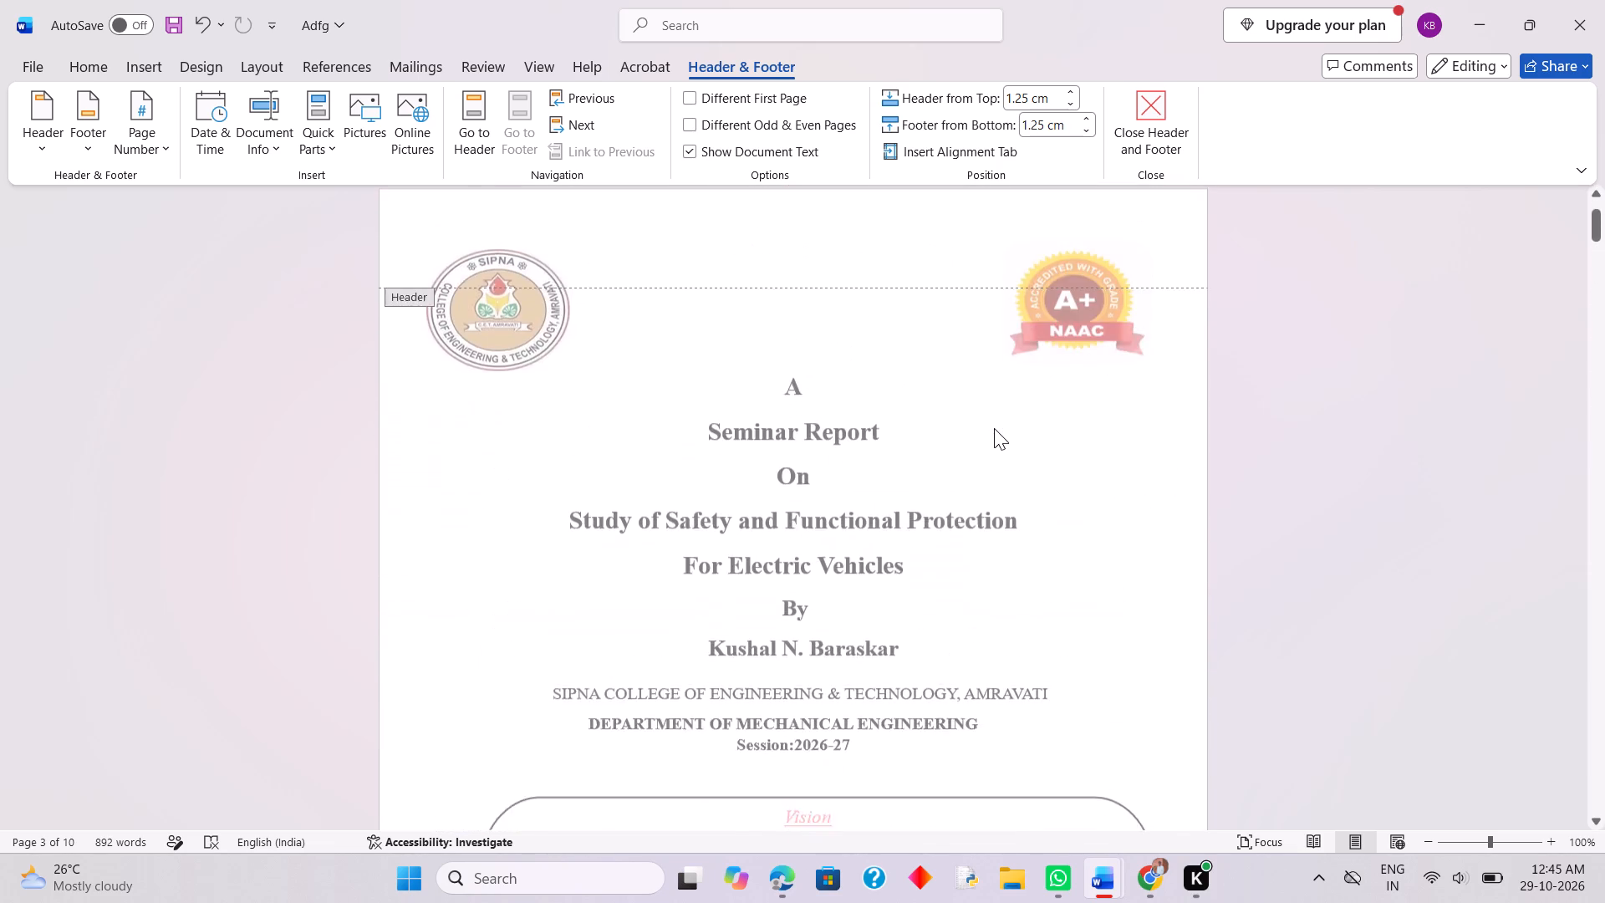
scroll(994, 428, "down", 2)
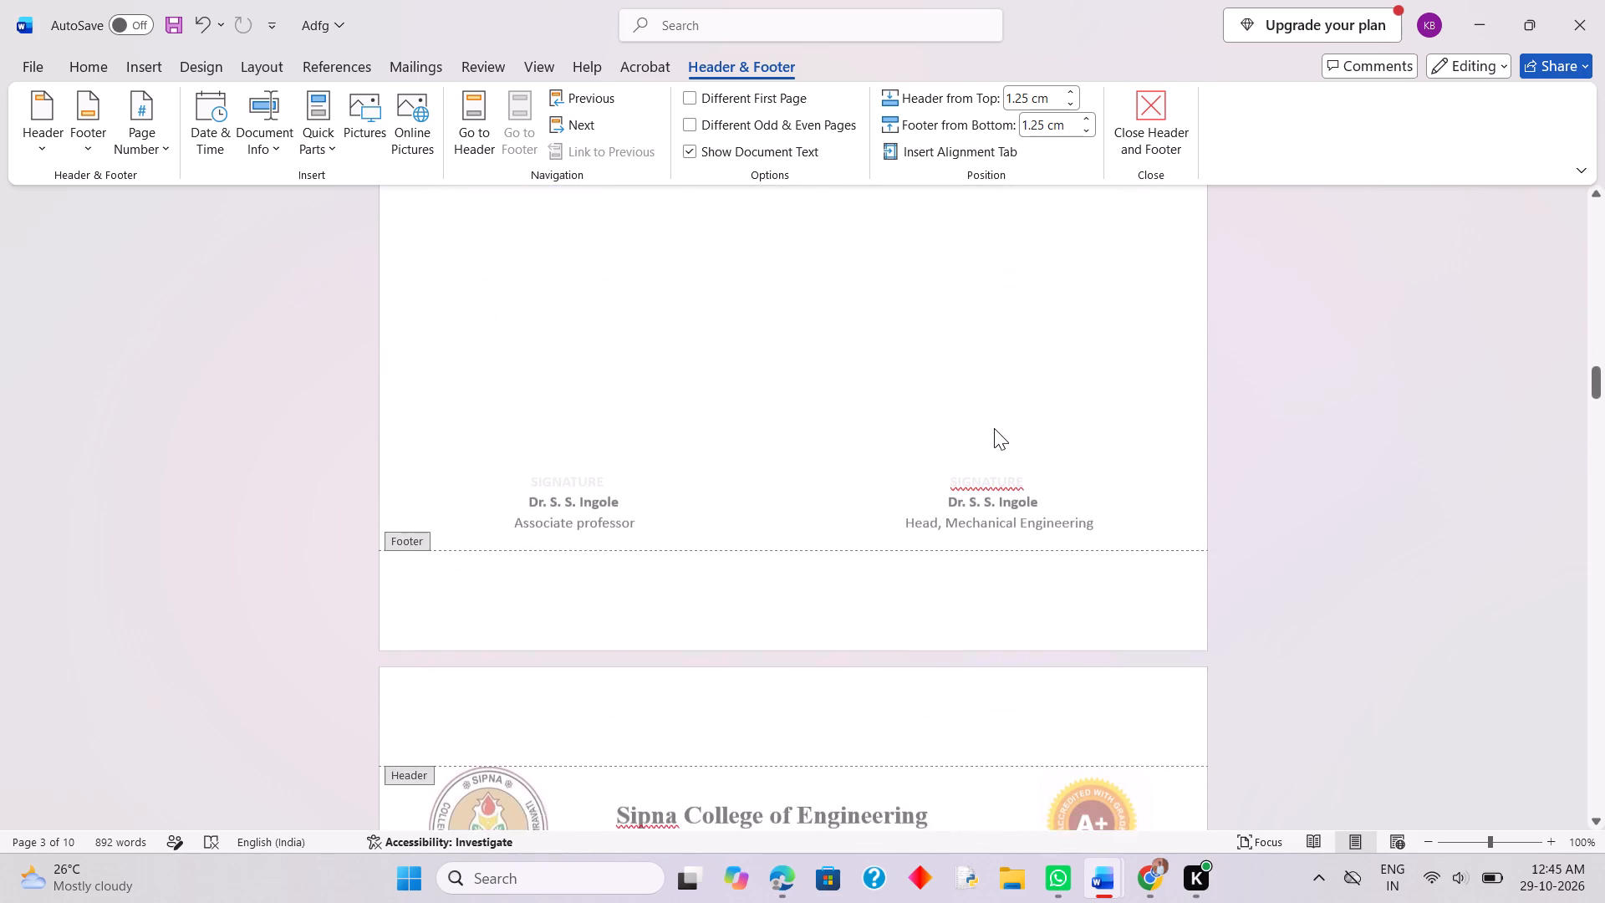
scroll(994, 428, "down", 2)
left_click(1043, 426)
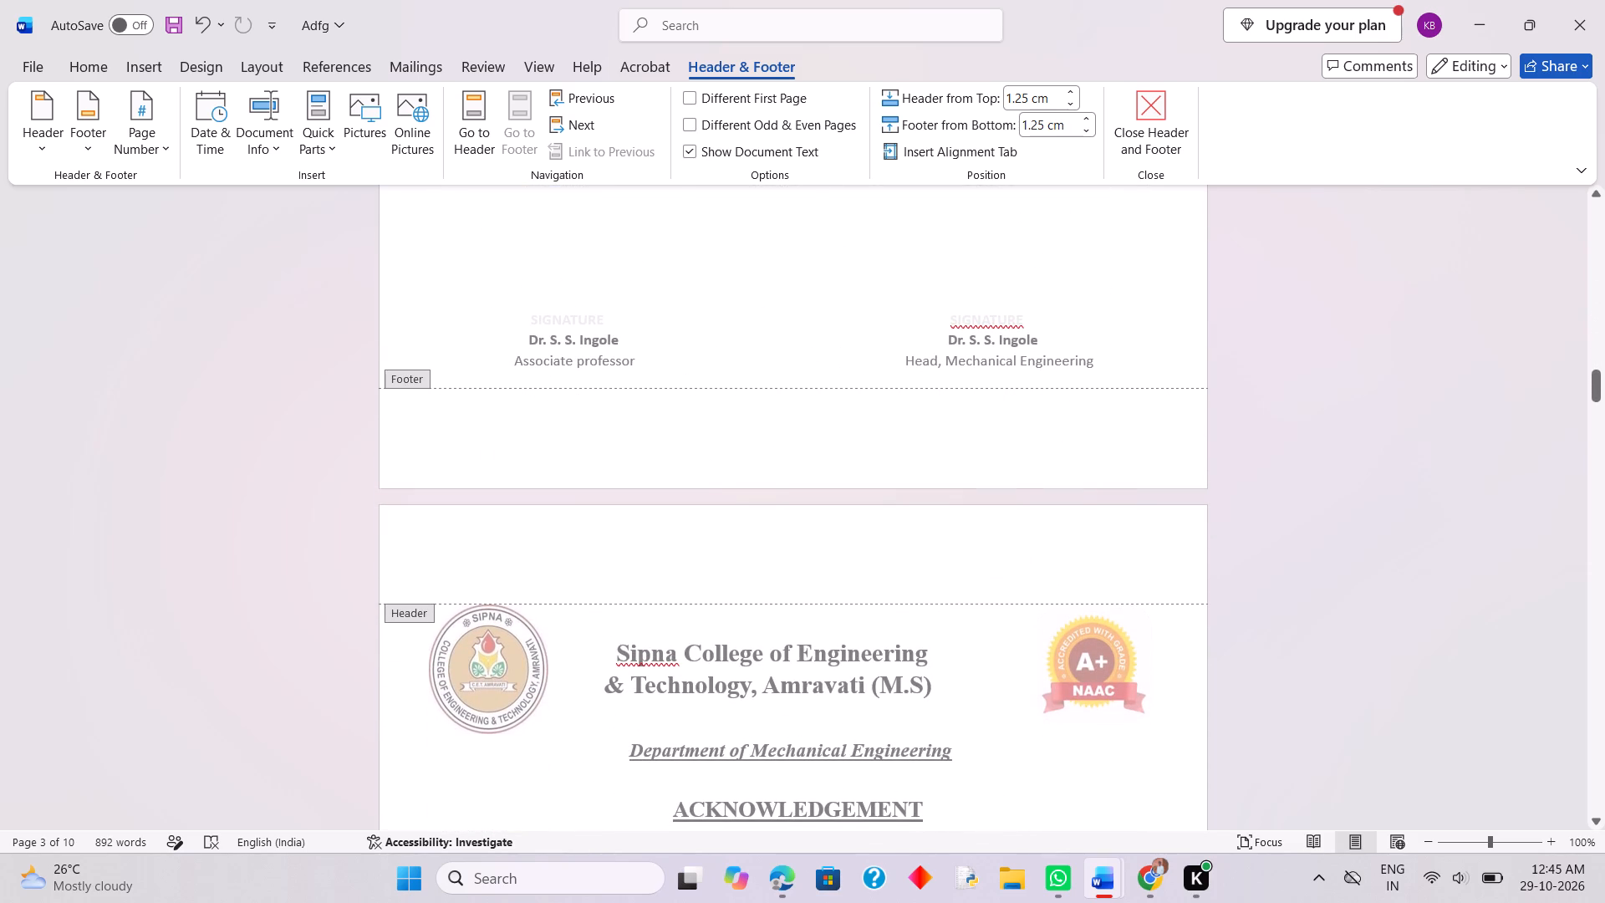
left_click(1043, 426)
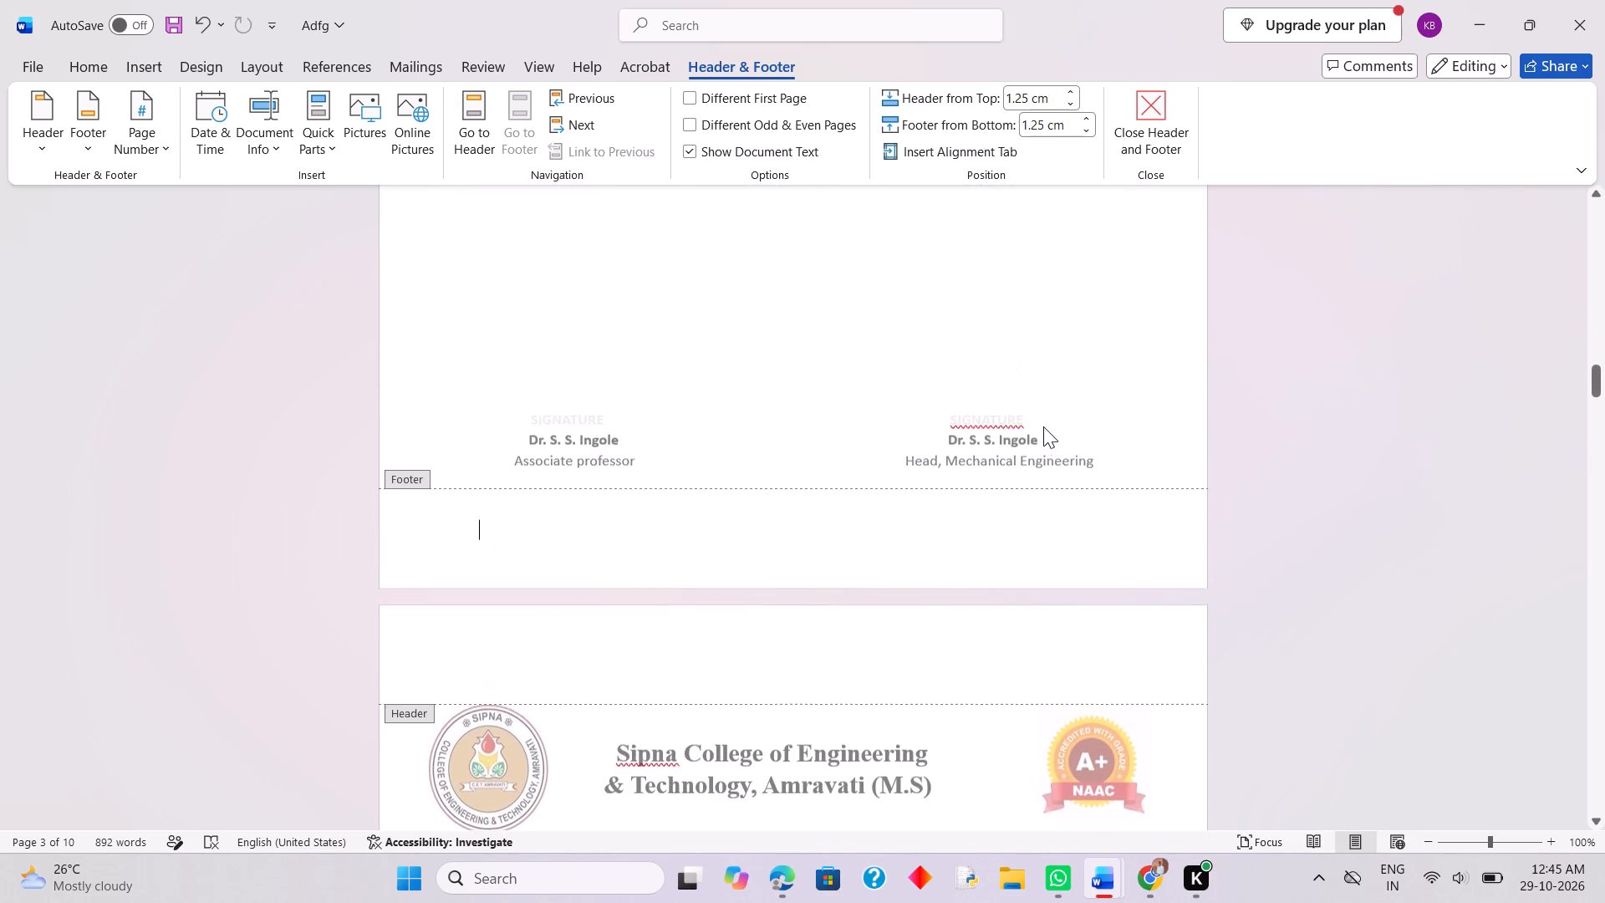
left_click(257, 400)
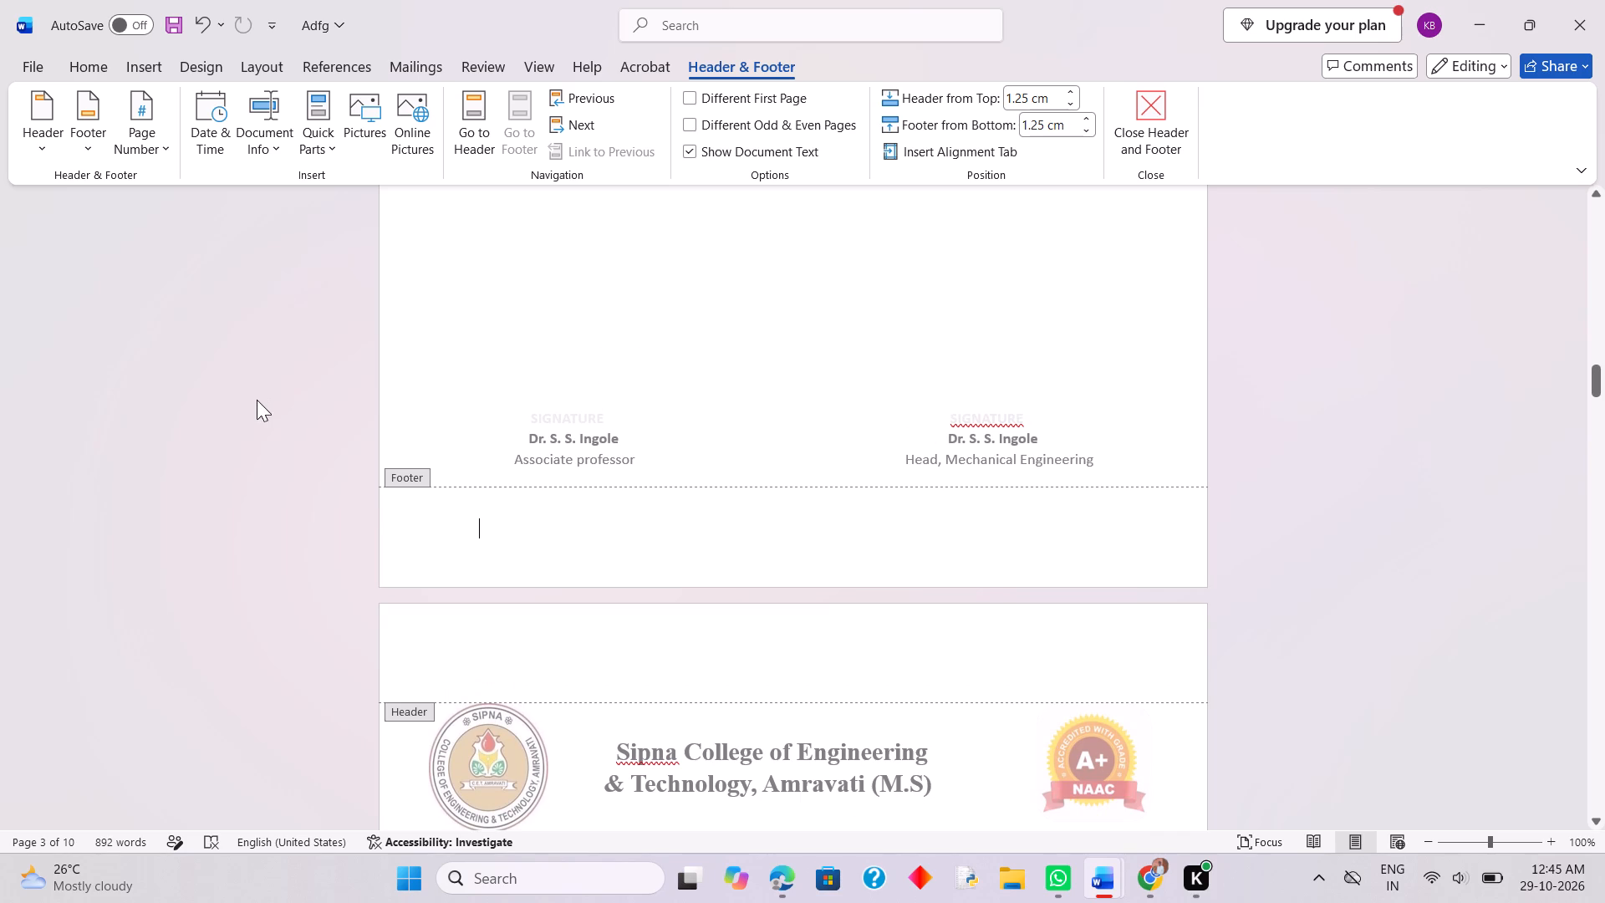
left_click(277, 399)
left_click(940, 352)
double_click(940, 352)
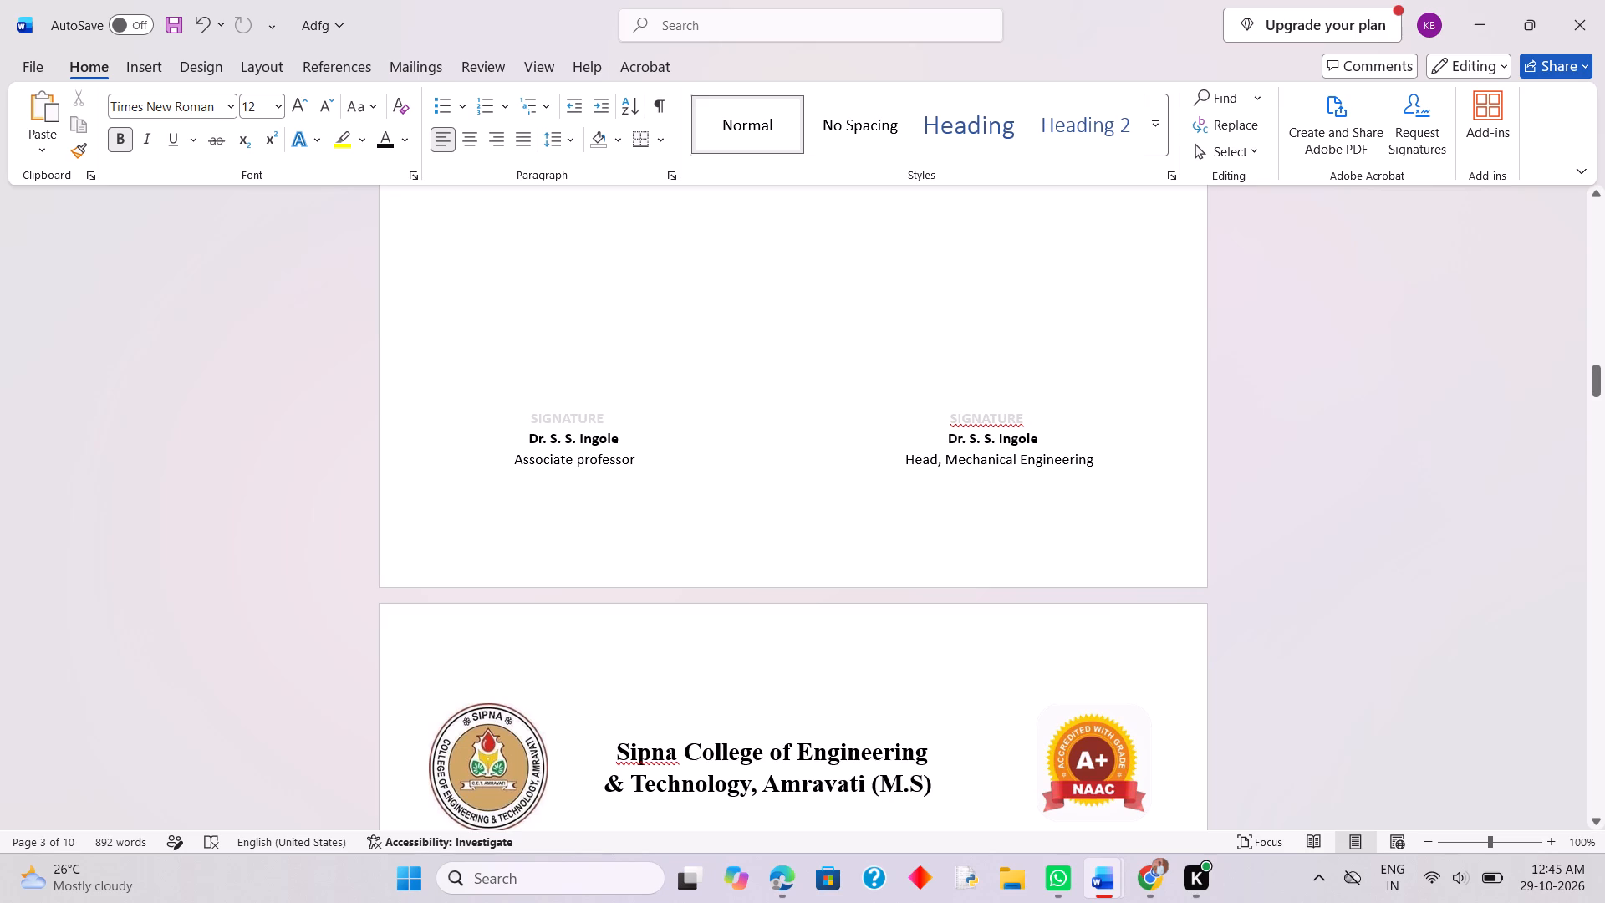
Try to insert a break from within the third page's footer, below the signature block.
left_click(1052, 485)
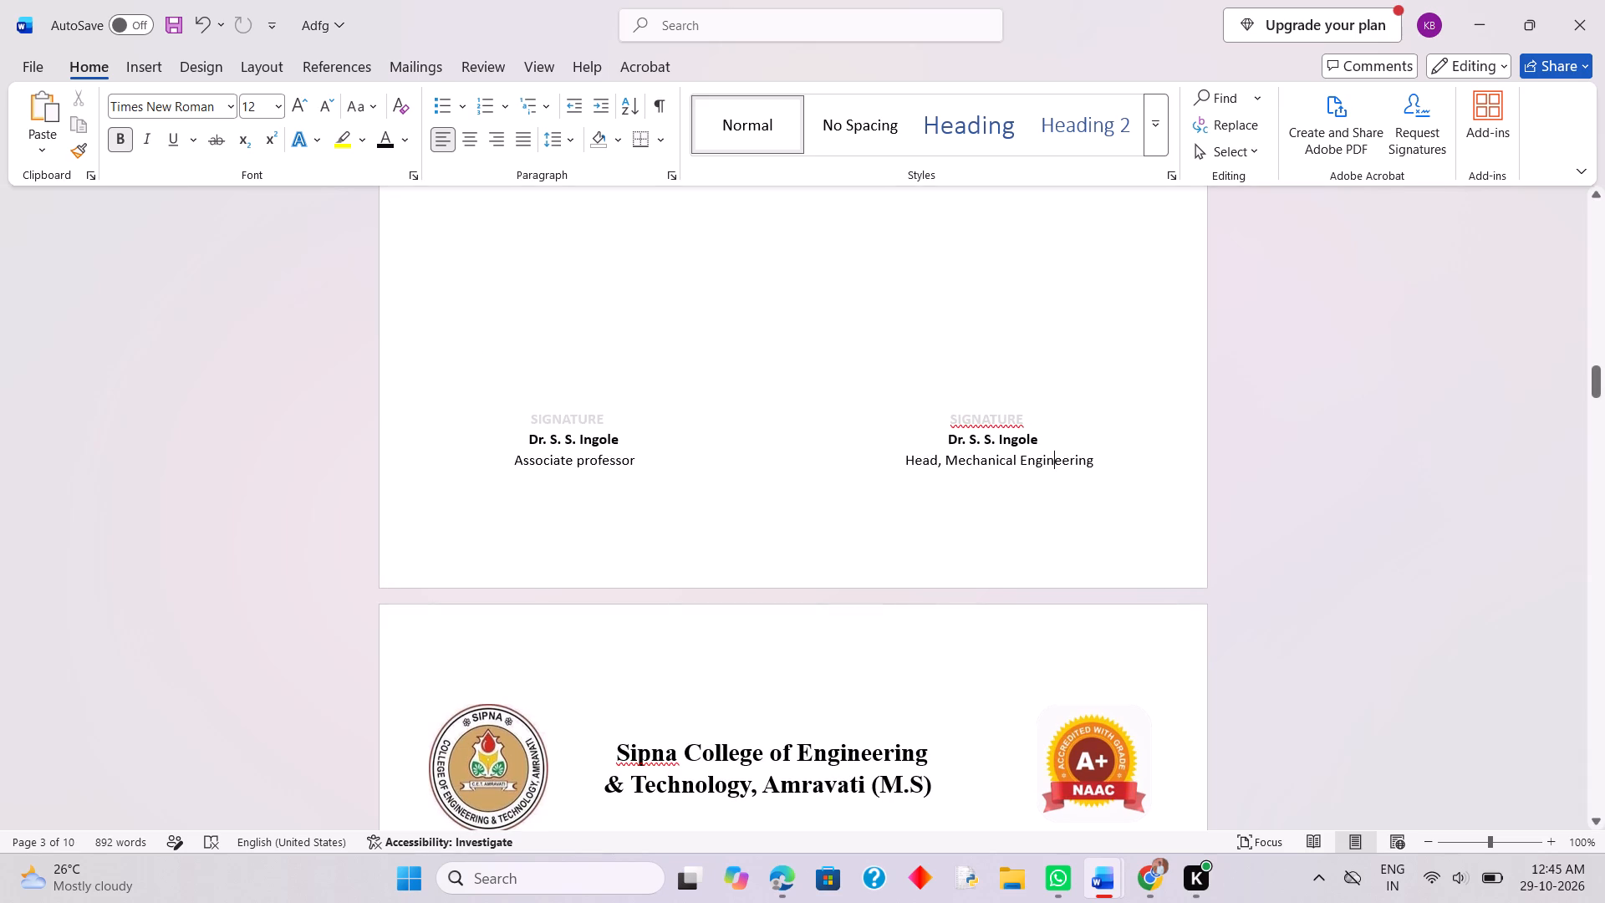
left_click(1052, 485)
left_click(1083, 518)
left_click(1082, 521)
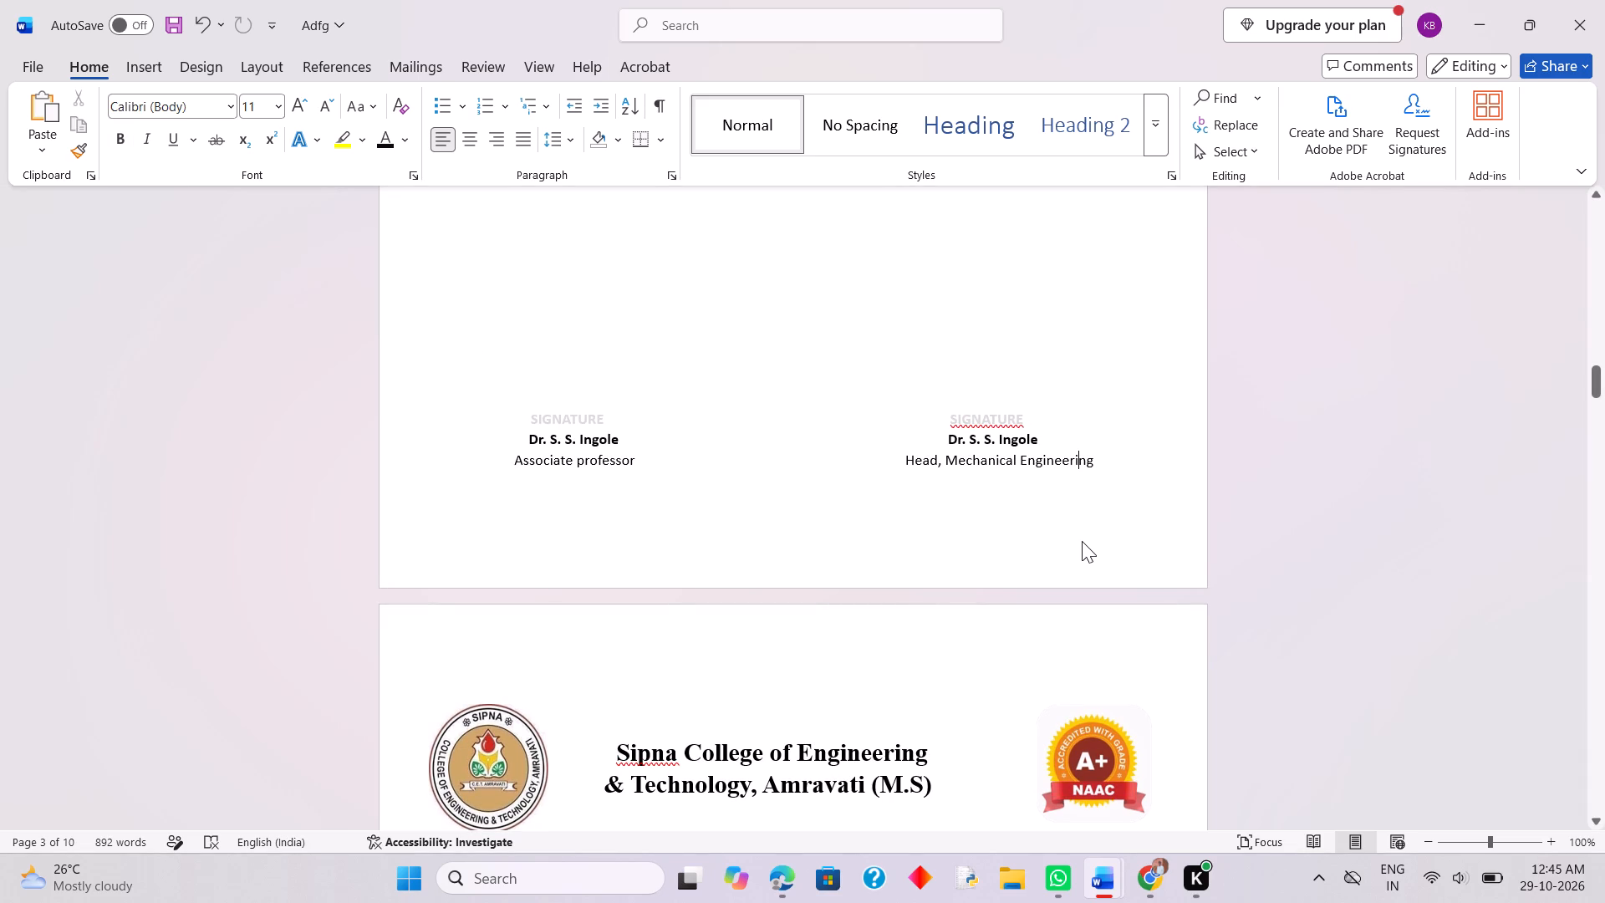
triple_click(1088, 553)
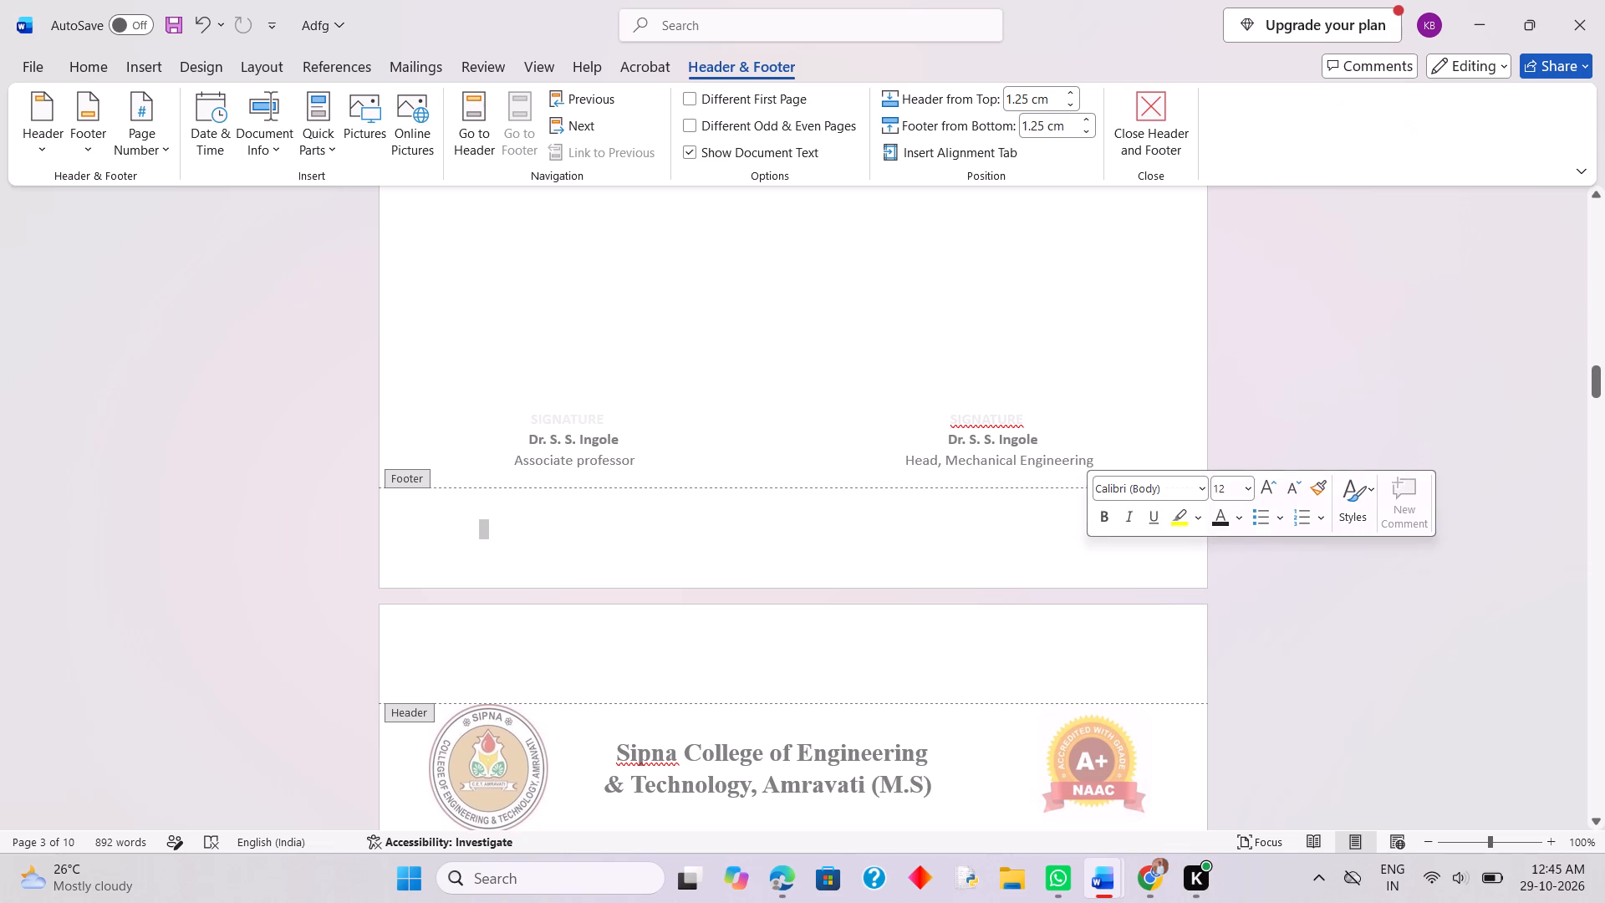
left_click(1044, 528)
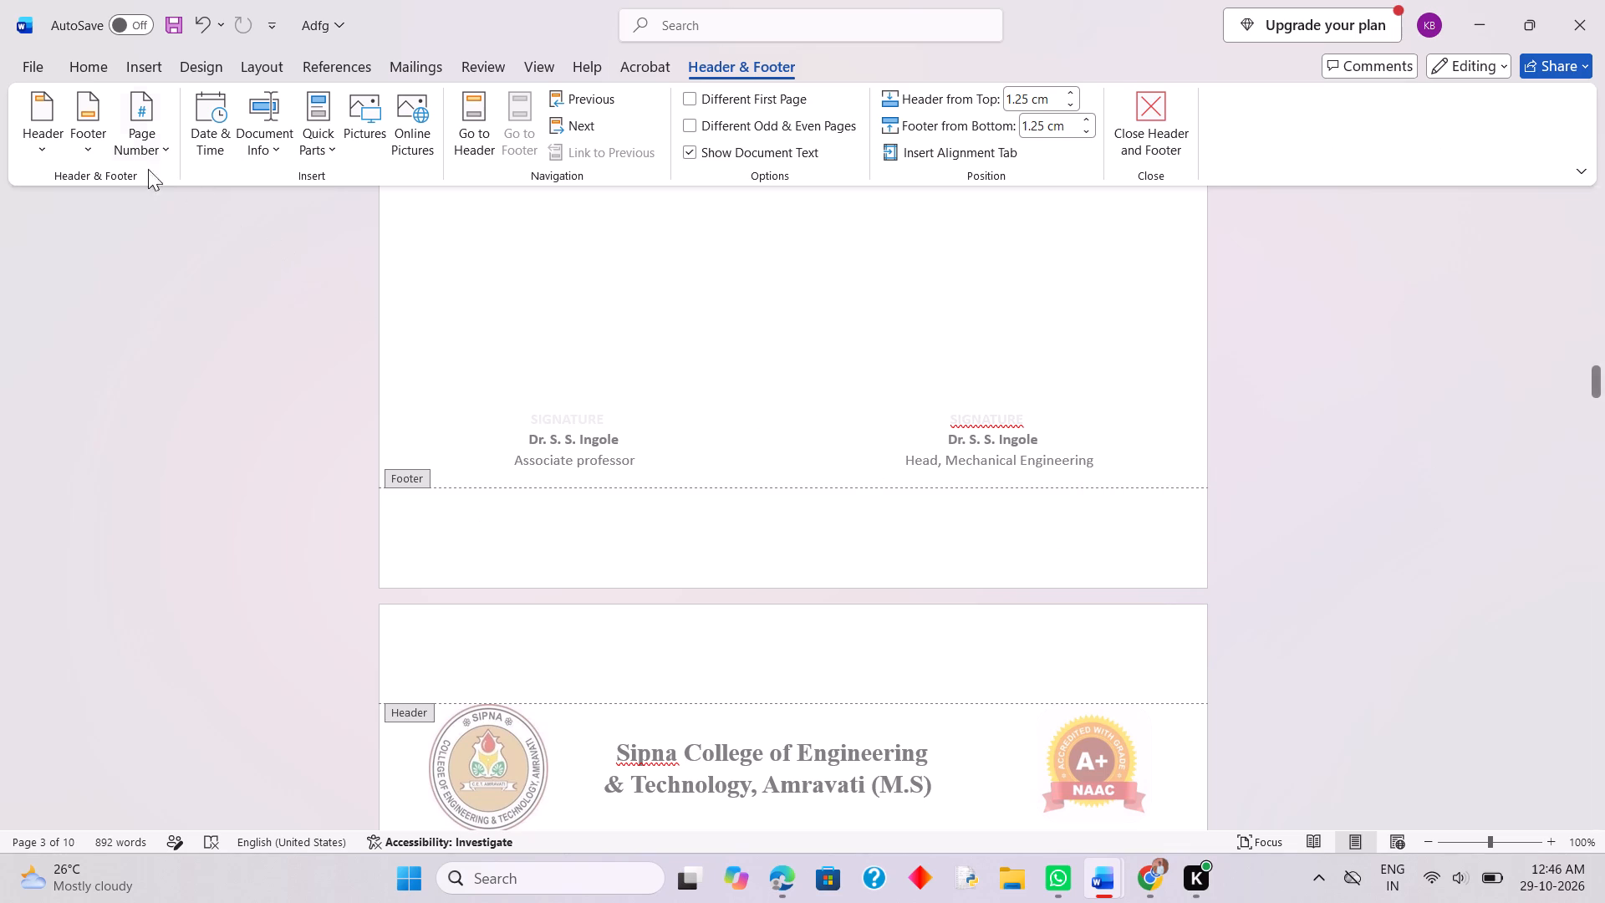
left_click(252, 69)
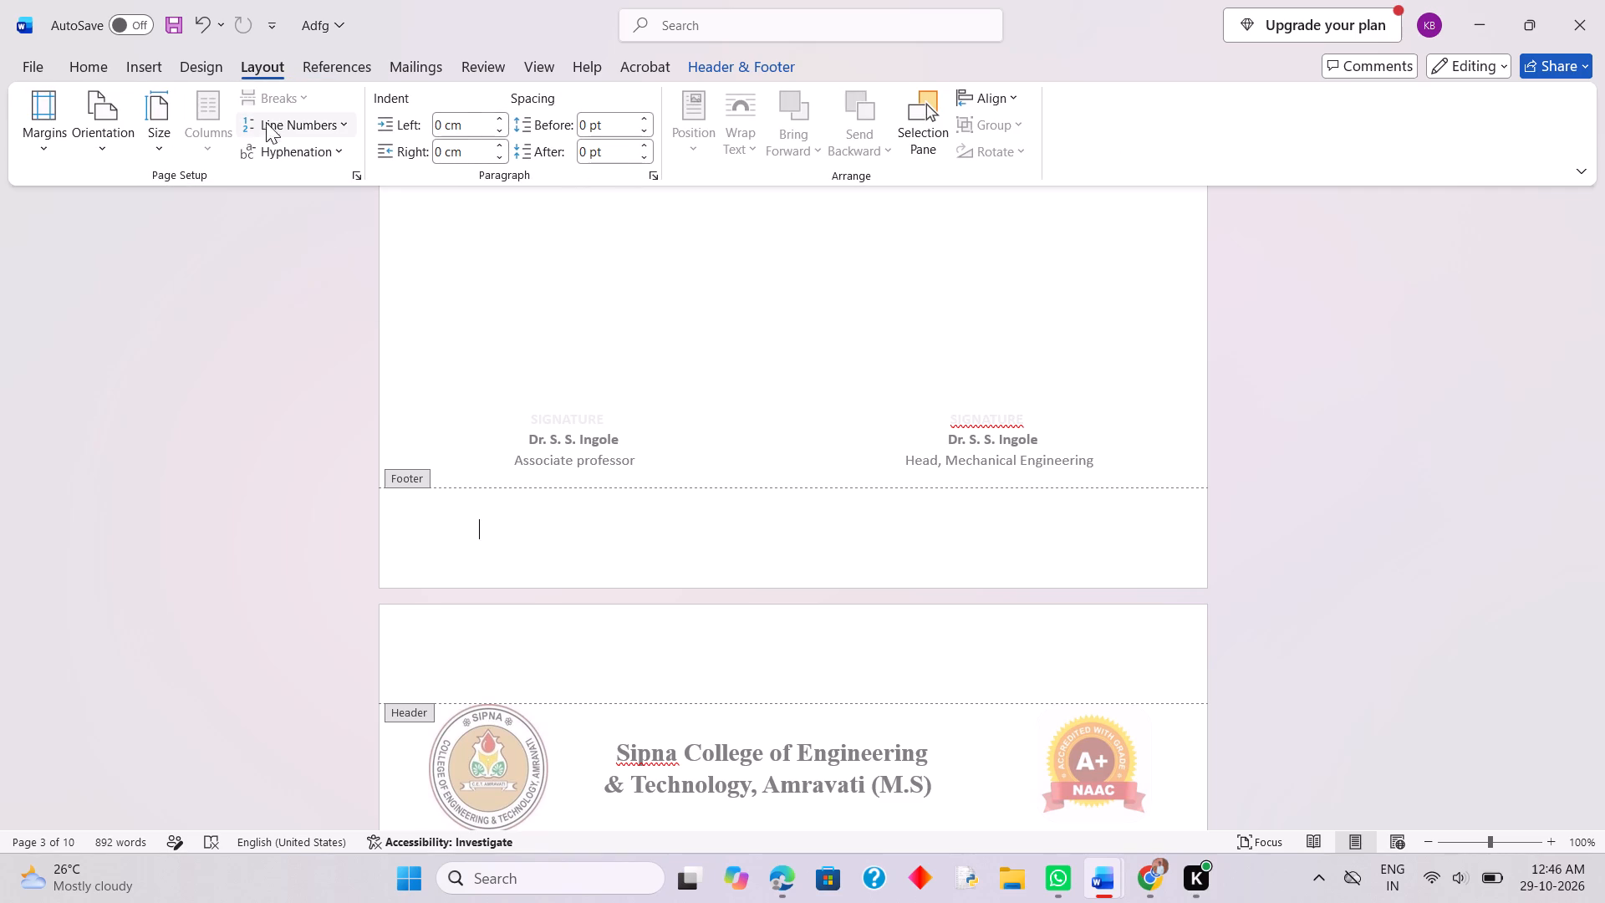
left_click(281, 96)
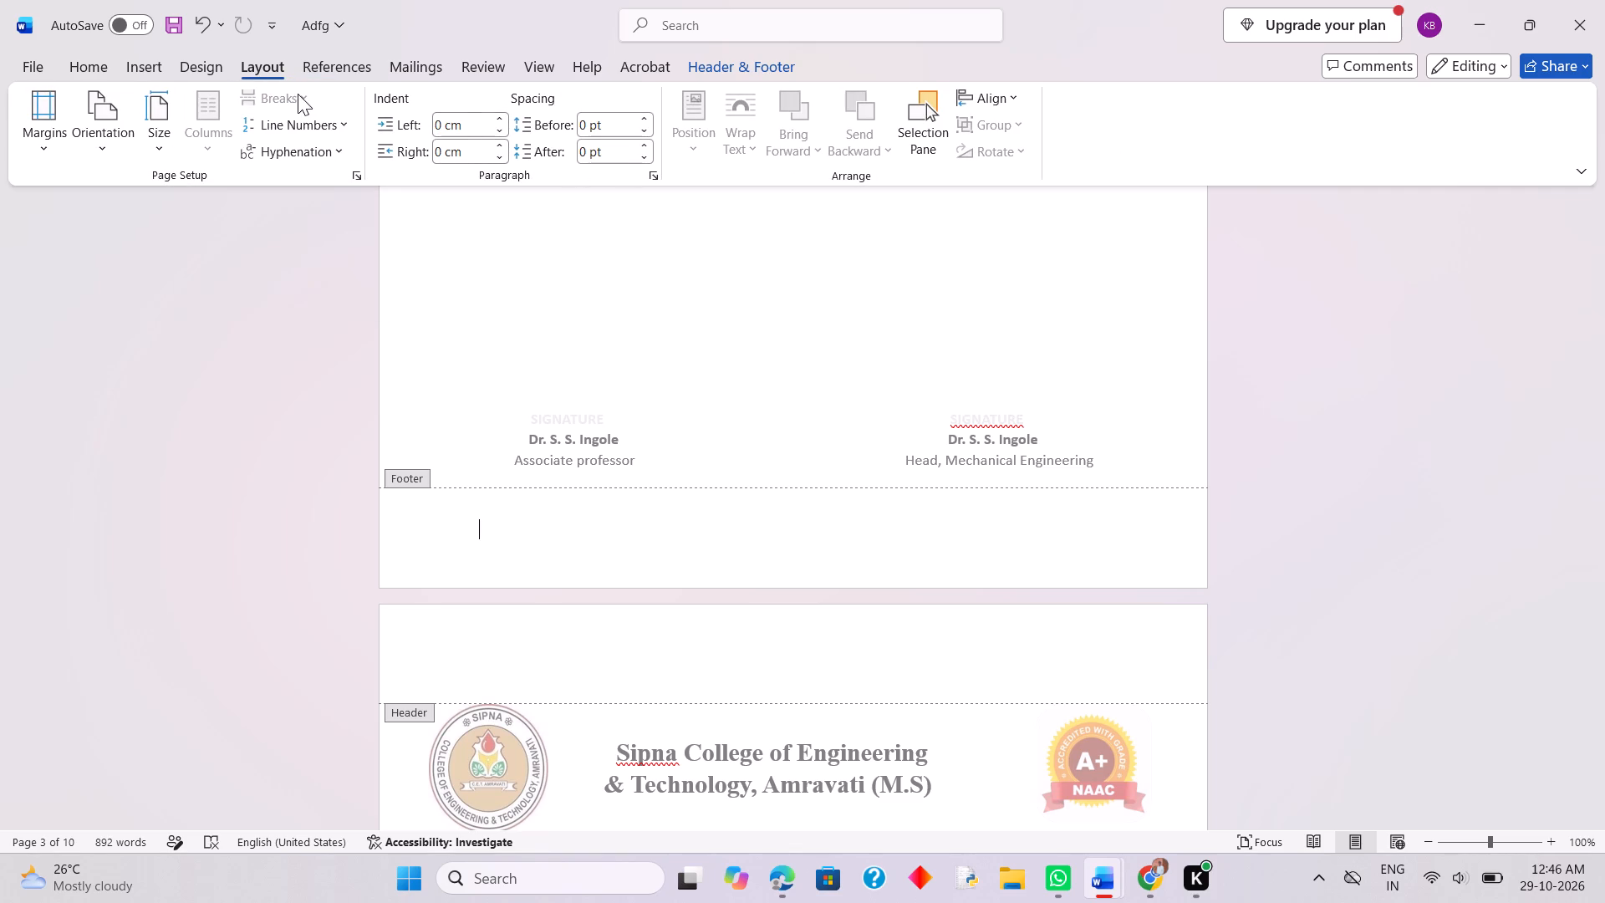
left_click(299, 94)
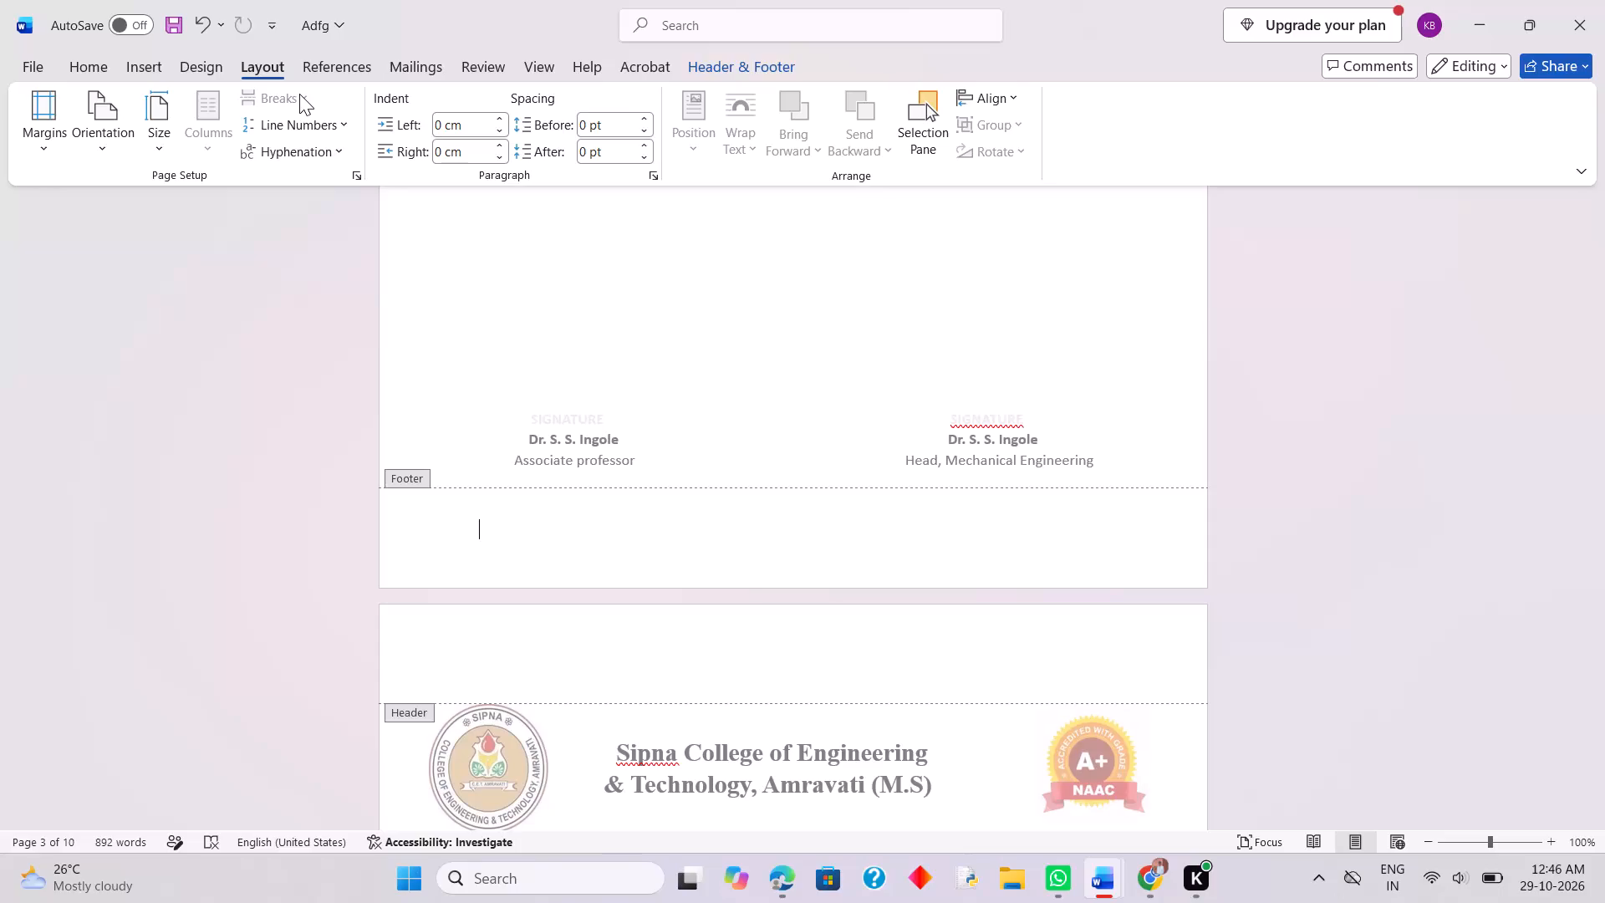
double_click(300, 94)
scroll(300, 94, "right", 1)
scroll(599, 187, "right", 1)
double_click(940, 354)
Insert a Next Page section break at the blank line above the signature block on the third page.
scroll(940, 354, "up", 1)
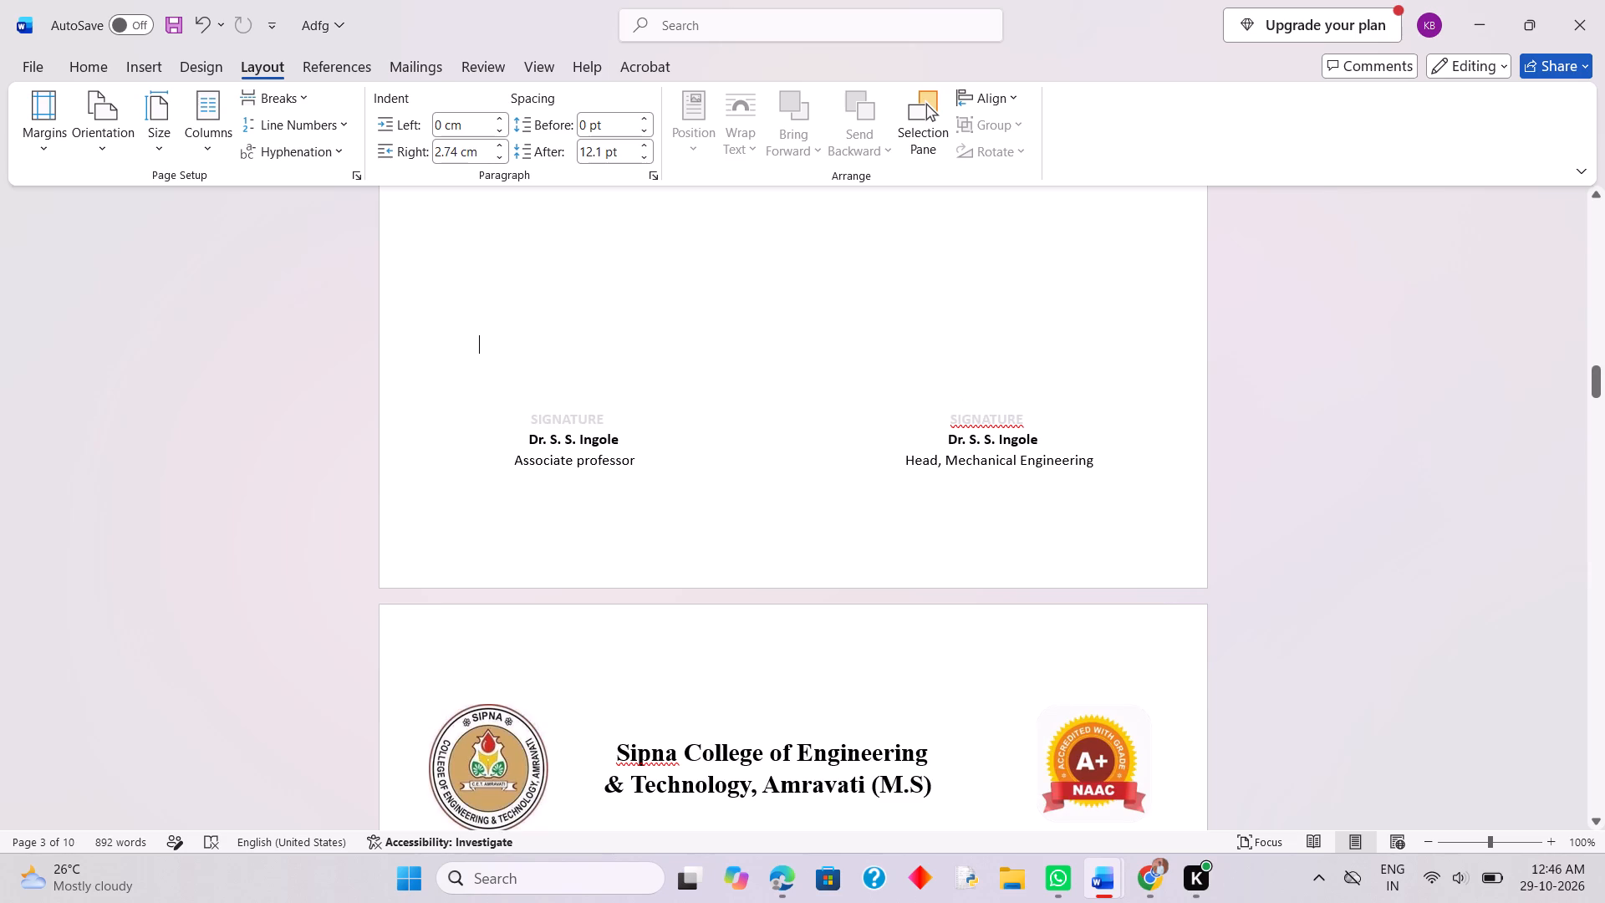
left_click(1092, 537)
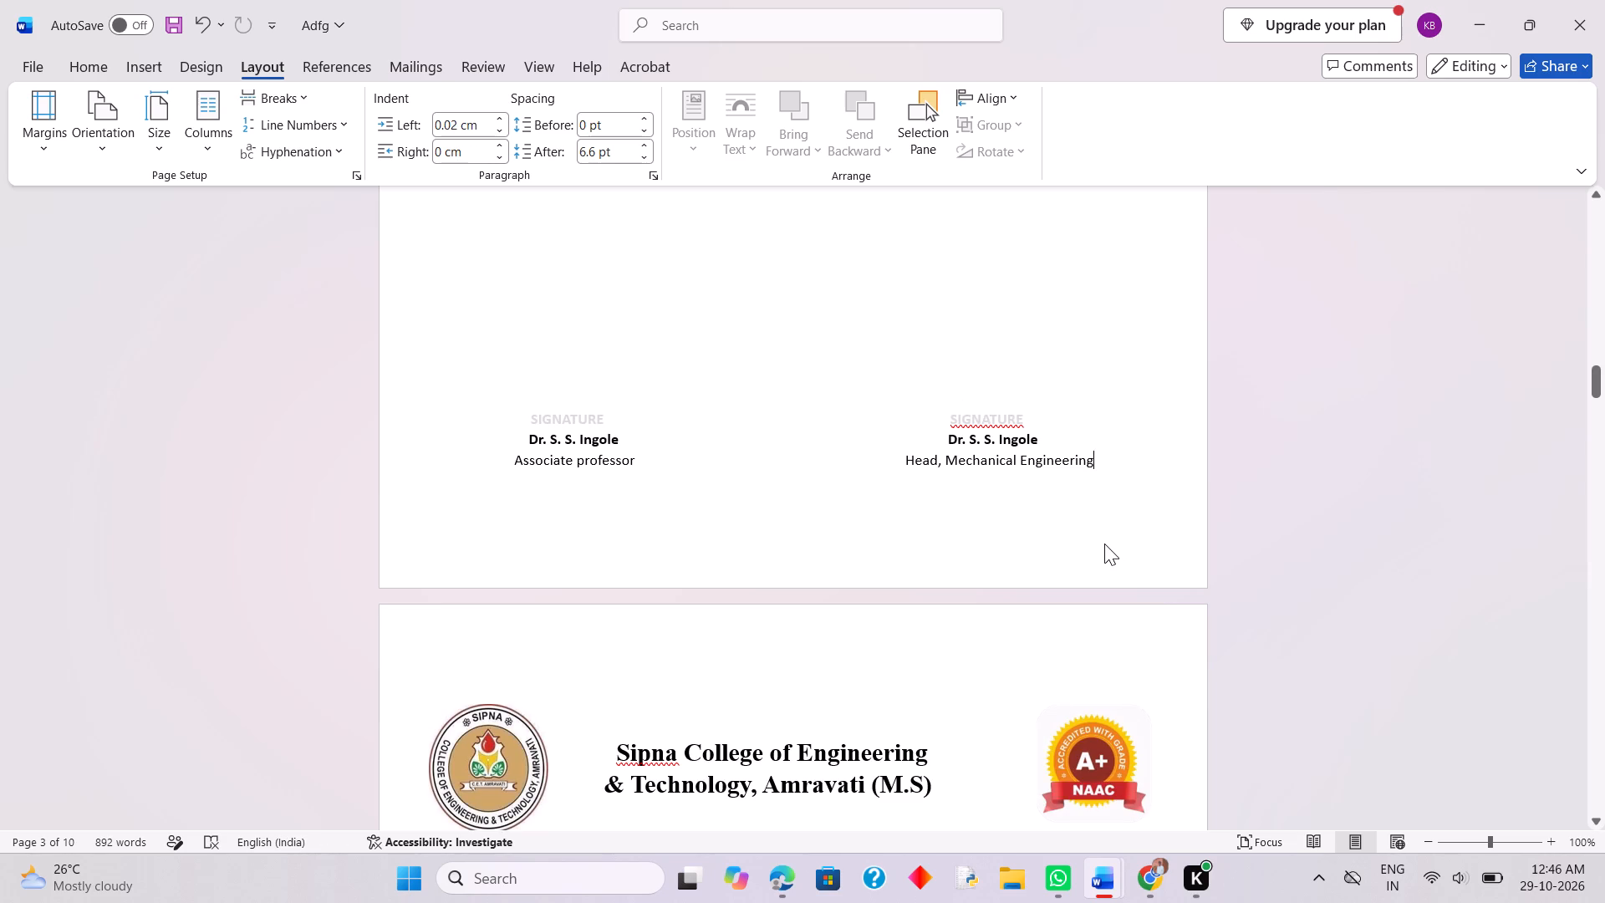
left_click(1062, 542)
left_click(1098, 468)
left_click(838, 313)
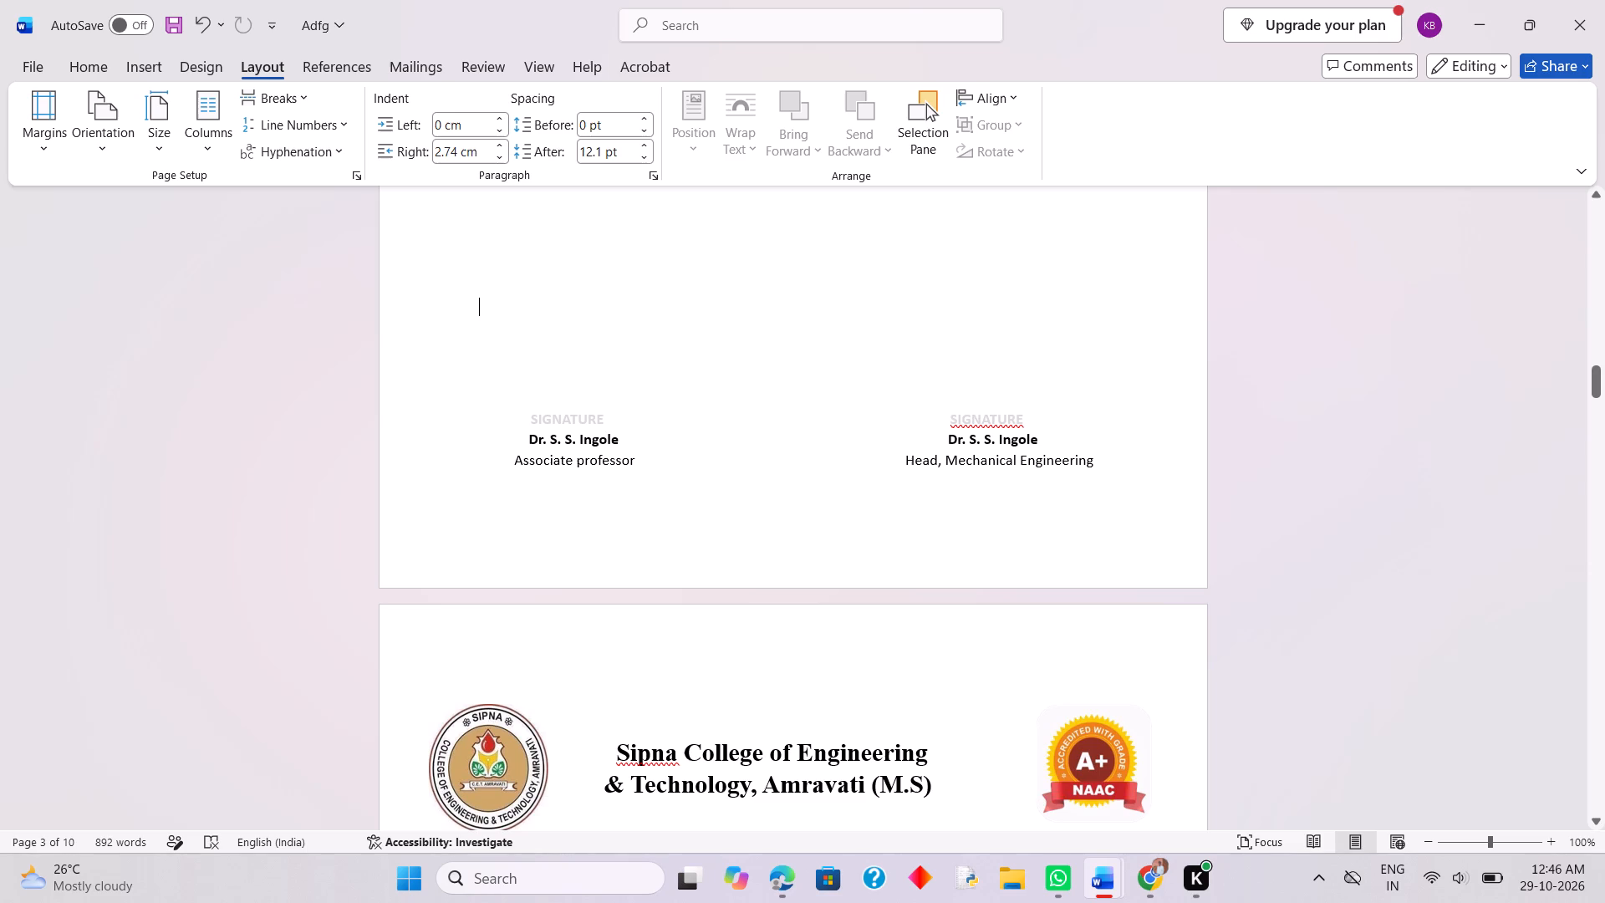
left_click(297, 99)
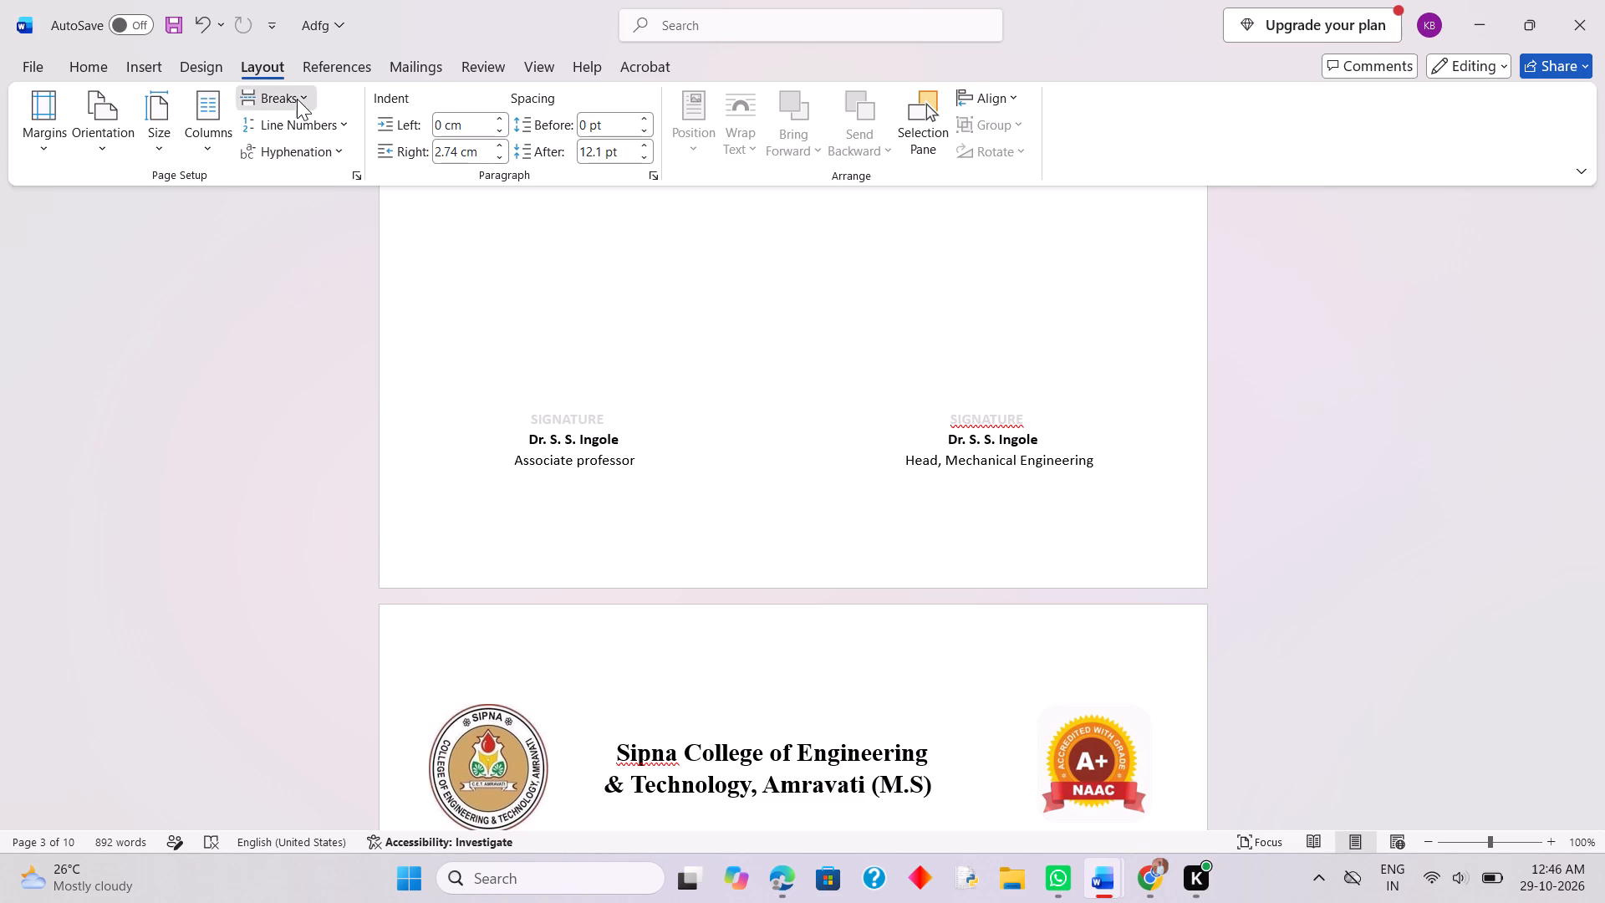
left_click(297, 99)
left_click(297, 99)
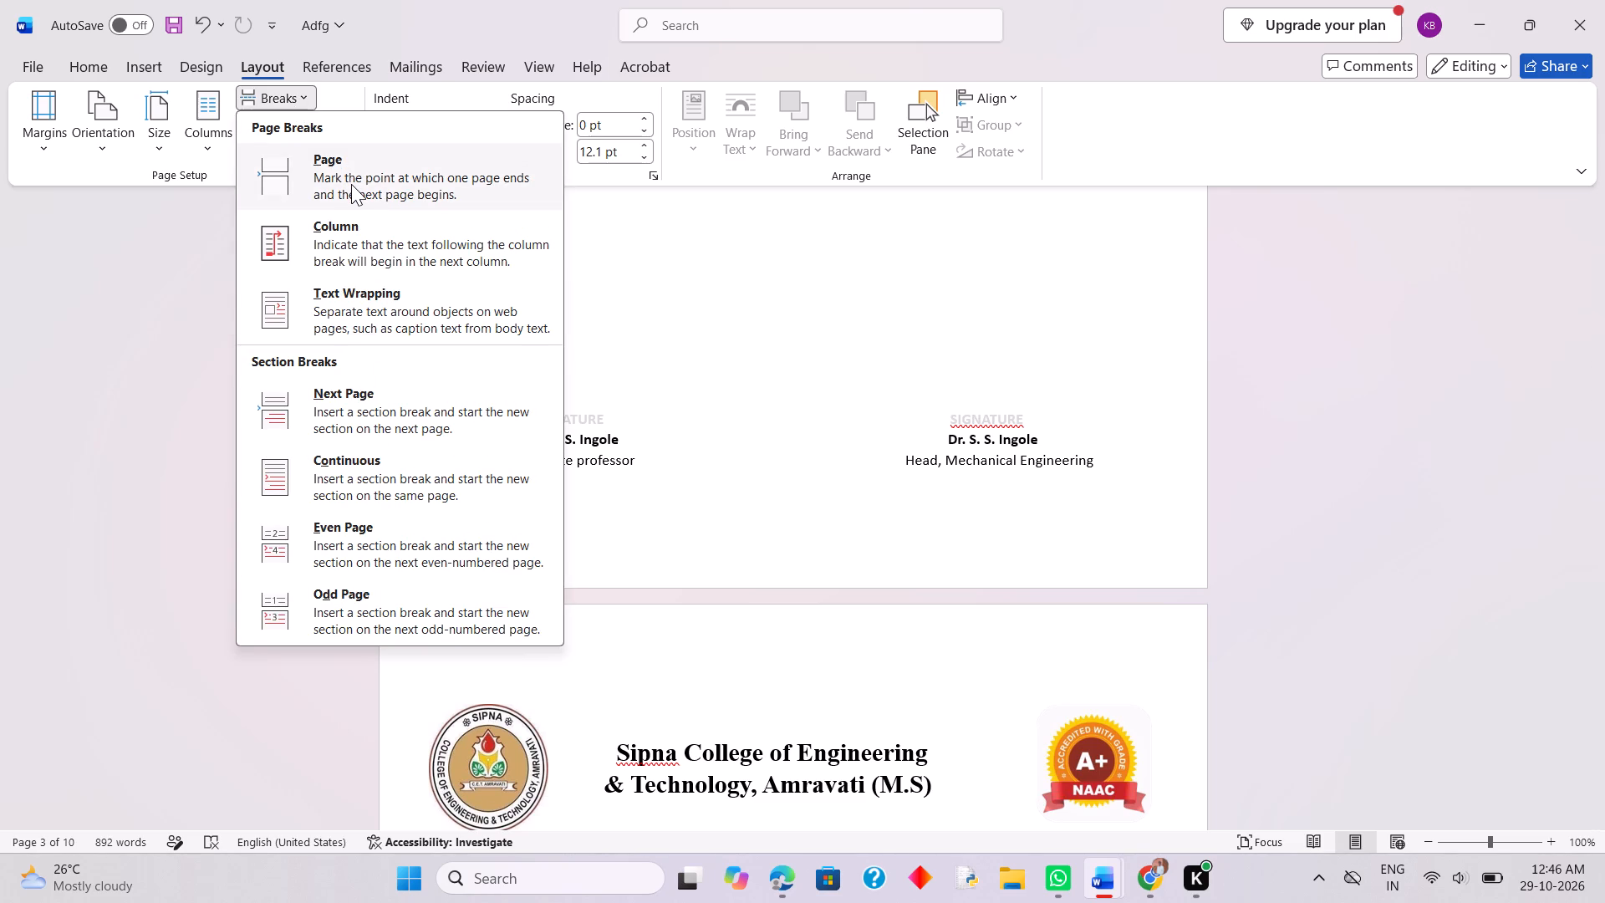
left_click(363, 390)
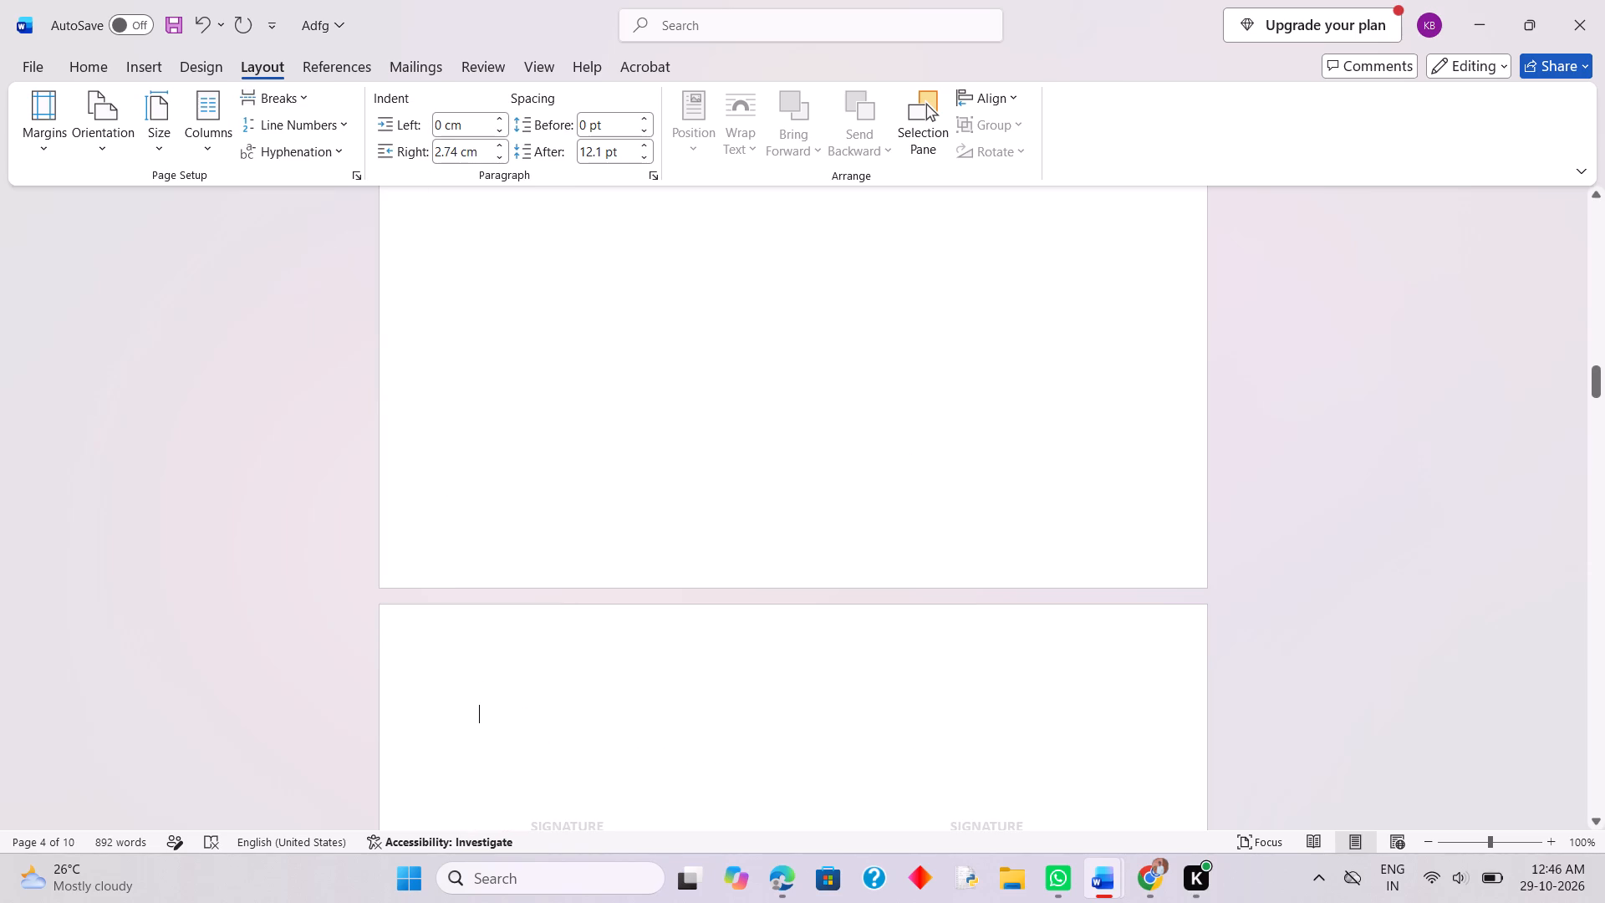
Review the page layout across the report, from the first page to the last page and back to the Abstract.
scroll(459, 456, "up", 1)
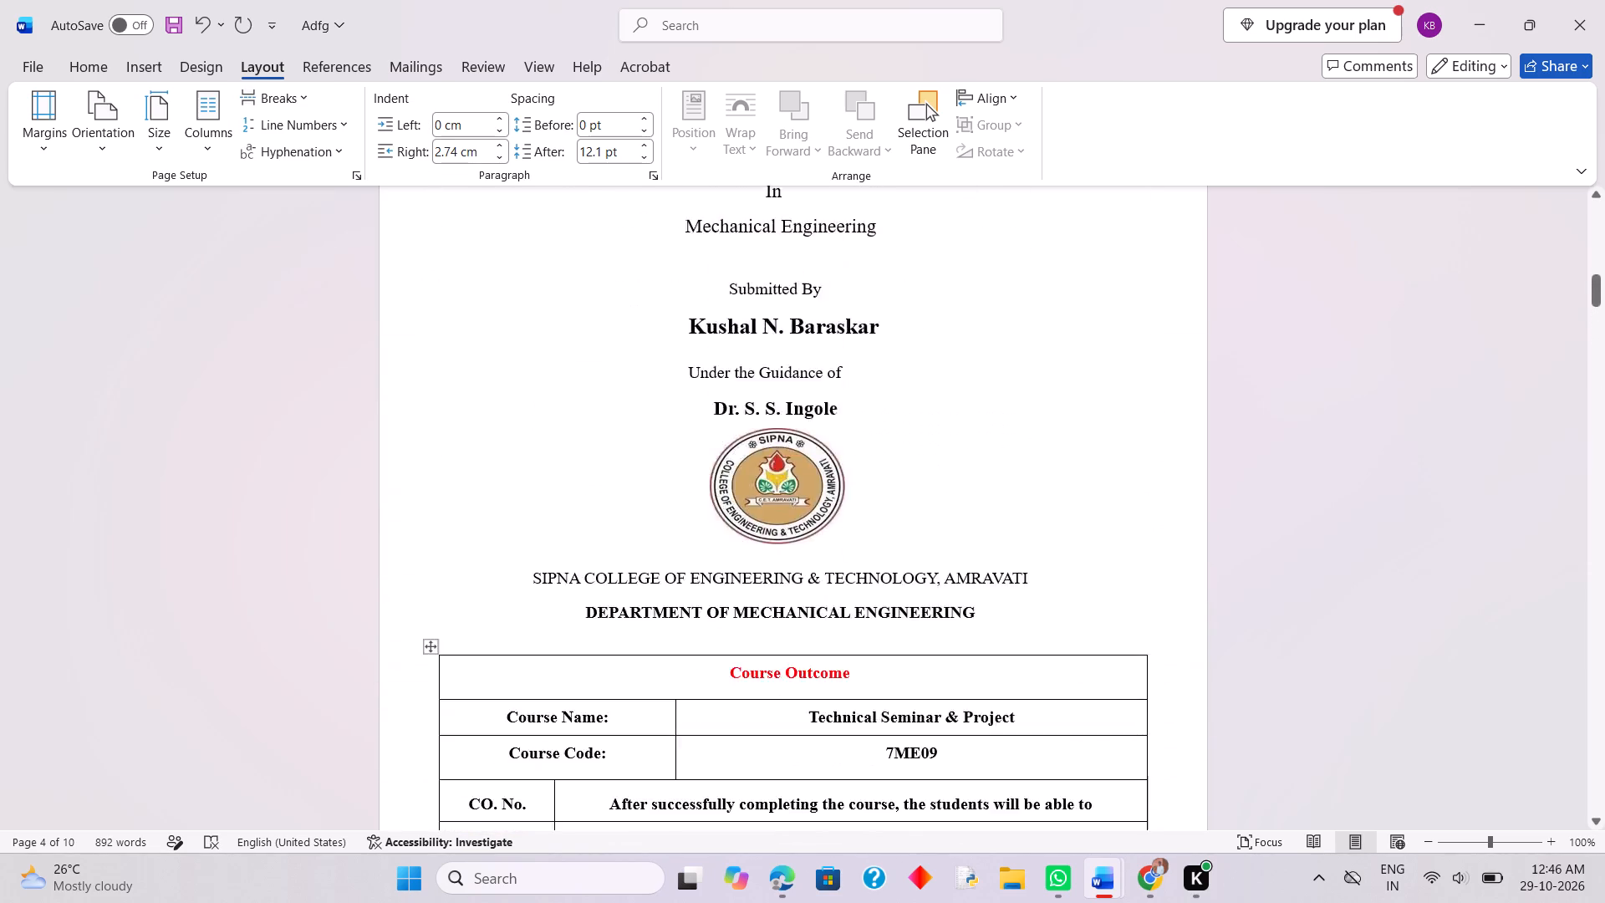
scroll(459, 456, "up", 1)
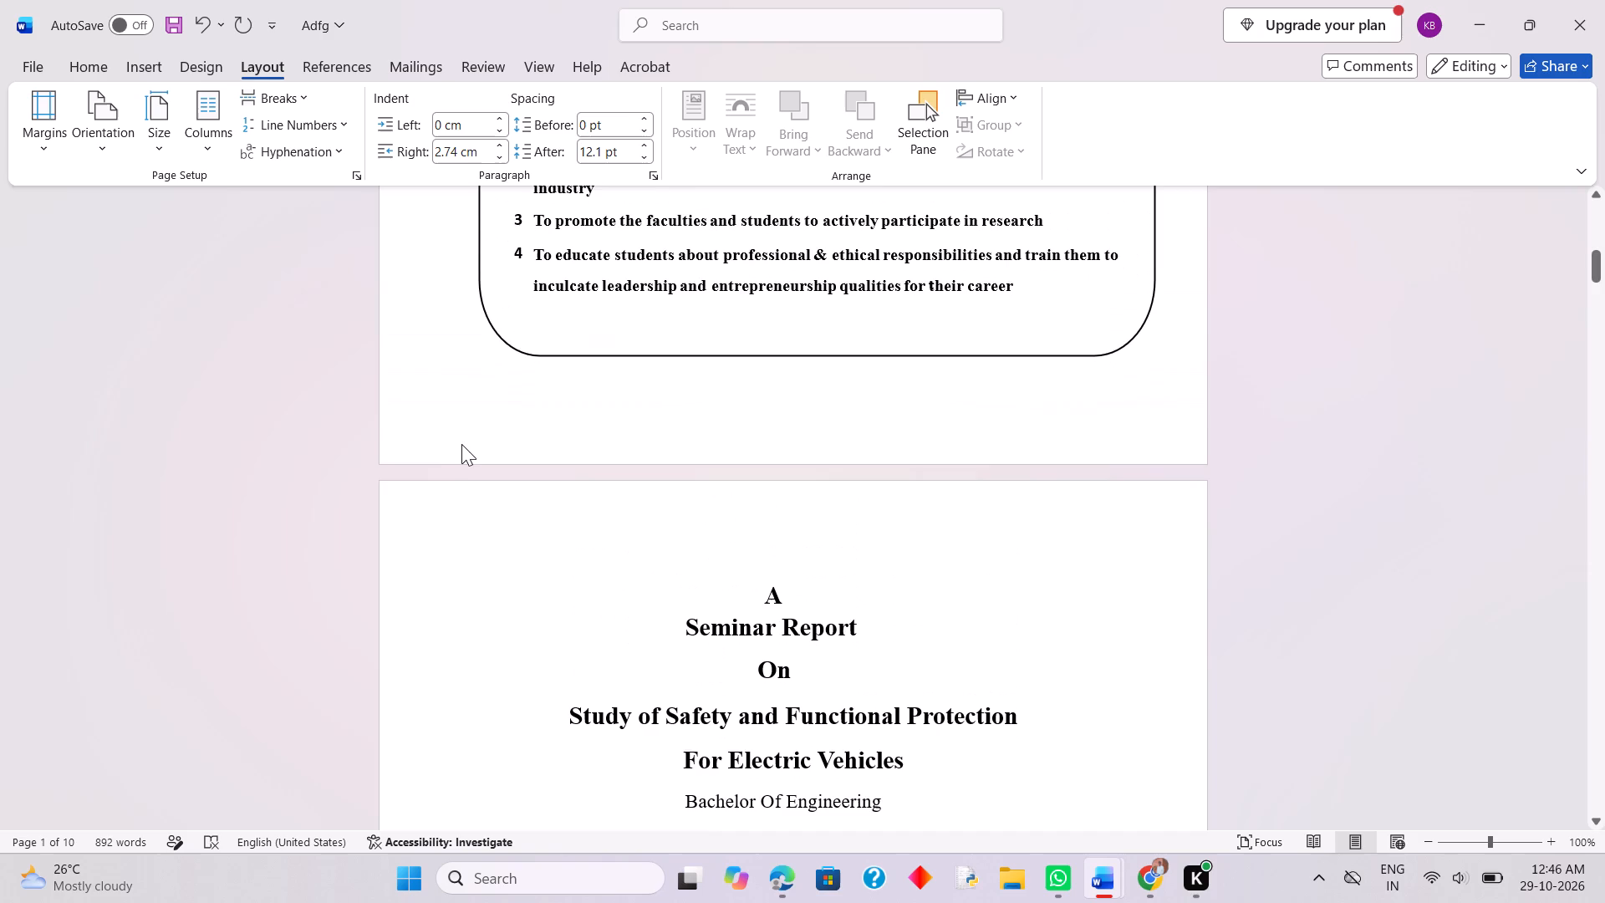
scroll(465, 443, "down", 4)
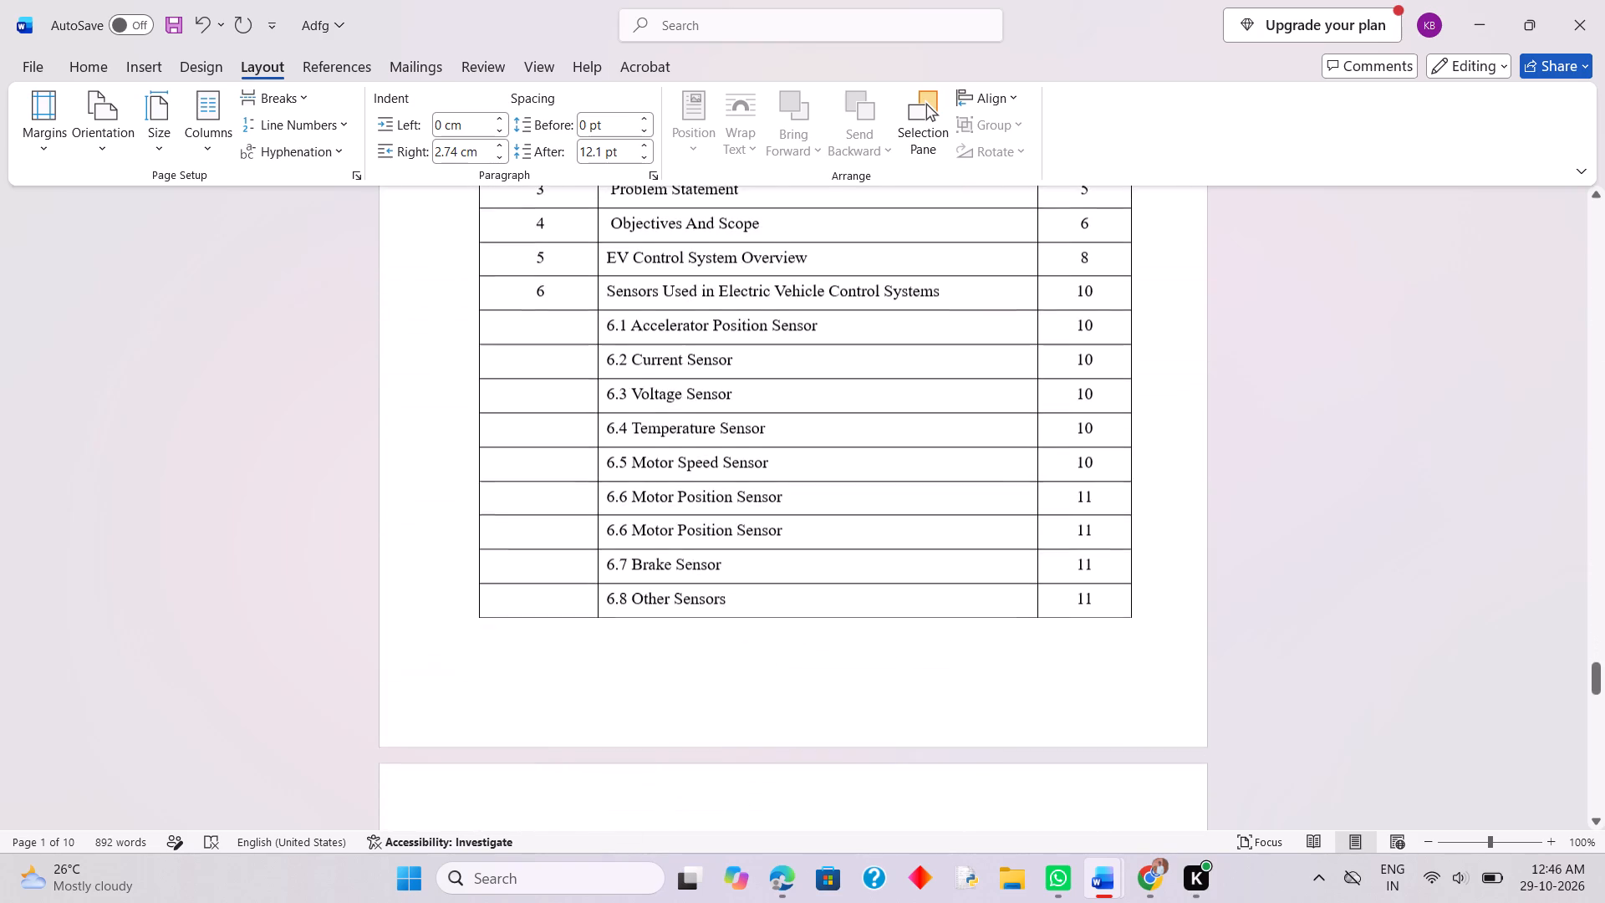
scroll(465, 443, "right", 1)
left_click(649, 528)
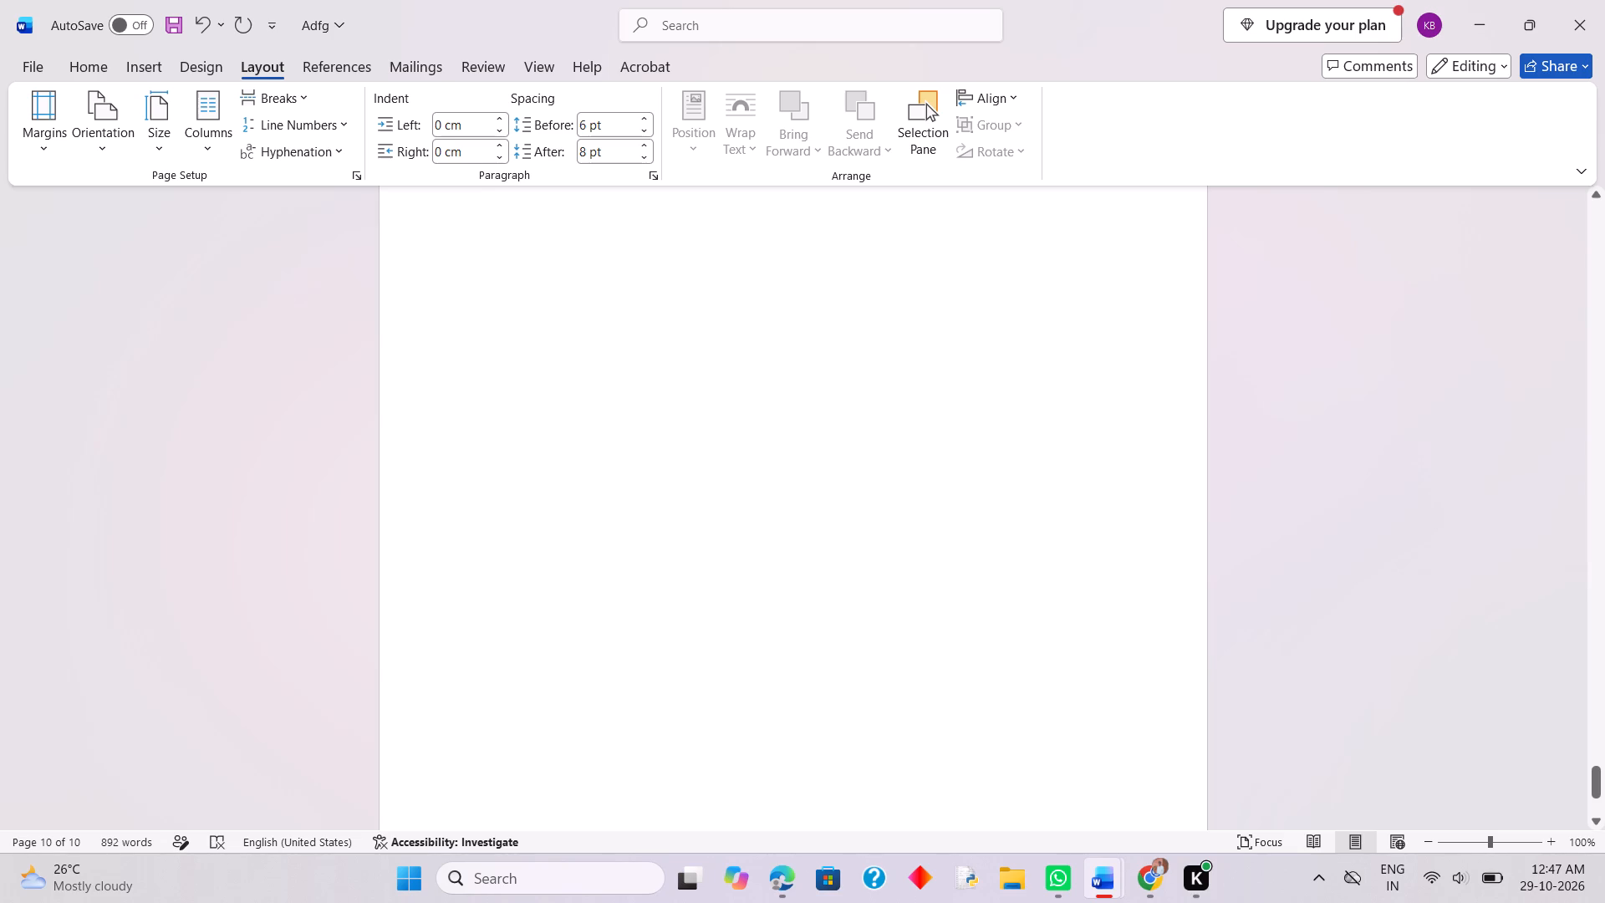
left_click(898, 686)
left_click(898, 686)
double_click(677, 298)
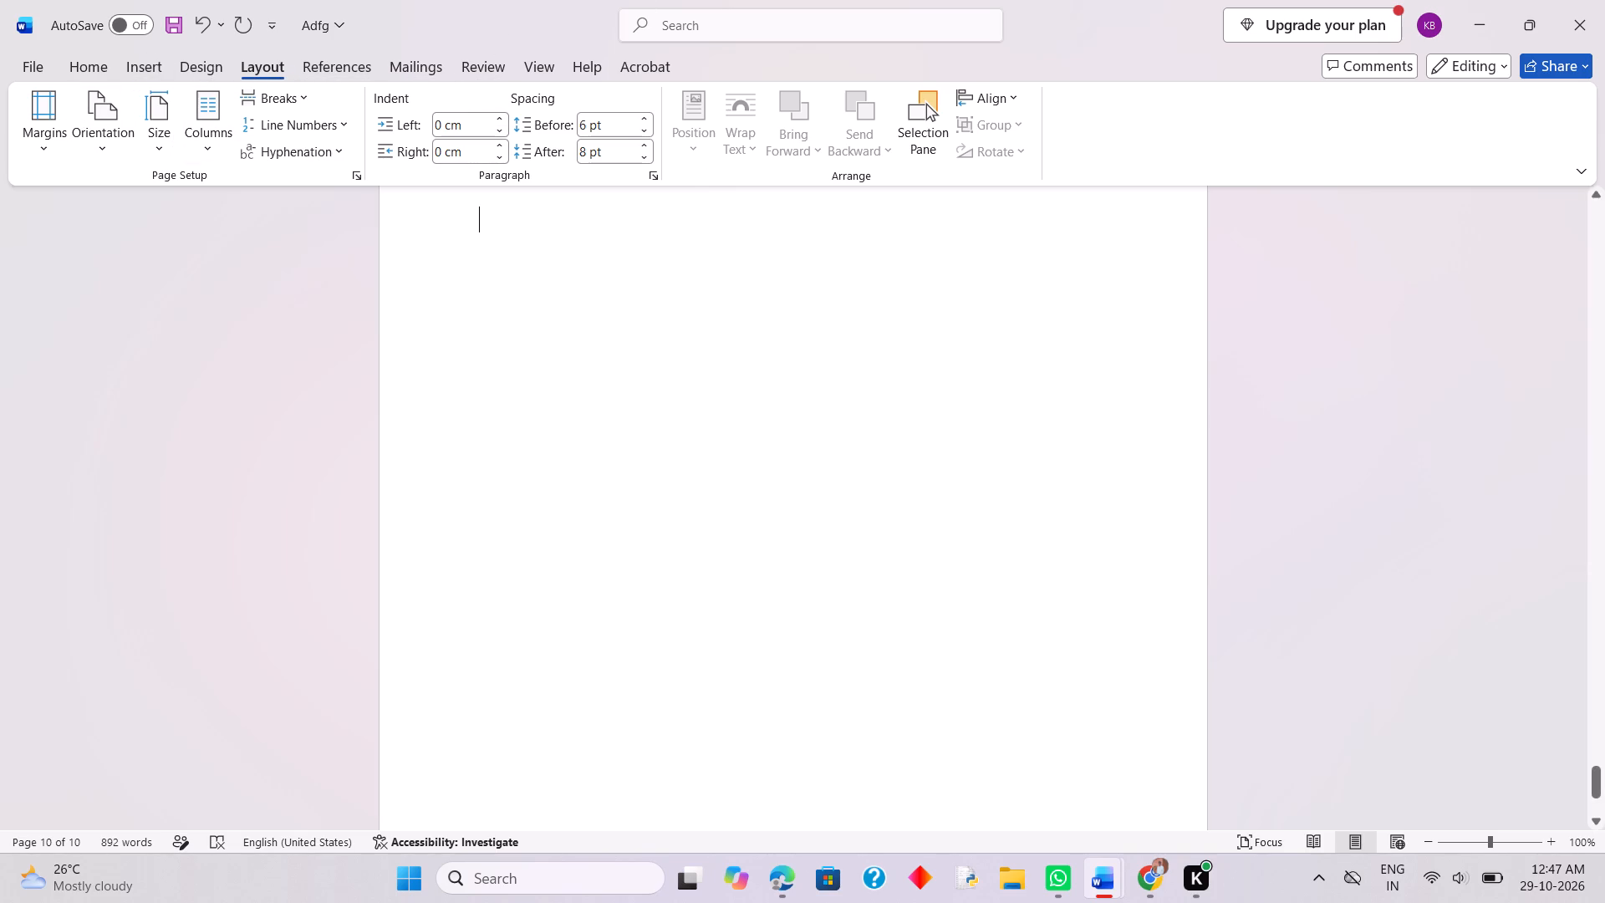
left_click(677, 298)
left_click(656, 358)
scroll(656, 358, "up", 2)
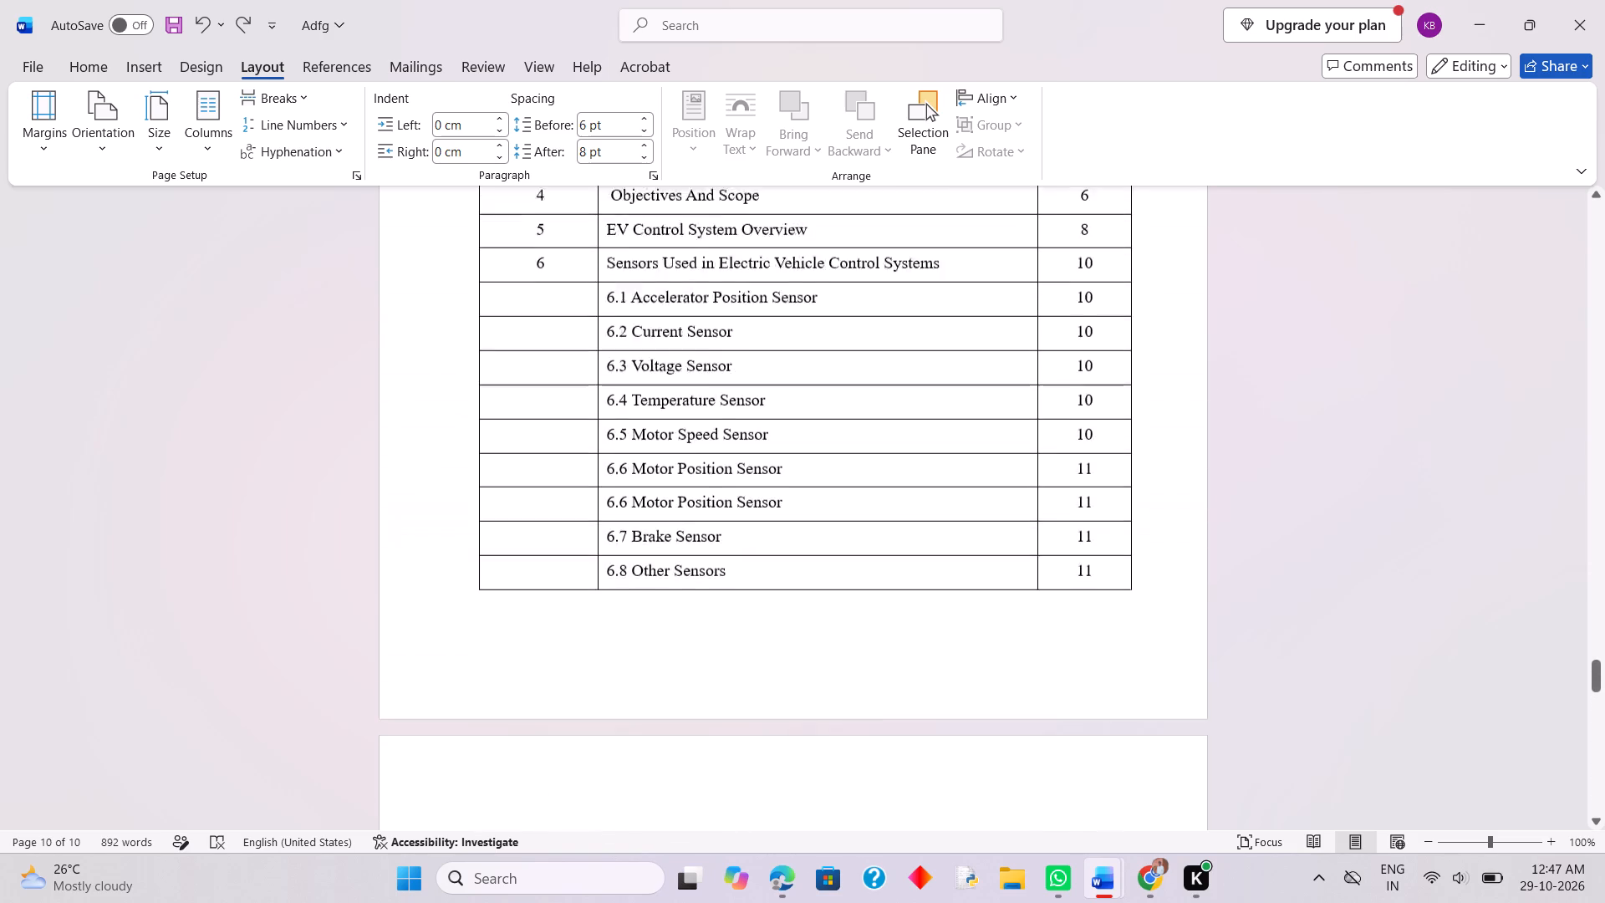
scroll(656, 358, "up", 3)
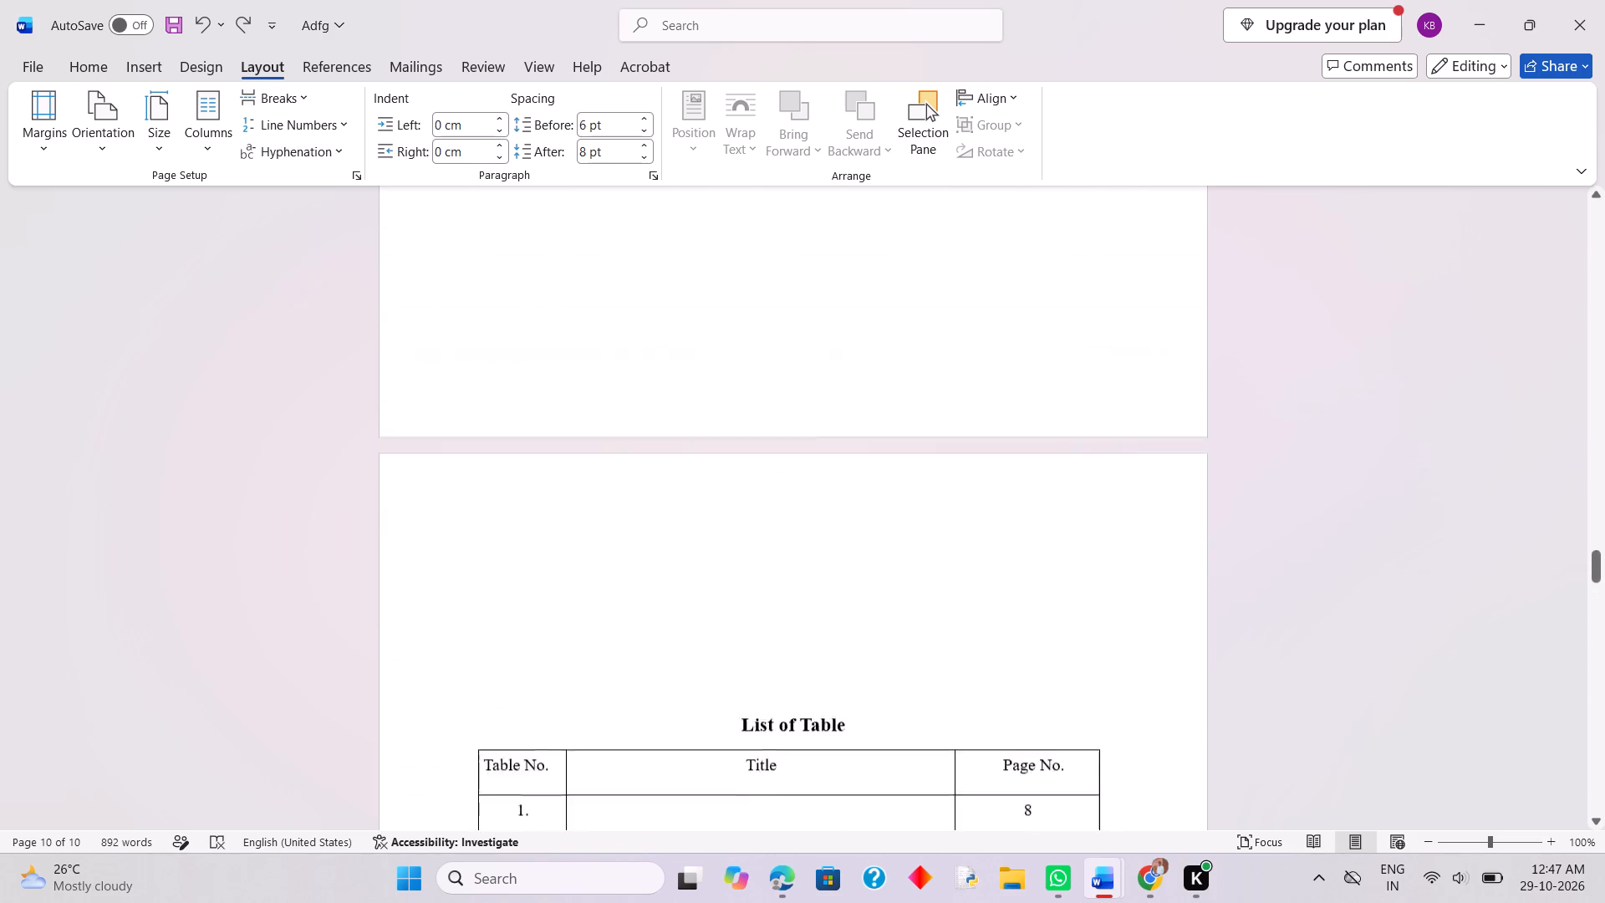
scroll(656, 358, "up", 2)
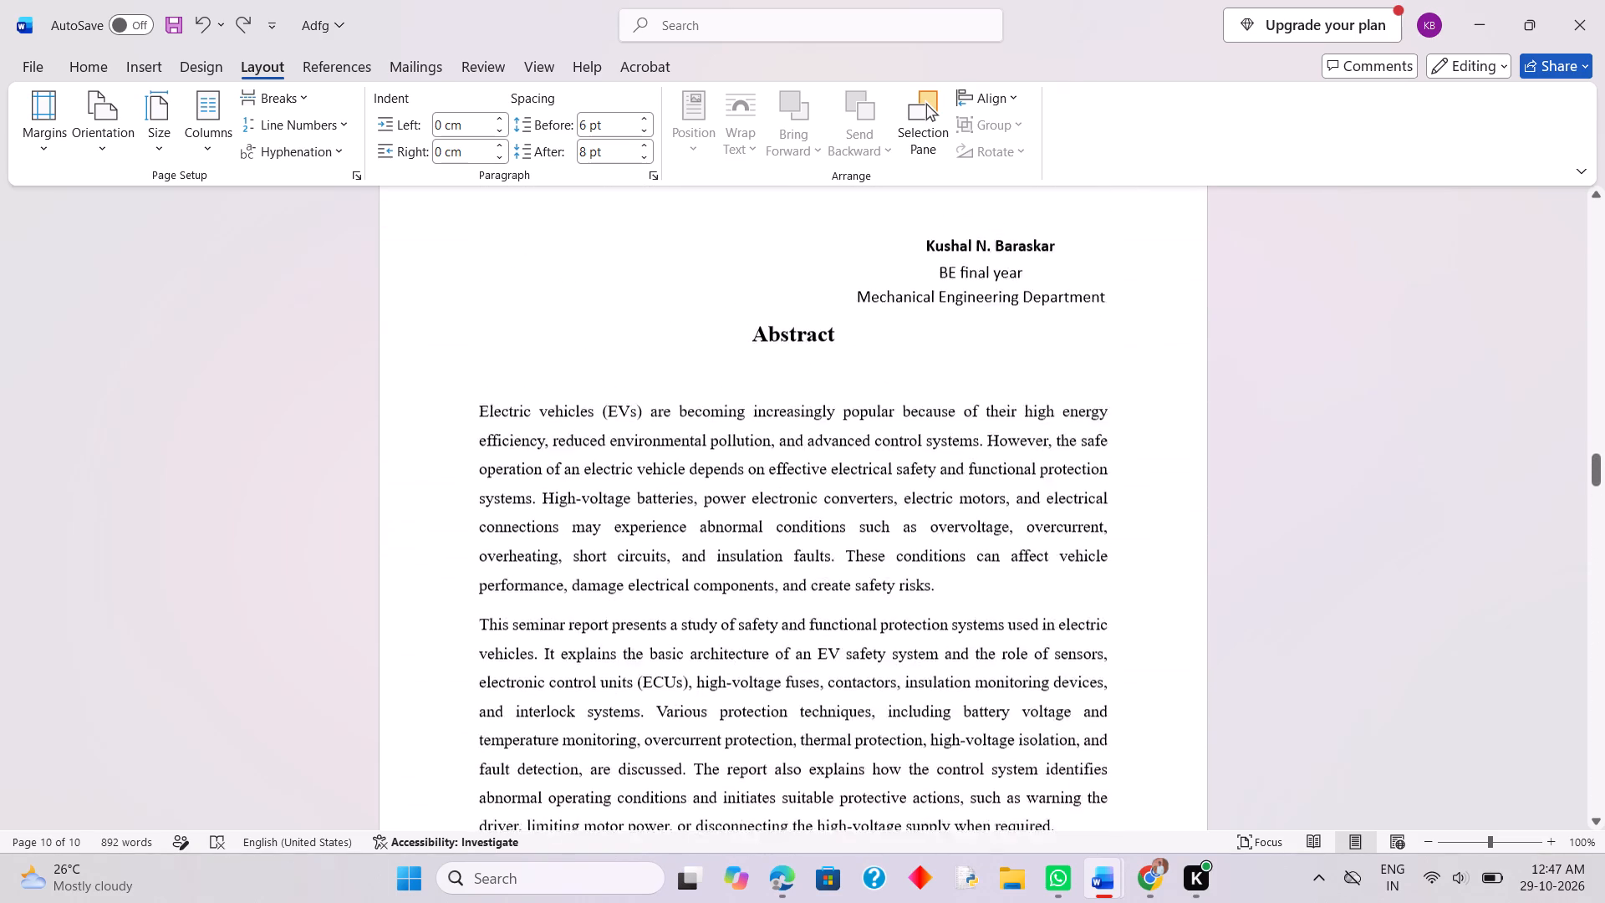
Open the third page's footer for editing and compare it with the Acknowledgement page's footer, including its link to the previous section.
scroll(656, 358, "up", 2)
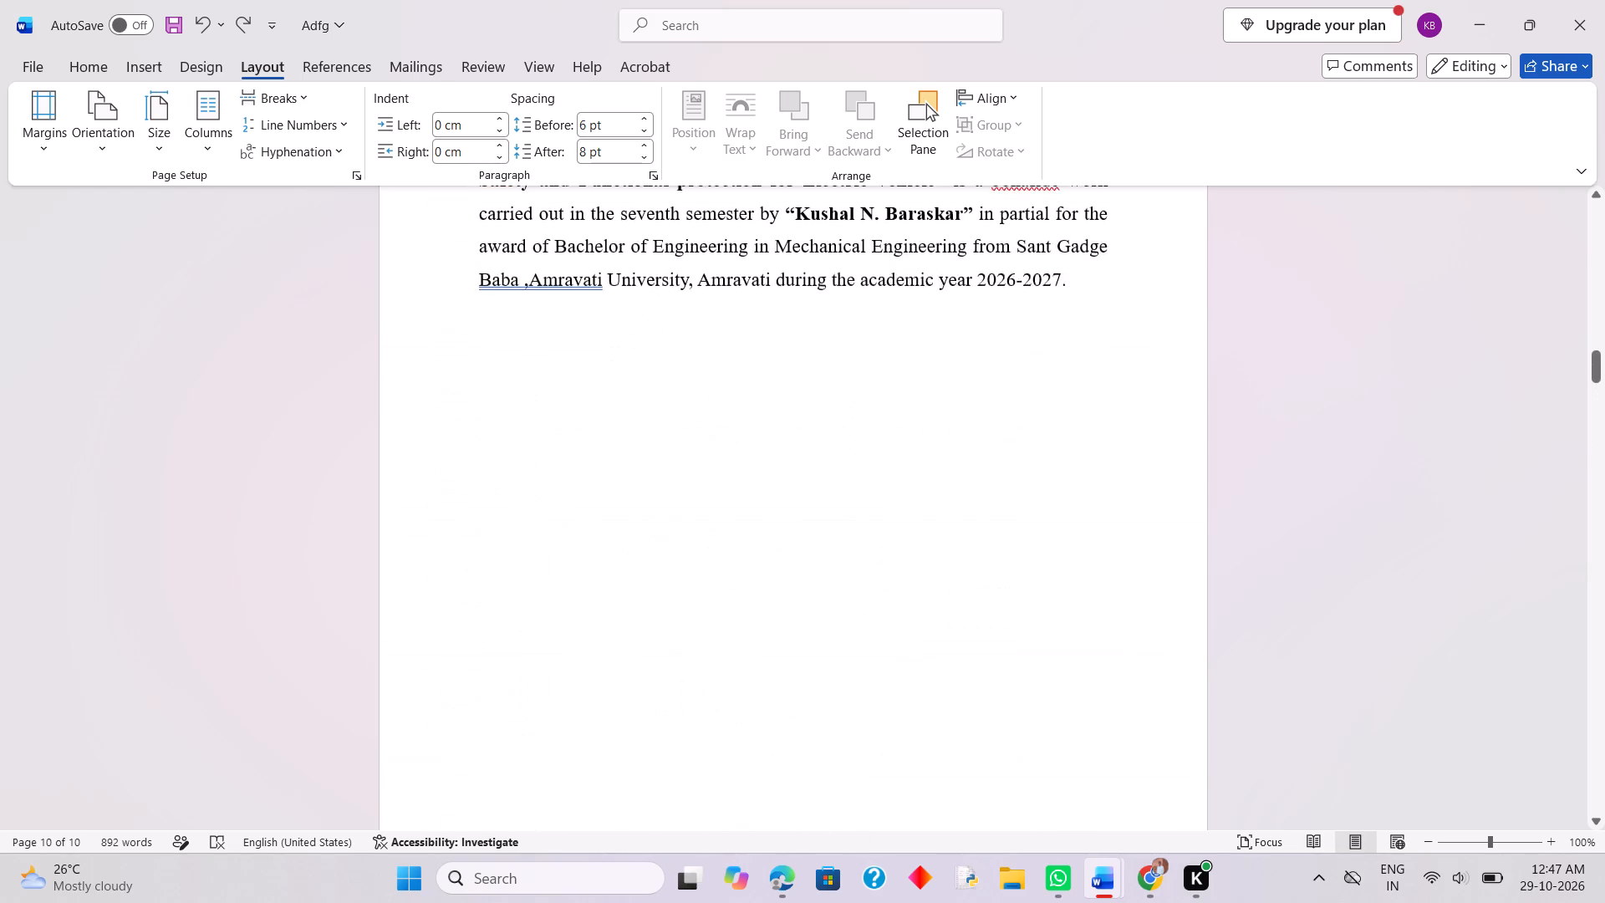
scroll(656, 358, "up", 1)
scroll(656, 358, "down", 1)
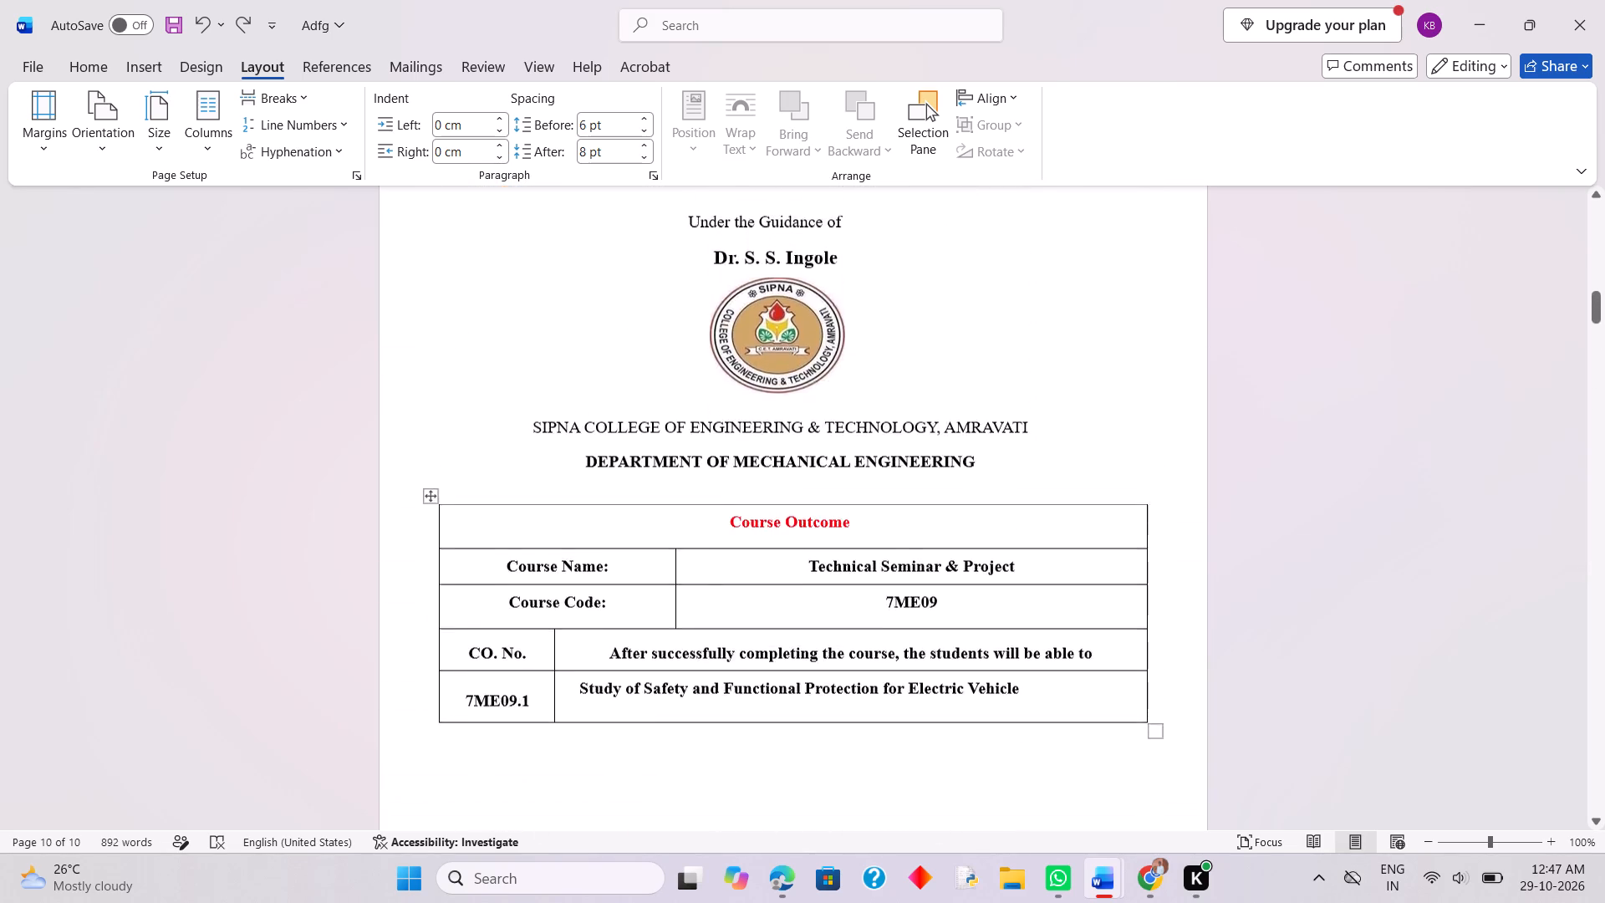
scroll(656, 358, "down", 1)
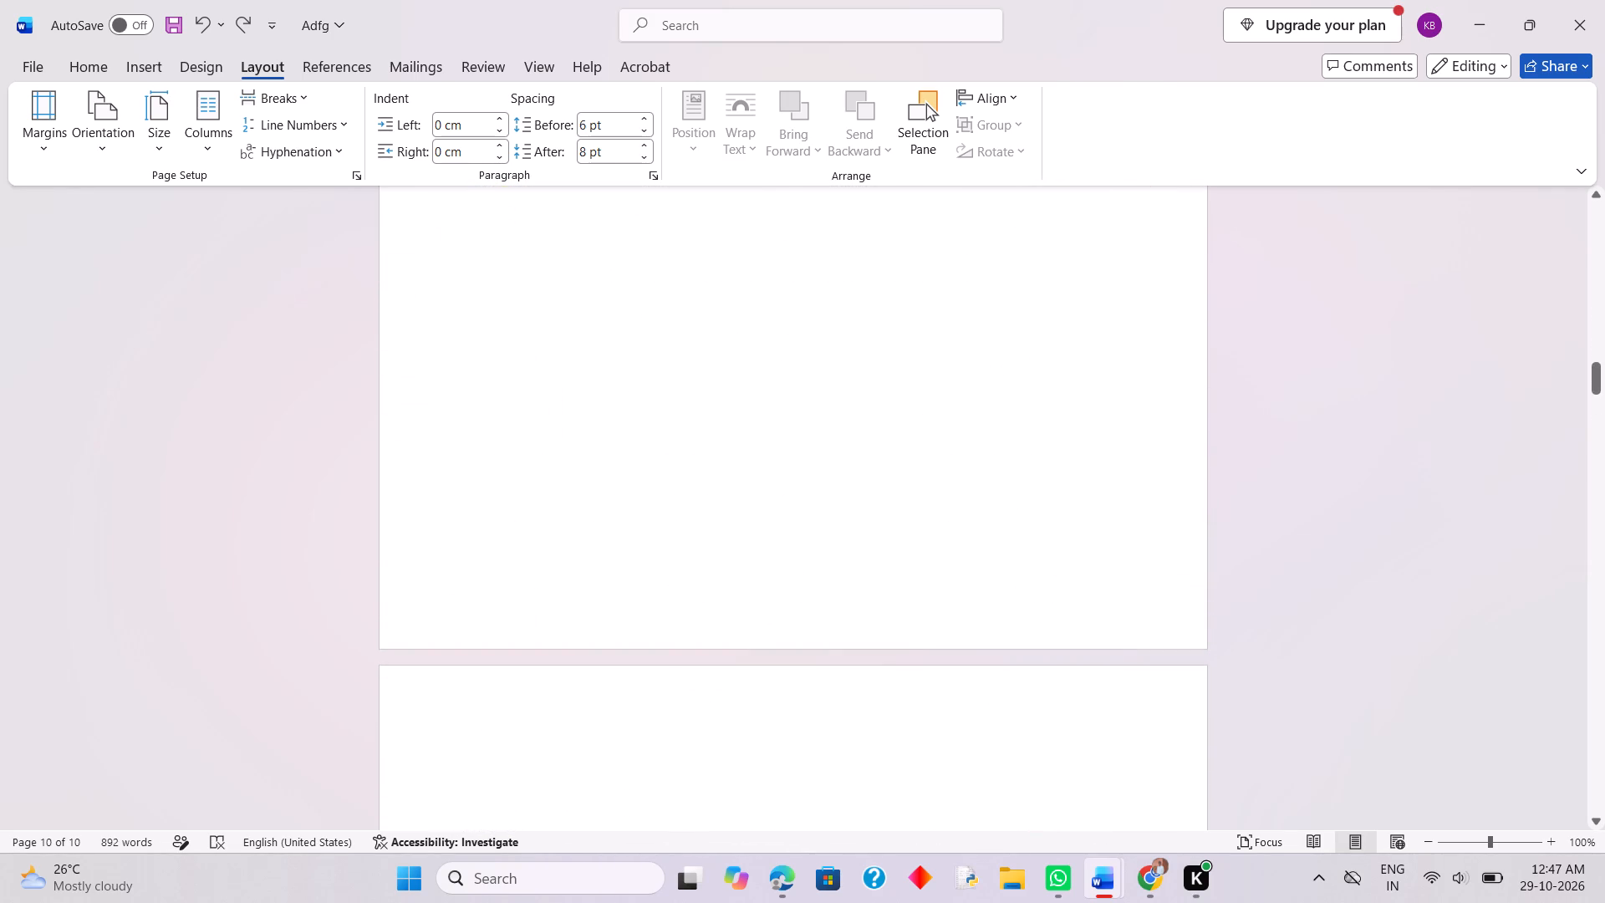
right_click(1100, 600)
right_click(1100, 600)
left_click(1142, 613)
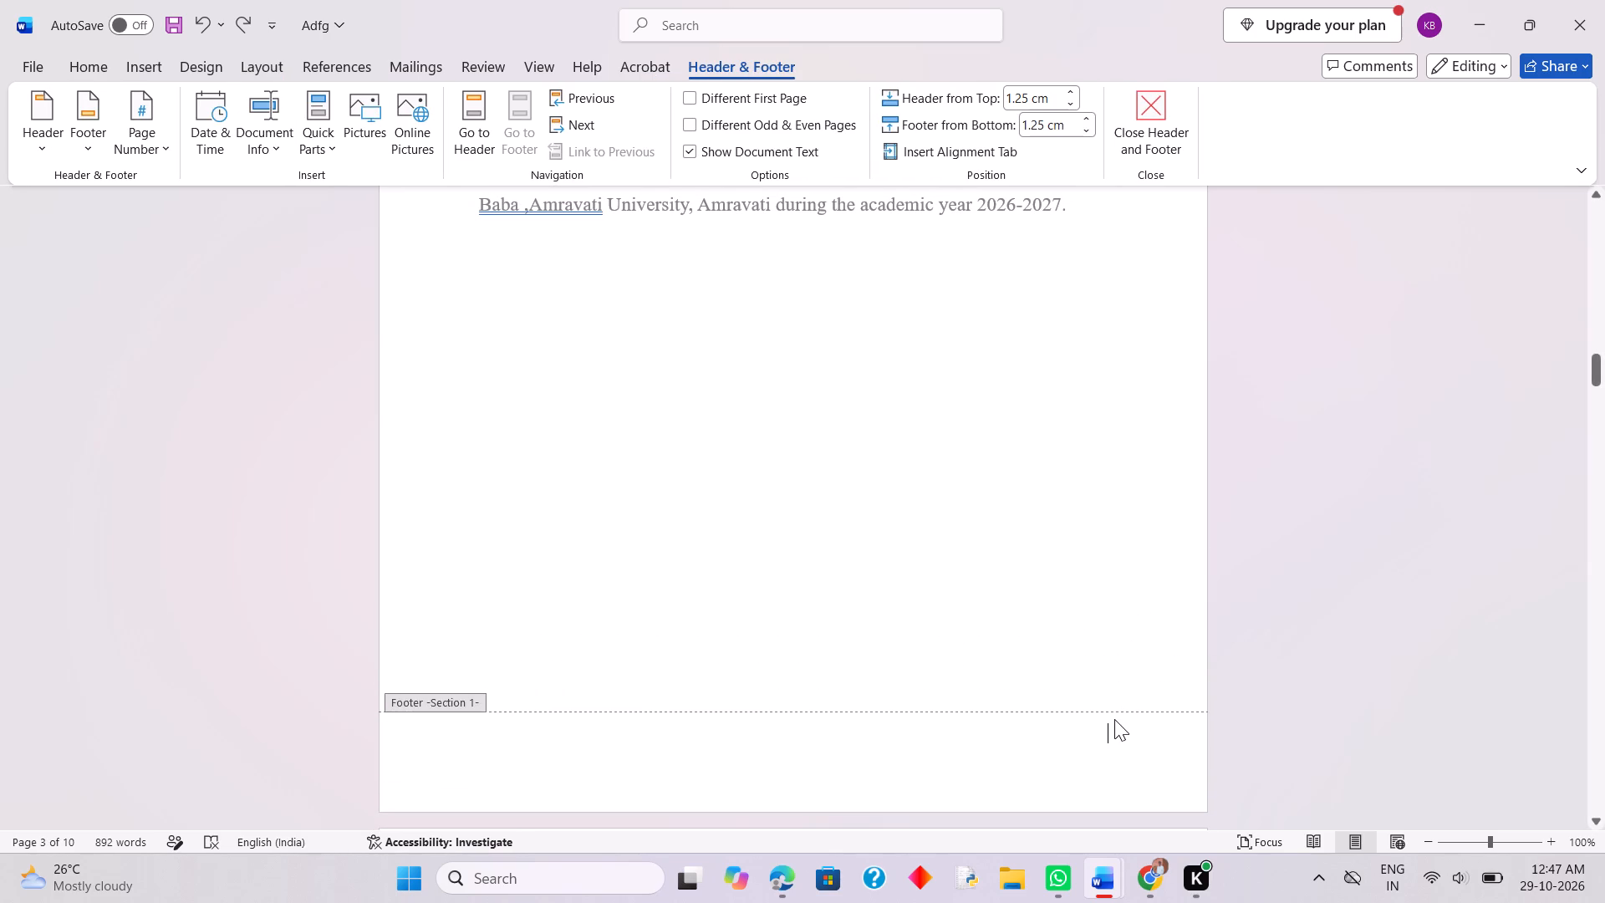
scroll(1114, 719, "down", 1)
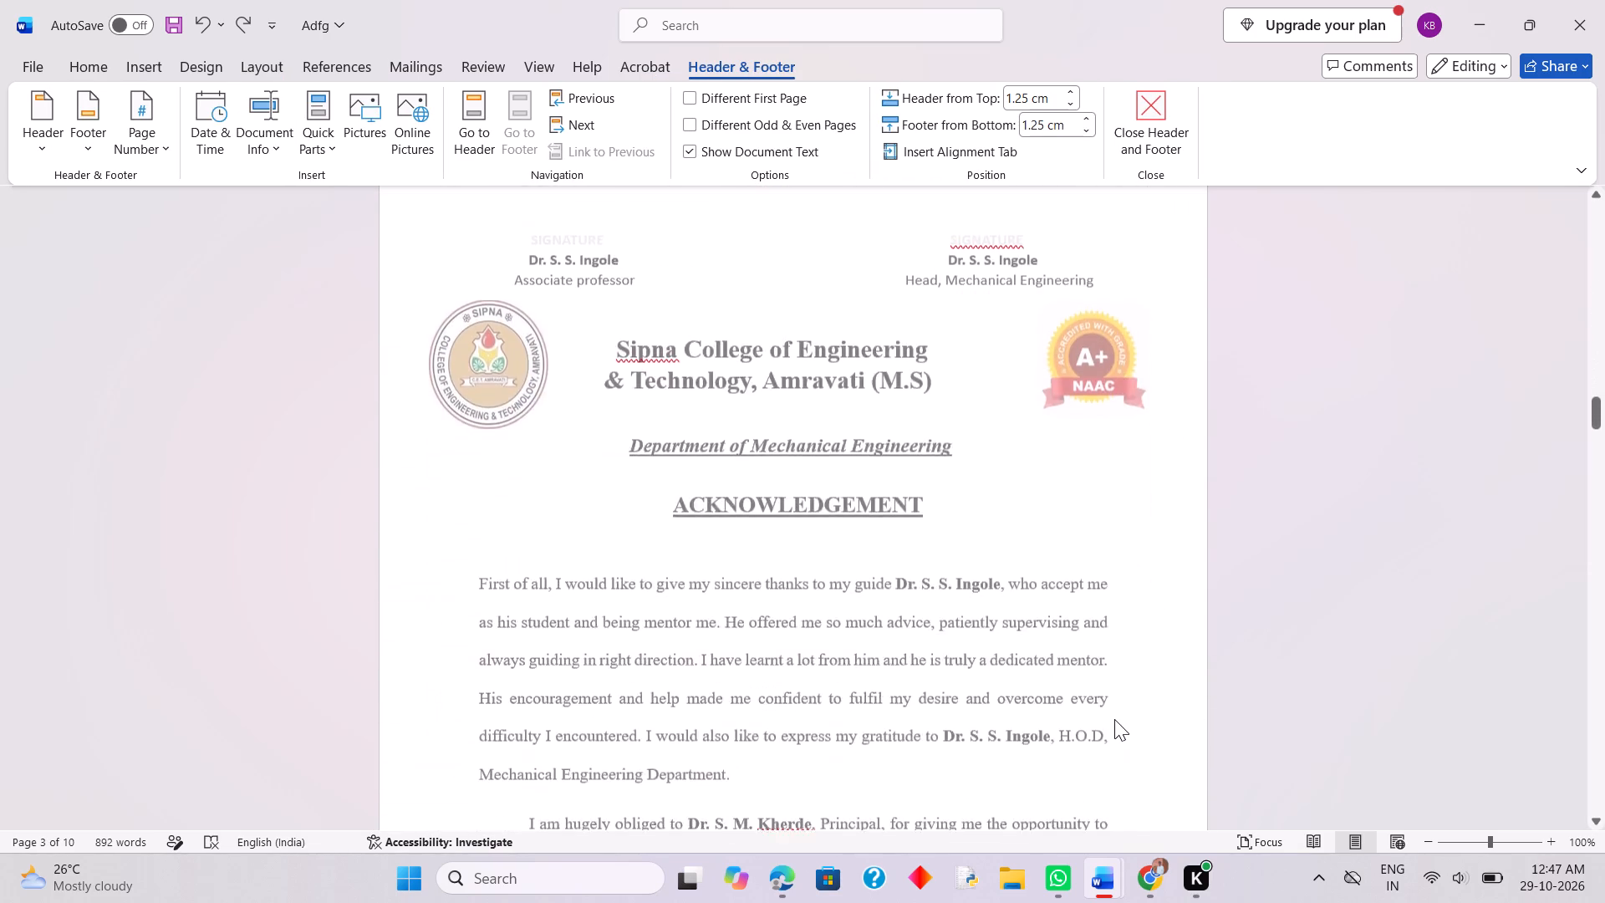
scroll(1114, 719, "down", 1)
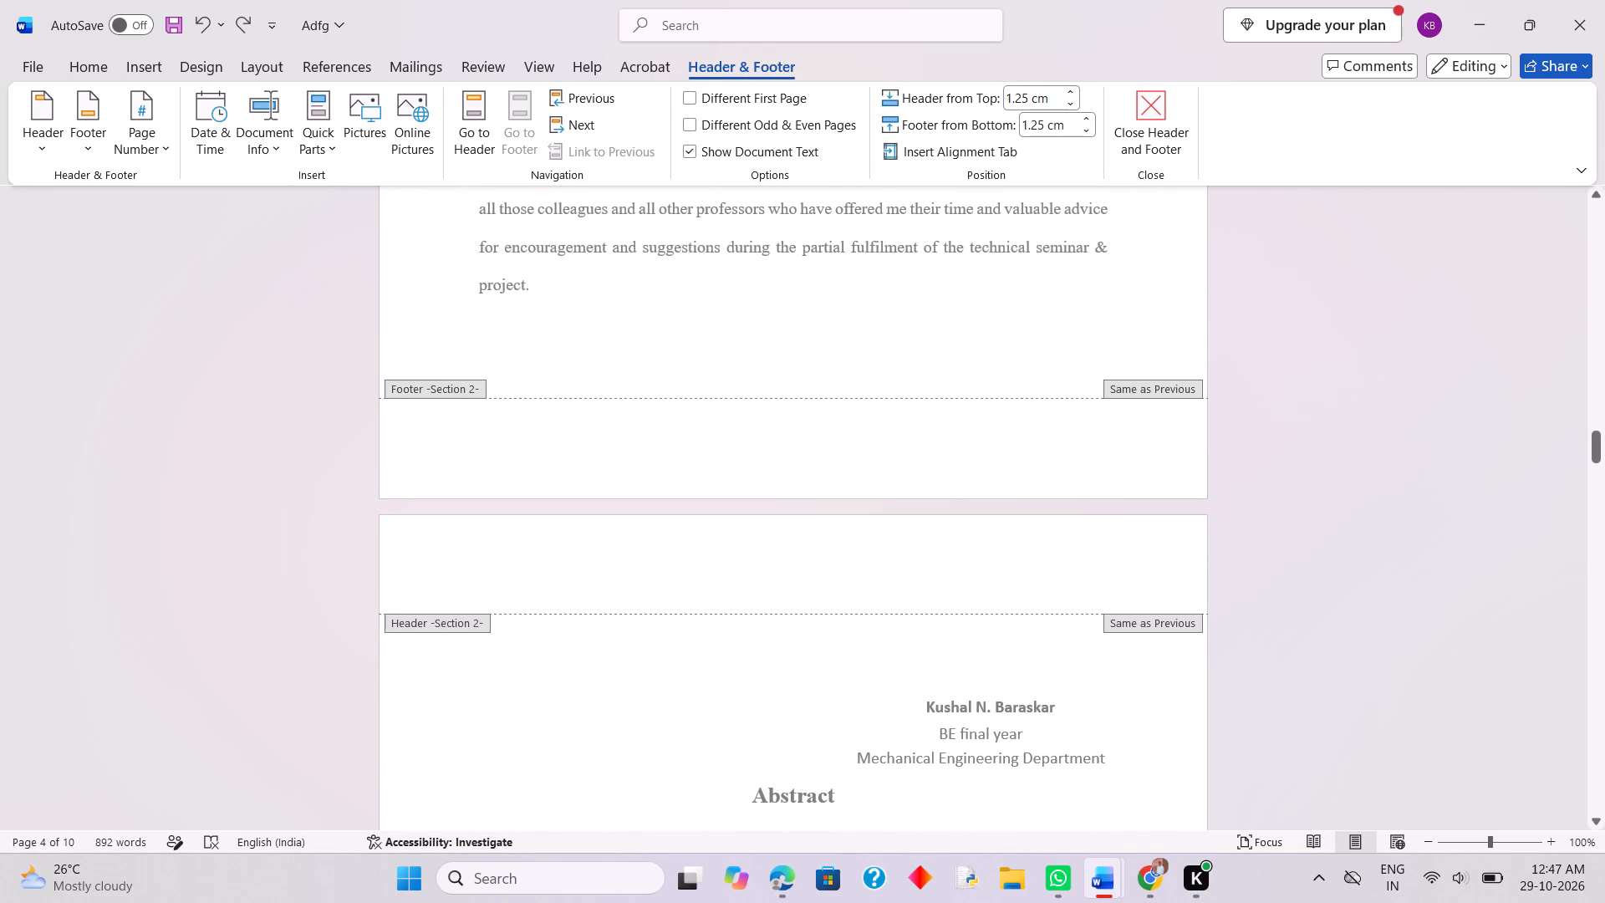
double_click(1120, 430)
left_click(1110, 441)
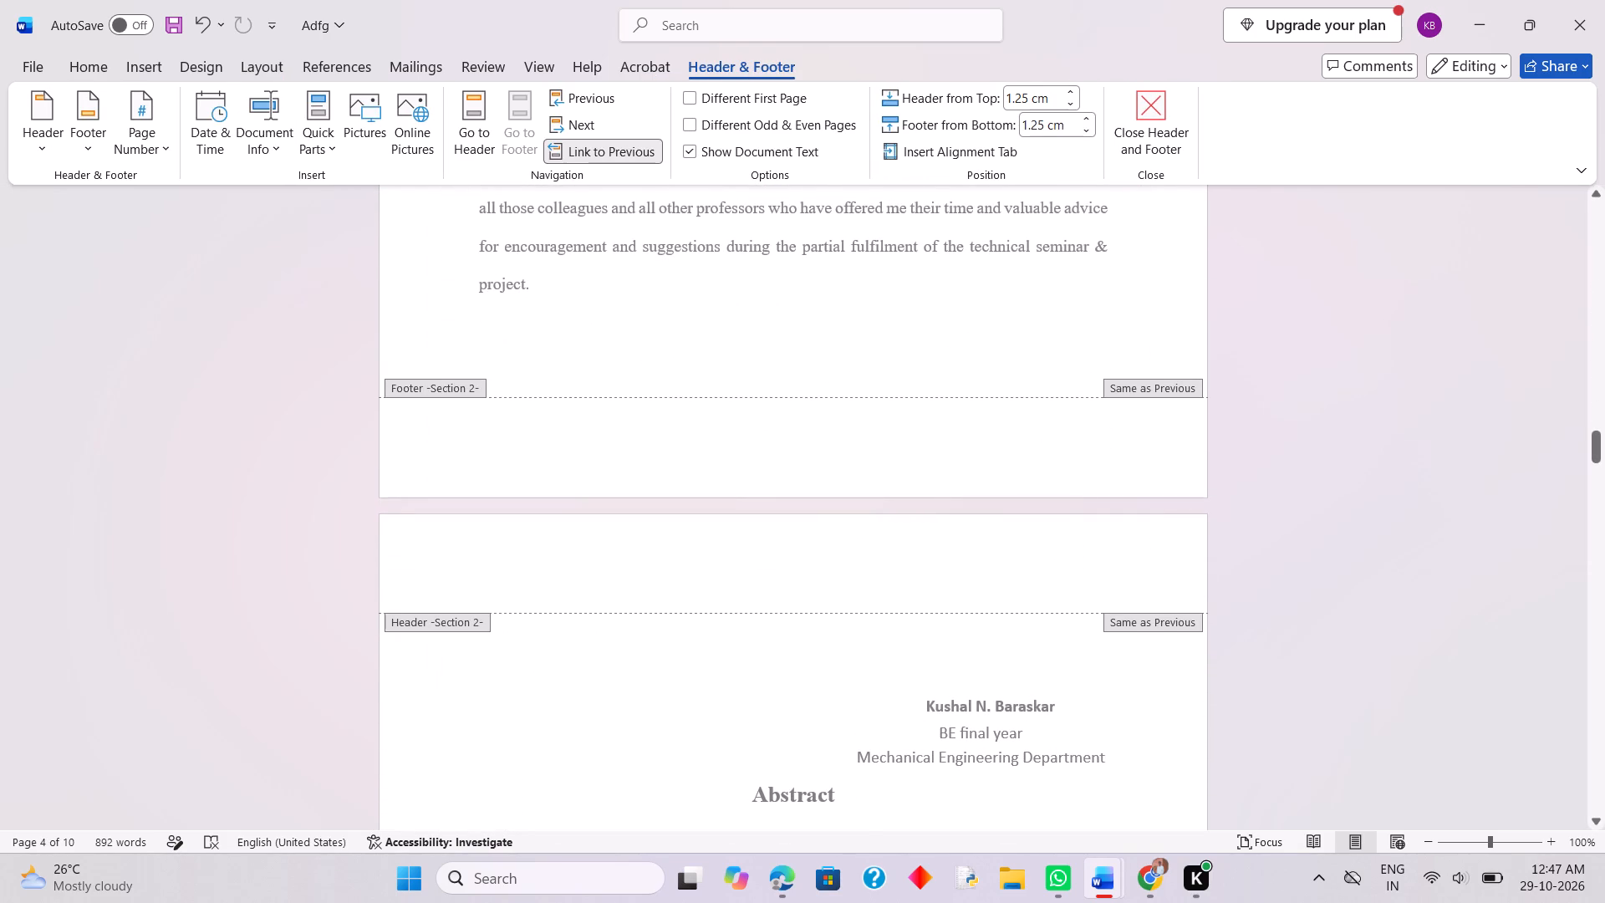
left_click(1134, 385)
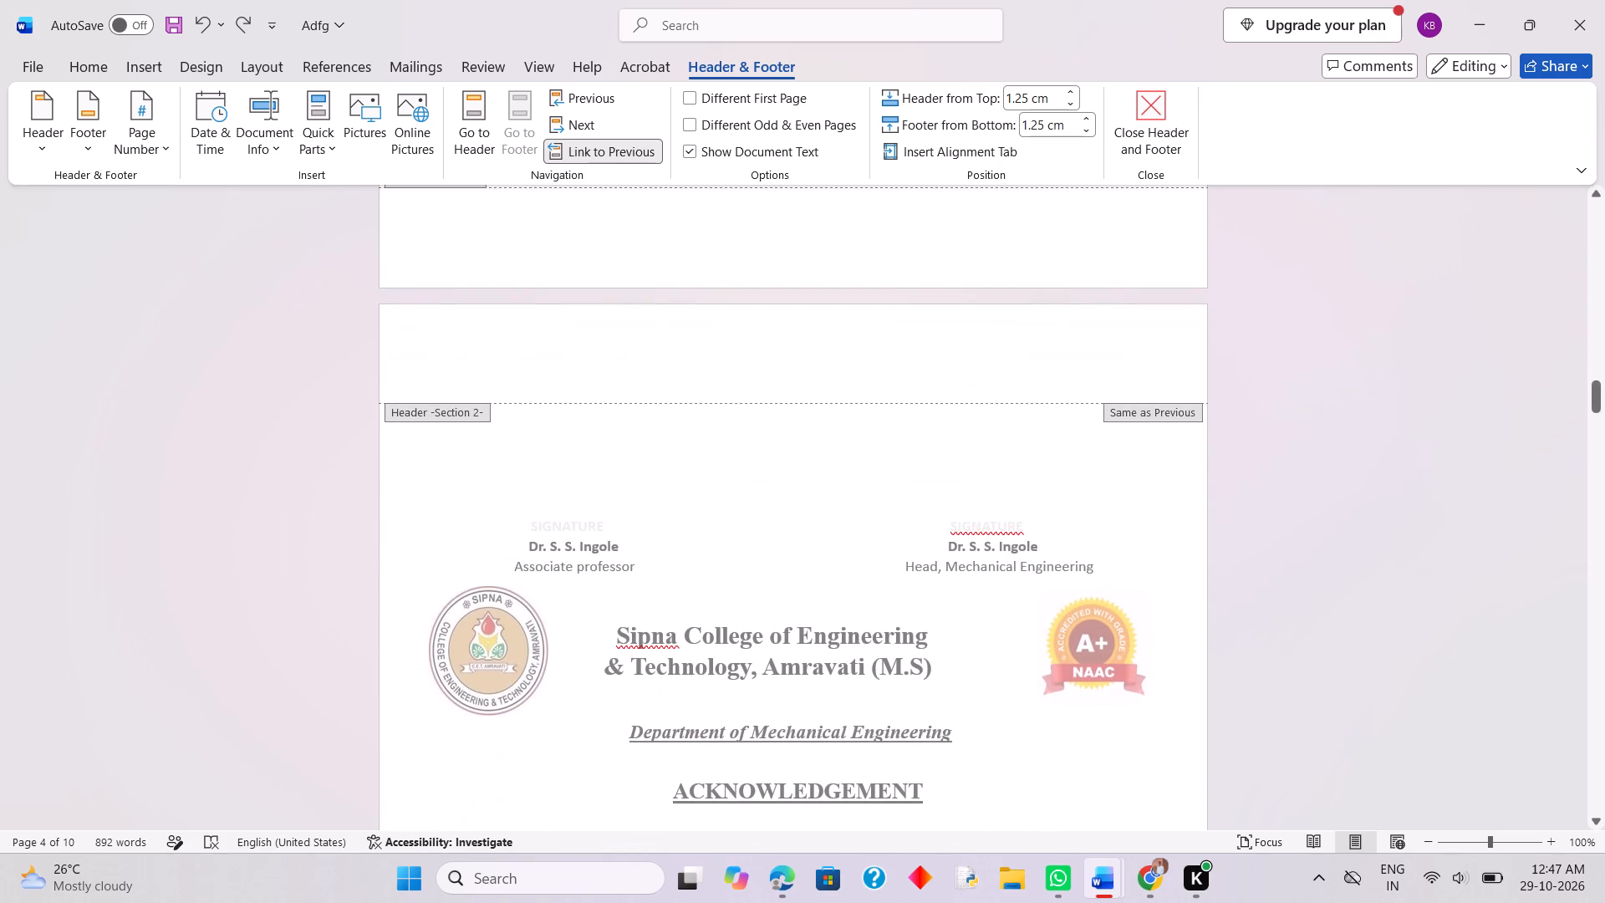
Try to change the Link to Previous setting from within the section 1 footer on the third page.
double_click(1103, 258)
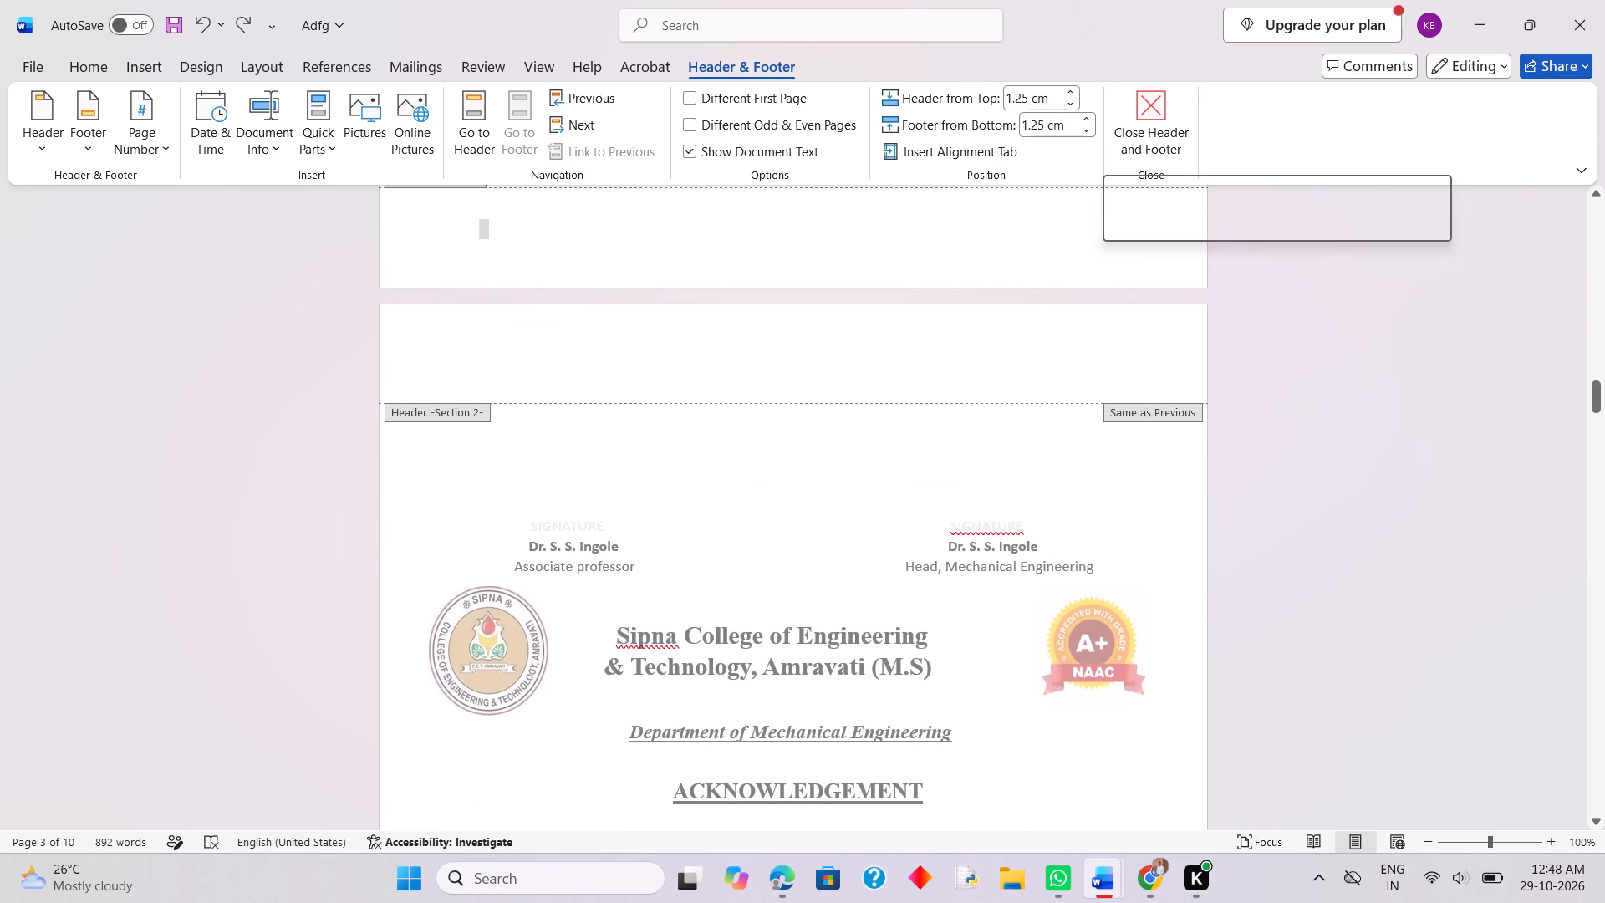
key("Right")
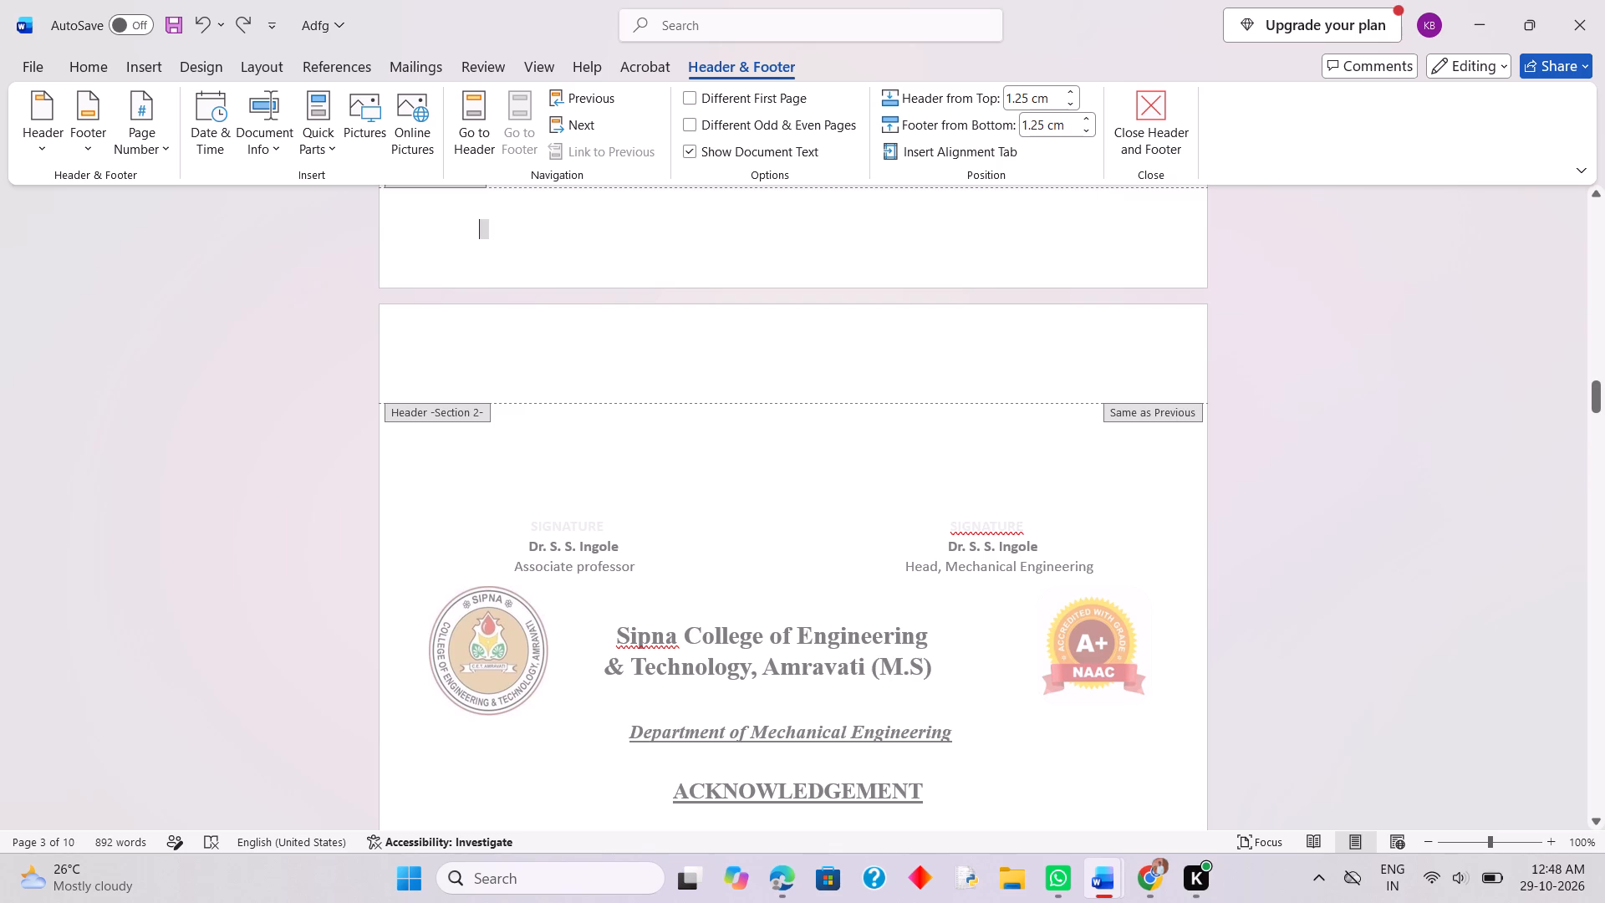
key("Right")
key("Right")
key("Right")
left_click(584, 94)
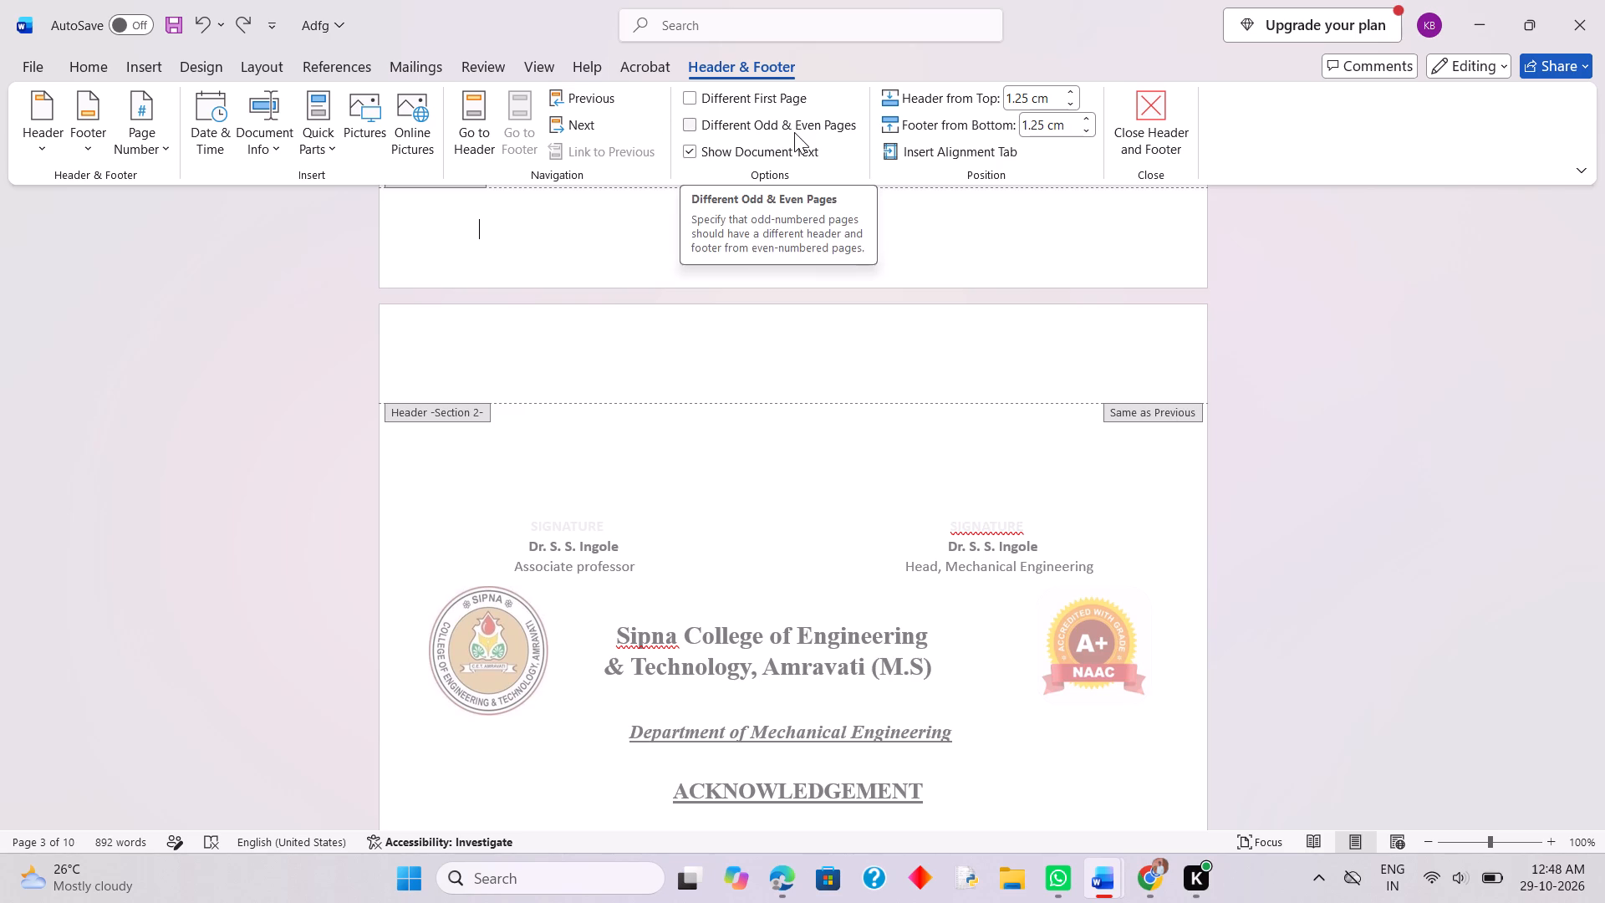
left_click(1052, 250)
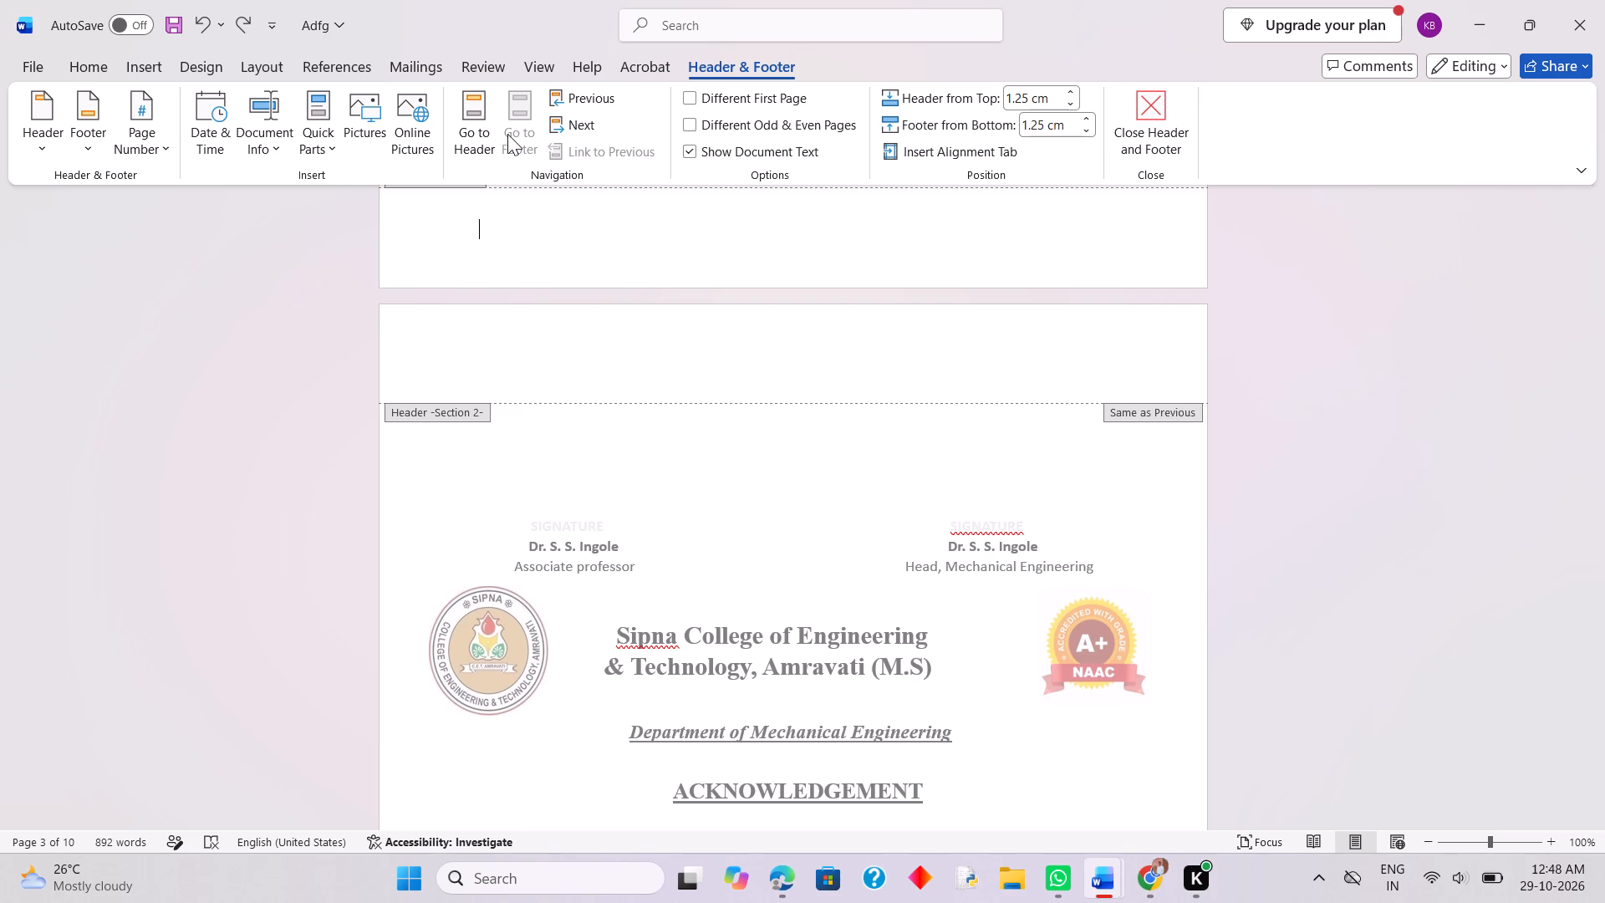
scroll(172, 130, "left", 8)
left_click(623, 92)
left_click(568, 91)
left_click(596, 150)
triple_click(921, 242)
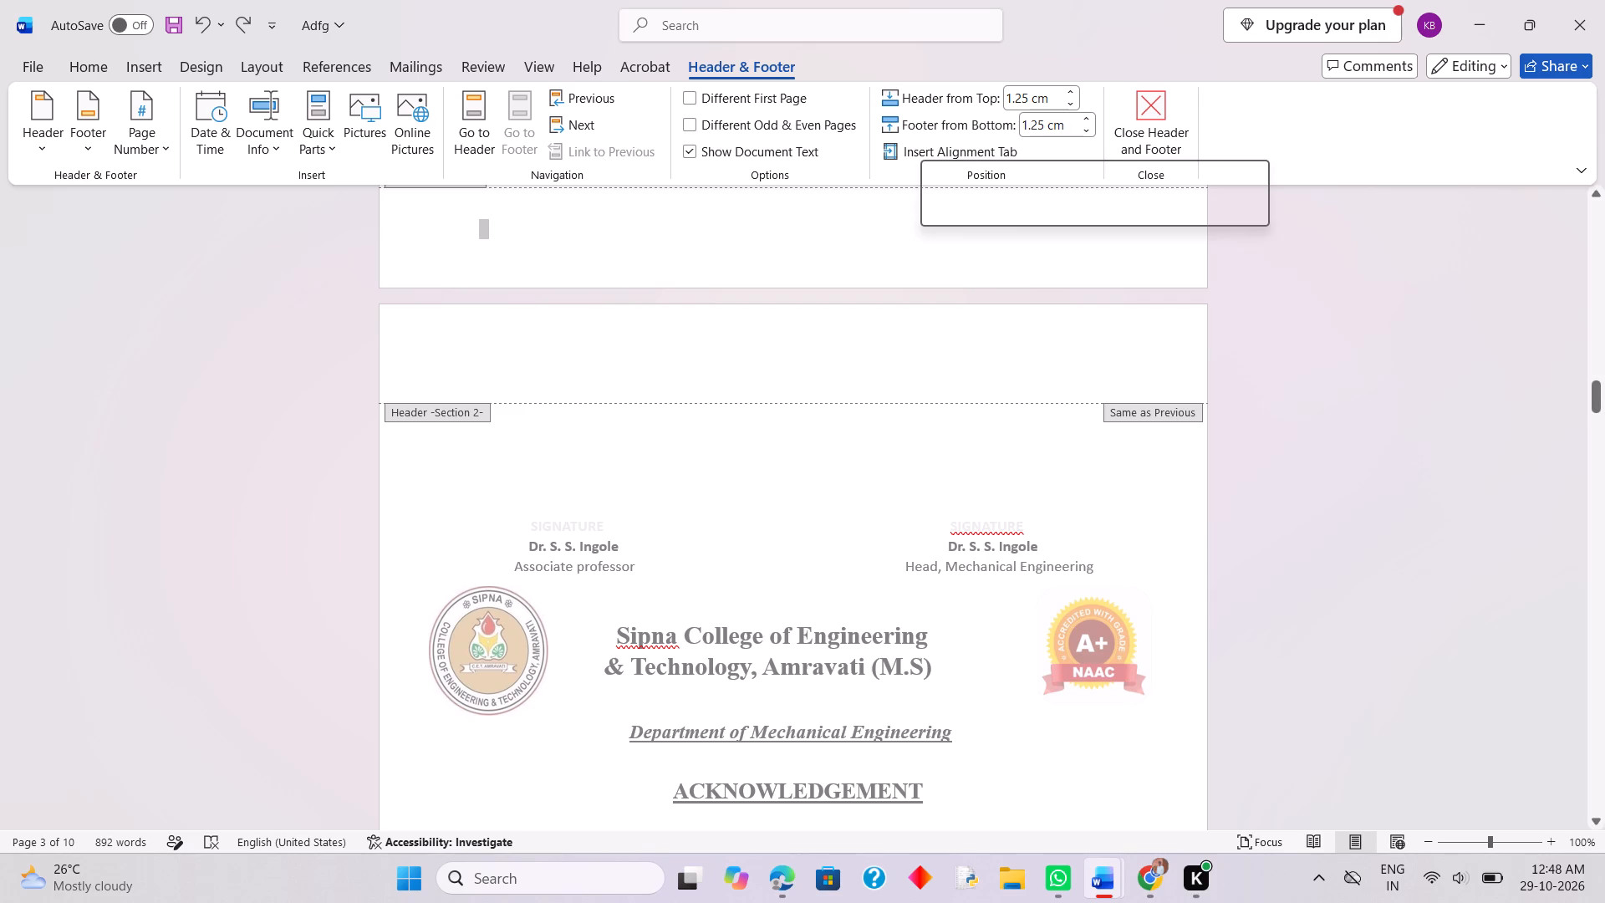
Examine the footer area of the last page, leave footer editing, and inspect the blank space after the Contents table.
scroll(1009, 279, "down", 3)
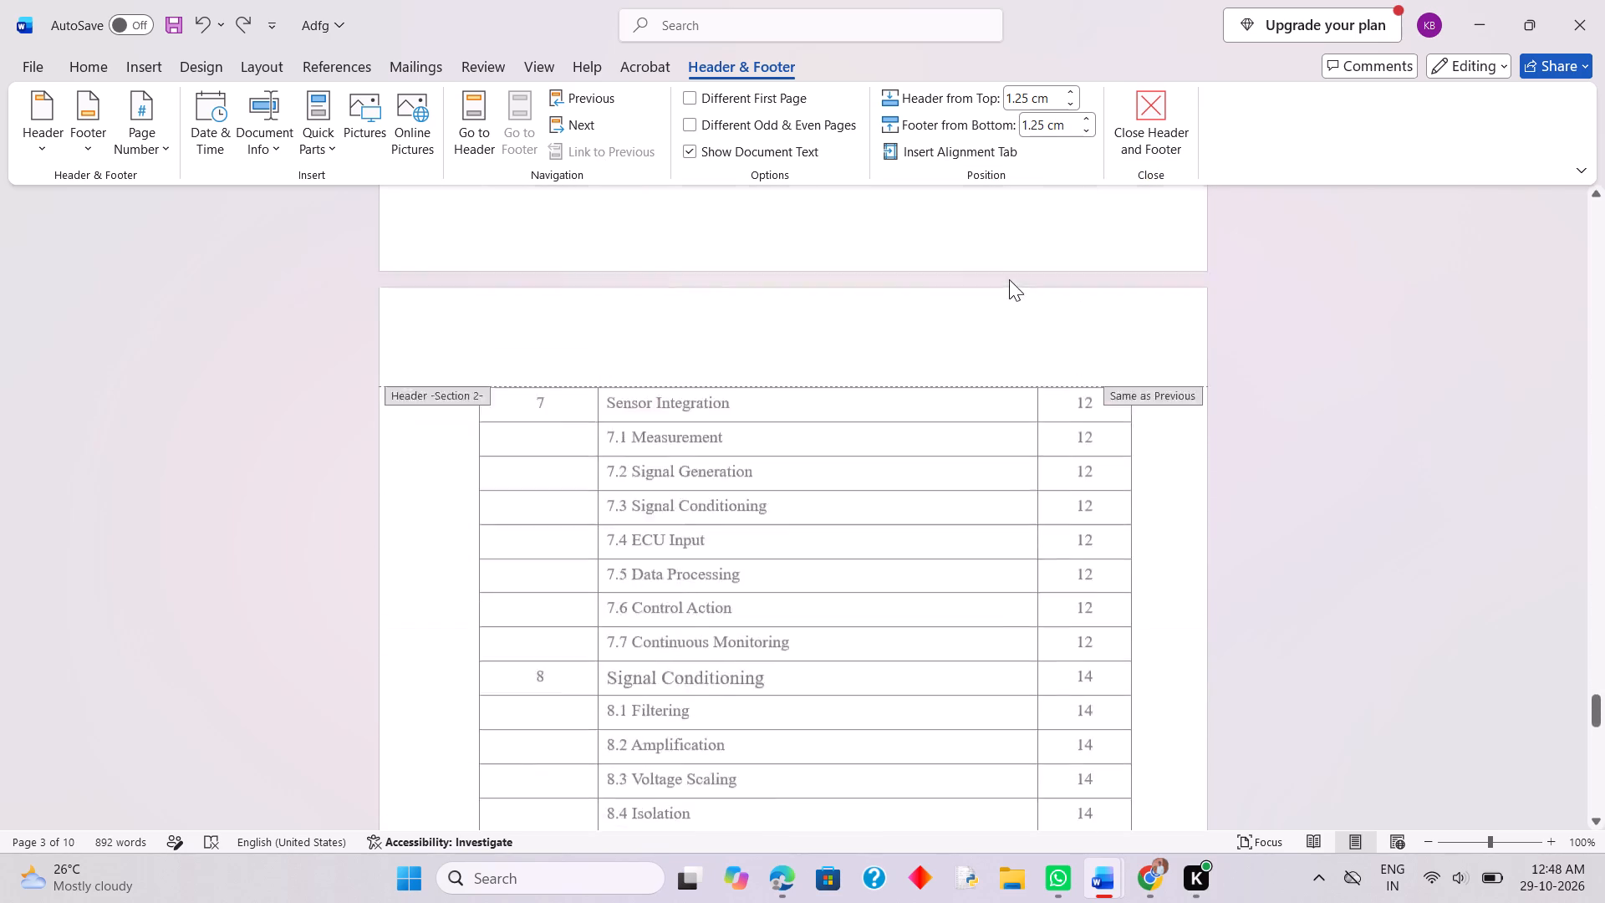
scroll(1009, 279, "down", 1)
double_click(1027, 474)
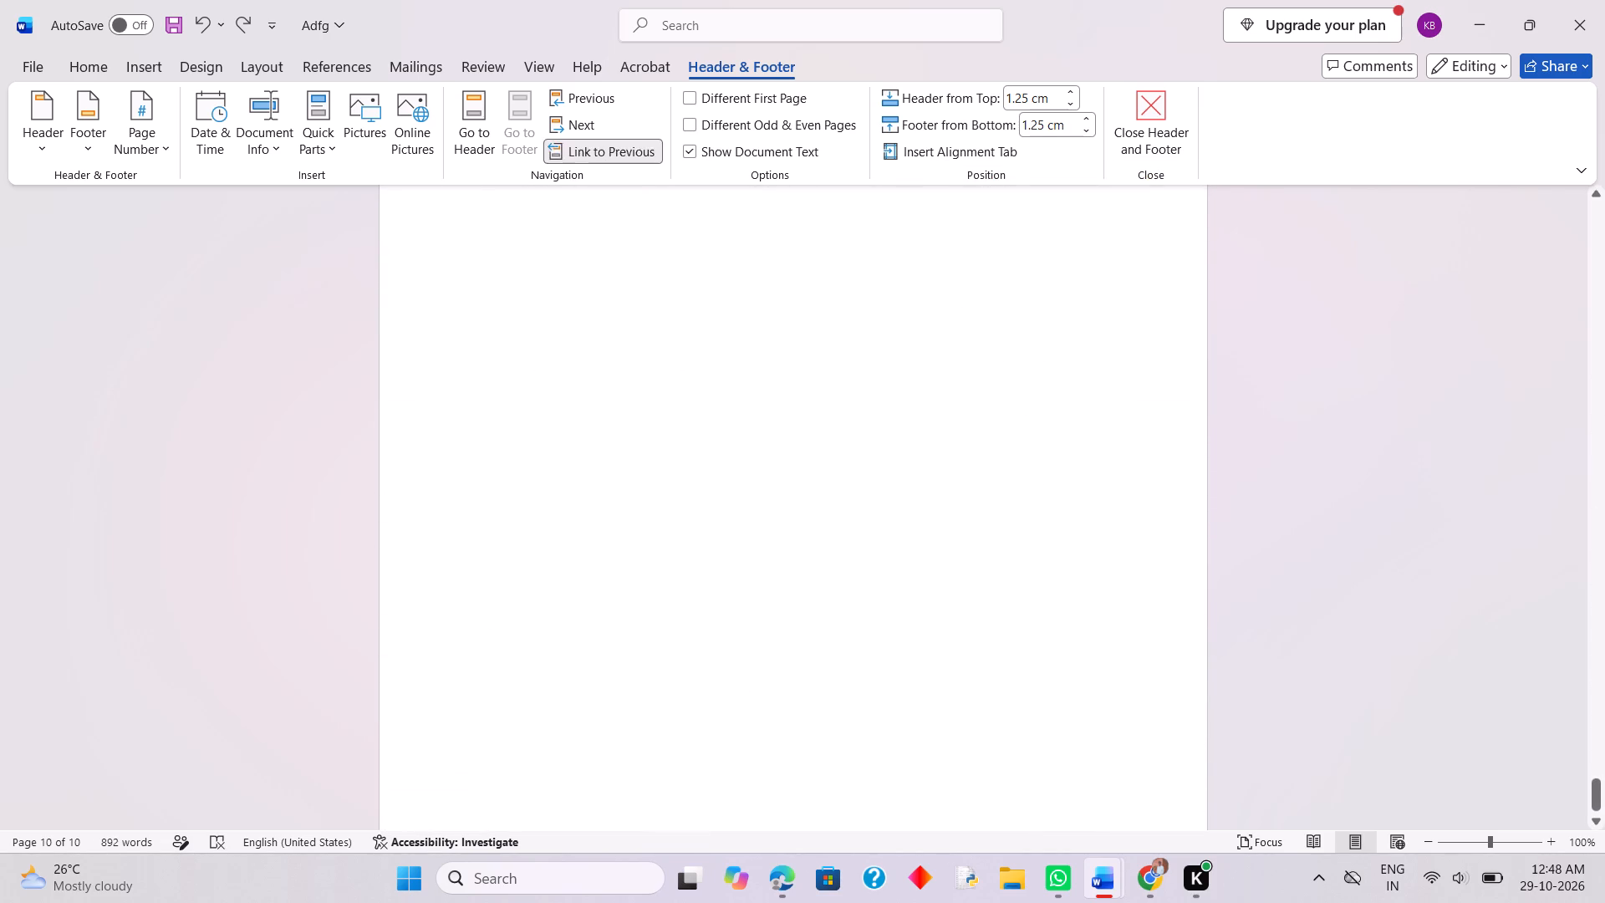
scroll(1028, 540, "down", 1)
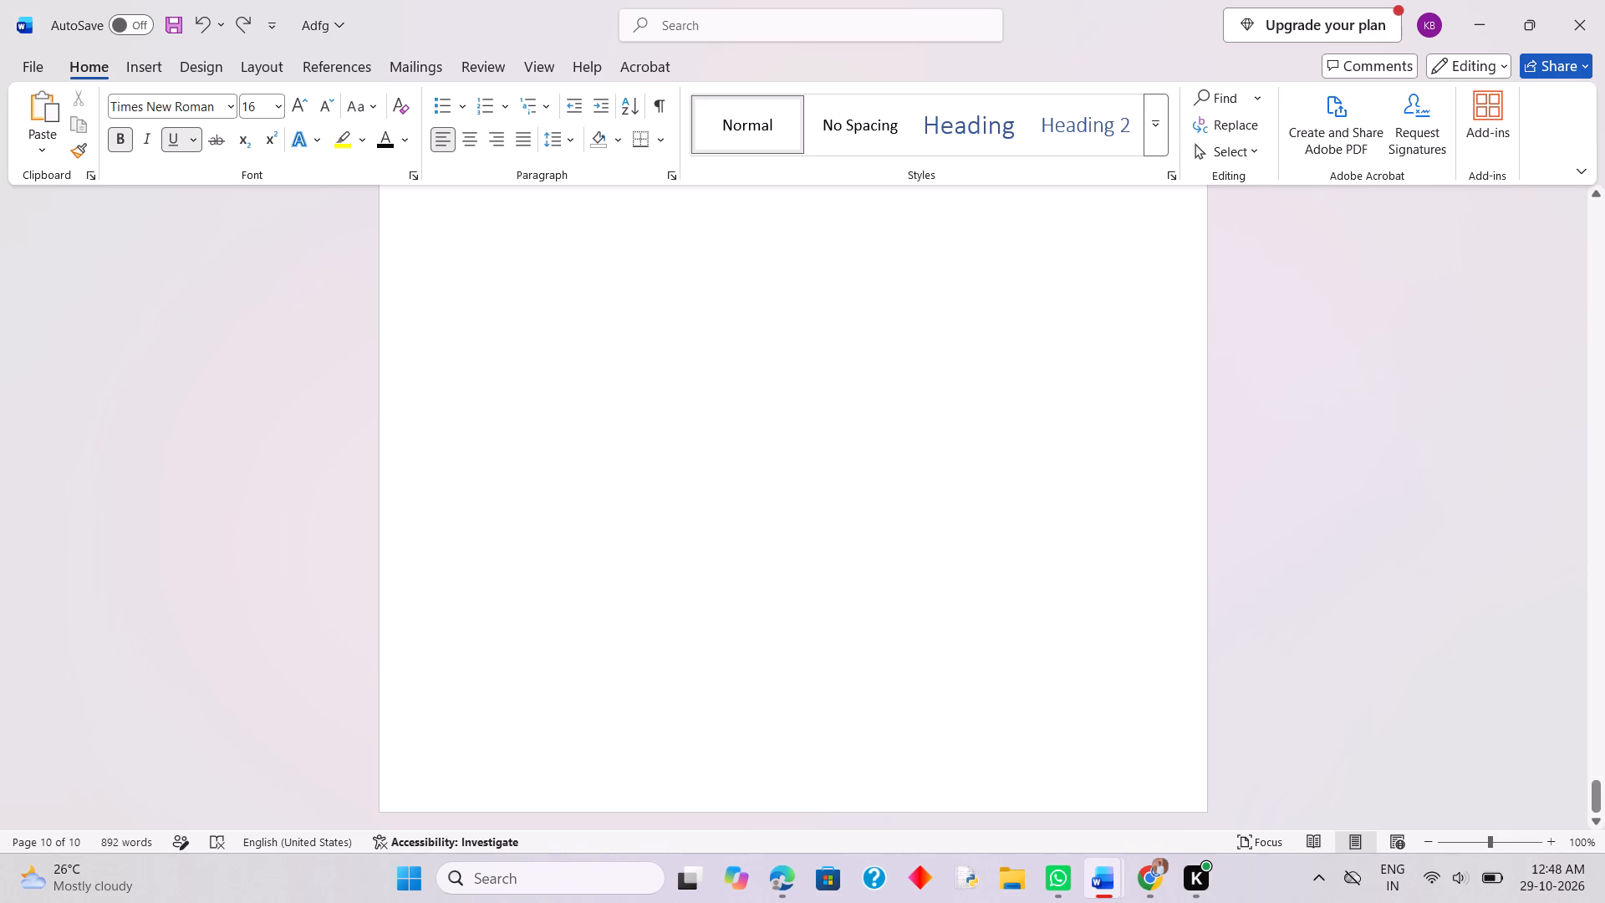
left_click(1085, 678)
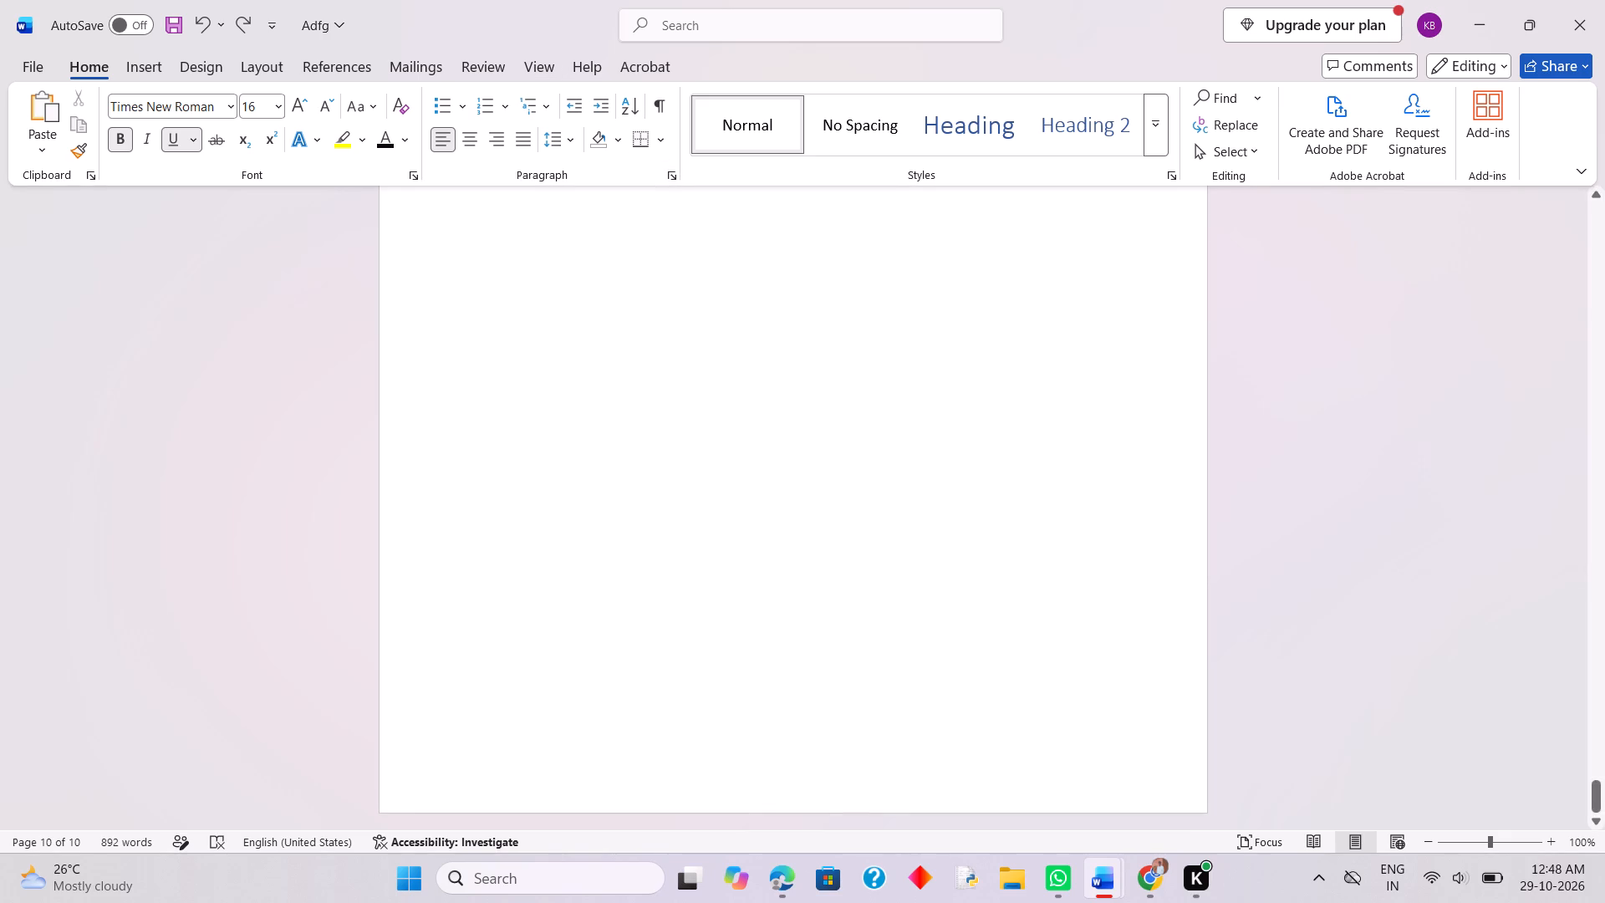
double_click(869, 596)
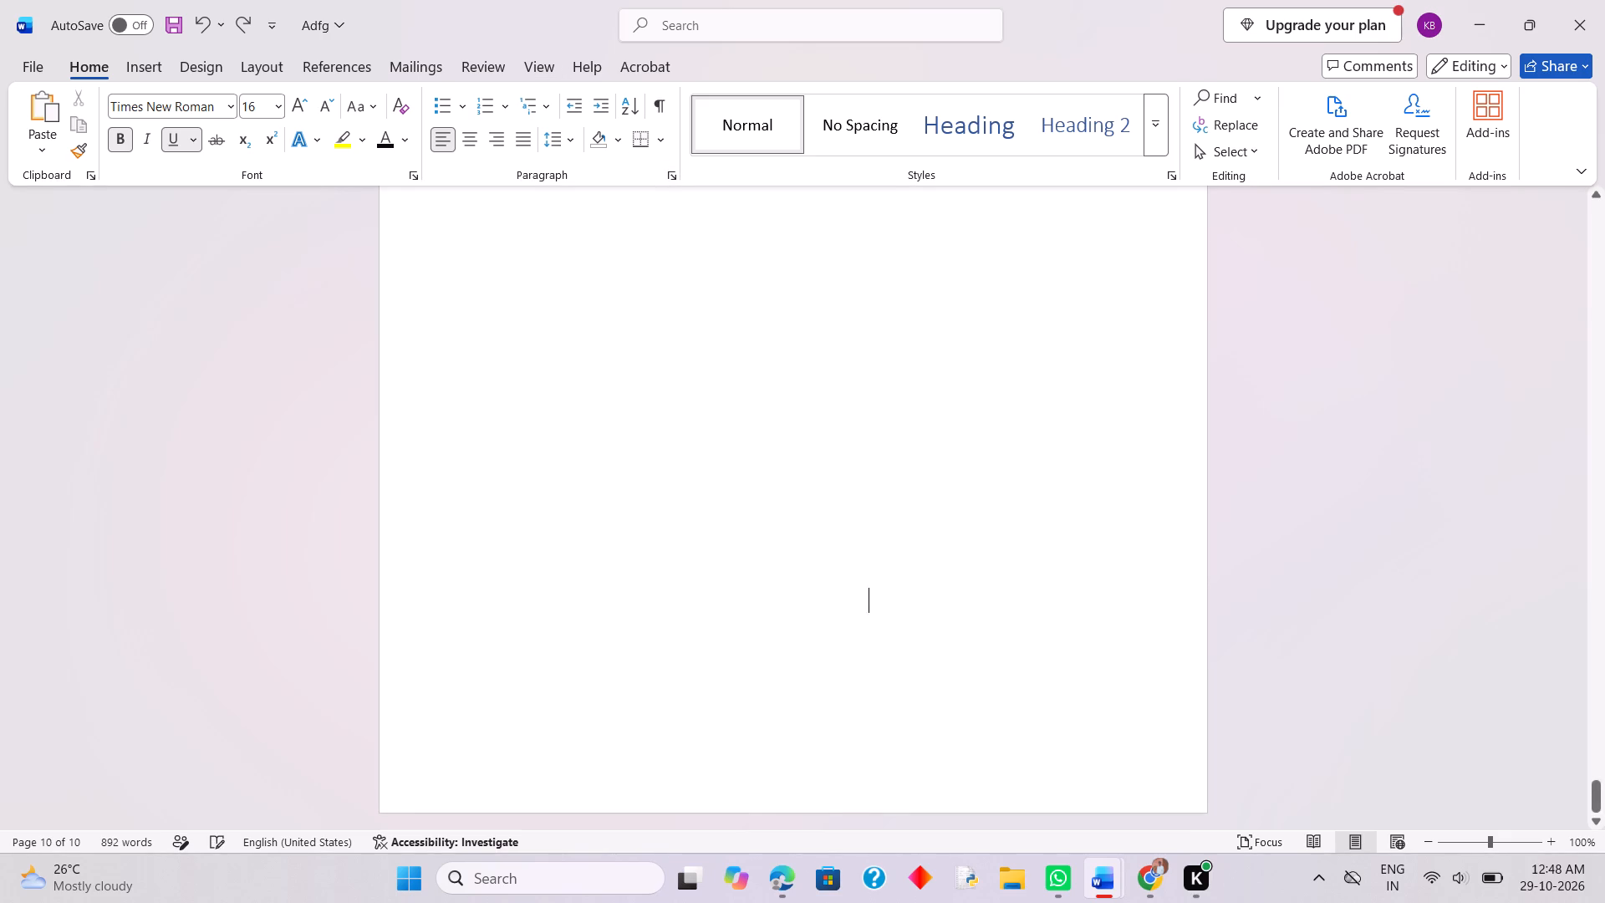
scroll(869, 596, "up", 1)
right_click(869, 596)
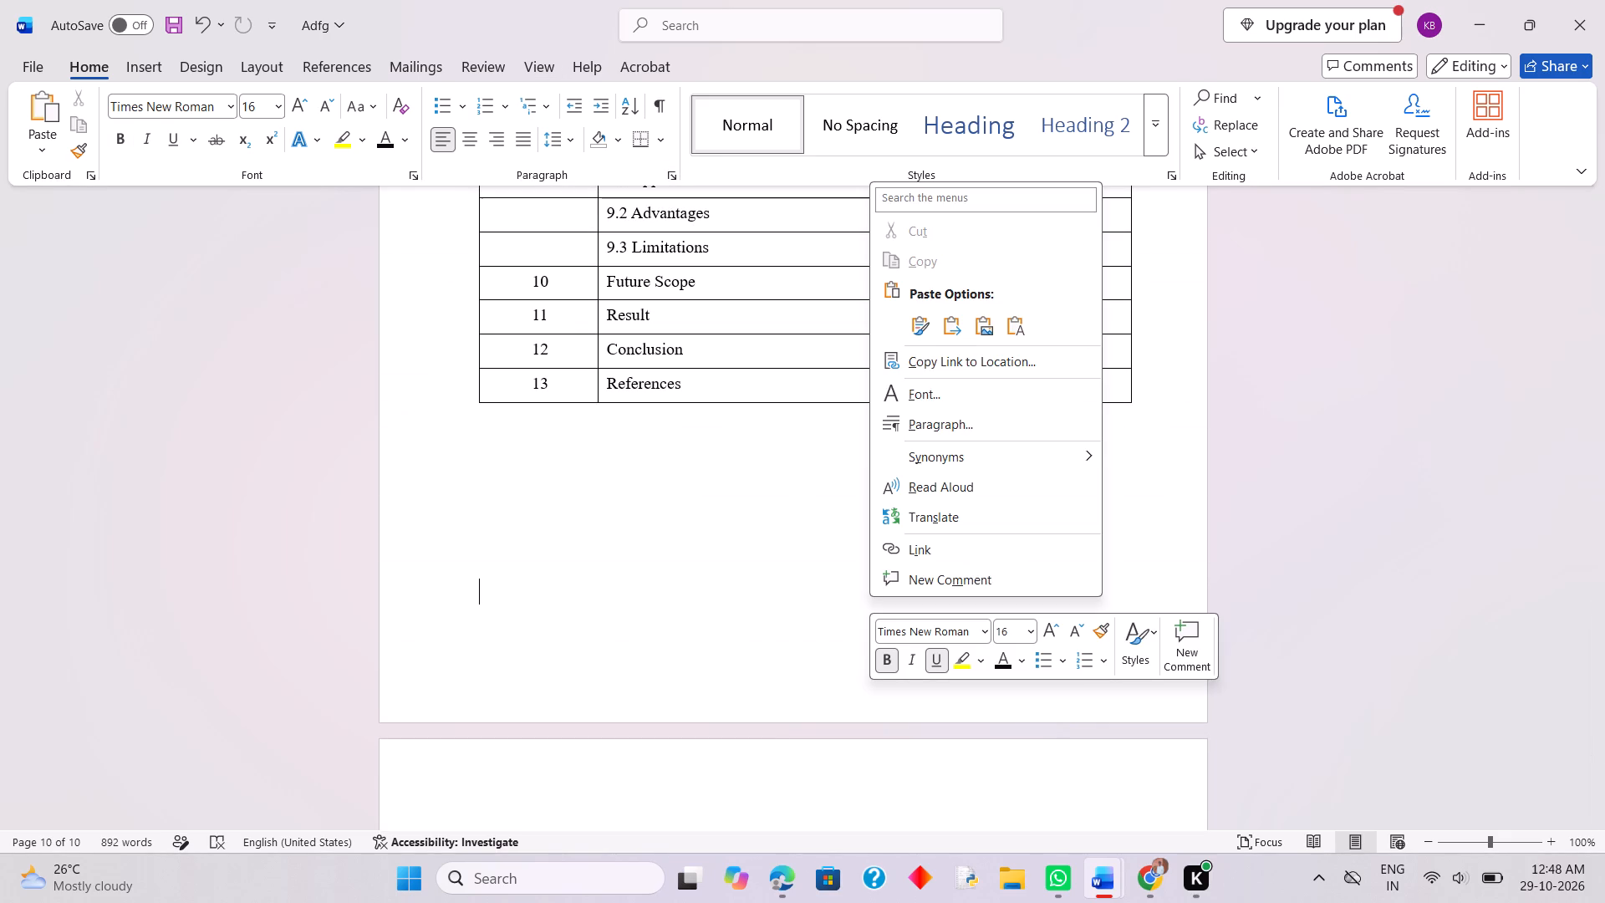
left_click(765, 646)
Review the page layout from the end of the Contents table back through the Abstract and Acknowledgement to the Certificate page.
scroll(765, 640, "down", 17)
scroll(765, 640, "up", 1)
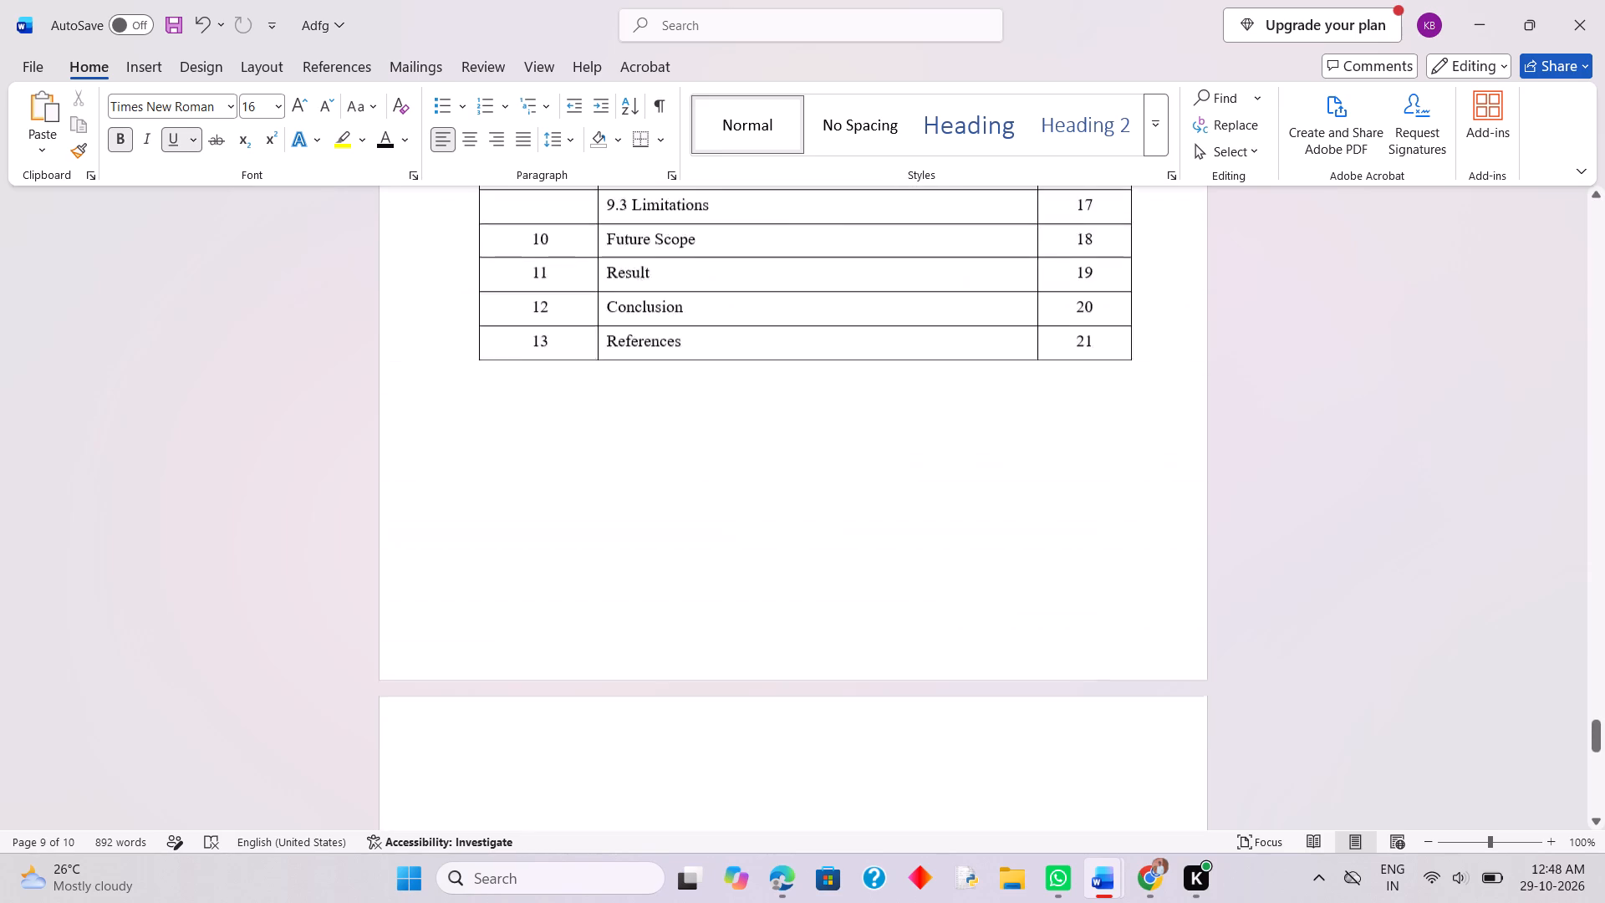
scroll(765, 640, "up", 2)
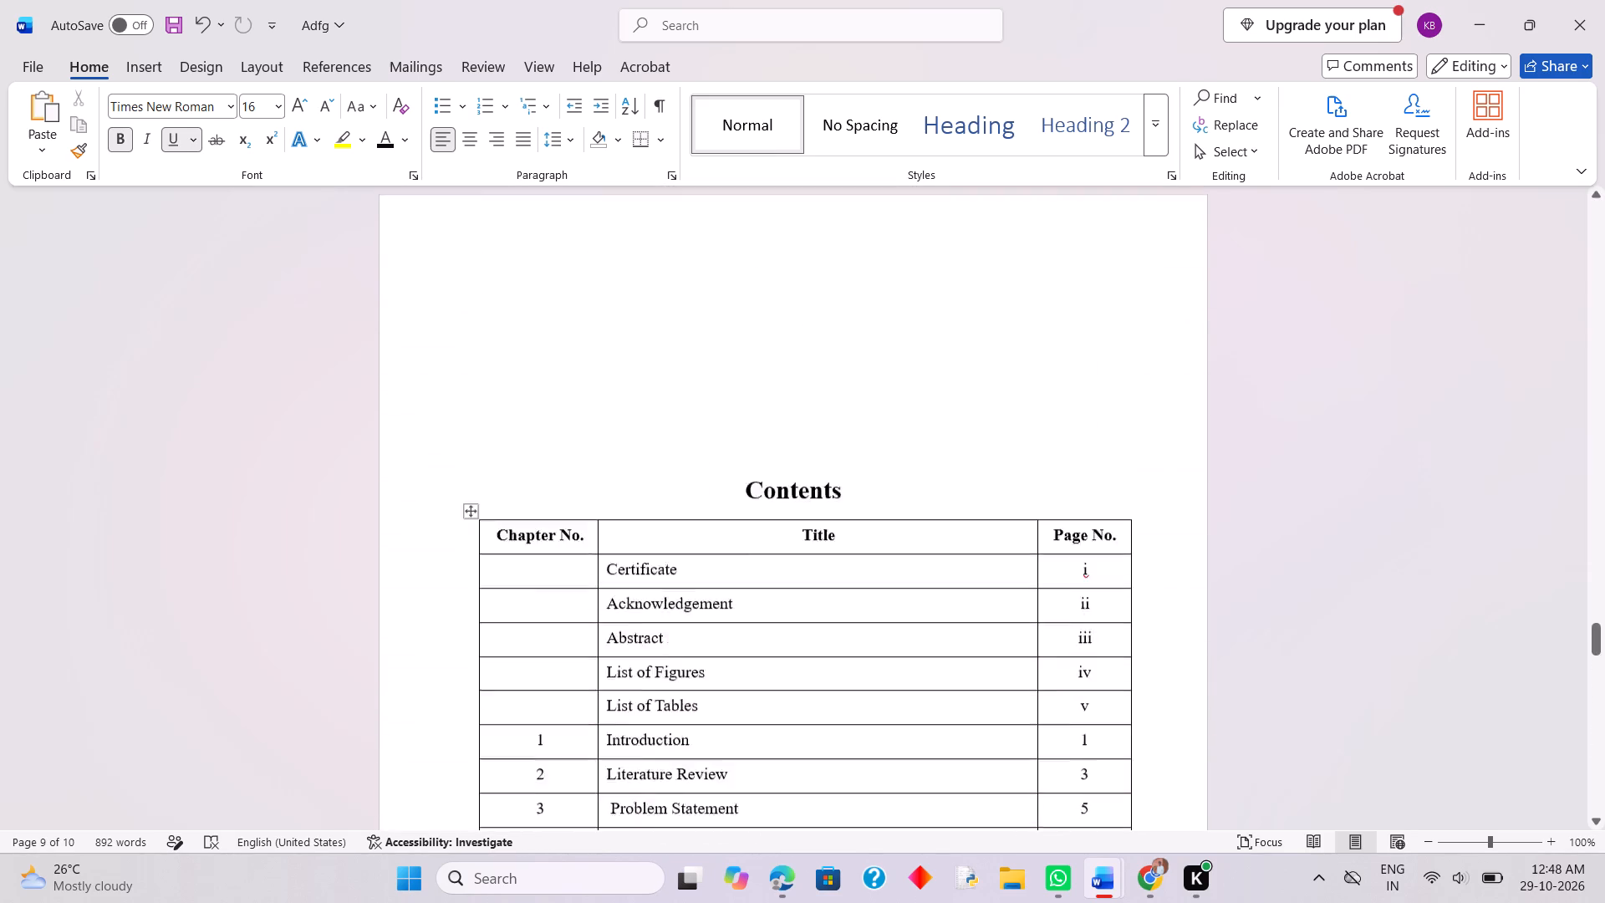
scroll(765, 640, "up", 3)
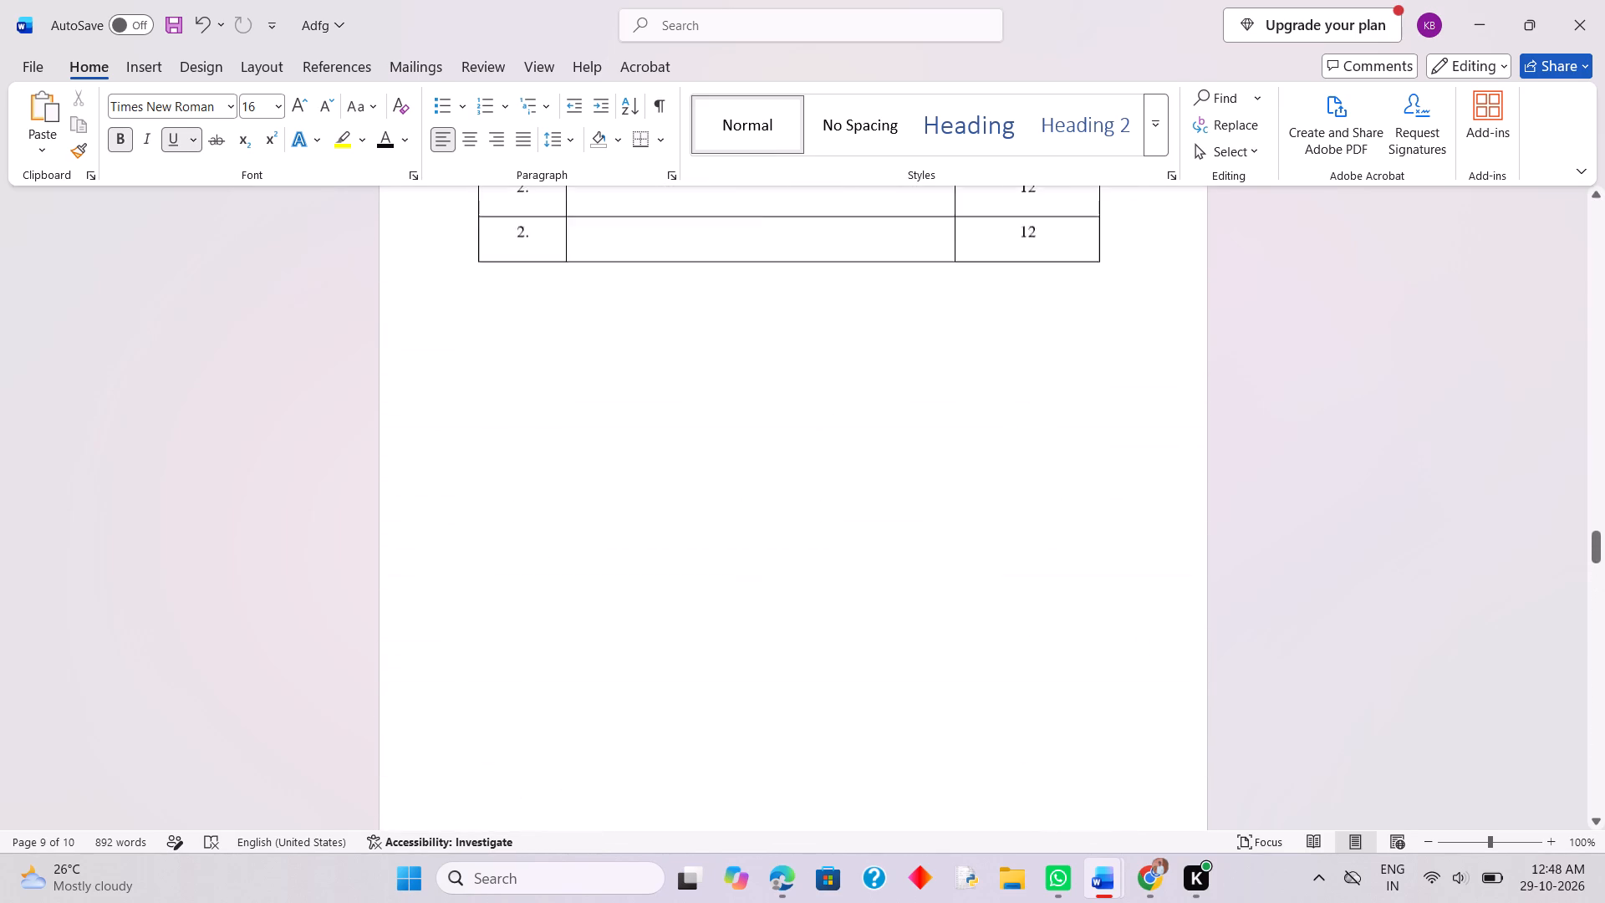
scroll(765, 640, "up", 2)
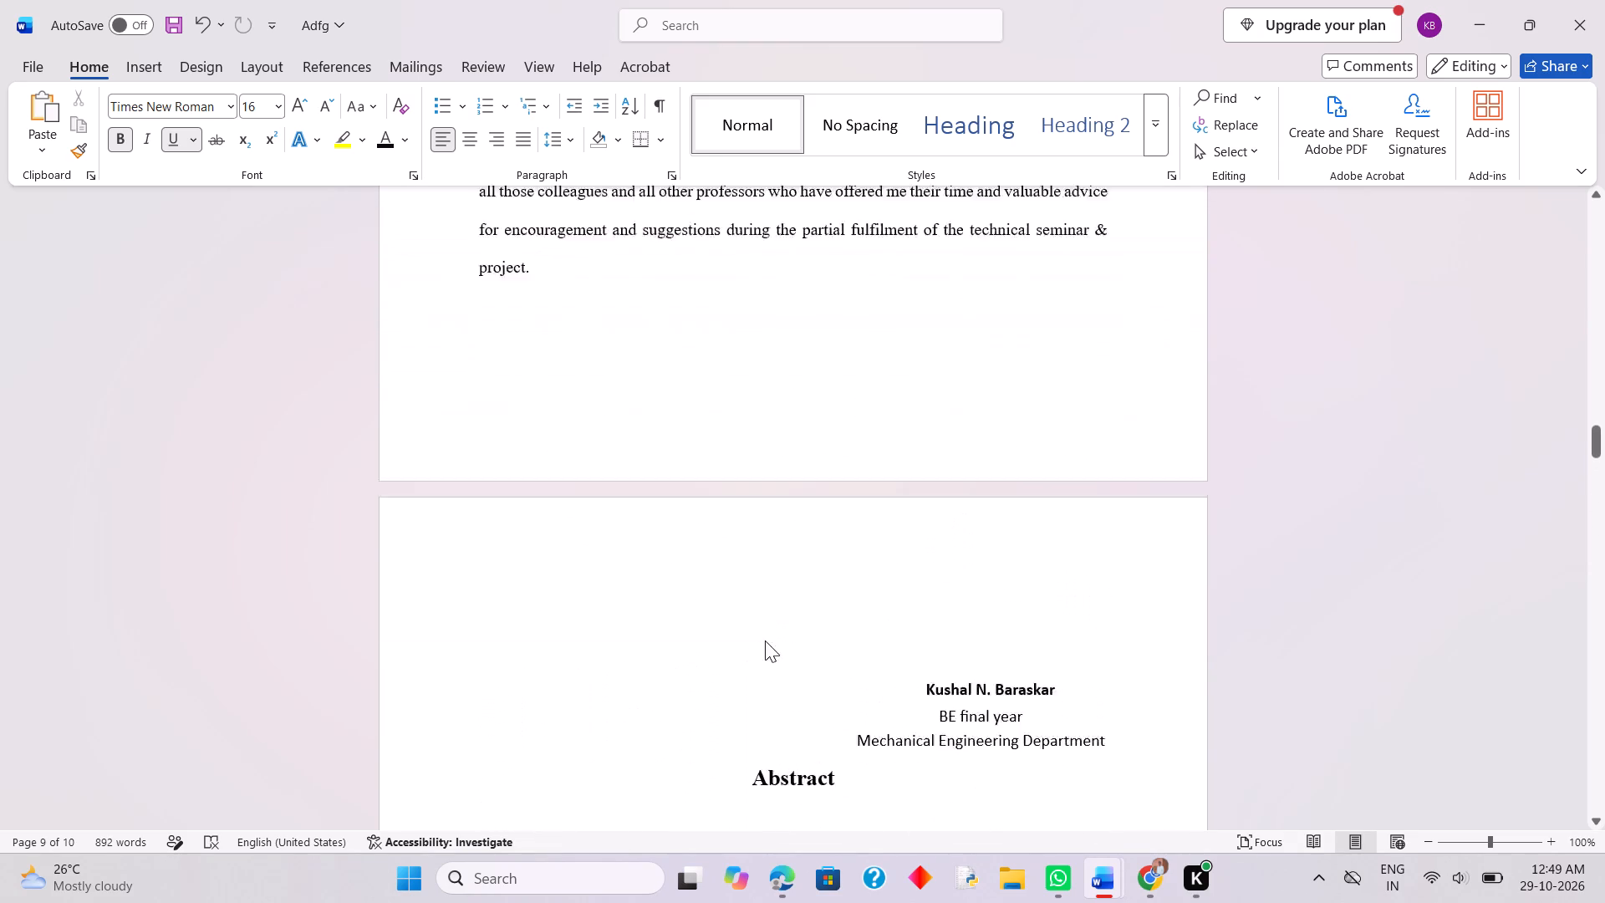
scroll(765, 640, "up", 1)
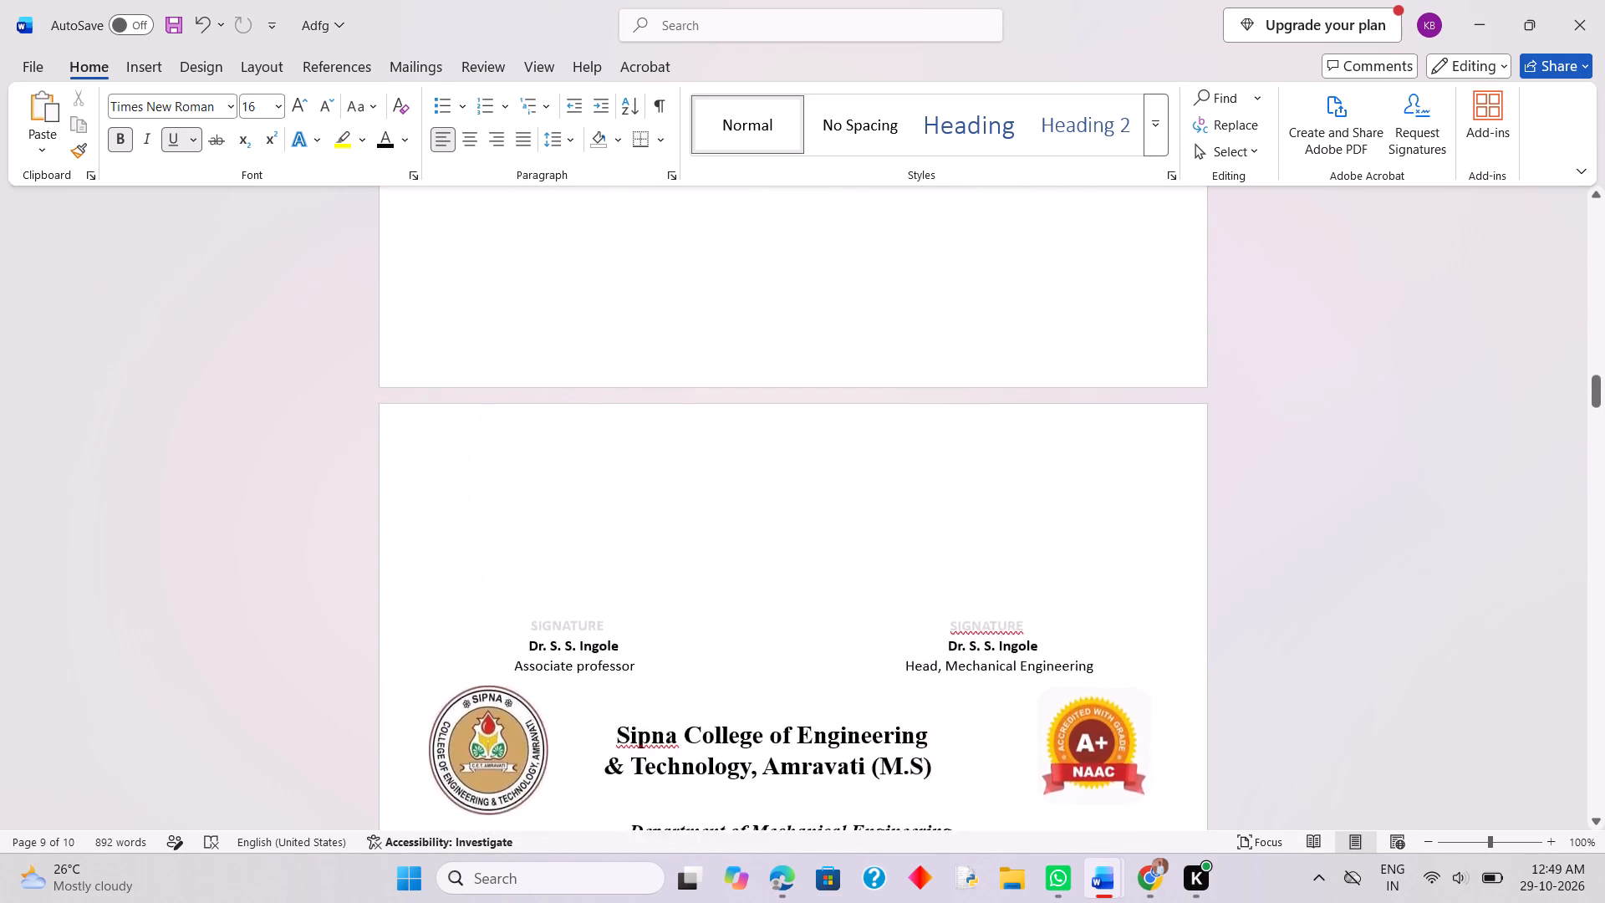
scroll(765, 640, "up", 1)
Delete blank lines below the certificate text on the third page, then check the signature block's position.
left_click(690, 364)
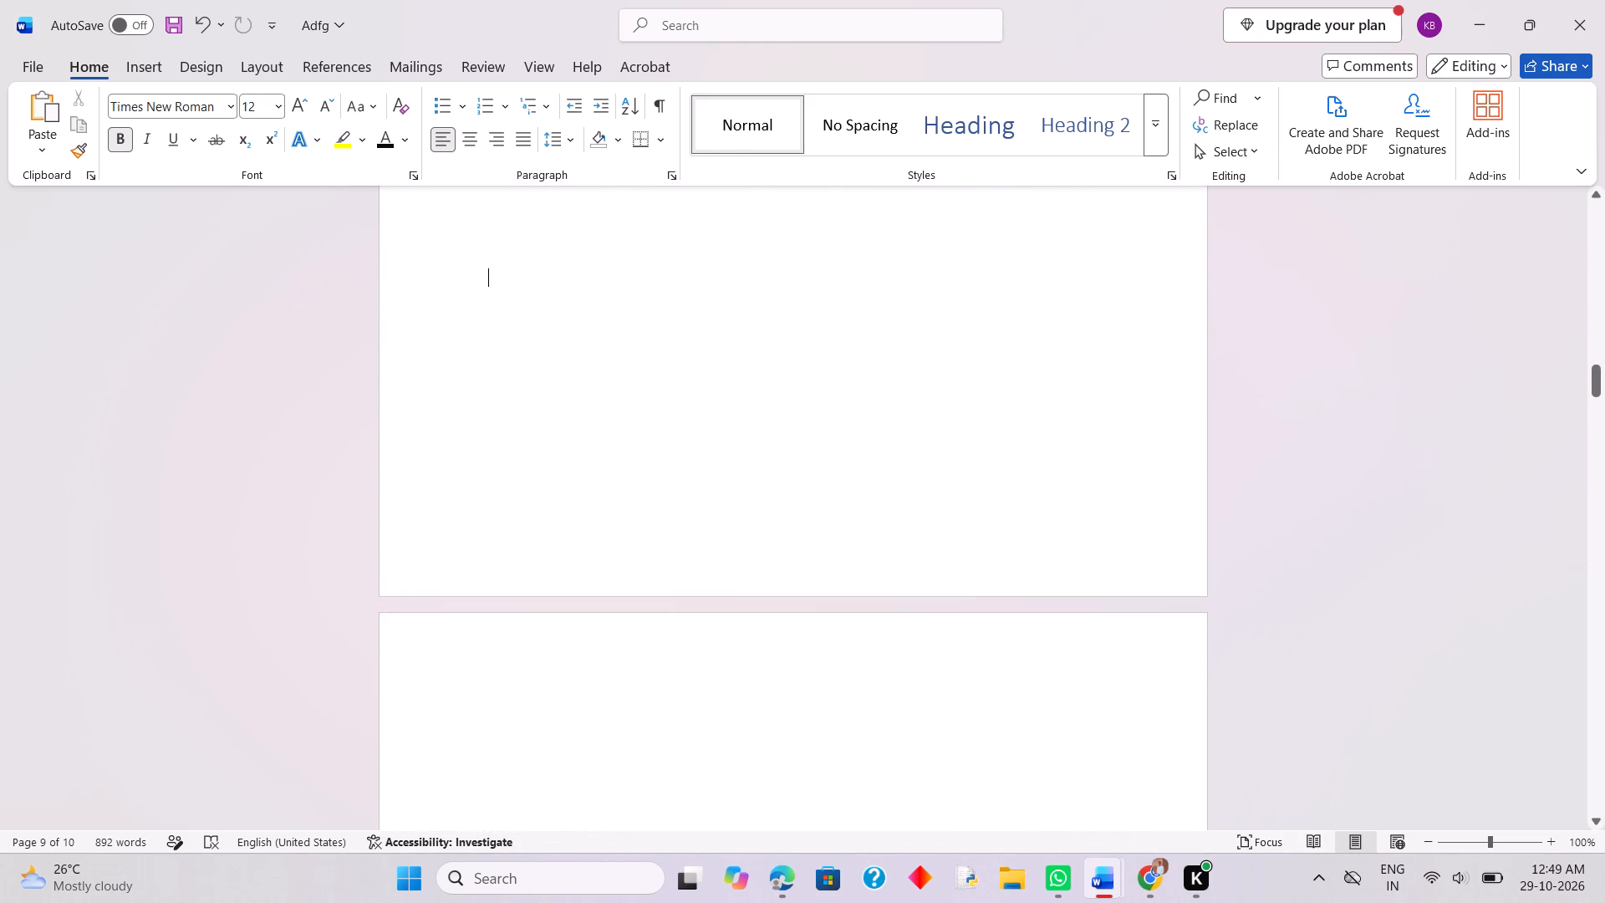
scroll(690, 364, "right", 1)
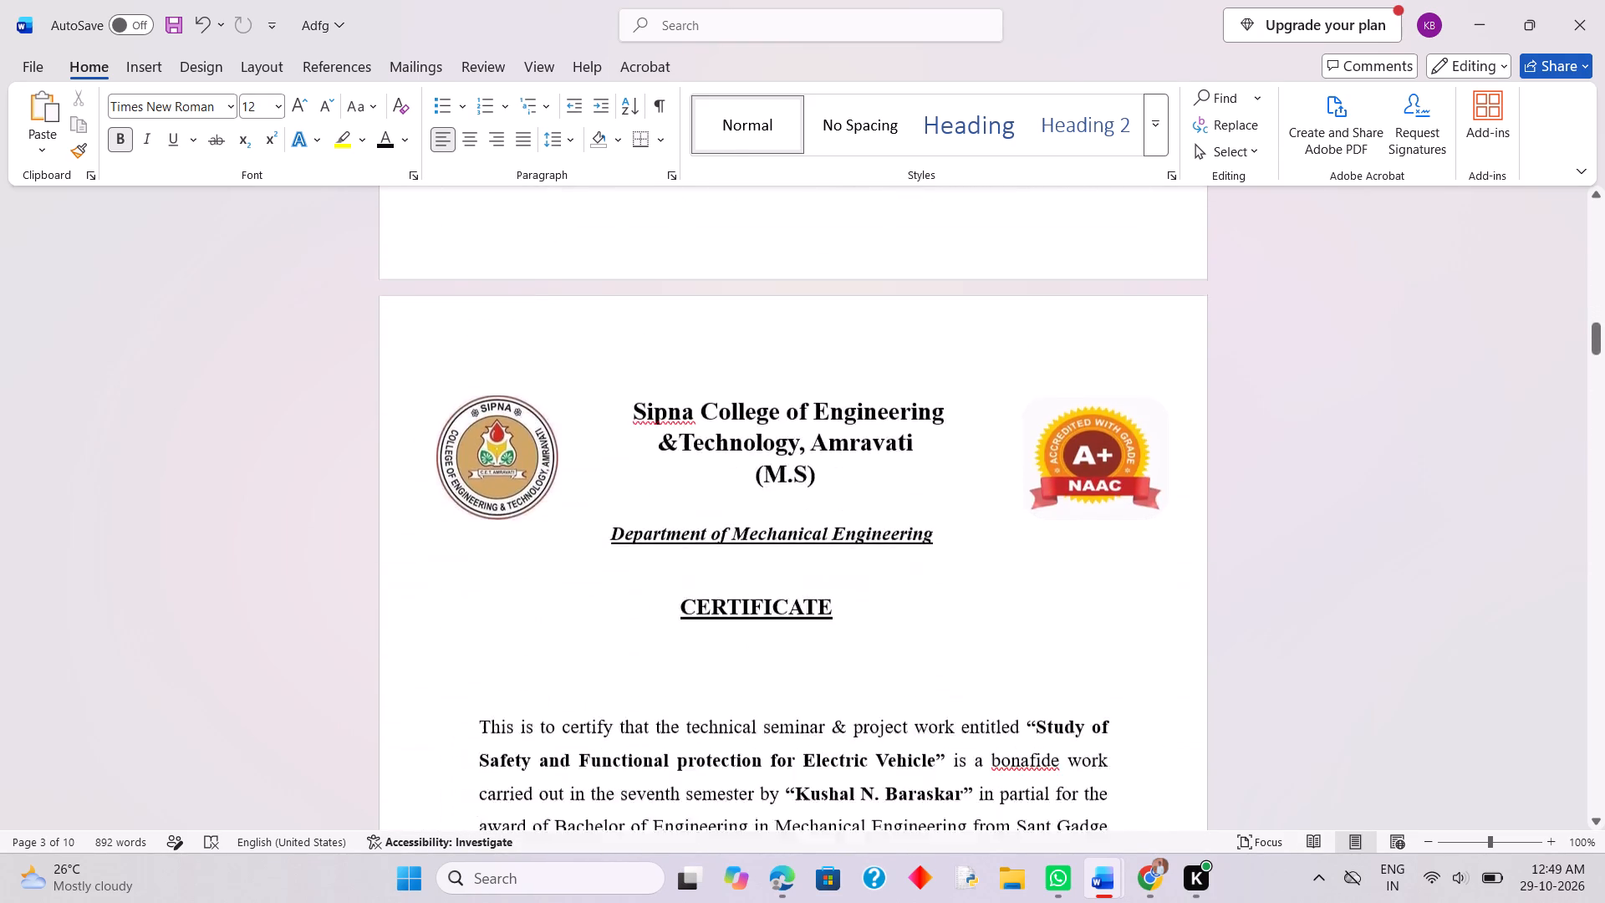
scroll(690, 364, "right", 1)
key("BackSpace")
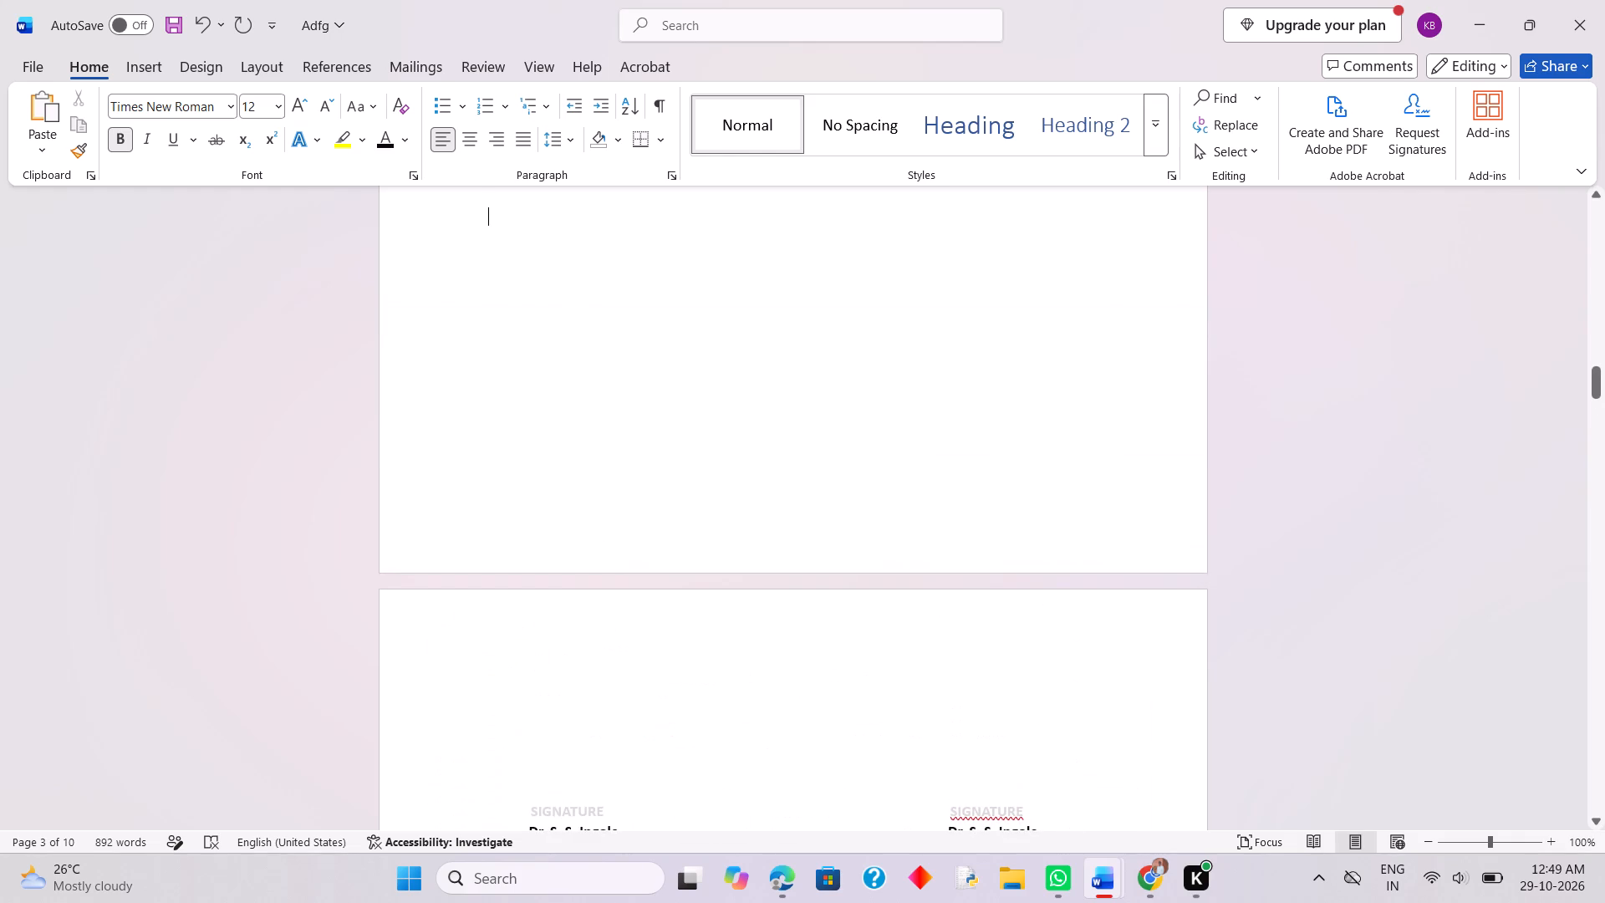
key("BackSpace")
key("BackSpace")
key("BackSpace")
key("BackSpace")
key("BackSpace")
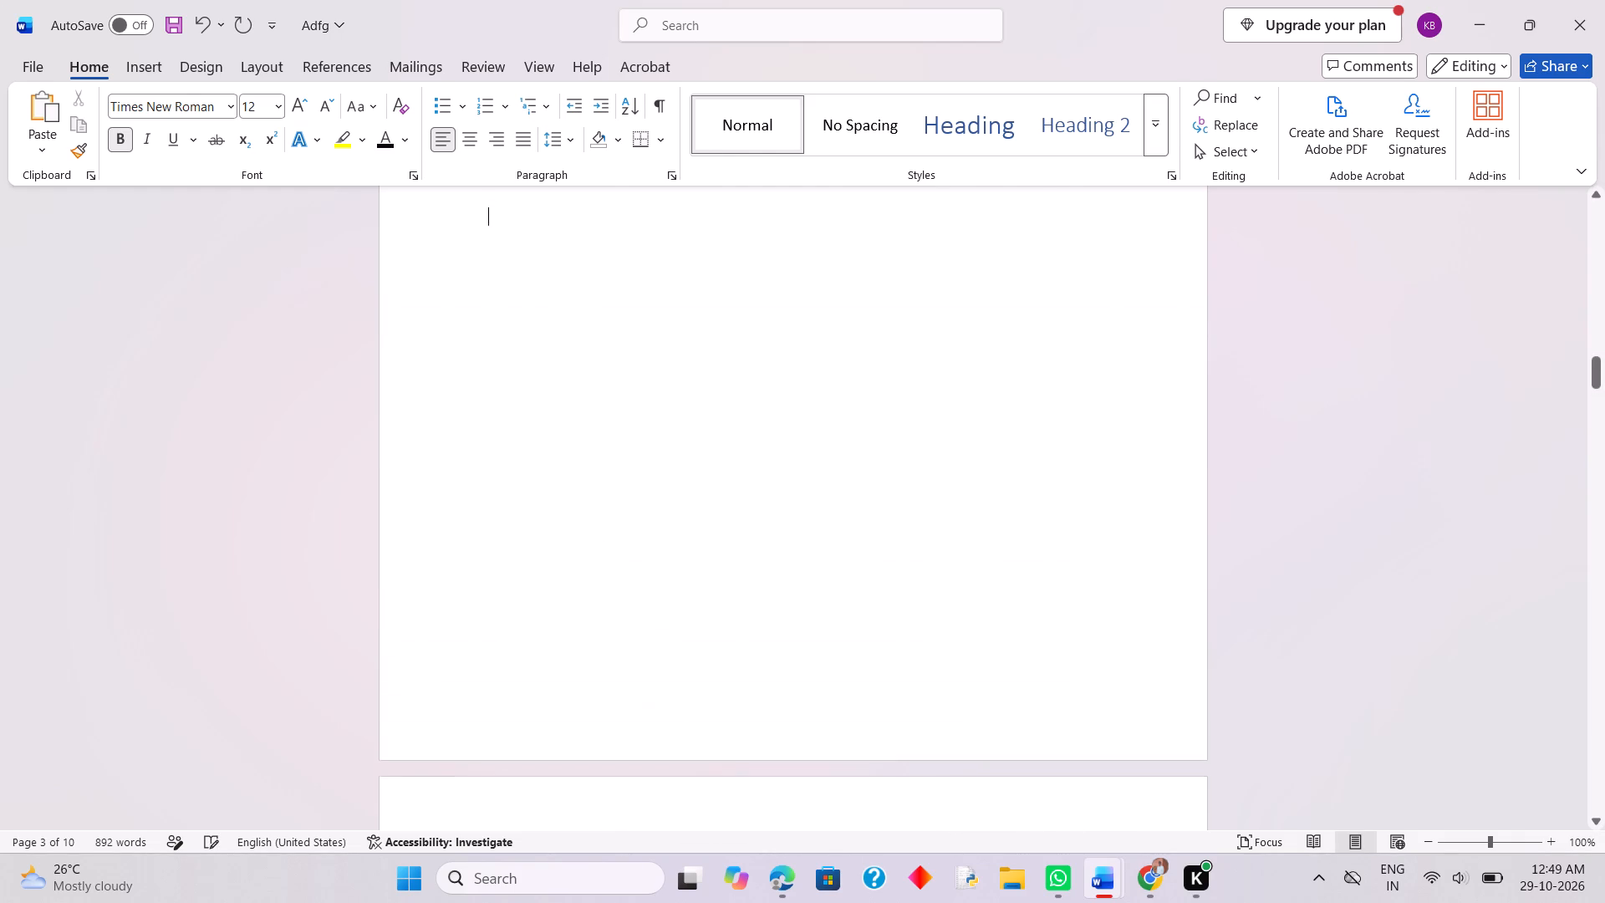
key("BackSpace")
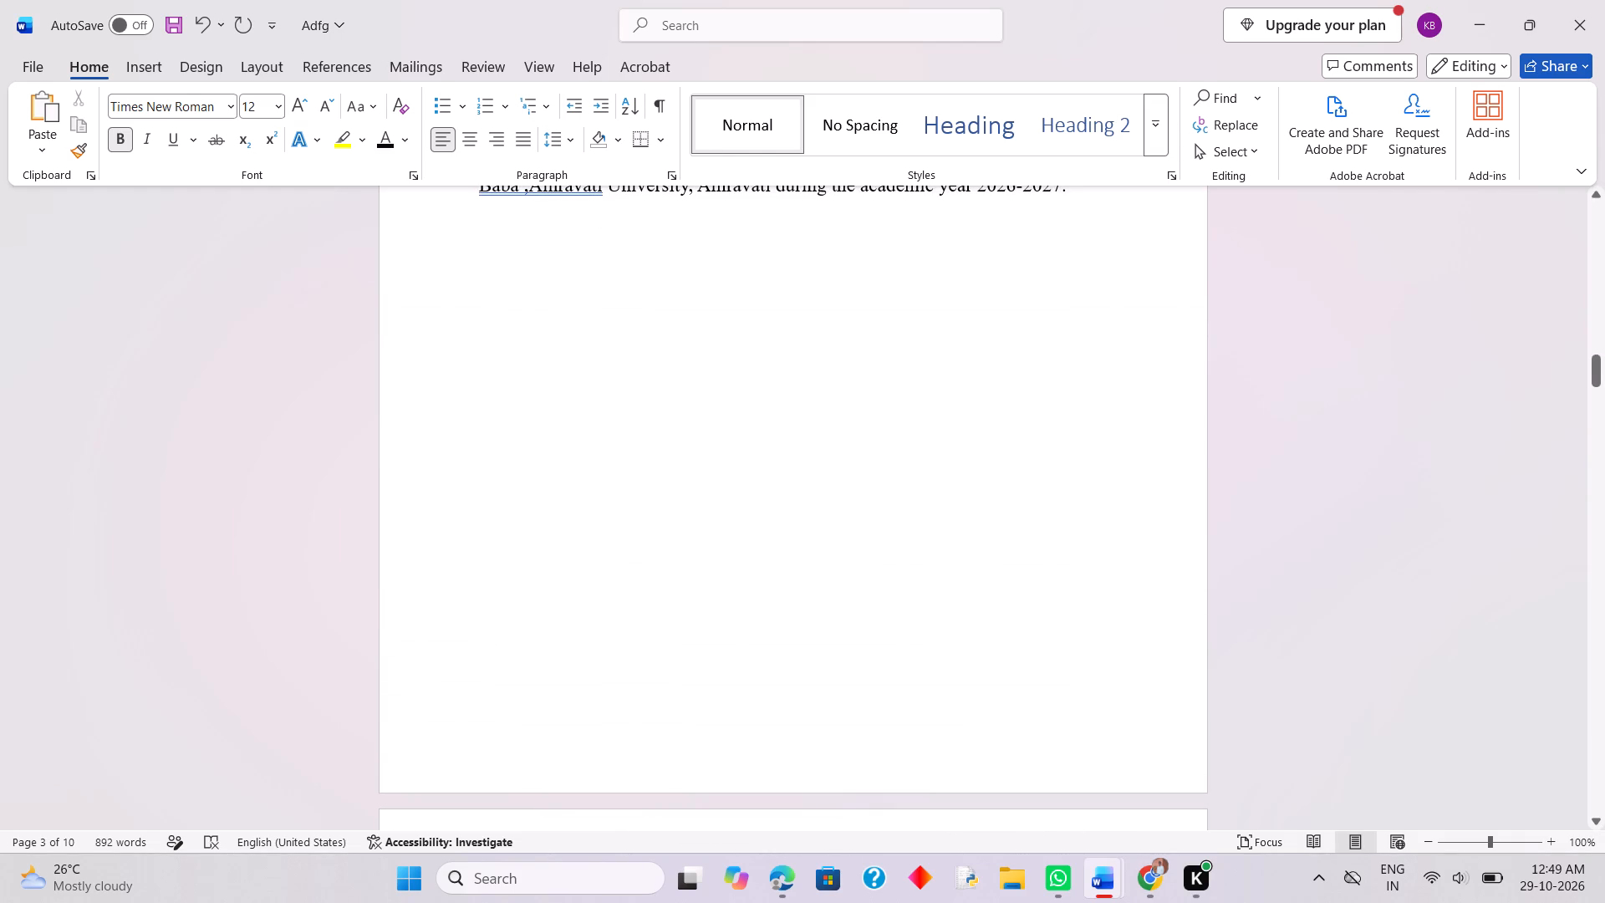
scroll(1039, 604, "down", 1)
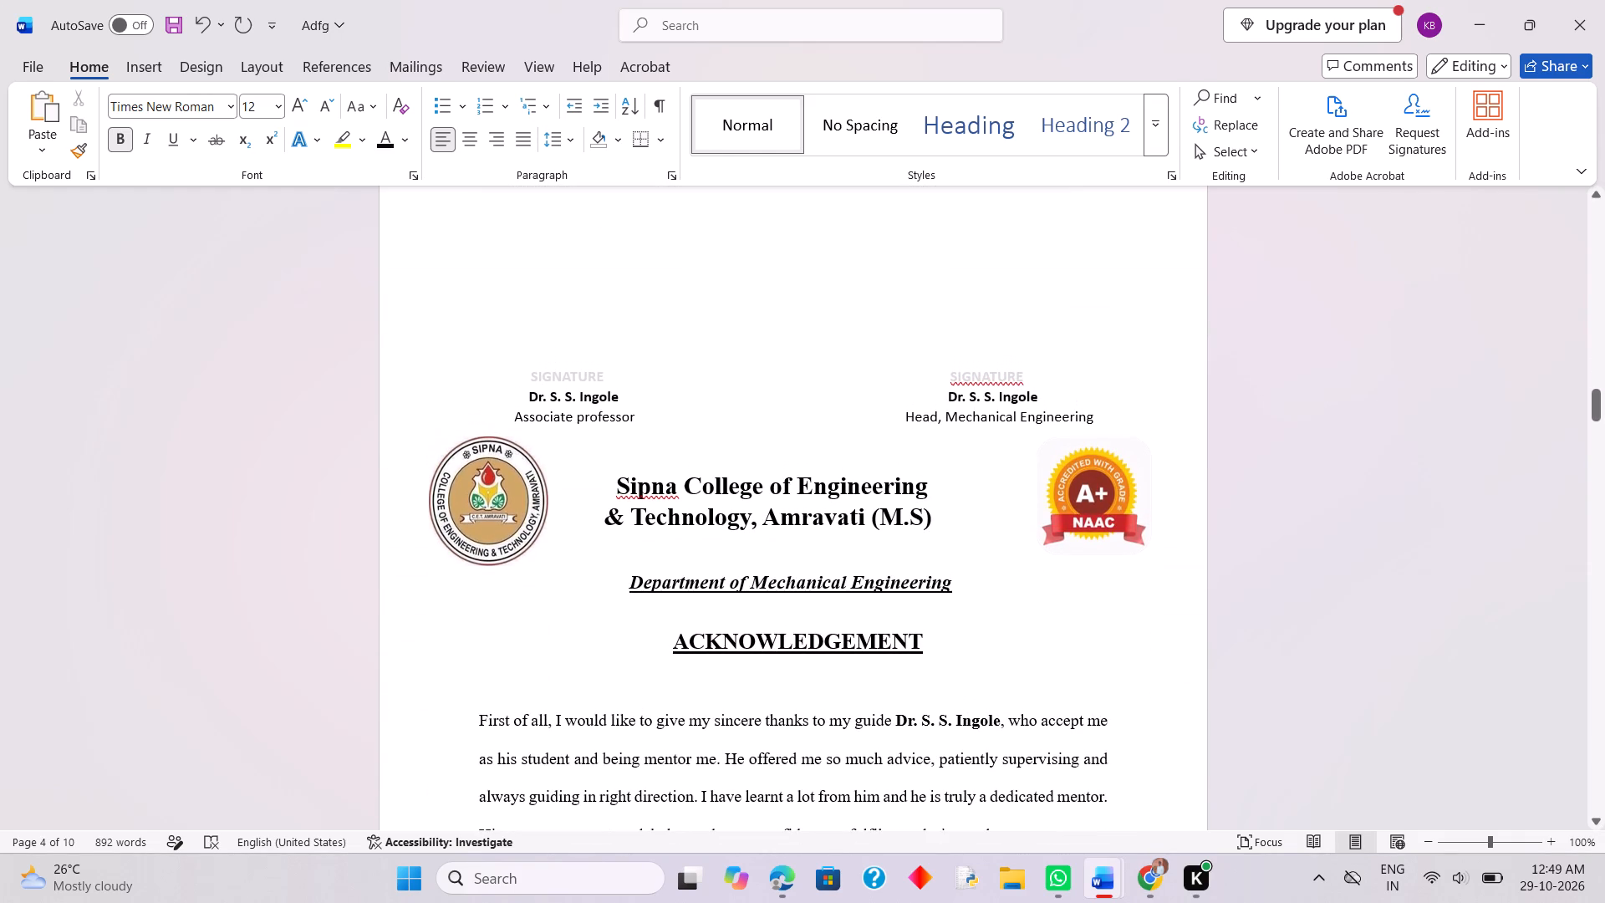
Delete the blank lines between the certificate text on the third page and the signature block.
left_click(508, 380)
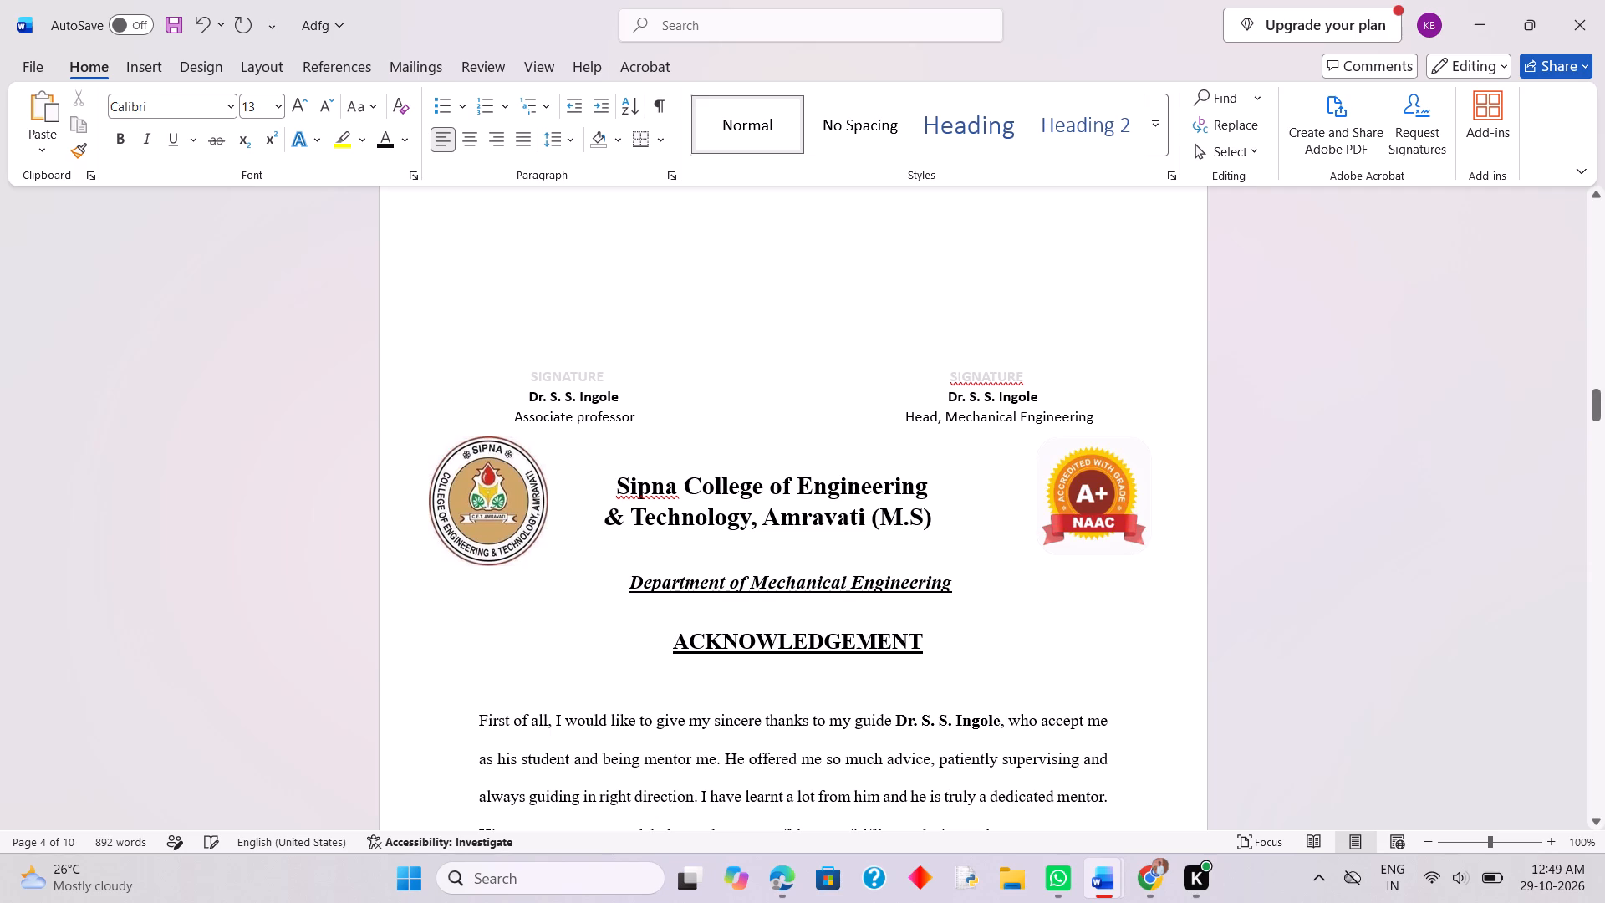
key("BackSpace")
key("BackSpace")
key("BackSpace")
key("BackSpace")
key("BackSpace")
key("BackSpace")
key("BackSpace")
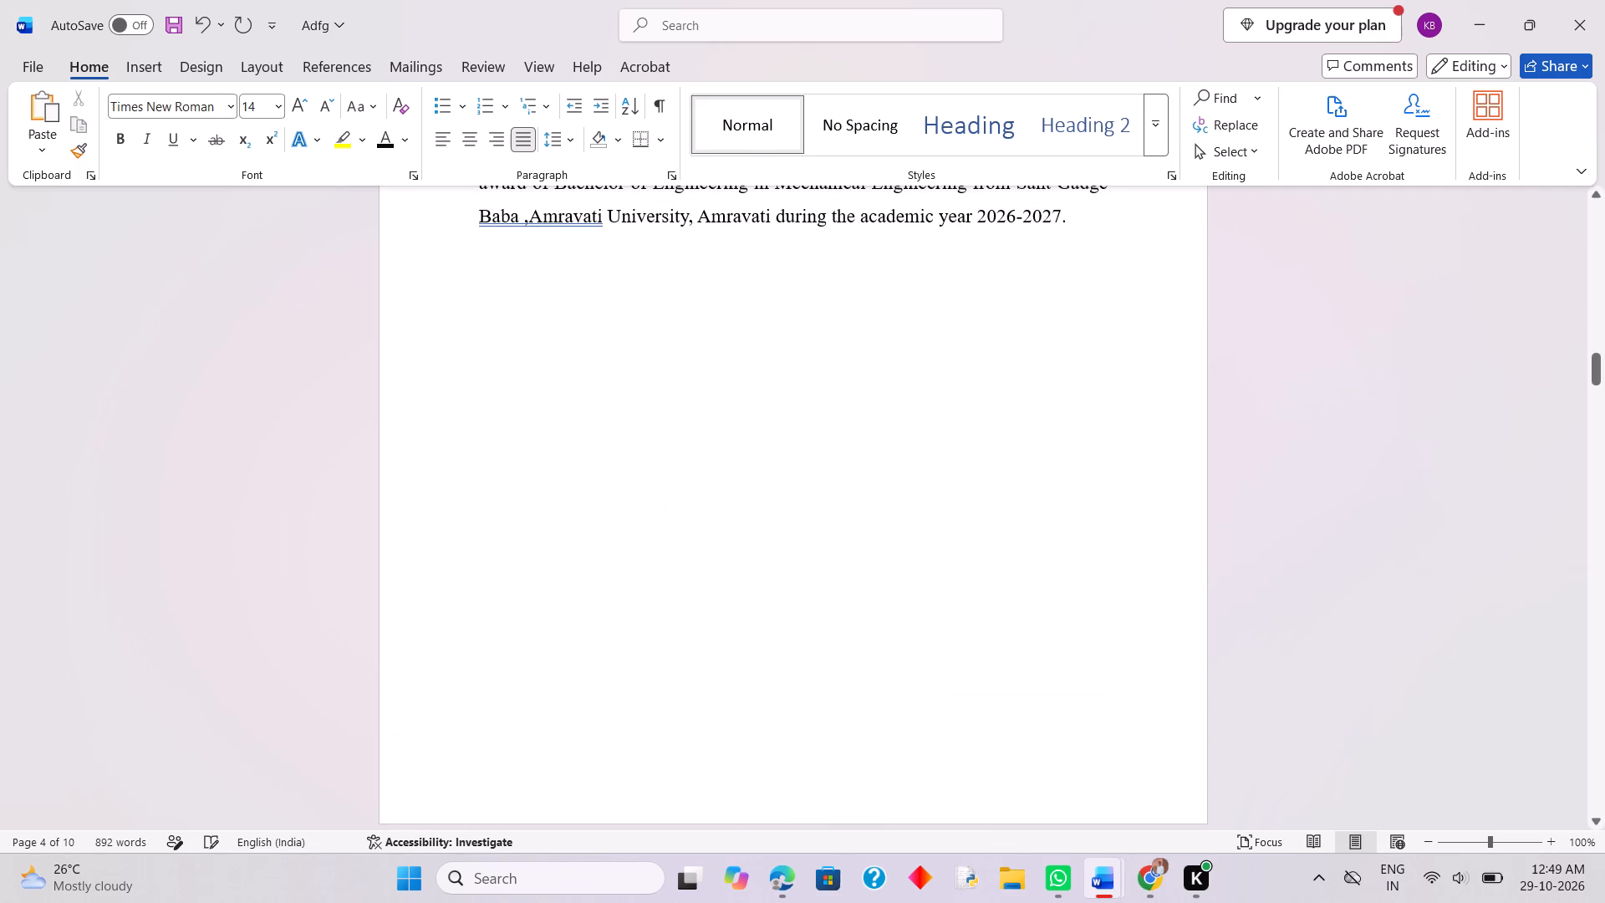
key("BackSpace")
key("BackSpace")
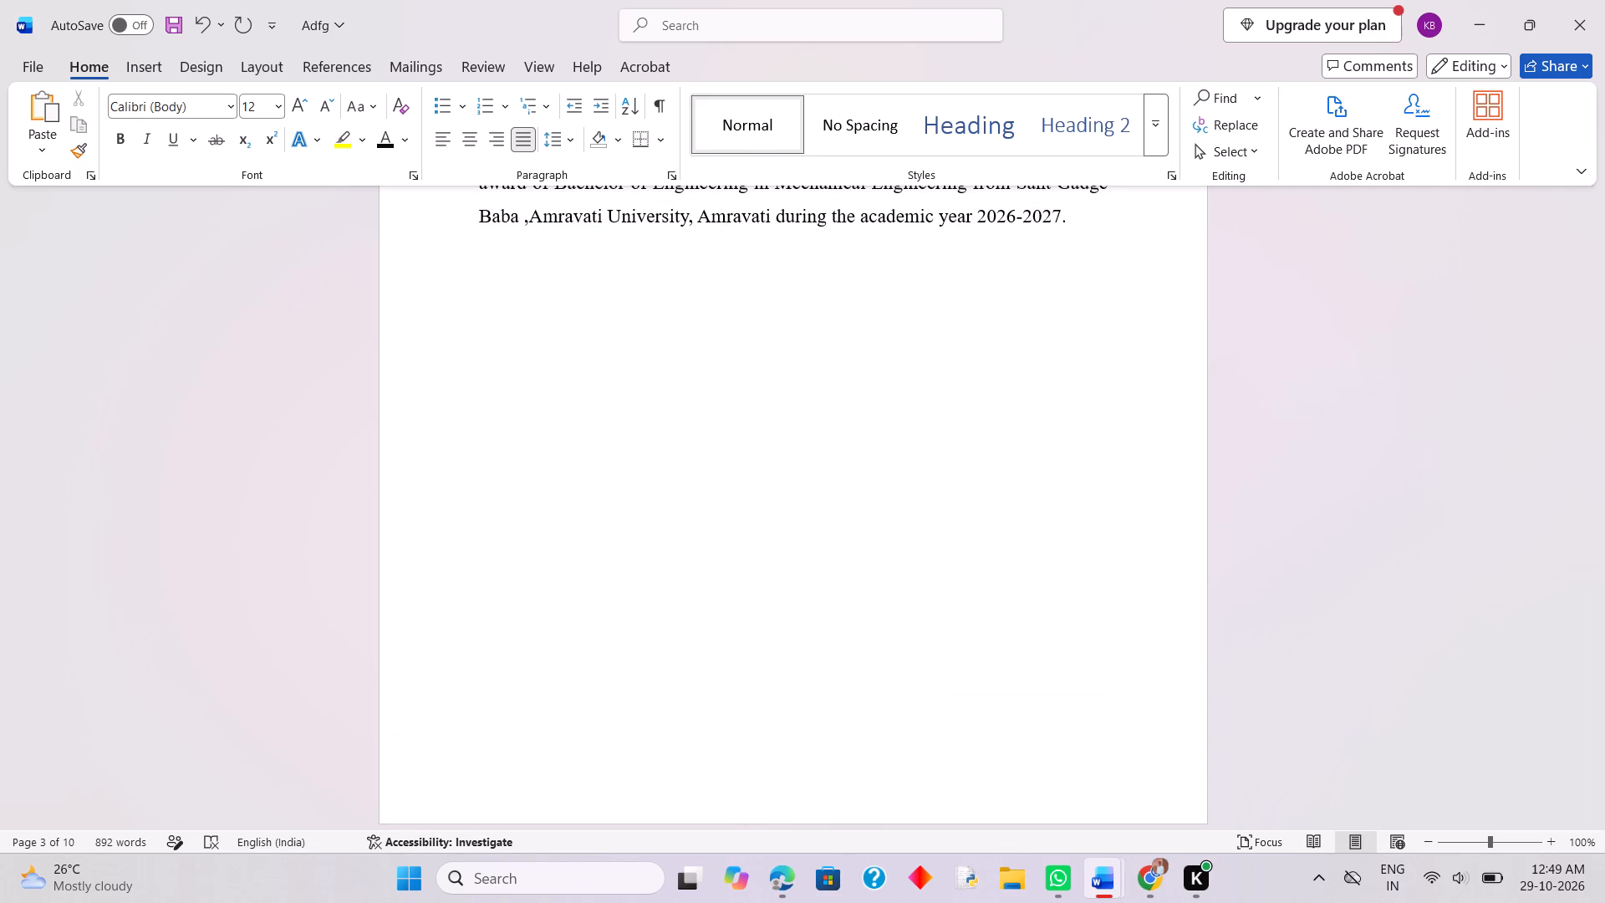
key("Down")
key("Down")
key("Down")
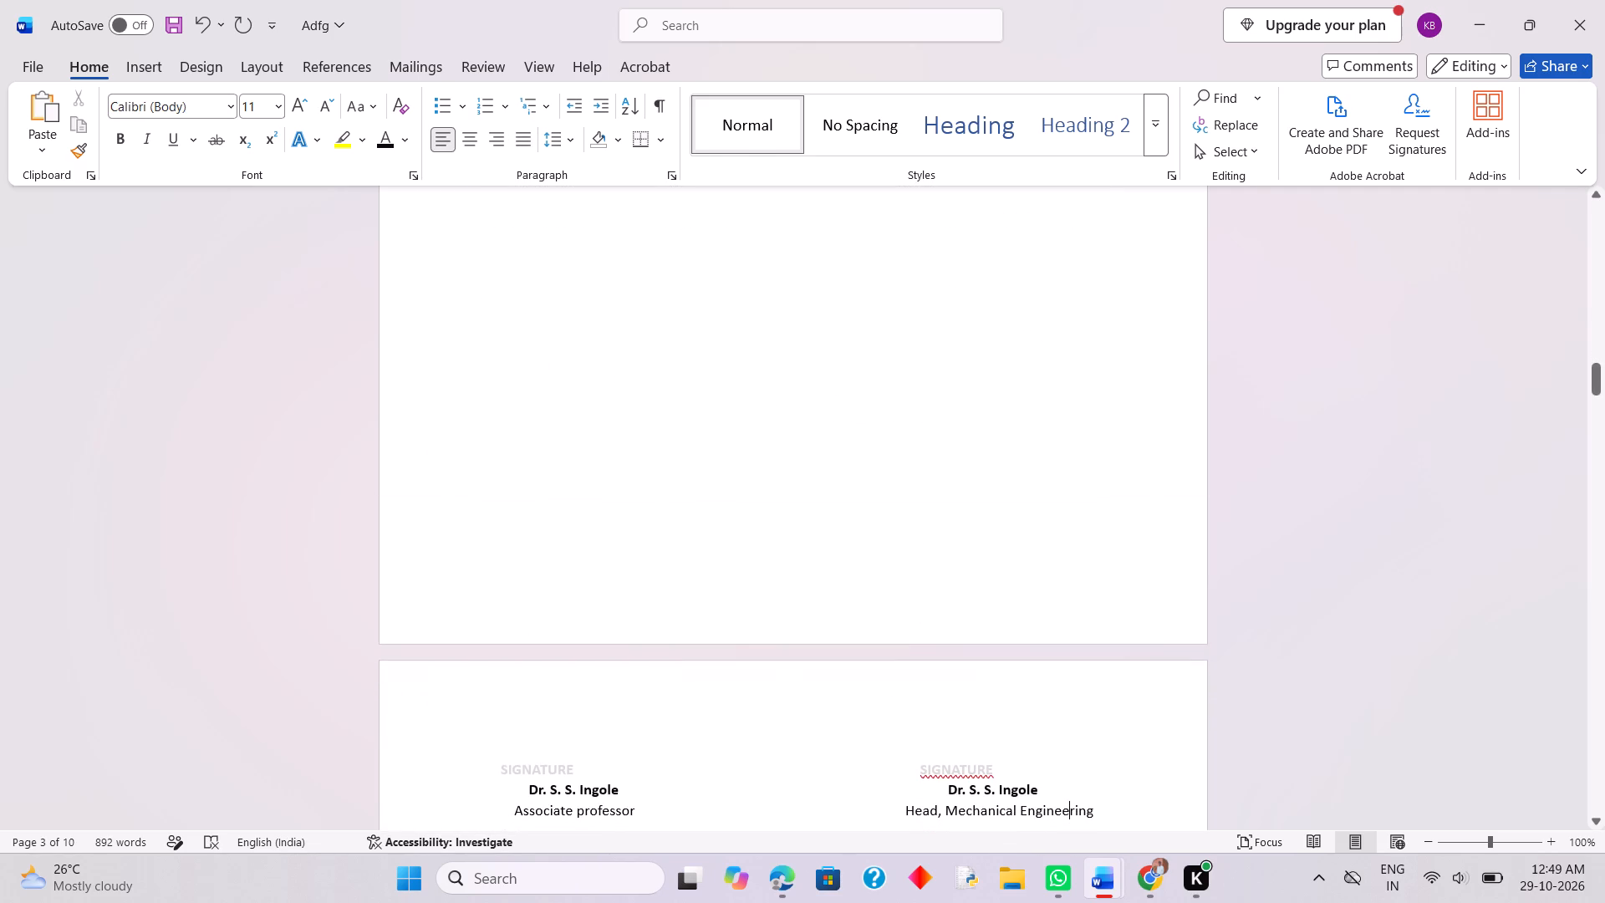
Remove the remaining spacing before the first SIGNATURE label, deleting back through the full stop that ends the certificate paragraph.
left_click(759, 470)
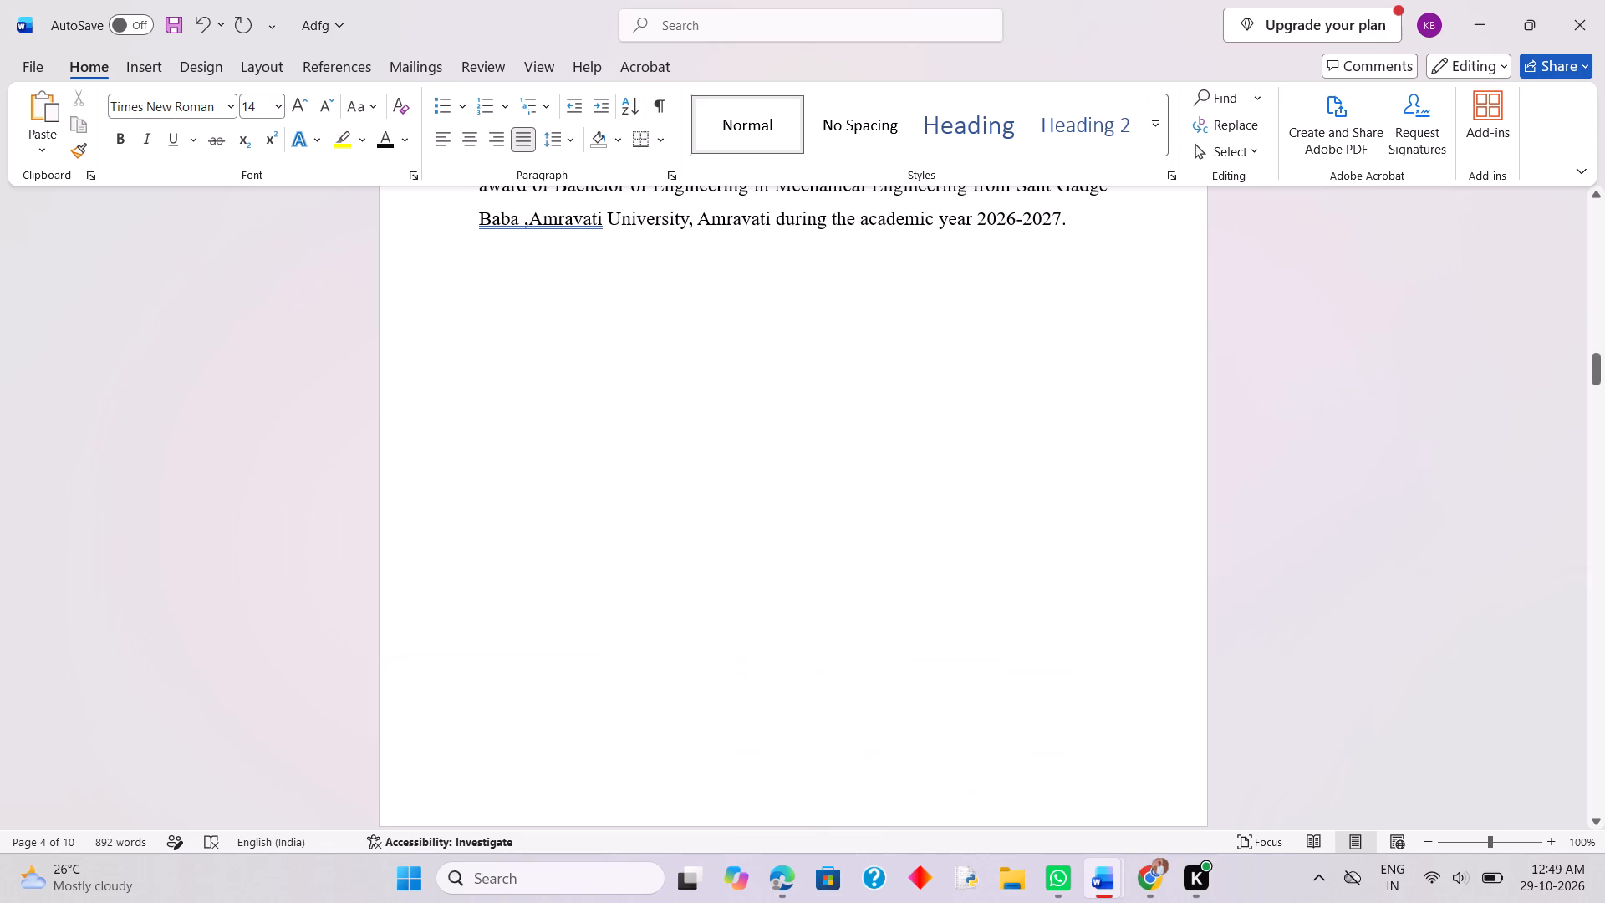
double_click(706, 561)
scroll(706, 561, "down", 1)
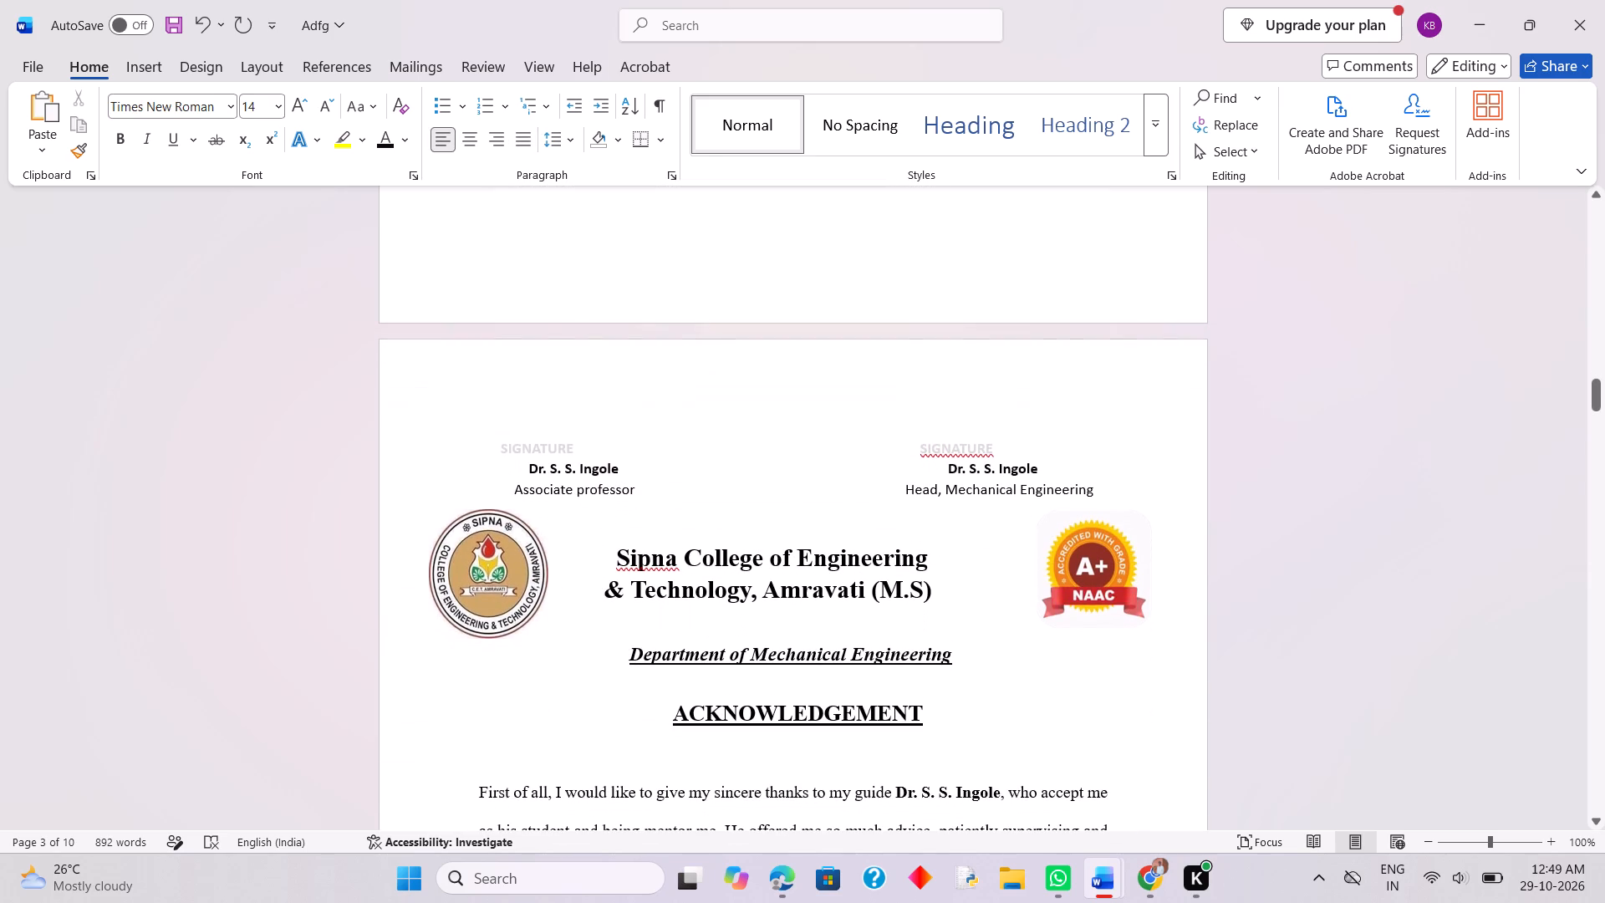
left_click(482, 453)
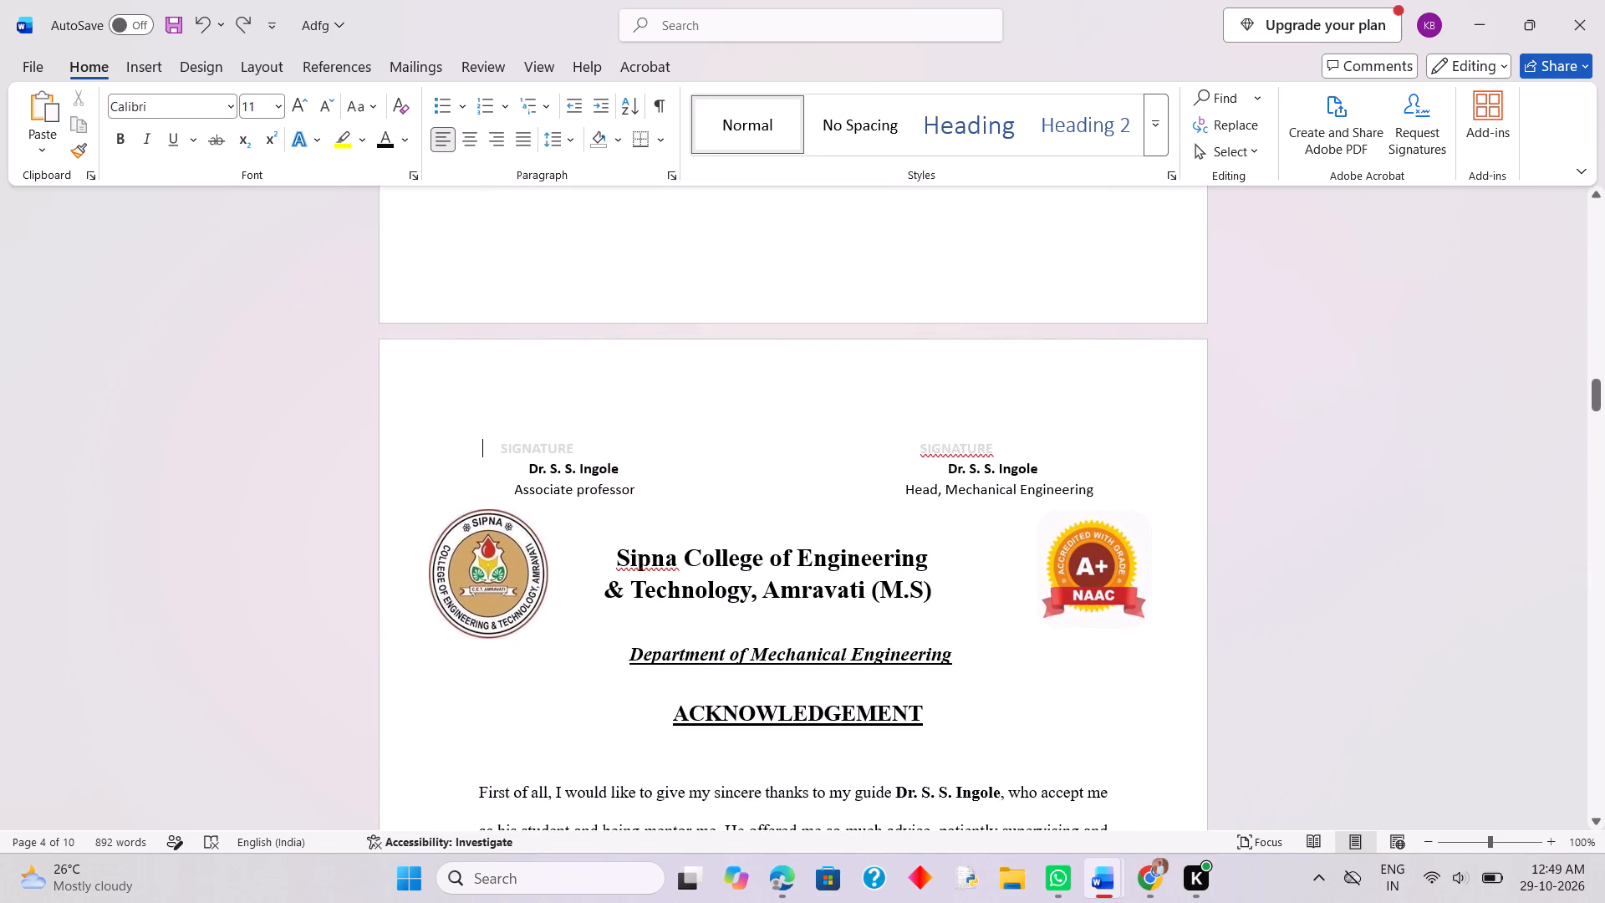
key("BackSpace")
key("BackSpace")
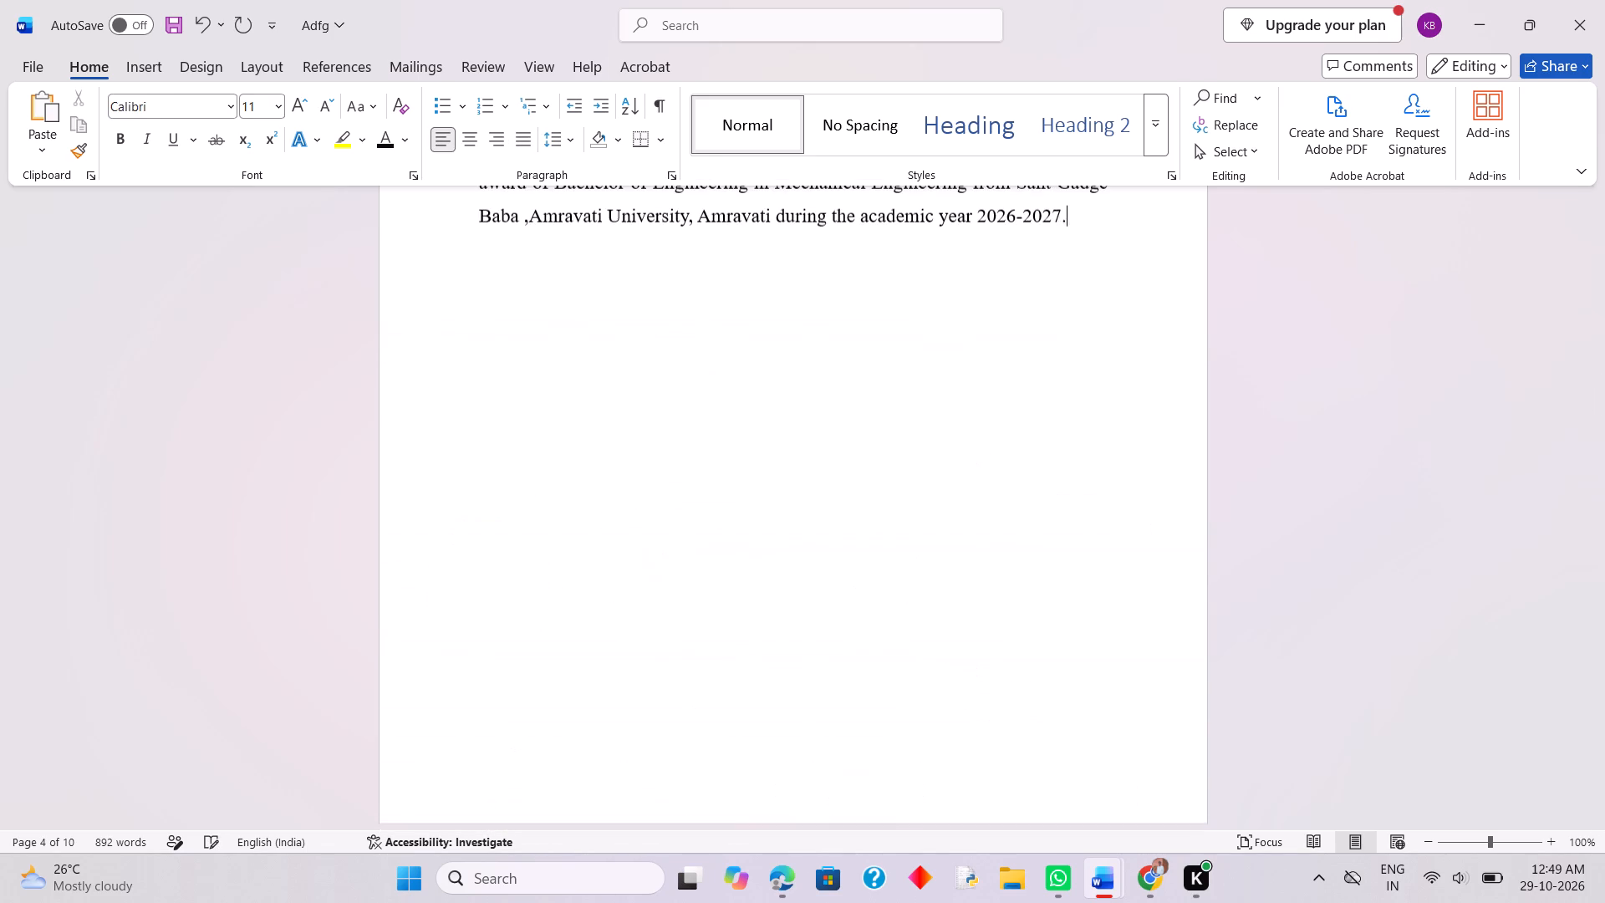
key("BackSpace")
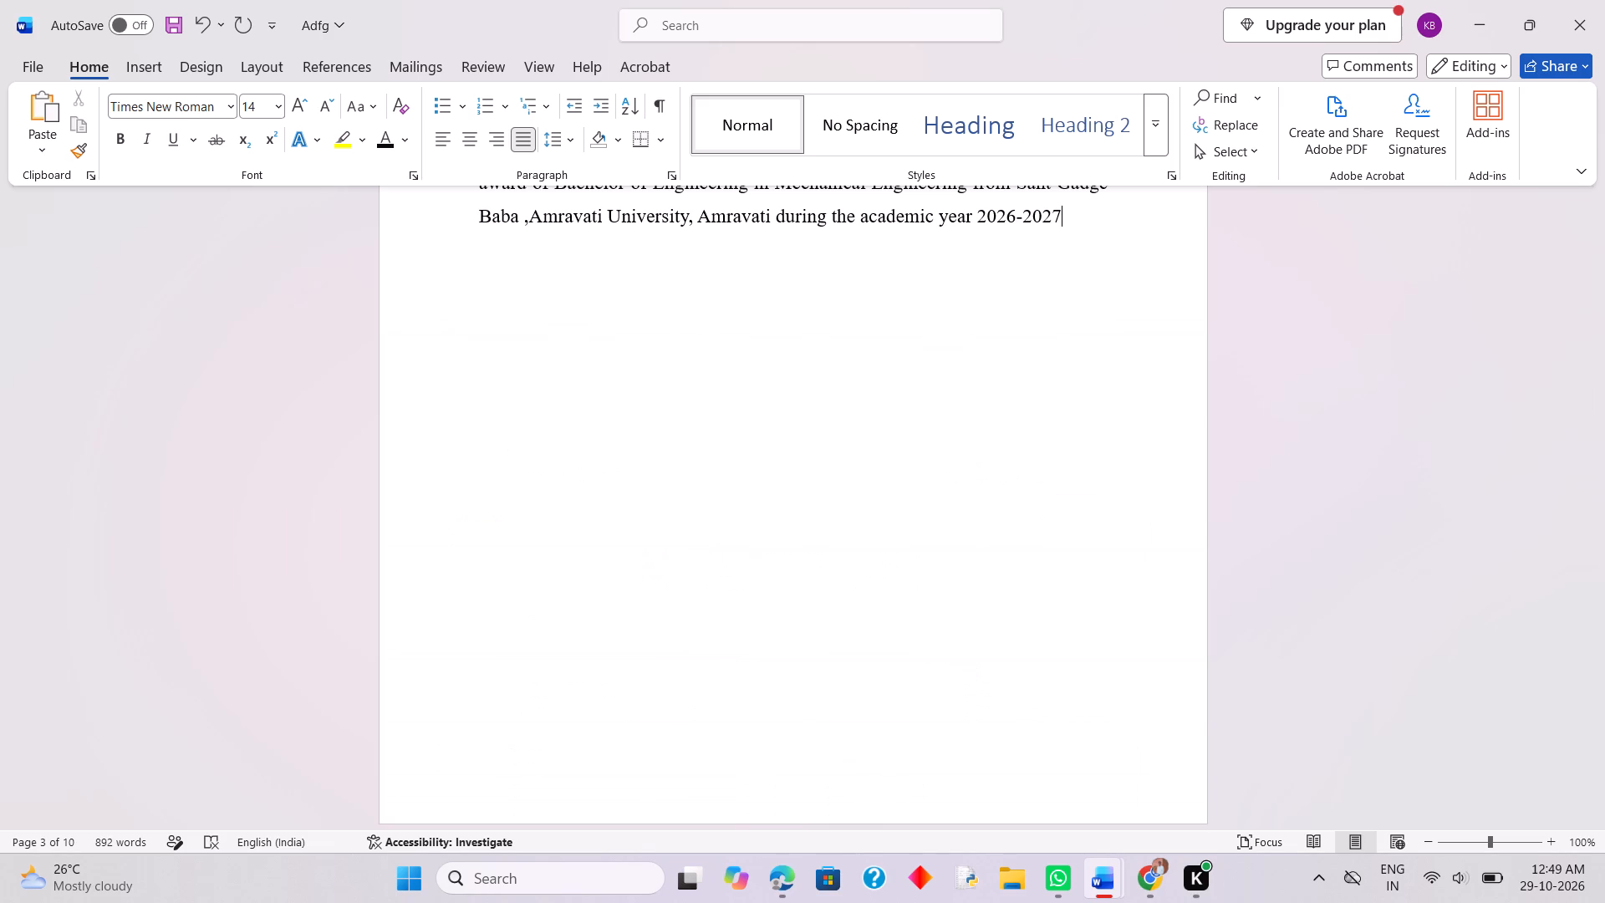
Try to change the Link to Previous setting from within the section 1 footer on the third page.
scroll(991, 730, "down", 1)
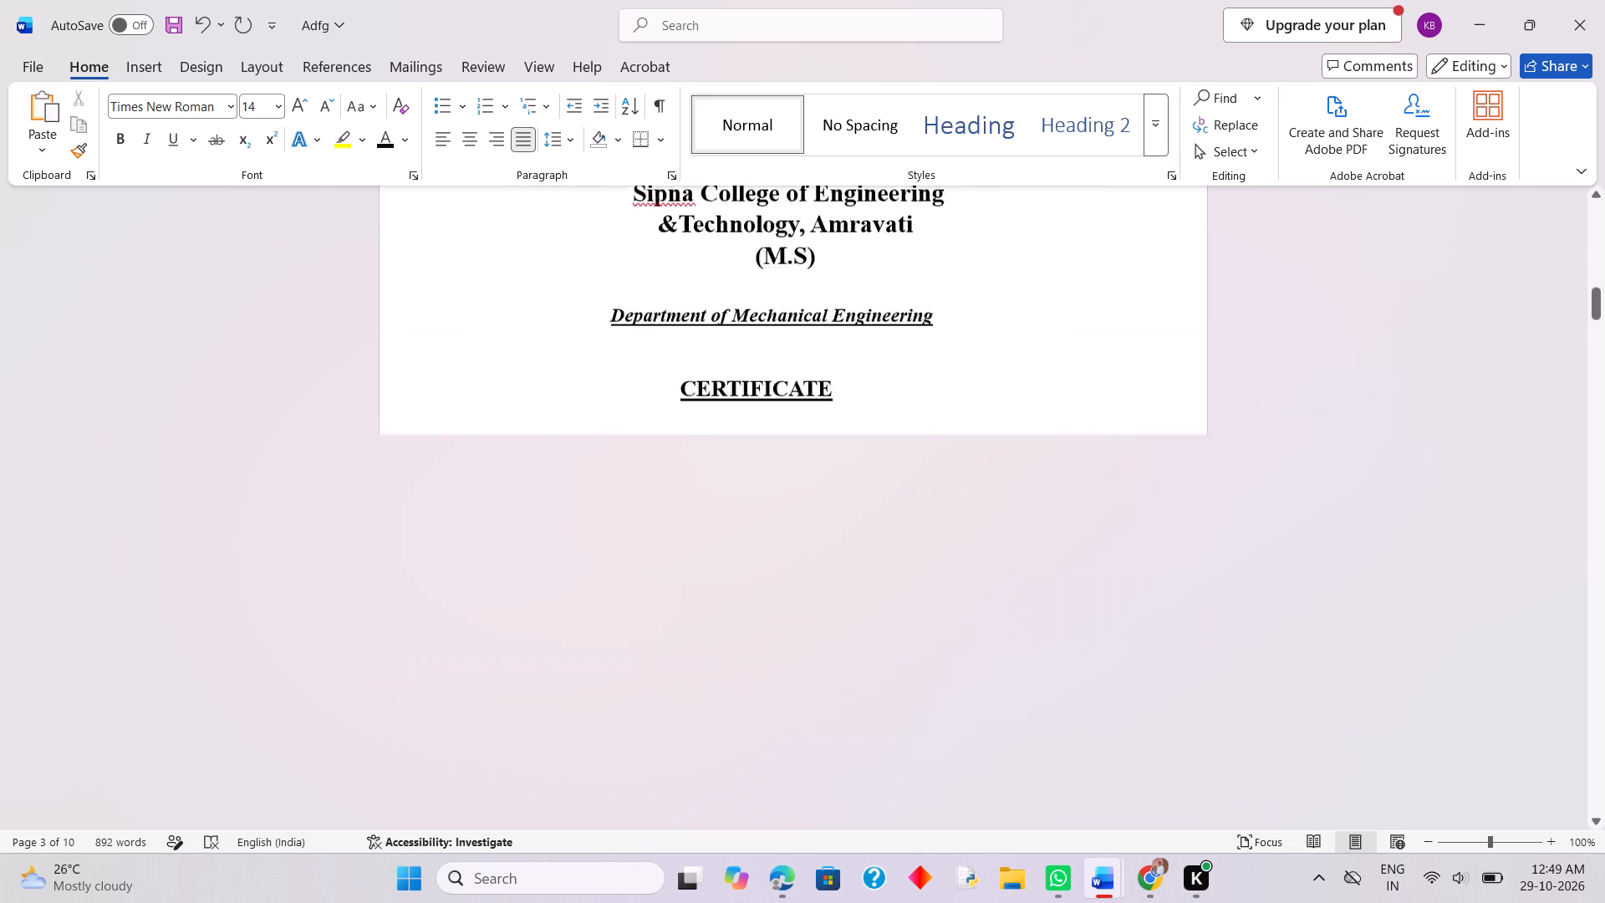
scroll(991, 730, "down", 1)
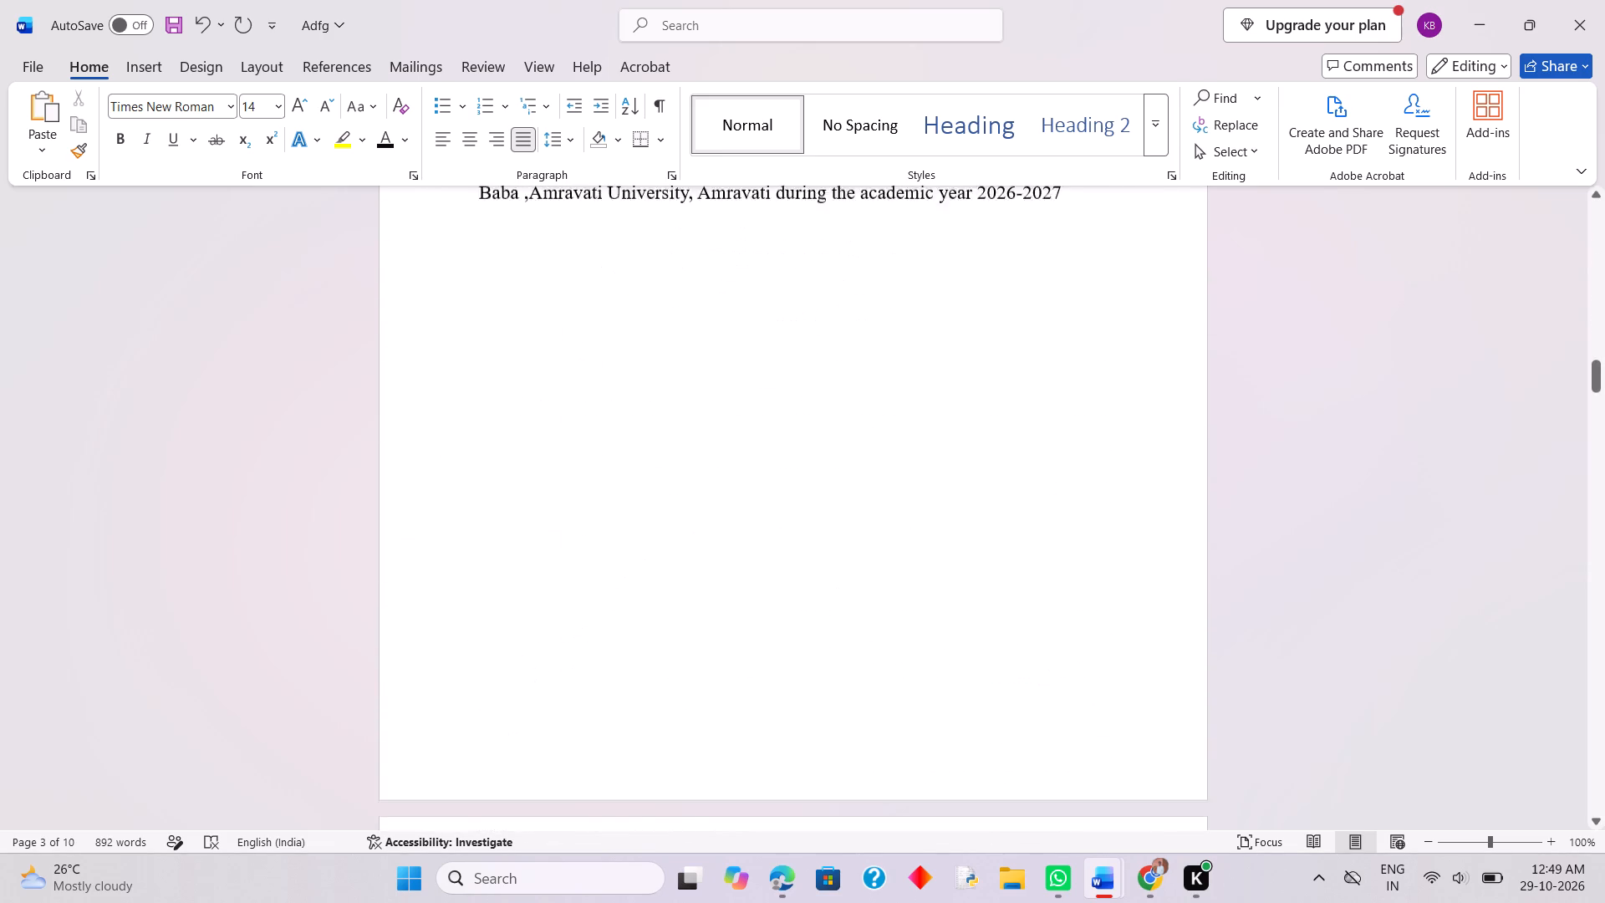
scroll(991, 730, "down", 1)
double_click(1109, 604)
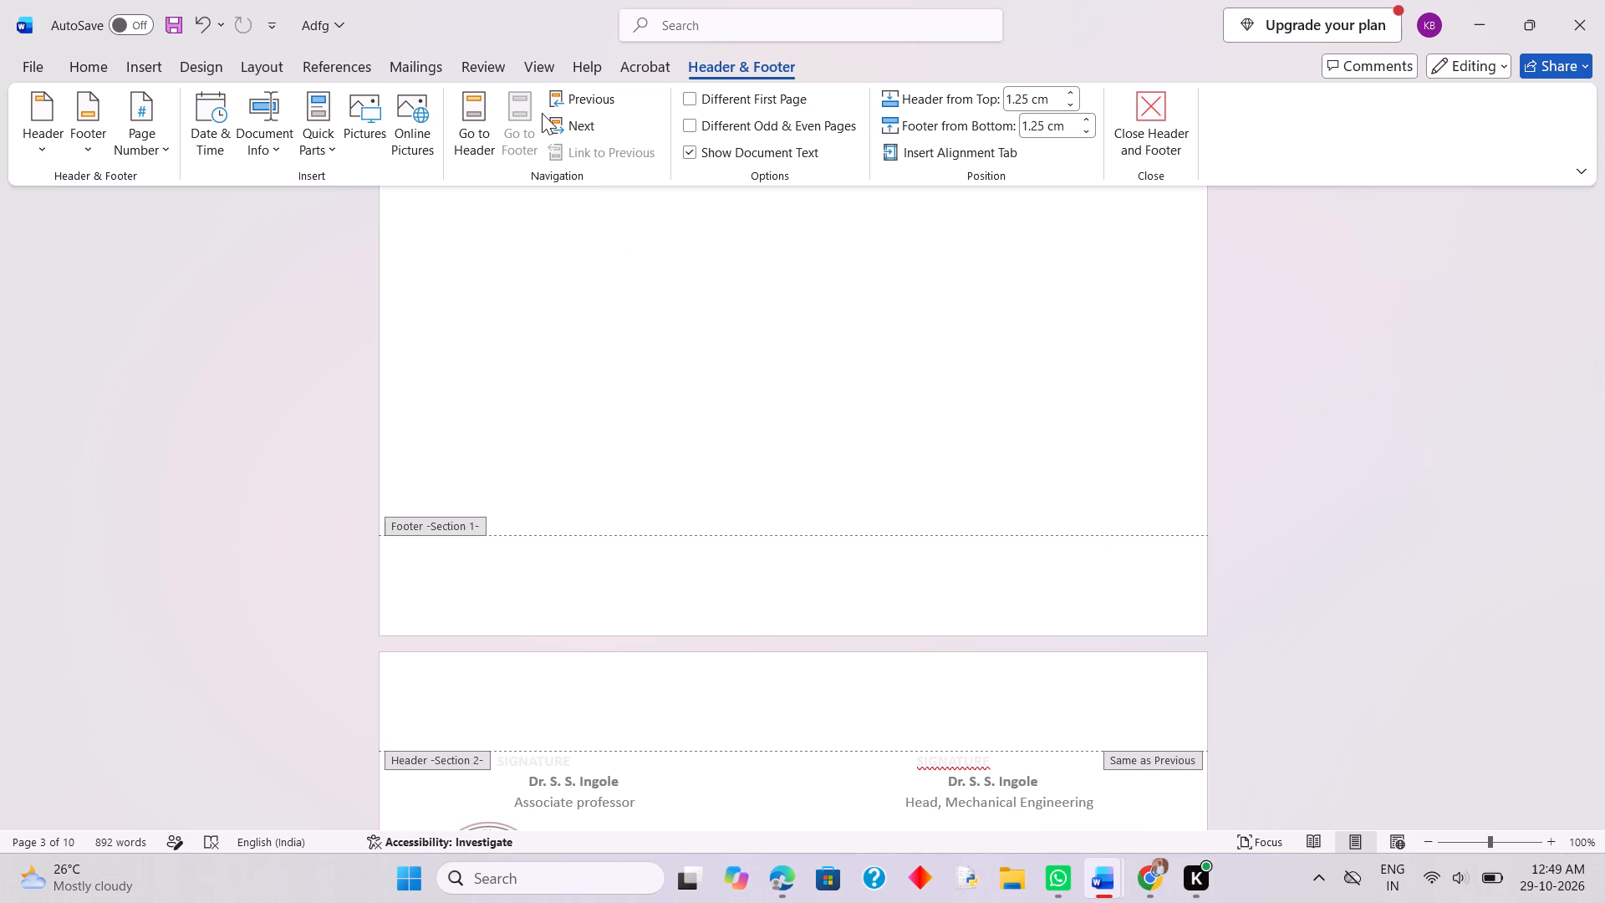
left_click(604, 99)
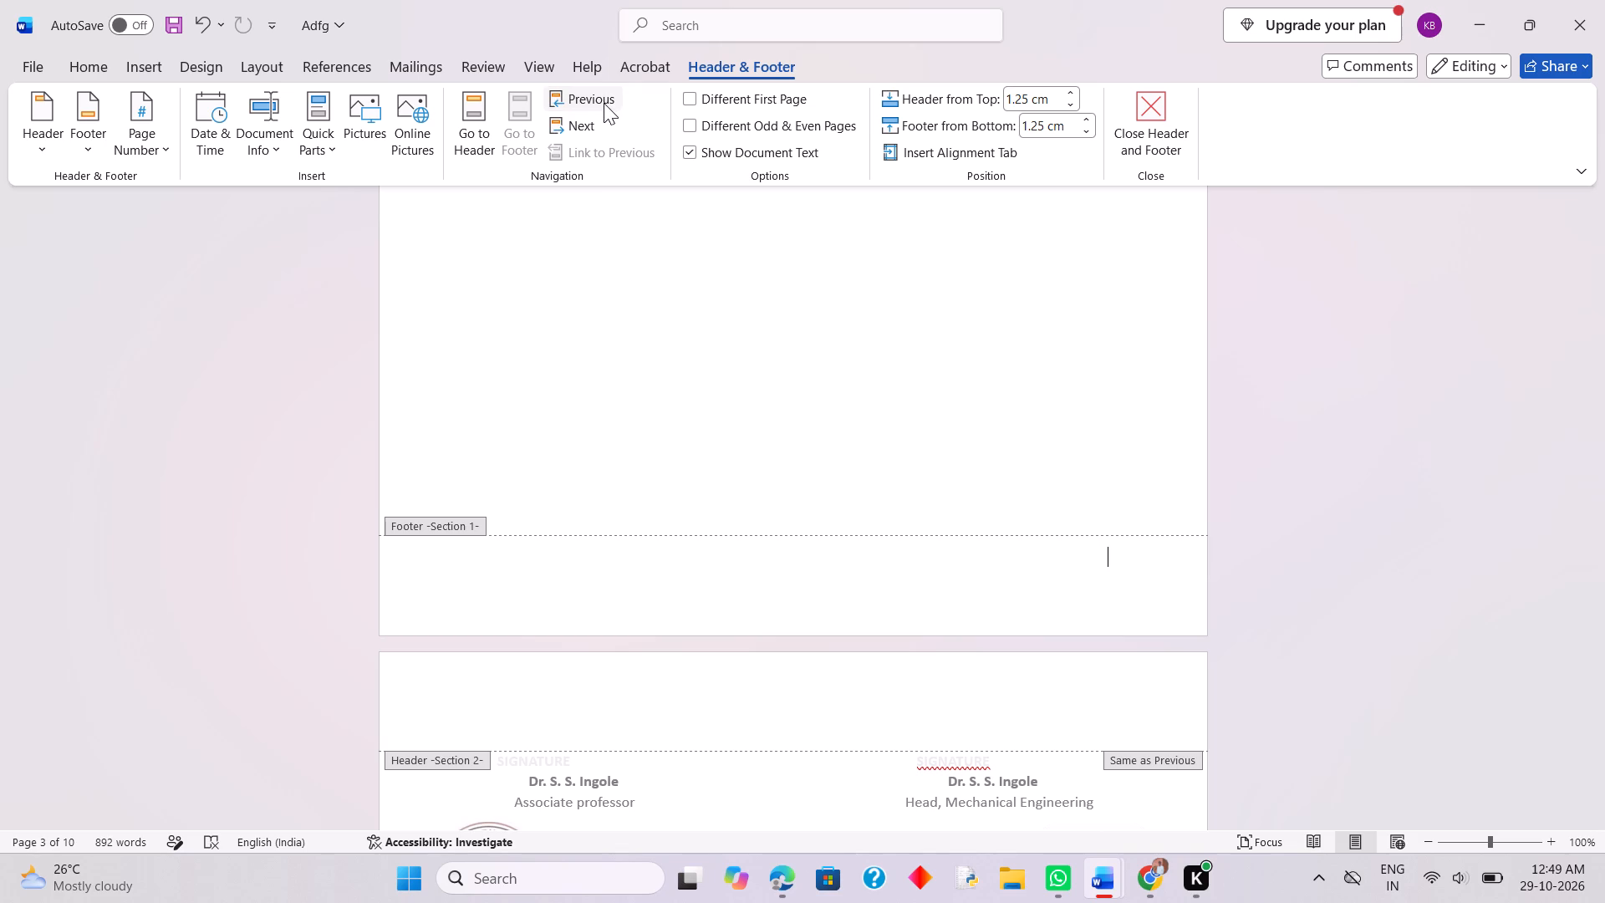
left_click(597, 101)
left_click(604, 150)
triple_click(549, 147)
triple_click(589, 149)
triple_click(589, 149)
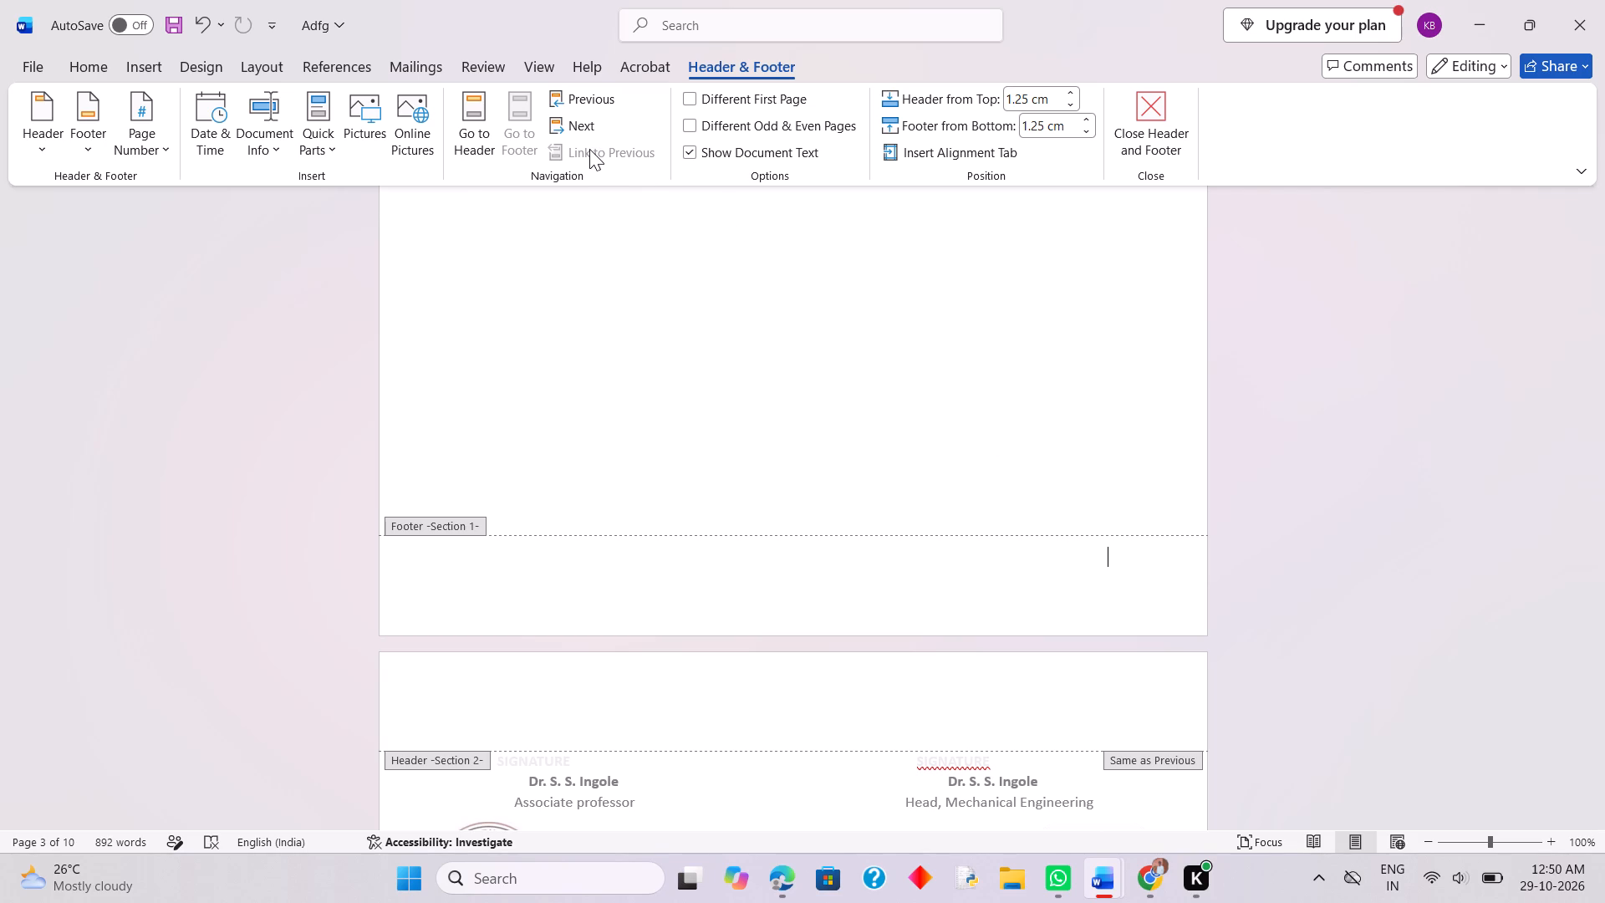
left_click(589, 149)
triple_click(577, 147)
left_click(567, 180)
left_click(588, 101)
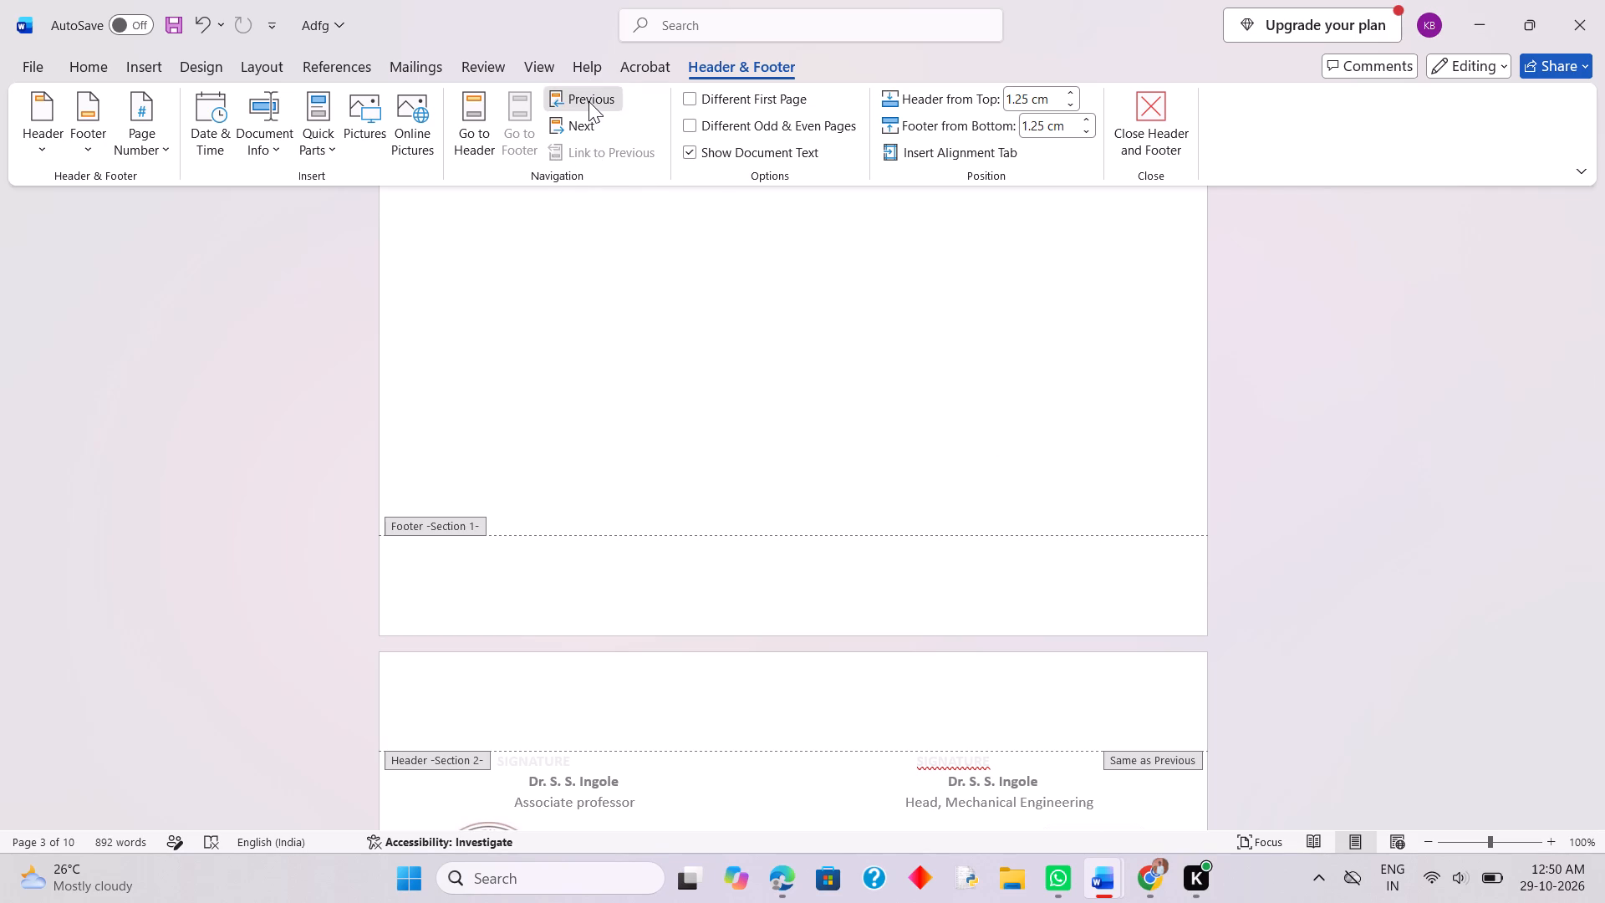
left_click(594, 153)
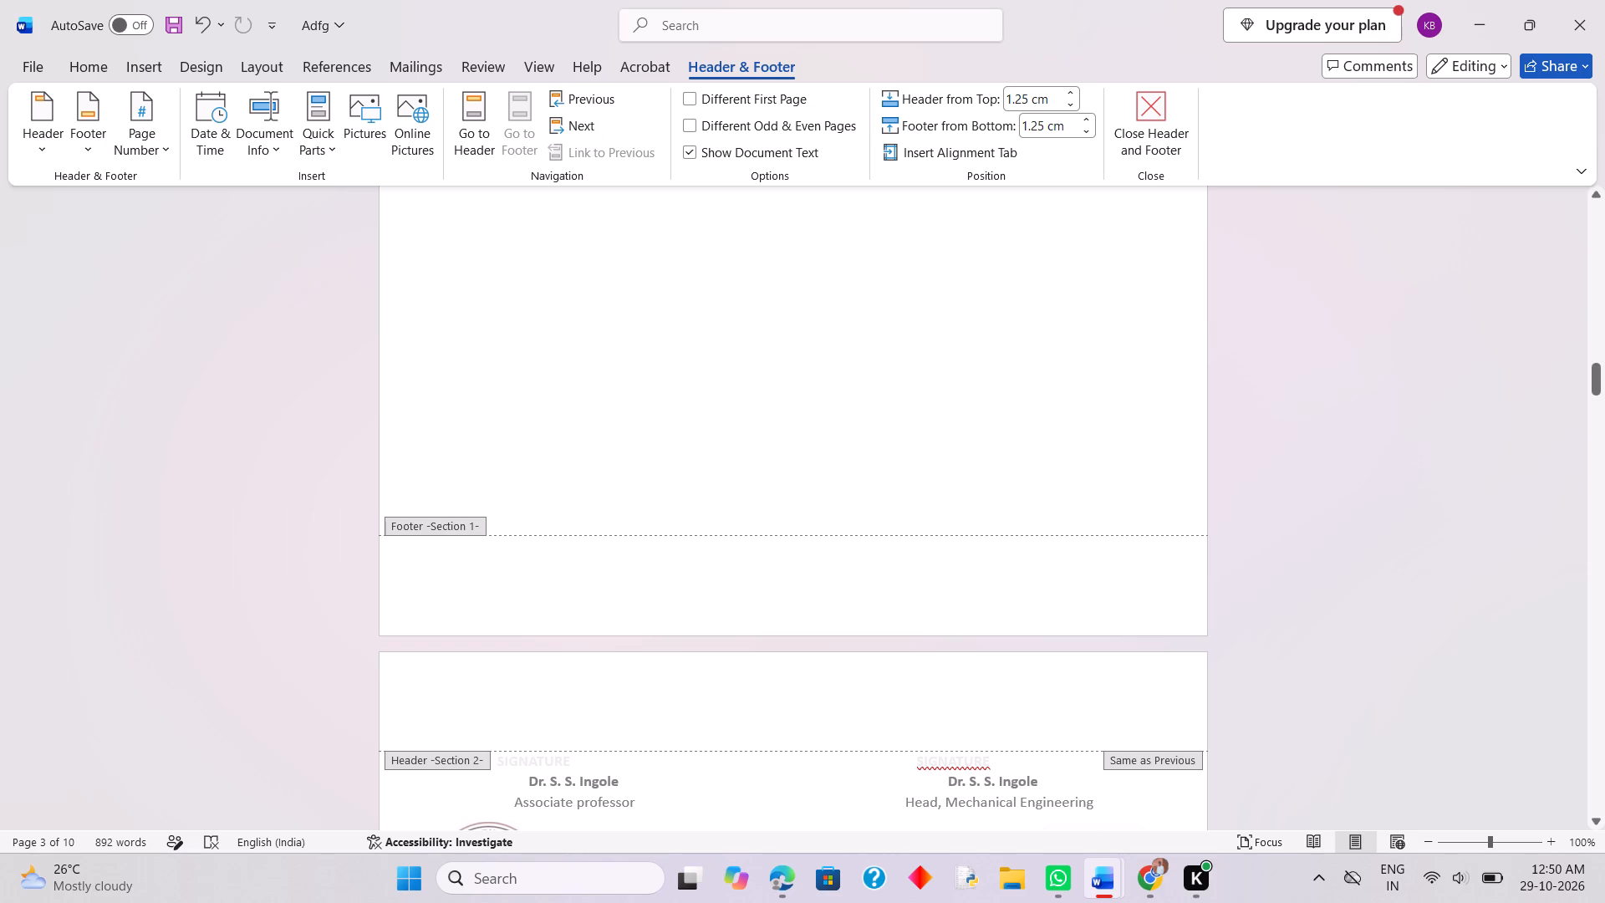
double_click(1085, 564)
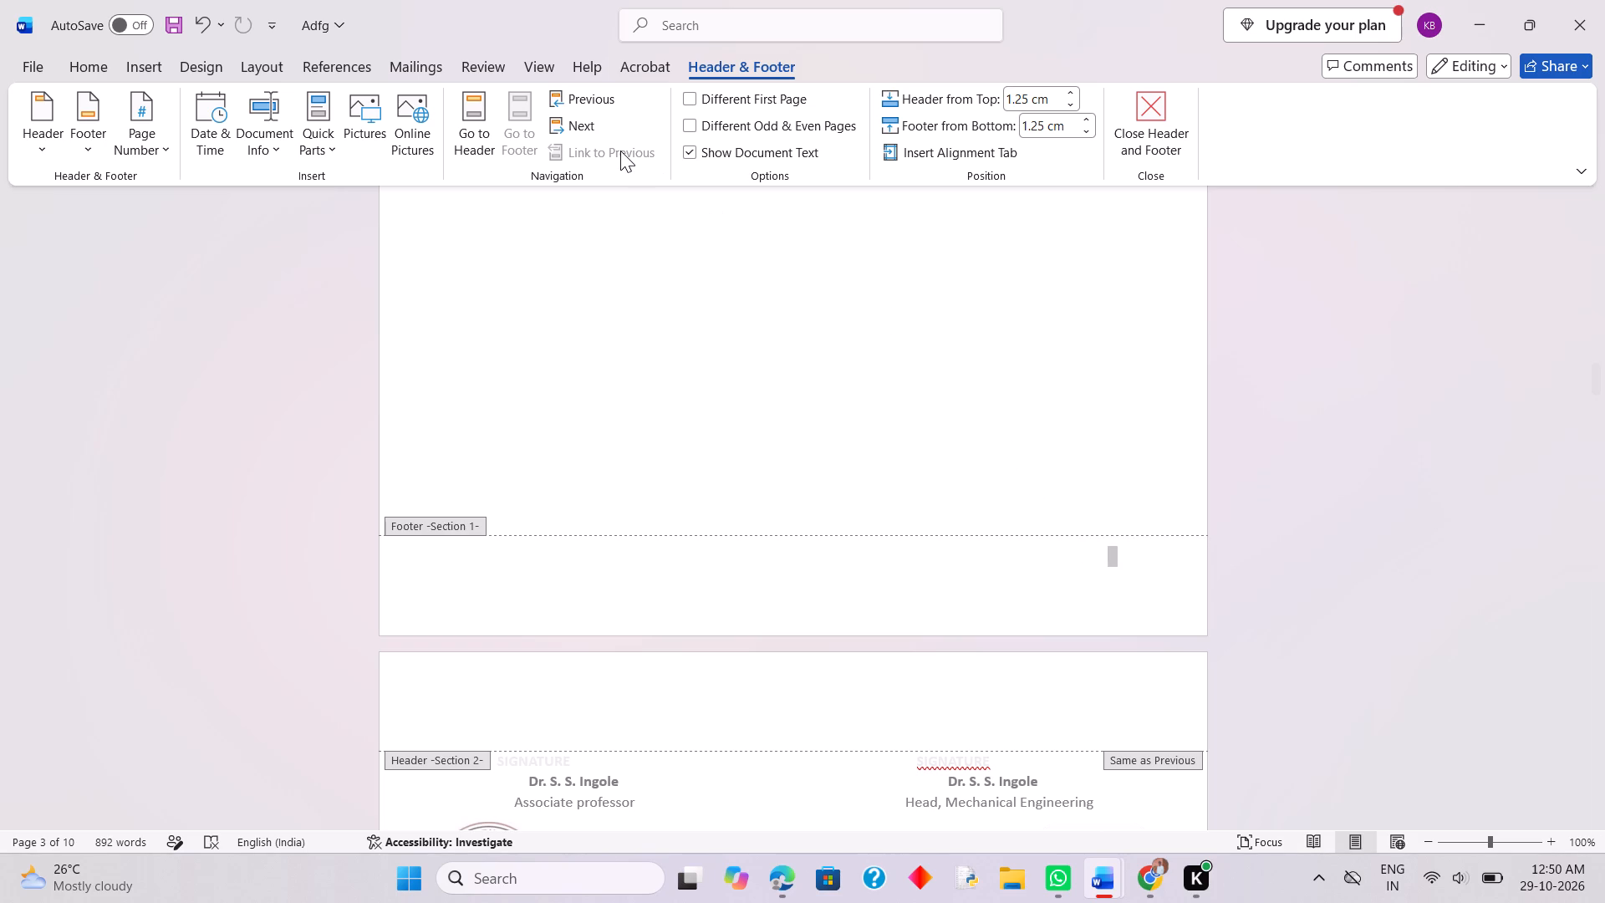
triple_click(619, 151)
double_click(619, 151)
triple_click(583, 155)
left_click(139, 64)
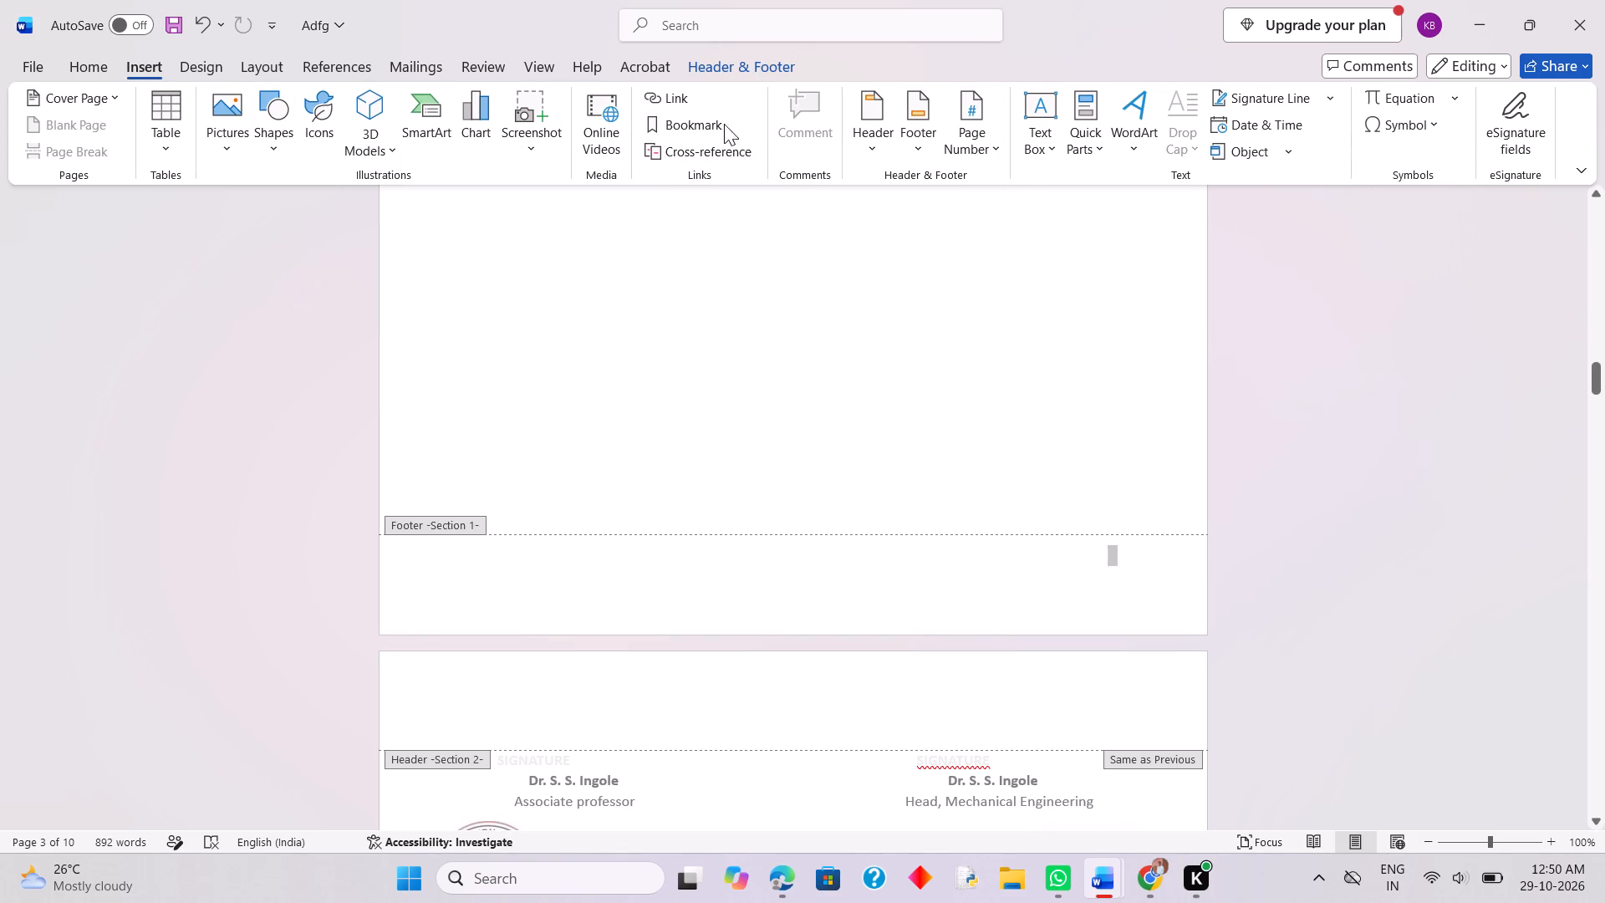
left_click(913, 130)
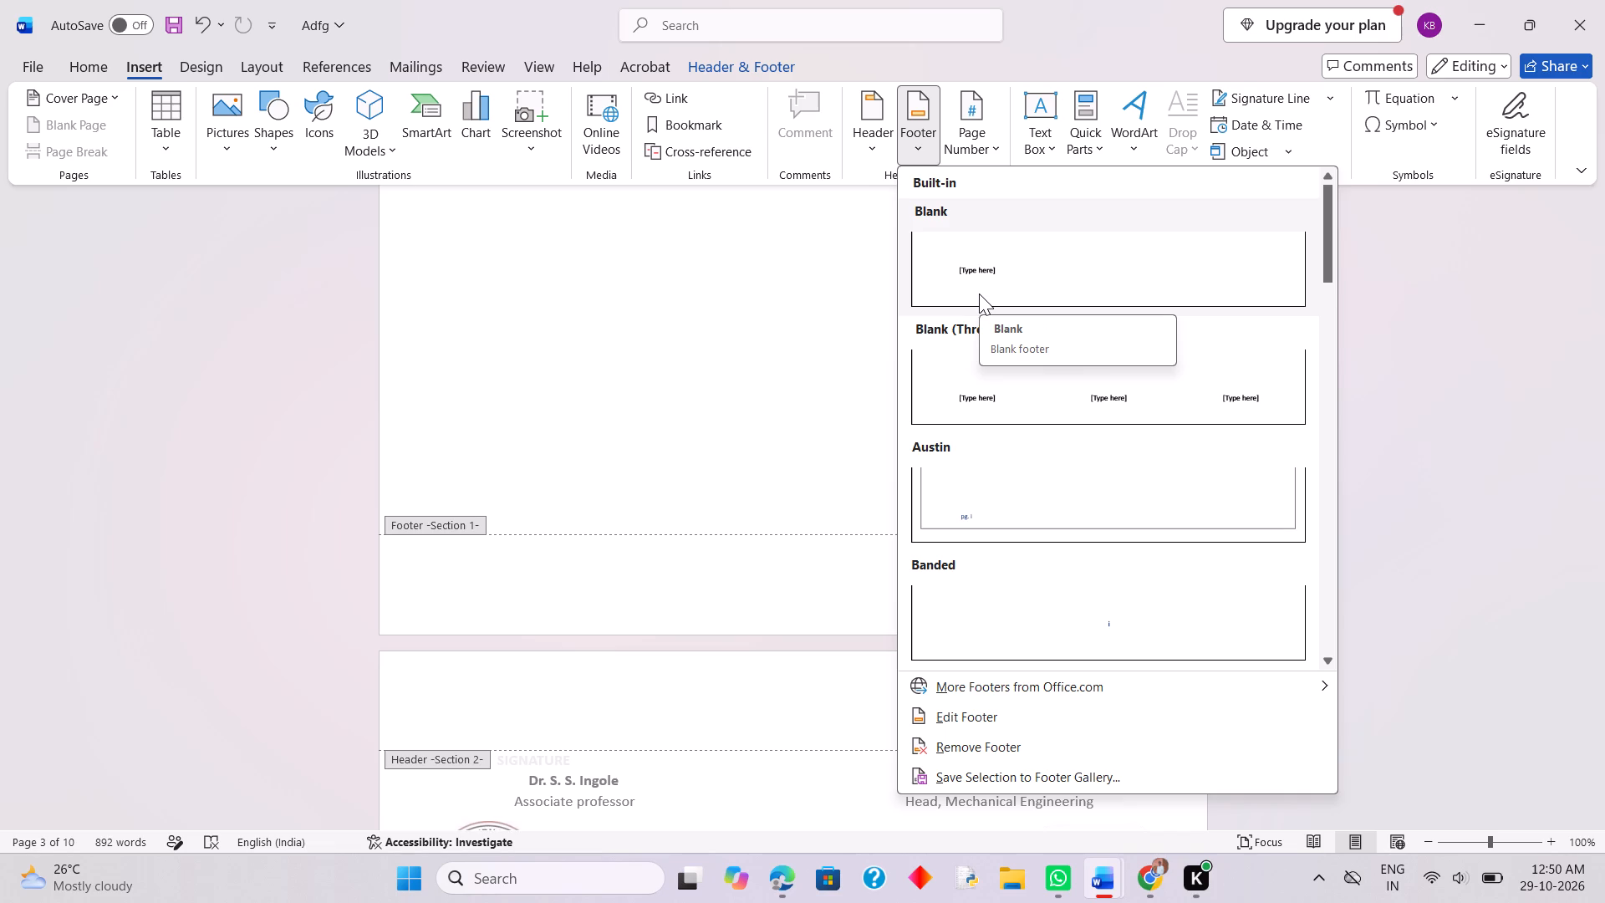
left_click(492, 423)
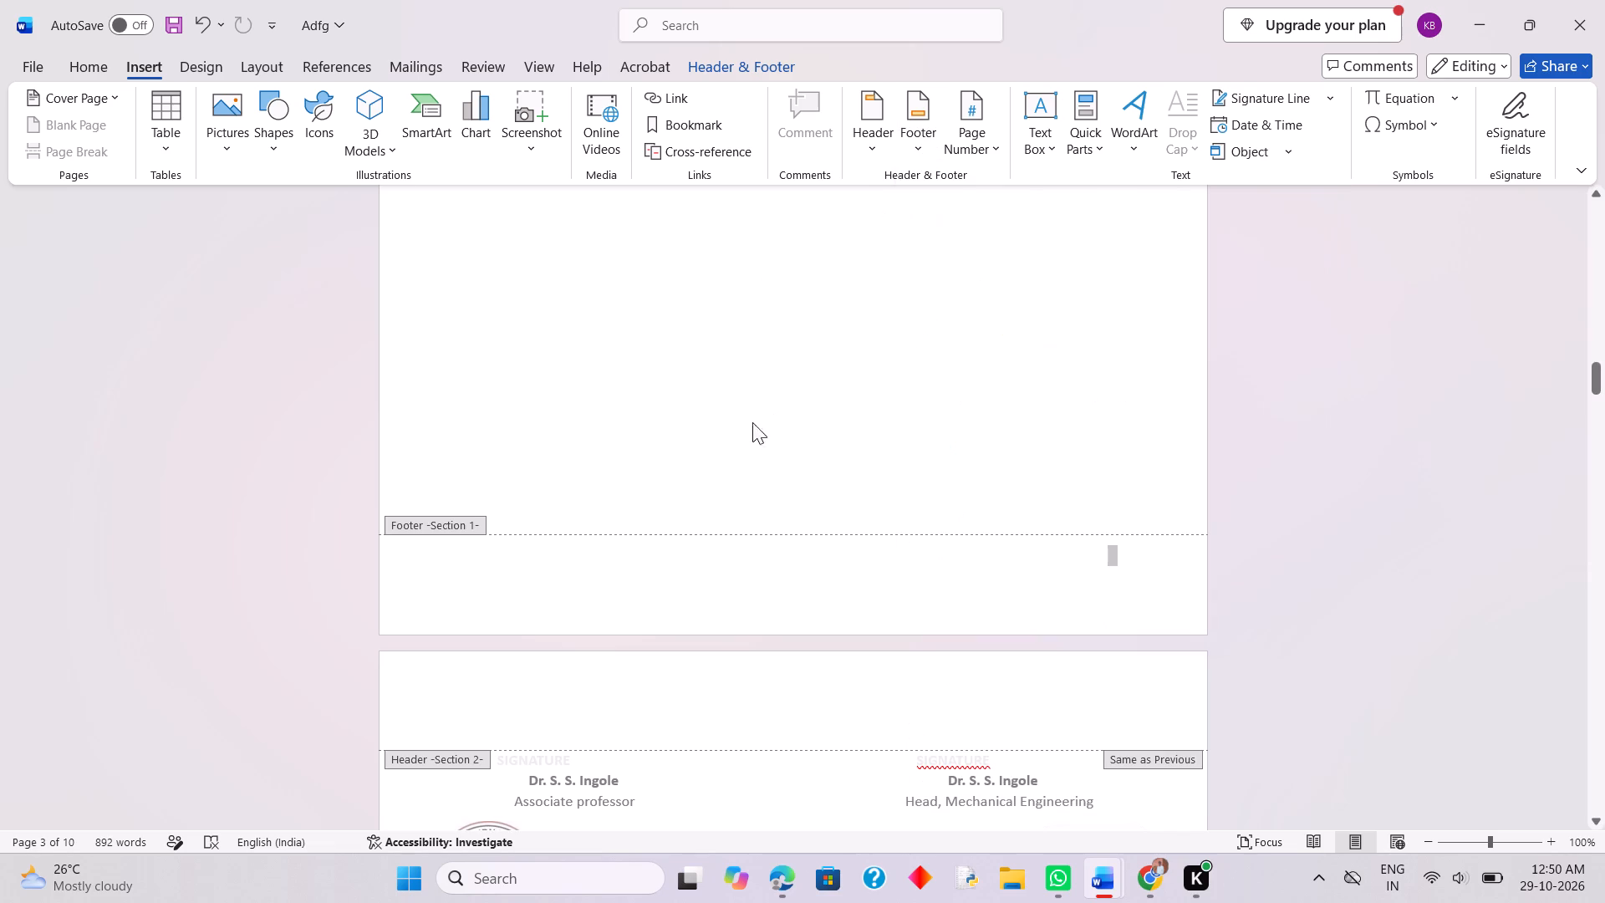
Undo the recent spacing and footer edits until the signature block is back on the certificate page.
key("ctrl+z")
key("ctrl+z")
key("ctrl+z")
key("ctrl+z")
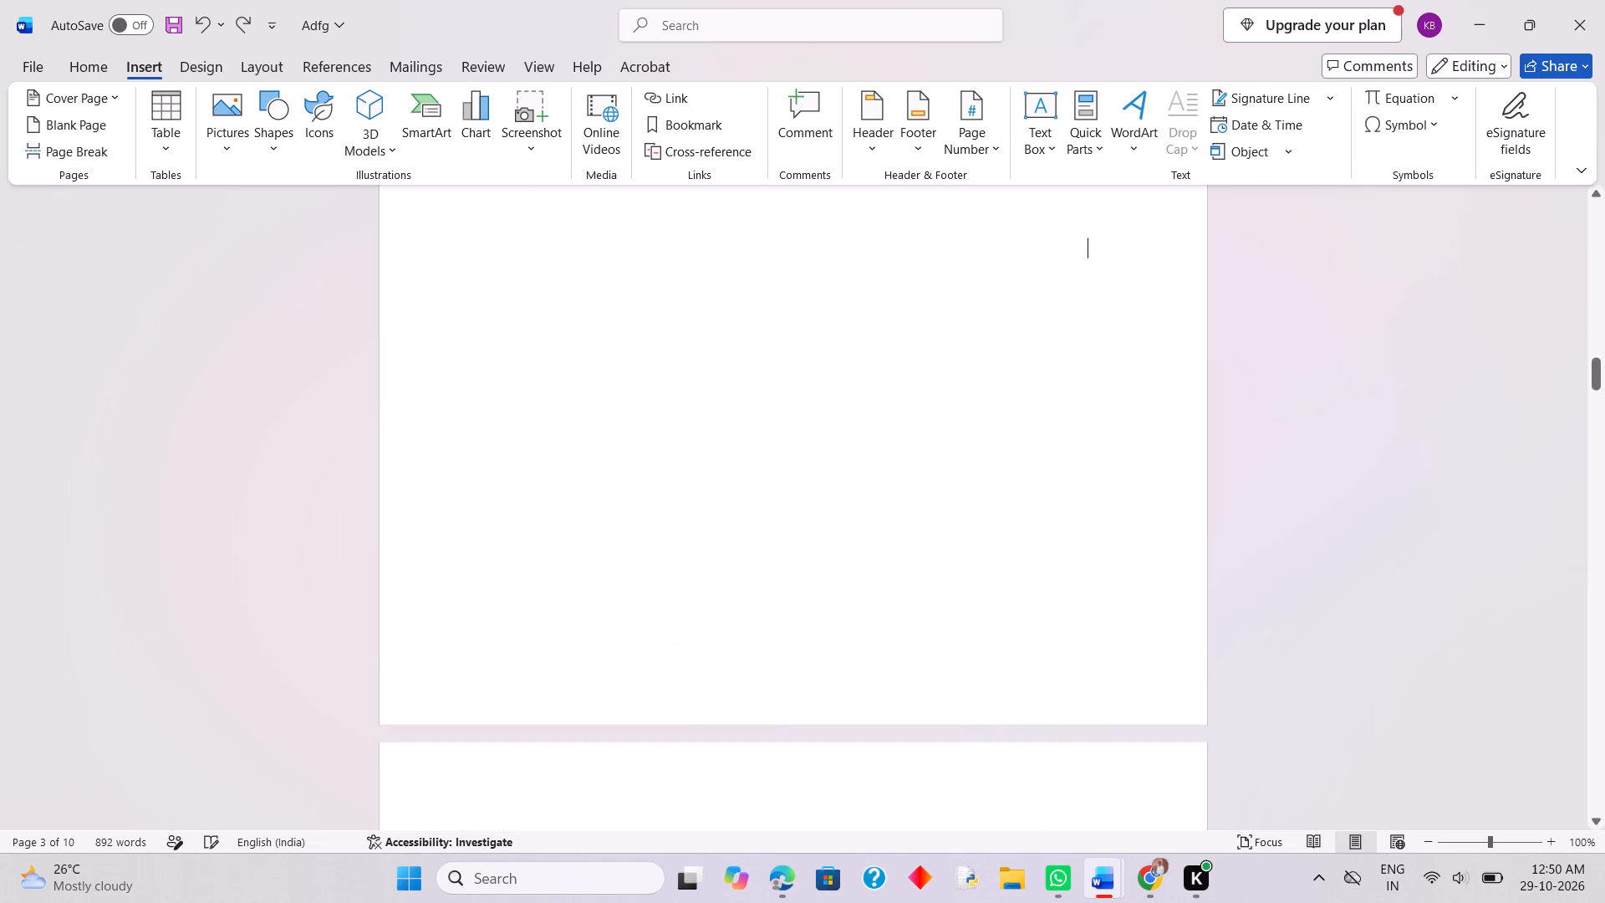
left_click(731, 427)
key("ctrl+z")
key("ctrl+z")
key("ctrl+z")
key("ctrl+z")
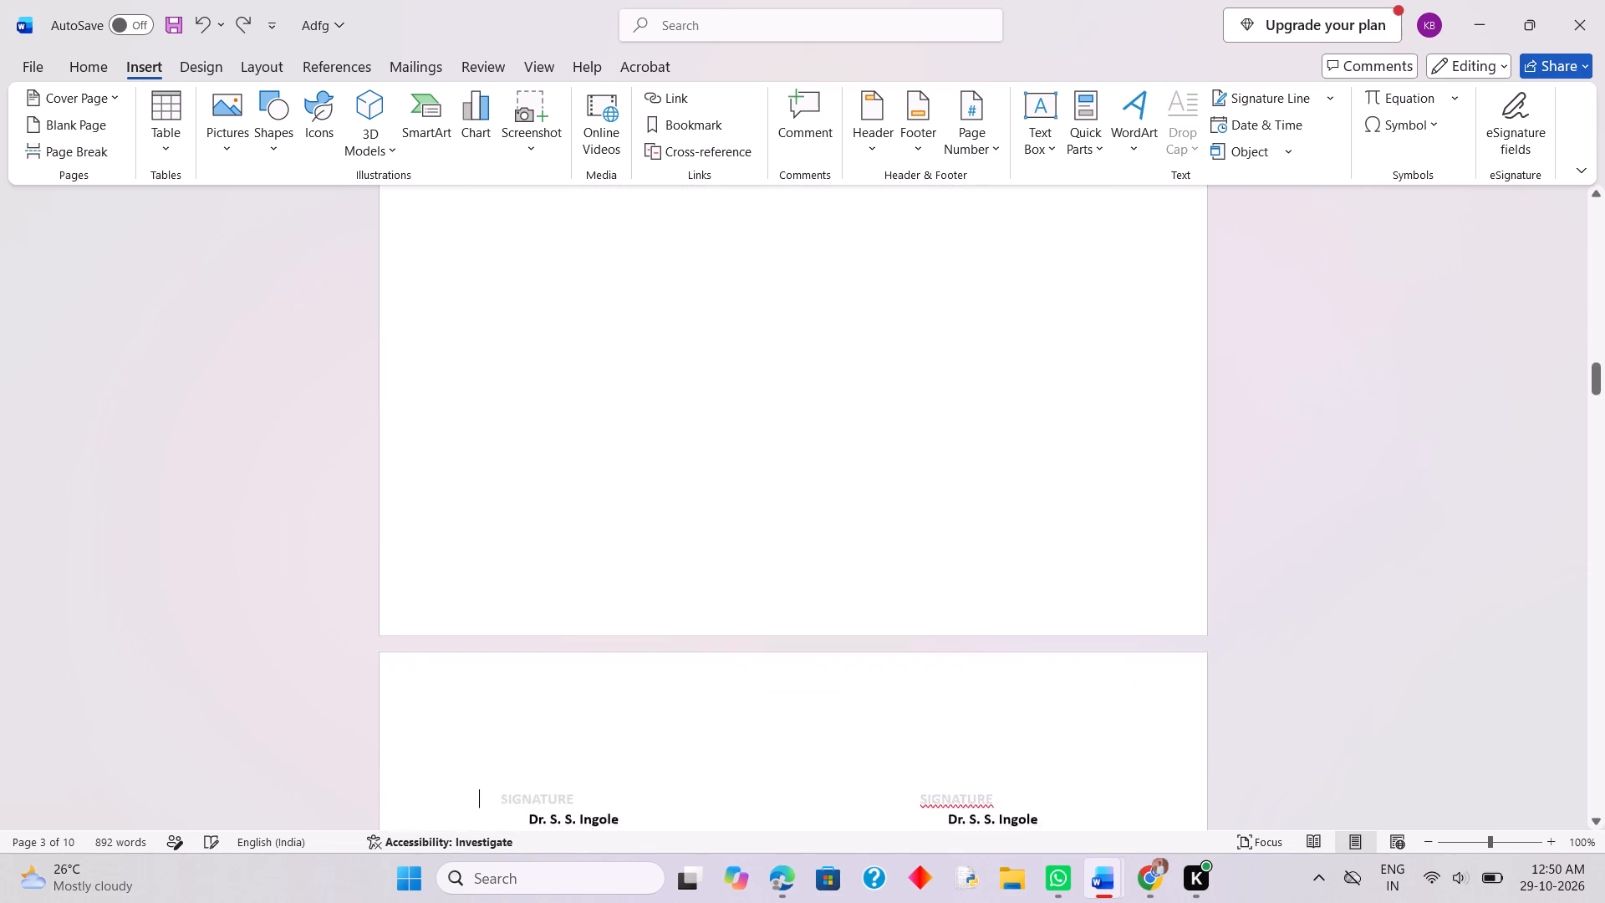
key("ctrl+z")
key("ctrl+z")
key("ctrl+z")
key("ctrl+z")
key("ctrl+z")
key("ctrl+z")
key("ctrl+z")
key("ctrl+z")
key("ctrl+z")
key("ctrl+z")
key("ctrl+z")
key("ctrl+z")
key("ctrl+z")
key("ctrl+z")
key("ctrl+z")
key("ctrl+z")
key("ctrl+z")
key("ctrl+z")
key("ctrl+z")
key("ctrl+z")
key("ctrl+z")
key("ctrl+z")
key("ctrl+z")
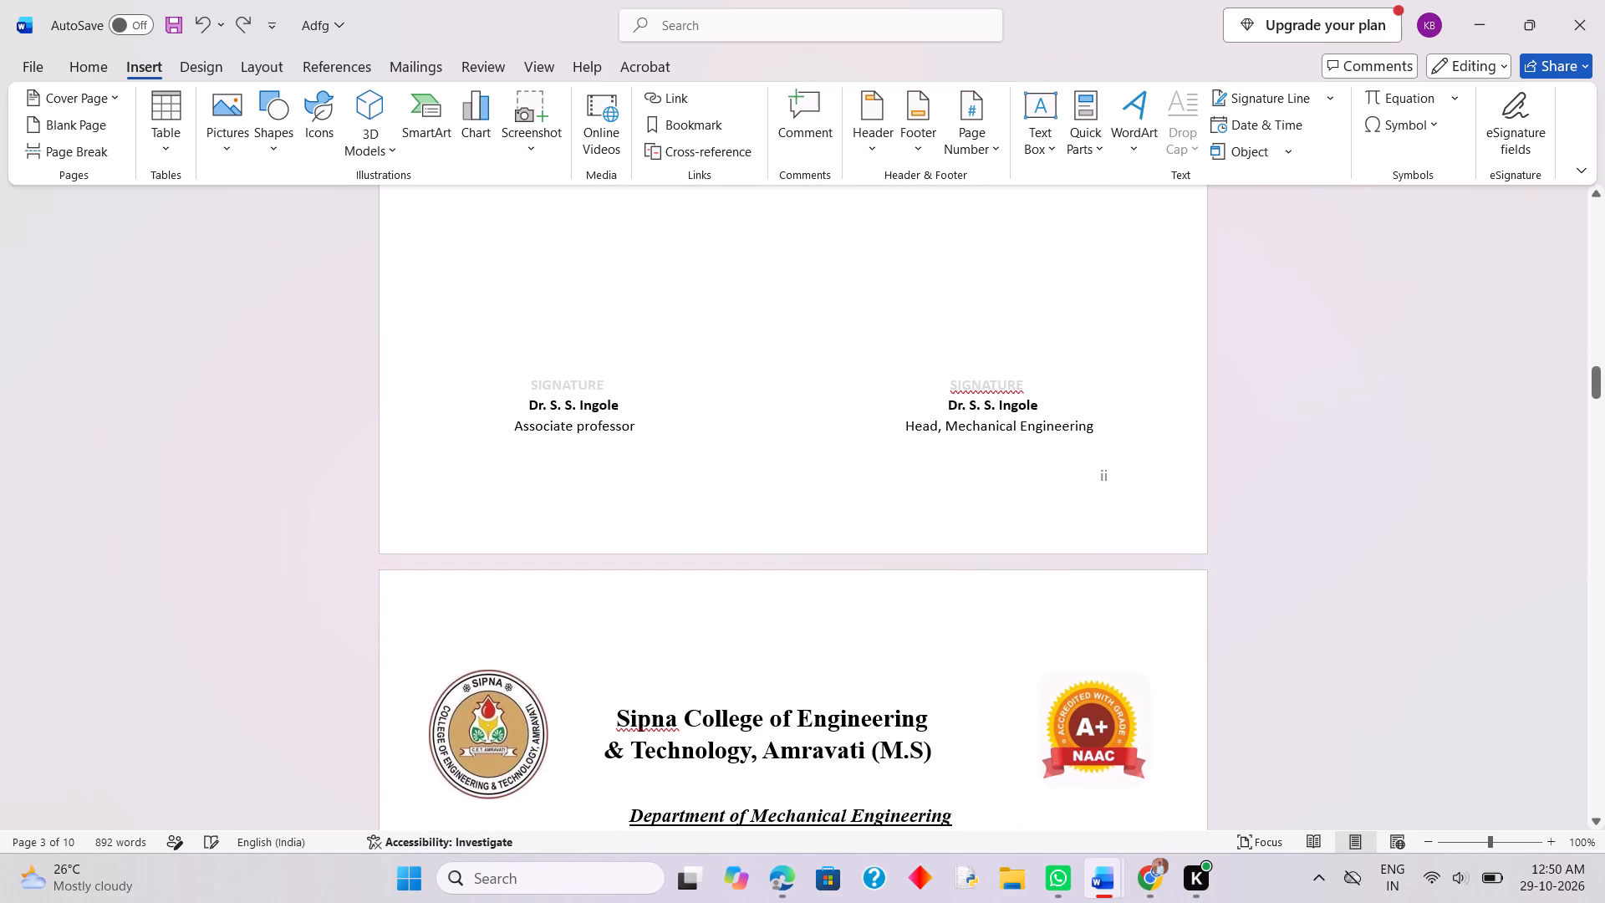
Return to the cover page and close the Adfg document without saving its changes.
scroll(731, 427, "up", 3)
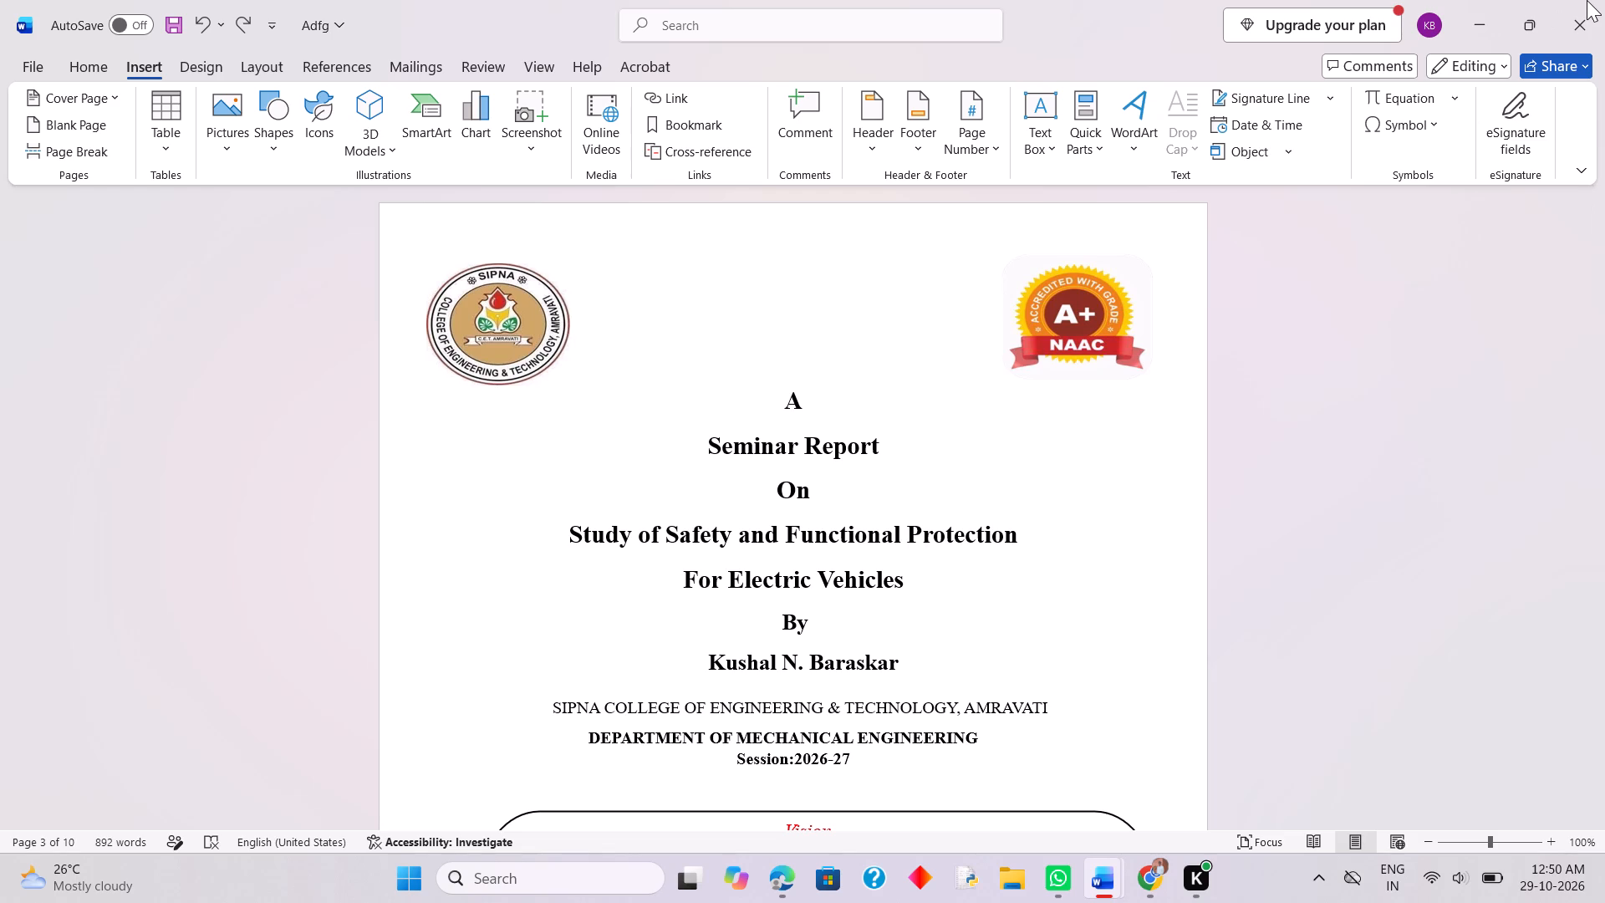
left_click(1587, 0)
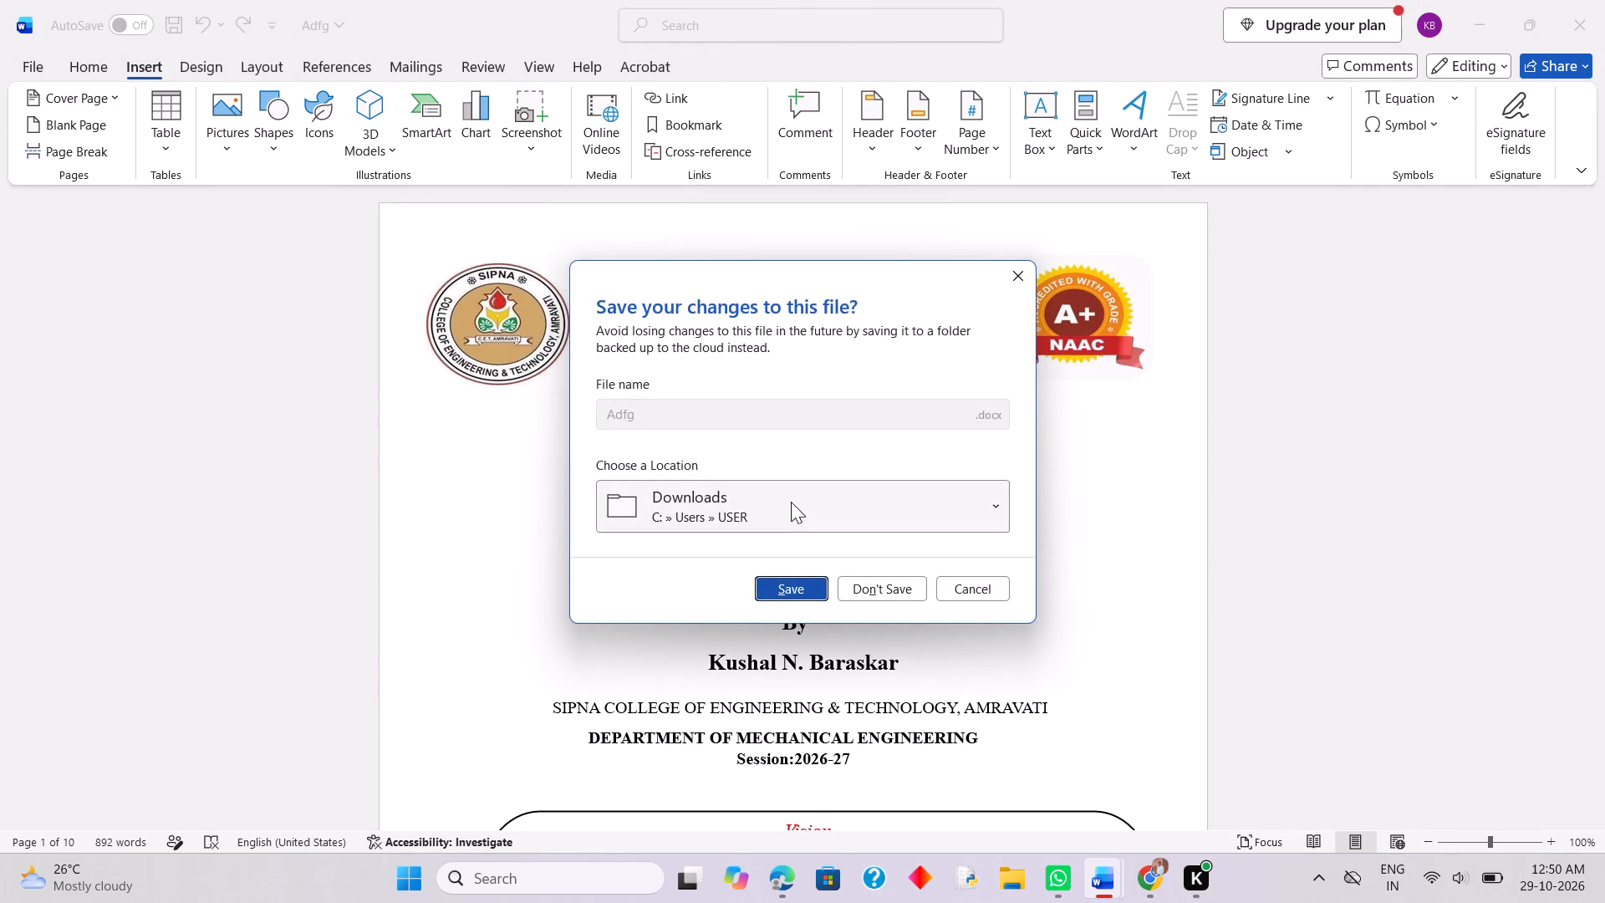
left_click(877, 584)
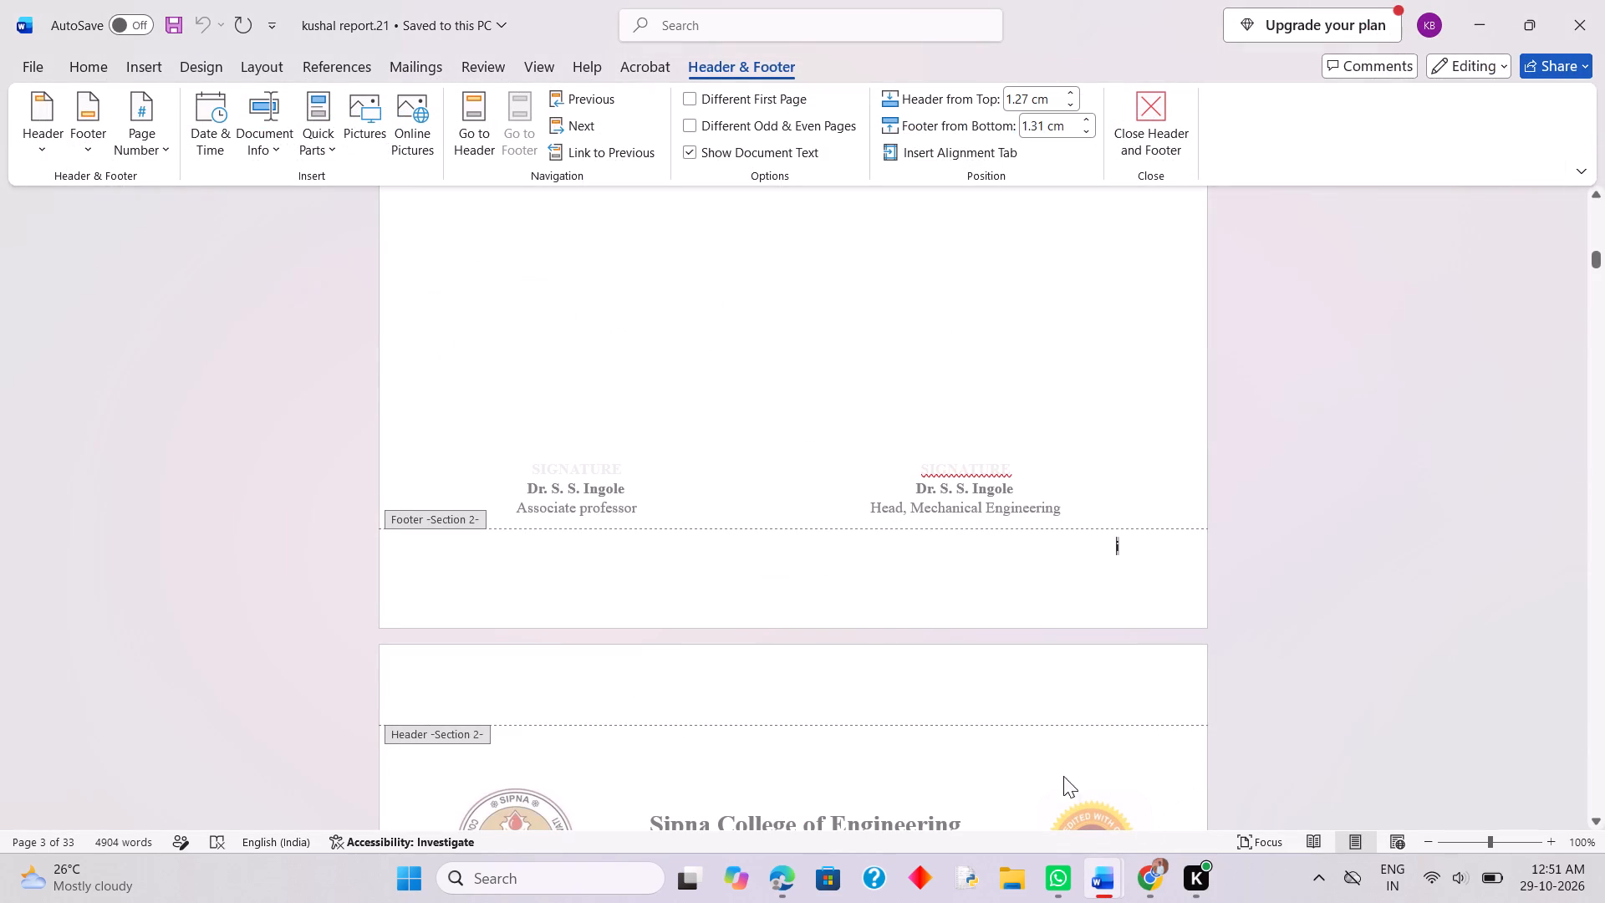
Review the other open report from the section 2 footer on its certificate page back to the cover page.
left_click(1039, 418)
scroll(1039, 418, "up", 1)
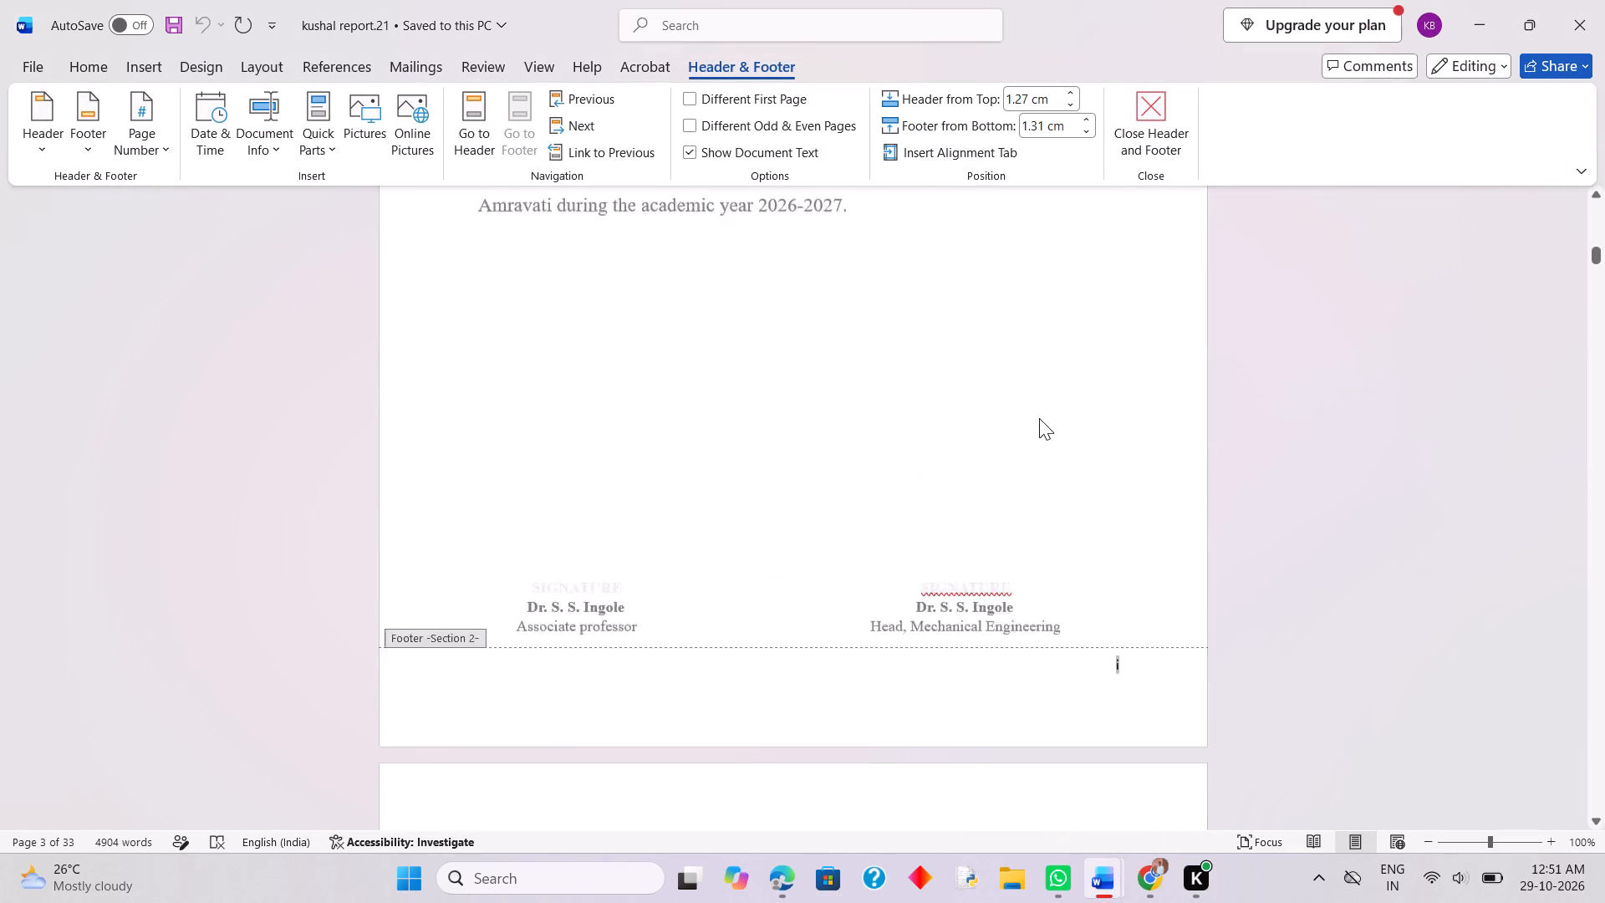
scroll(1039, 418, "up", 5)
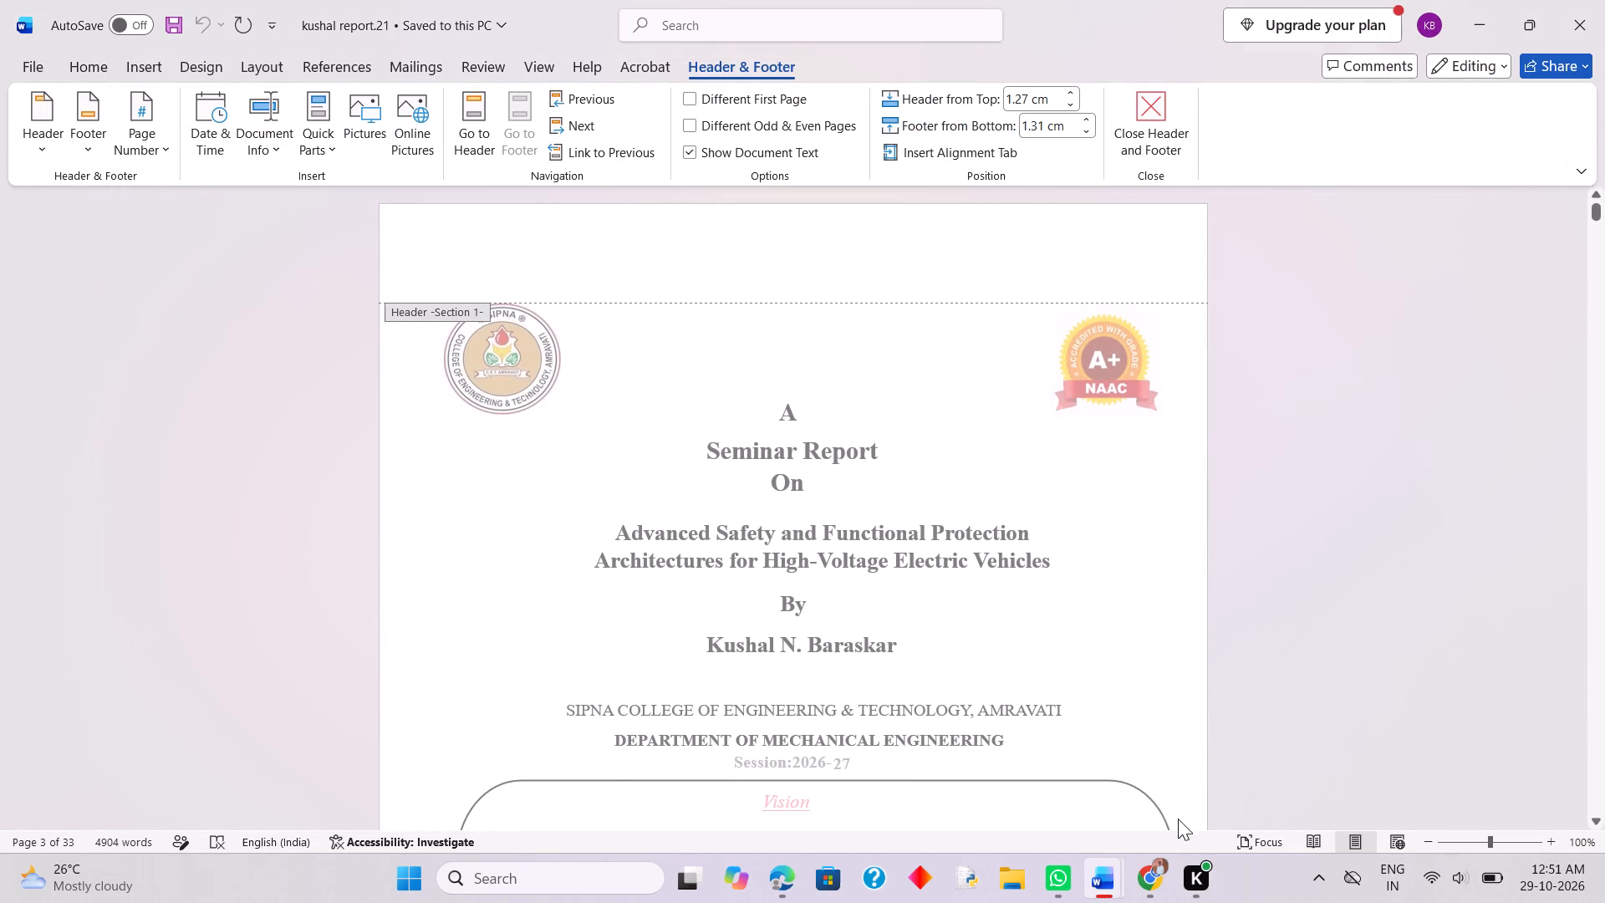